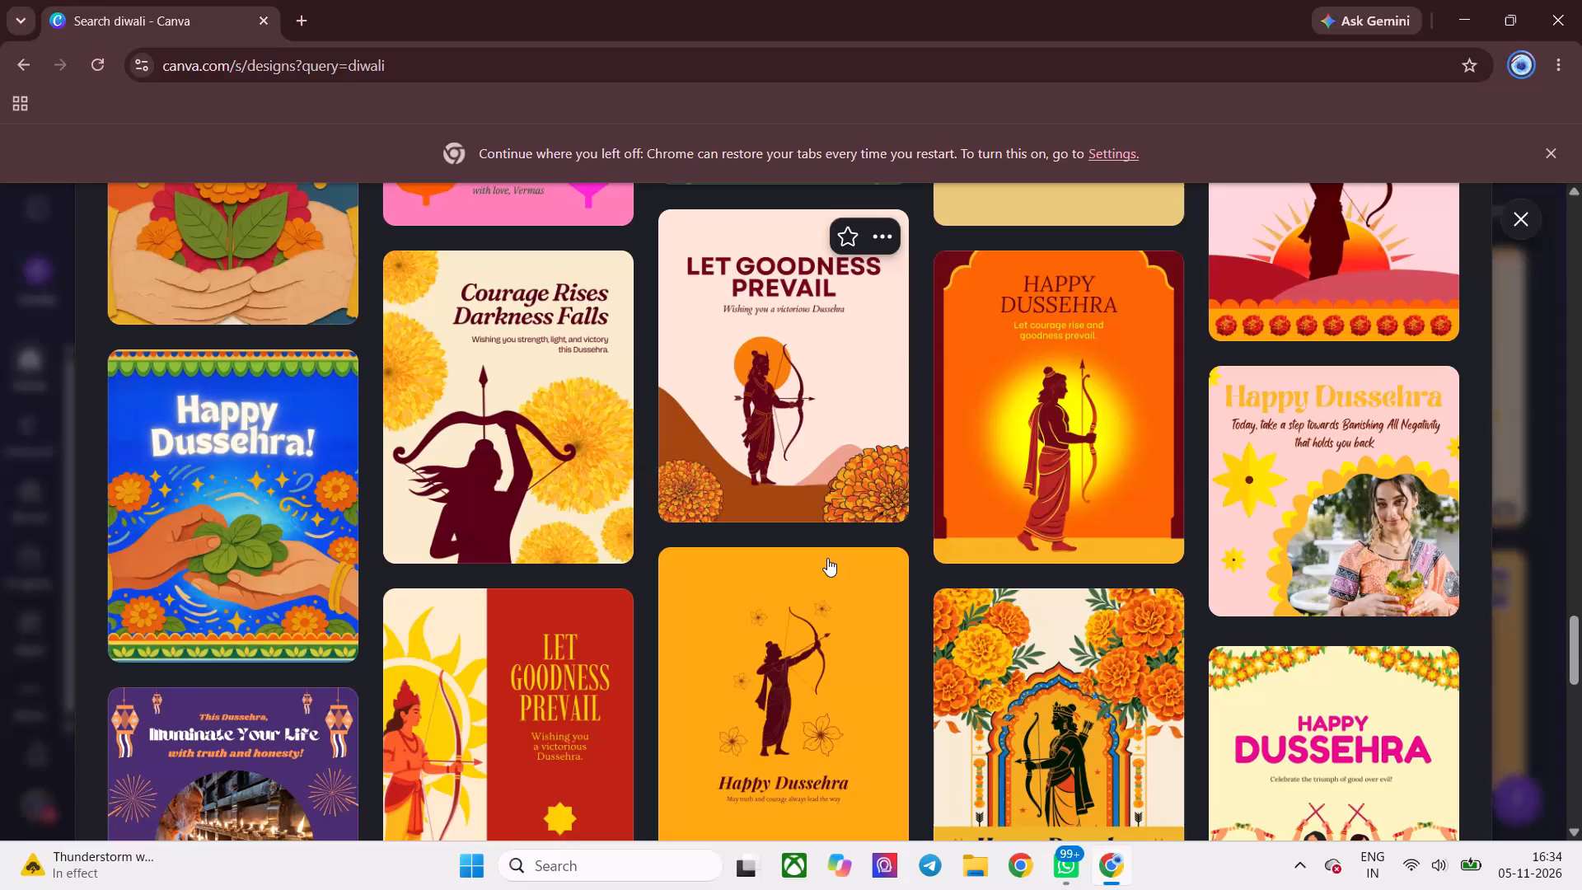
Look through the suggested Dussehra and Diwali templates, and close the template preview.
scroll(827, 558, "down", 2)
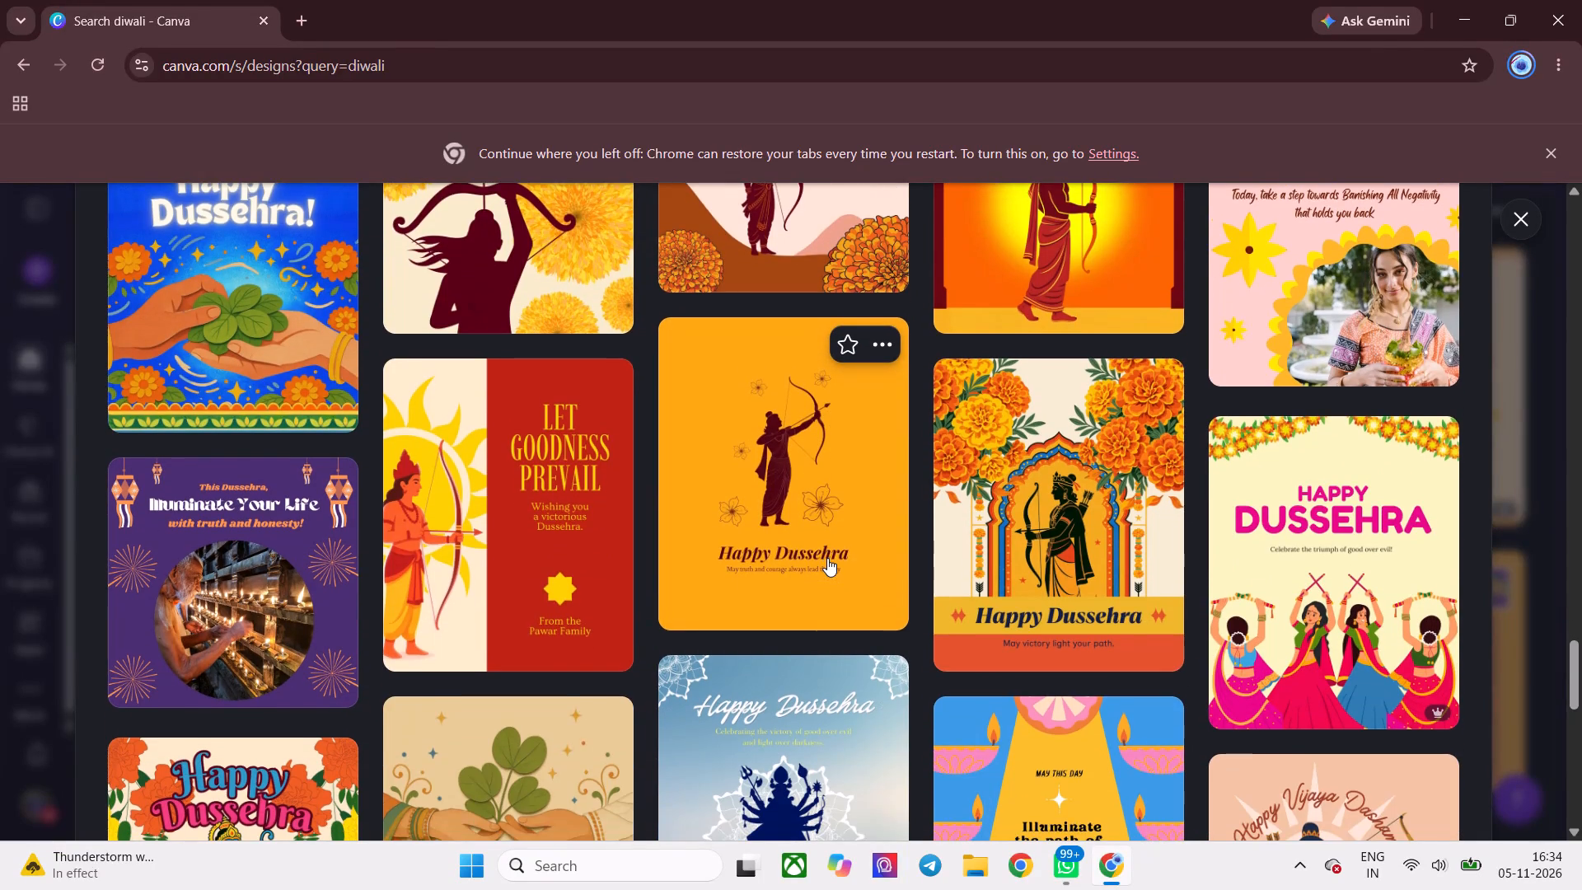
scroll(827, 558, "down", 6)
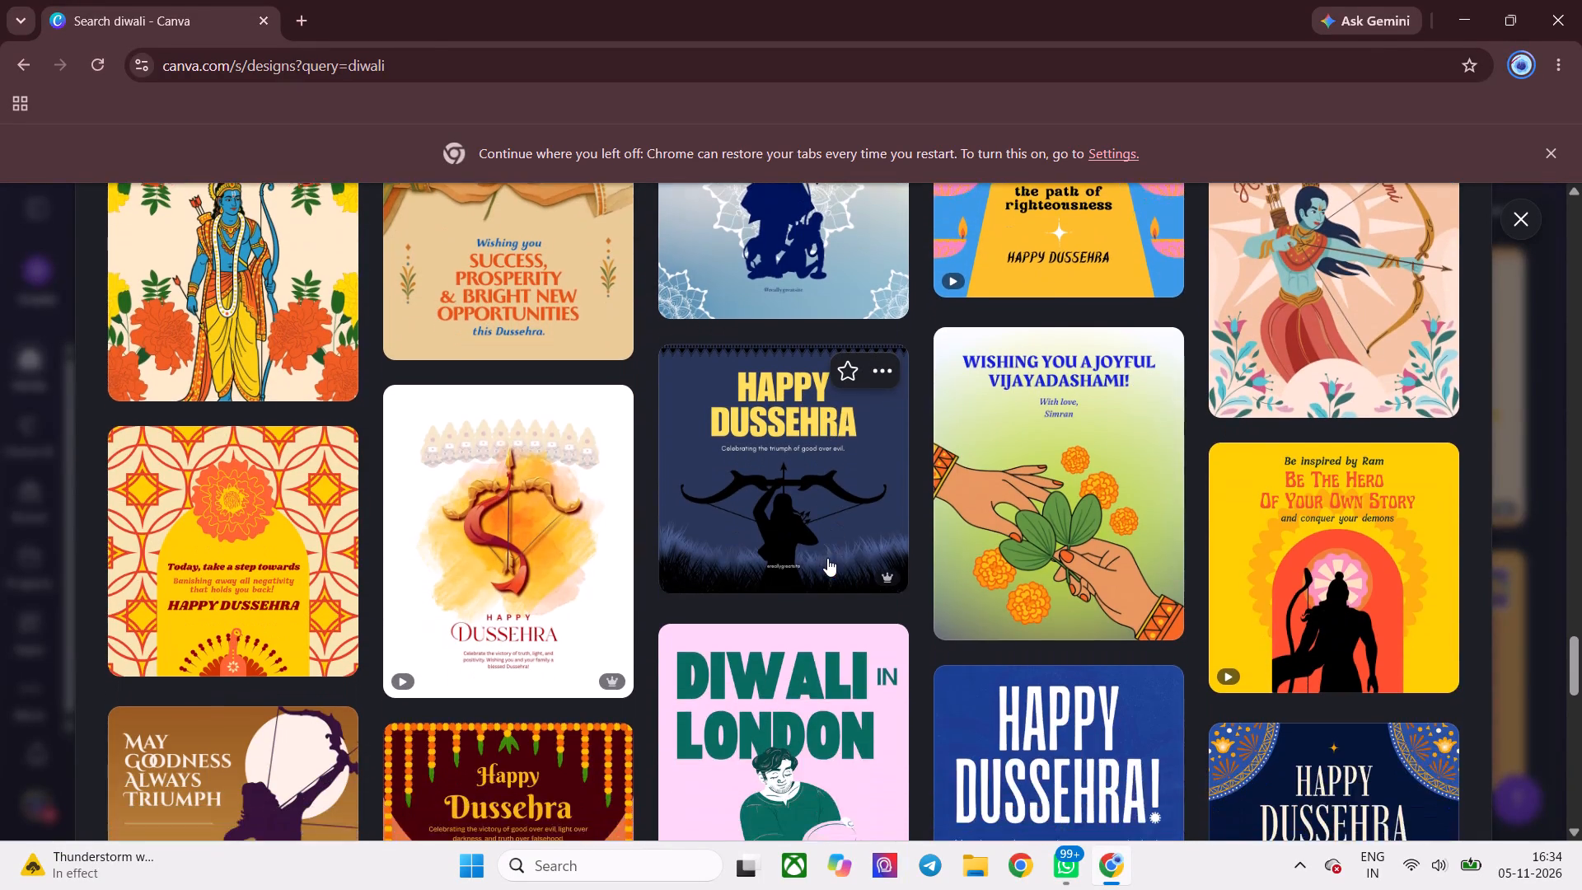
scroll(827, 558, "down", 6)
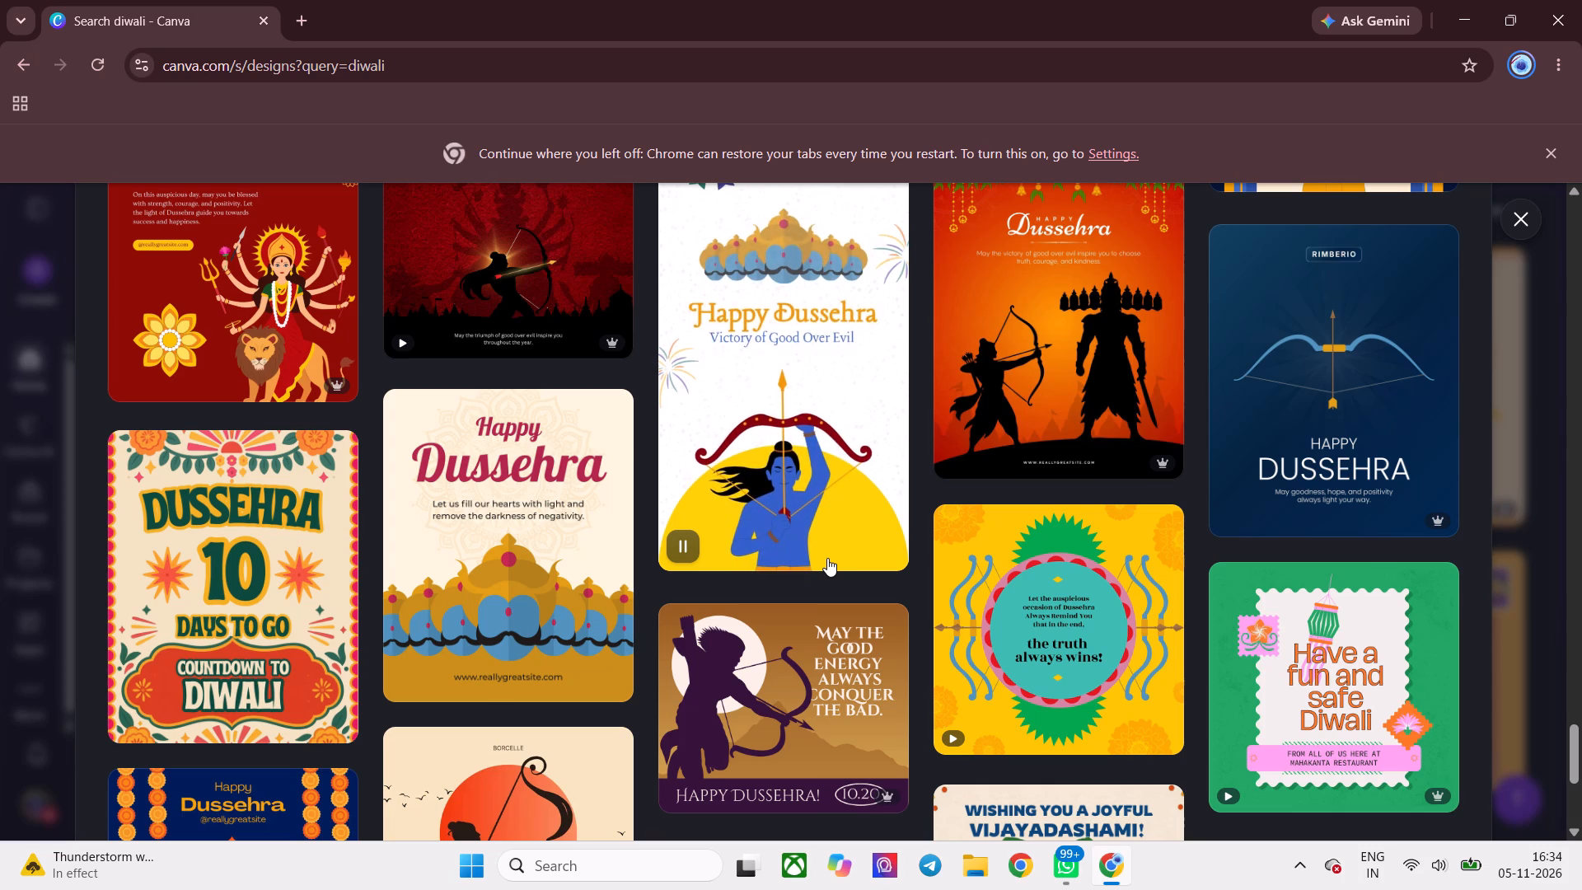
scroll(827, 558, "down", 4)
scroll(827, 558, "up", 14)
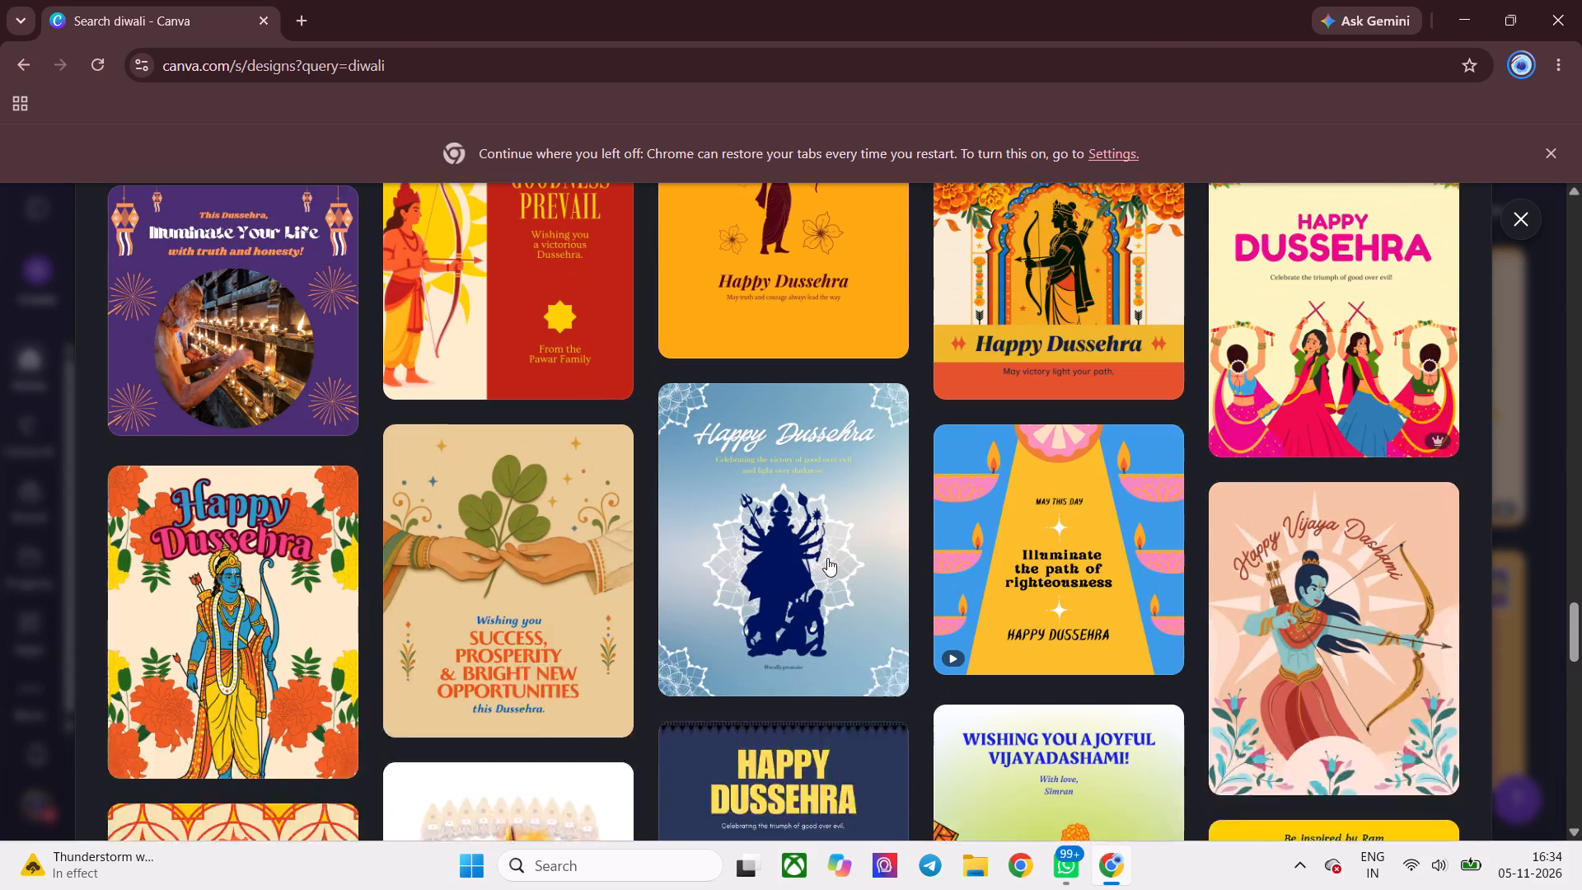
scroll(827, 558, "up", 3)
left_click(1513, 217)
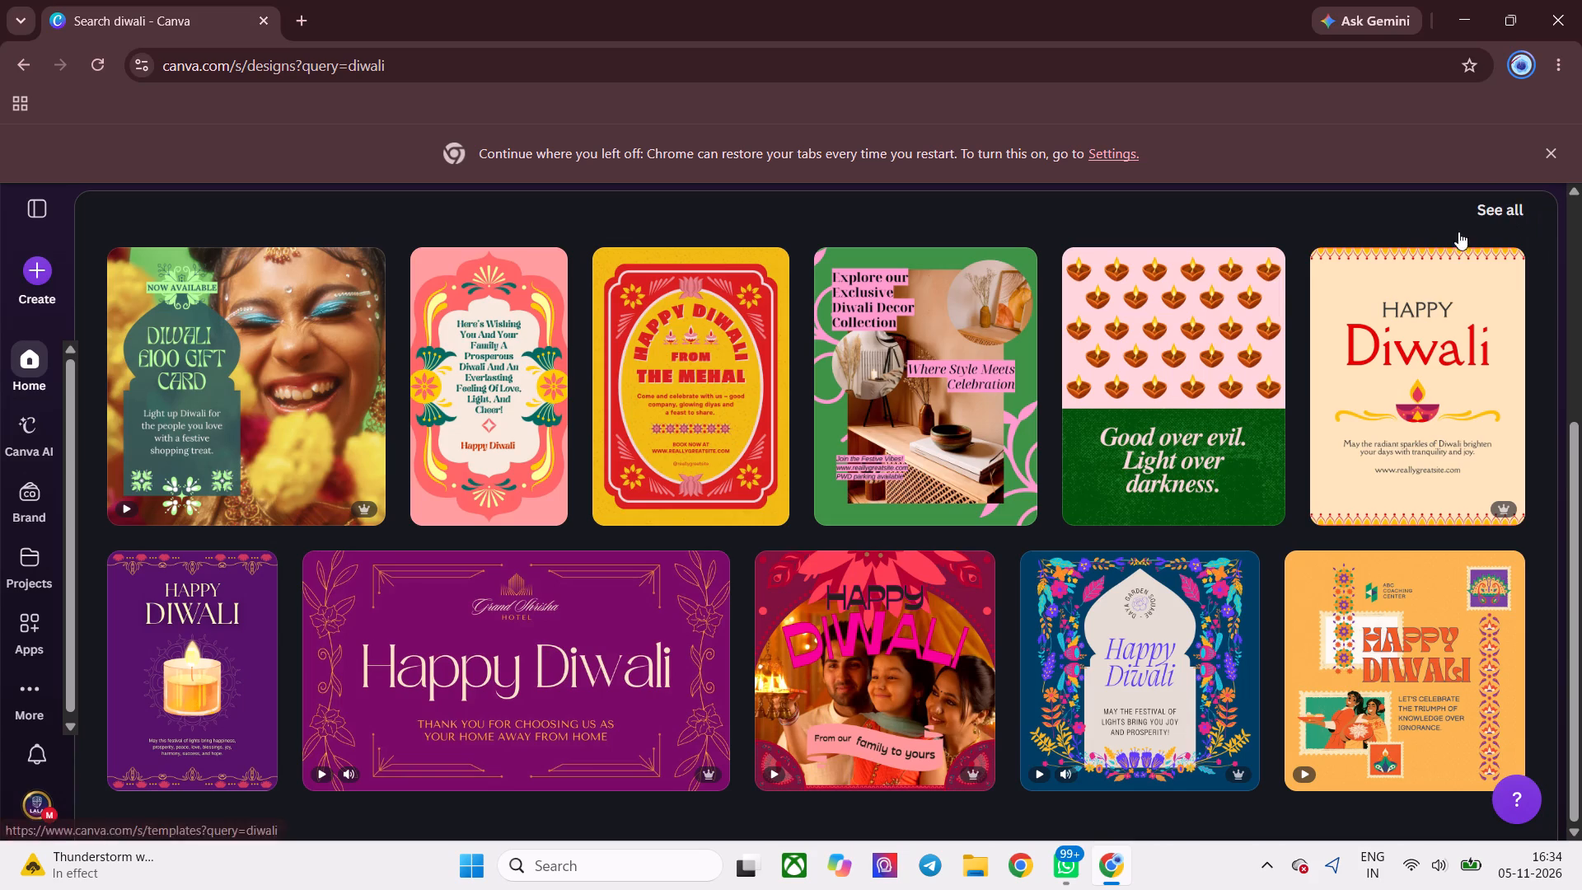
Extend the template search query to "diwali video" and run the search.
scroll(804, 325, "up", 5)
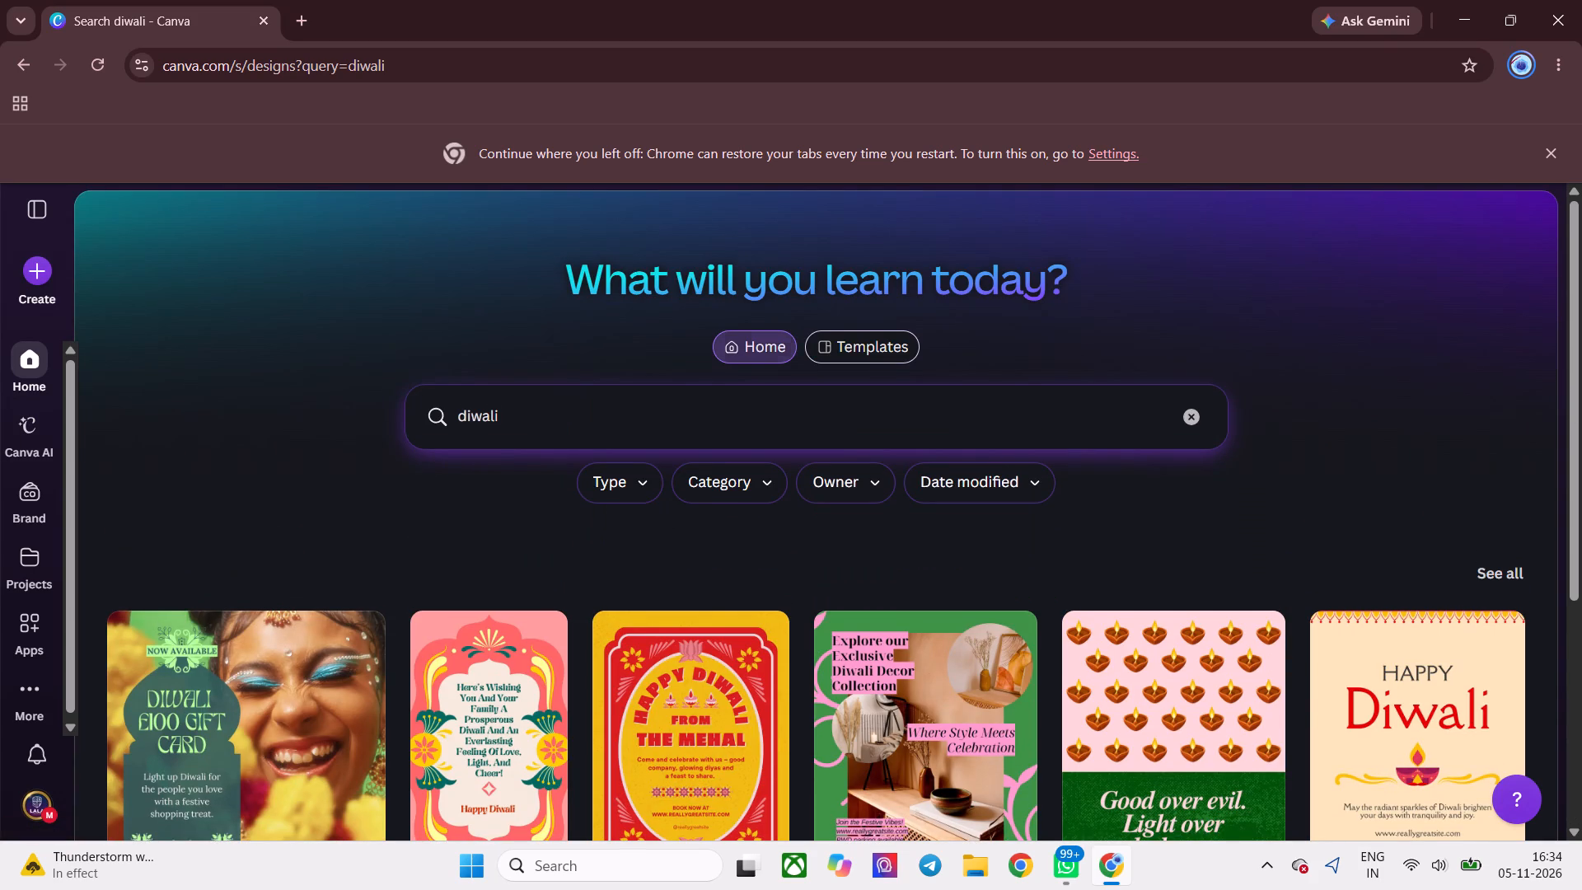
left_click(578, 432)
key("space")
type("videp")
key("BackSpace")
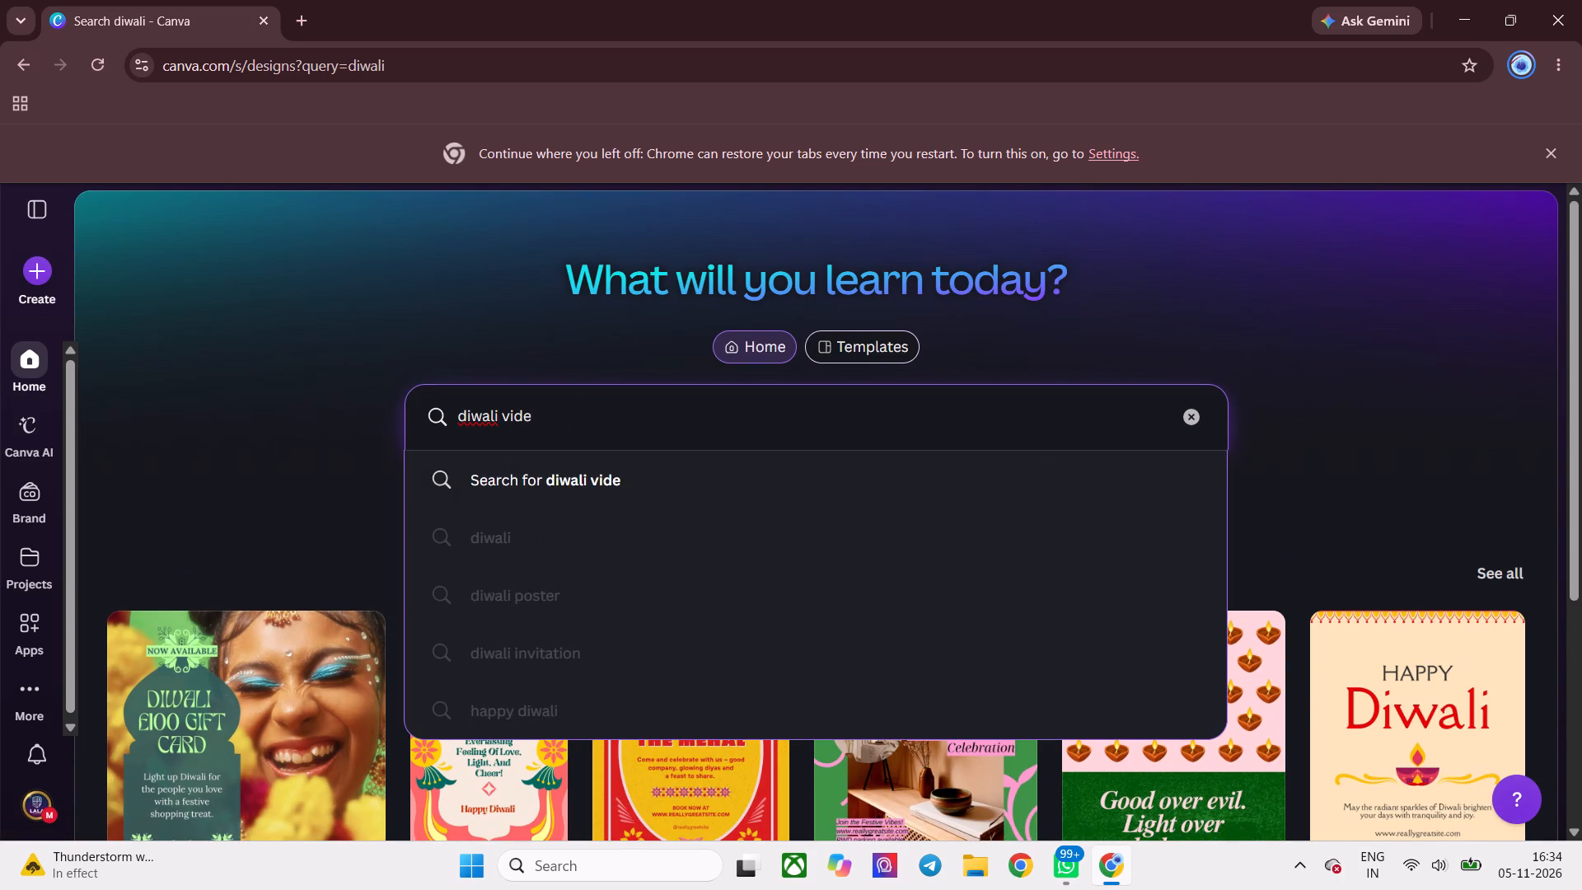
key("o")
key("Return")
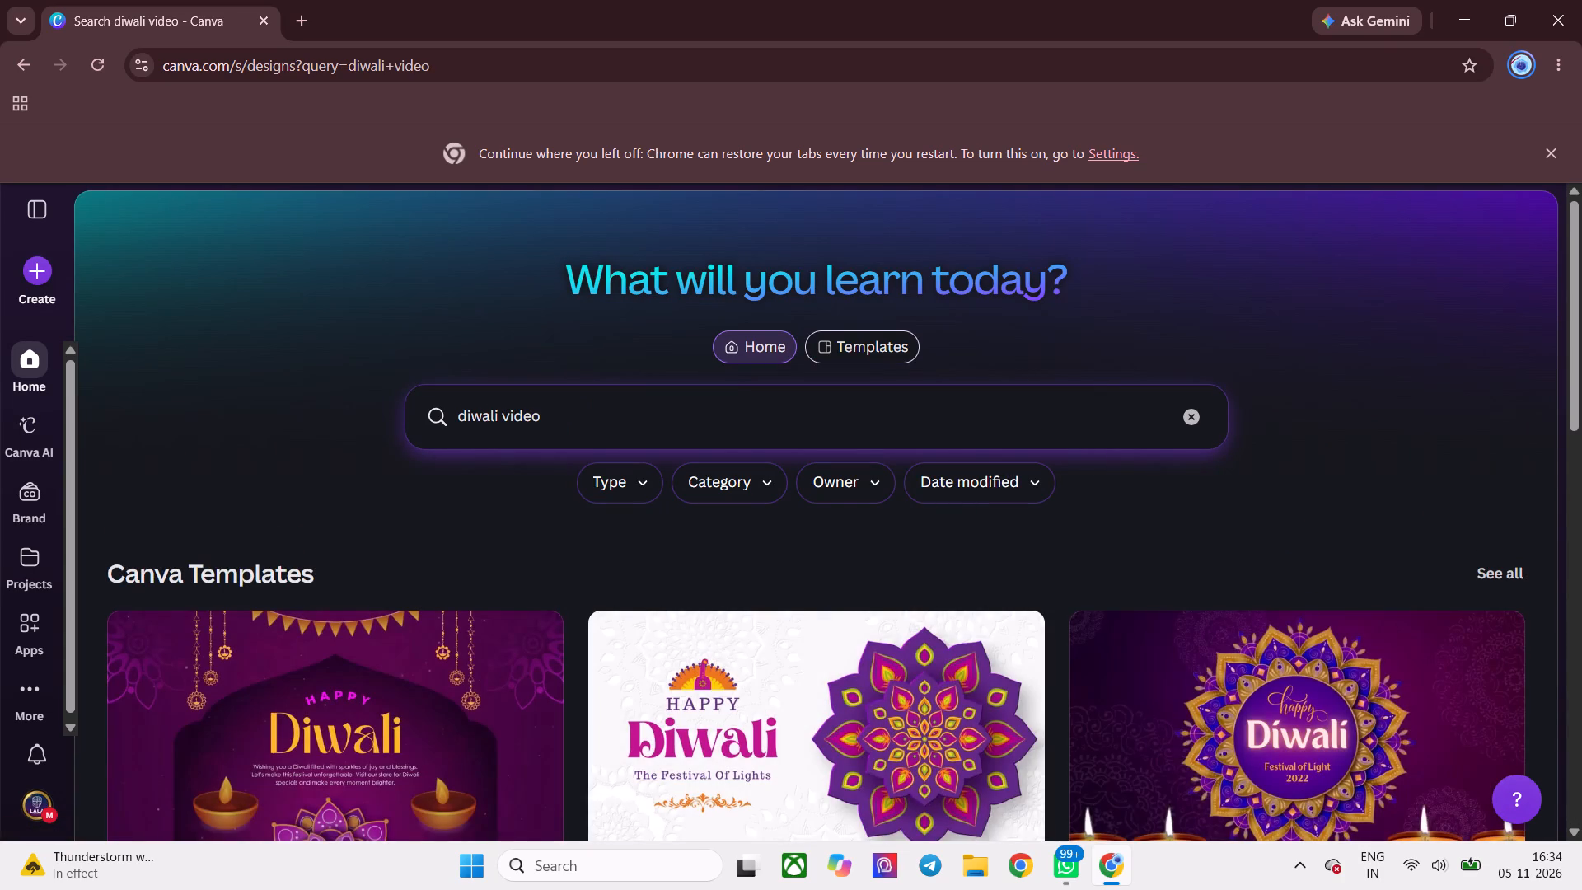
Browse the Diwali video templates and open the preview of the white Happy Diwali one with the purple mandala.
scroll(301, 564, "down", 2)
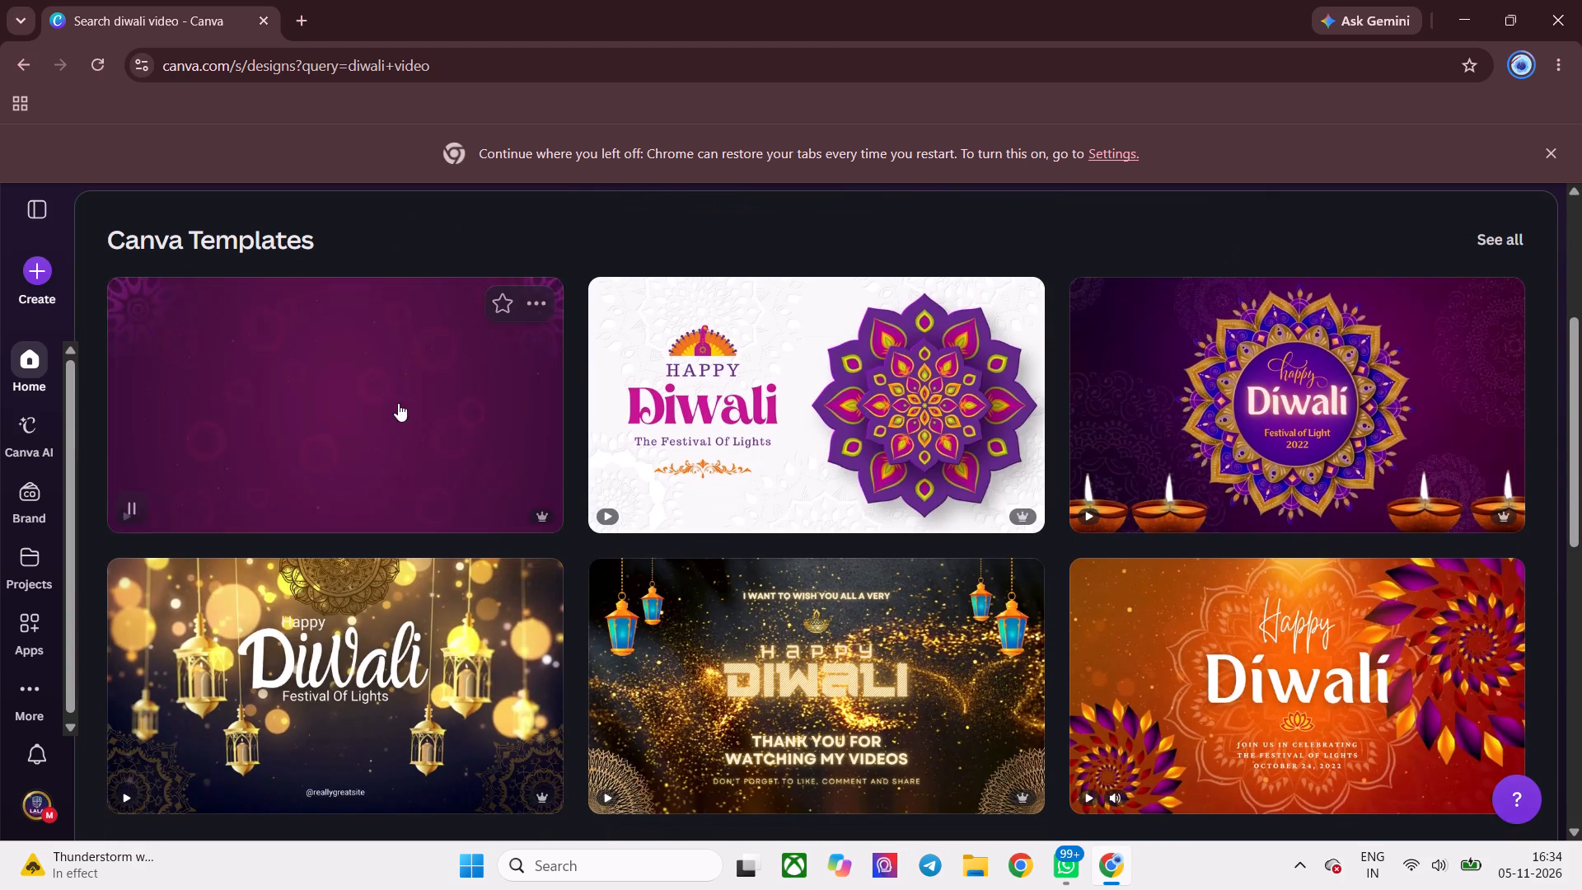
scroll(416, 617, "down", 2)
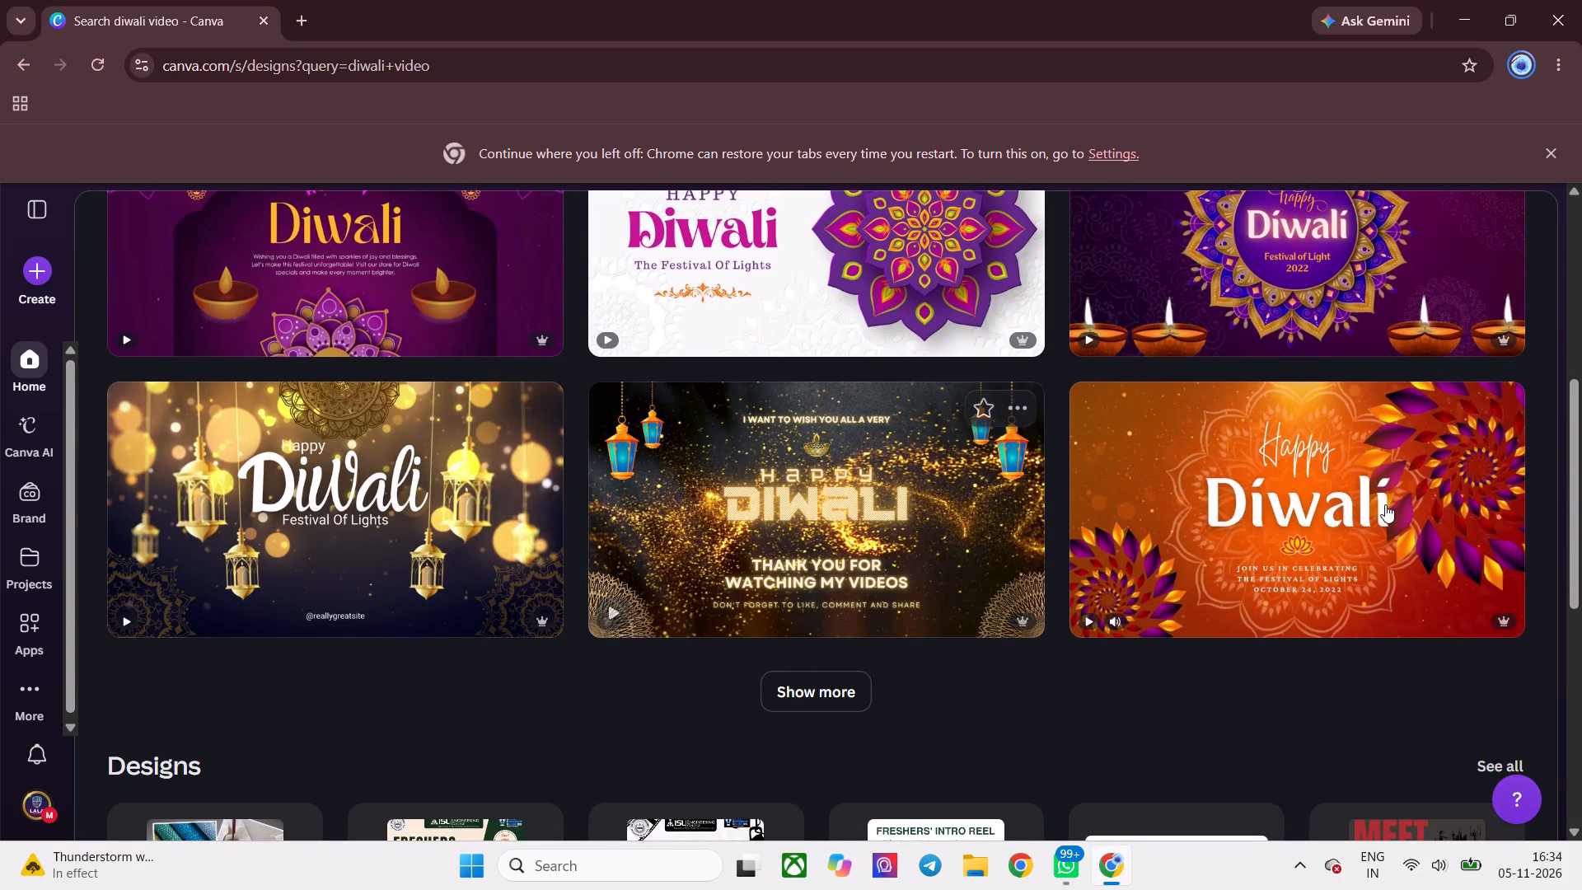
scroll(1004, 360, "up", 2)
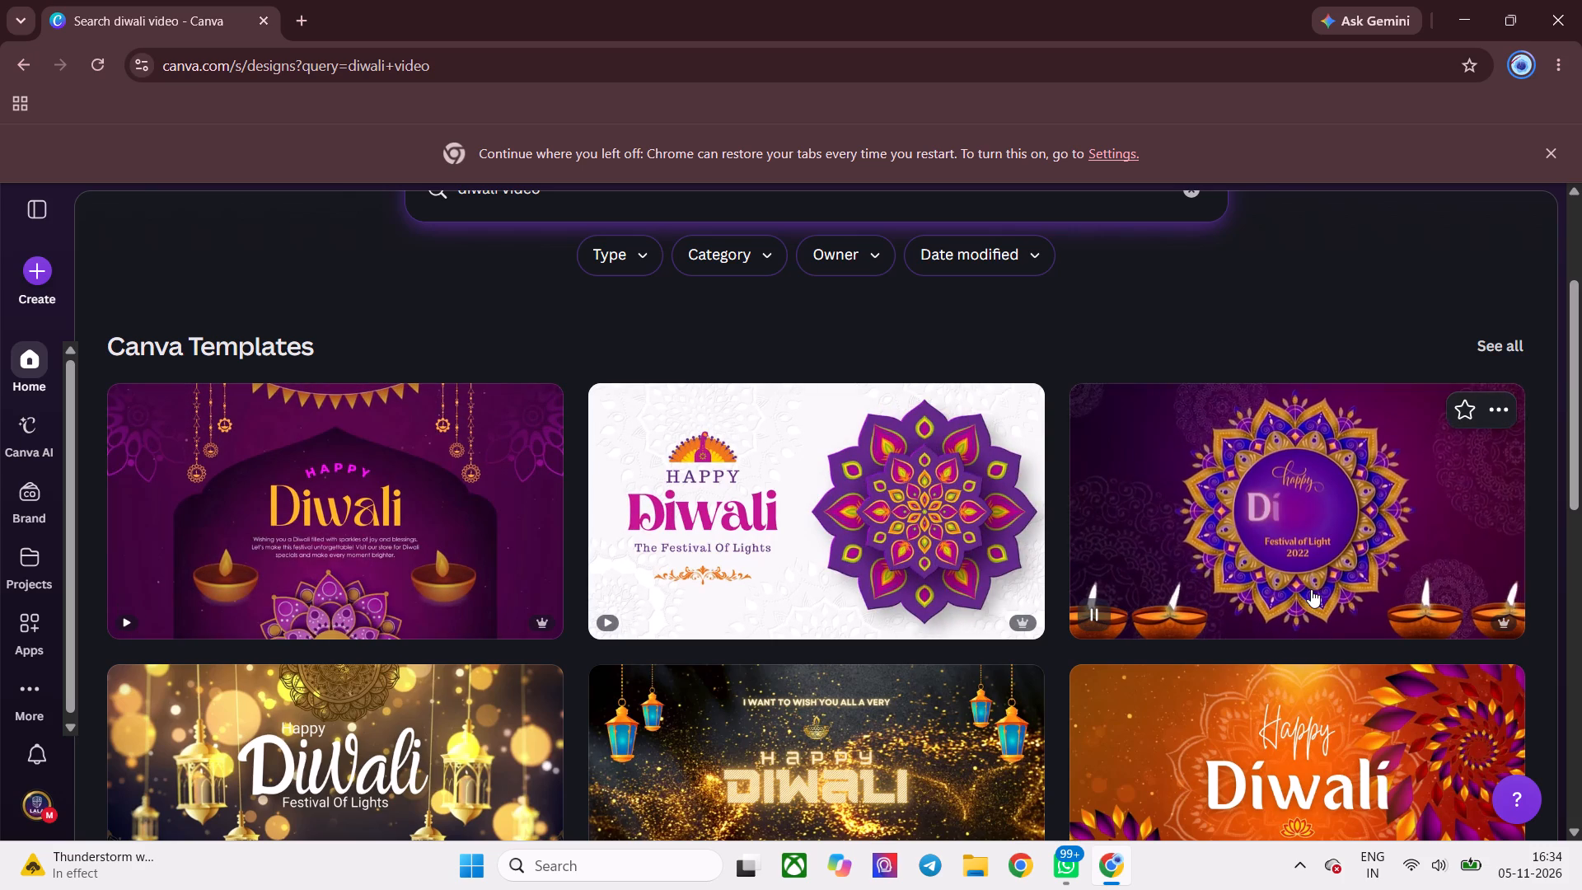
left_click(916, 561)
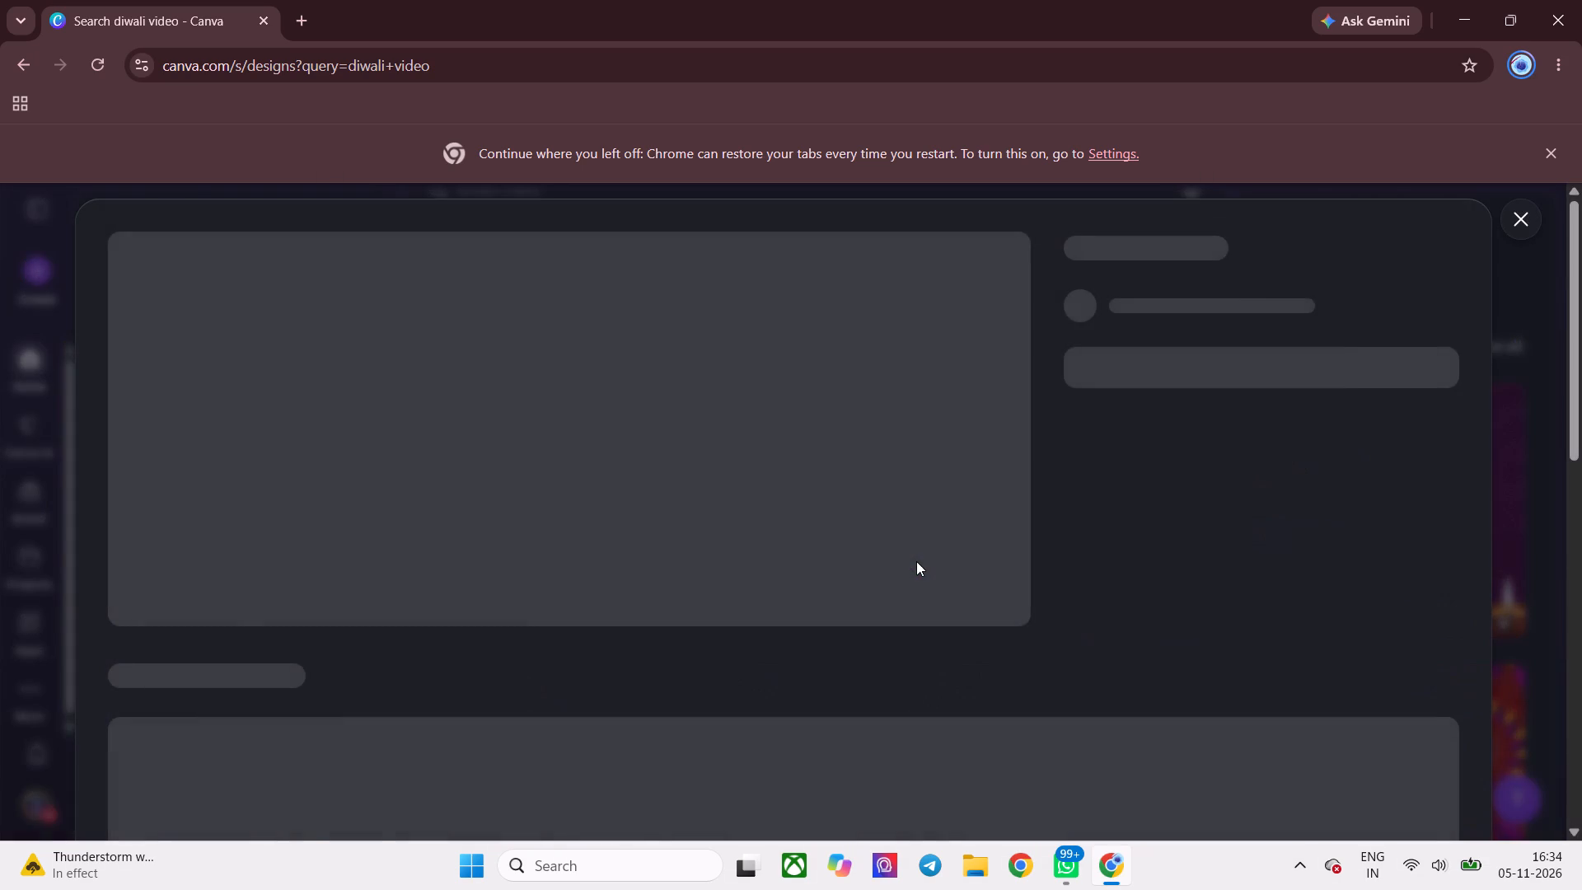
Examine the White And Purple Bright Happy Diwali Festival Video preview and the similar Diwali video templates suggested below it.
scroll(706, 744, "down", 1)
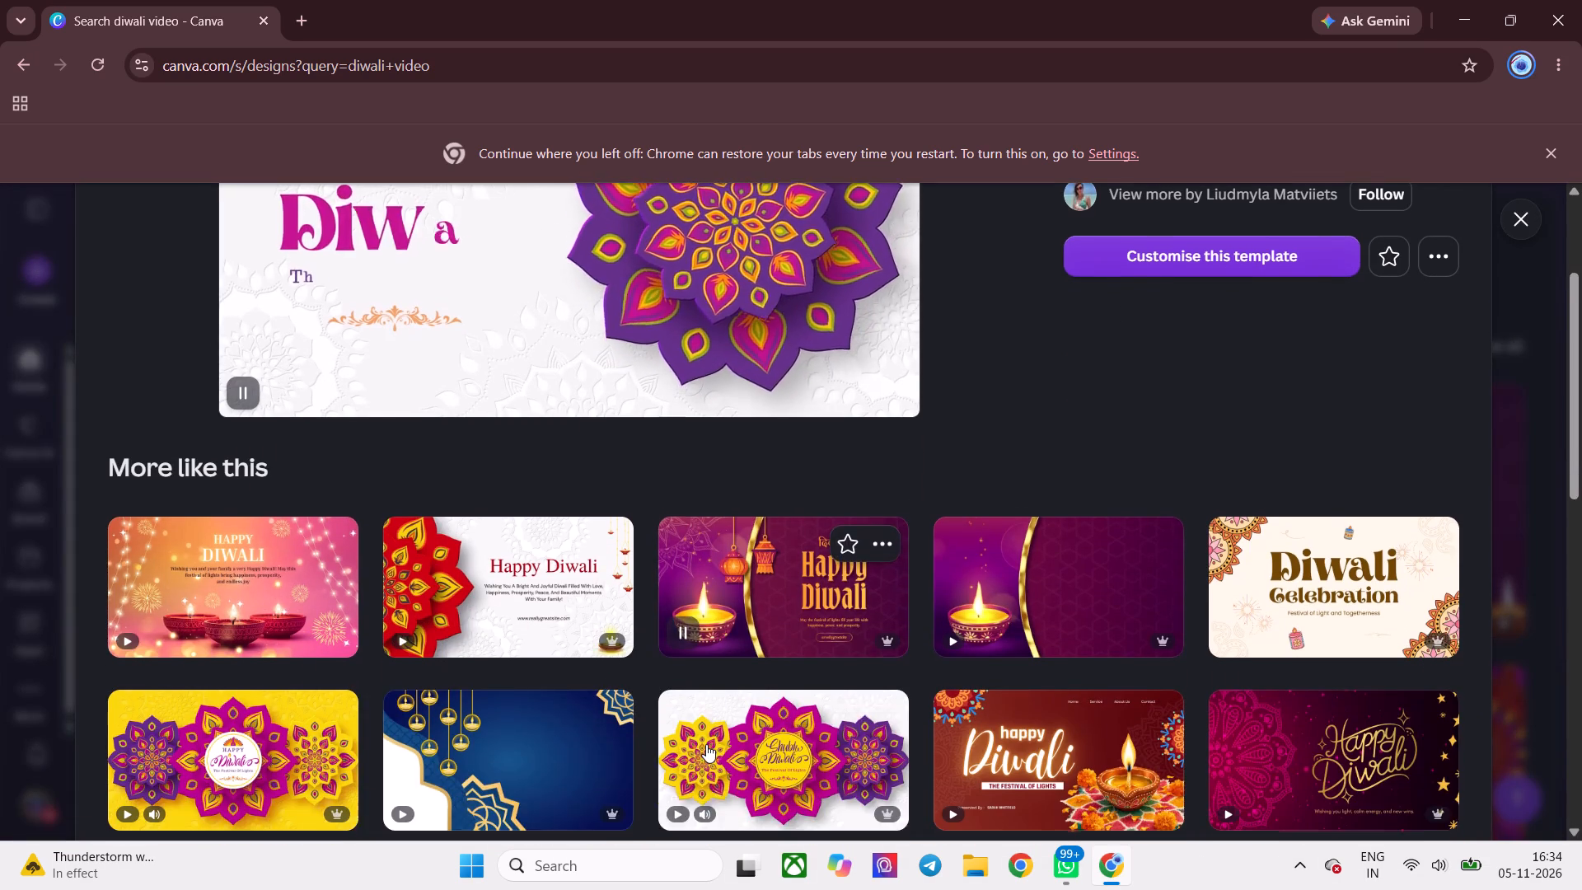
scroll(706, 744, "down", 2)
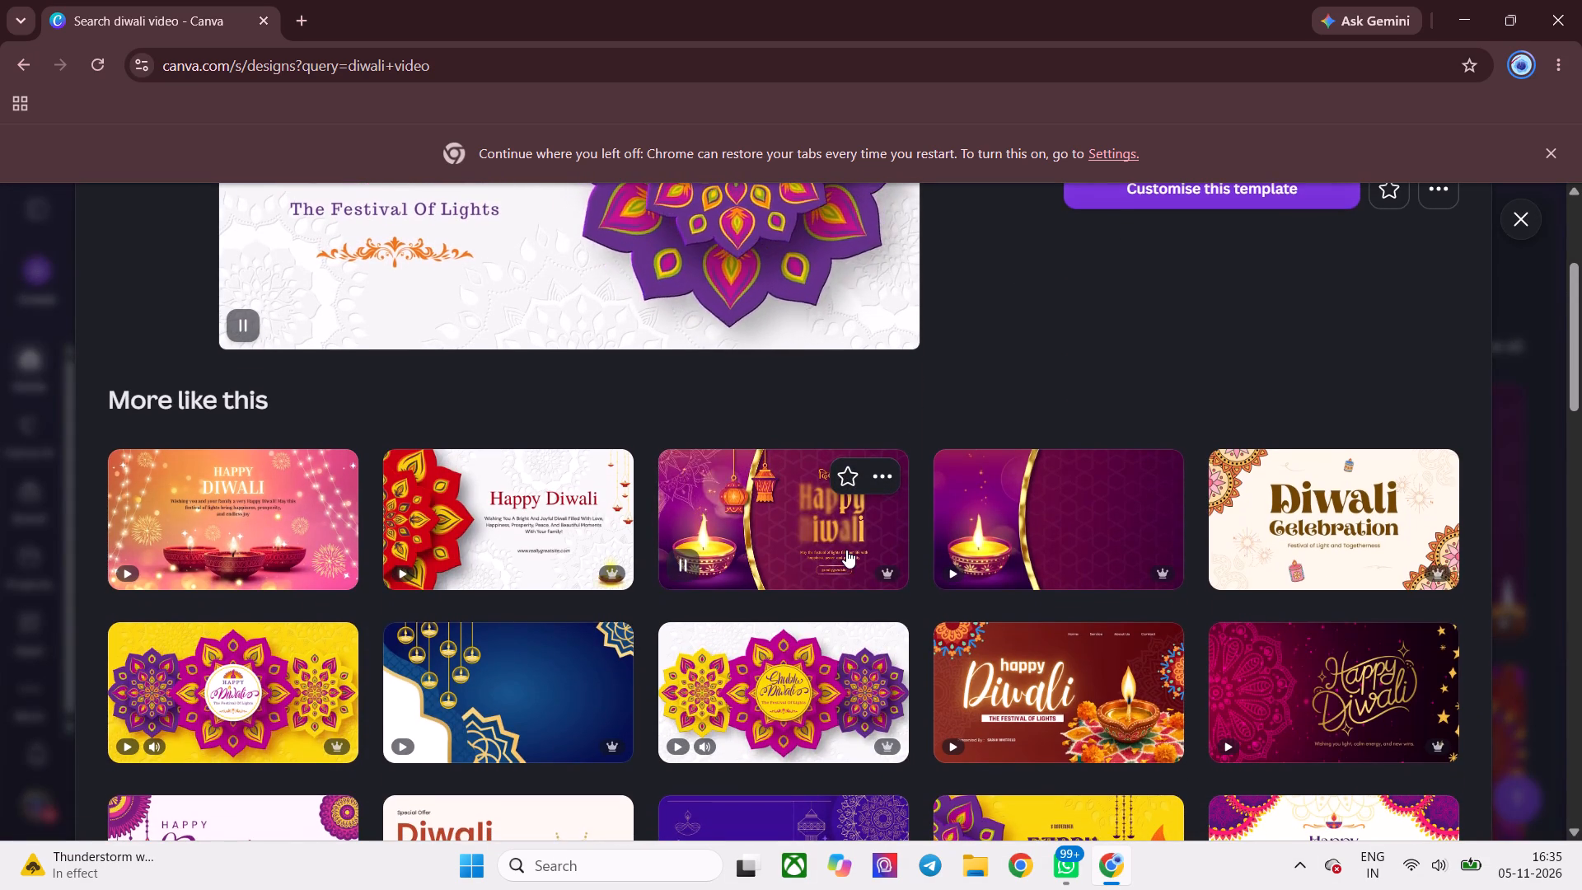
scroll(846, 550, "up", 2)
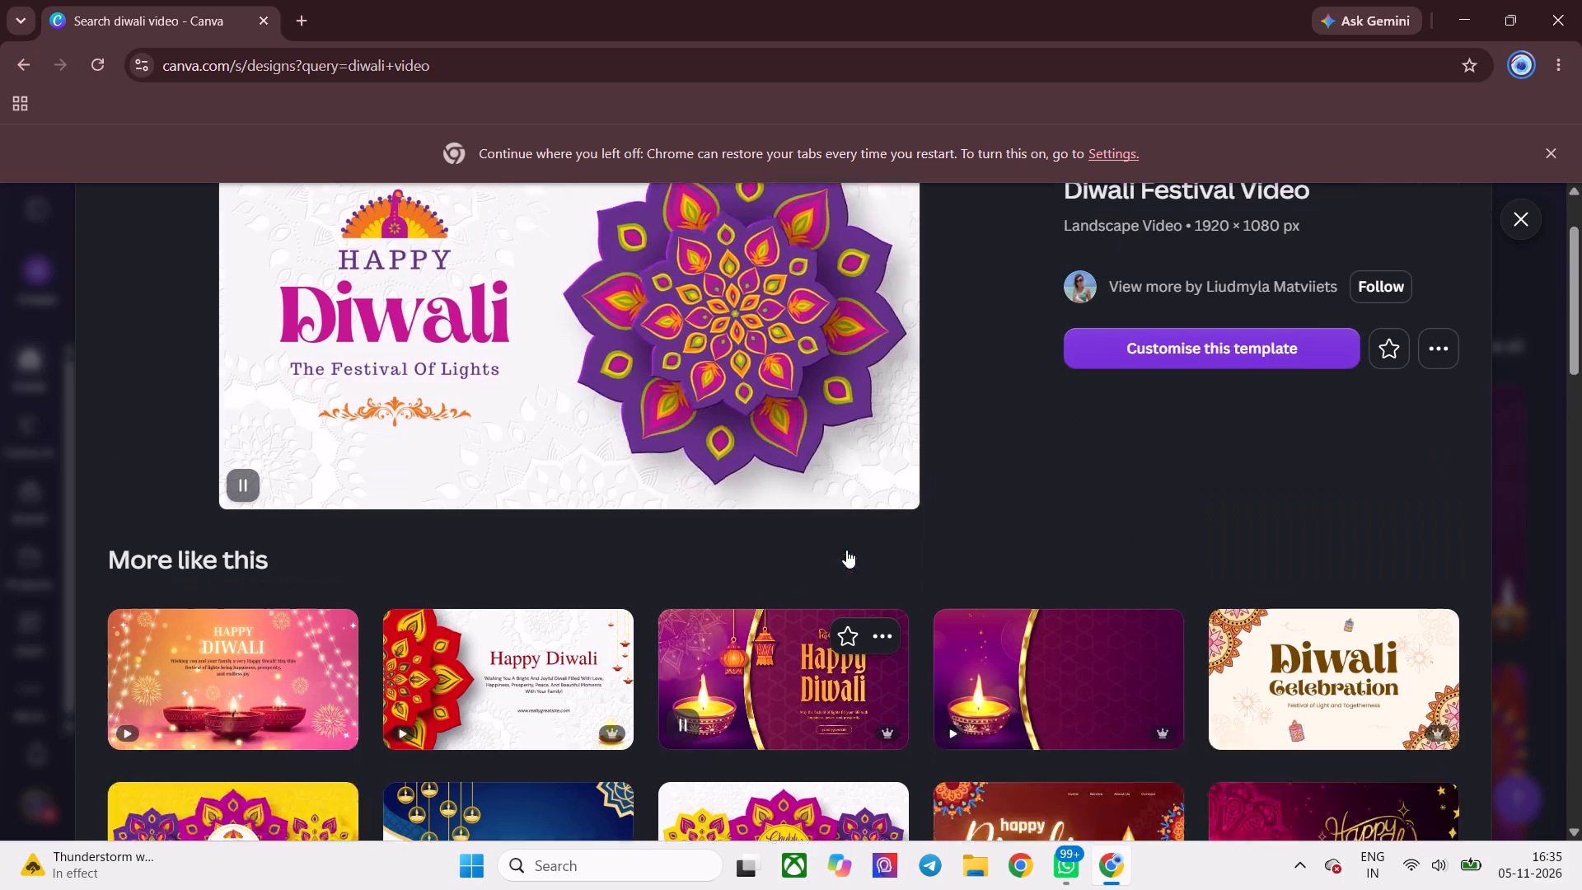
scroll(846, 550, "up", 1)
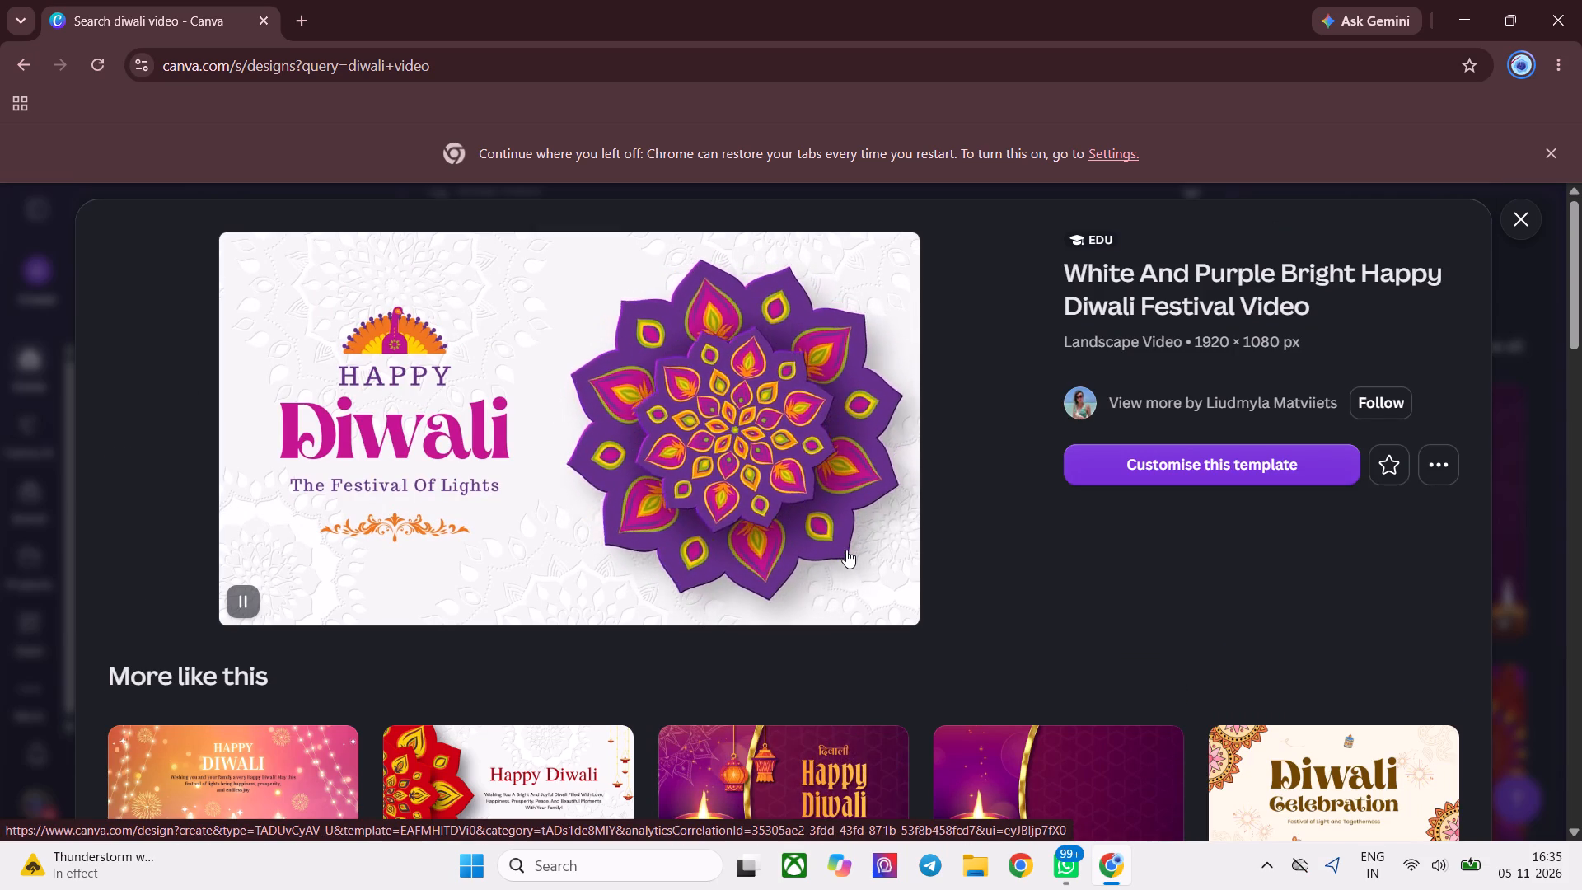
scroll(846, 550, "down", 1)
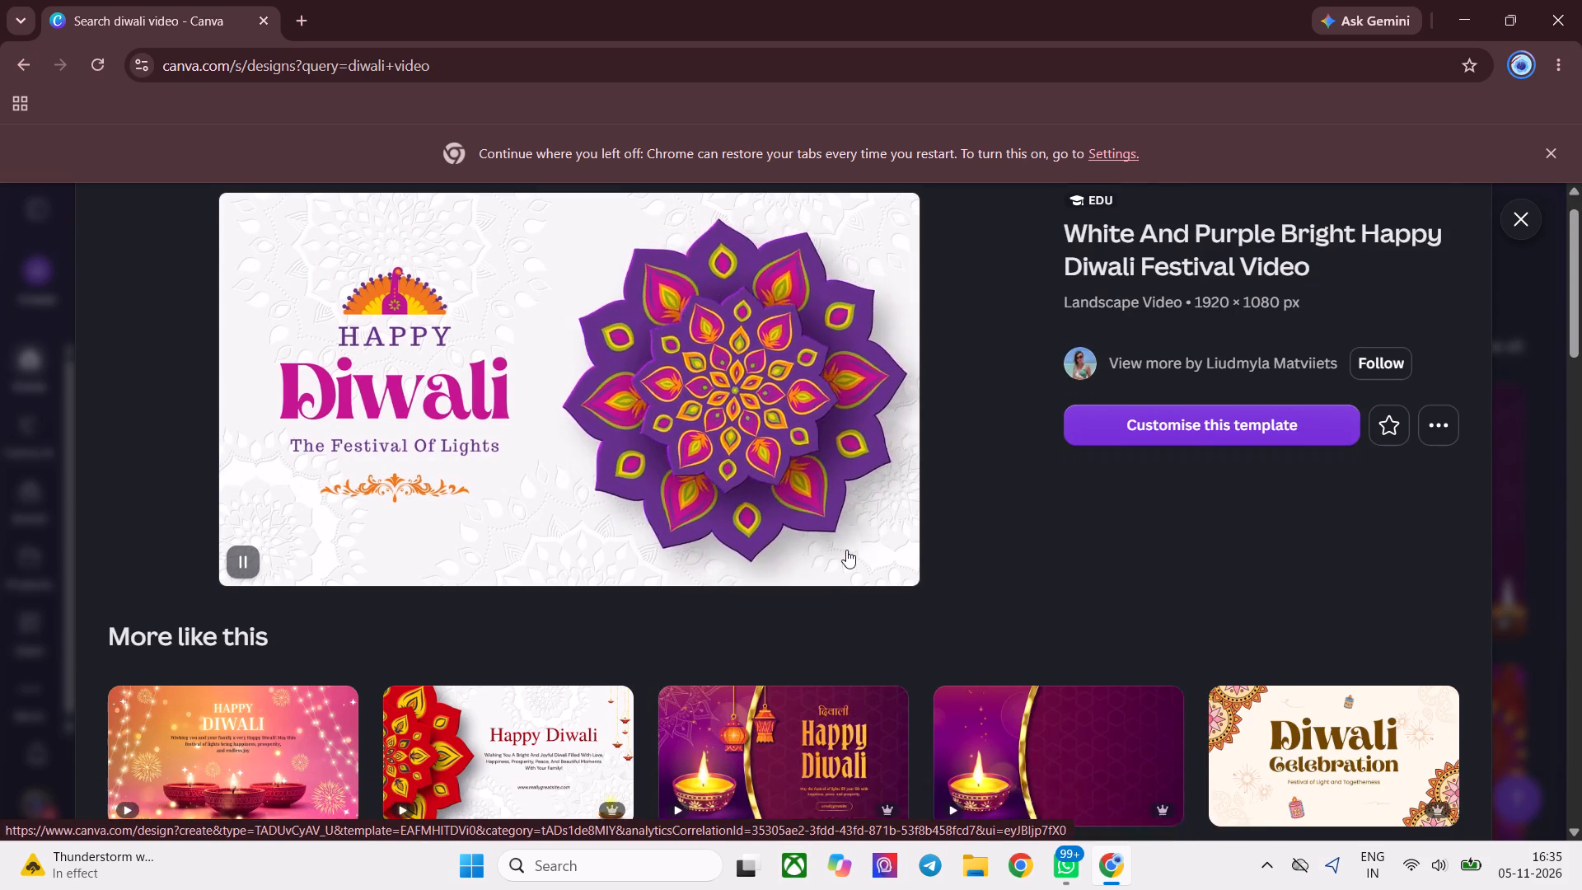
scroll(846, 550, "down", 2)
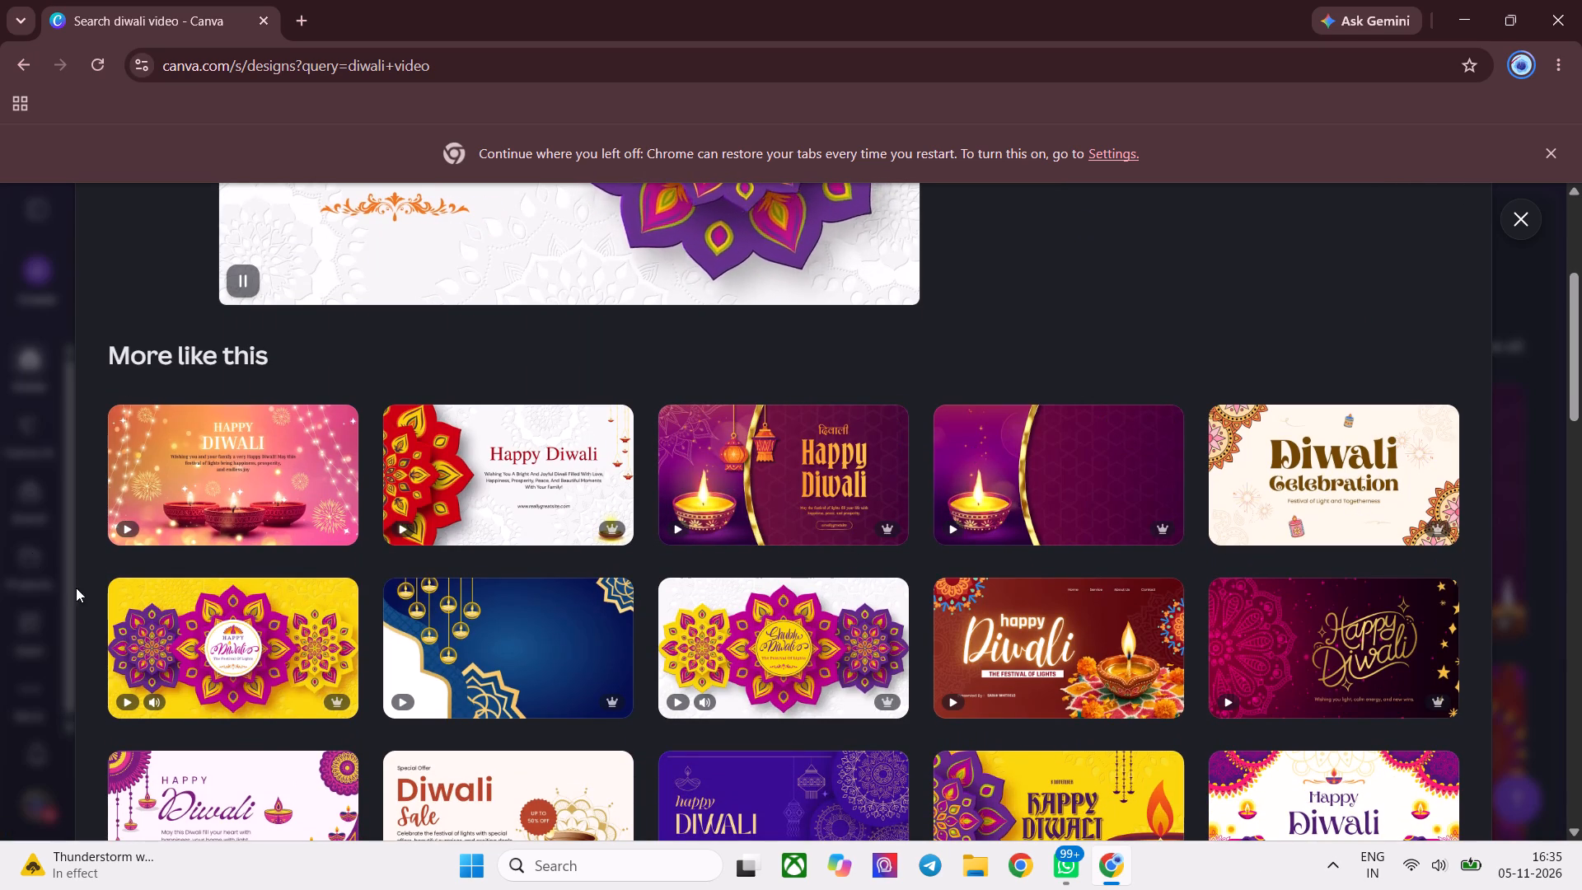
scroll(561, 660, "down", 4)
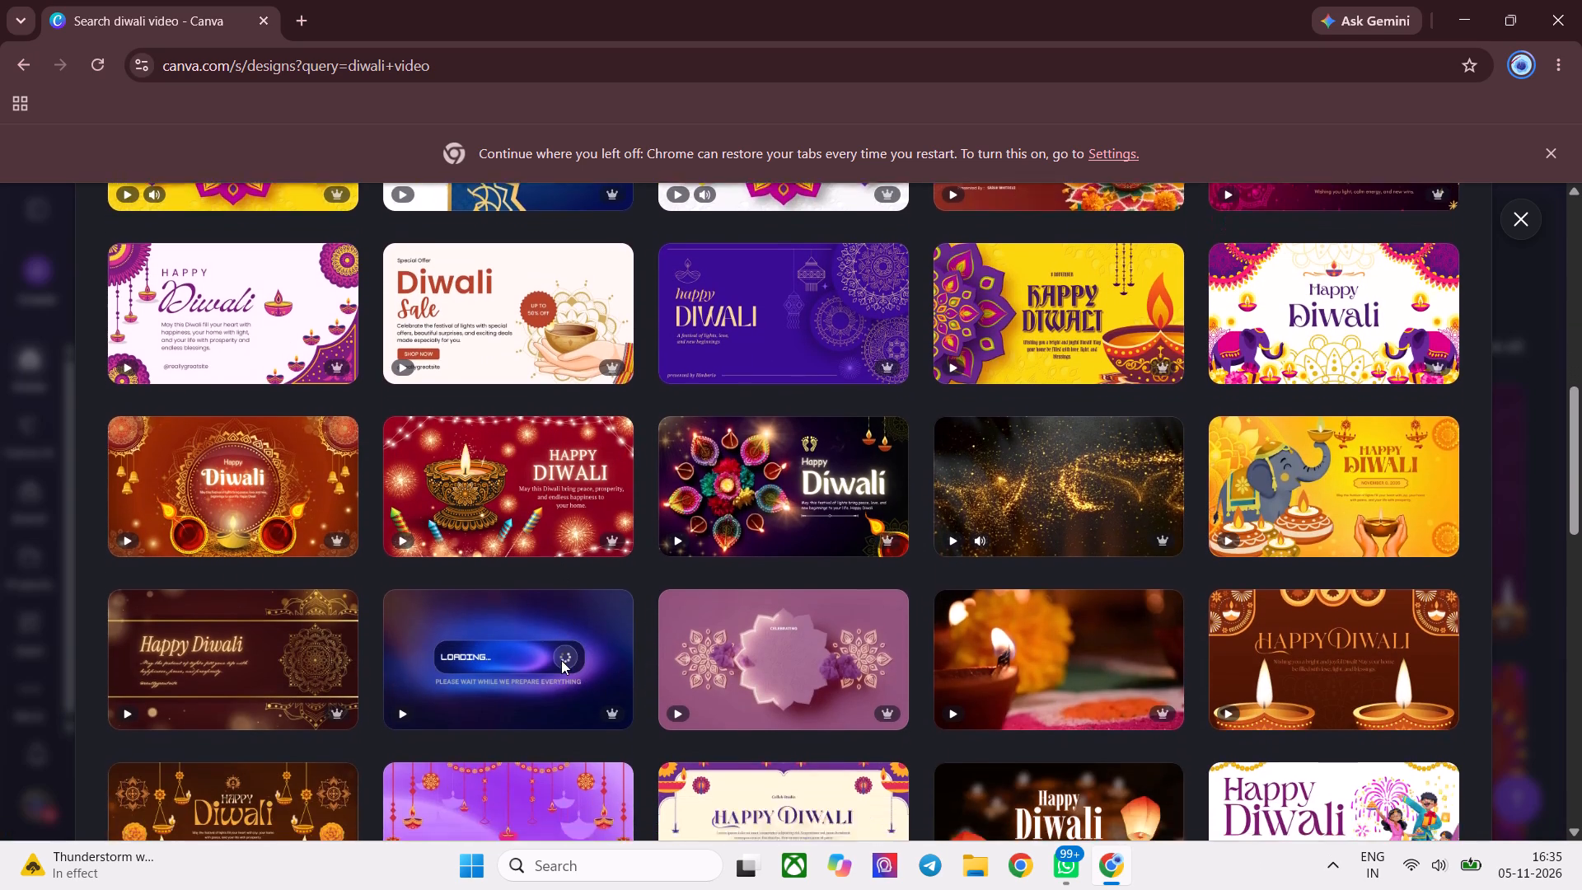
scroll(561, 660, "down", 1)
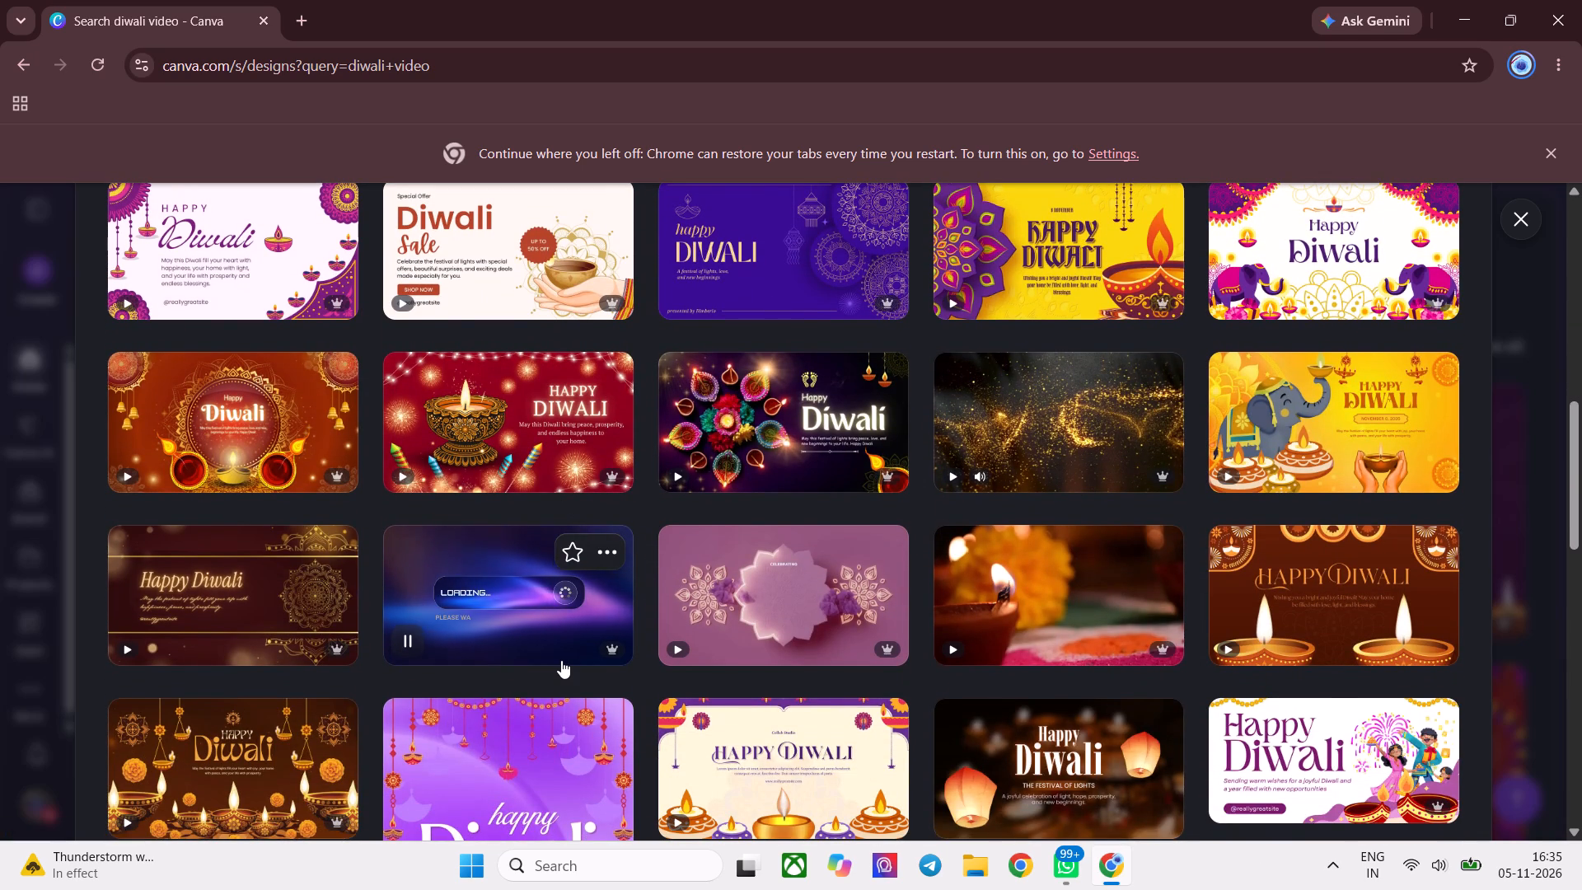
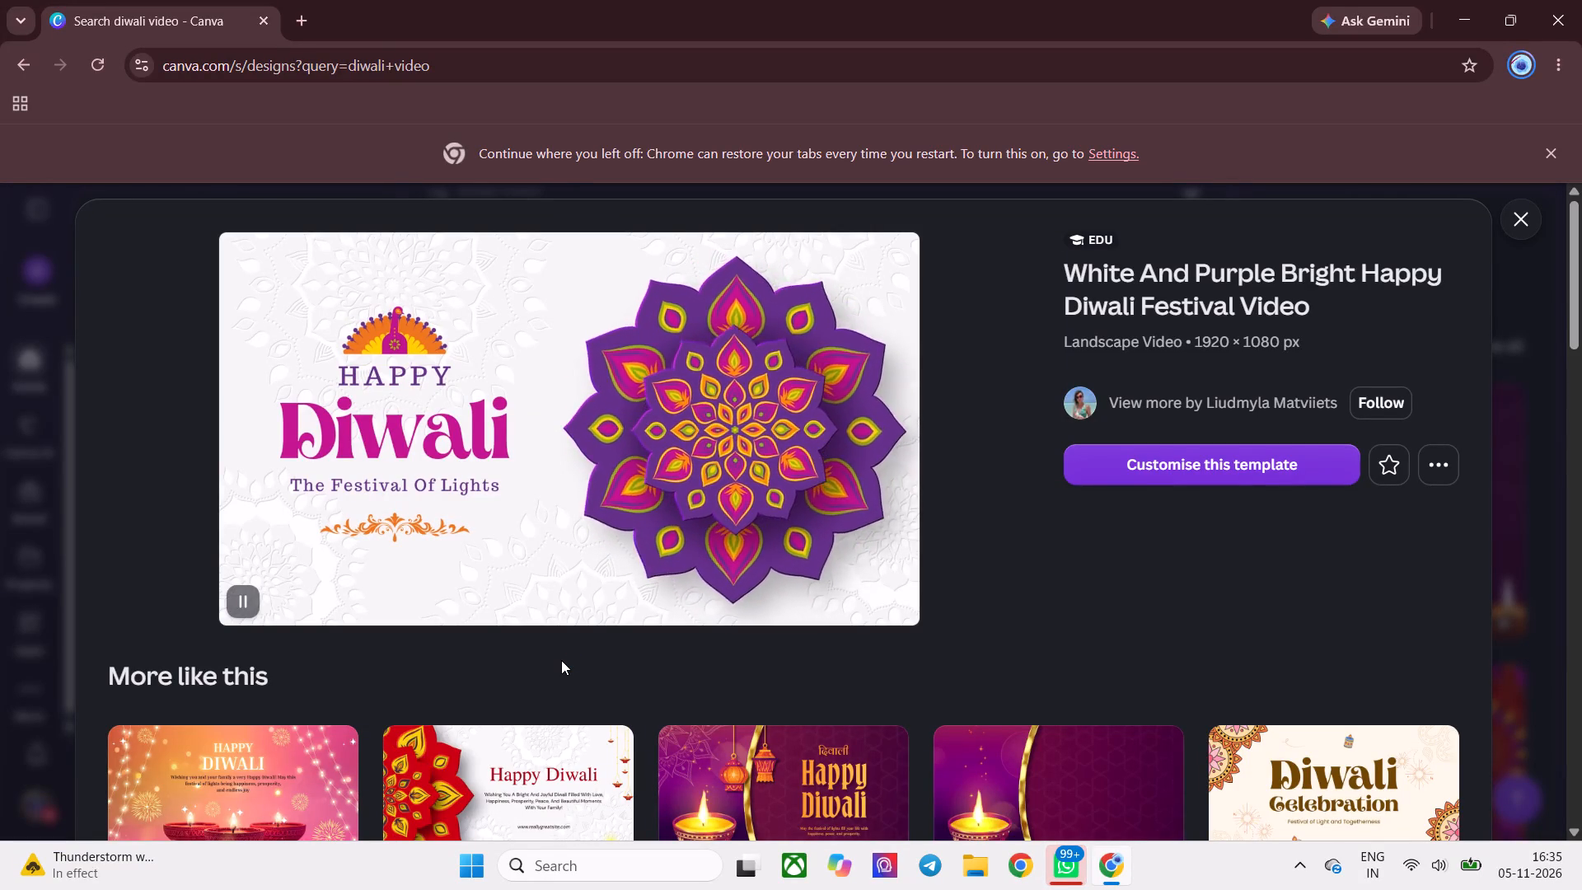
Look through the Diwali video templates suggested as similar to the White And Purple Bright Happy Diwali Festival Video.
scroll(561, 660, "down", 4)
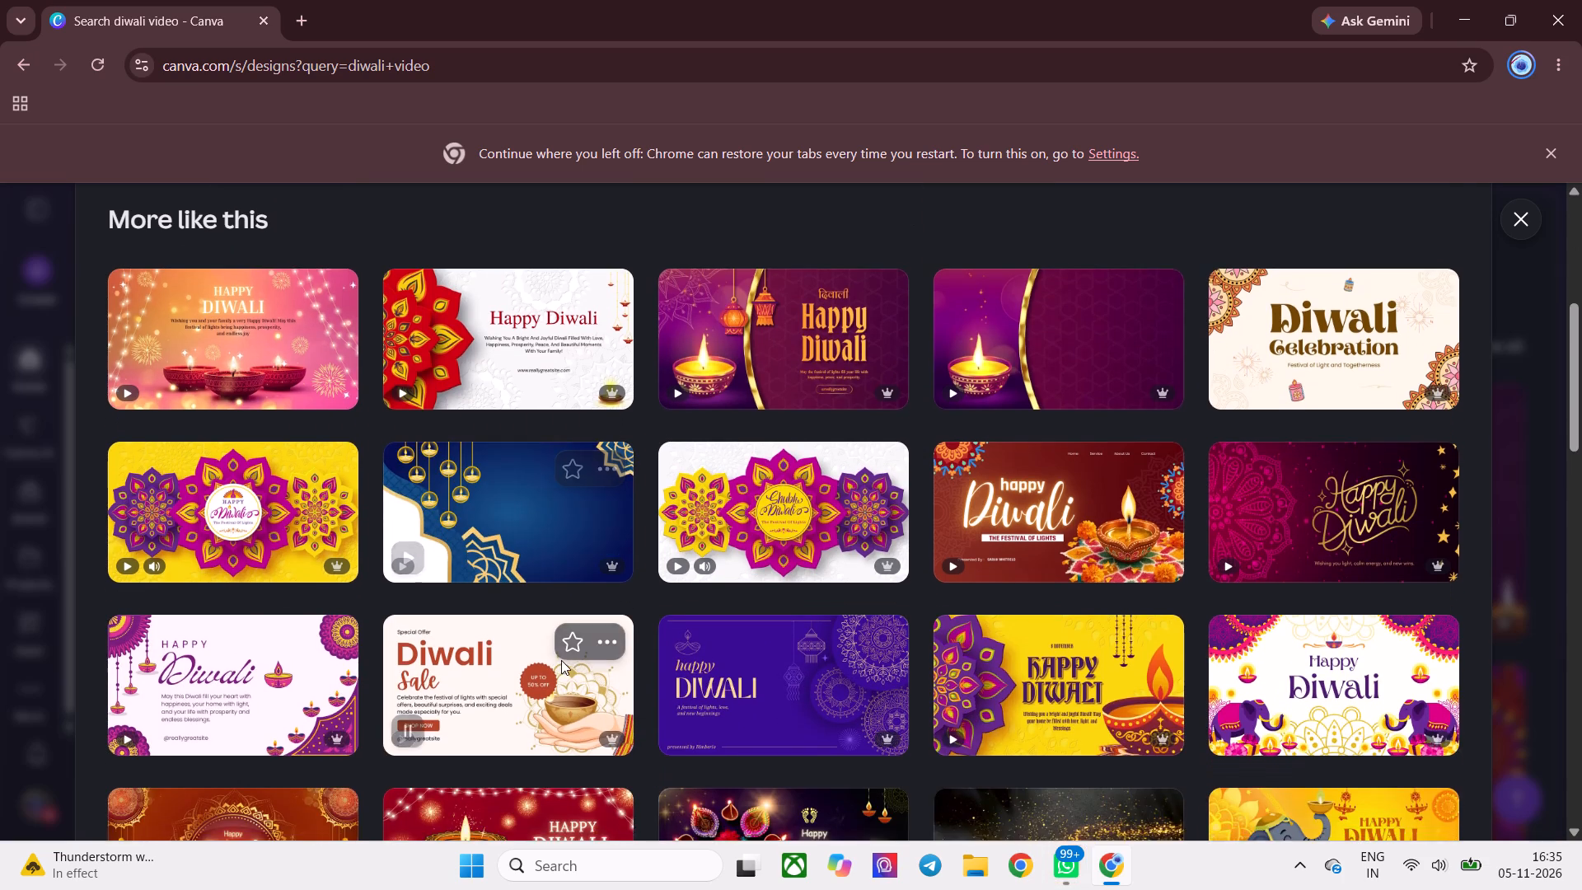
scroll(561, 660, "down", 5)
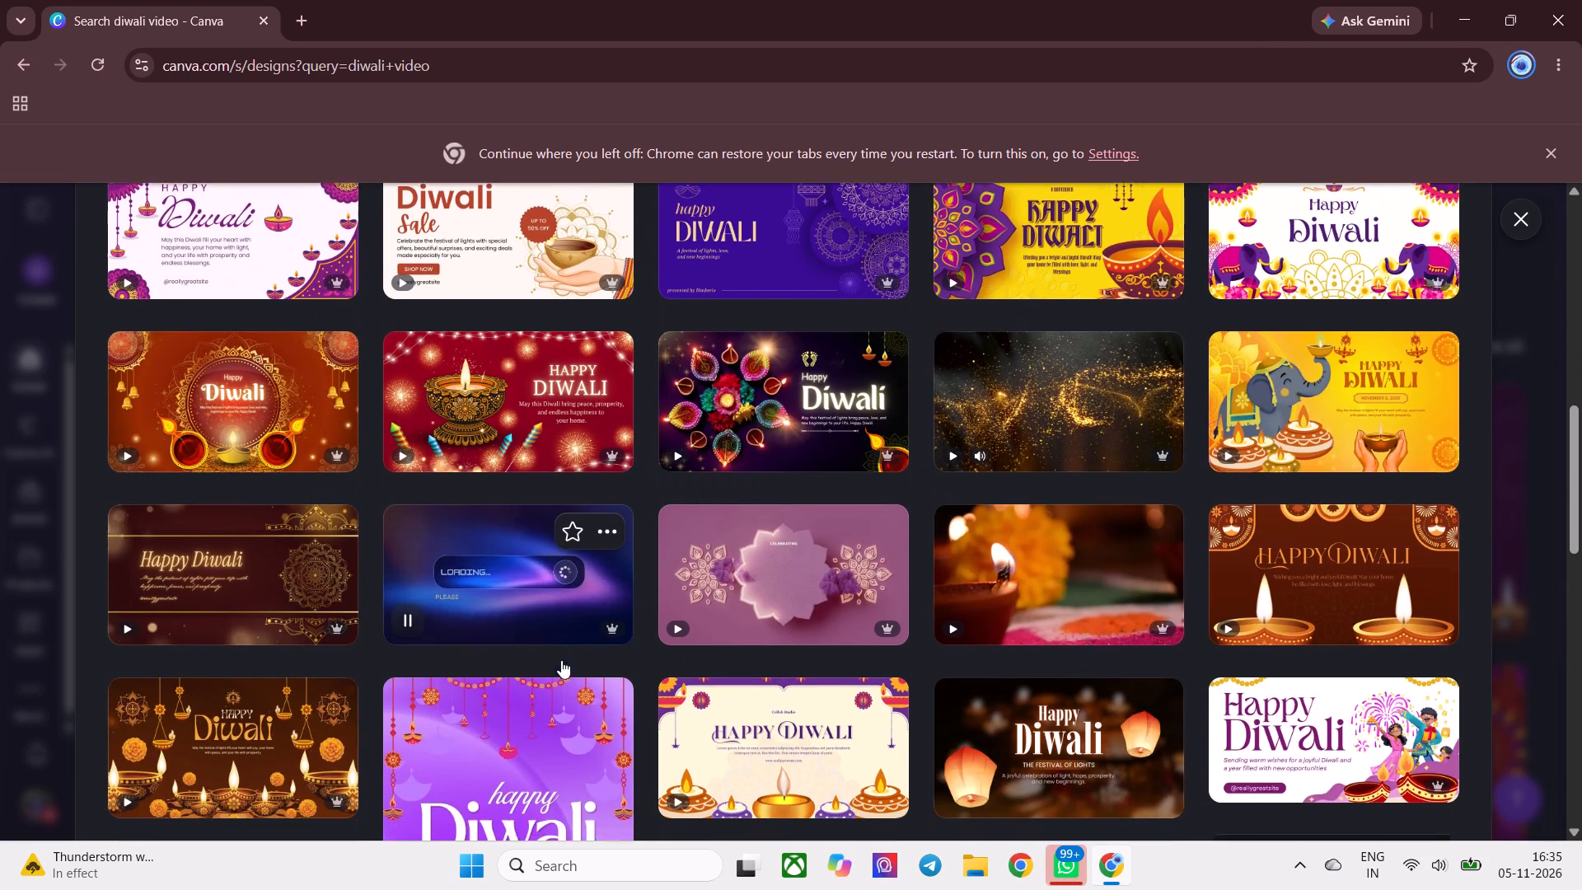
scroll(561, 660, "down", 1)
scroll(1109, 387, "down", 1)
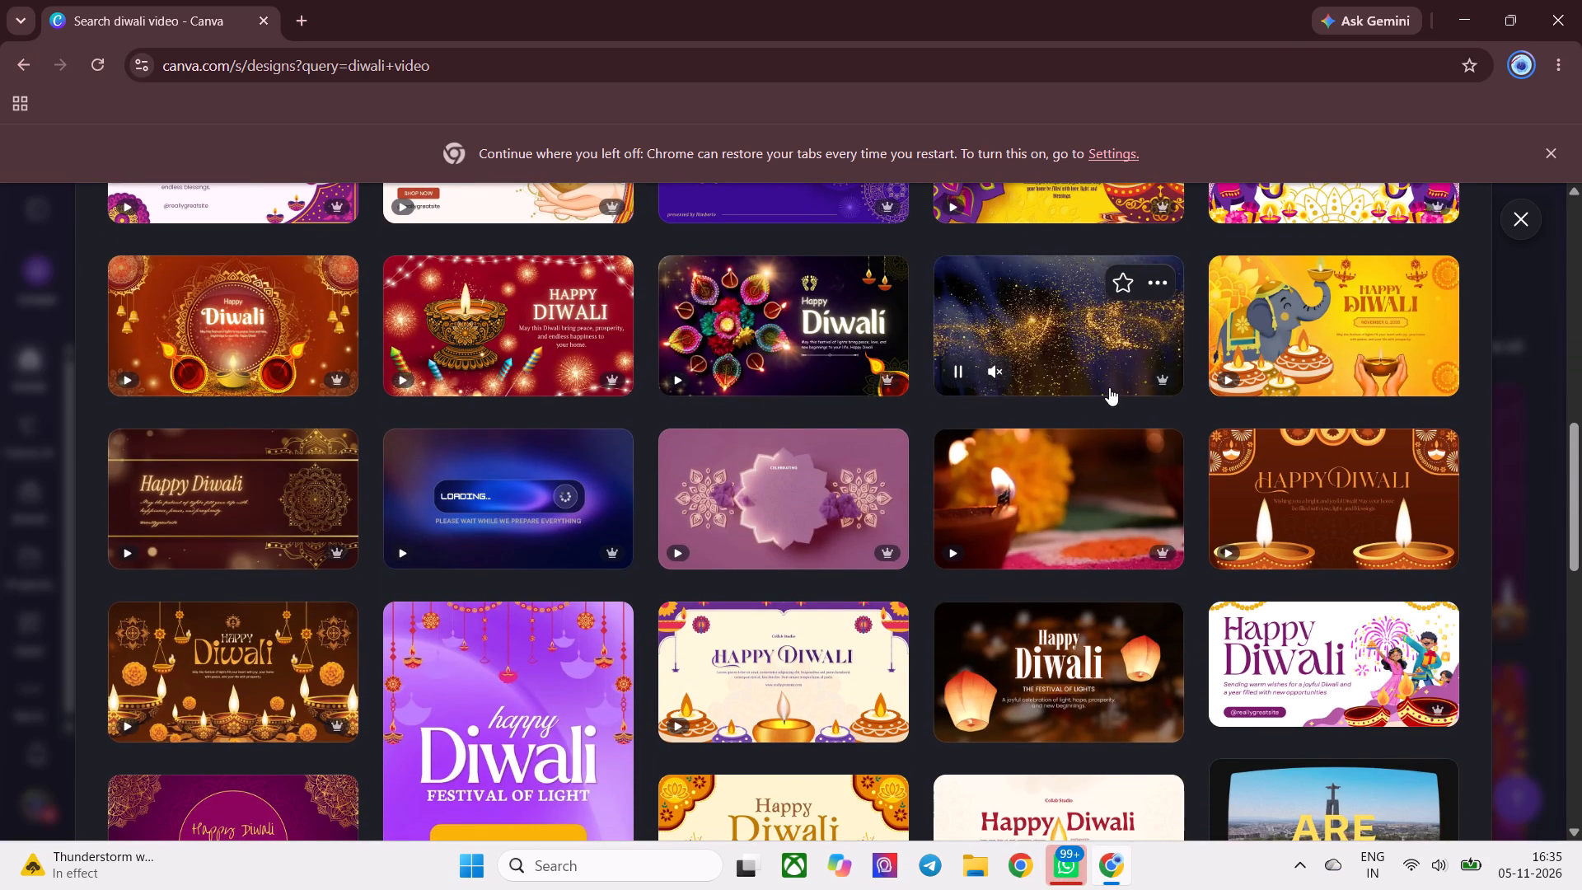
scroll(1109, 387, "down", 1)
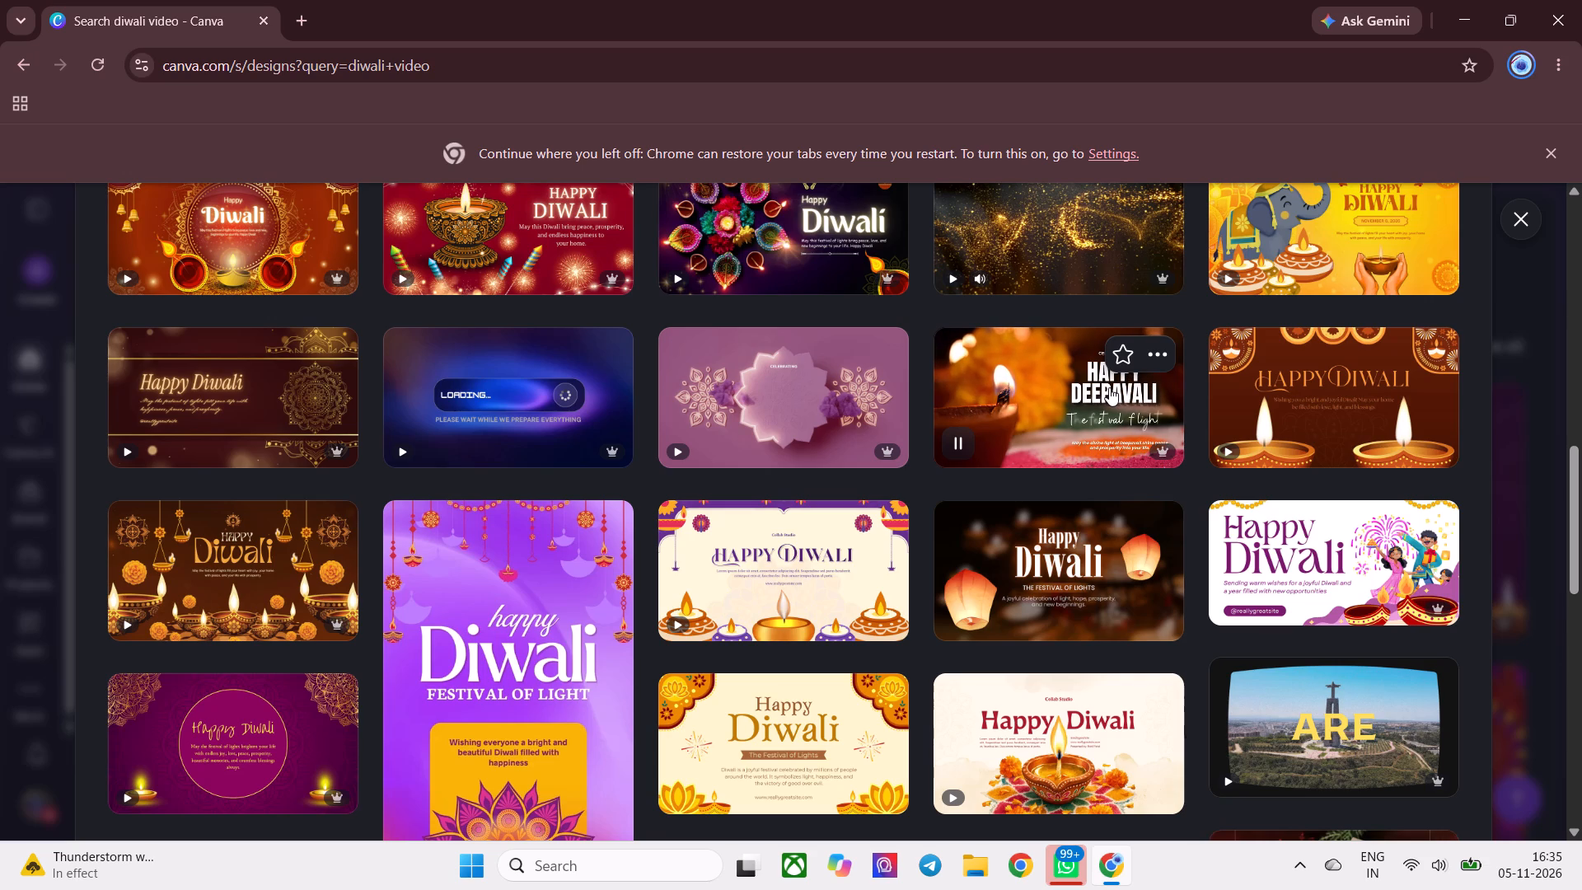
scroll(1109, 387, "up", 9)
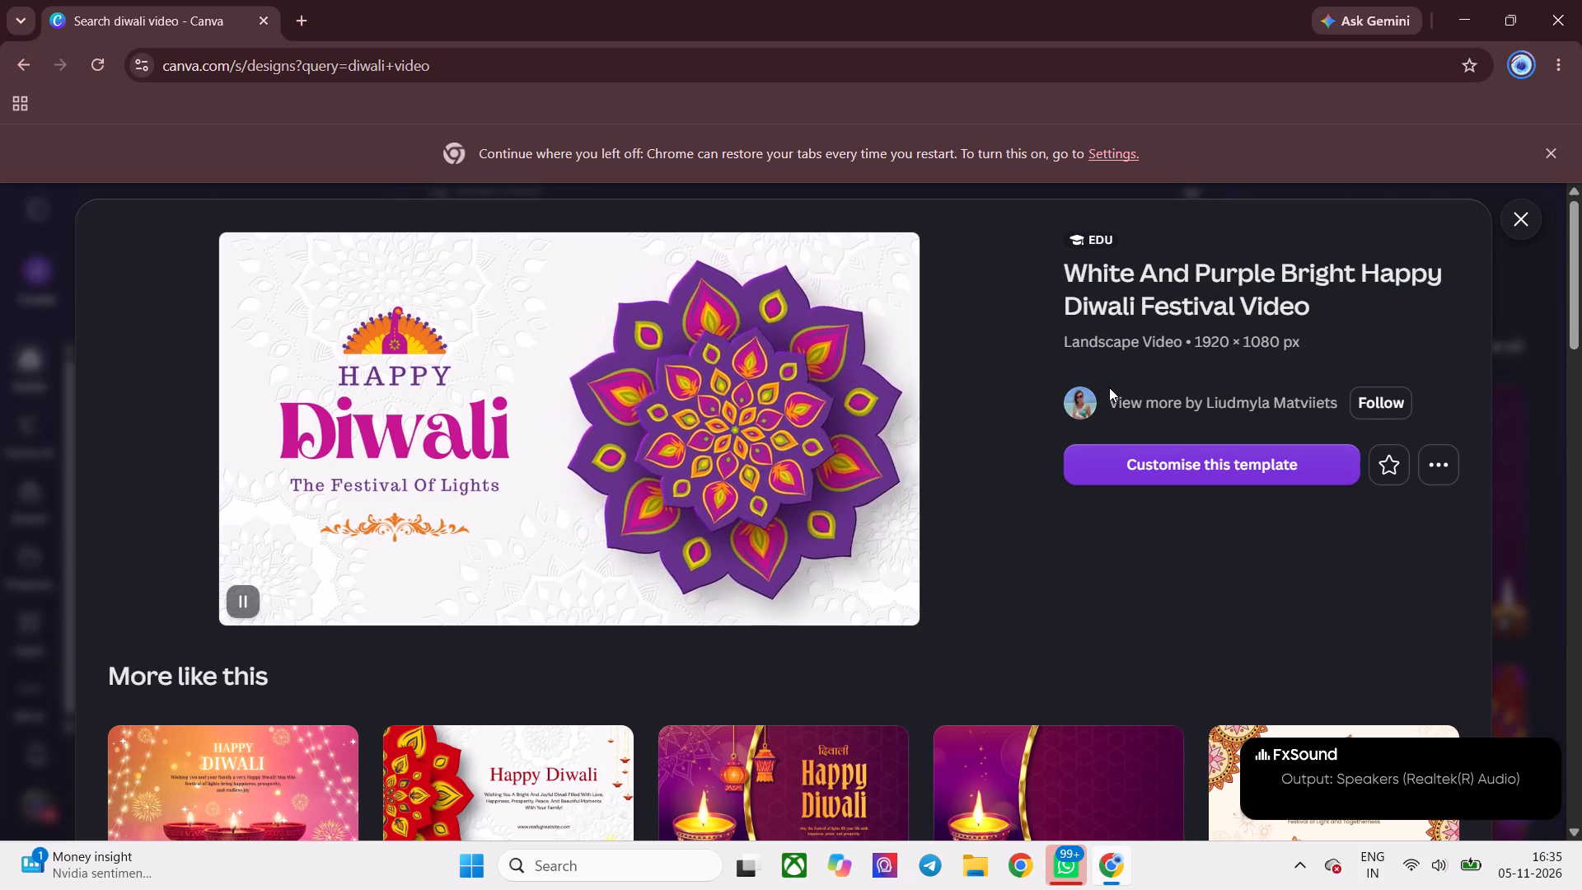
scroll(1109, 387, "down", 2)
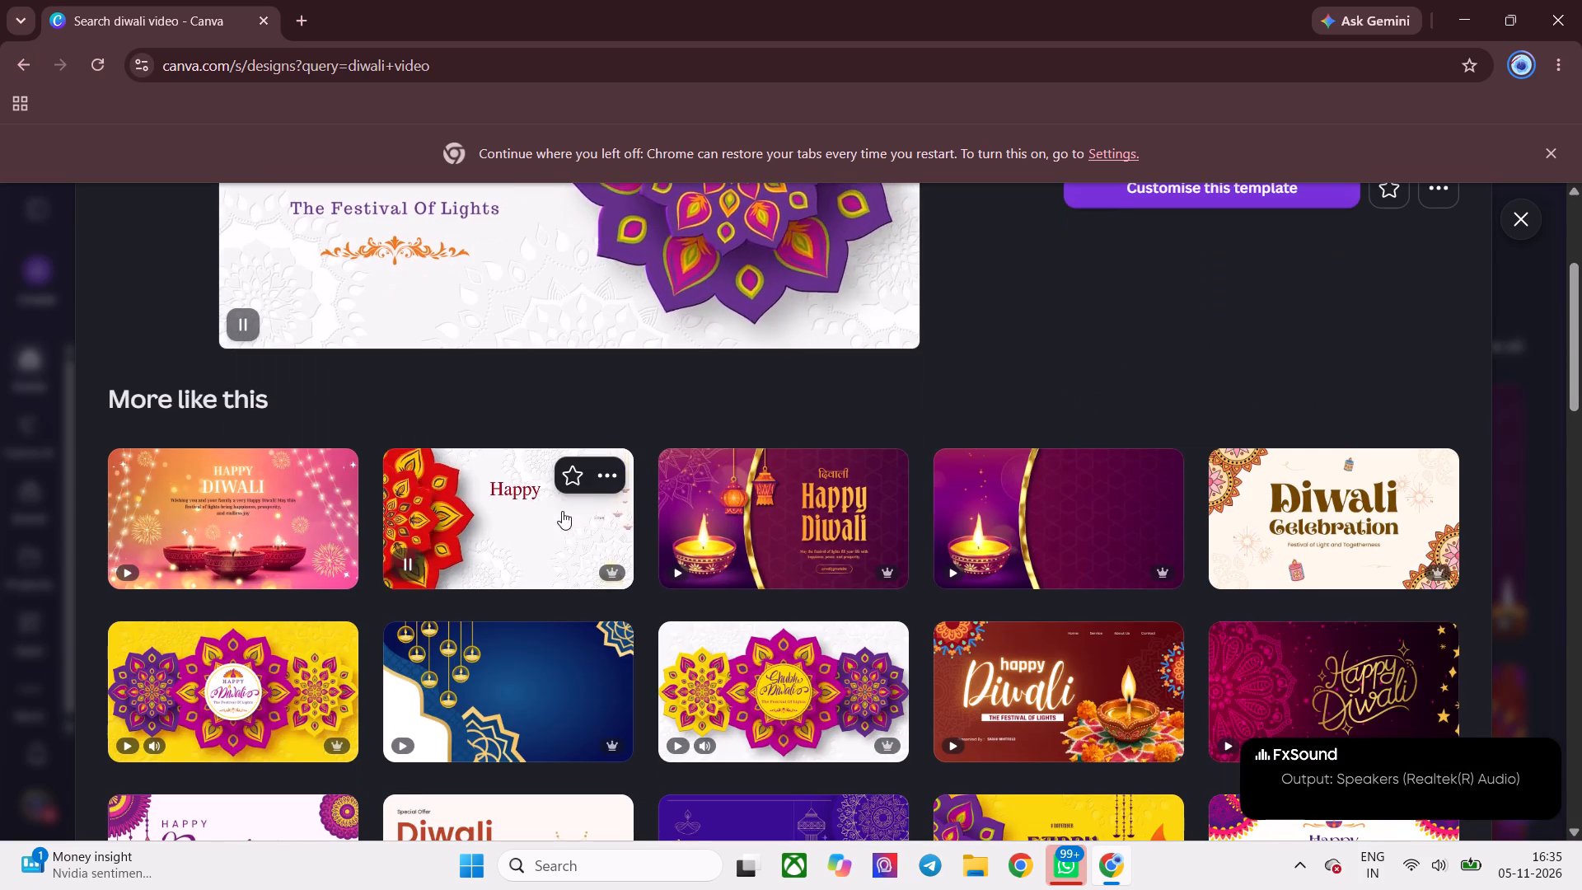
scroll(562, 511, "down", 1)
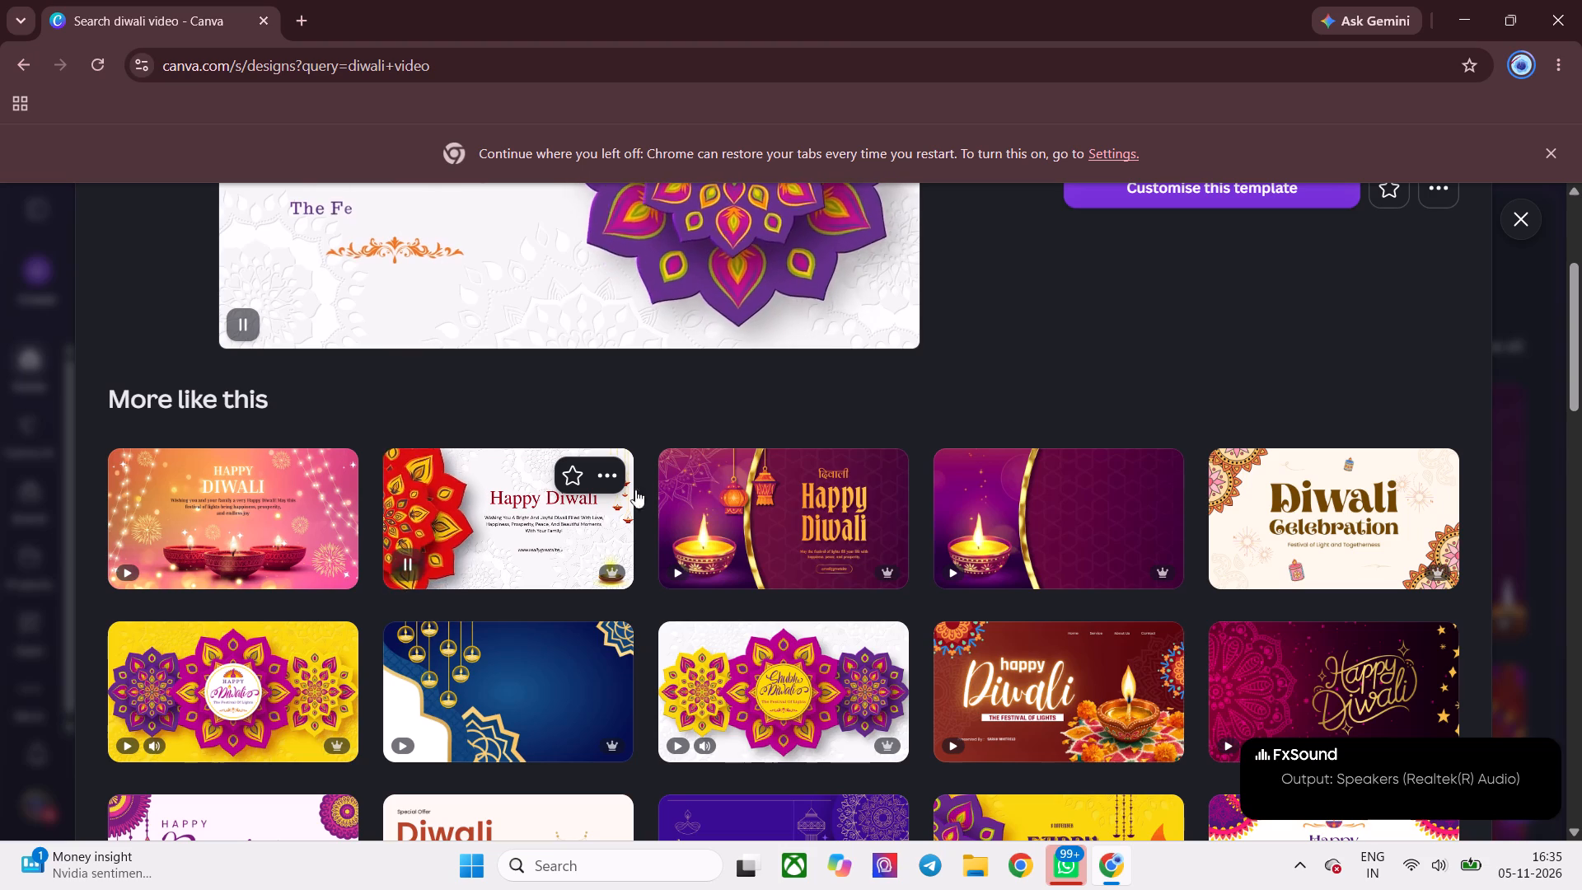
scroll(827, 518, "down", 1)
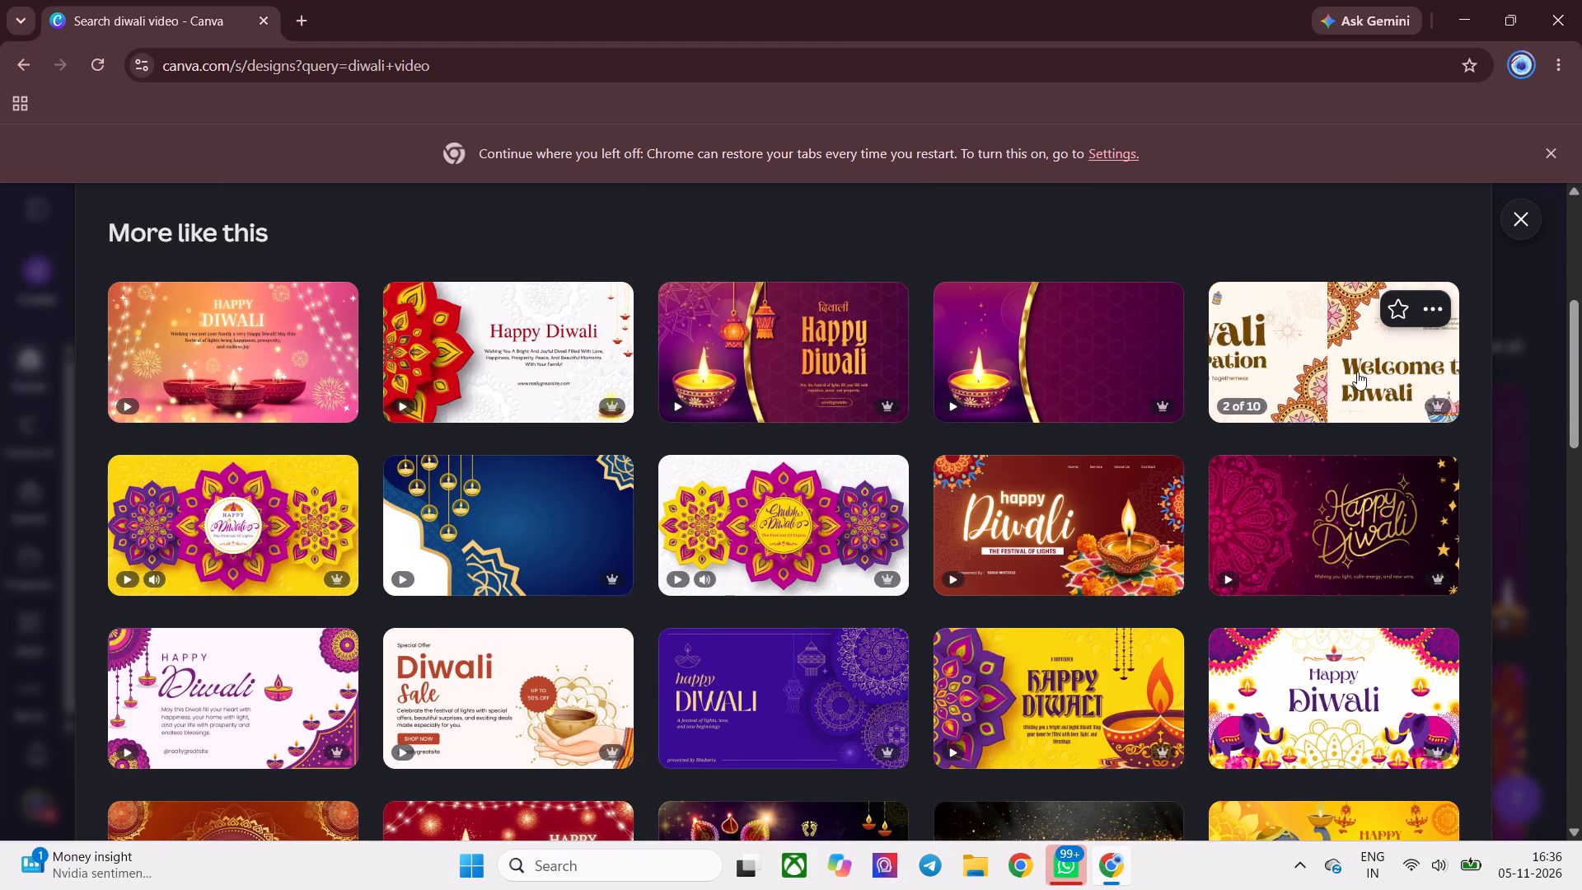
scroll(1357, 372, "down", 3)
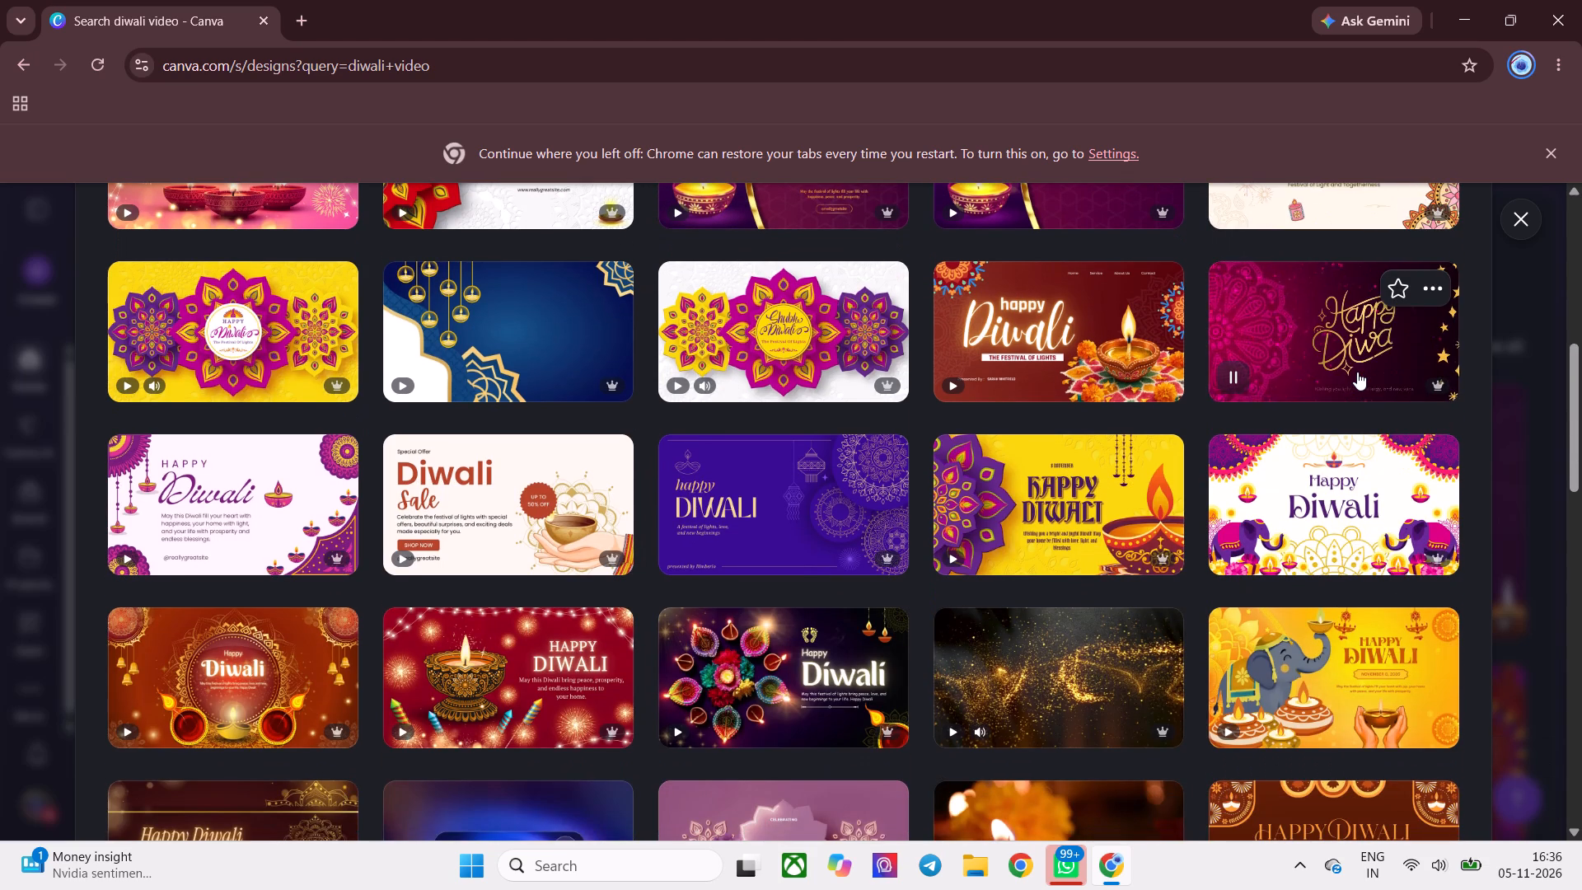
scroll(1357, 372, "down", 2)
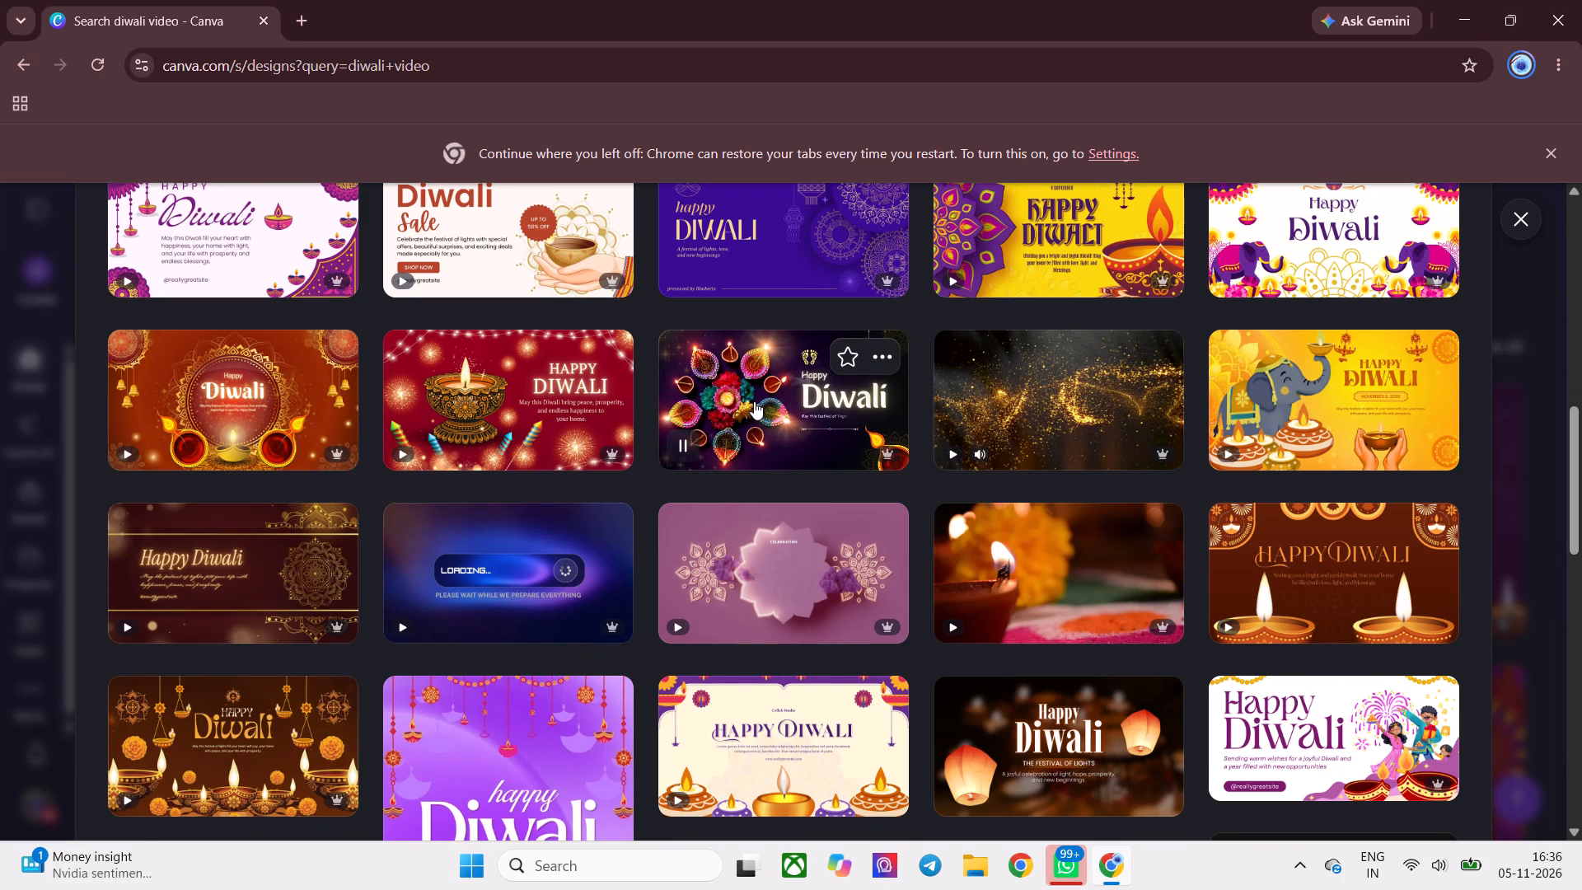
scroll(754, 401, "down", 1)
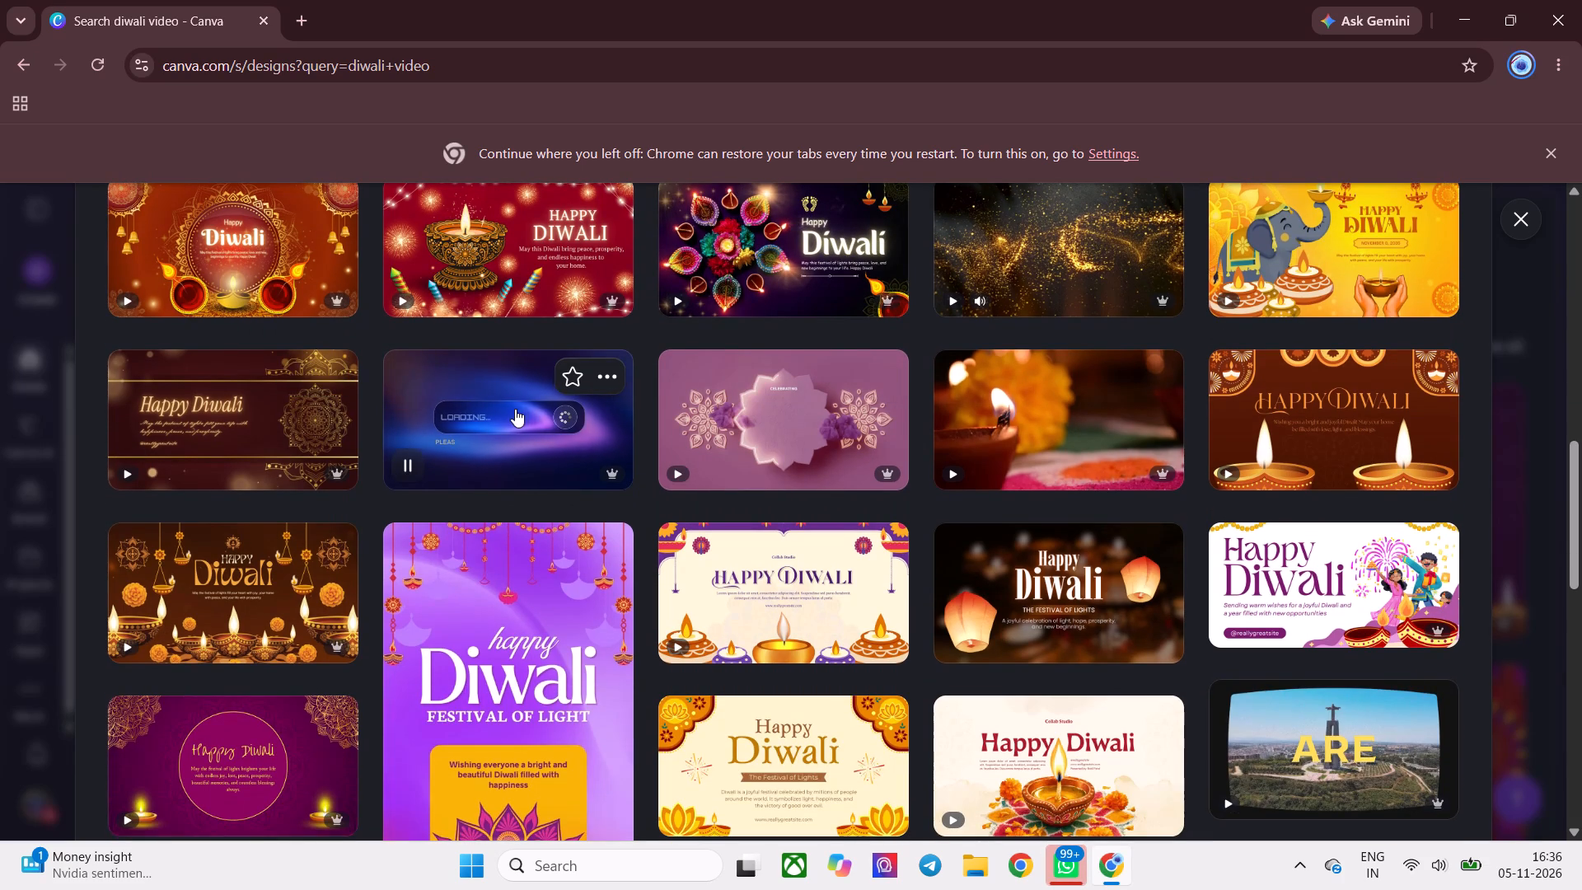
scroll(841, 410, "down", 2)
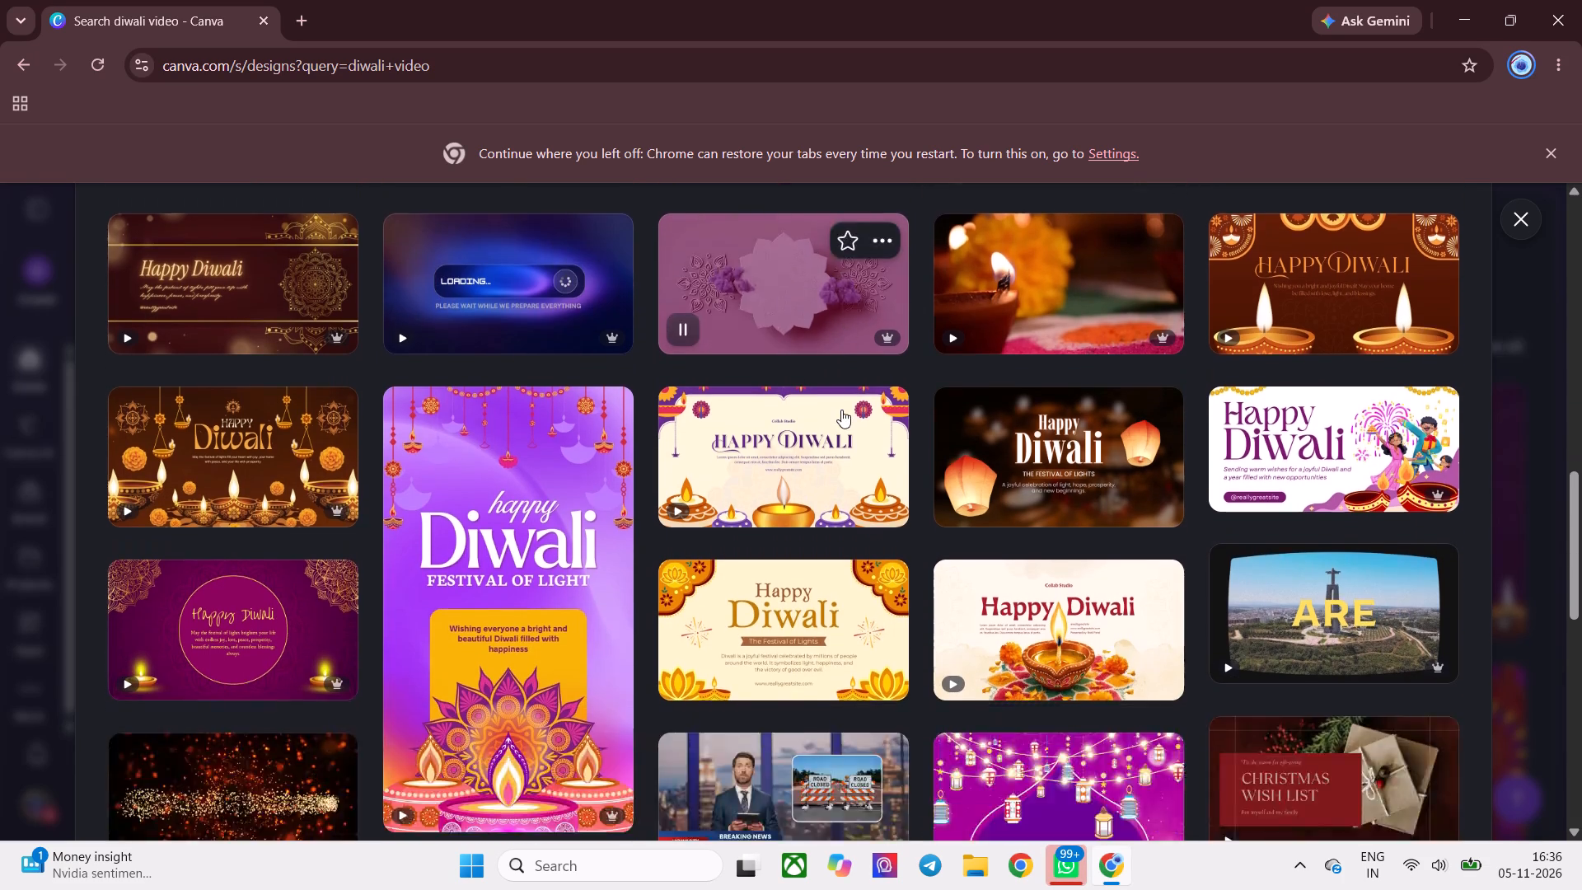
scroll(841, 410, "down", 7)
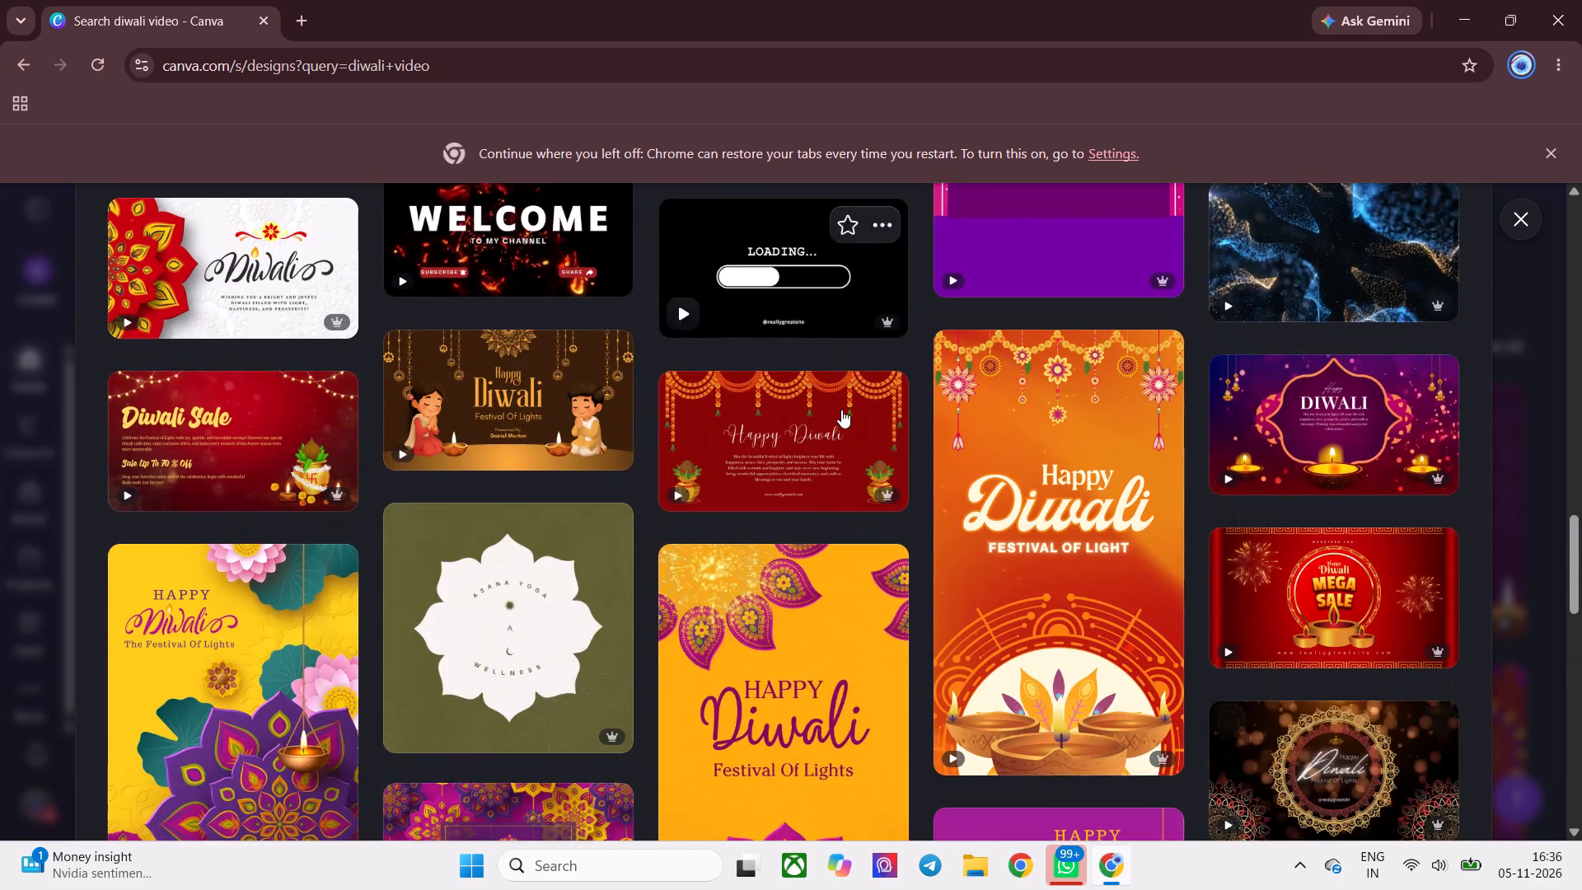
scroll(841, 410, "down", 4)
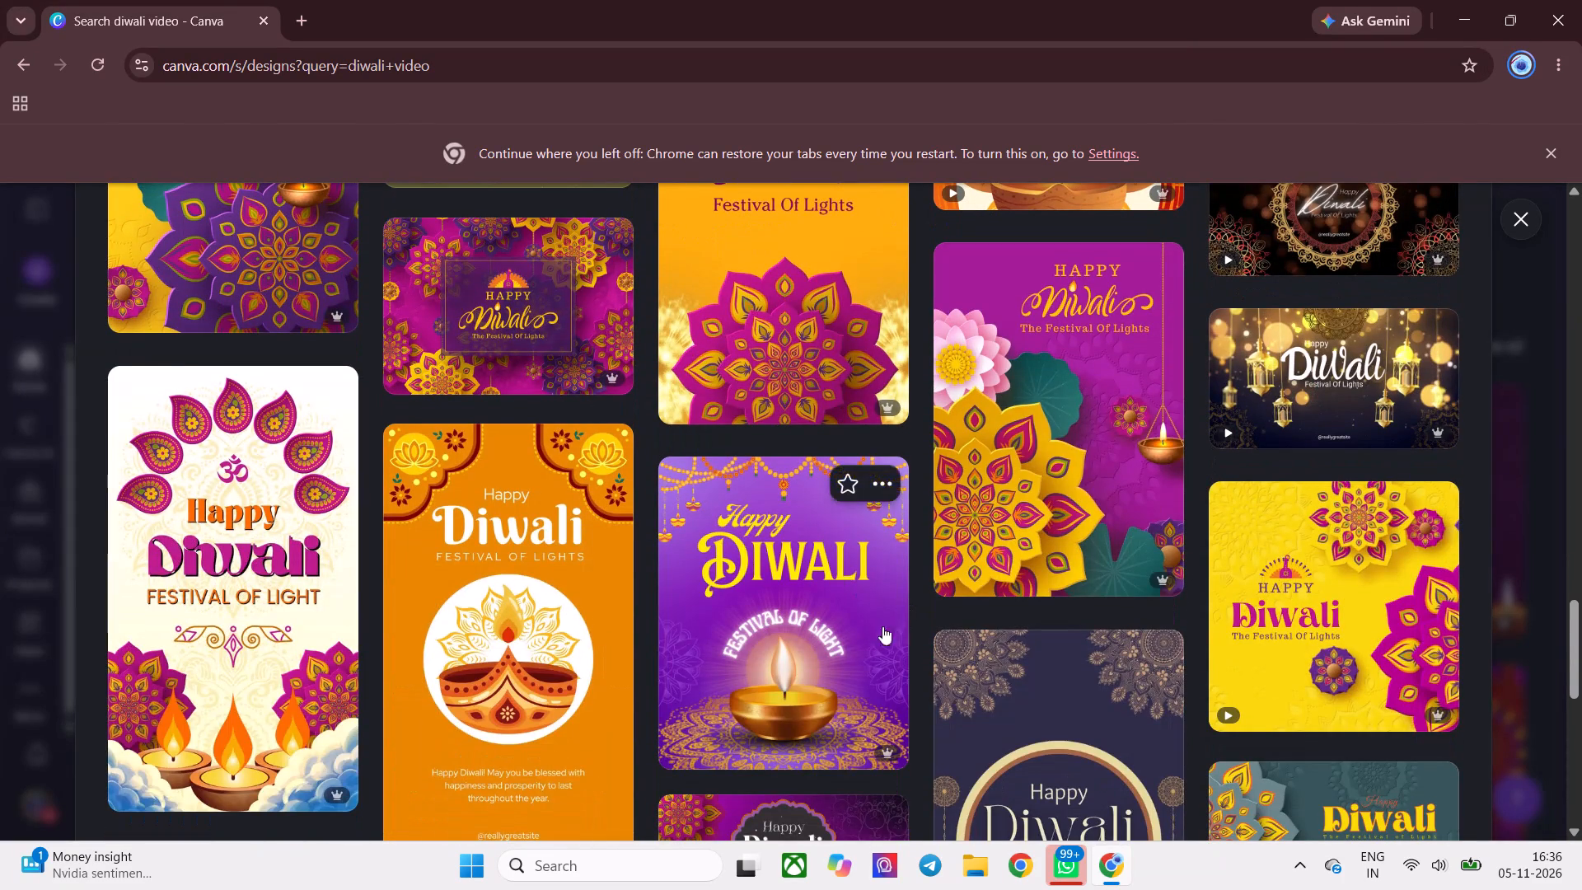
scroll(789, 607, "down", 2)
Open the White And Purple Bright Happy Diwali Festival Video template for customising in the editor.
scroll(789, 607, "up", 5)
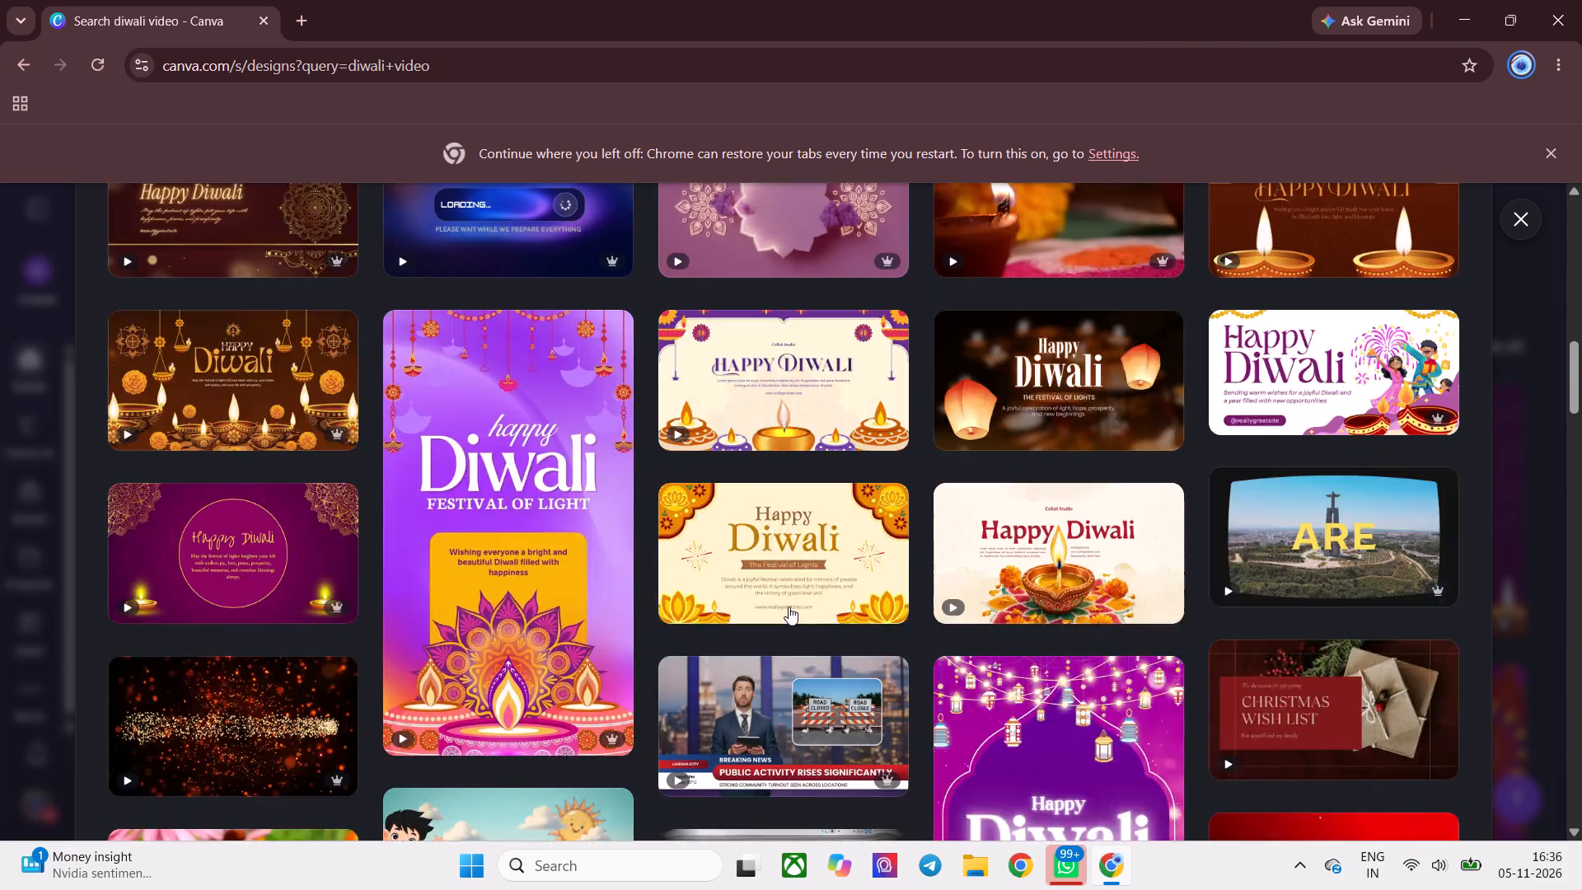
scroll(789, 607, "up", 5)
left_click(1205, 457)
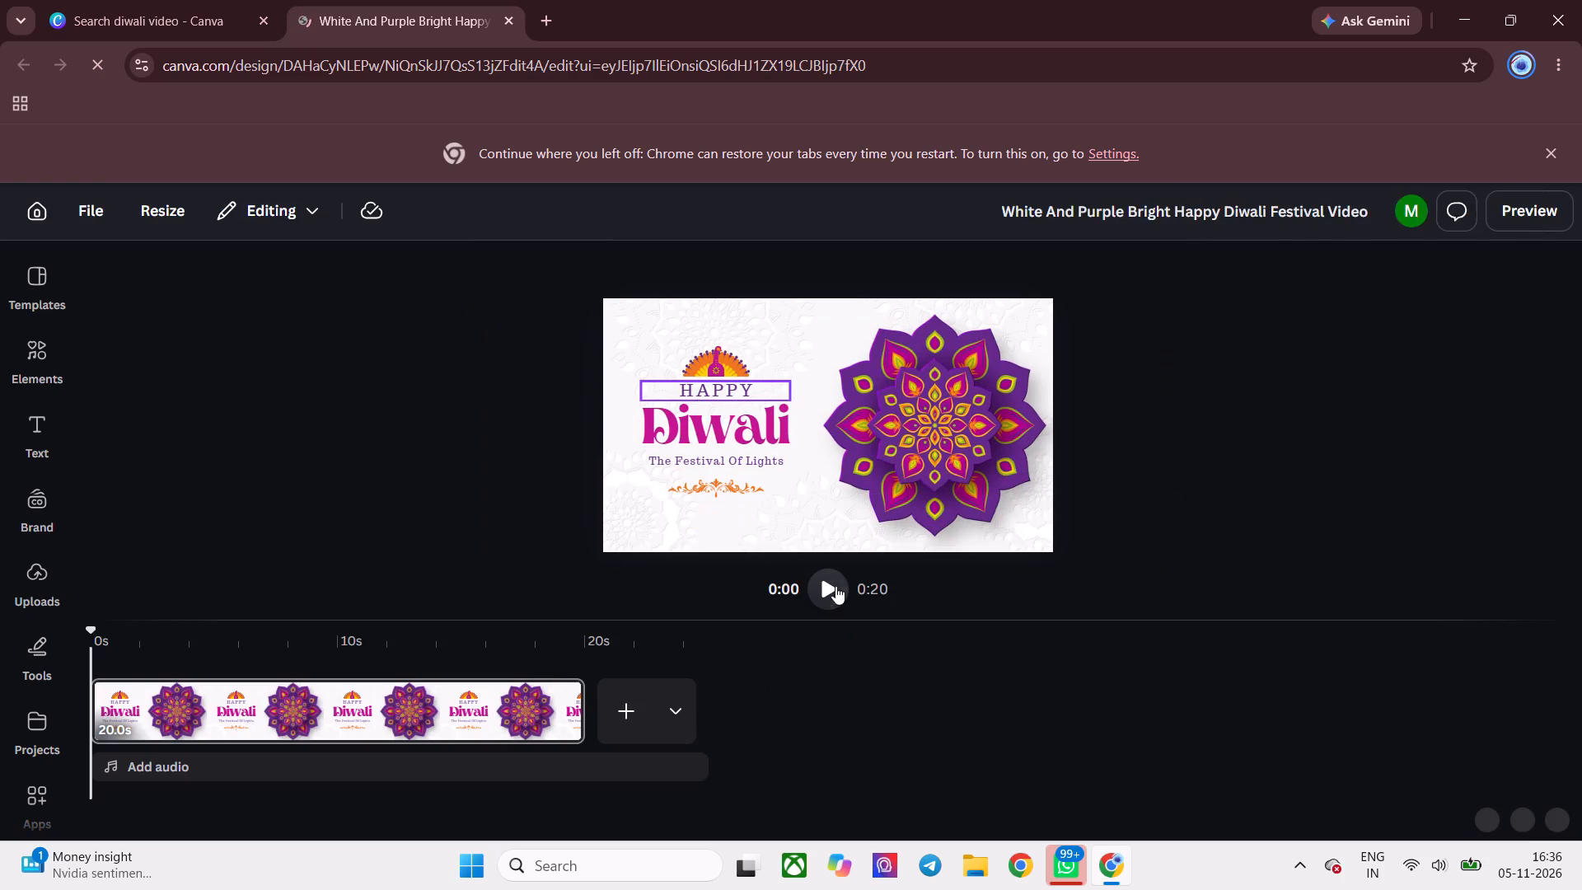
Play the first few seconds of the white and purple Diwali video and pause it.
left_click(832, 583)
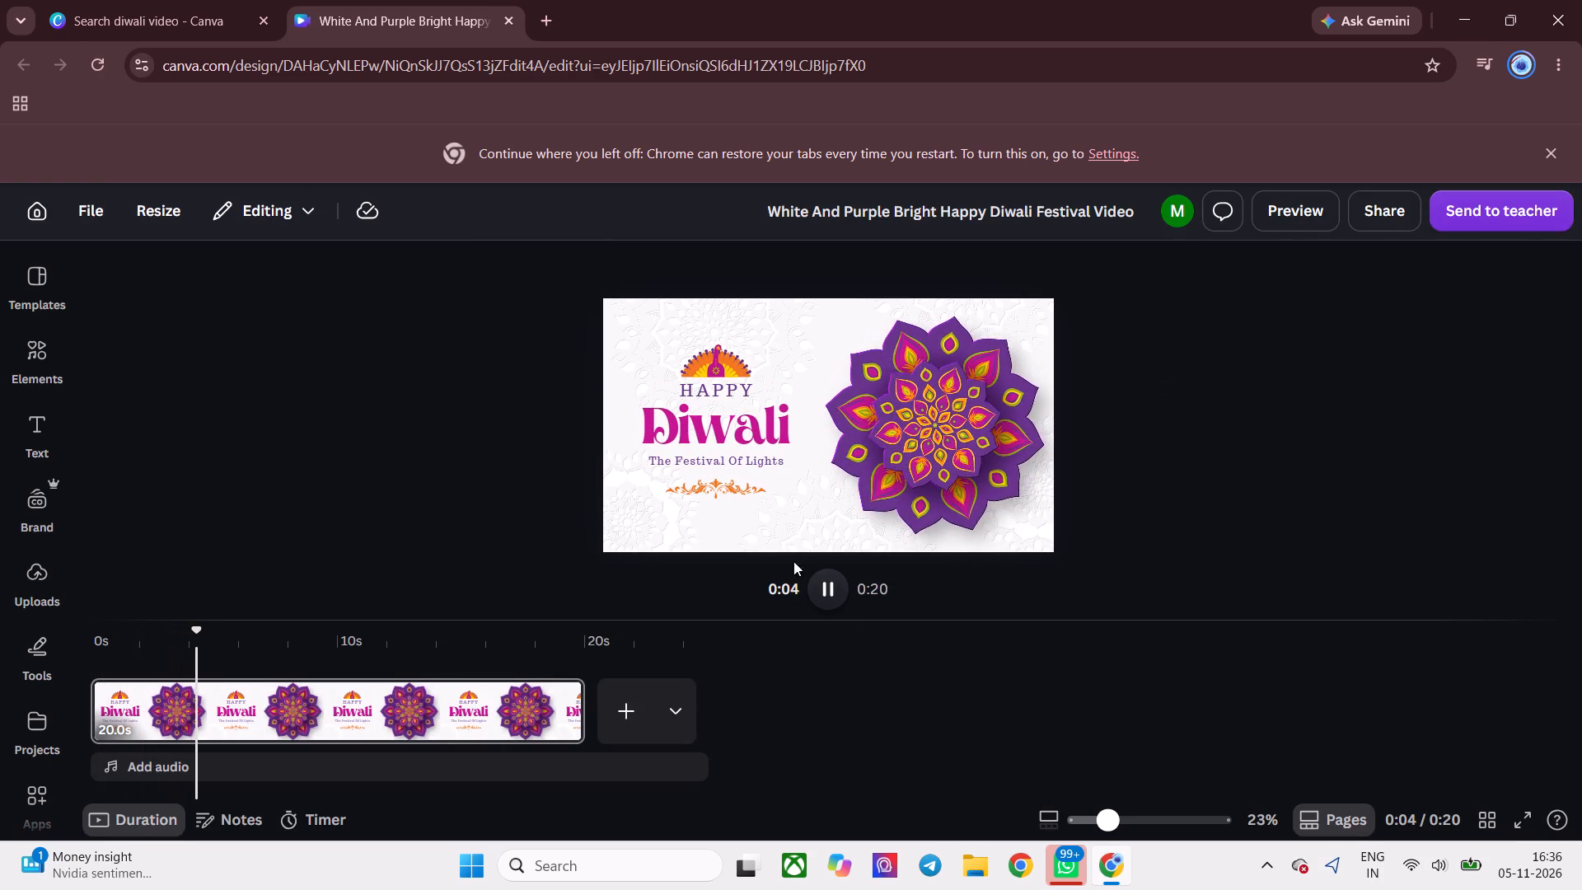
left_click(828, 588)
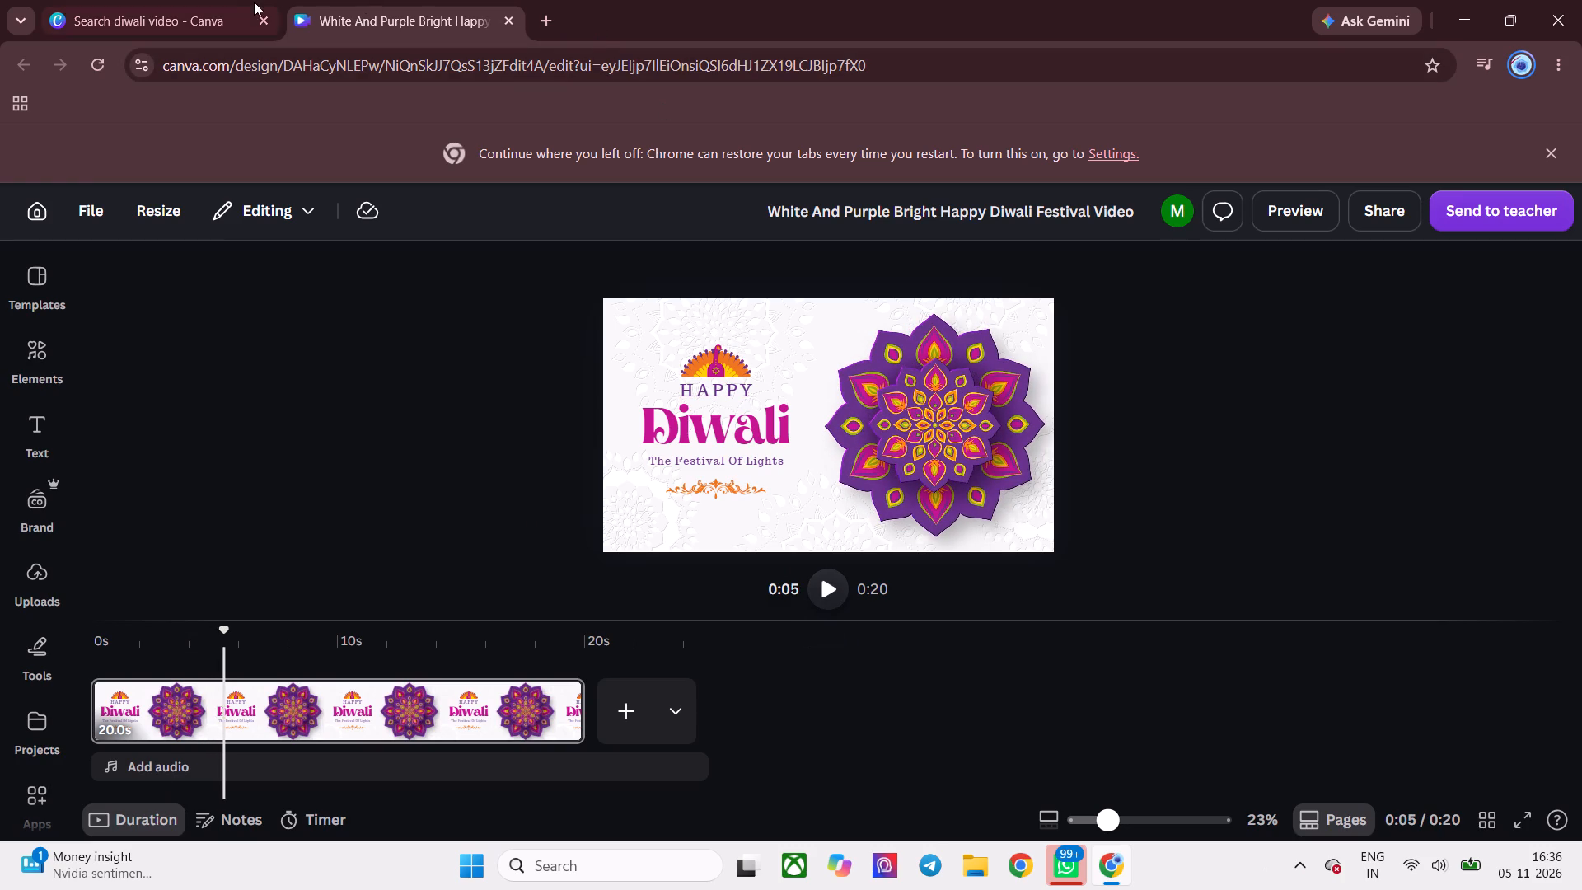
Return to the Diwali template search and open the similar Red Gold and White Traditional Festive Diwali Greetings Landscape Video template for customising.
left_click(248, 4)
scroll(603, 607, "down", 2)
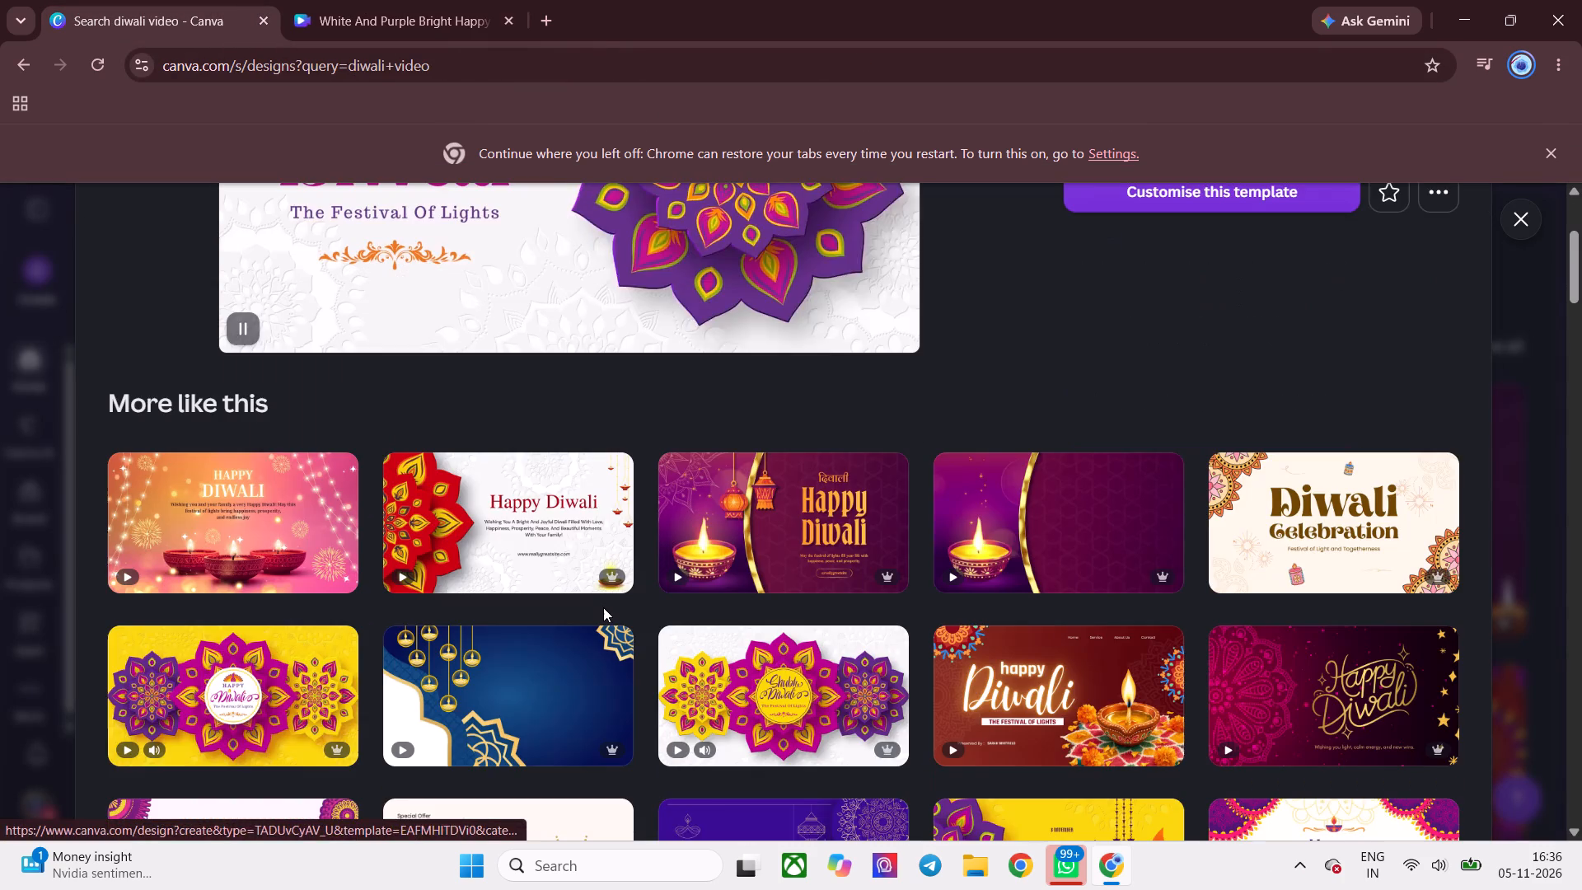
scroll(603, 607, "down", 1)
left_click(550, 424)
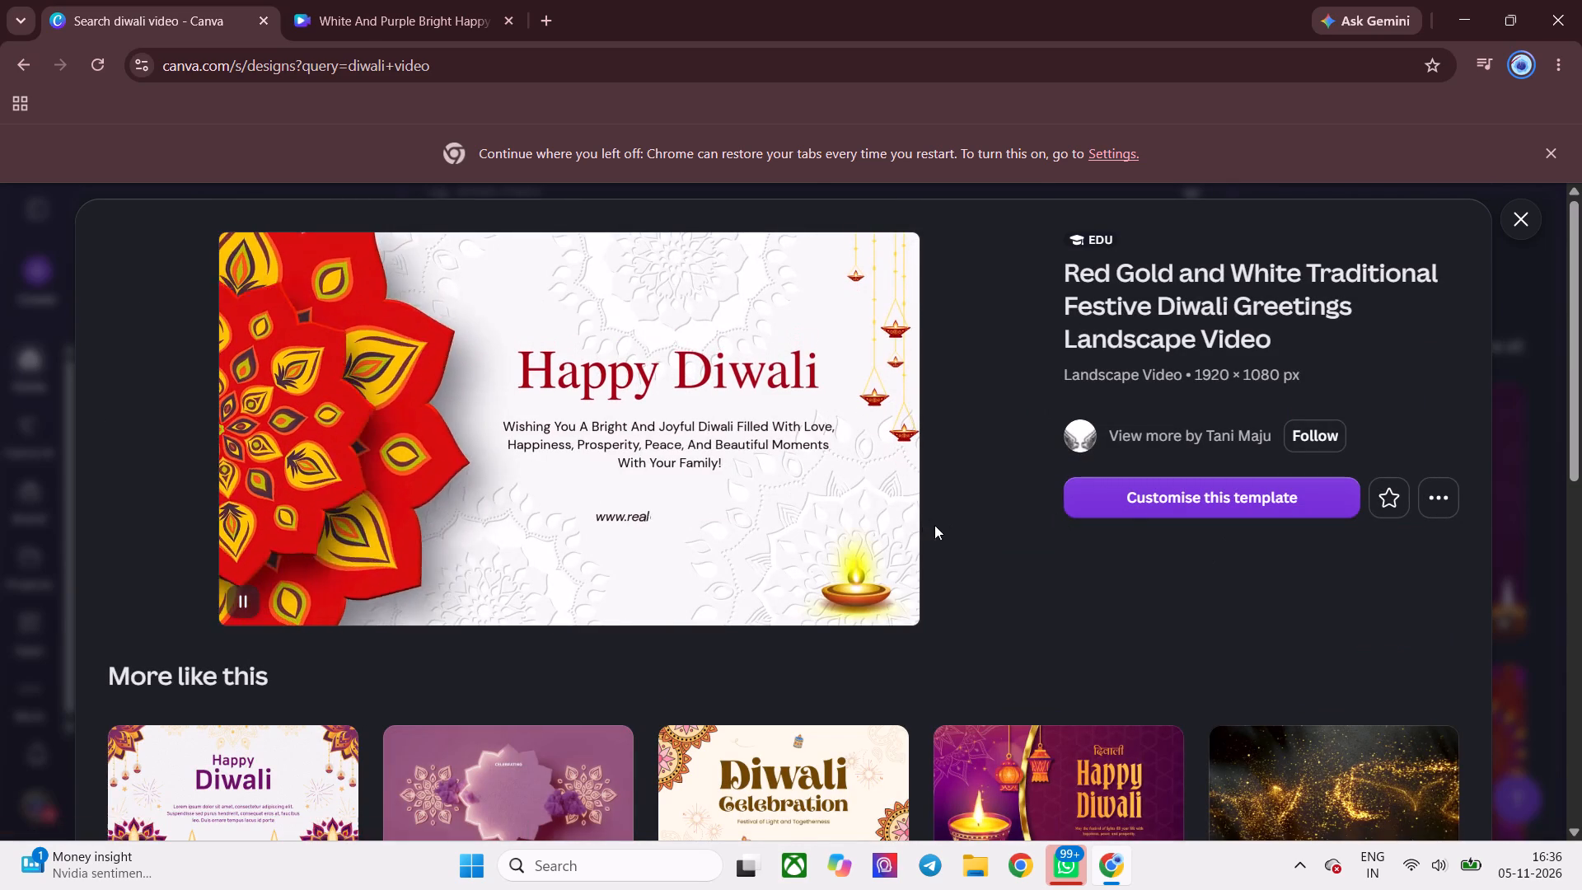
left_click(1166, 498)
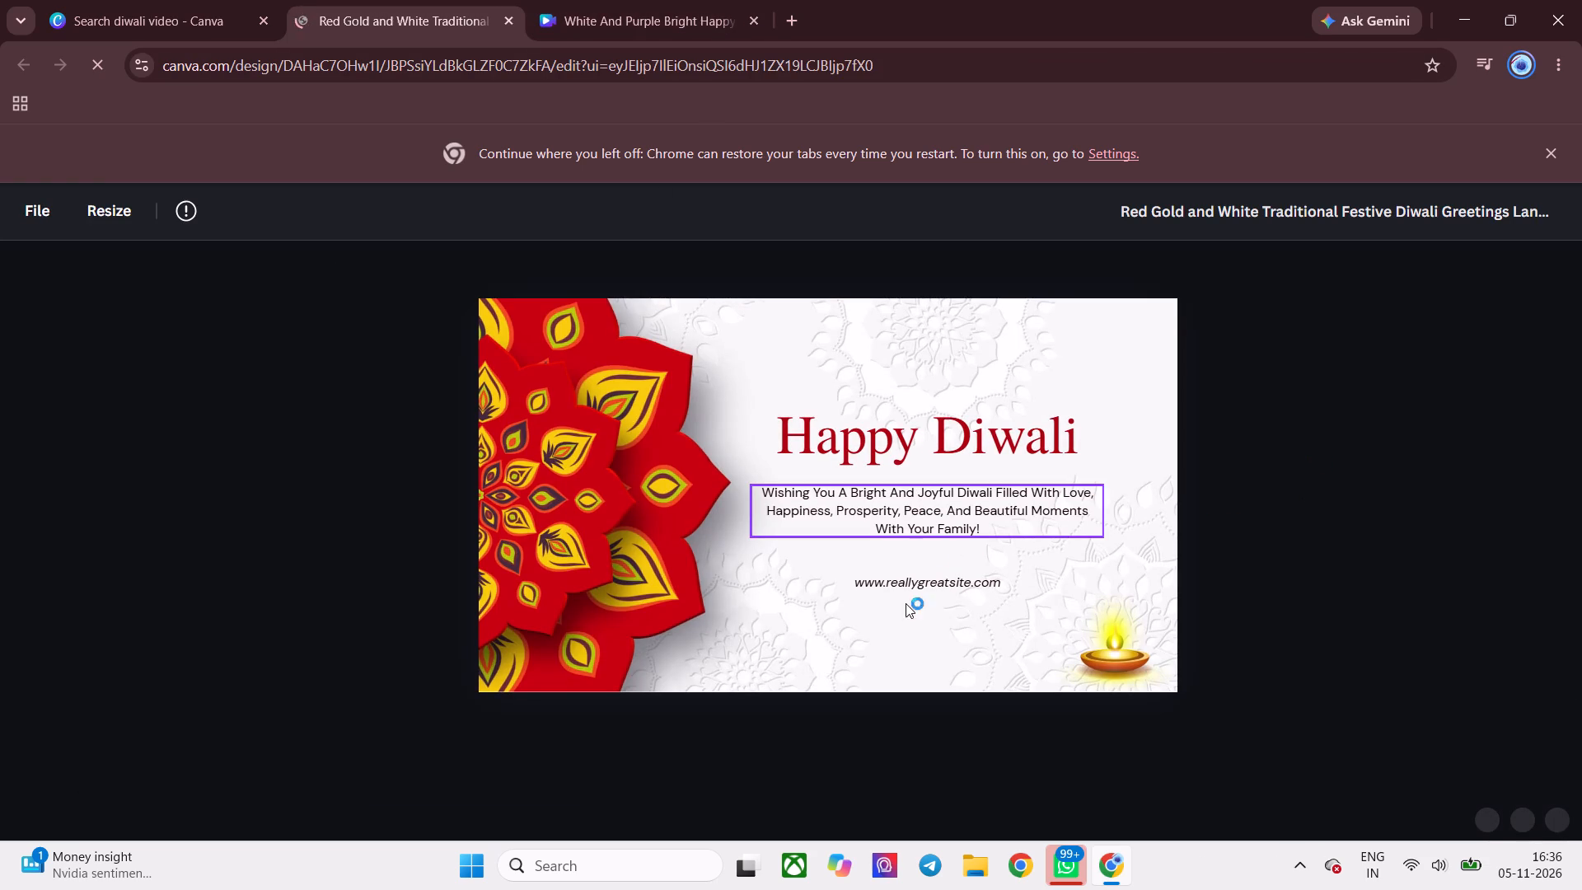
left_click(1128, 296)
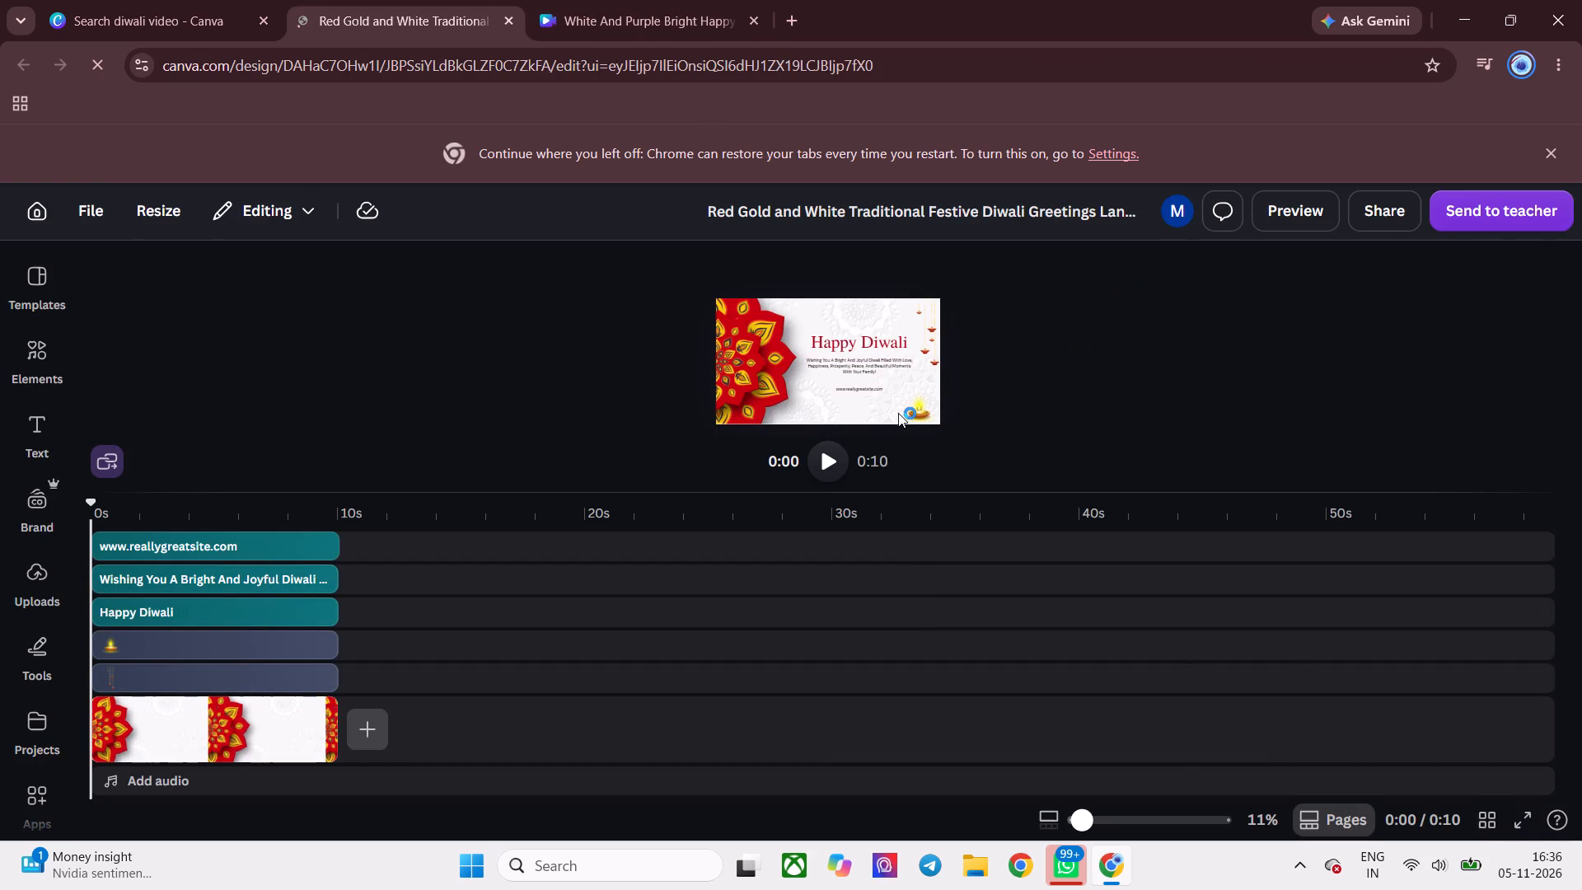
left_click(863, 386)
Preview the red and gold Diwali greeting design at full size and close the preview.
double_click(863, 386)
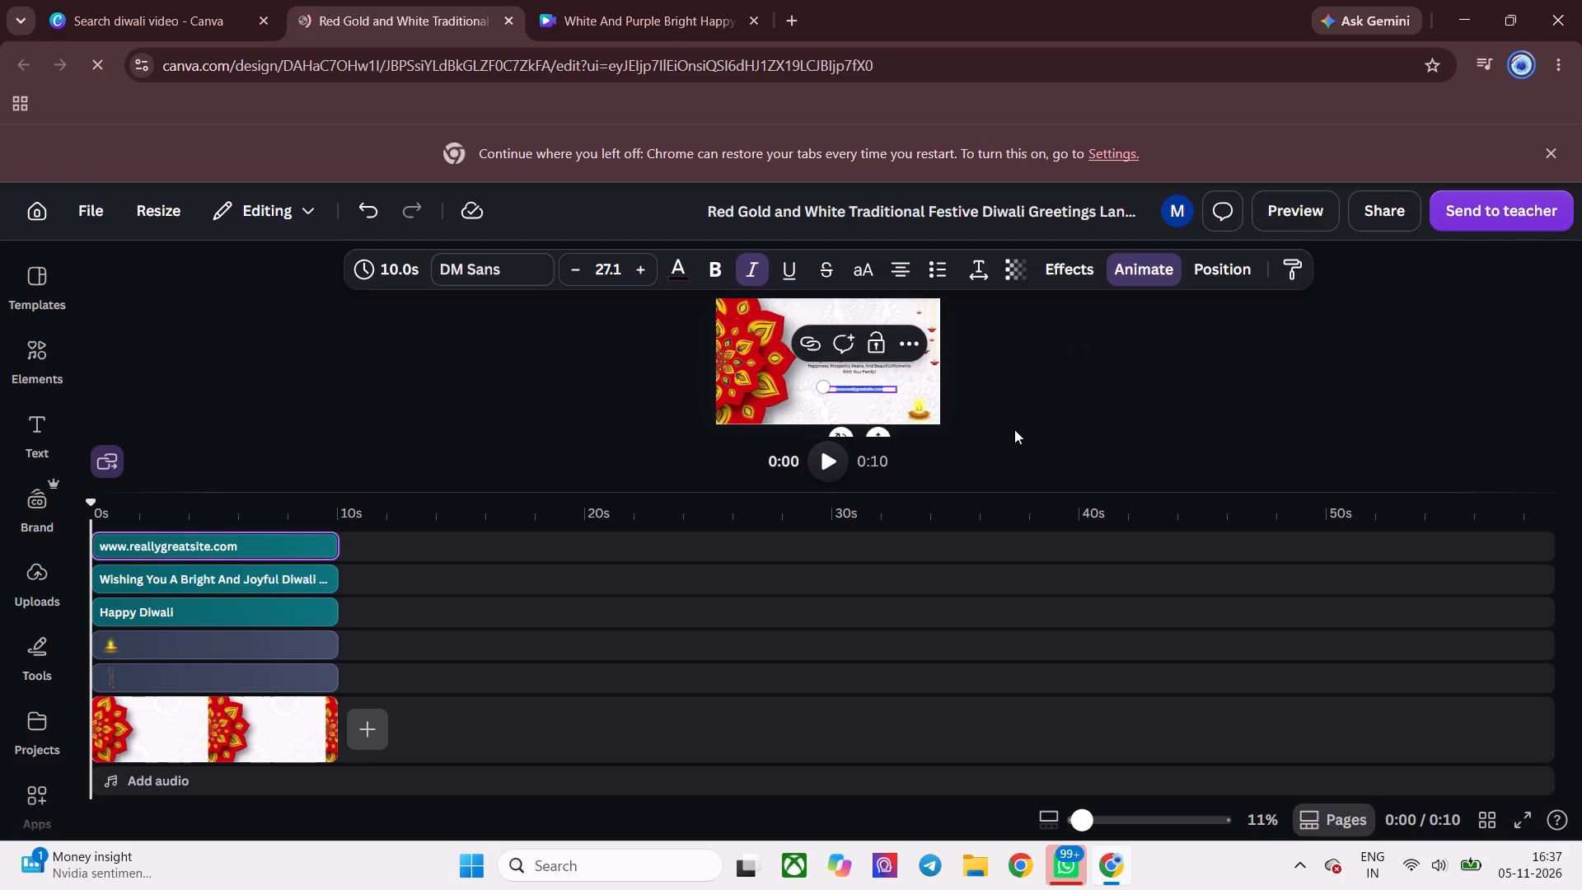
left_click(1014, 429)
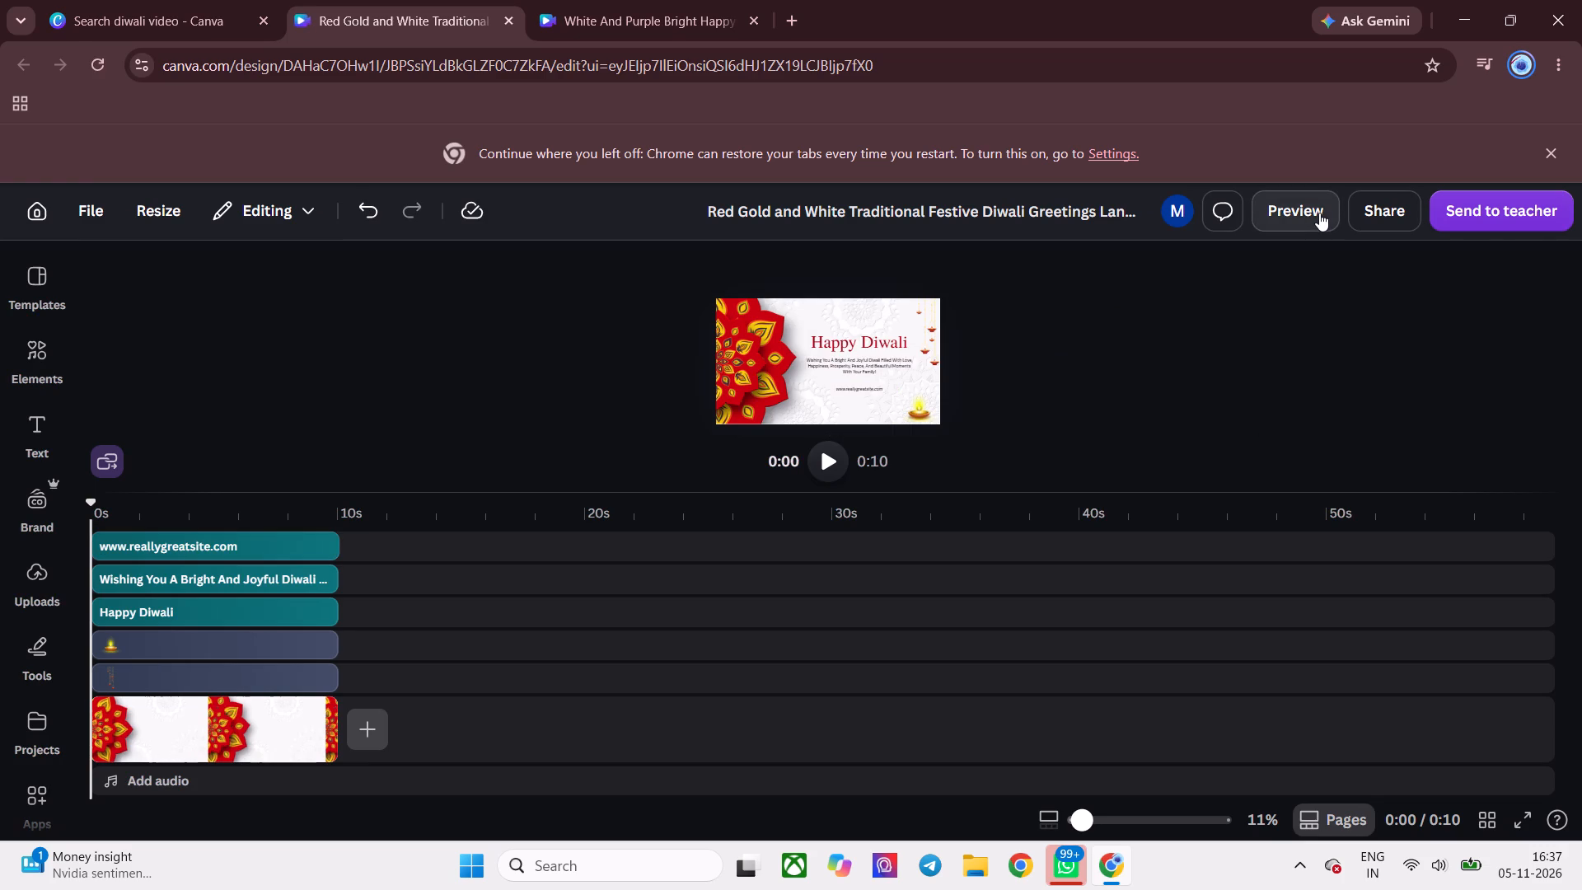
left_click(1319, 213)
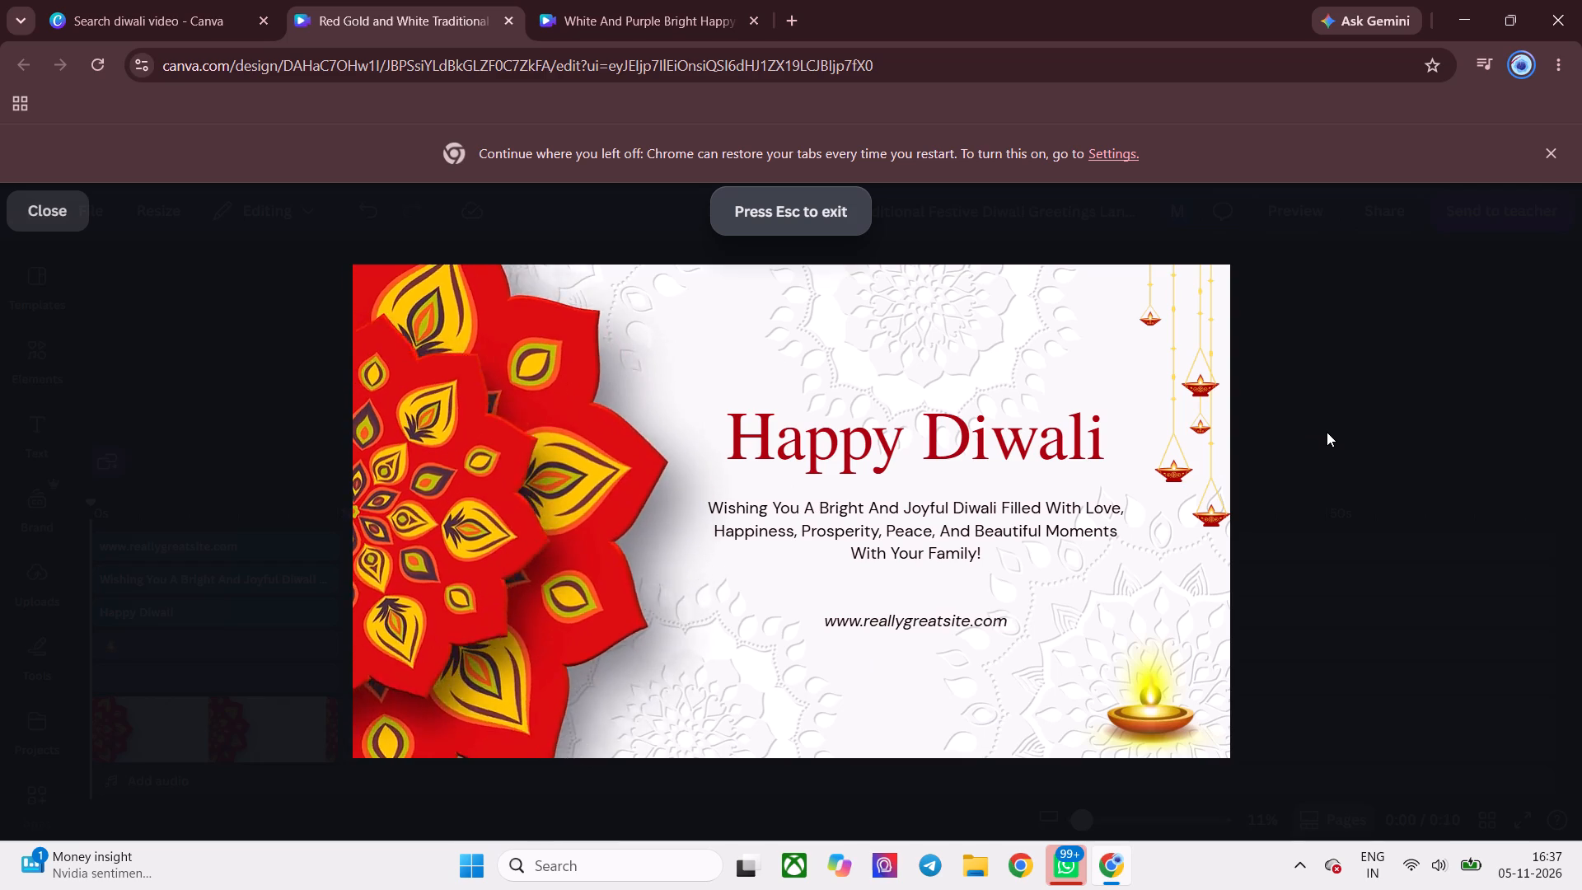
left_click(1327, 432)
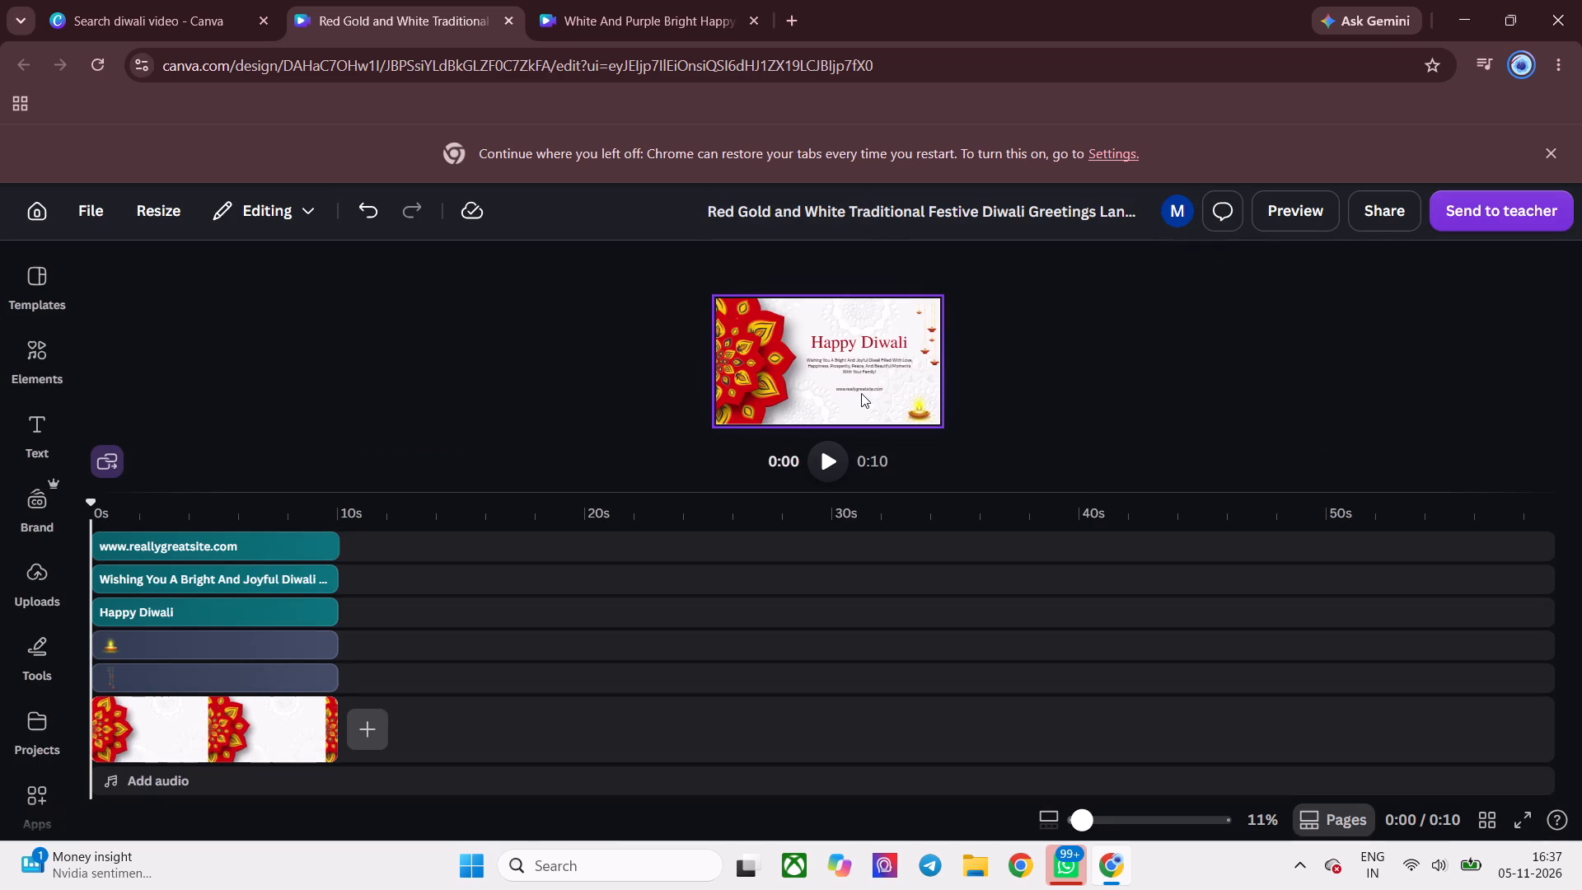
left_click(853, 386)
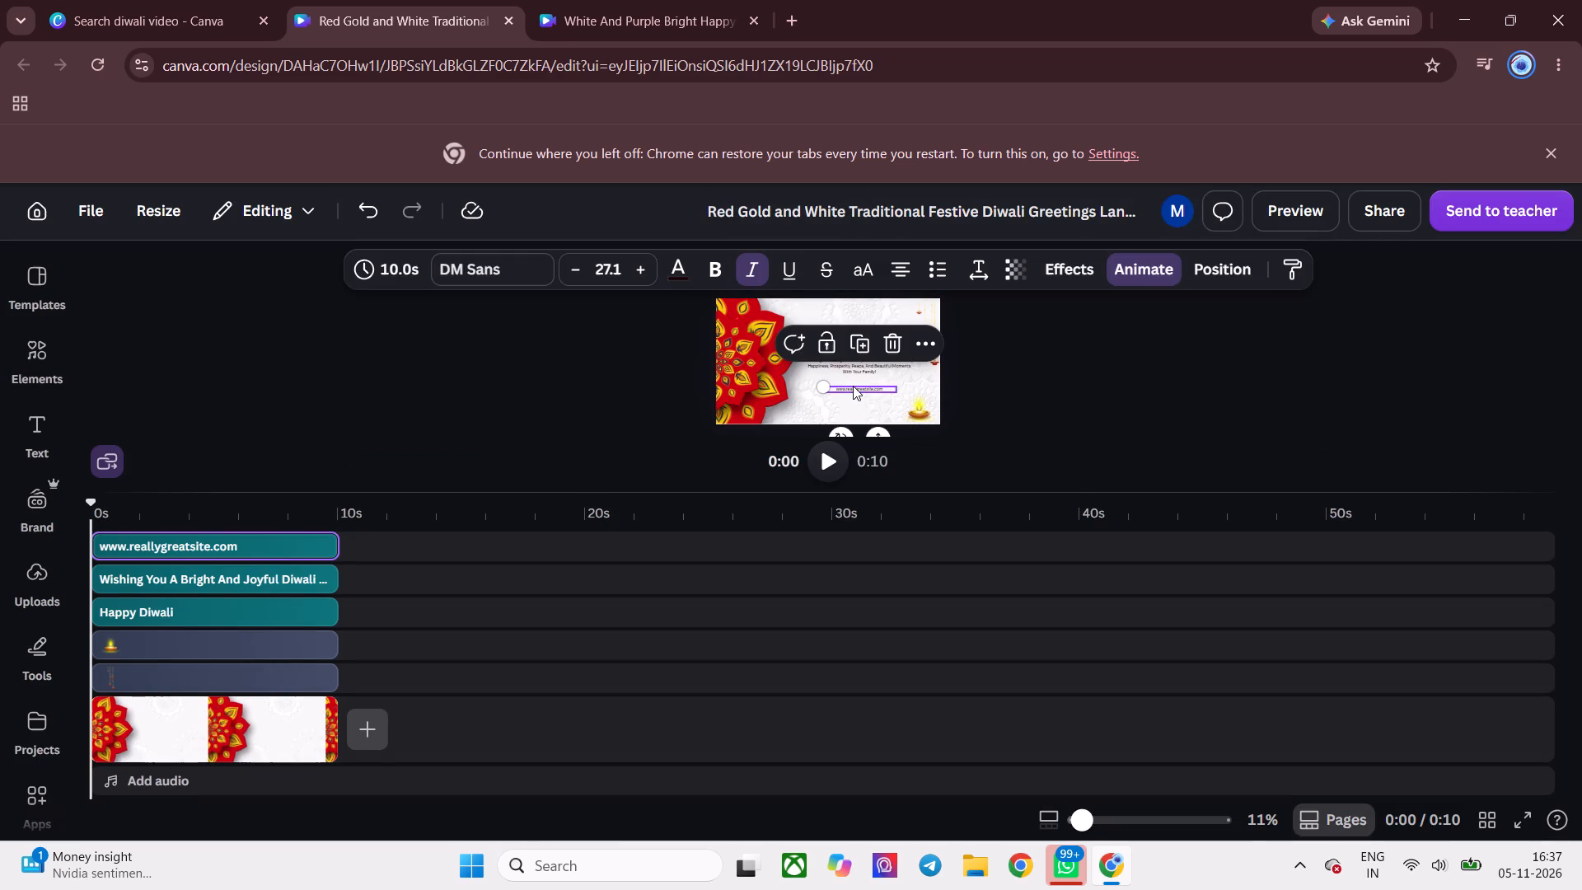
key("BackSpace")
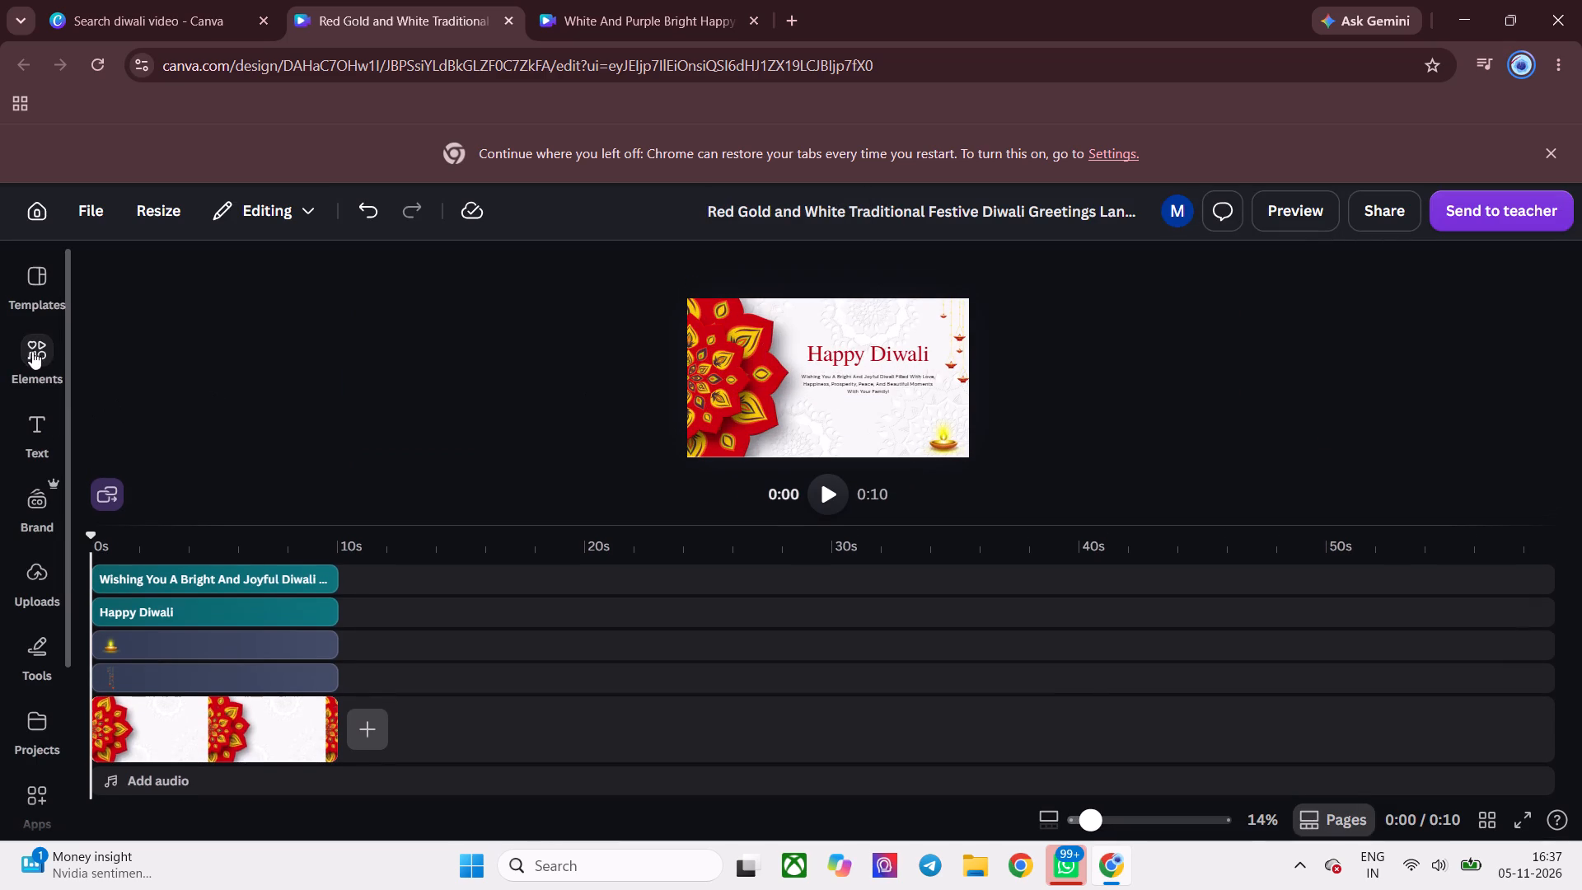
Start uploading a file to the design and search the Telegram Desktop folder for "logo".
left_click(34, 351)
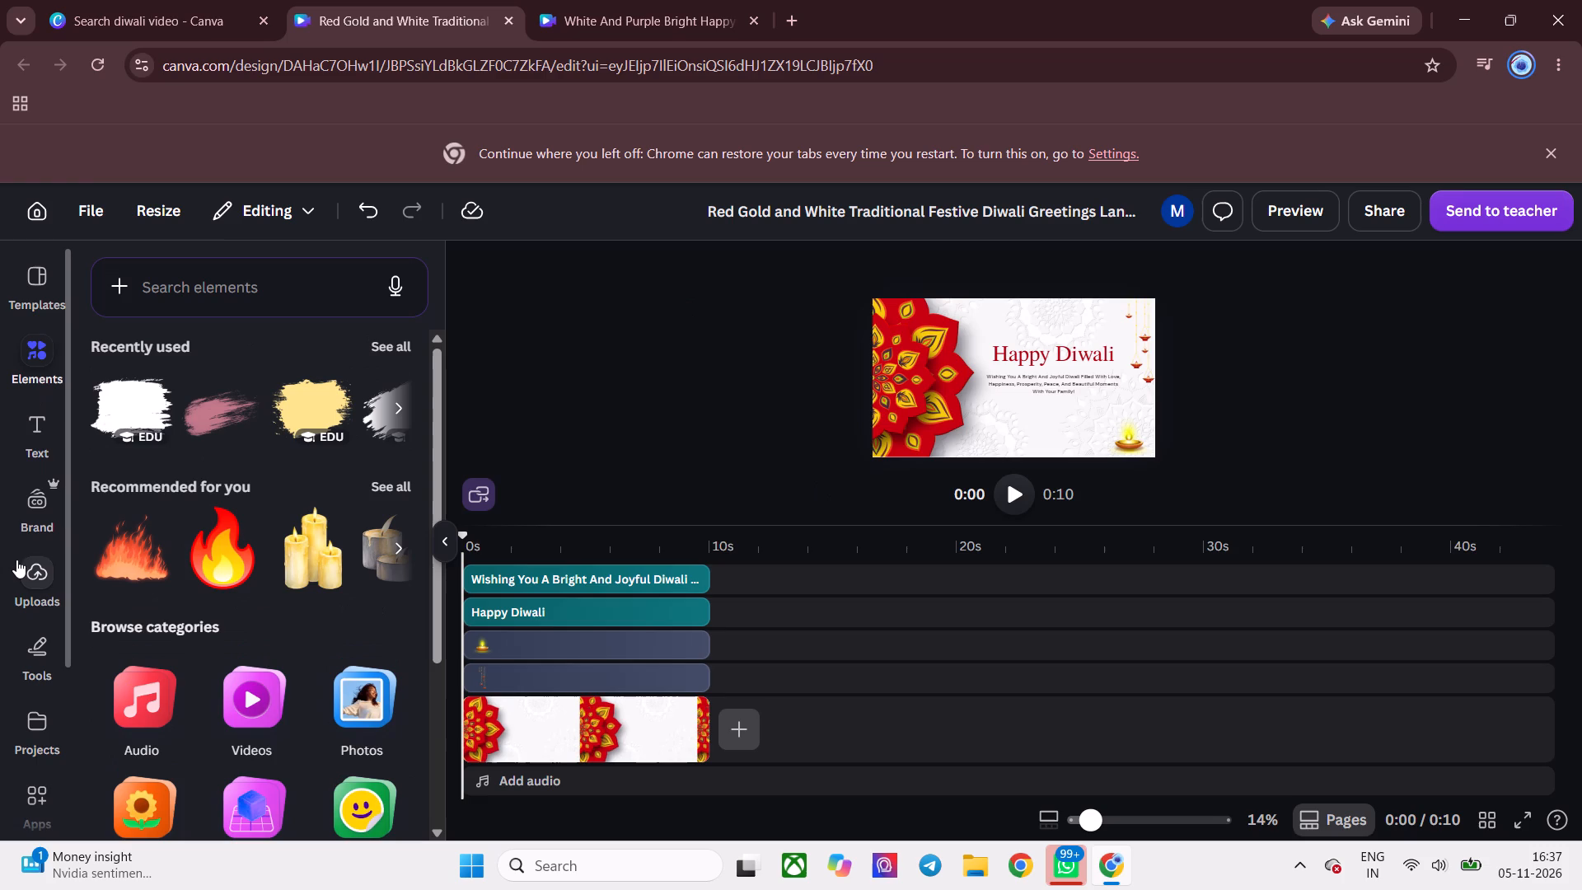
left_click(26, 575)
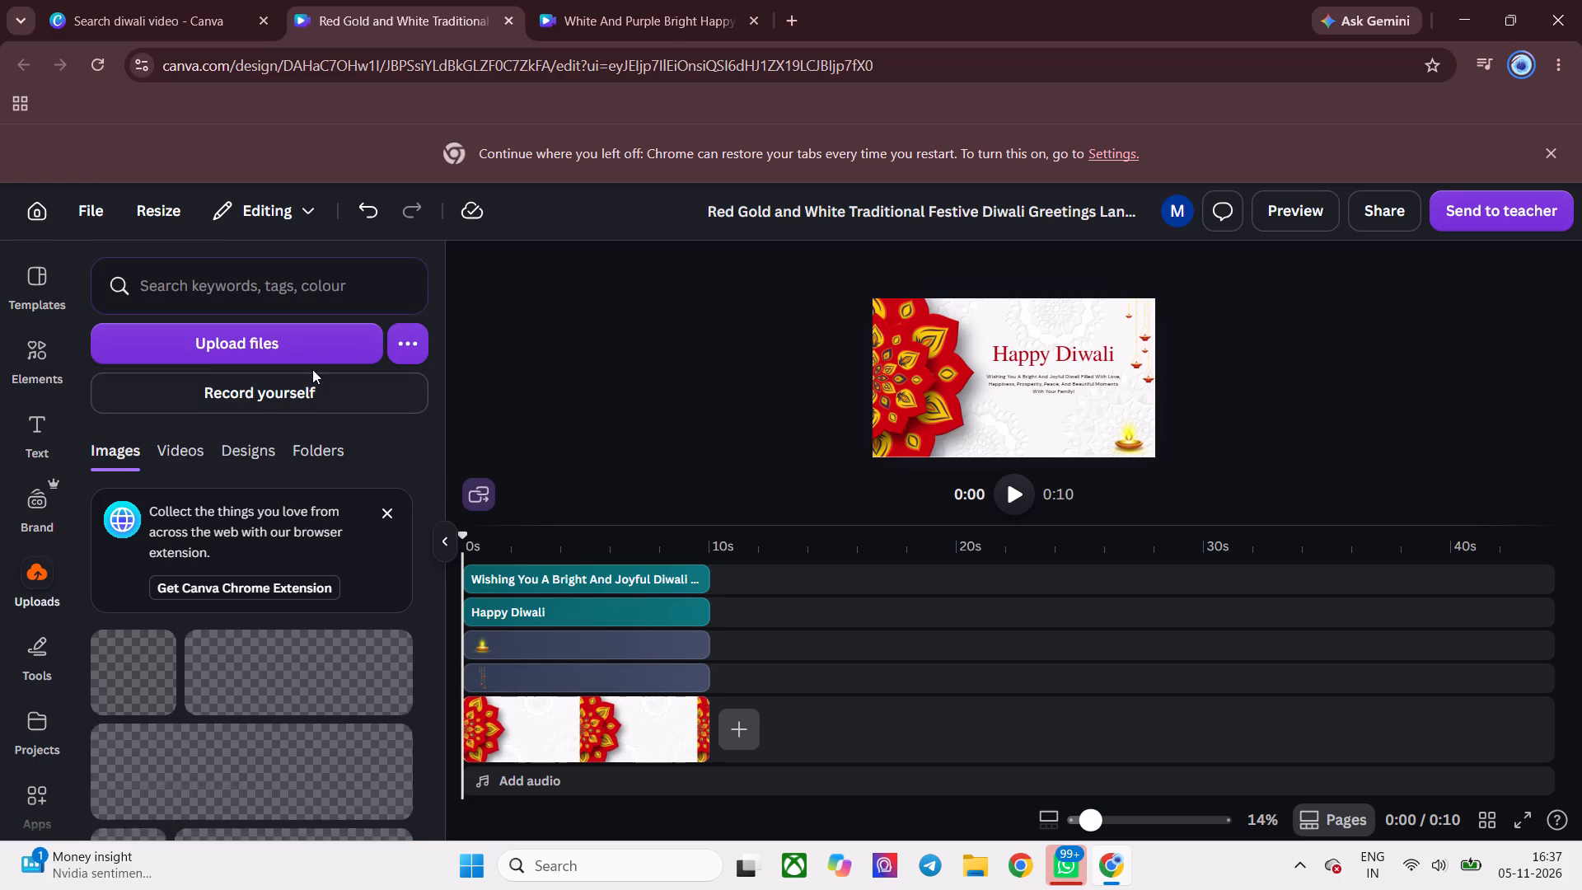
left_click(257, 340)
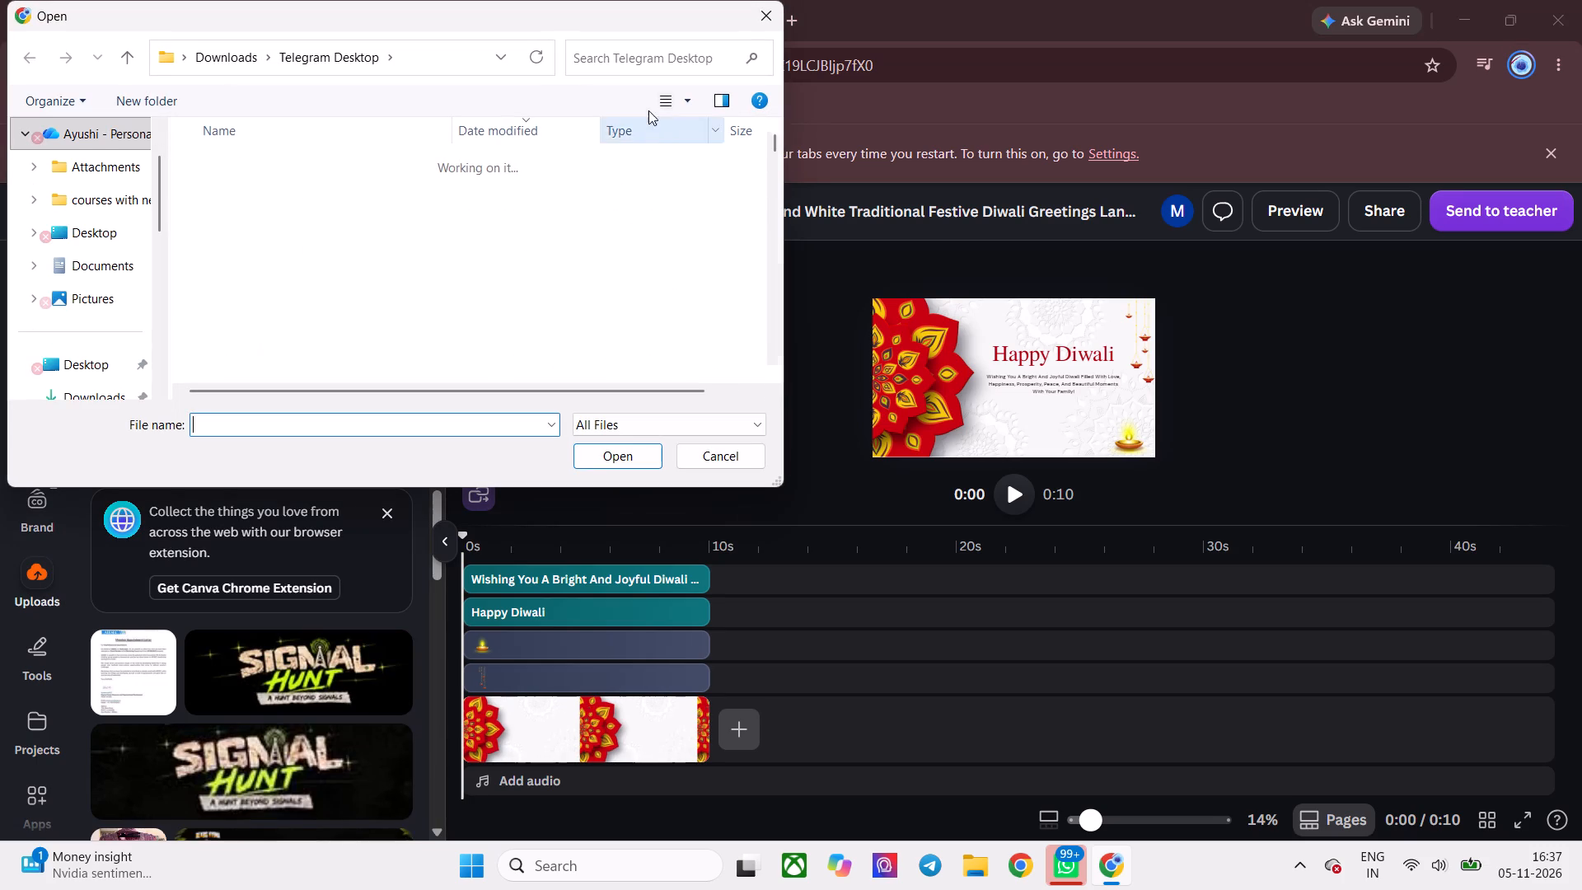
left_click(615, 54)
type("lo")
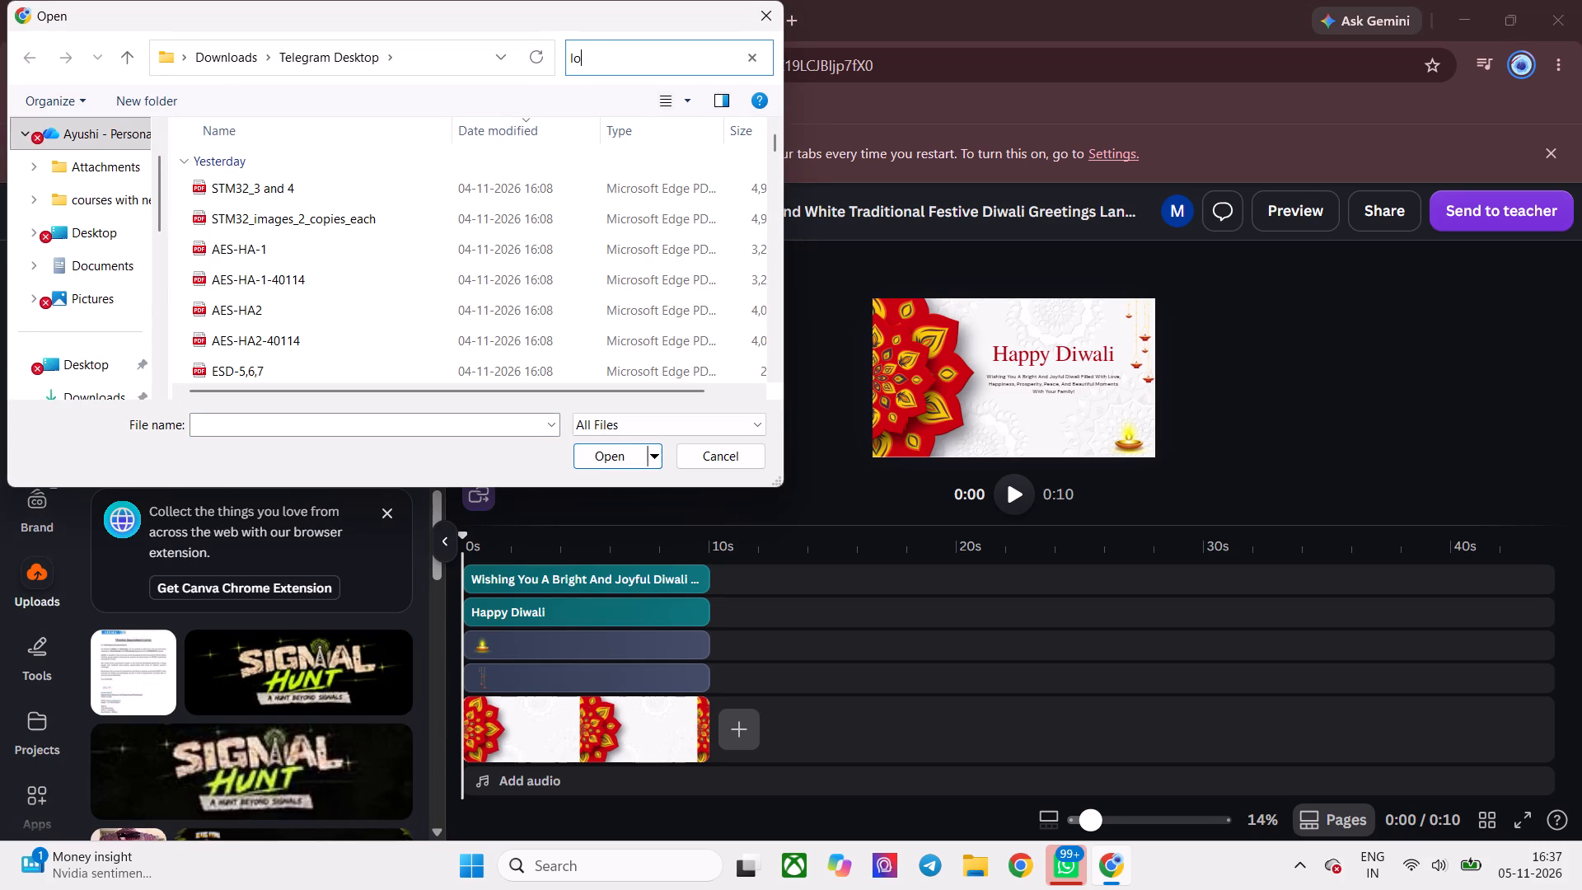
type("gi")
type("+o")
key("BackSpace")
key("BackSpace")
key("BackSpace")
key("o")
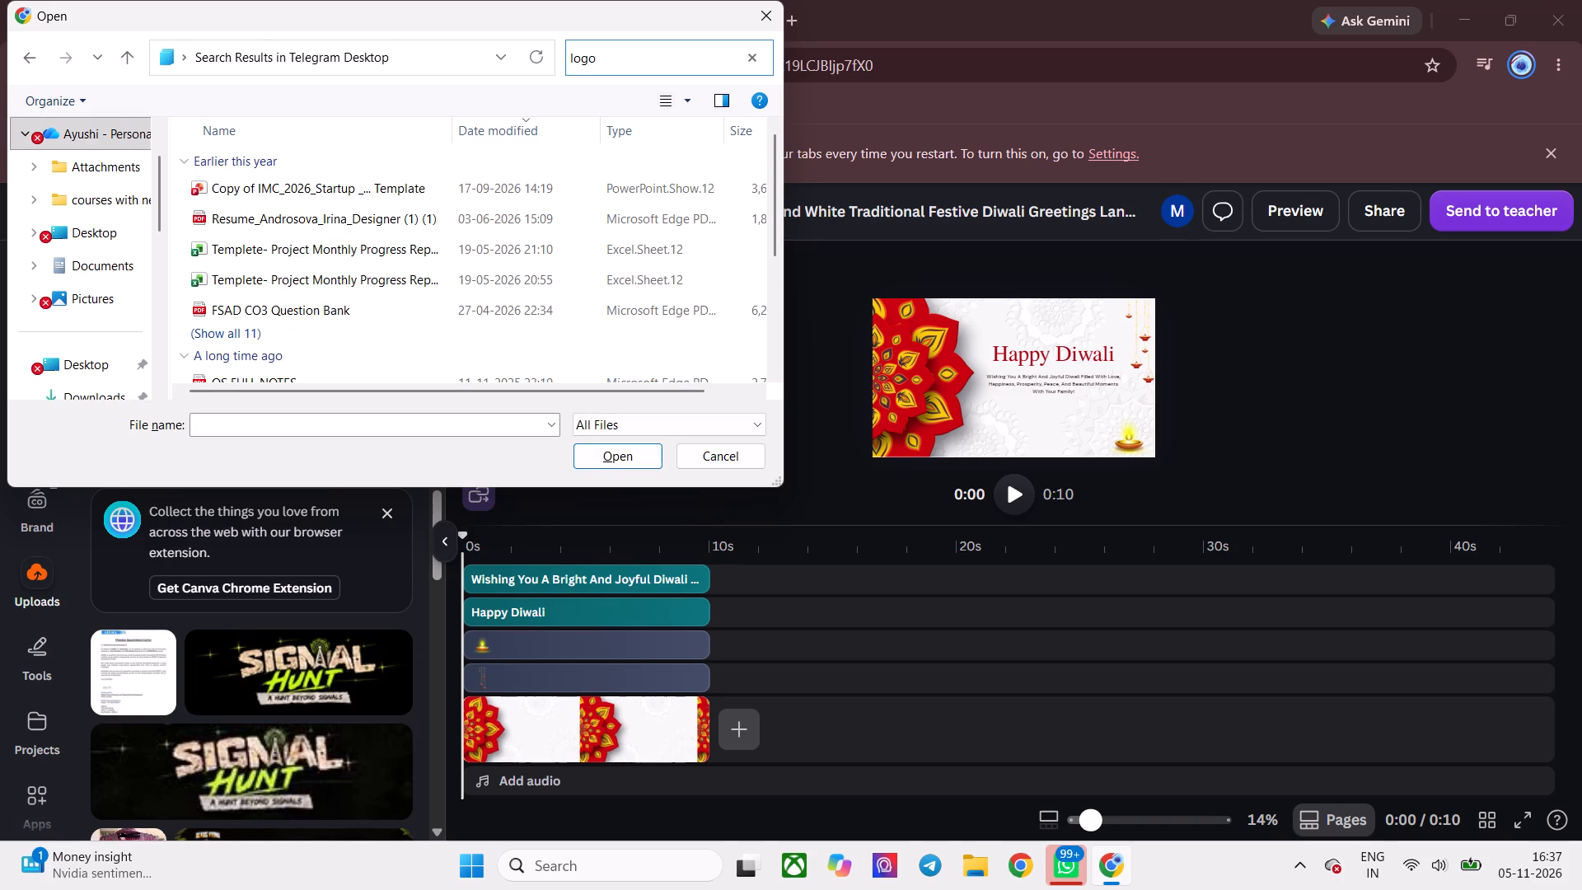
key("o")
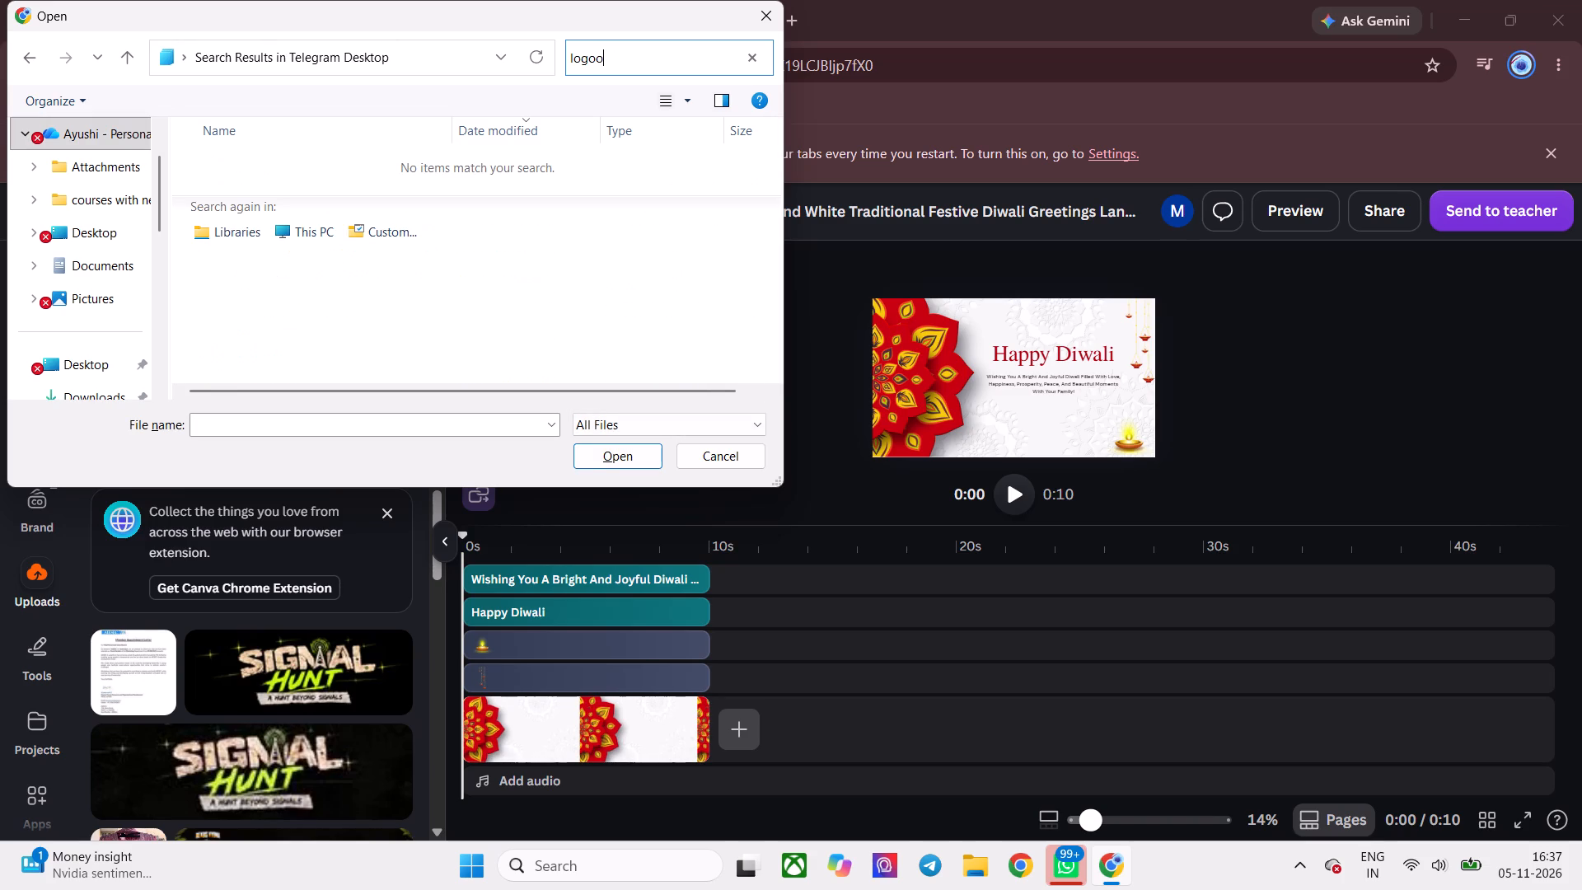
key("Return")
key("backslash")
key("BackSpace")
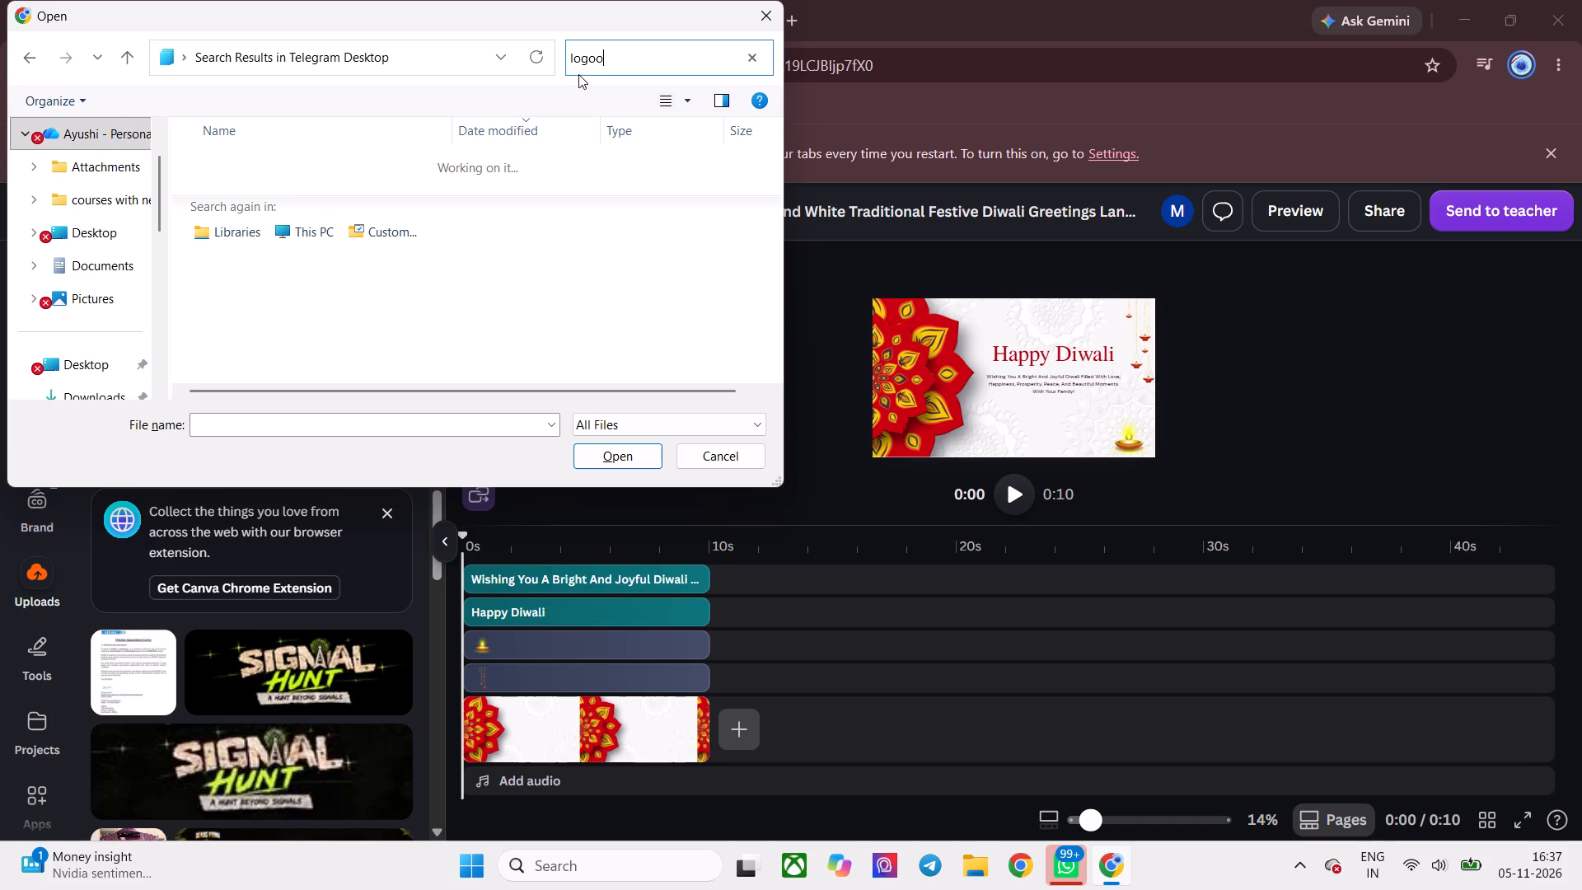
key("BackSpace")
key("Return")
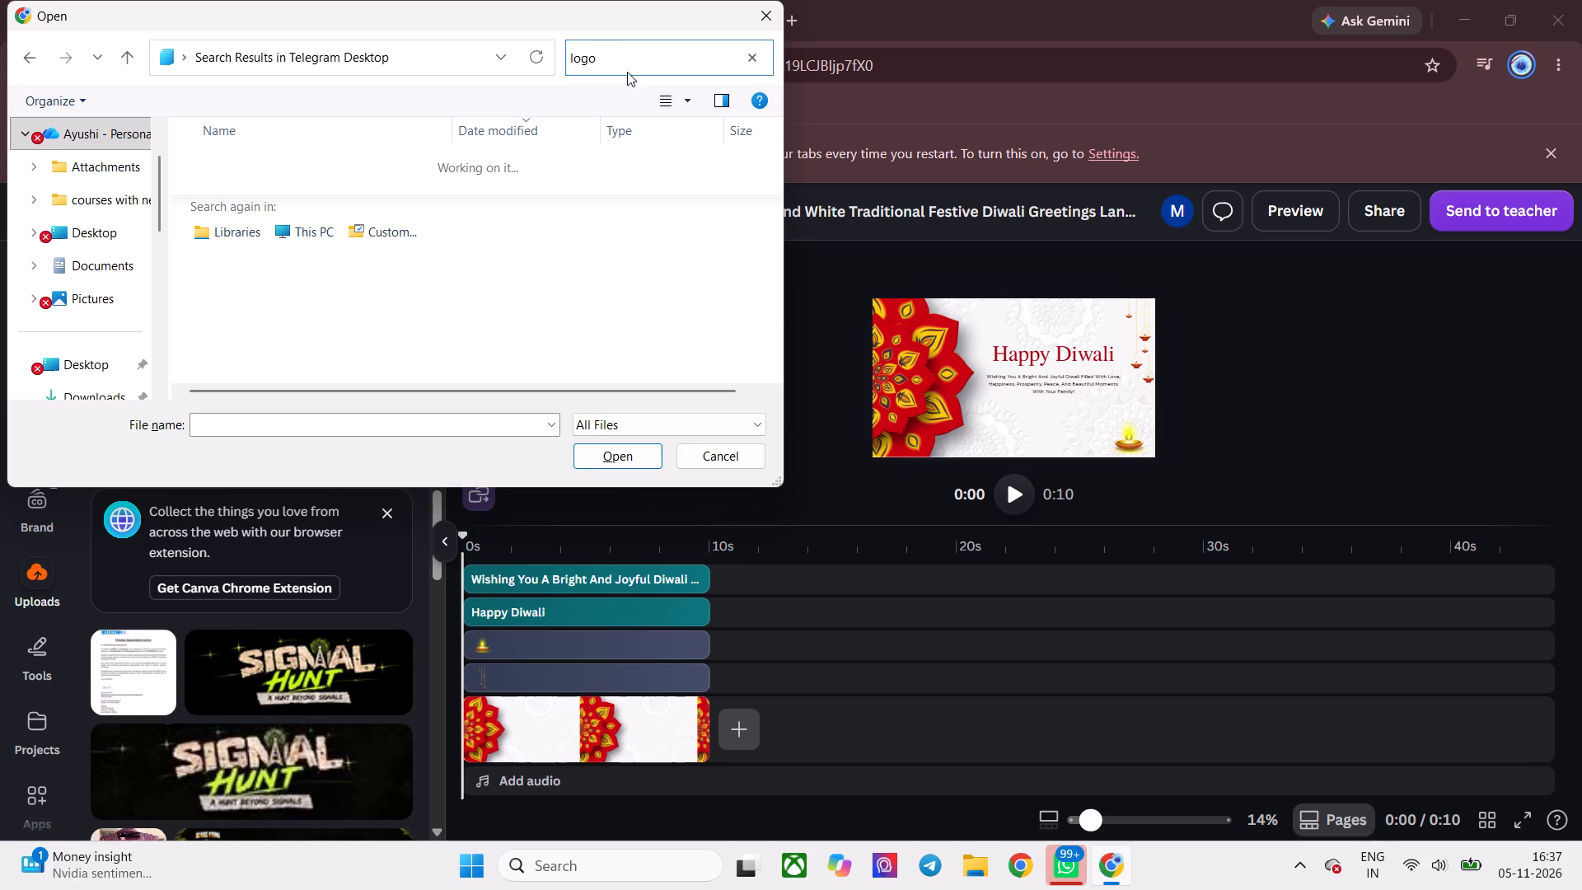
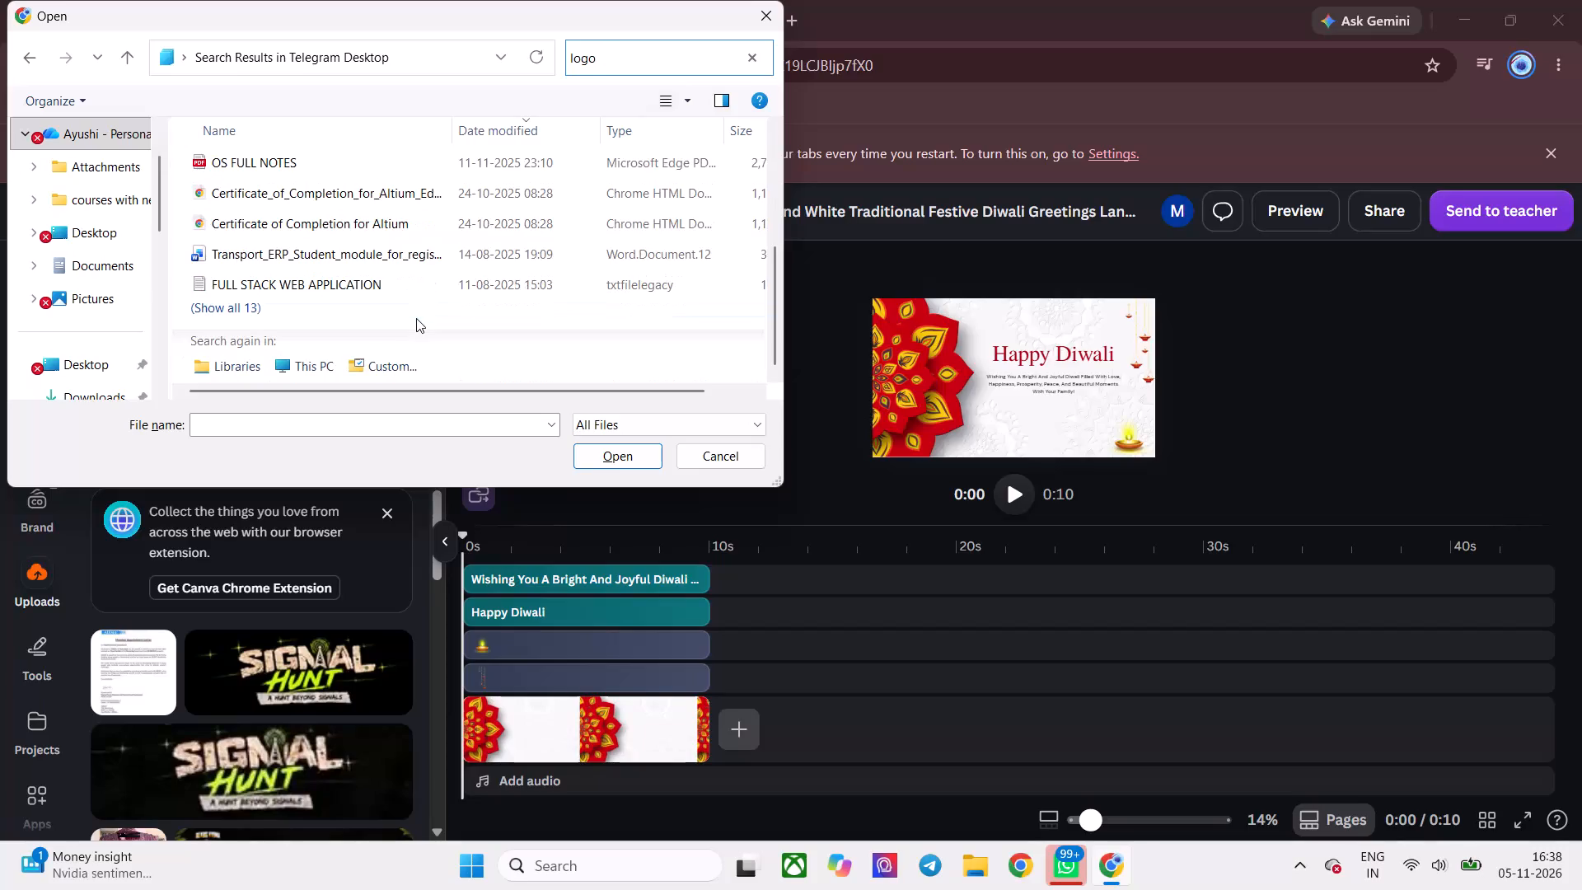
Search the Telegram Desktop folder for "logoo" in the upload file picker.
scroll(416, 318, "up", 20)
scroll(416, 318, "up", 2)
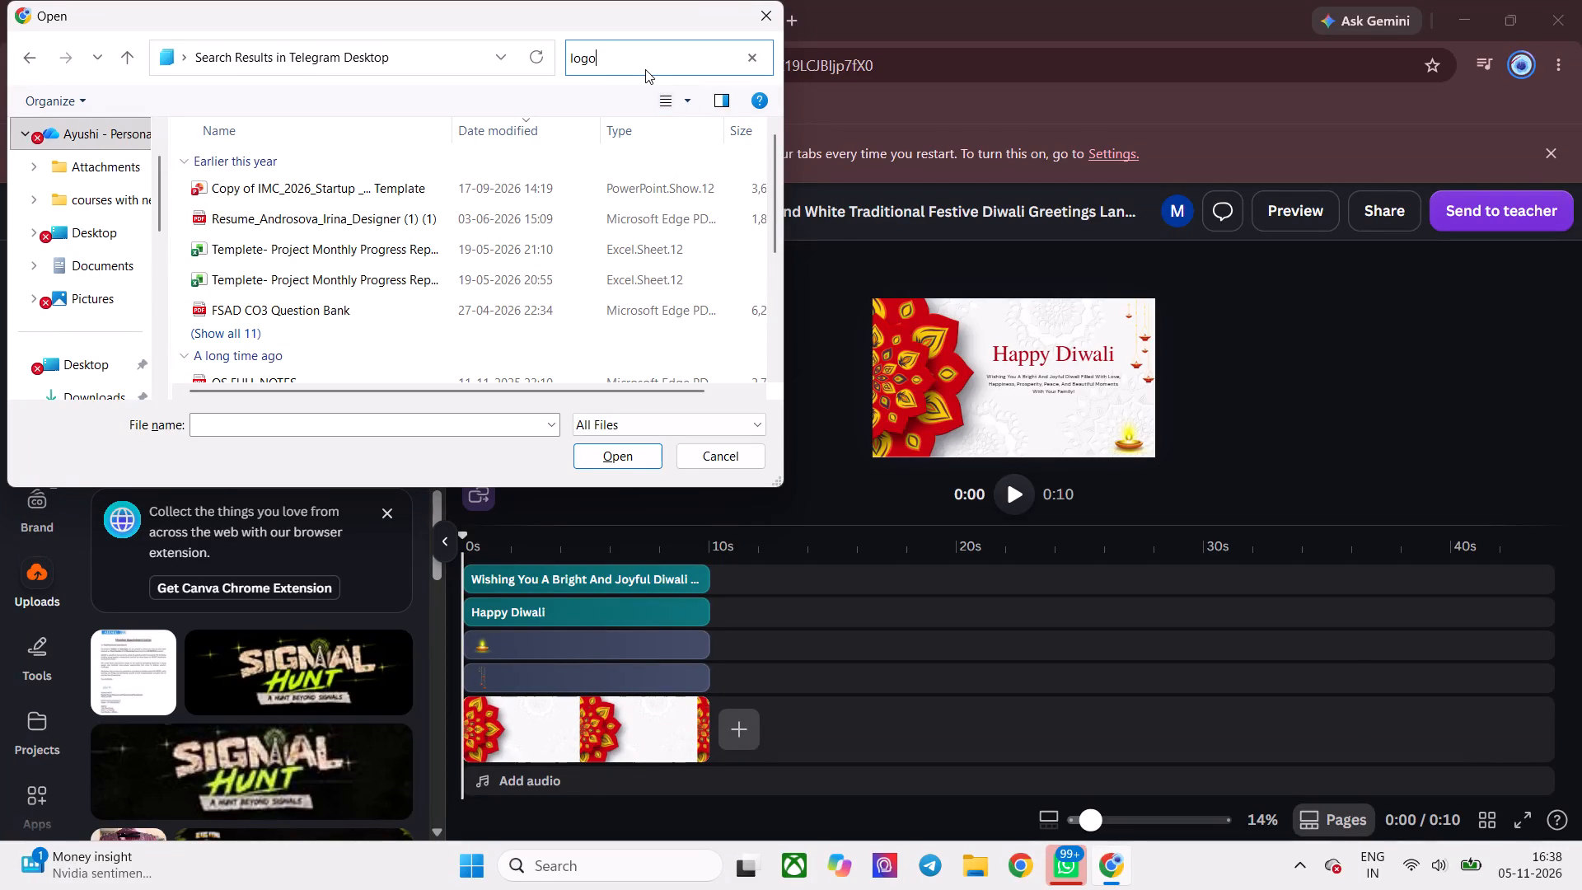
left_click(645, 69)
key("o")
key("Return")
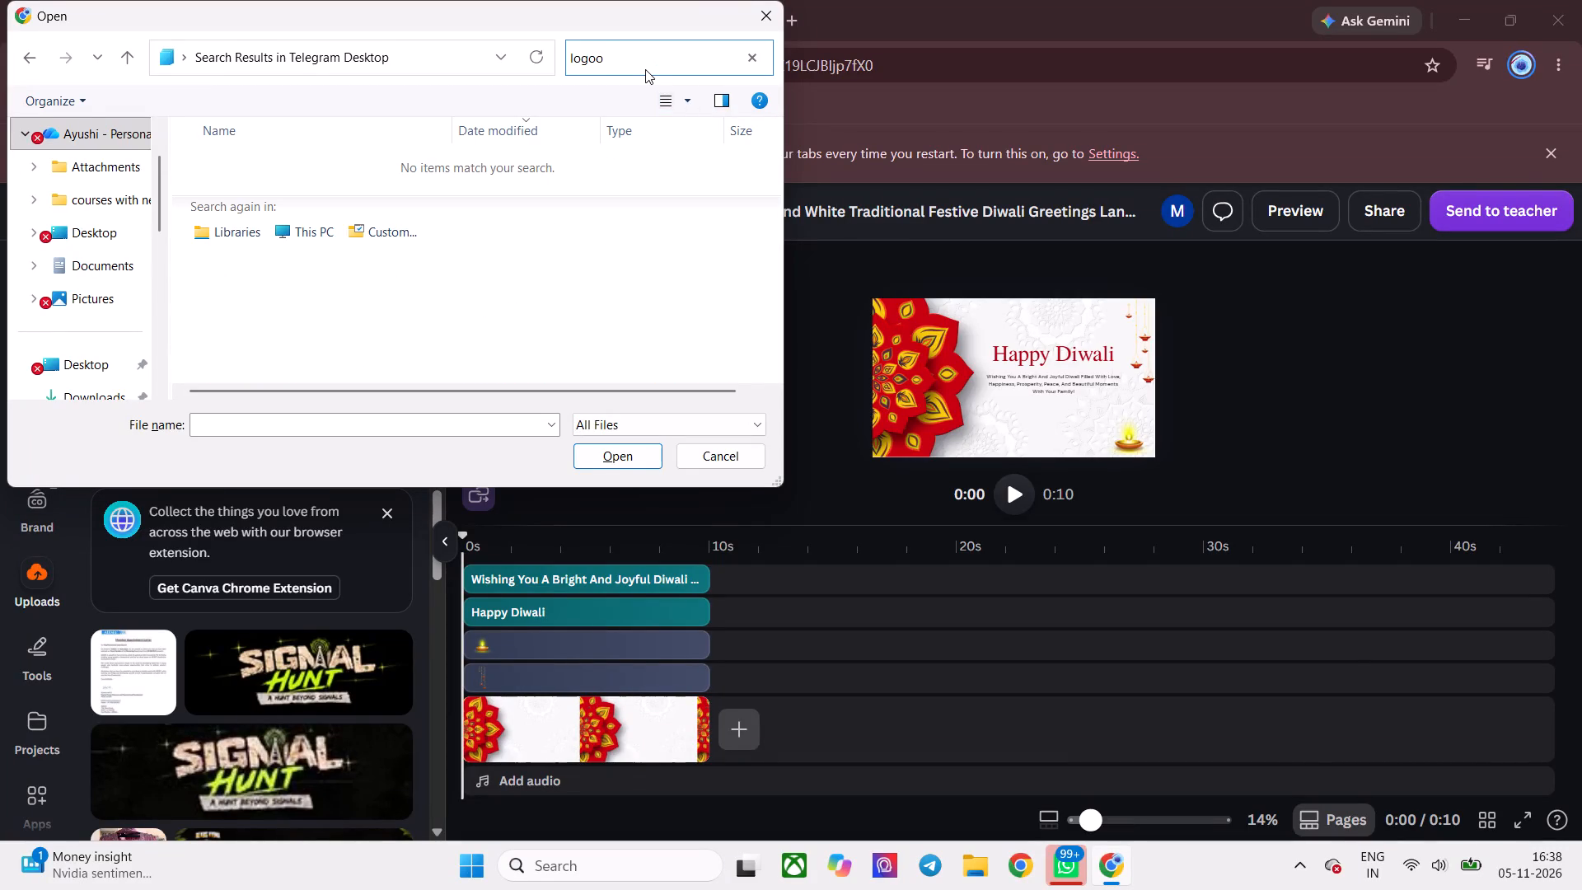
Clear the whole search term from the Telegram Desktop folder search.
key("BackSpace")
key("BackSpace")
key("BackSpace")
key("BackSpace")
key("BackSpace")
key("BackSpace")
key("BackSpace")
key("BackSpace")
key("BackSpace")
key("BackSpace")
key("BackSpace")
key("BackSpace")
key("BackSpace")
key("BackSpace")
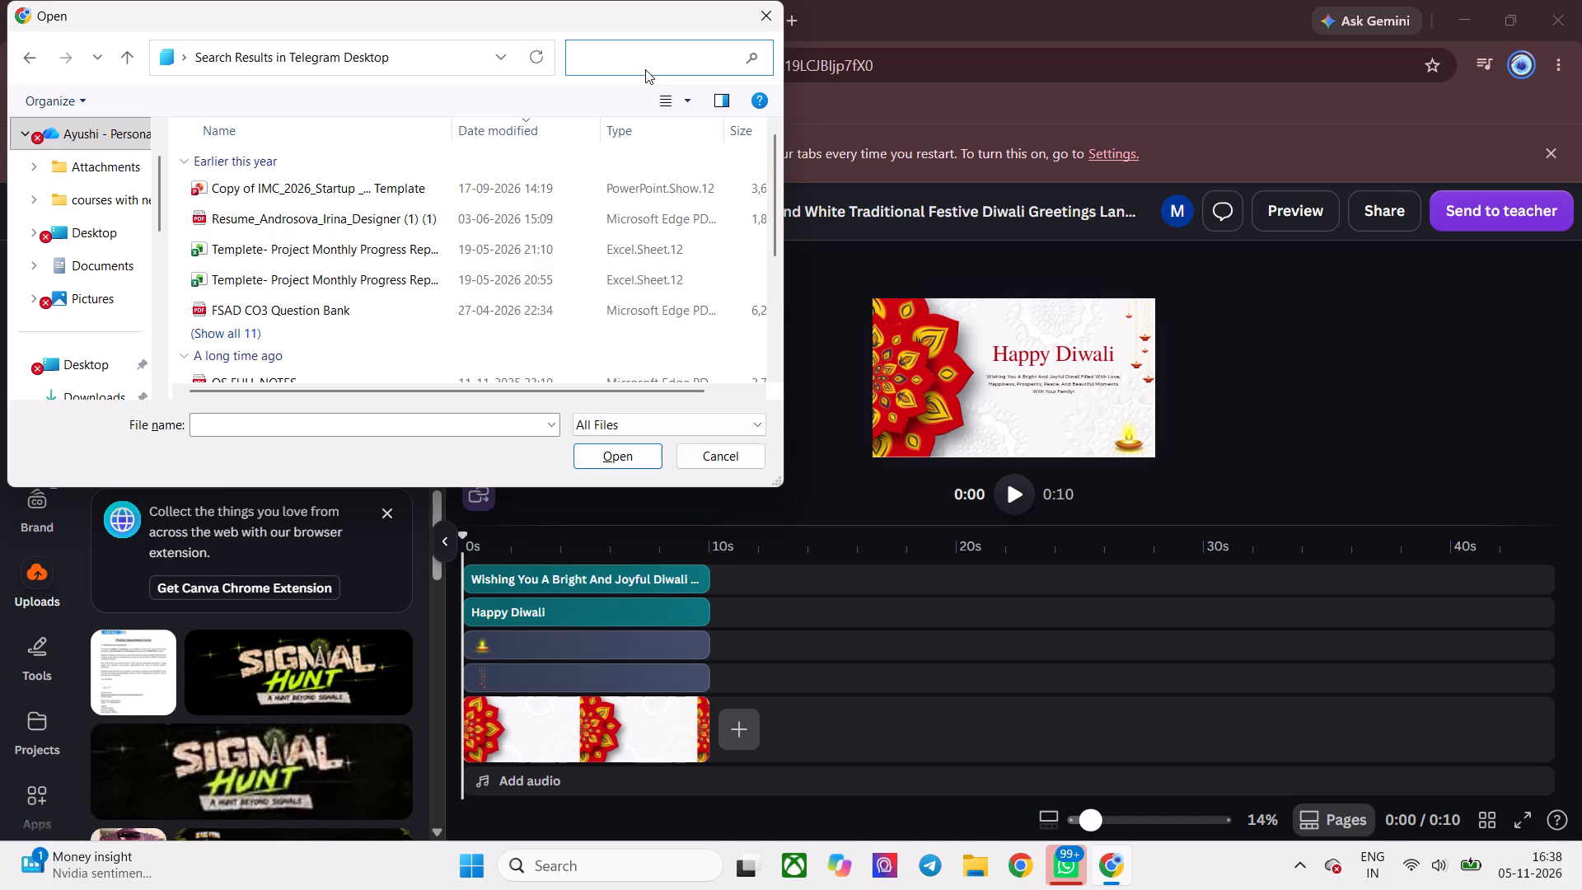
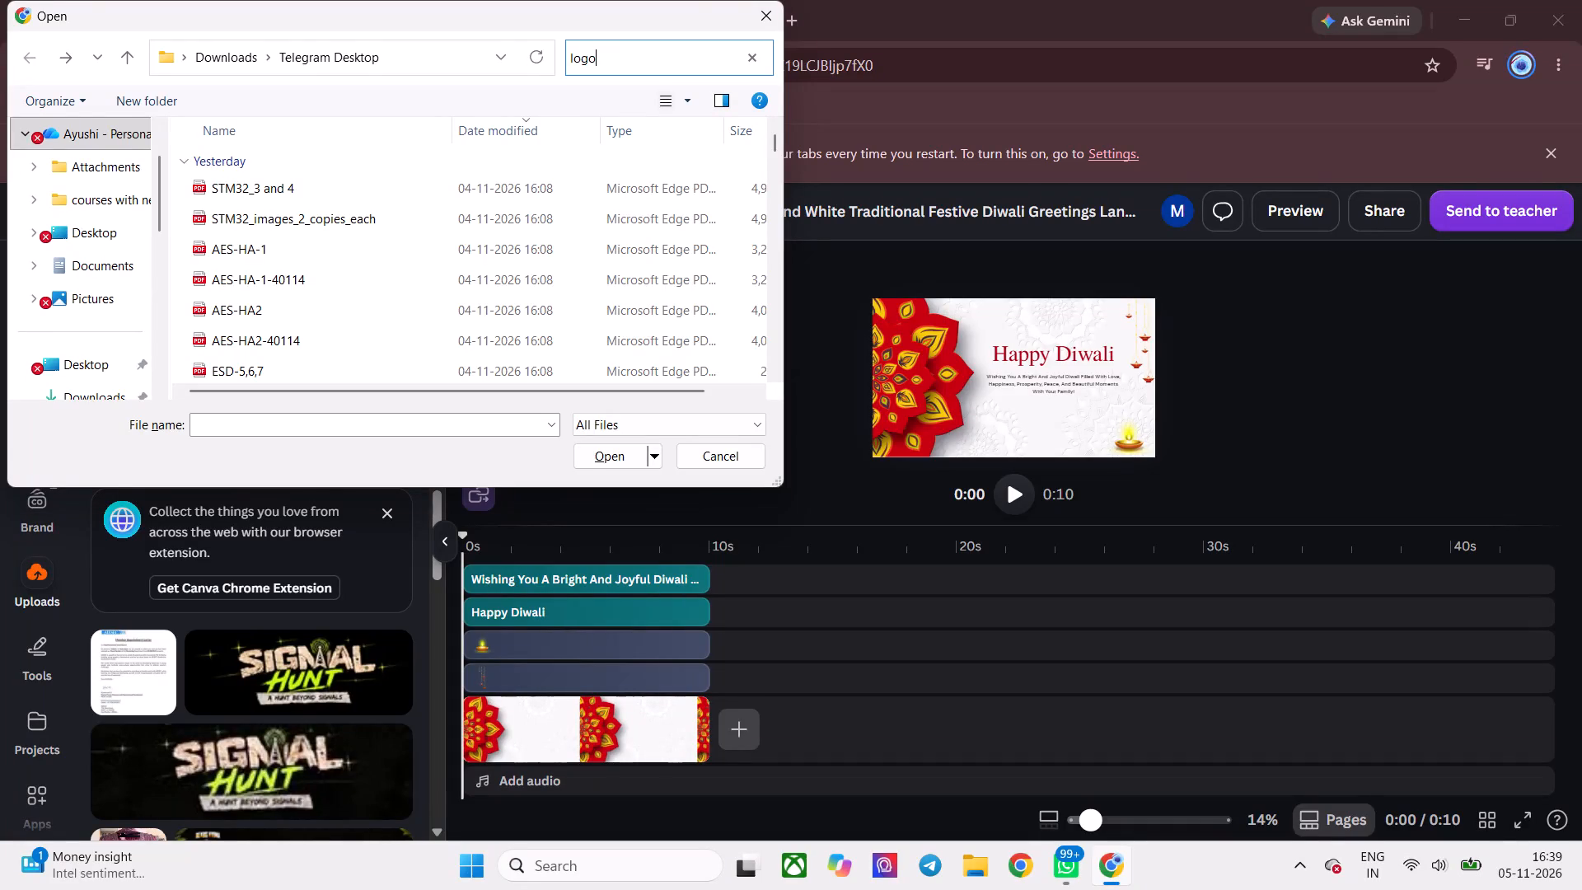
Search the Downloads folder for "logo" and upload the "hill safe logoo" PDF to the design's uploads.
key("Return")
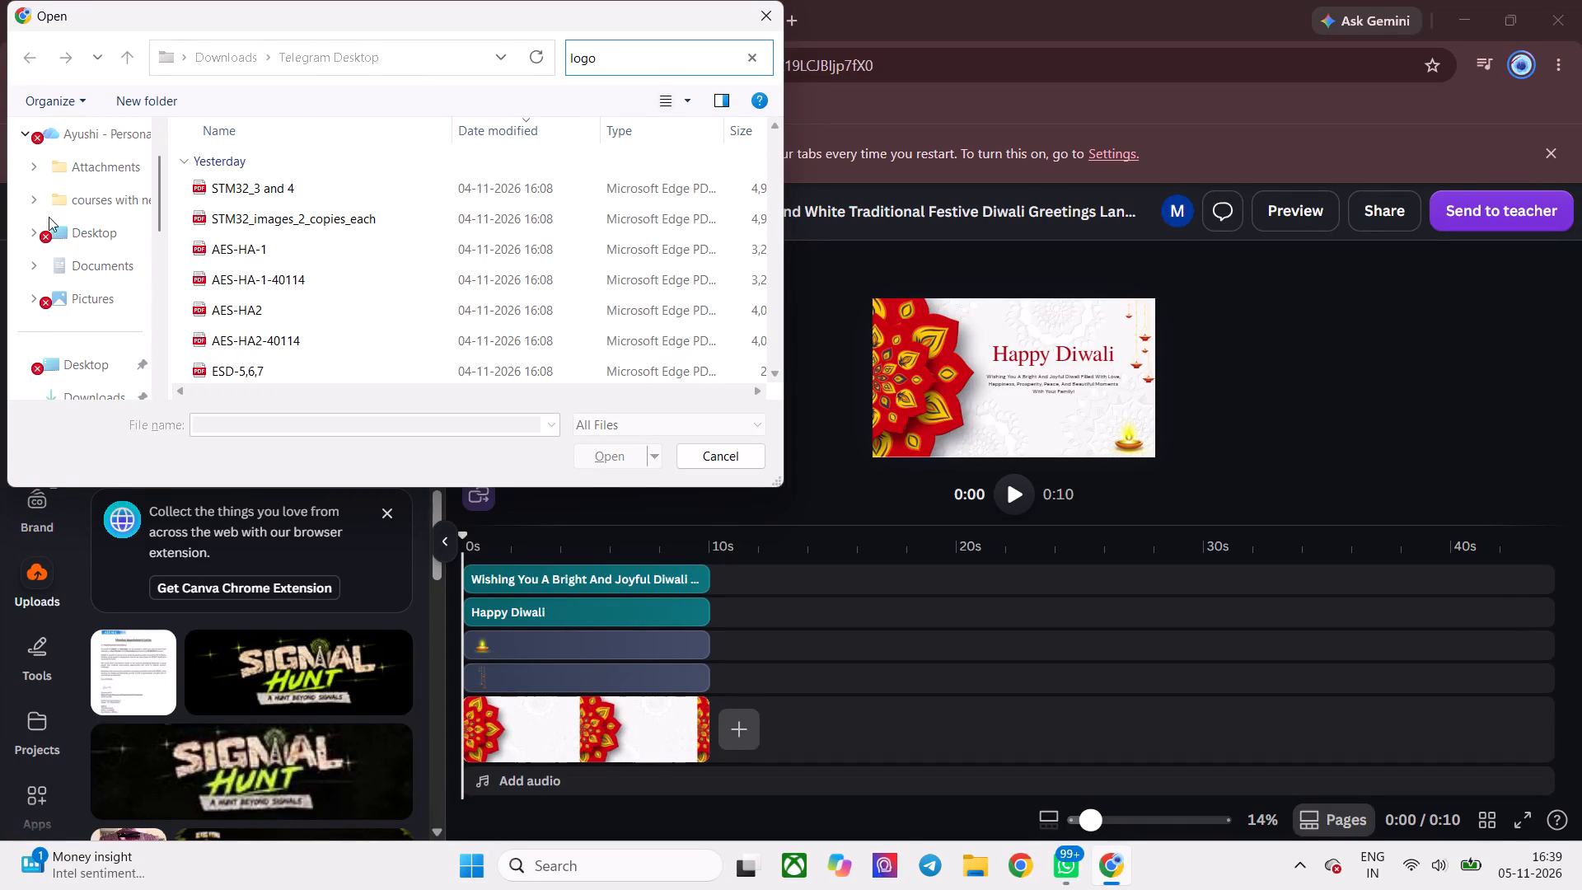
double_click(83, 393)
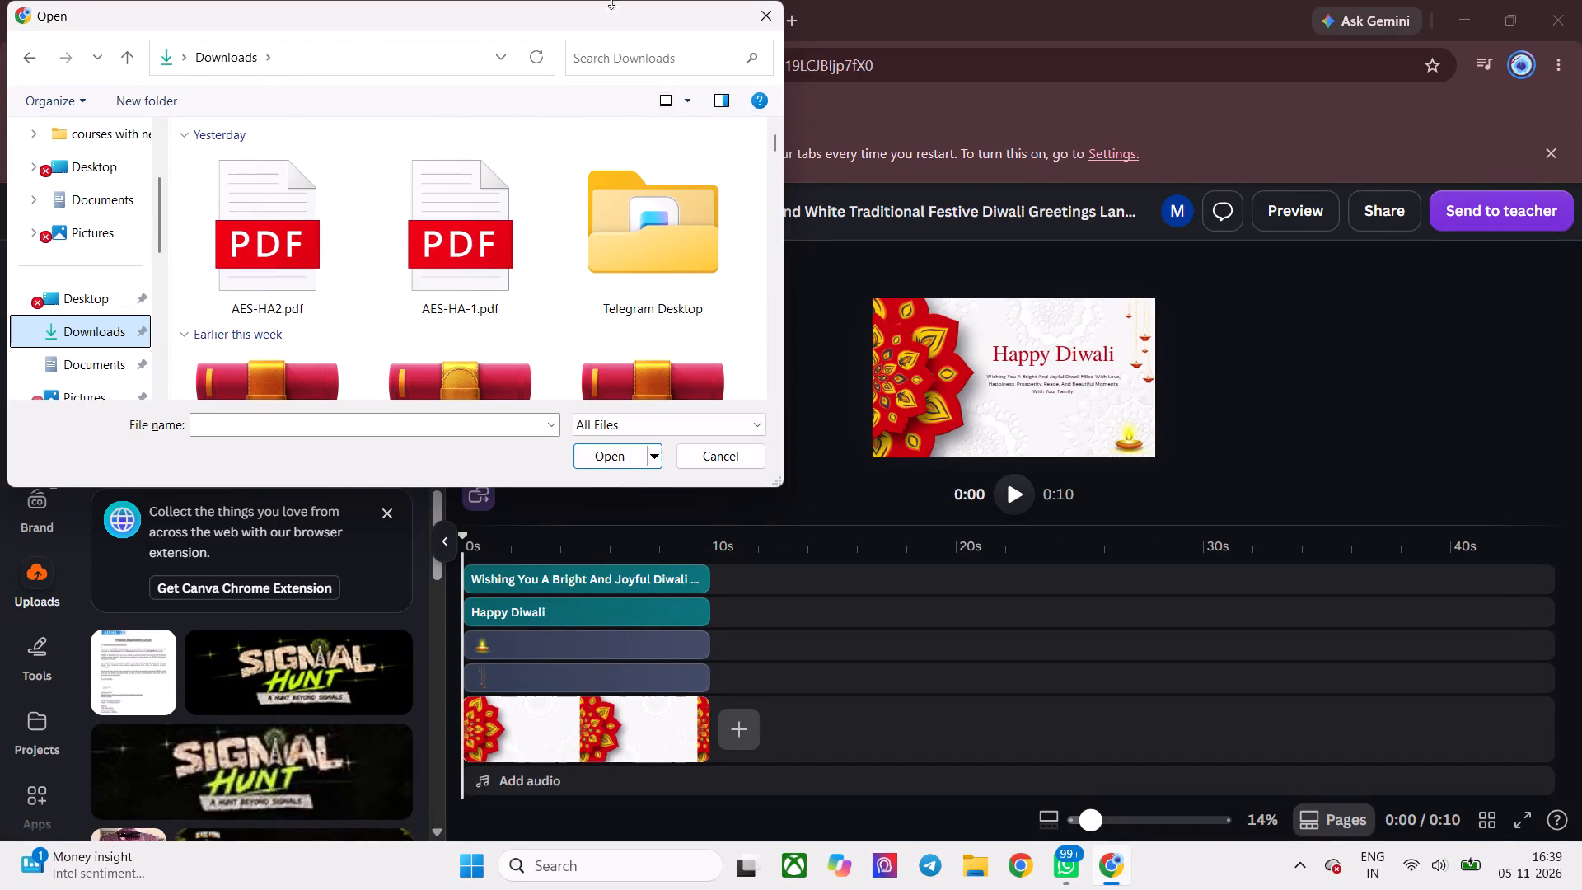
left_click_drag(598, 67, 602, 56)
left_click(602, 56)
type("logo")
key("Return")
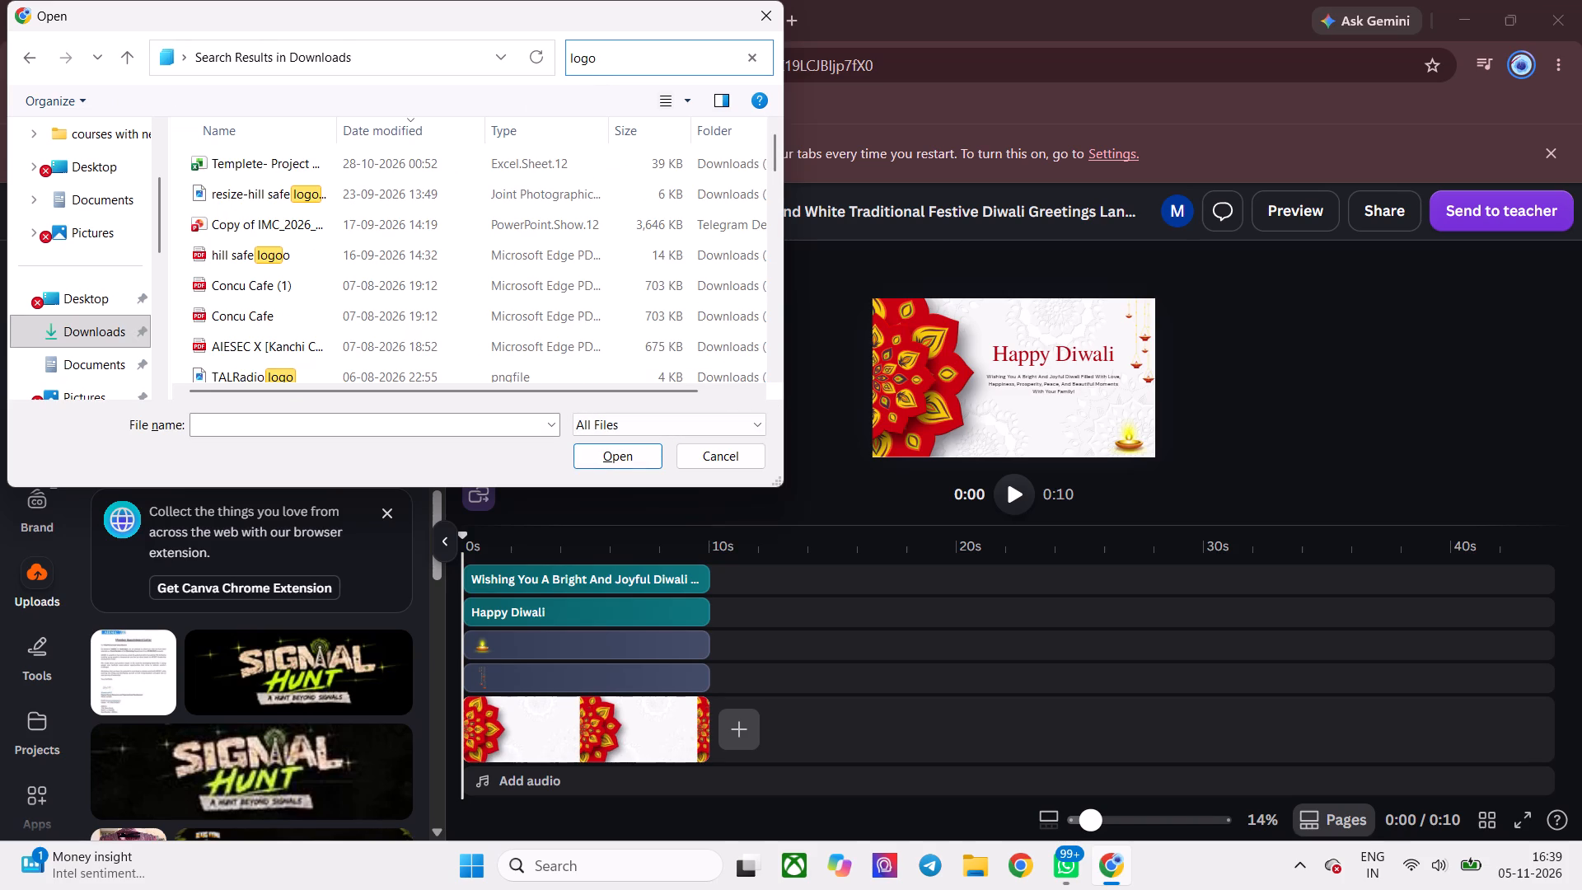
double_click(382, 243)
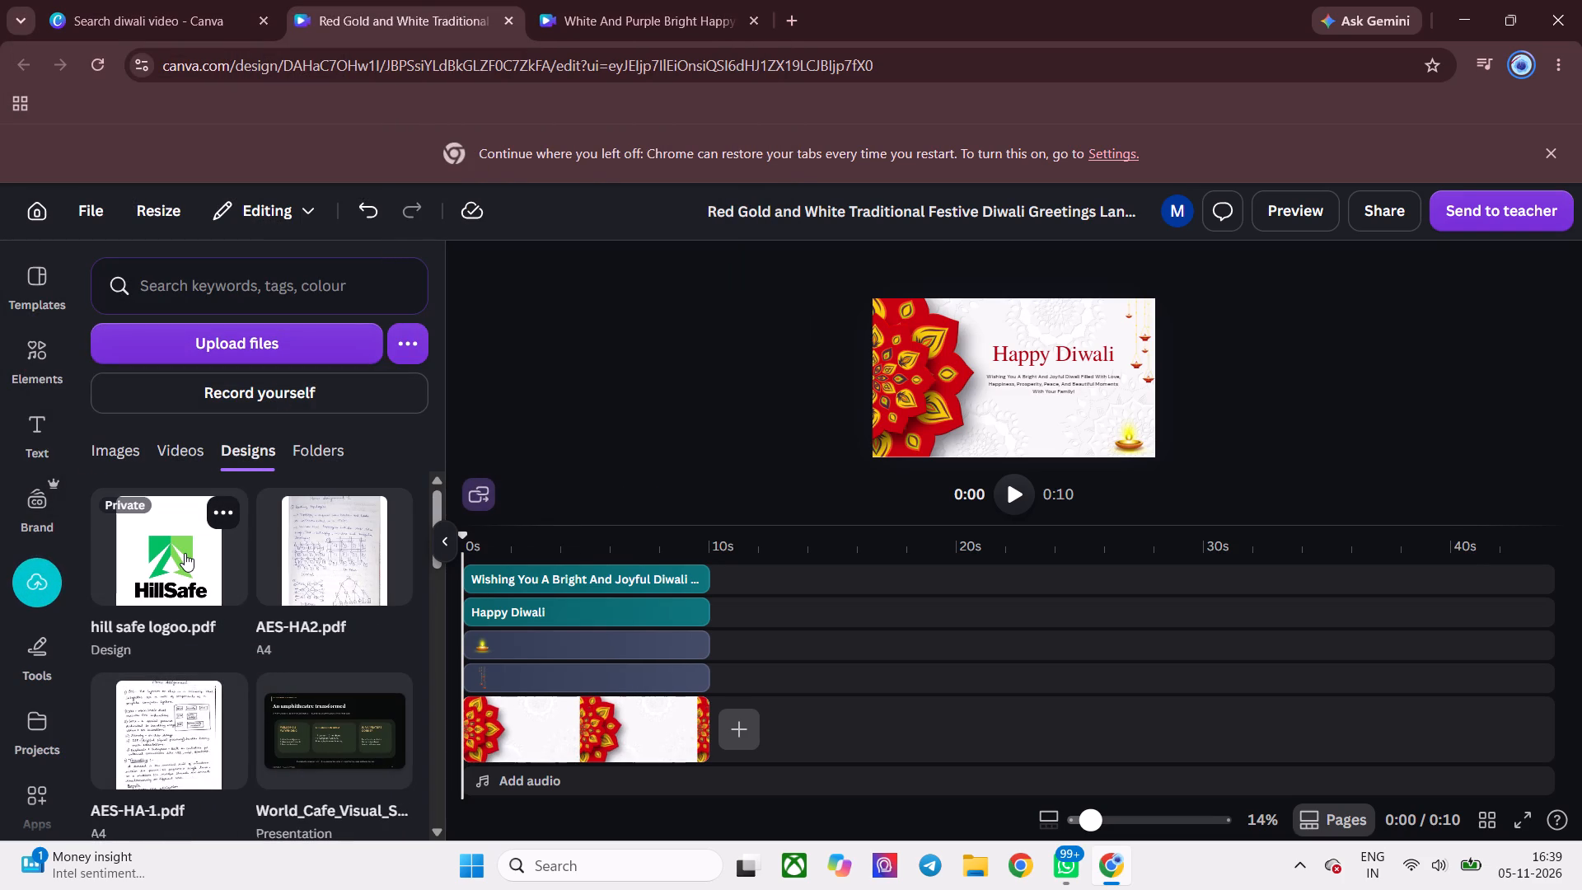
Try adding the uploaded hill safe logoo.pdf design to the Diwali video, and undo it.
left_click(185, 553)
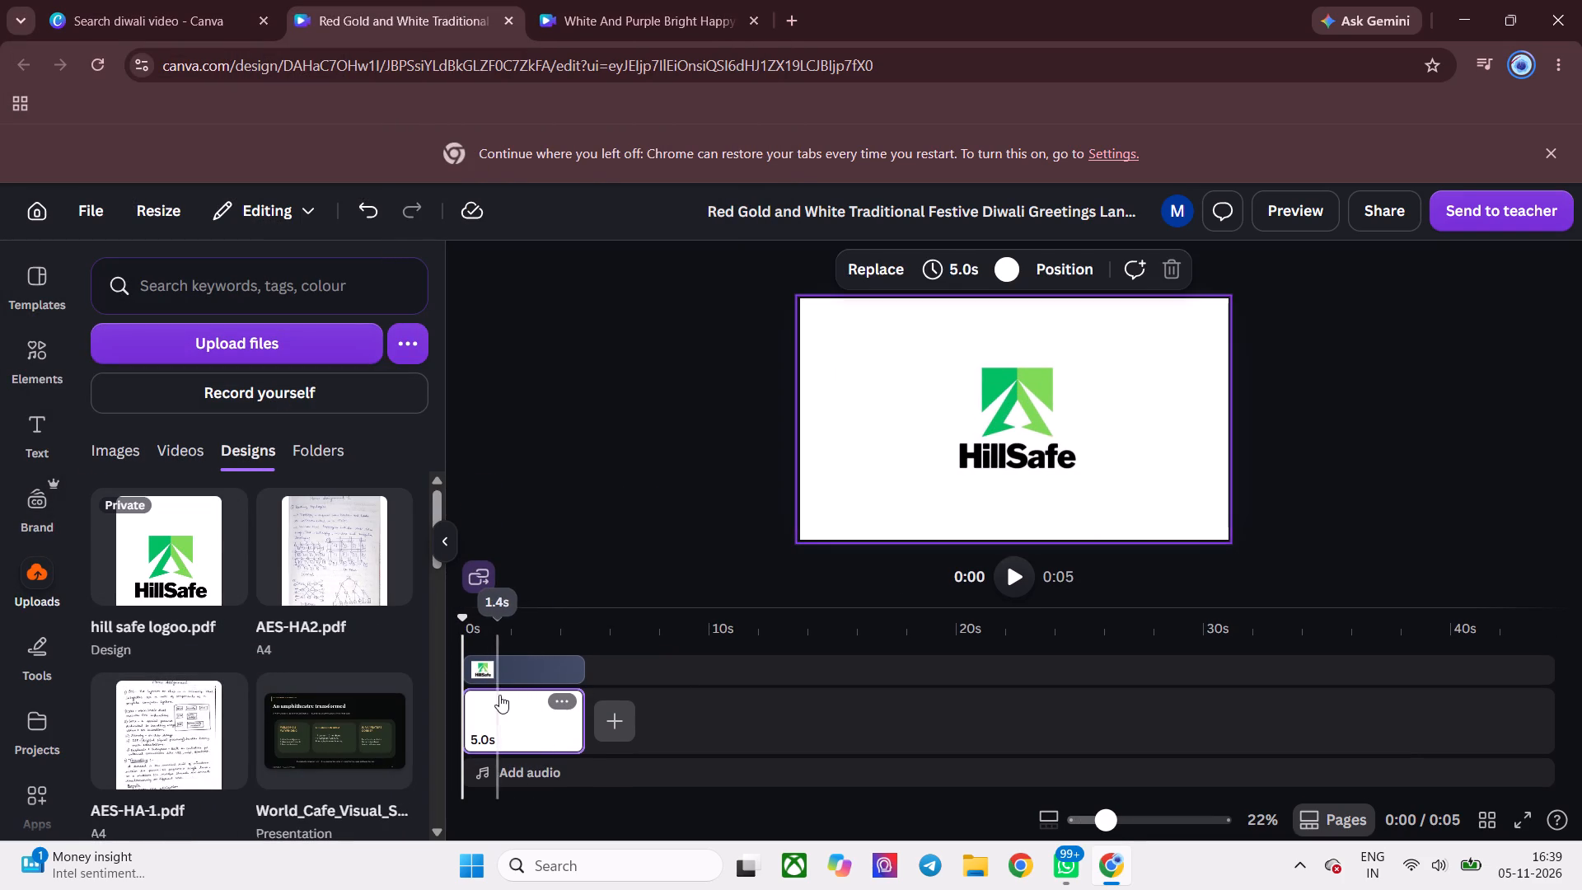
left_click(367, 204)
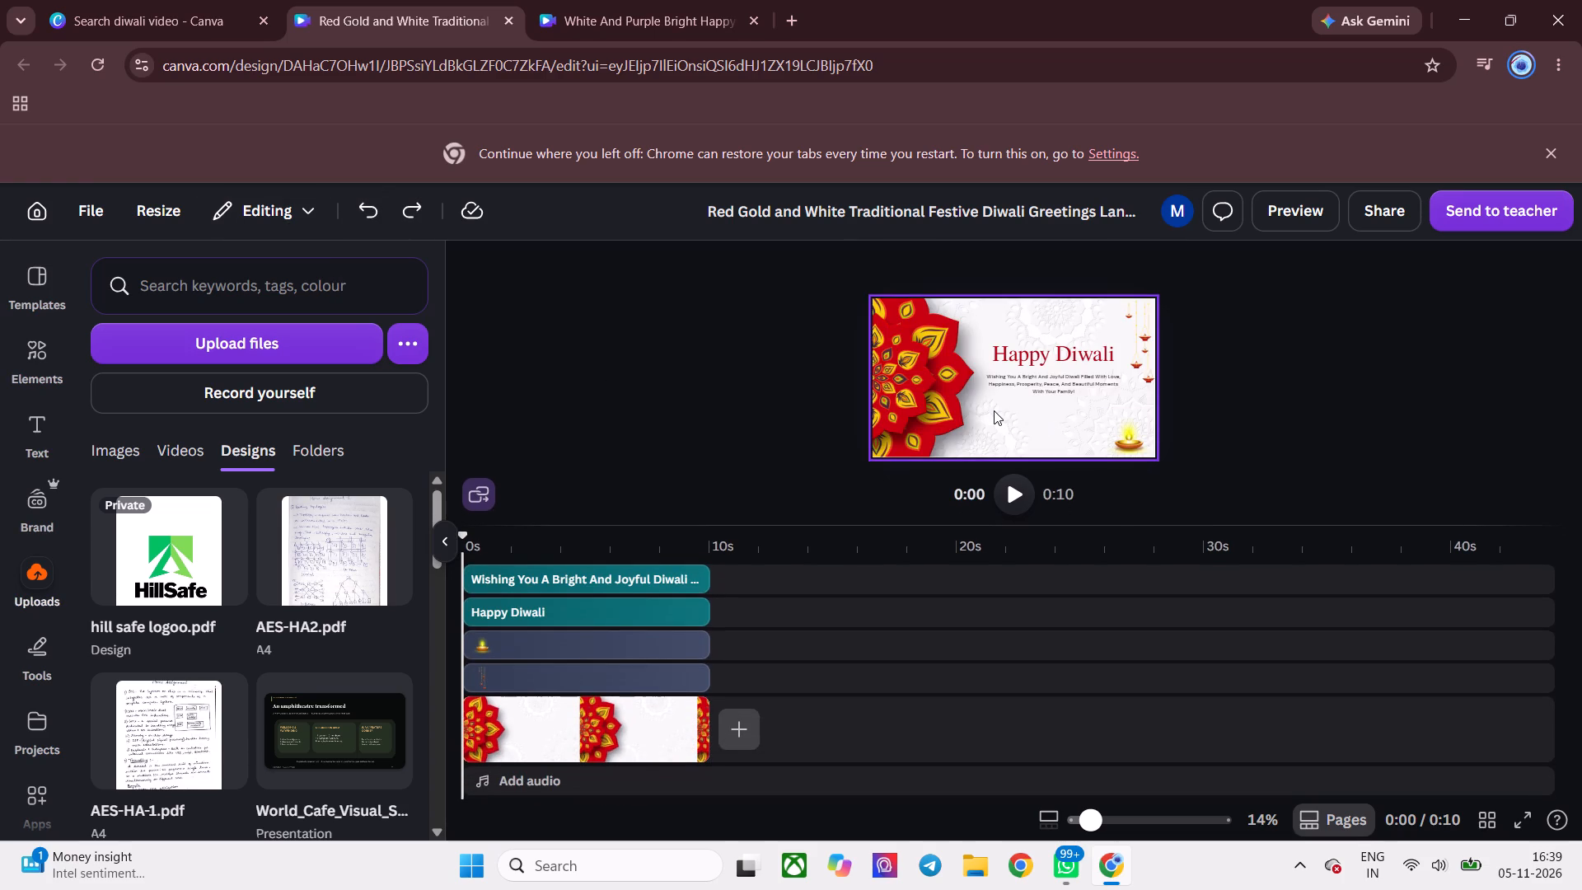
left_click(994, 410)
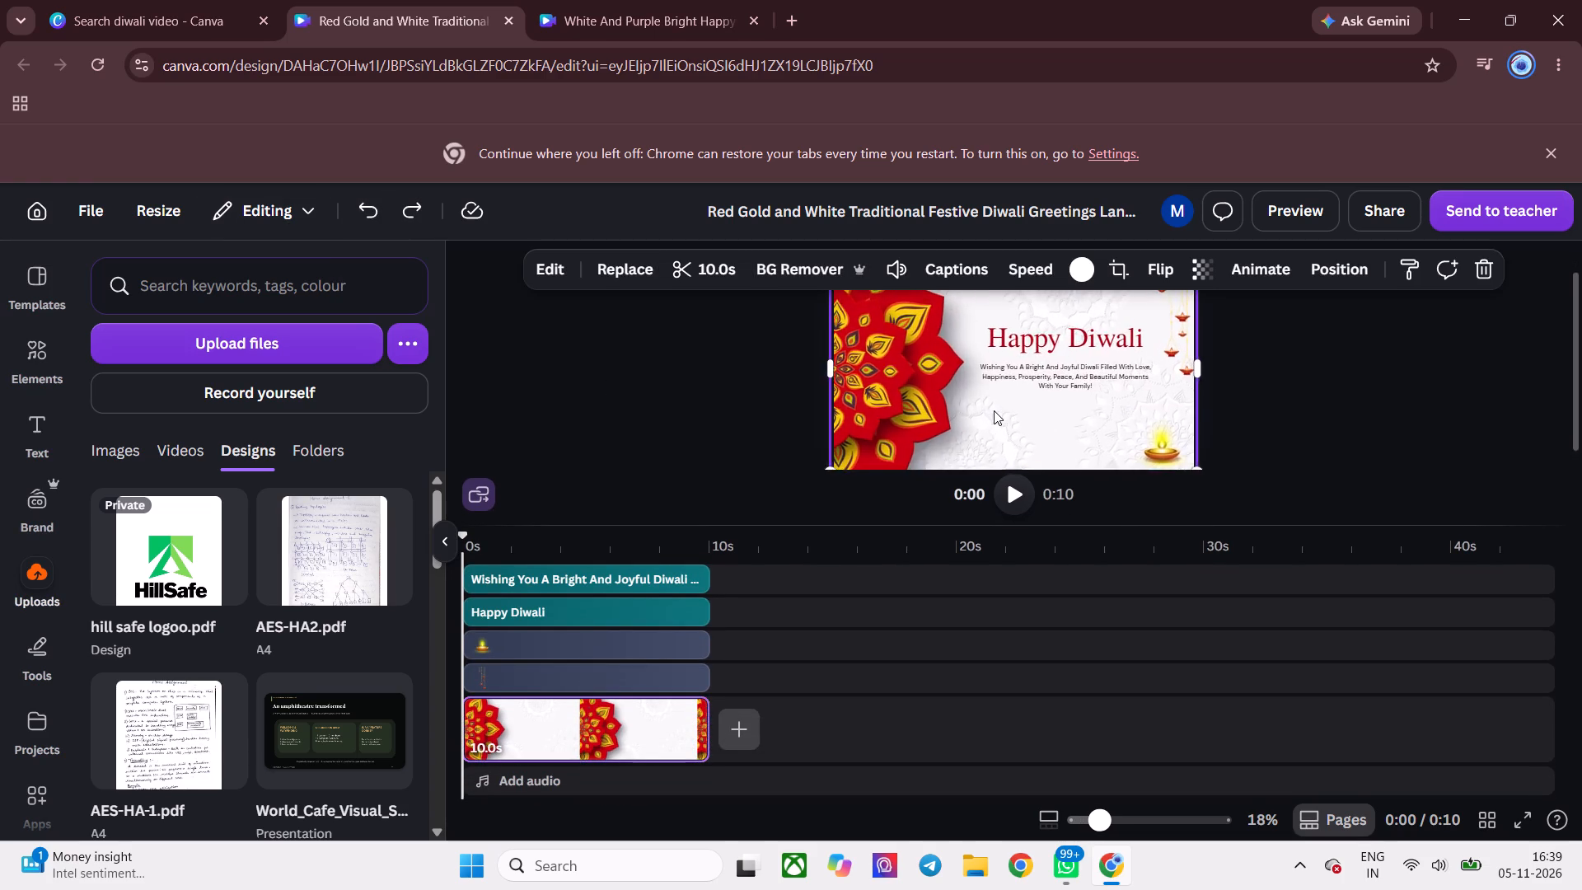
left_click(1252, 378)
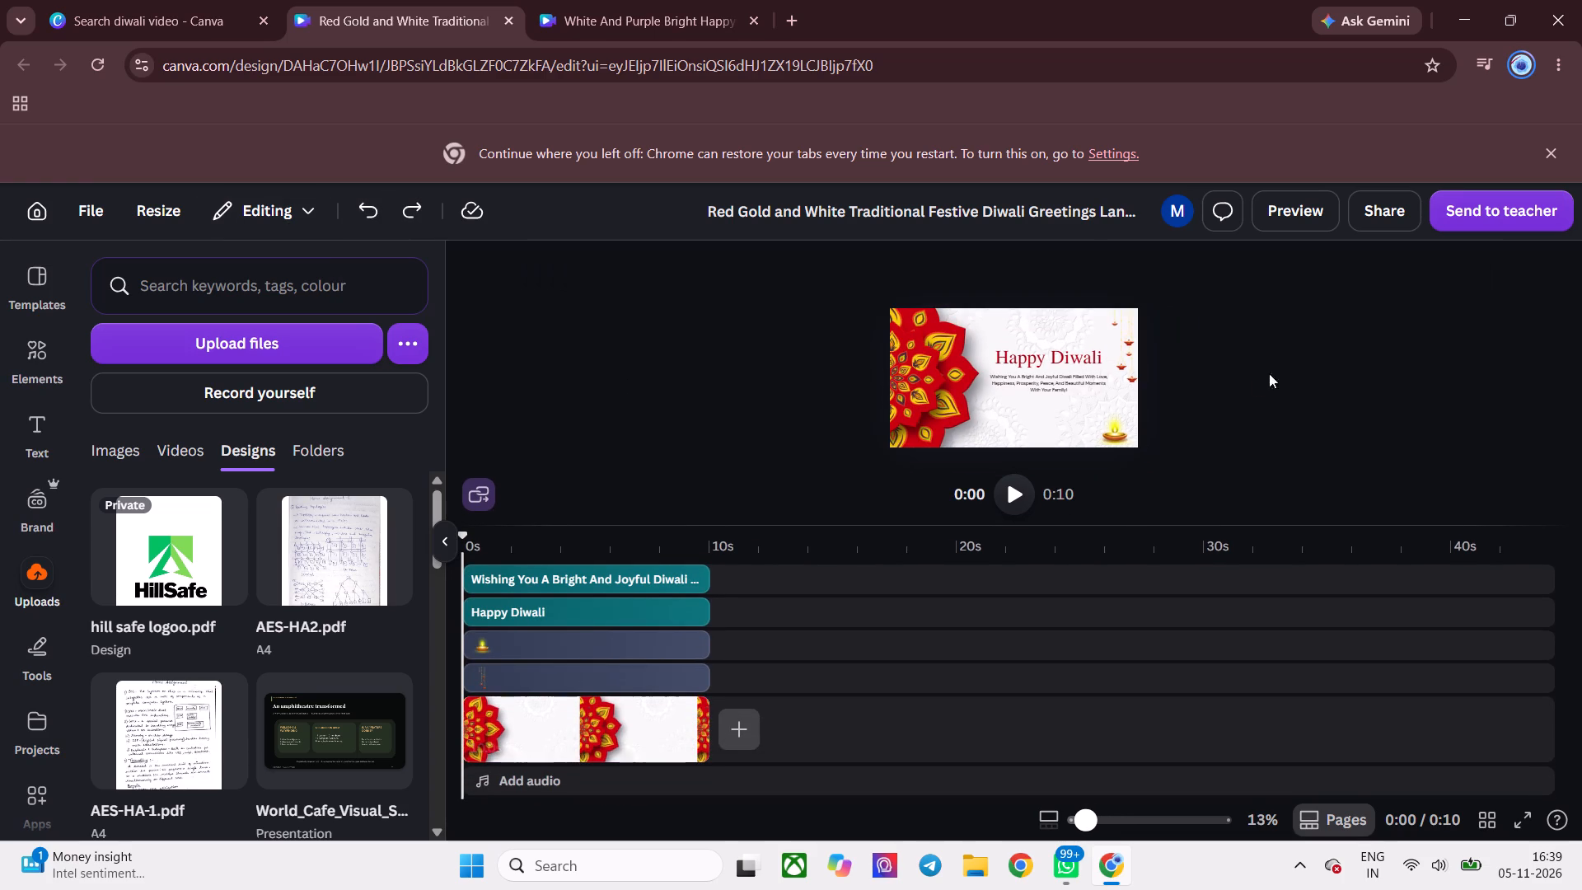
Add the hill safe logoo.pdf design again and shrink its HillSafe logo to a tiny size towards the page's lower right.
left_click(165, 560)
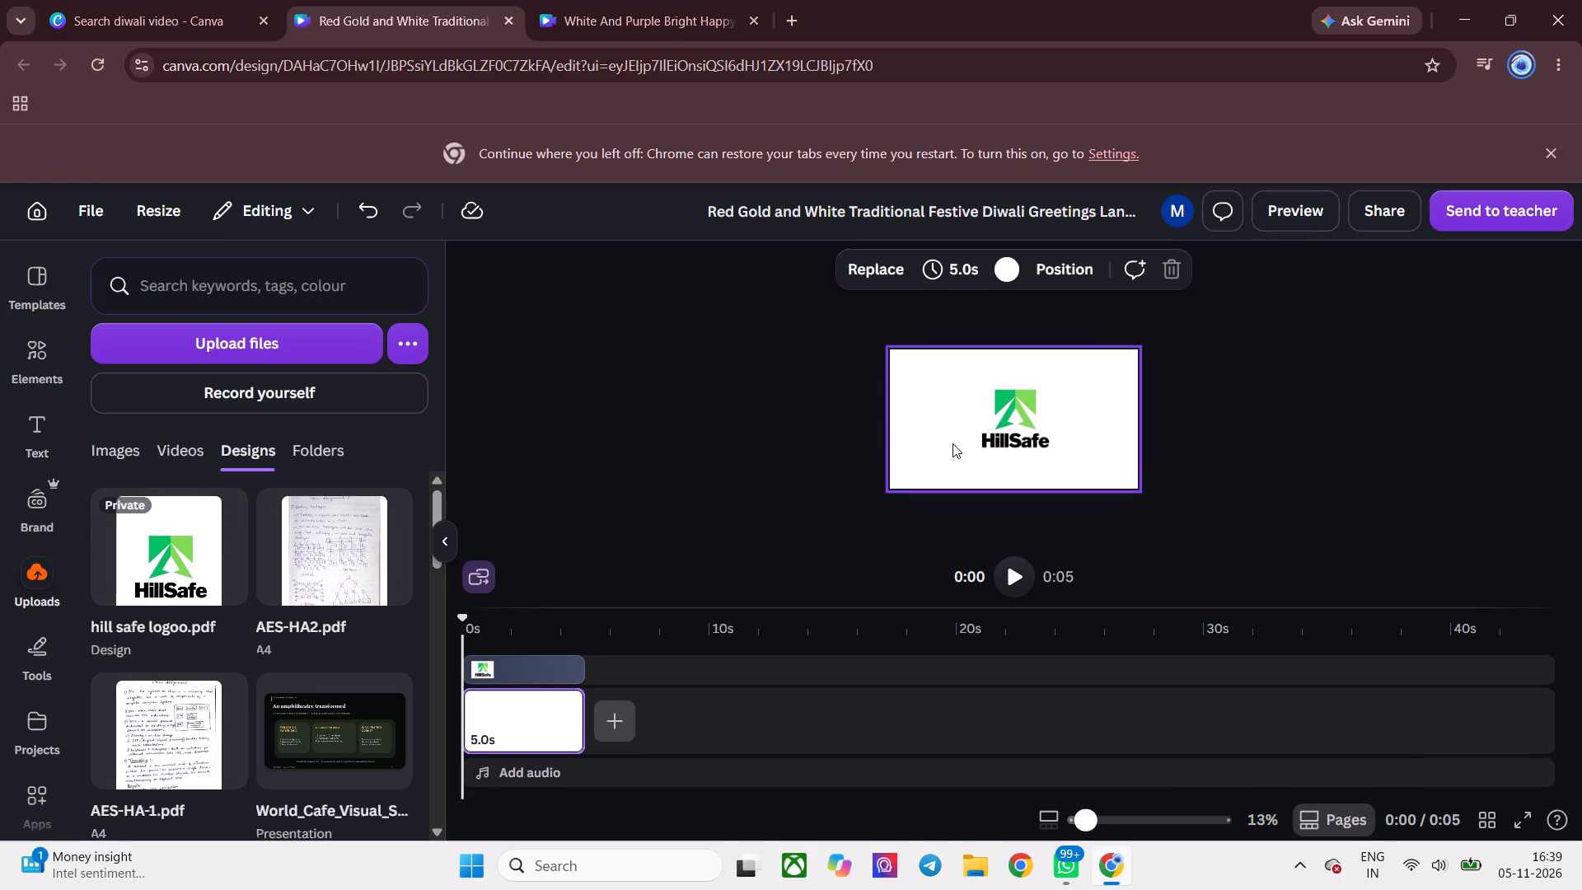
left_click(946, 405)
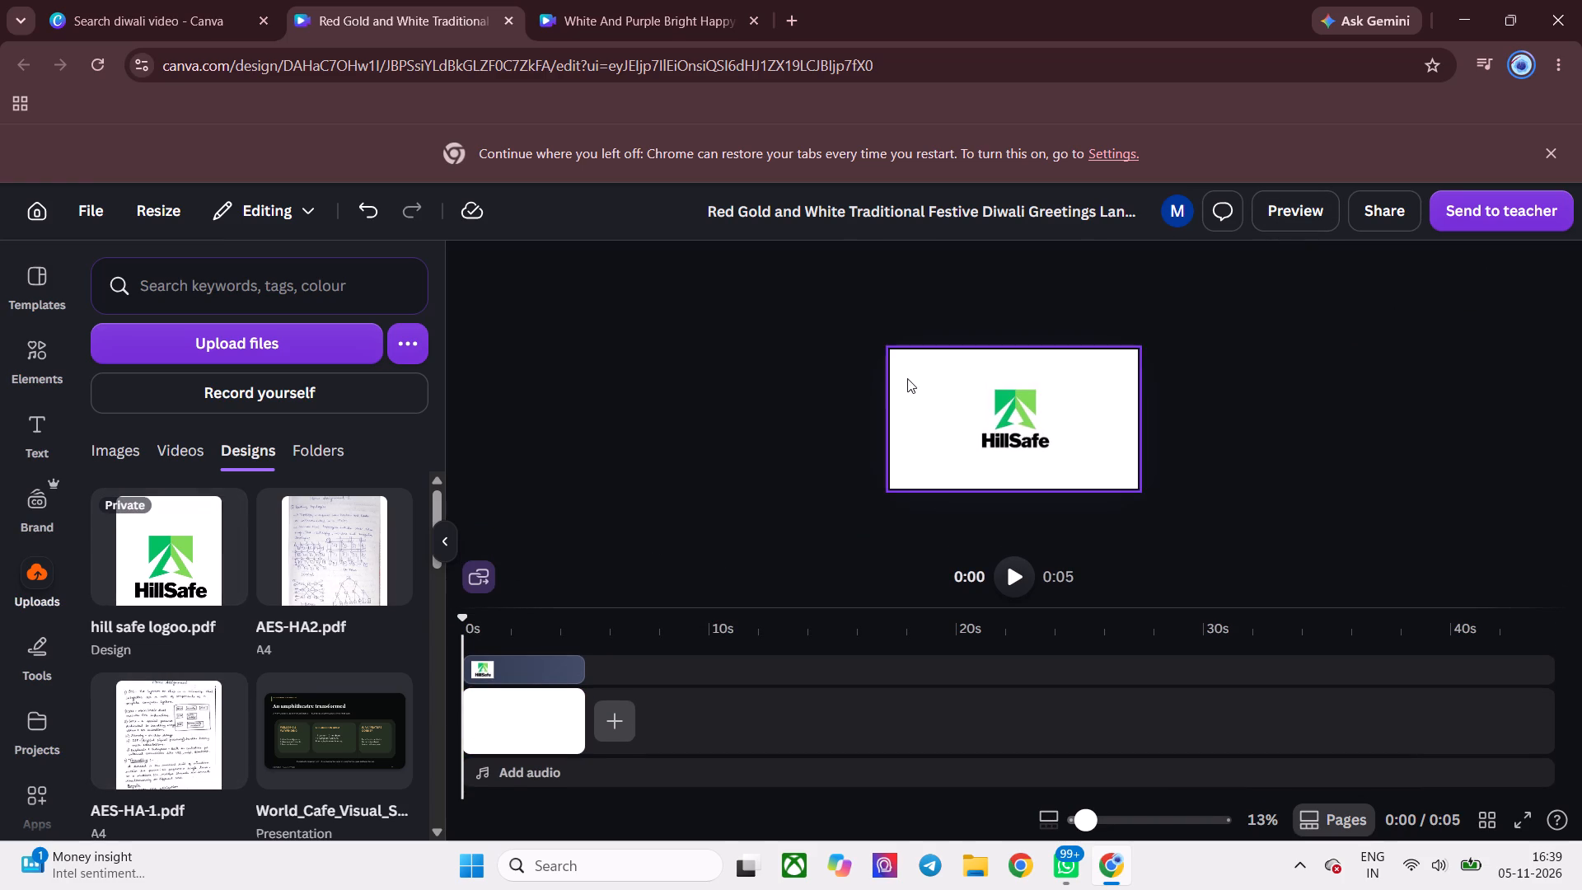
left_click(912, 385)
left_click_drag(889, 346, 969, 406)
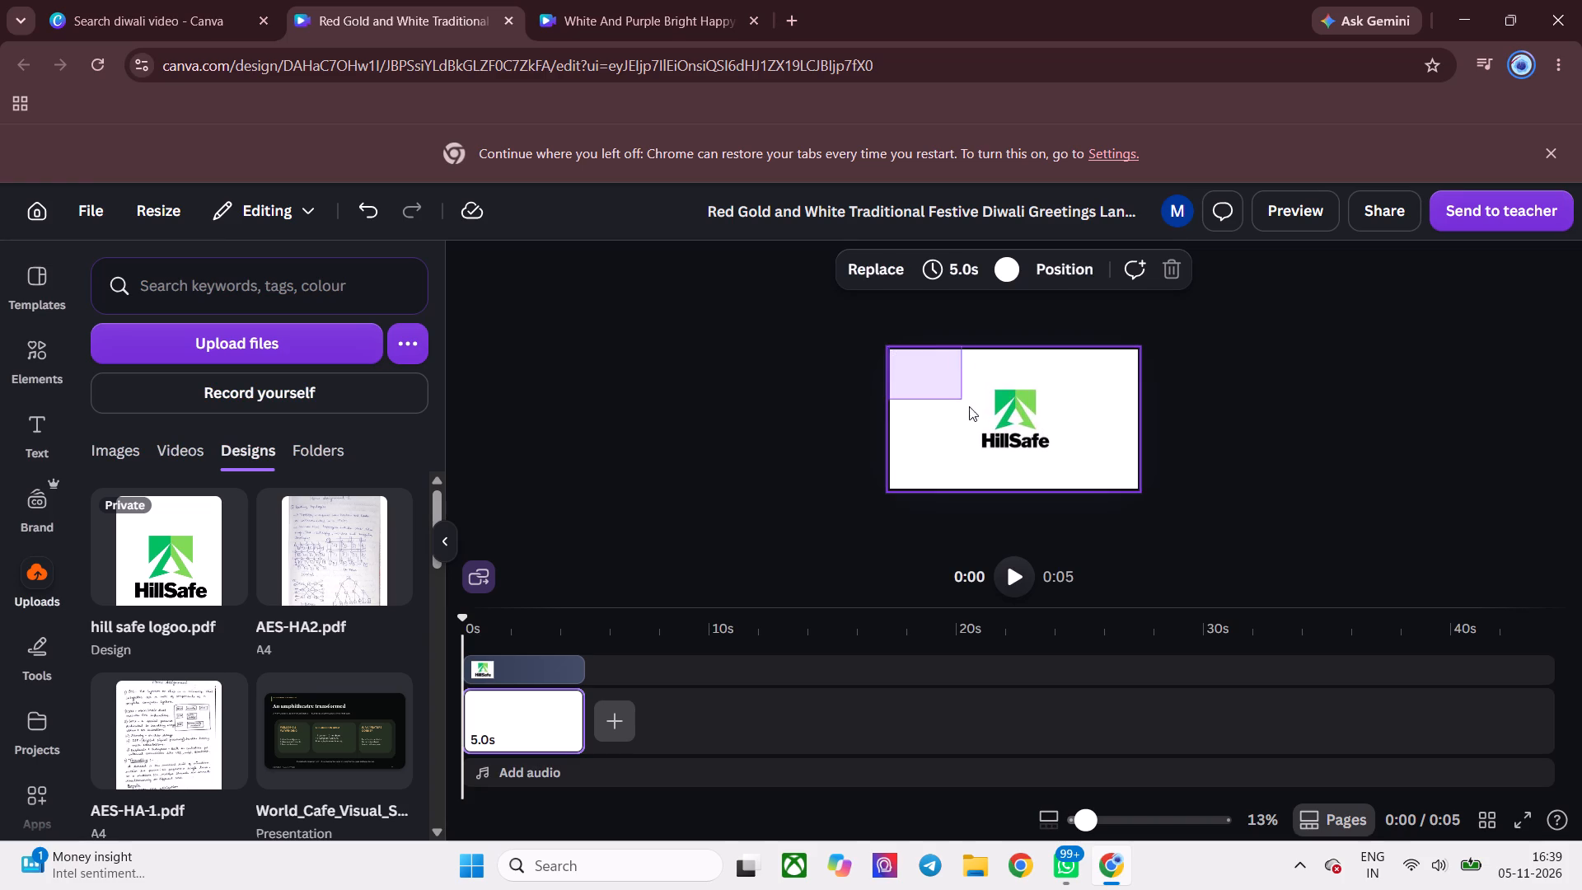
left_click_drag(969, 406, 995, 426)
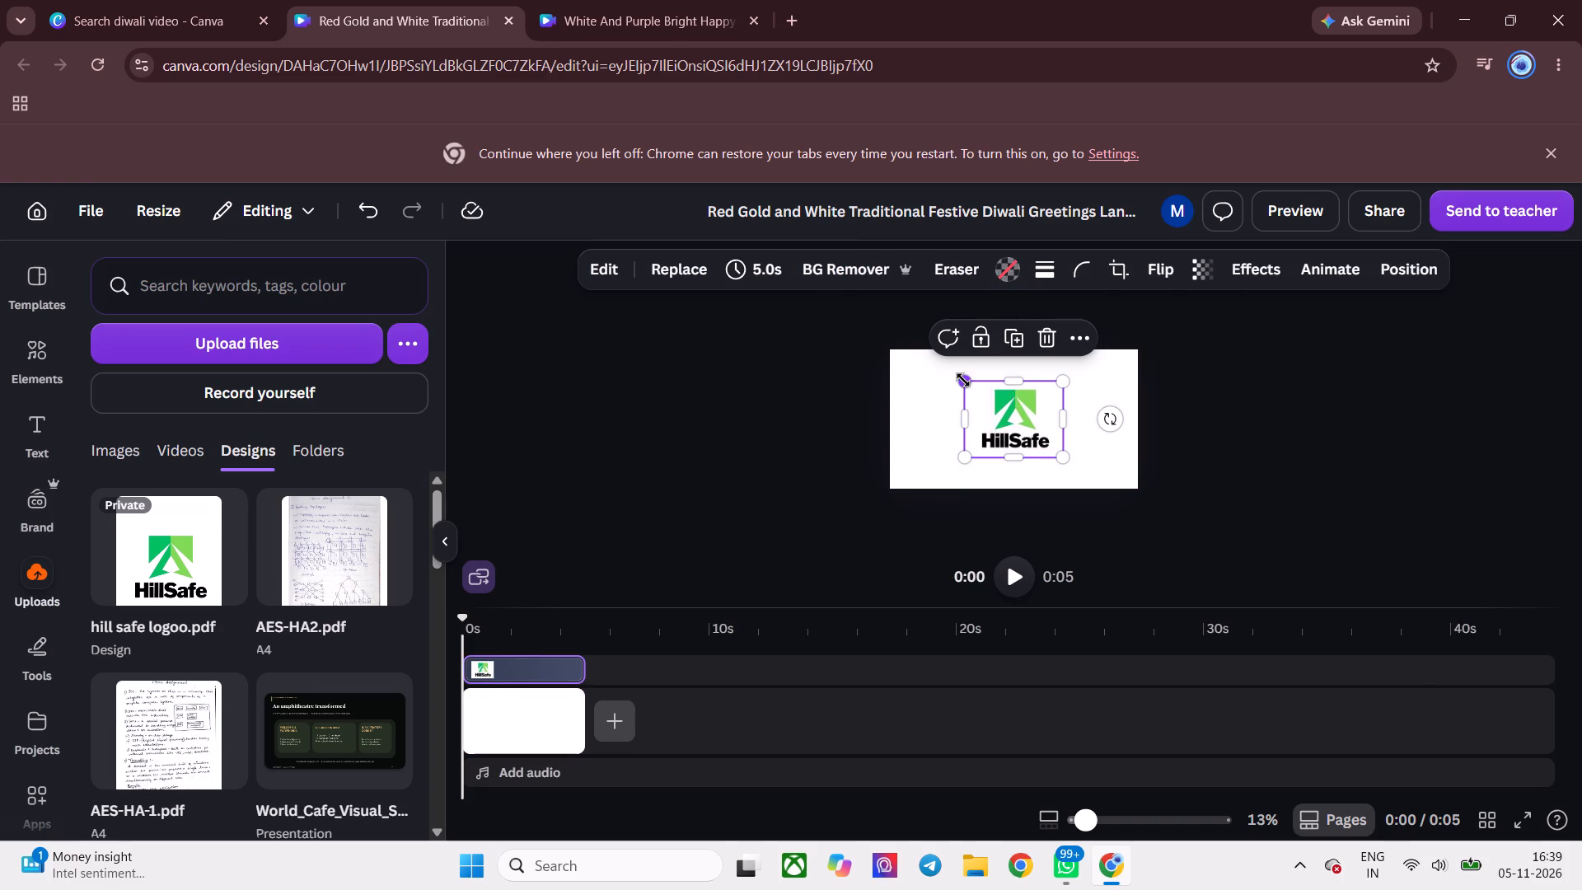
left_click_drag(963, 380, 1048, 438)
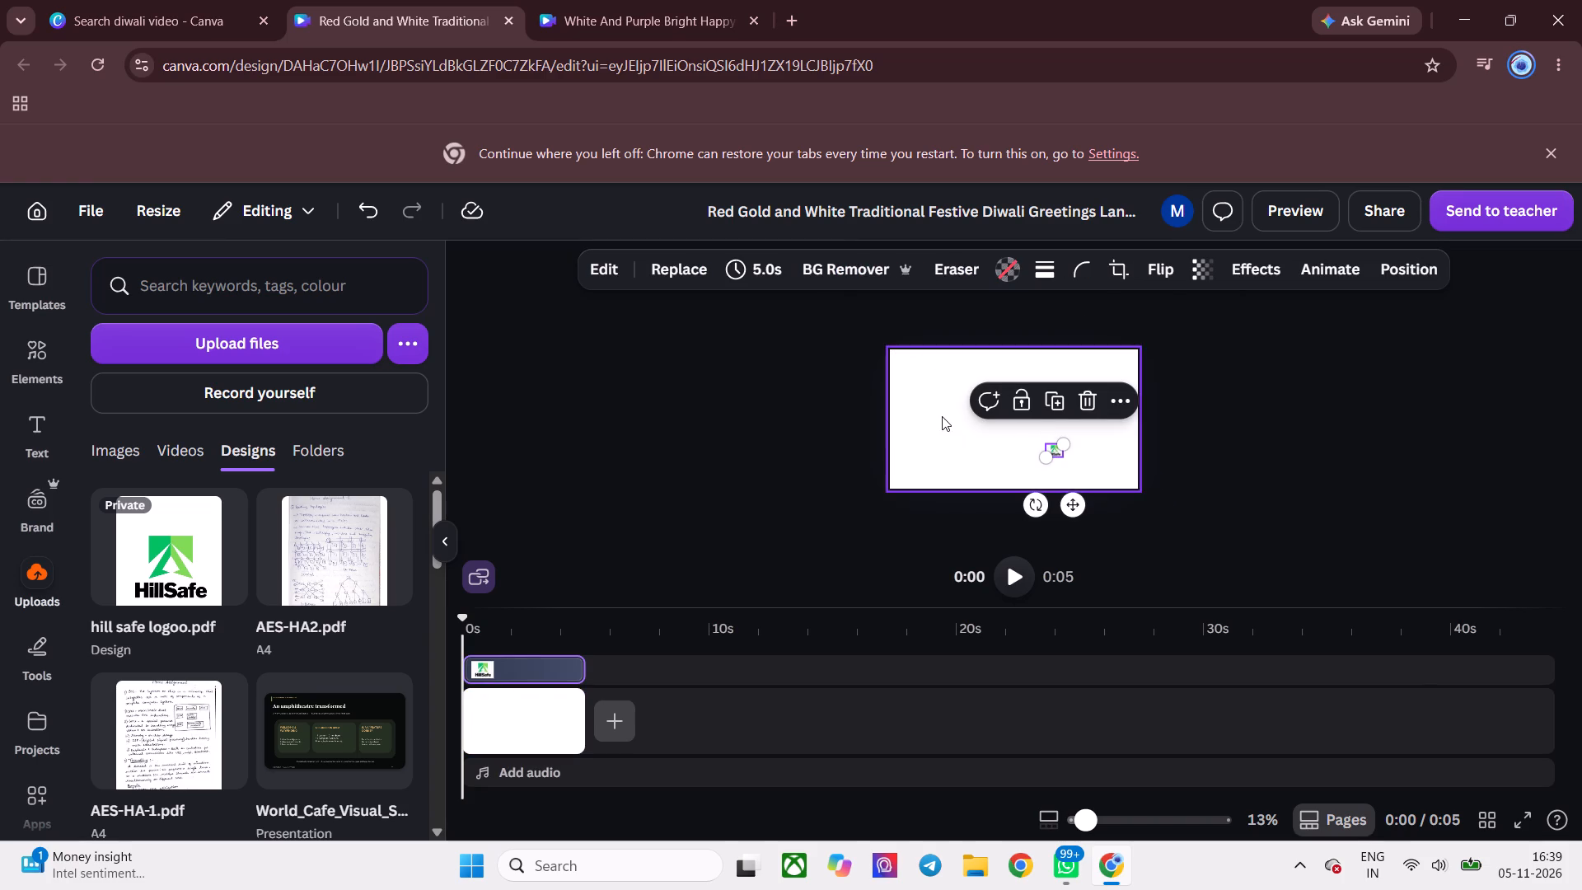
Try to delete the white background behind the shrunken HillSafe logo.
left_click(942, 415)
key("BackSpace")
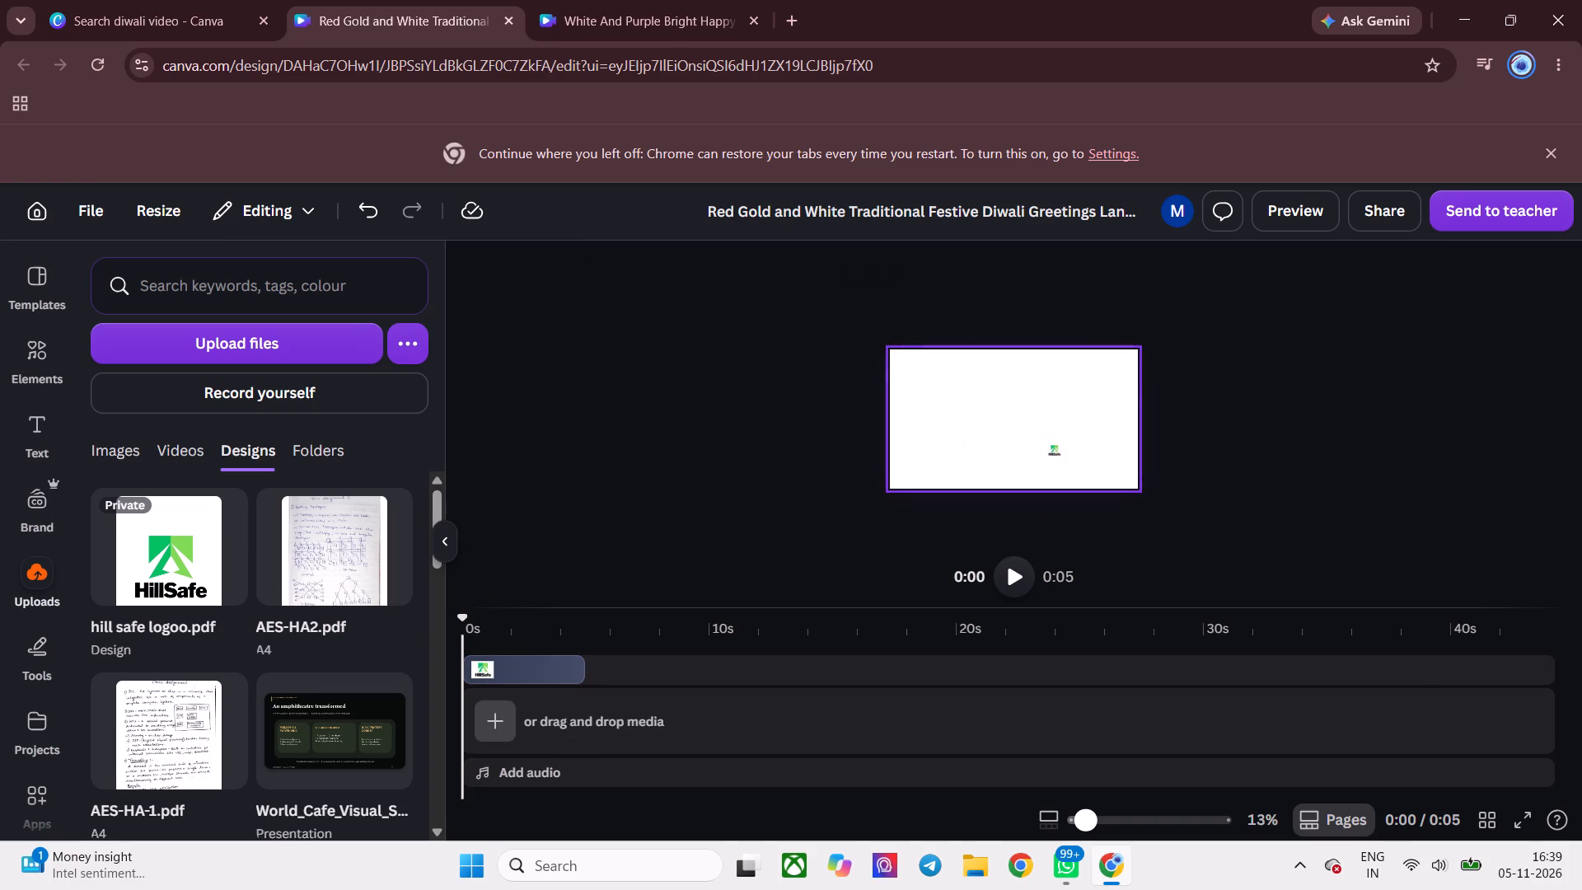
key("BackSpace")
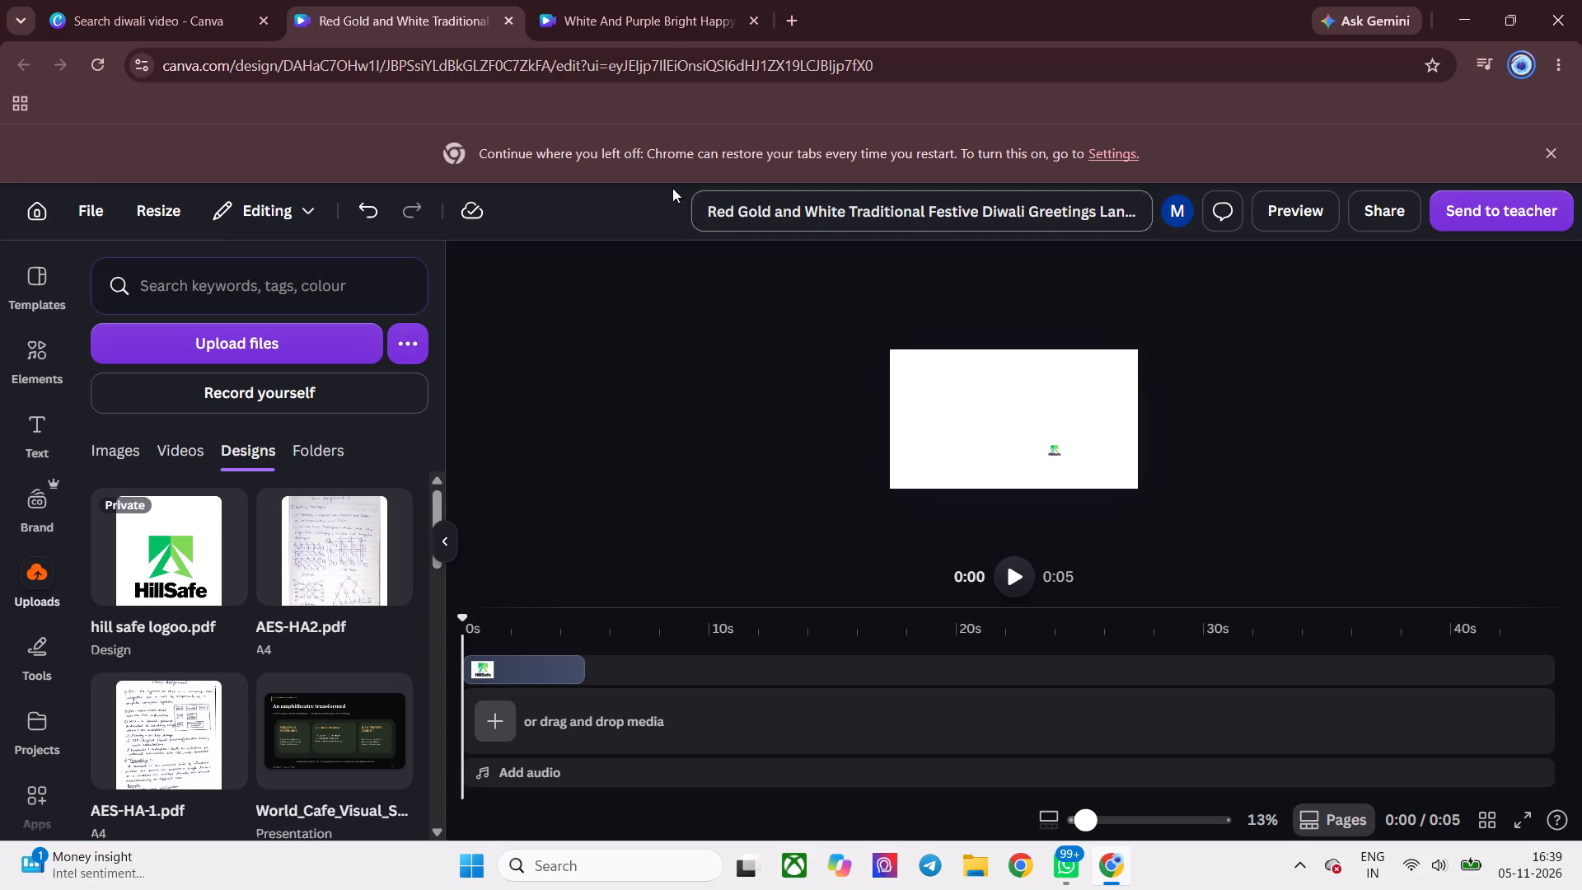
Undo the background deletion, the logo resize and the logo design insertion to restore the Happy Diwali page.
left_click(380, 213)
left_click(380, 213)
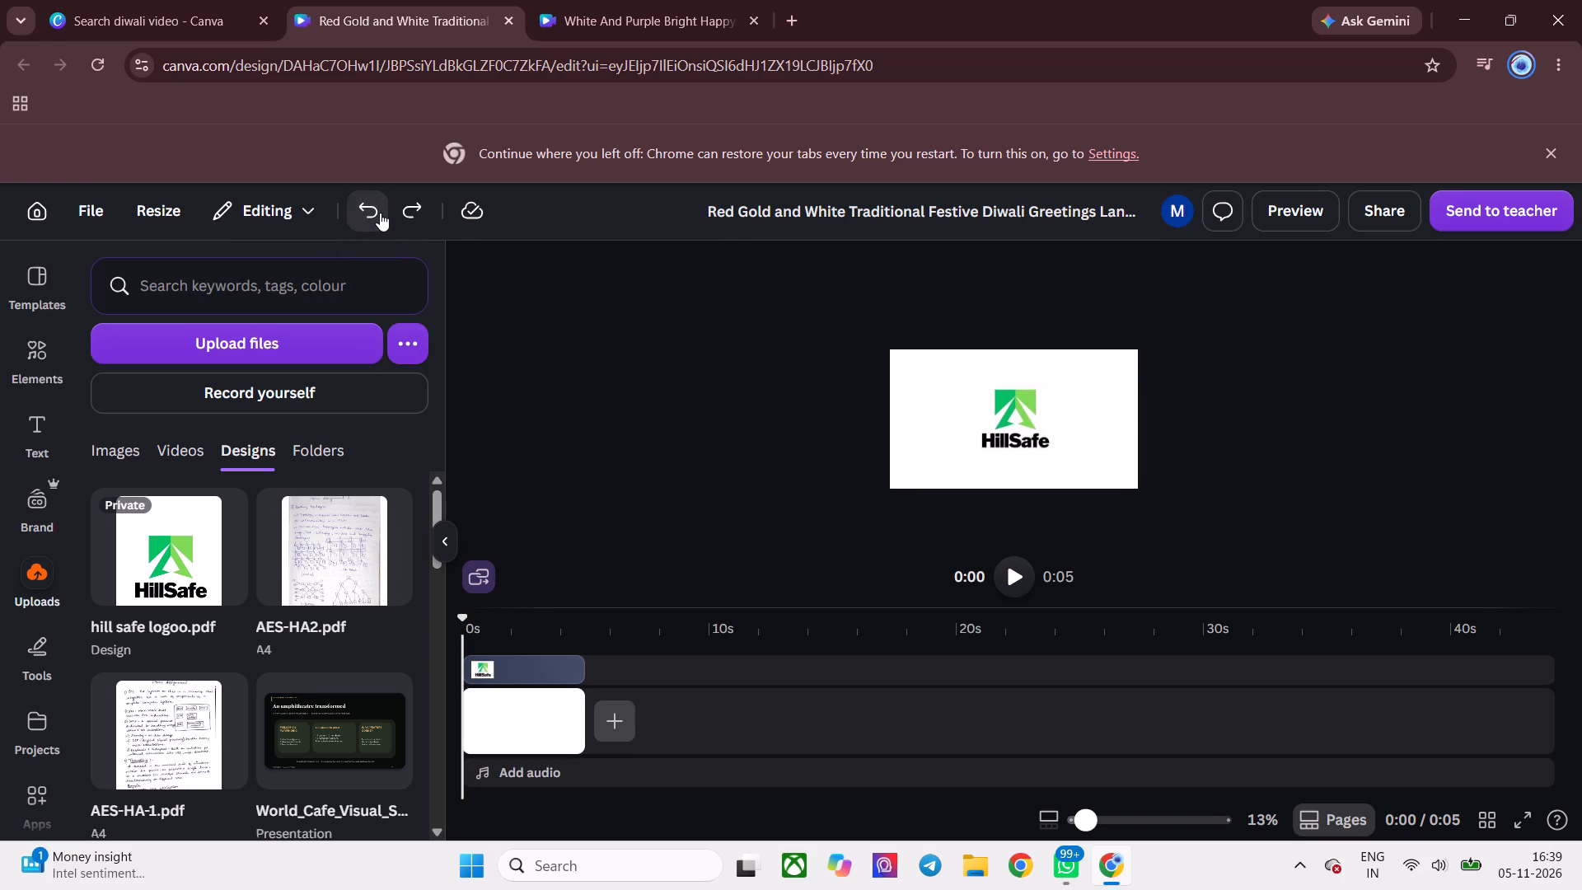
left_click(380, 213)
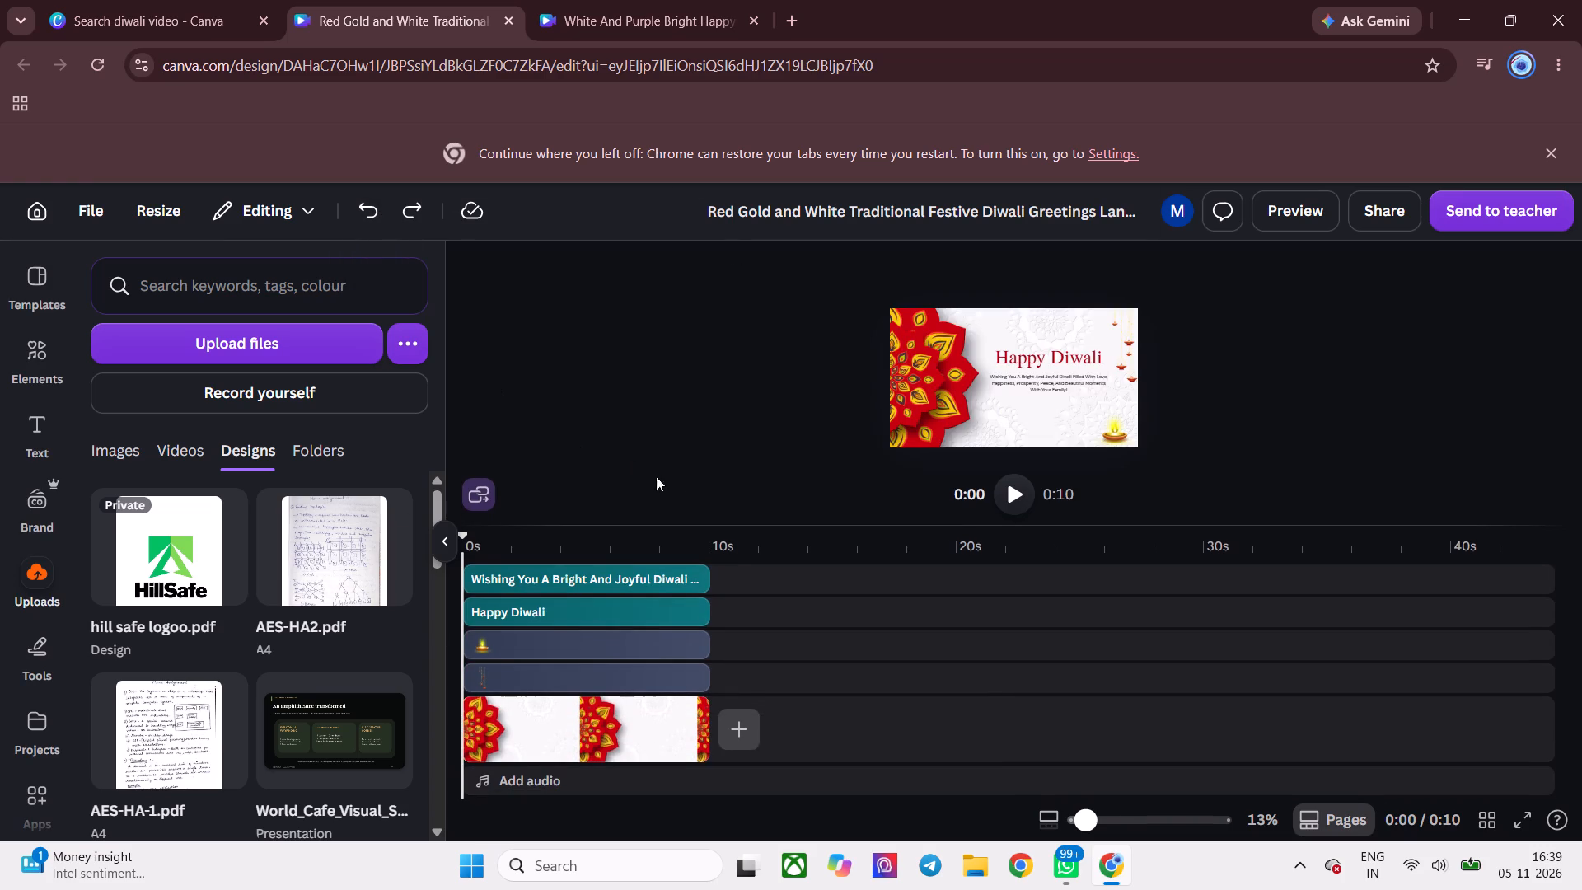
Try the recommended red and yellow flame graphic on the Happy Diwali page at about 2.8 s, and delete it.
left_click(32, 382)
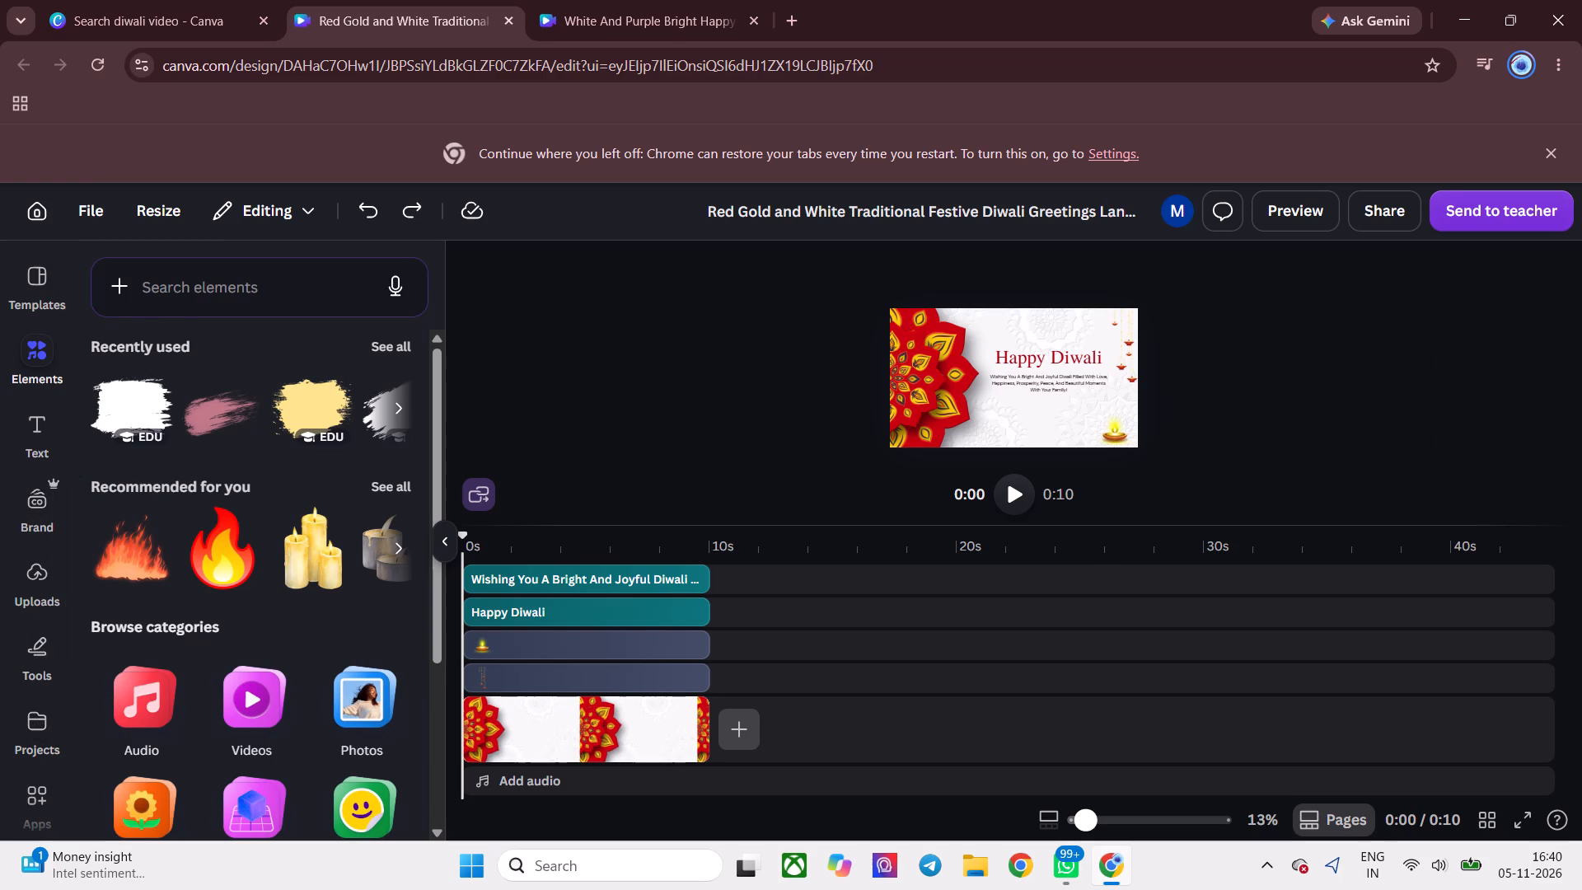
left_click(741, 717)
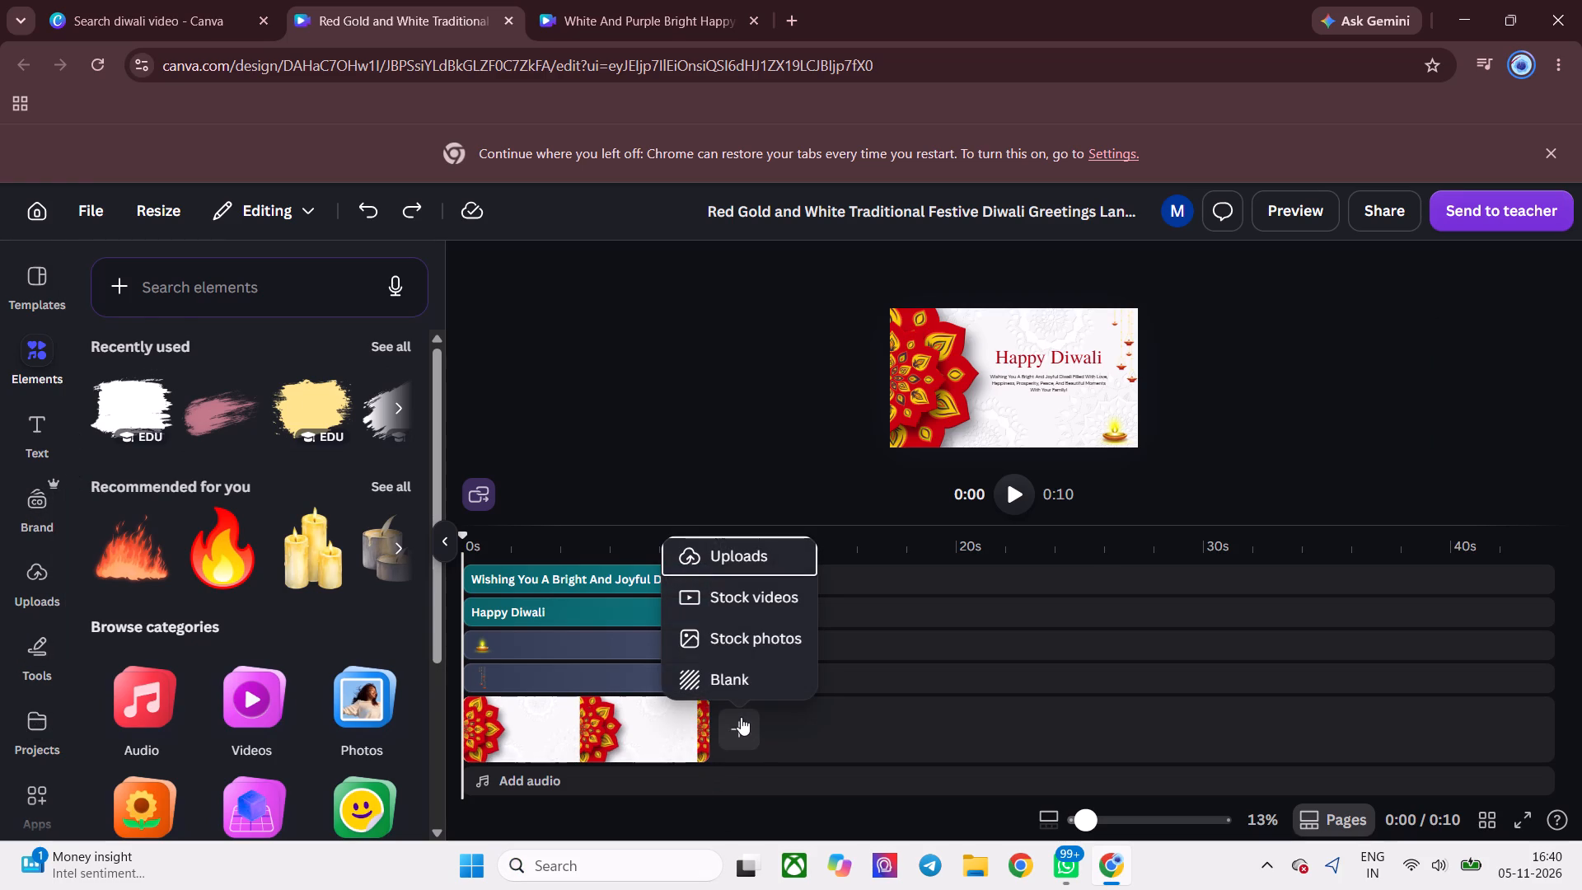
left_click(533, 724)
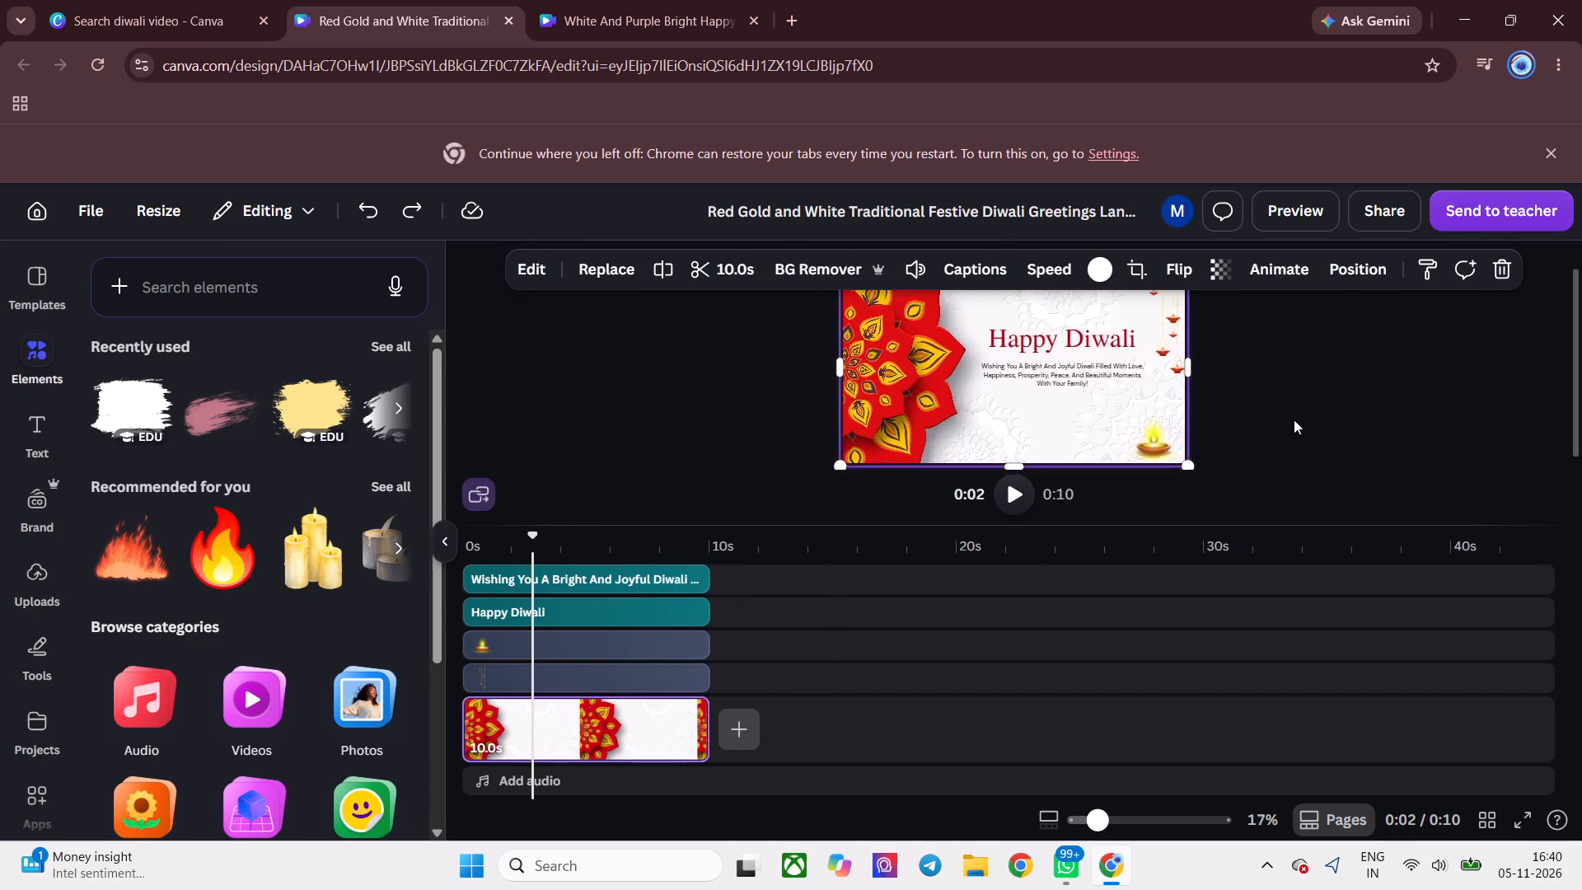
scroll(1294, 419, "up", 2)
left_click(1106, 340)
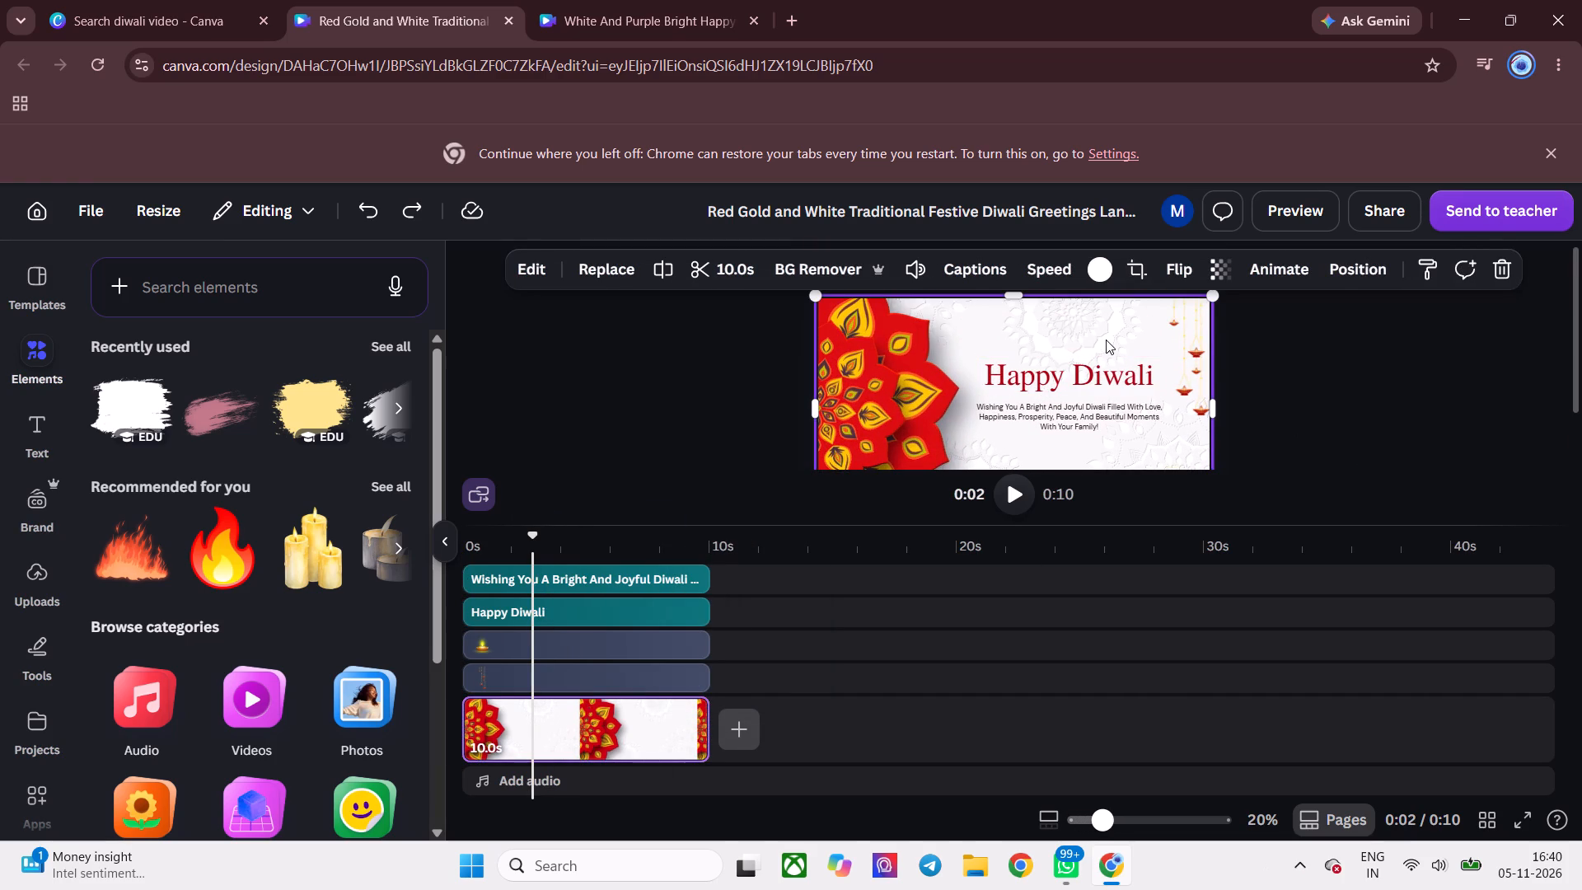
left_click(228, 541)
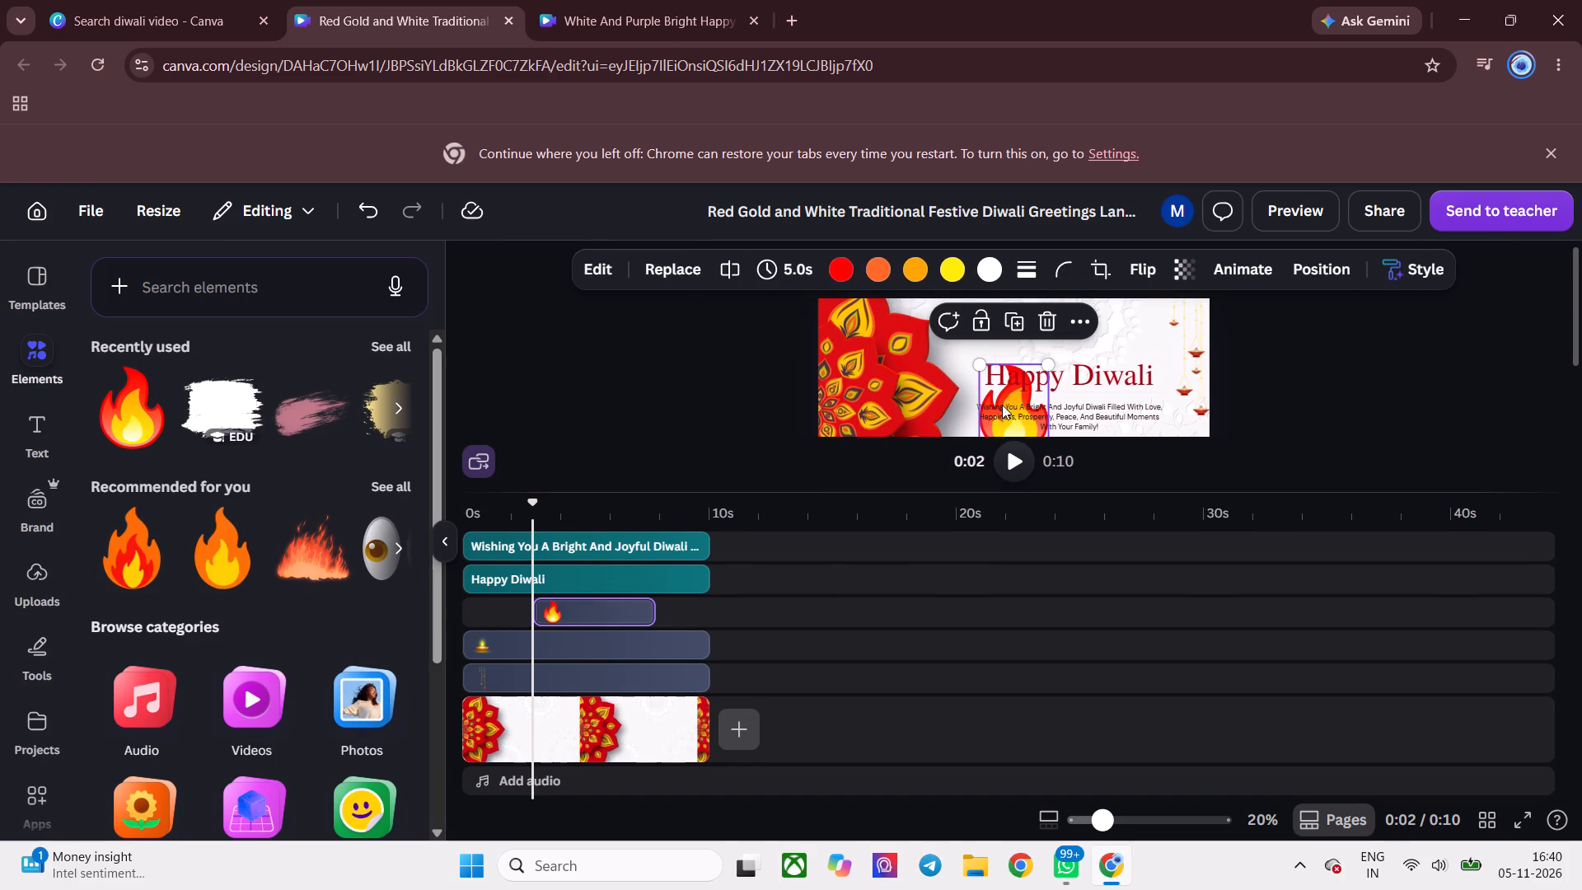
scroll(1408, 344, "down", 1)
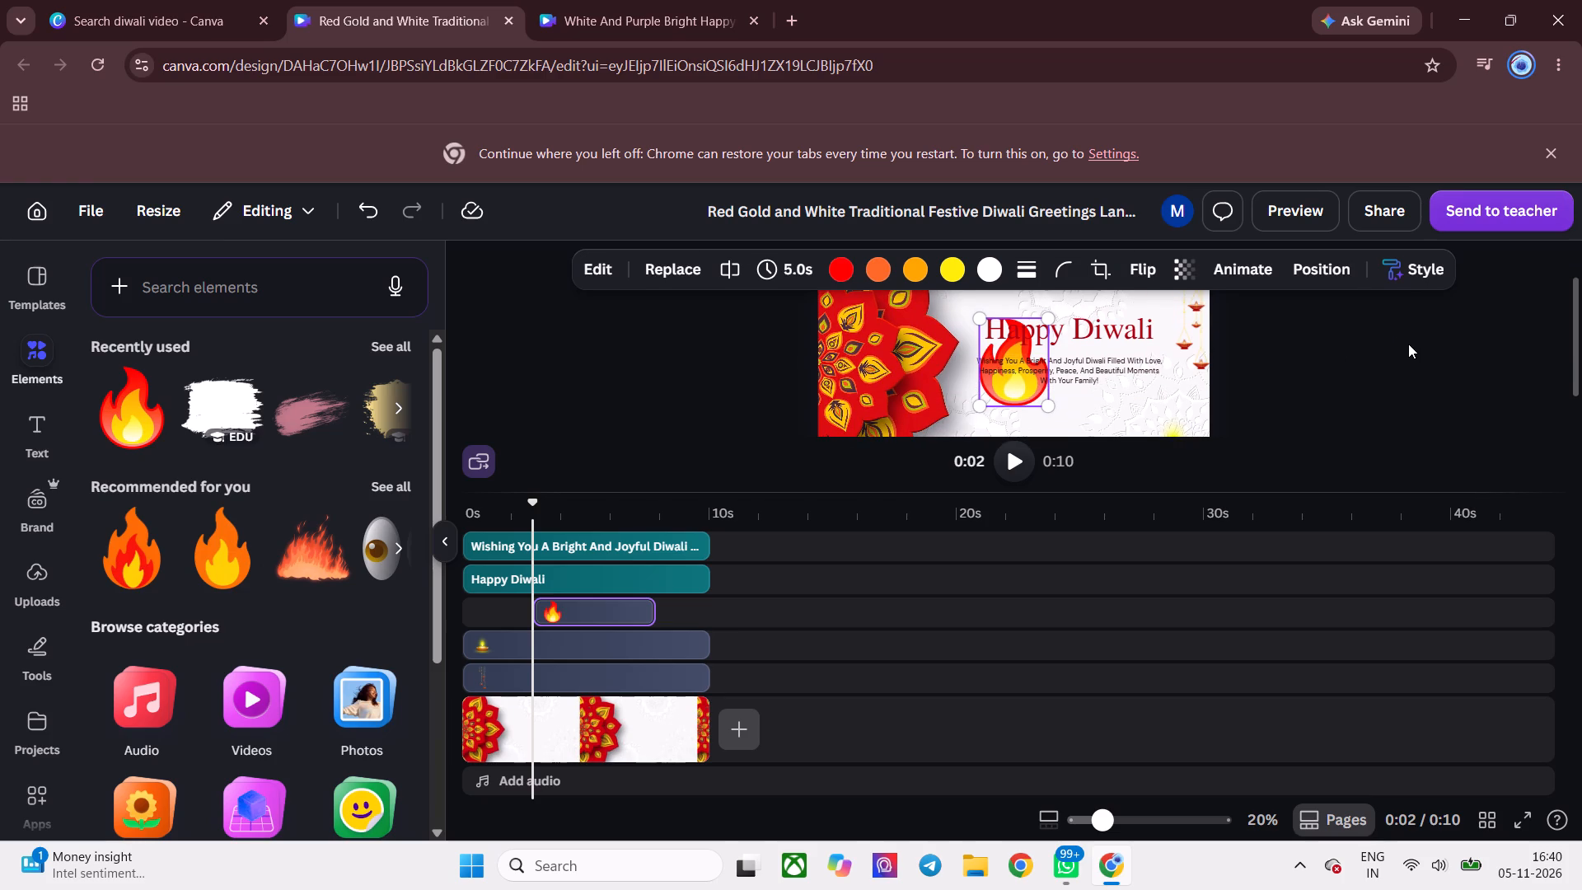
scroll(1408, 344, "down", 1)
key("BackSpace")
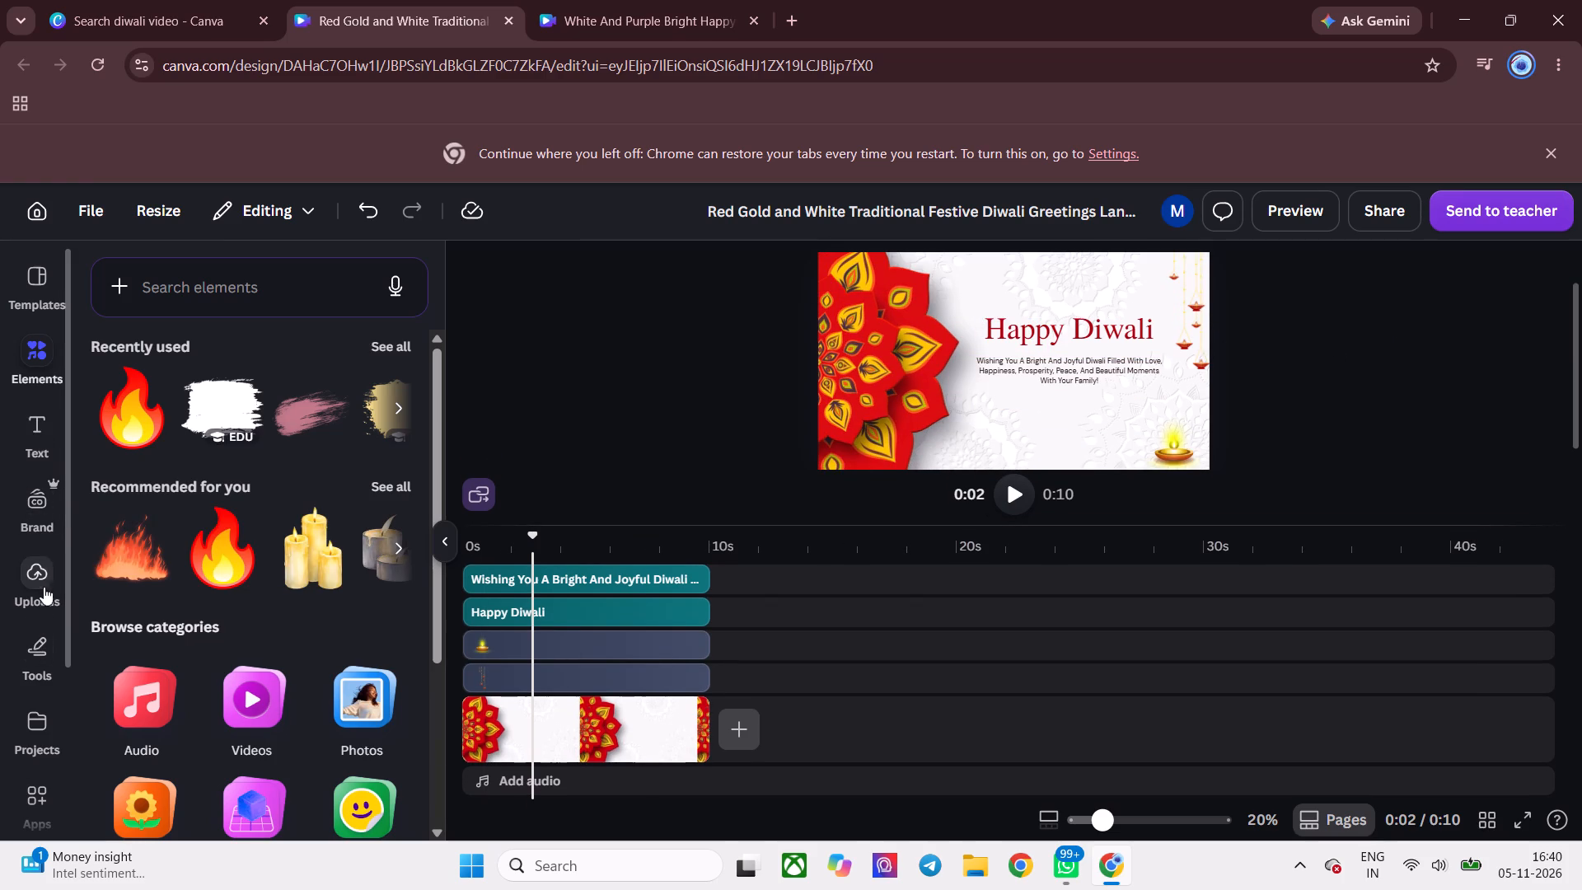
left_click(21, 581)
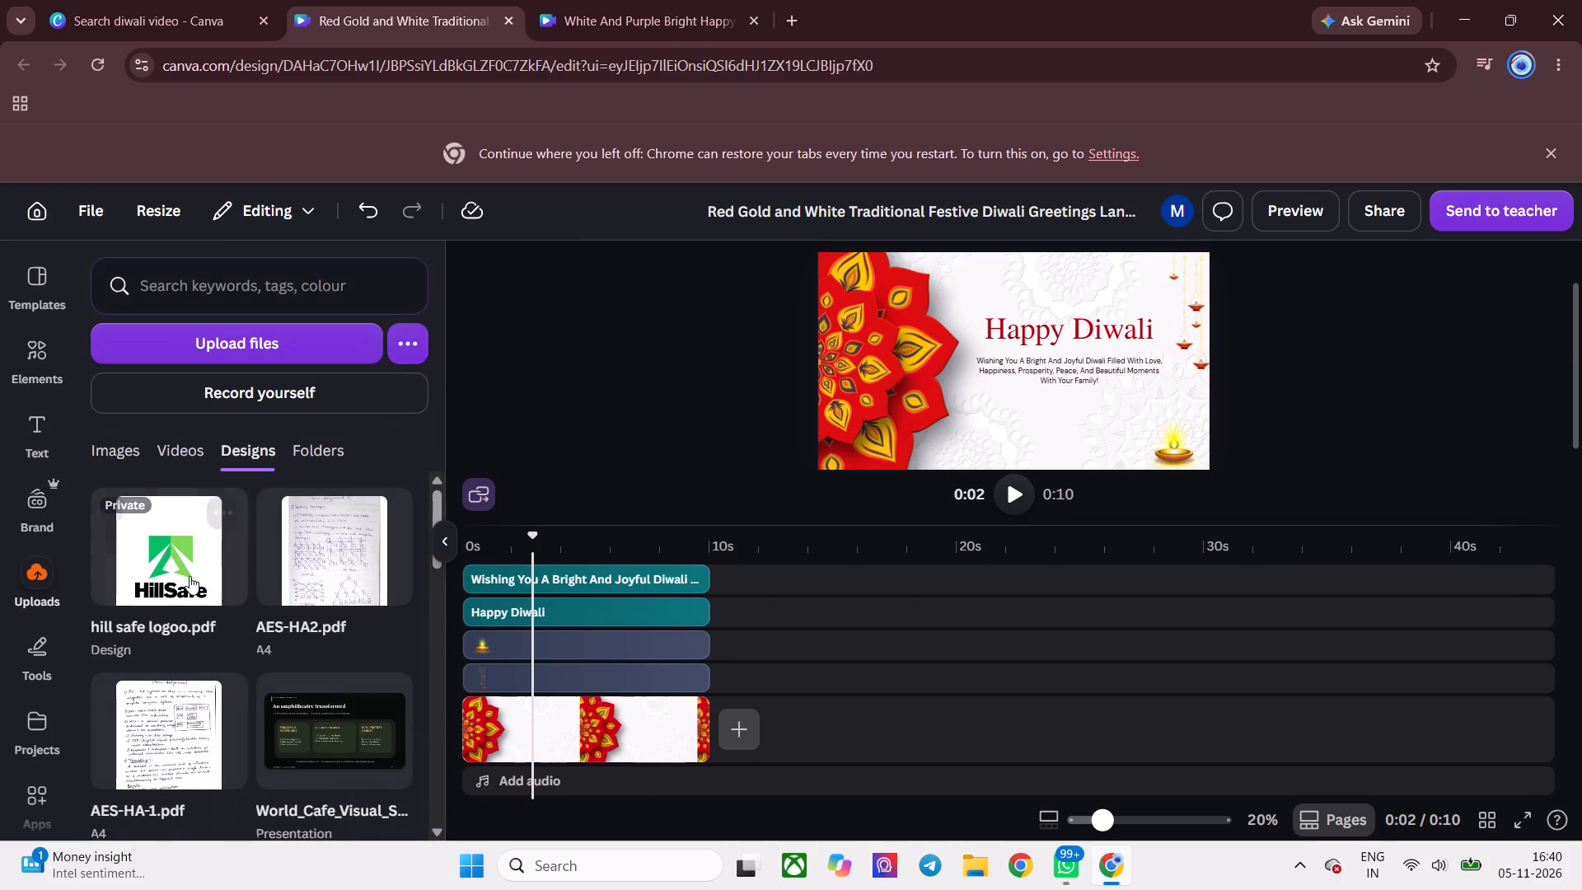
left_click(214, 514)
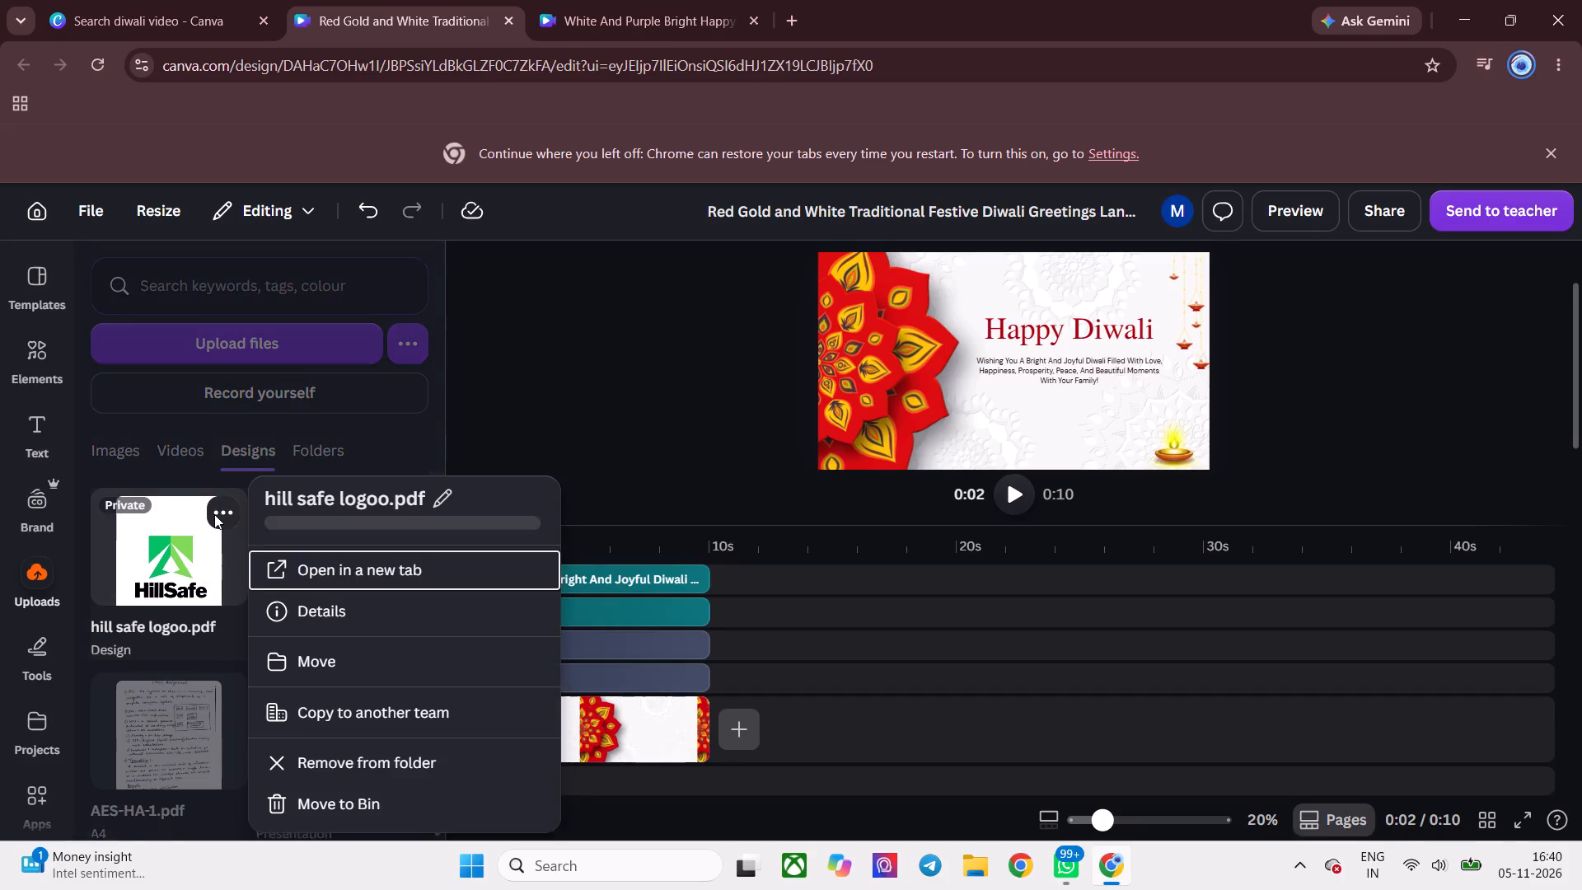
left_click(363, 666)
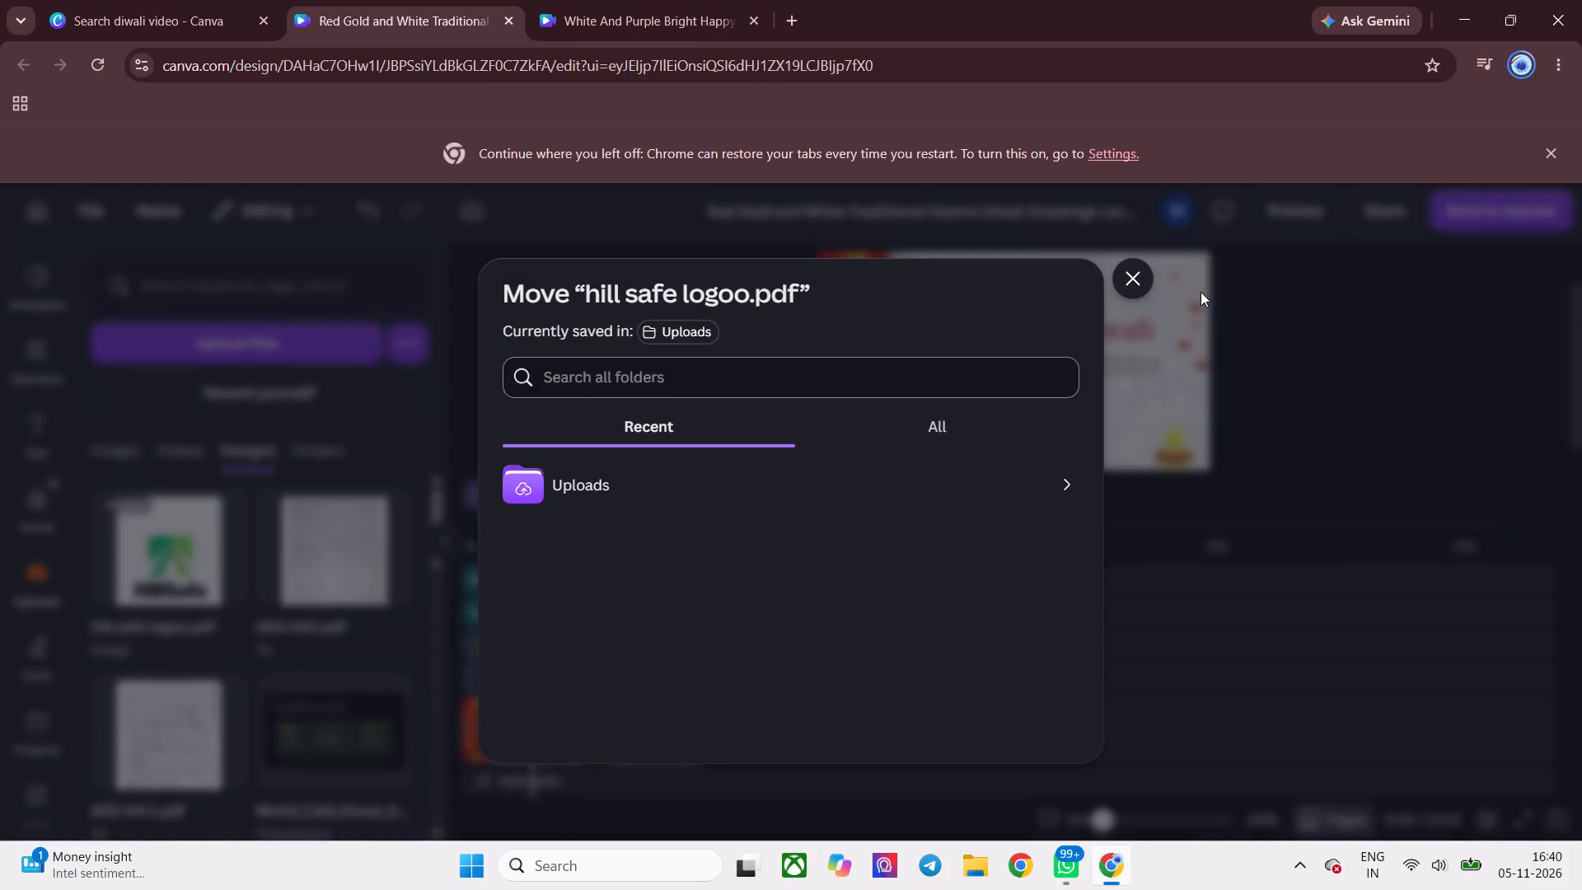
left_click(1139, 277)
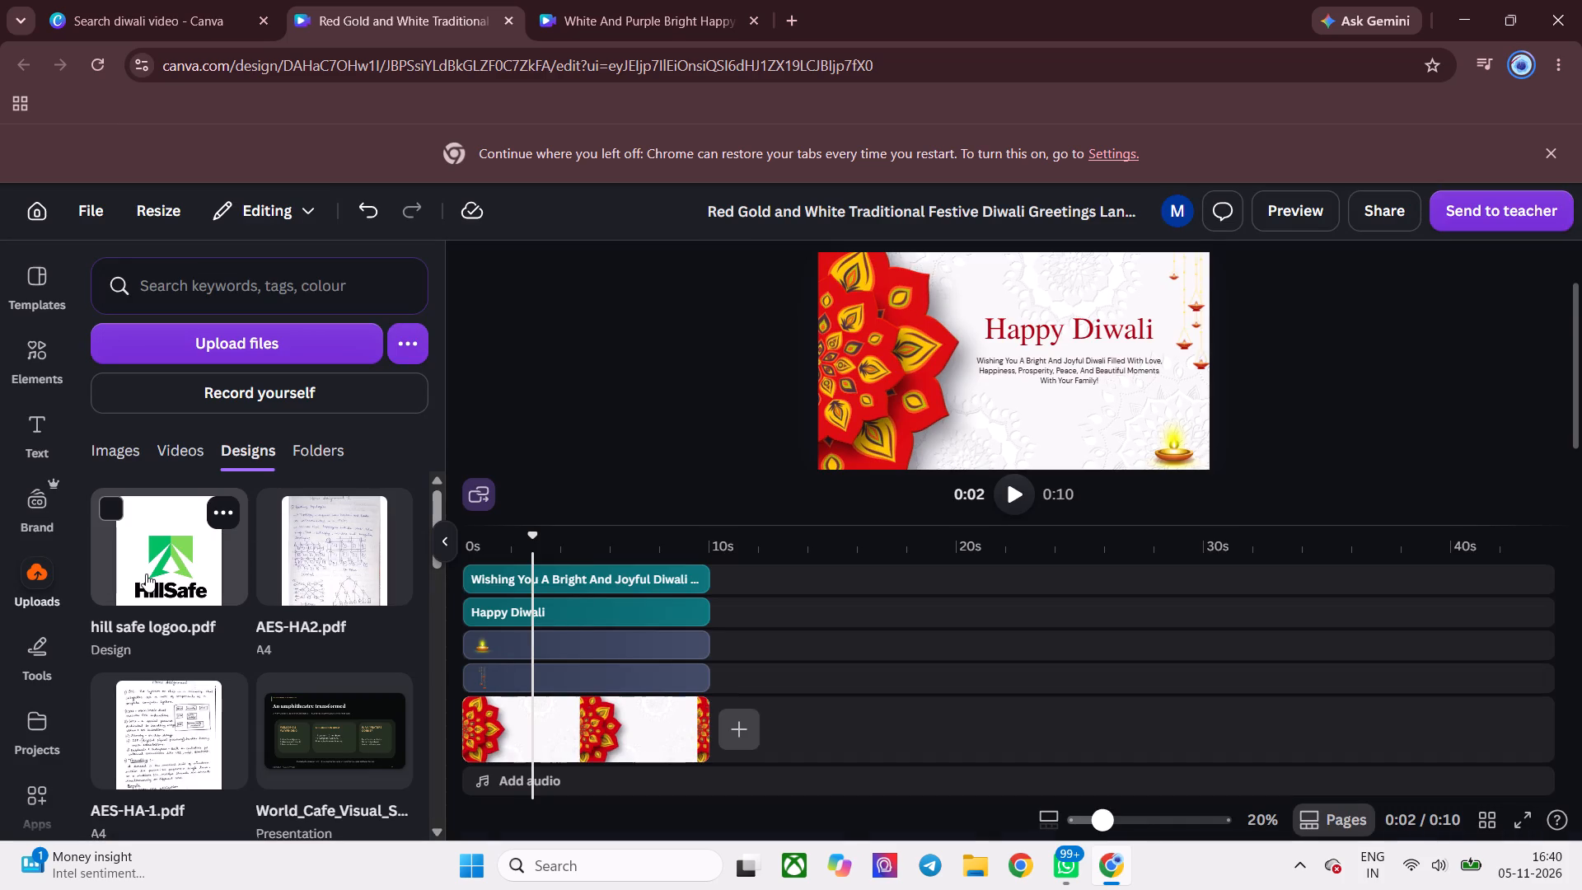
Apply the uploaded hill safe logoo.pdf design to the video.
left_click(146, 574)
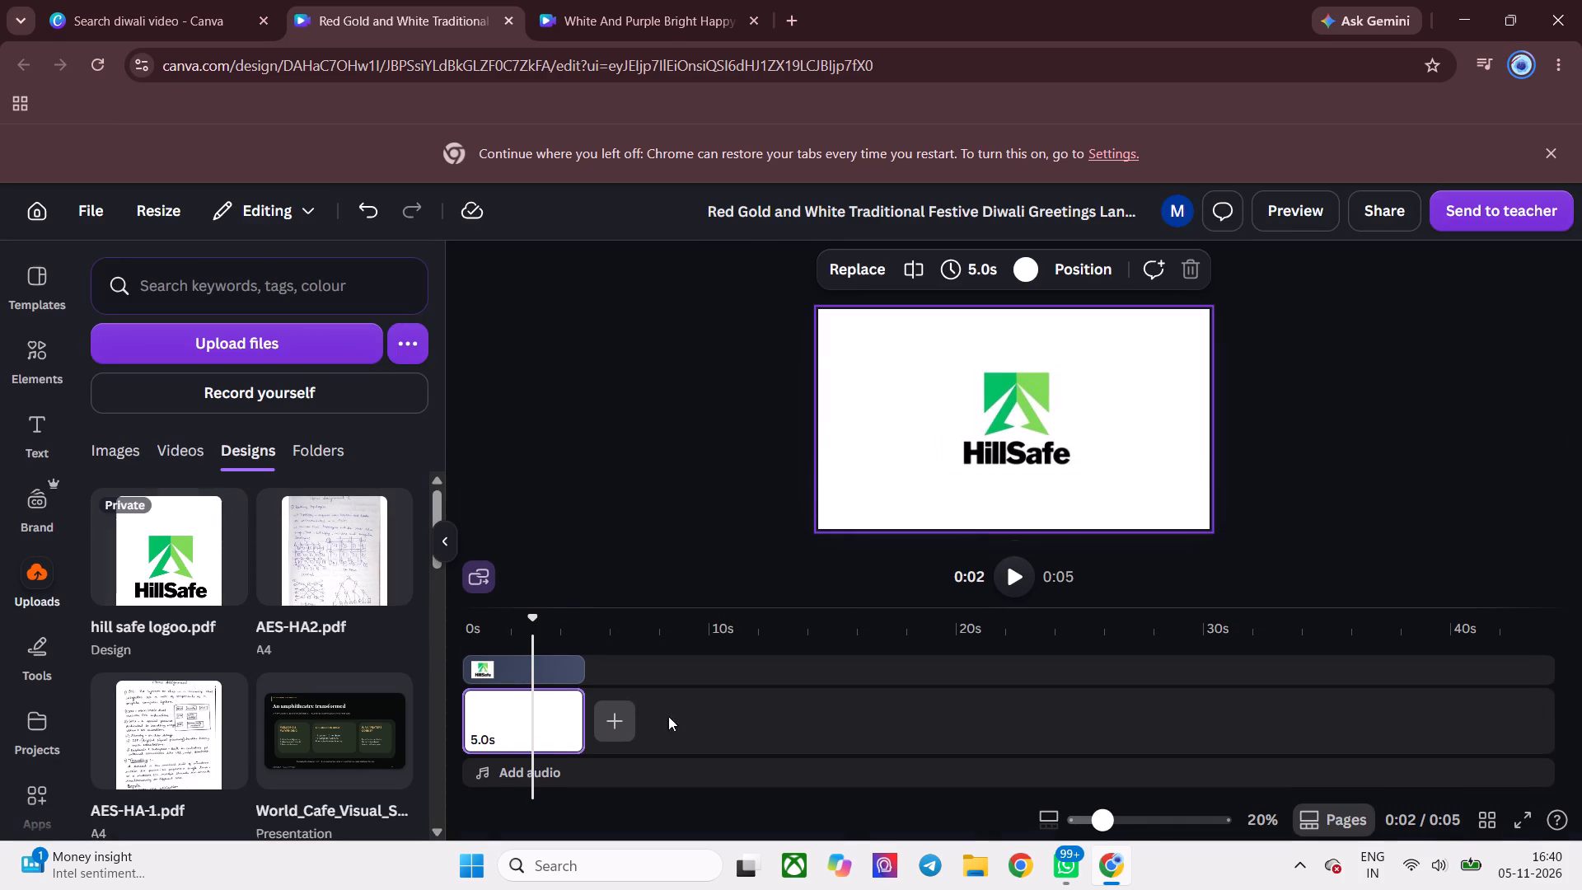
Play the HillSafe logo clip from about 3 s to check it, and stop playback.
left_click(543, 728)
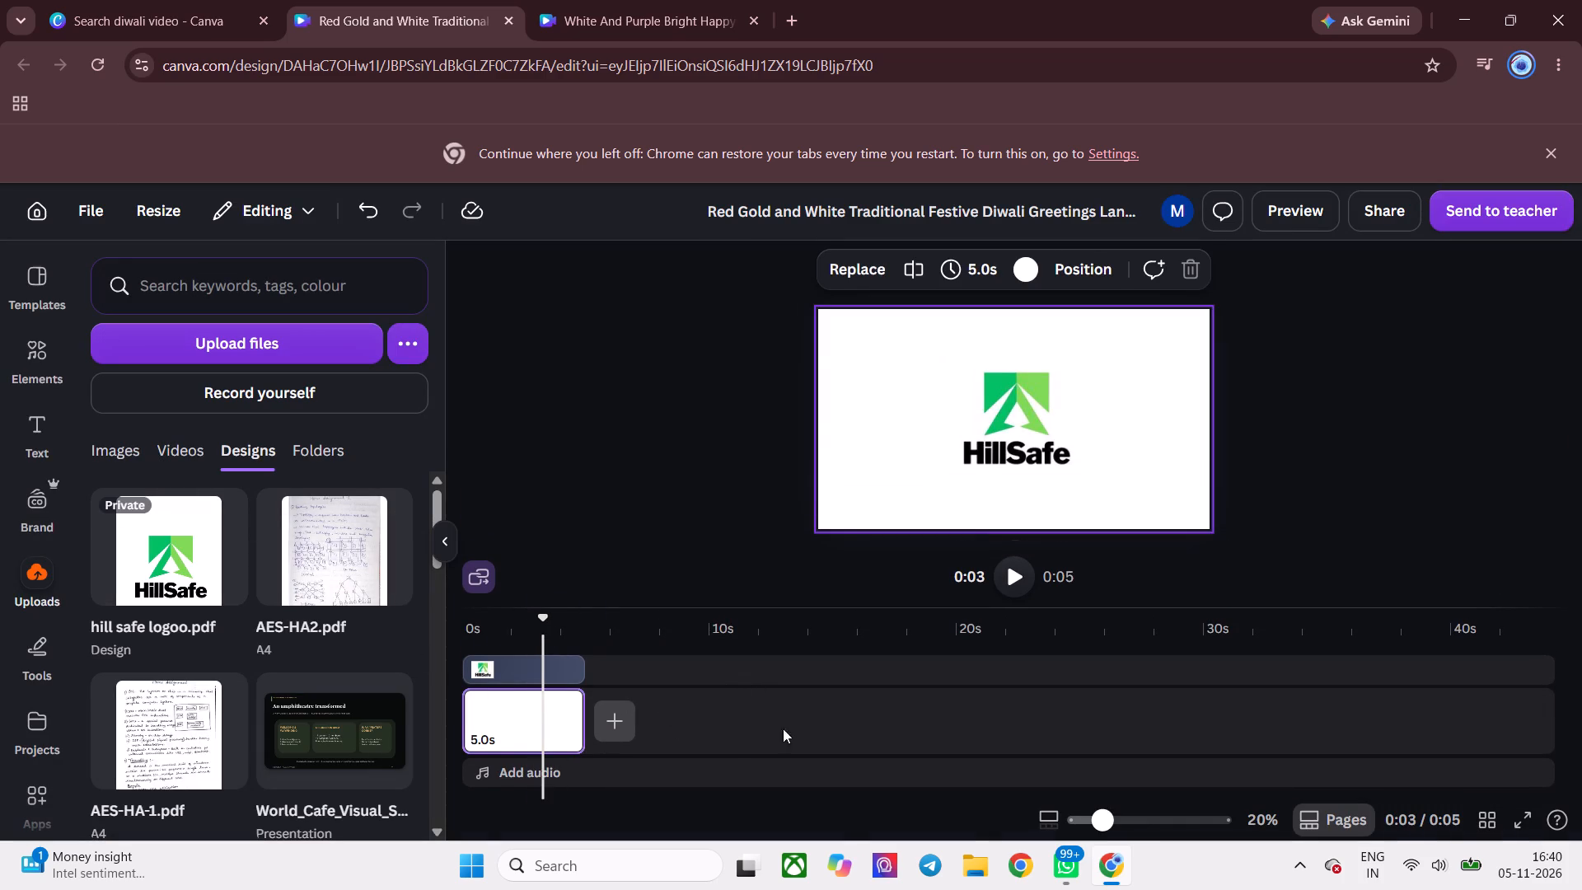
left_click(1008, 574)
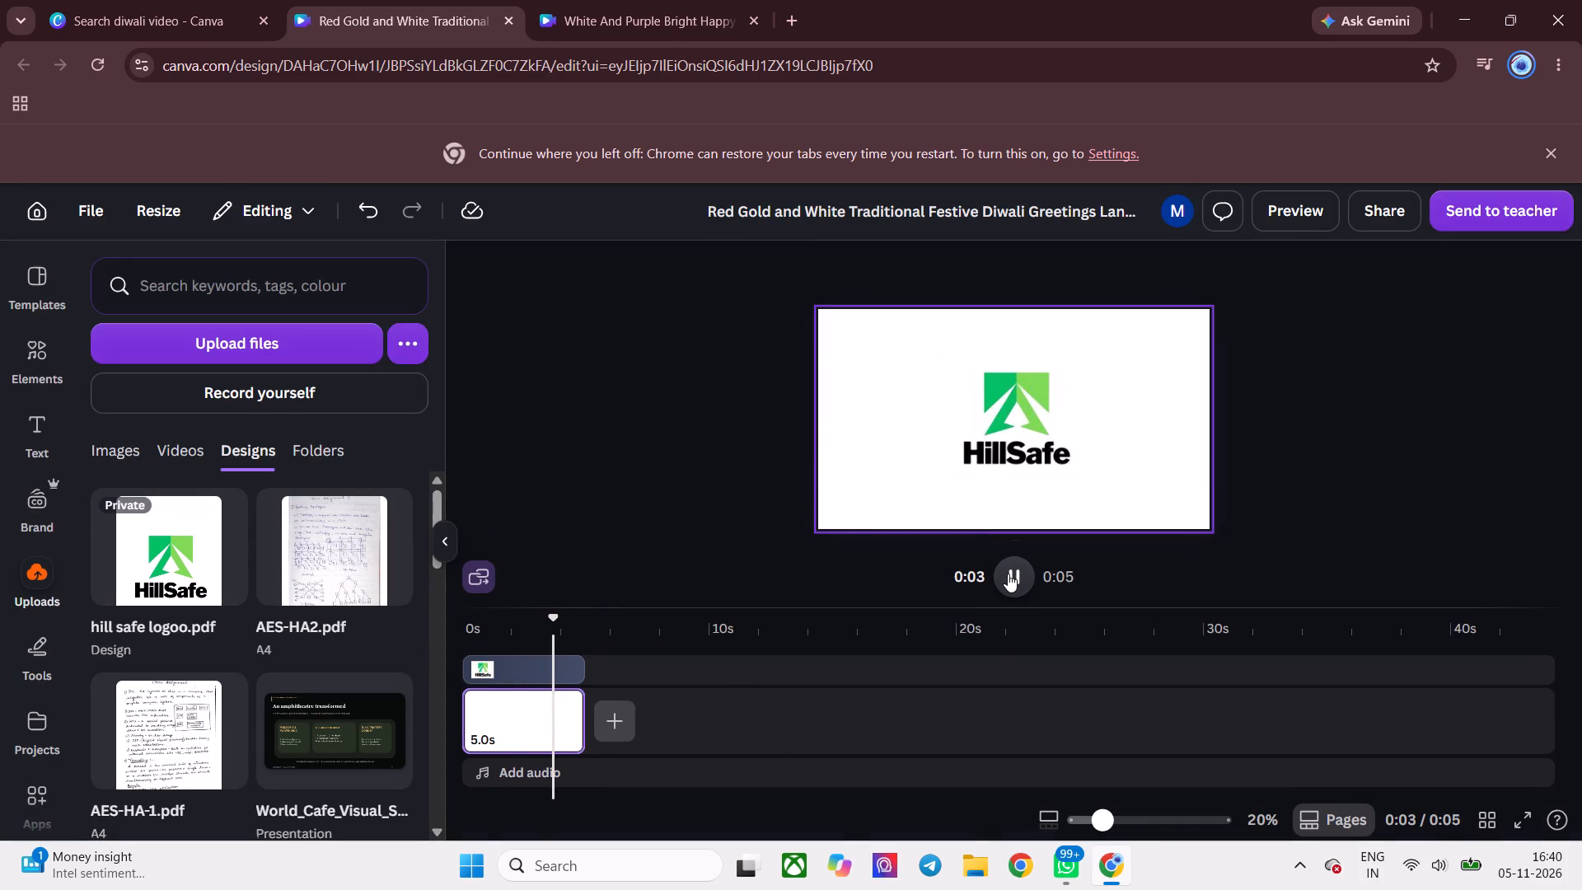
left_click(1008, 574)
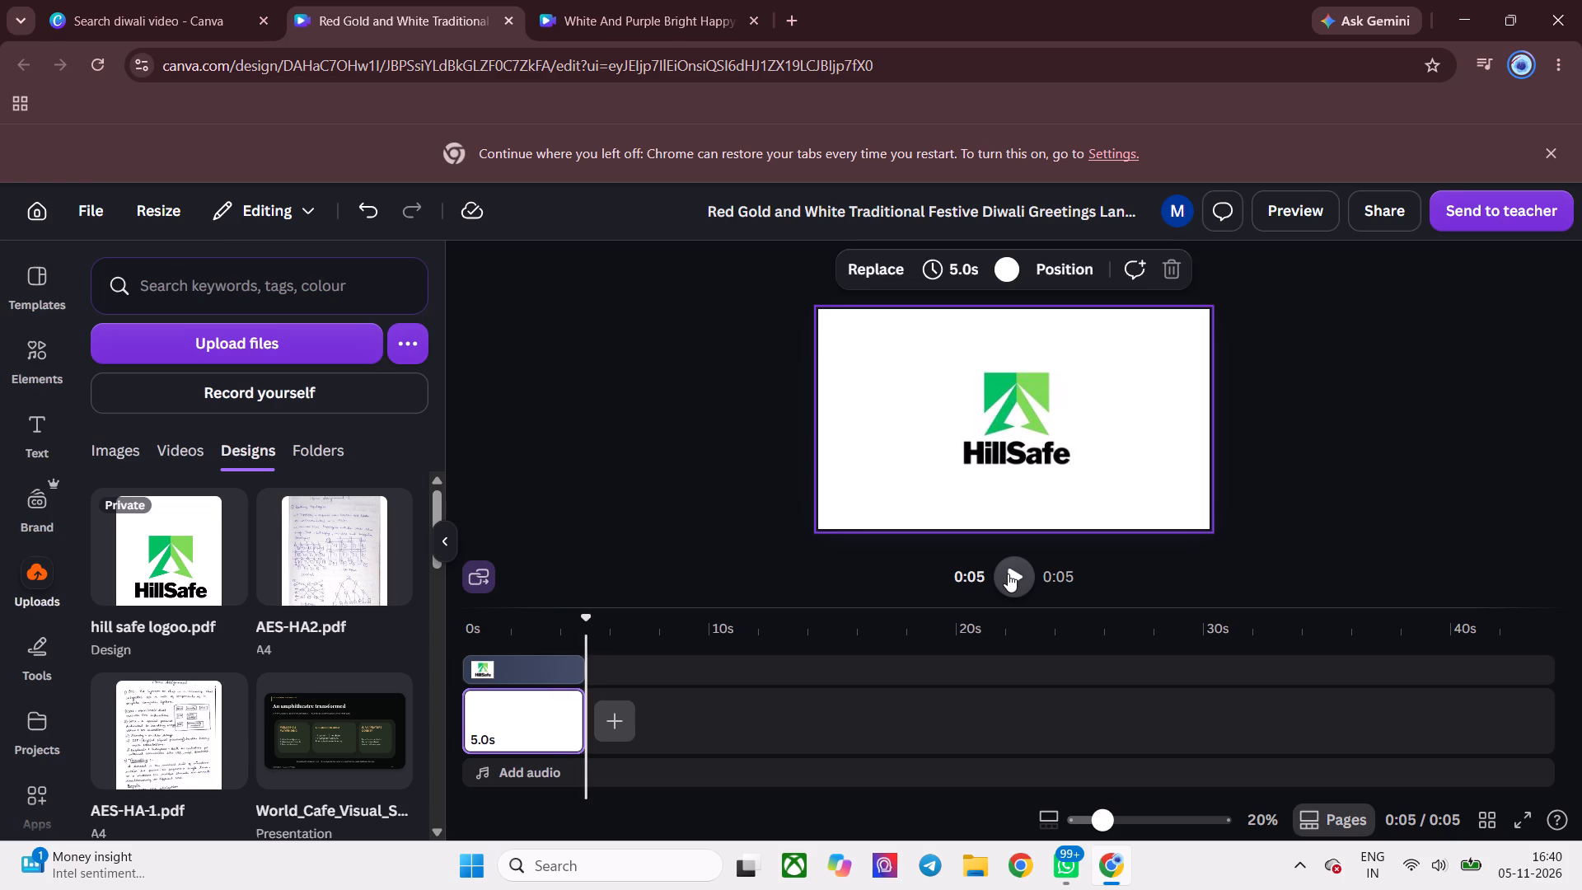
left_click(1008, 574)
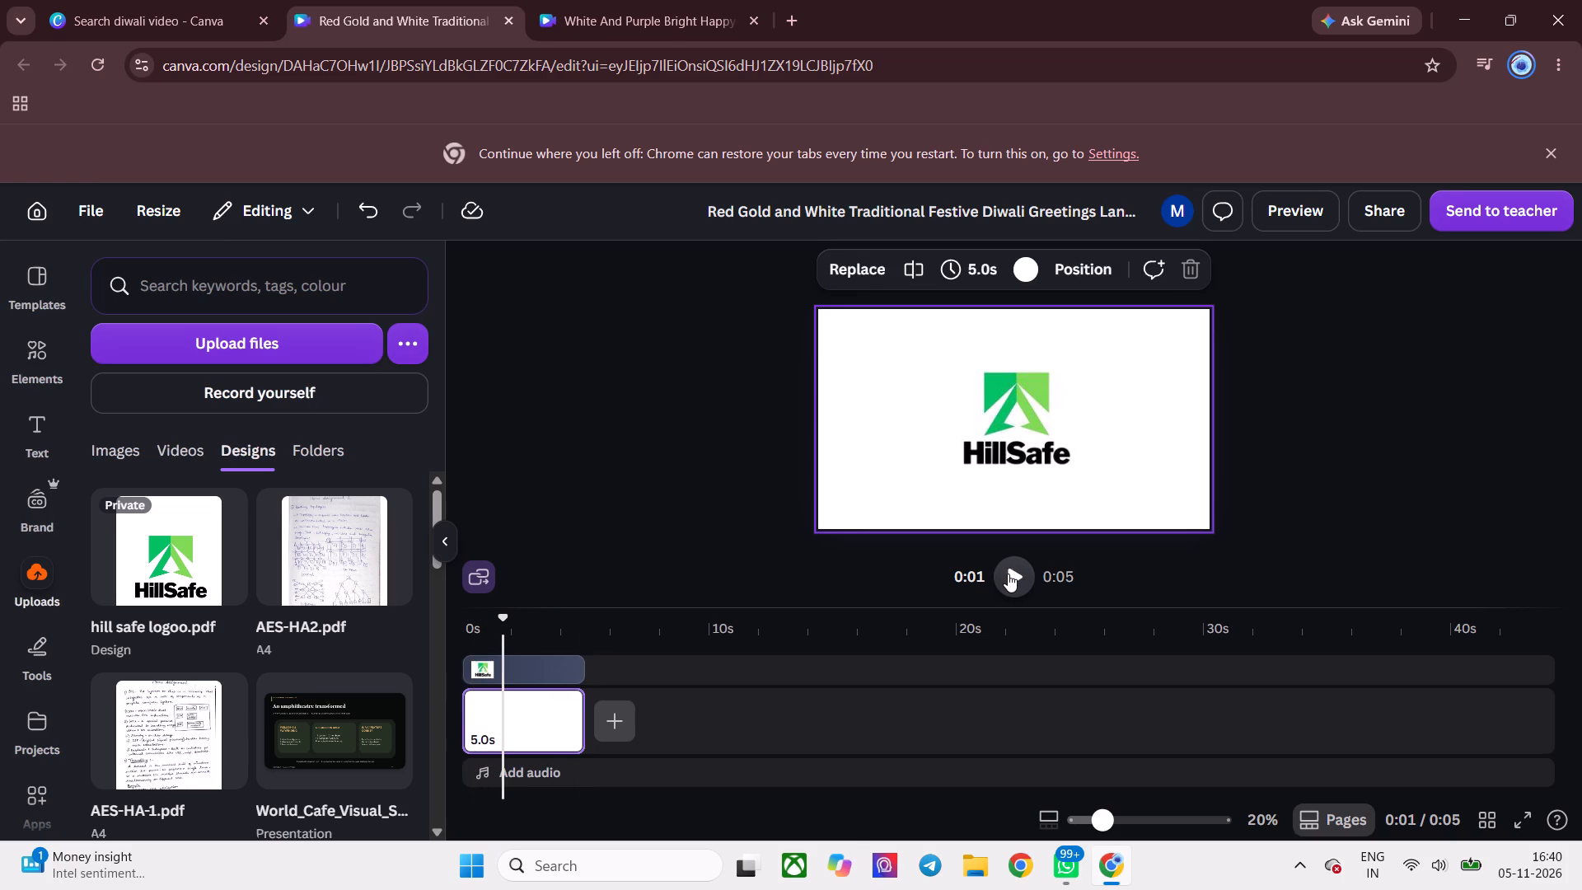
Move the HillSafe logo from the centre towards the lower right of the white page.
left_click(895, 433)
left_click(1056, 419)
left_click_drag(1056, 419, 1130, 445)
left_click(919, 433)
left_click_drag(919, 433, 911, 508)
left_click_drag(900, 369, 1009, 447)
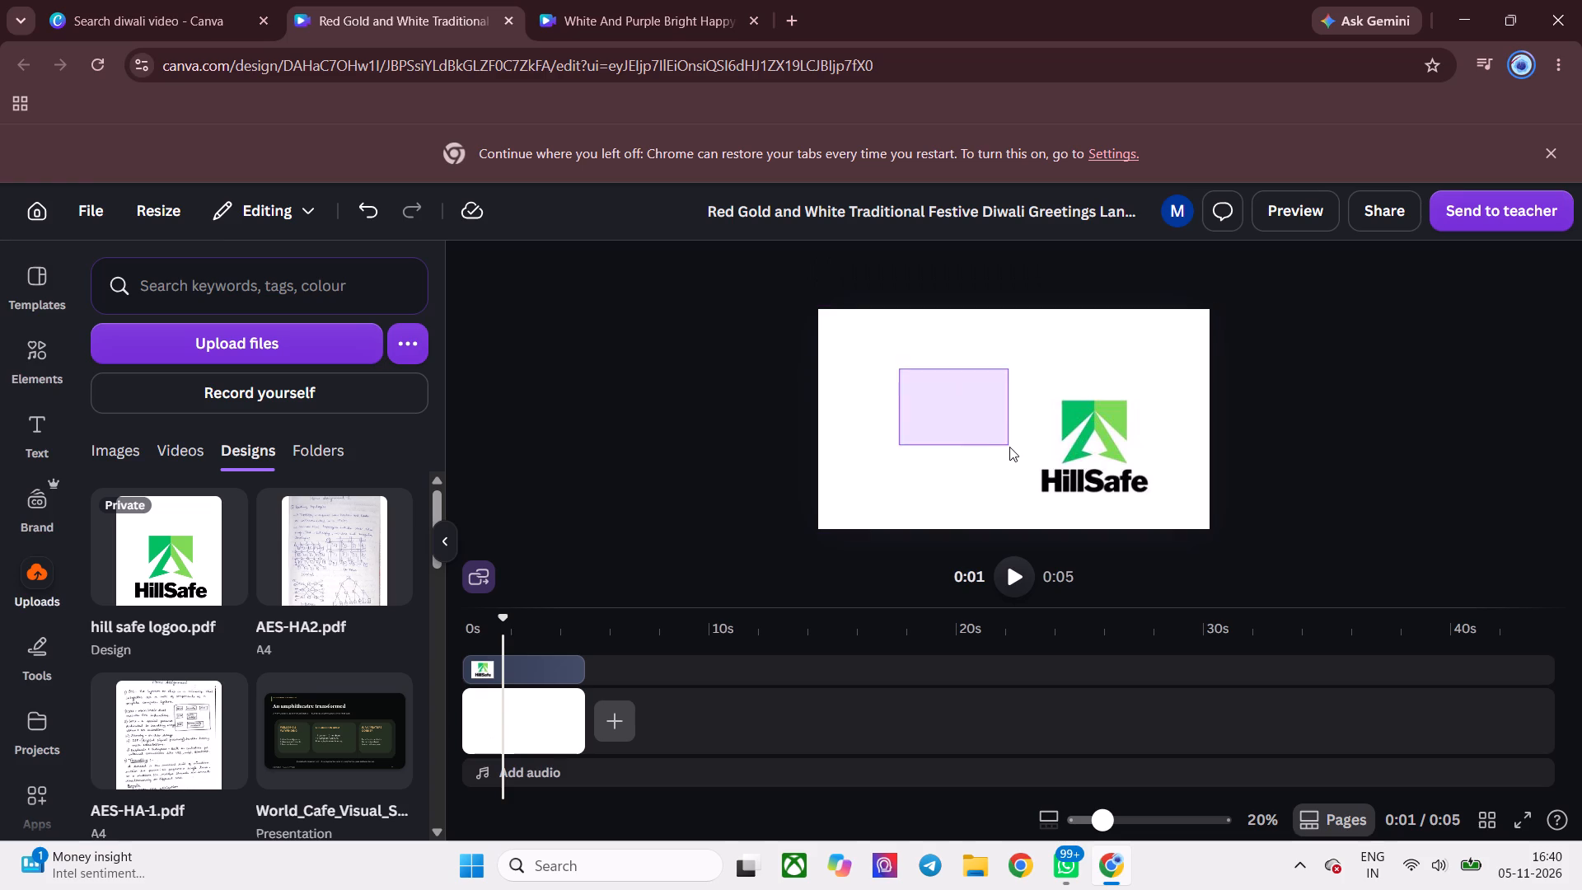
Undo the HillSafe logo's move and the application of the hill safe logoo.pdf design to the Diwali video.
left_click_drag(1009, 447, 1010, 447)
left_click(1070, 473)
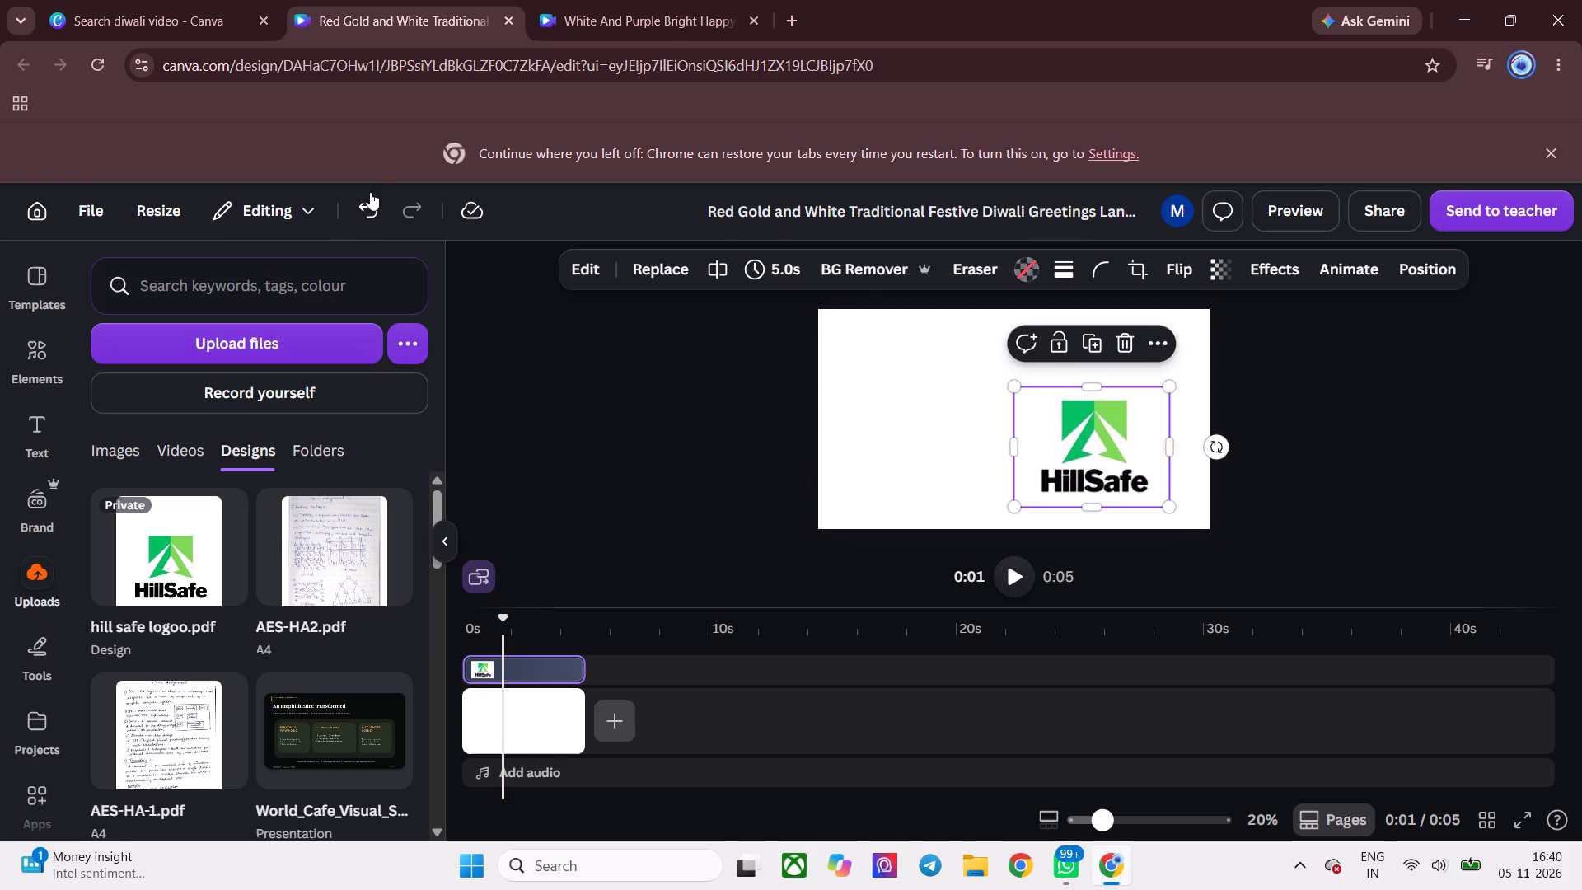
left_click(364, 219)
left_click(364, 219)
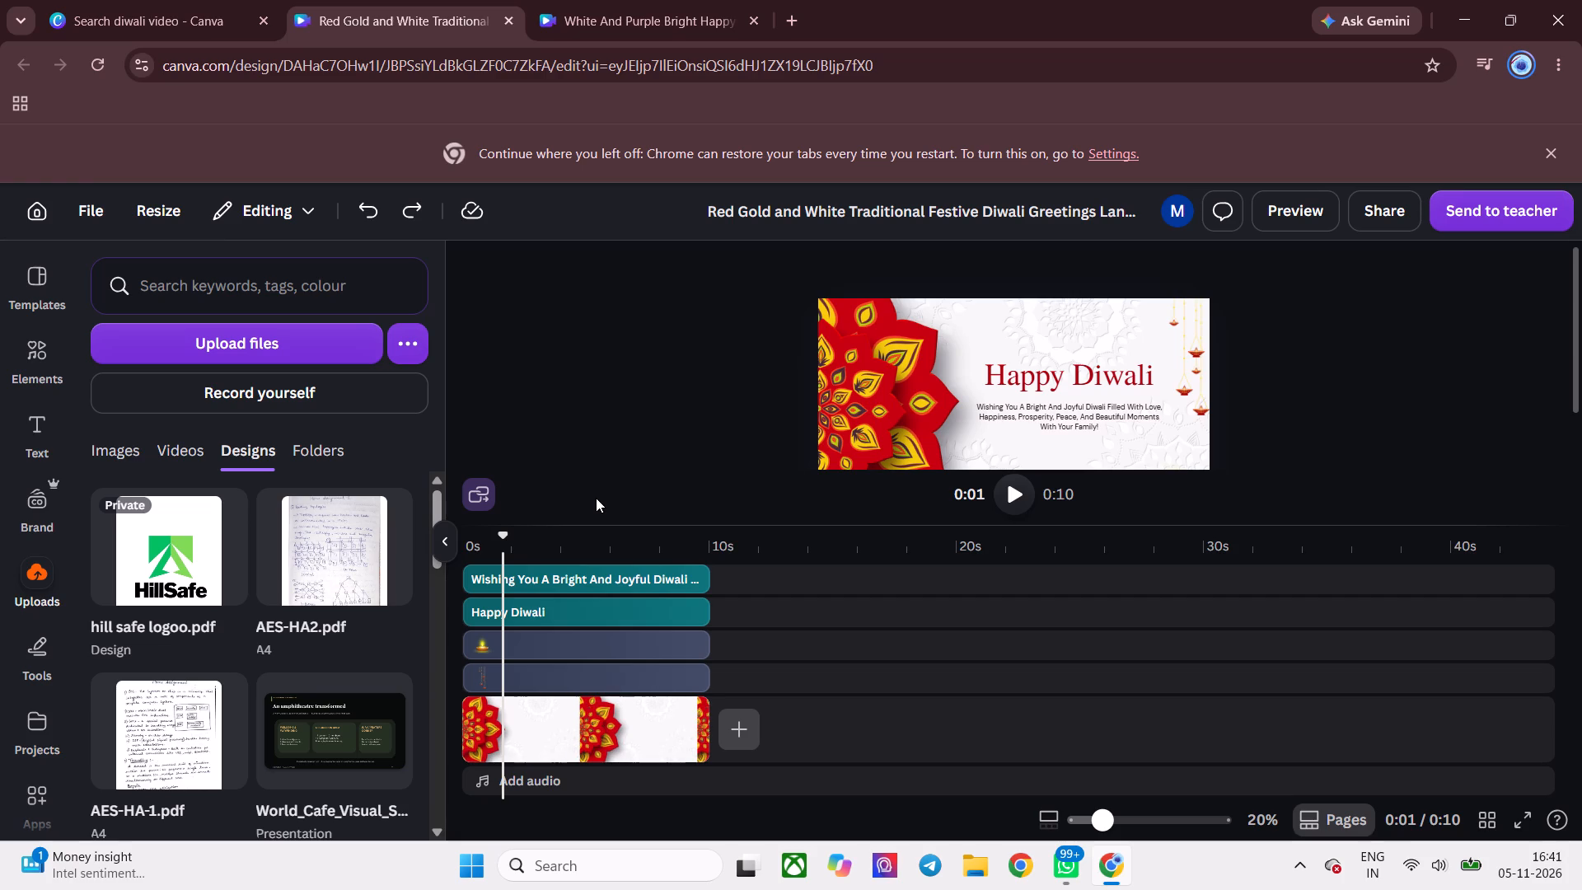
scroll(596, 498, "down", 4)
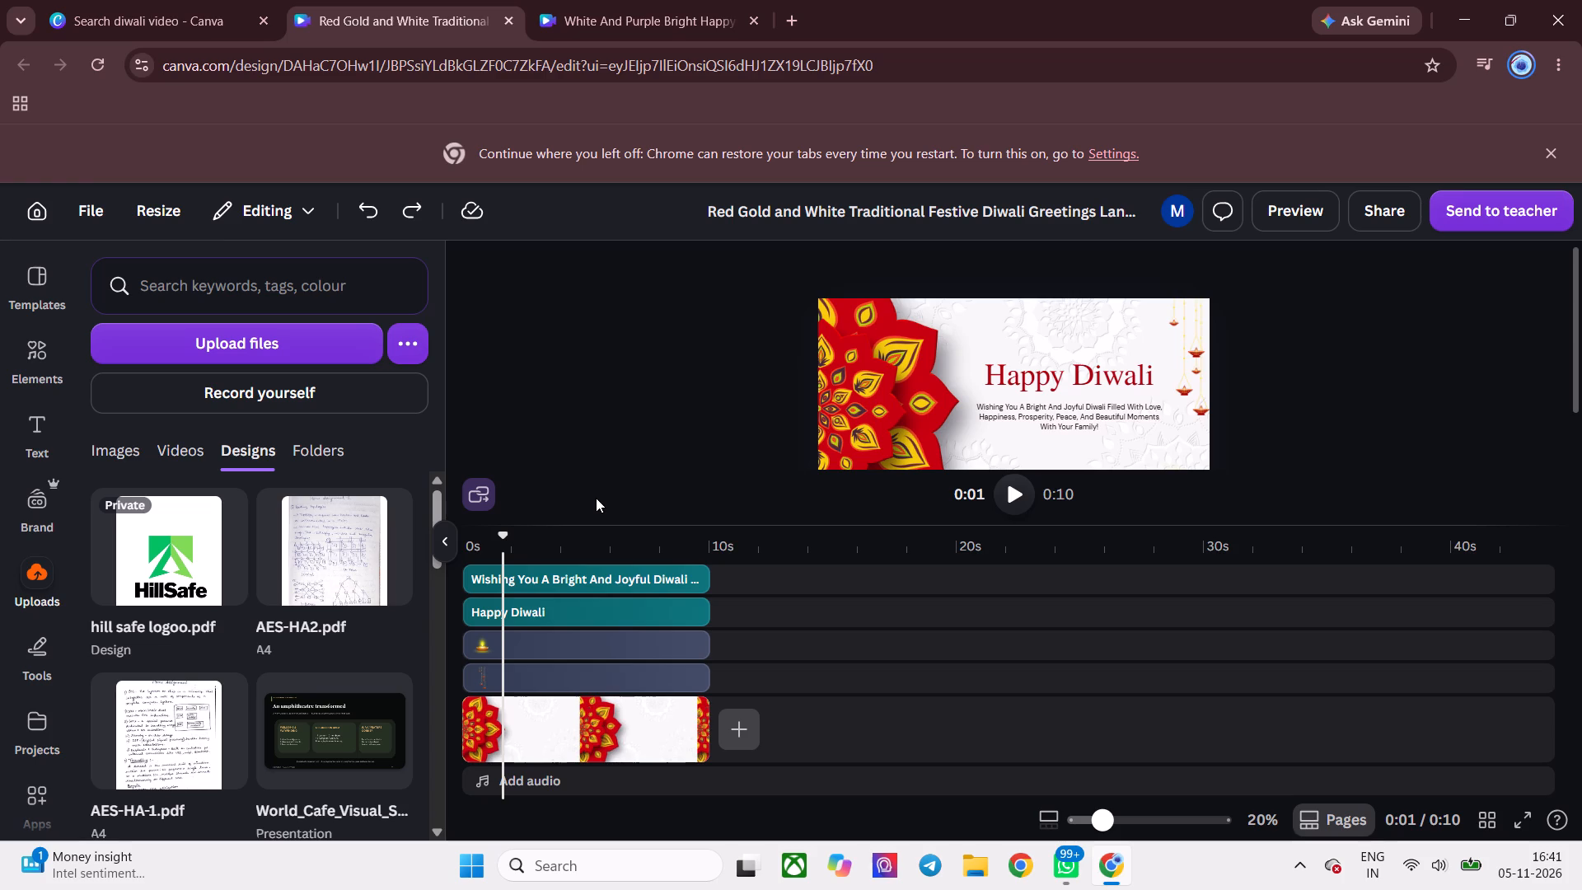
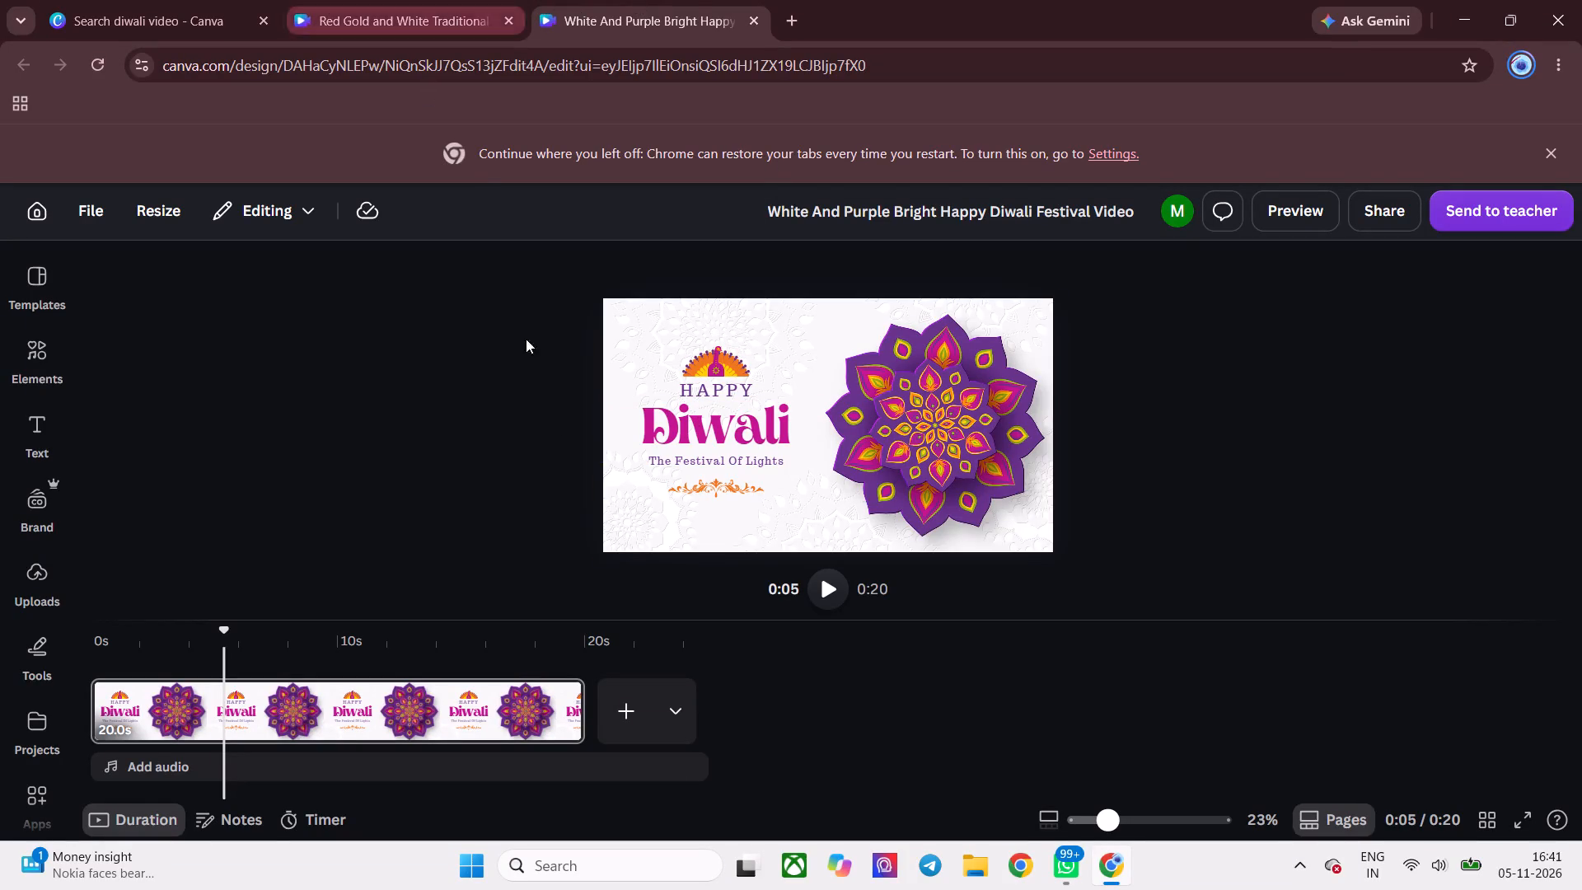
Play the White And Purple Bright Happy Diwali Festival Video from about 5 s to preview it.
left_click(826, 591)
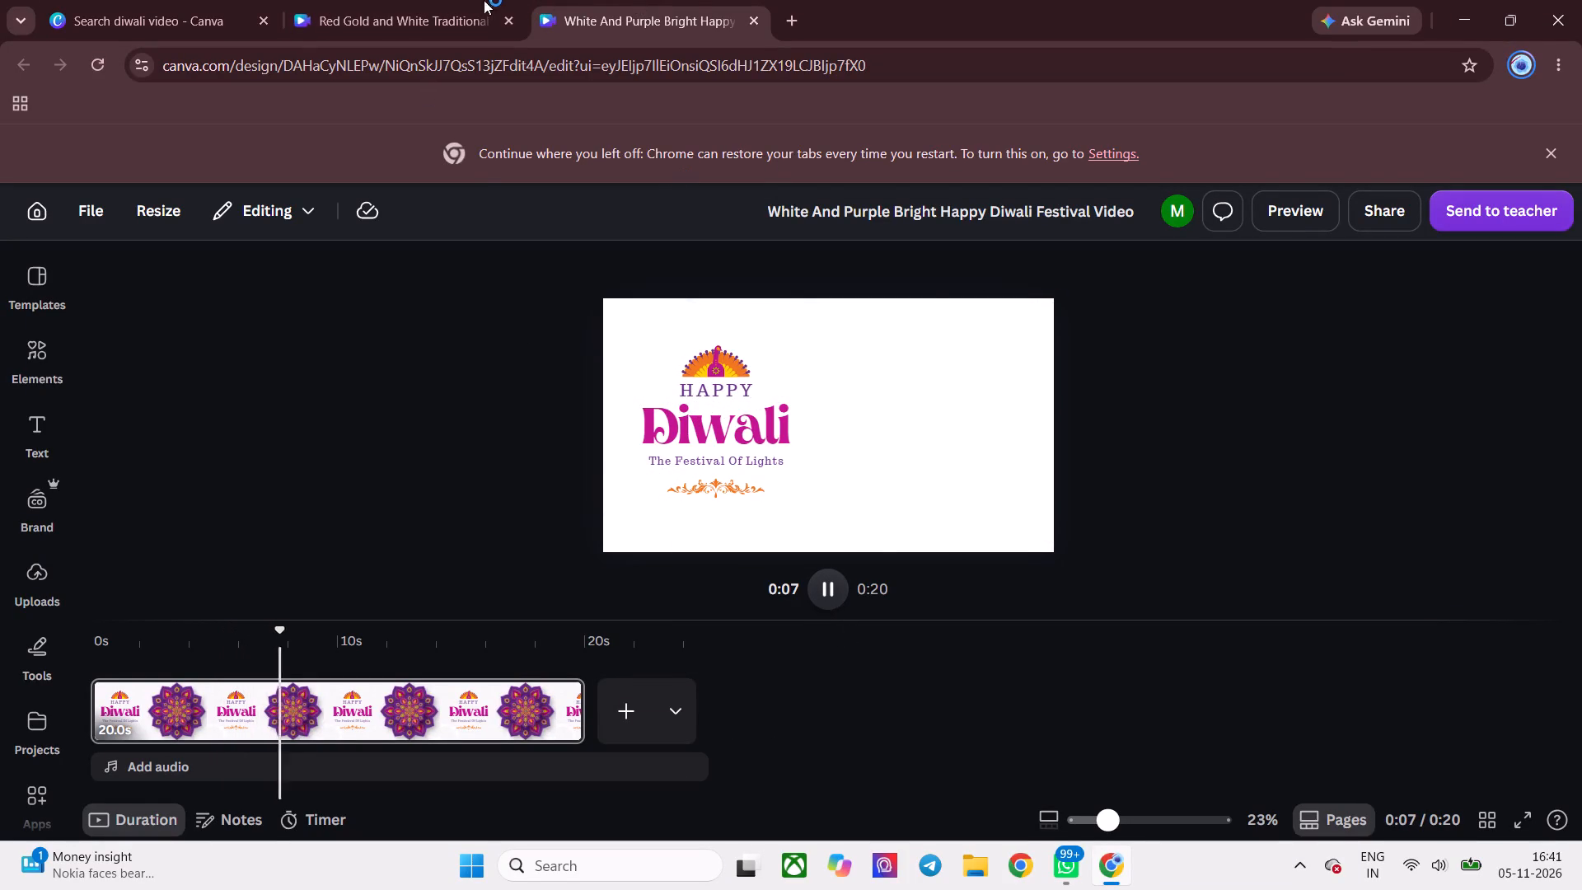
Set the Red Gold and White Diwali greetings design's sharing access to Anyone with the link, and copy its share link.
left_click(433, 0)
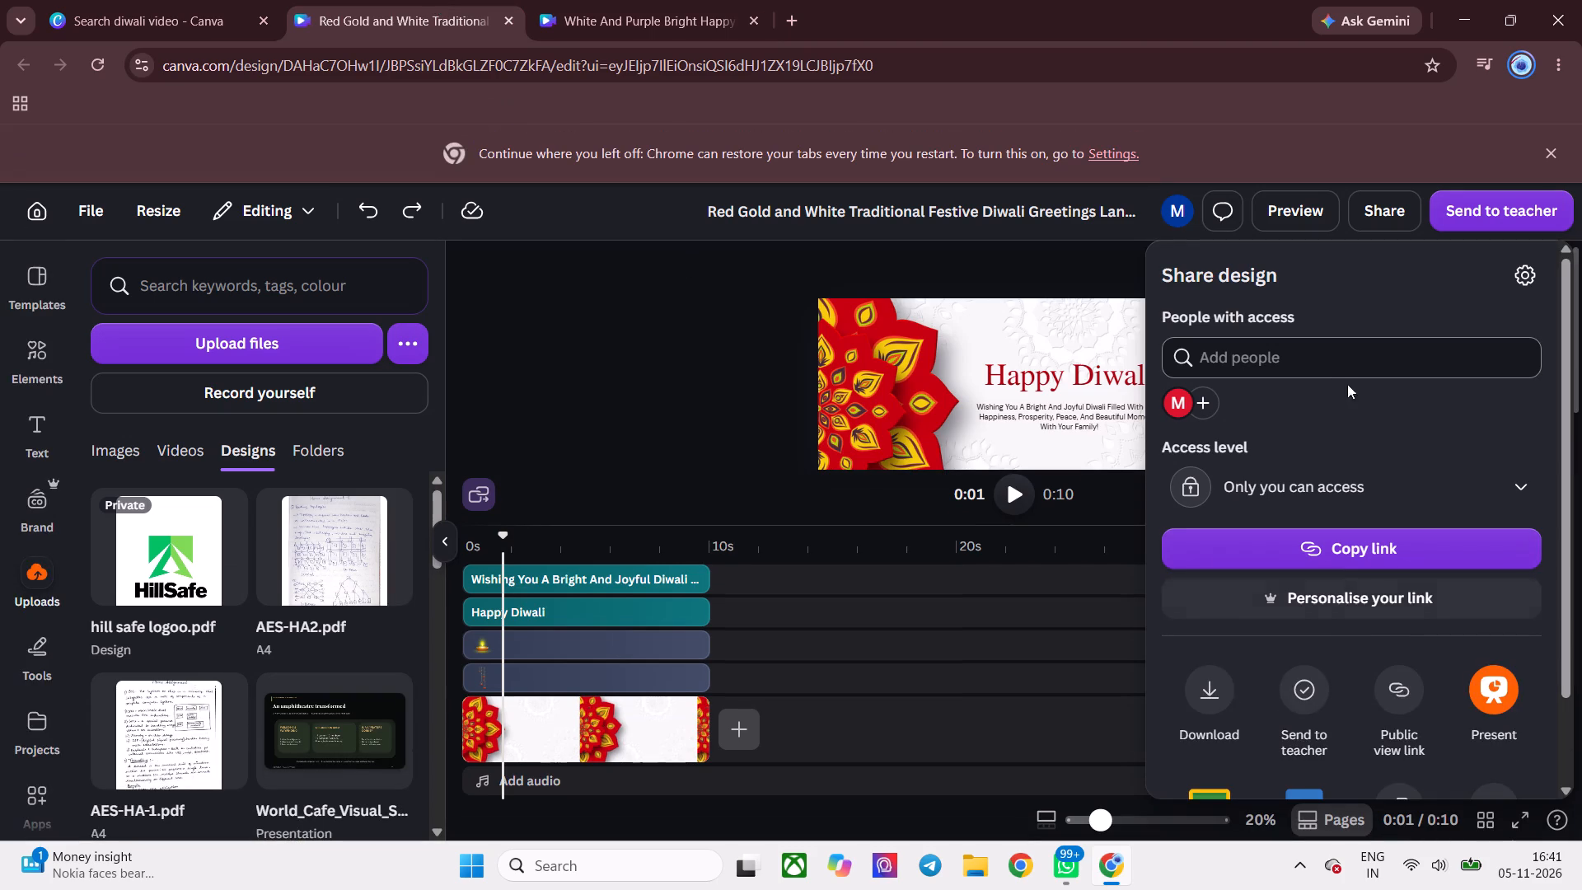
left_click(1381, 208)
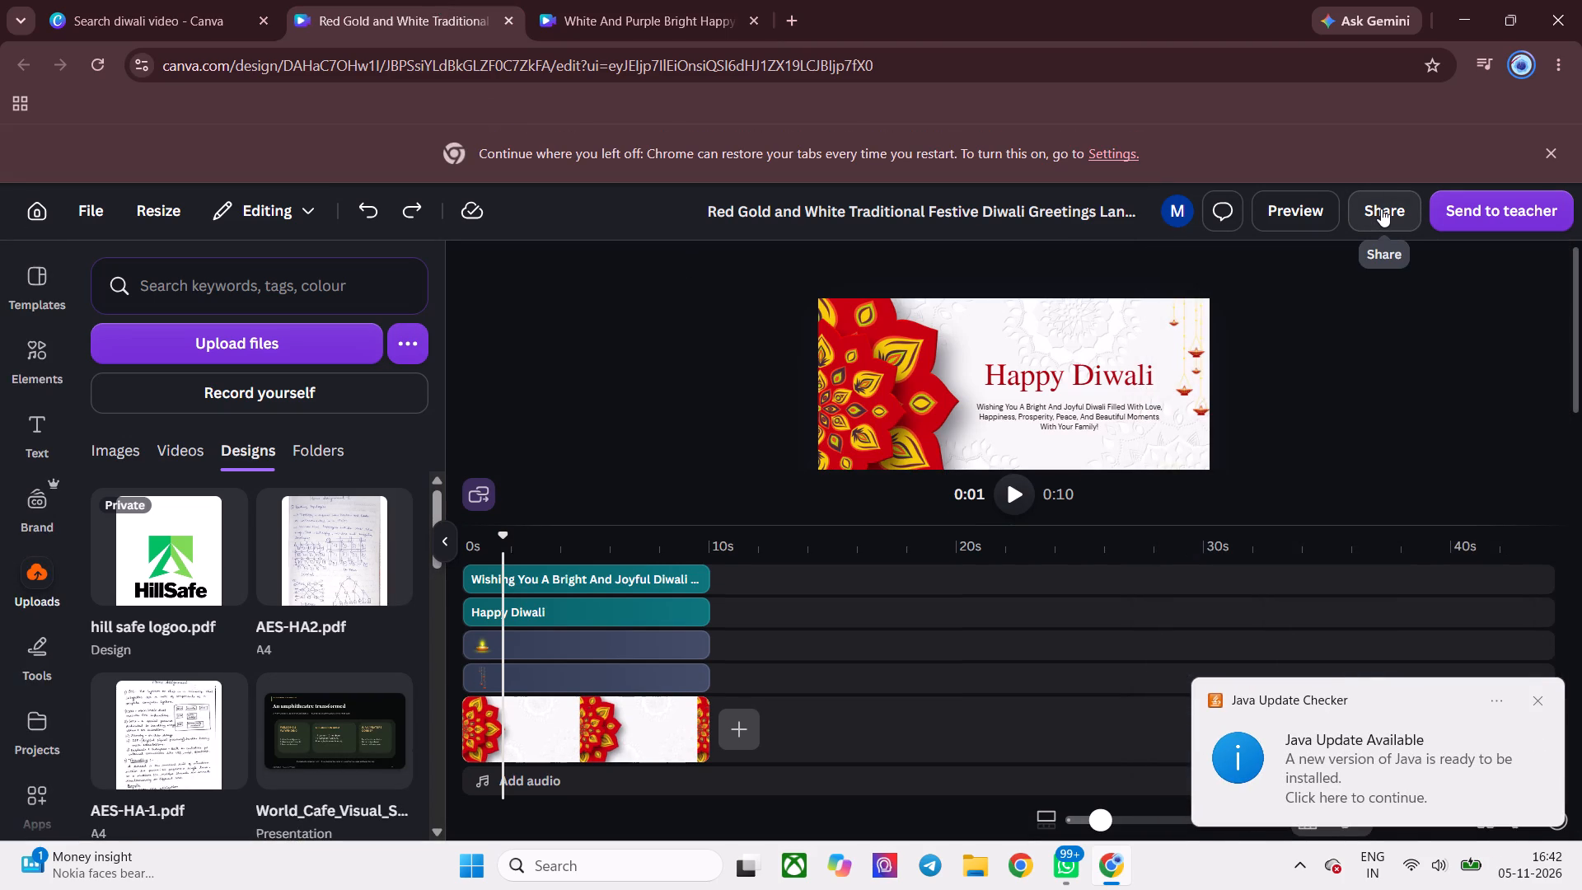
left_click(1381, 208)
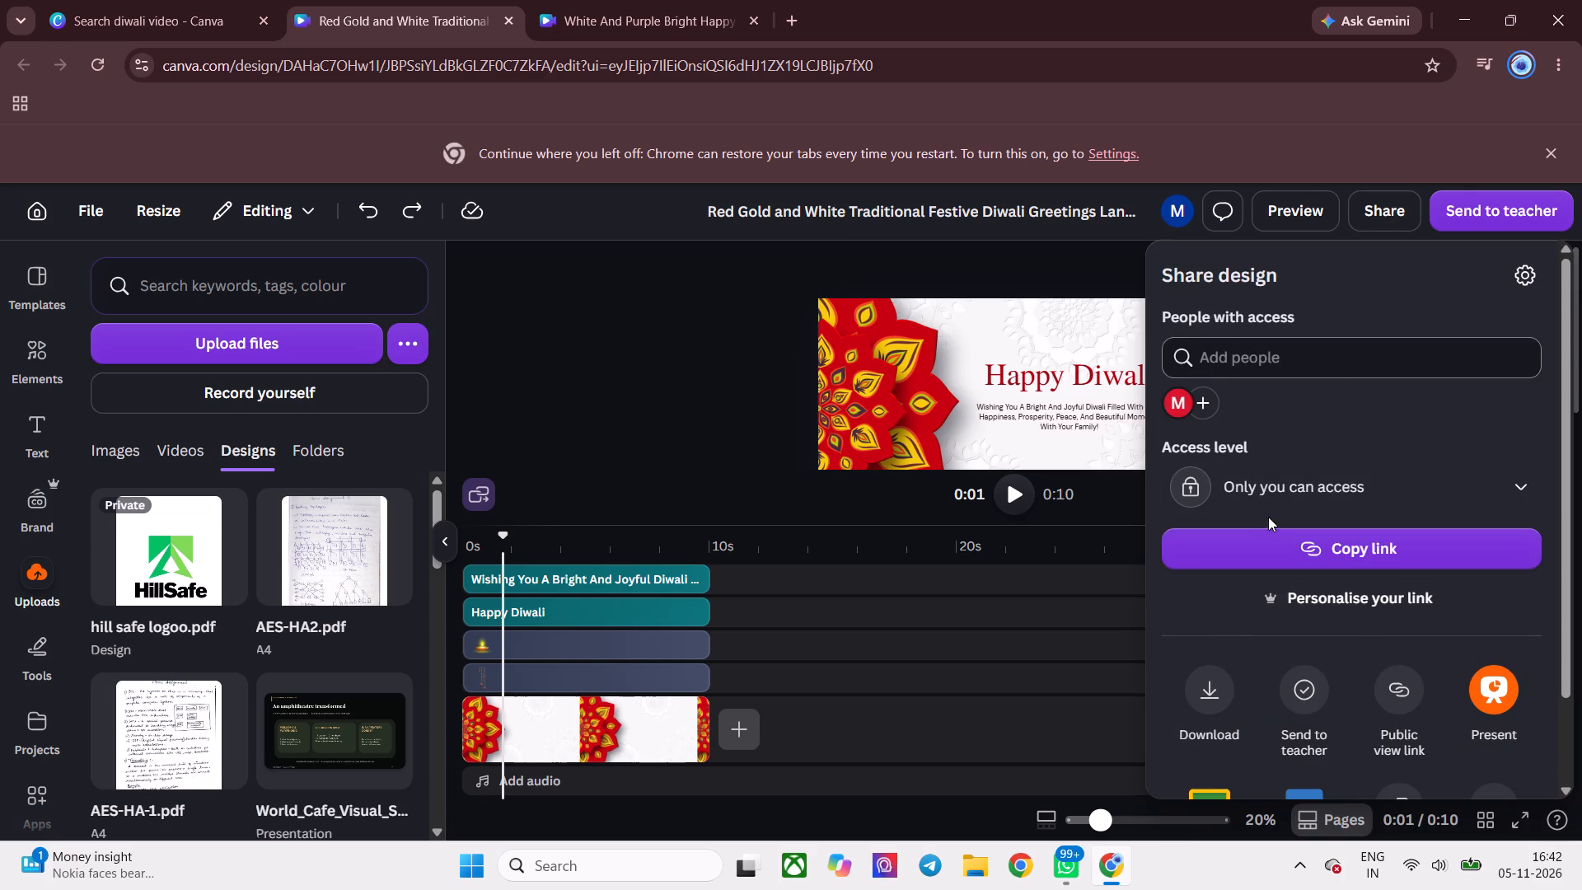
left_click(1275, 491)
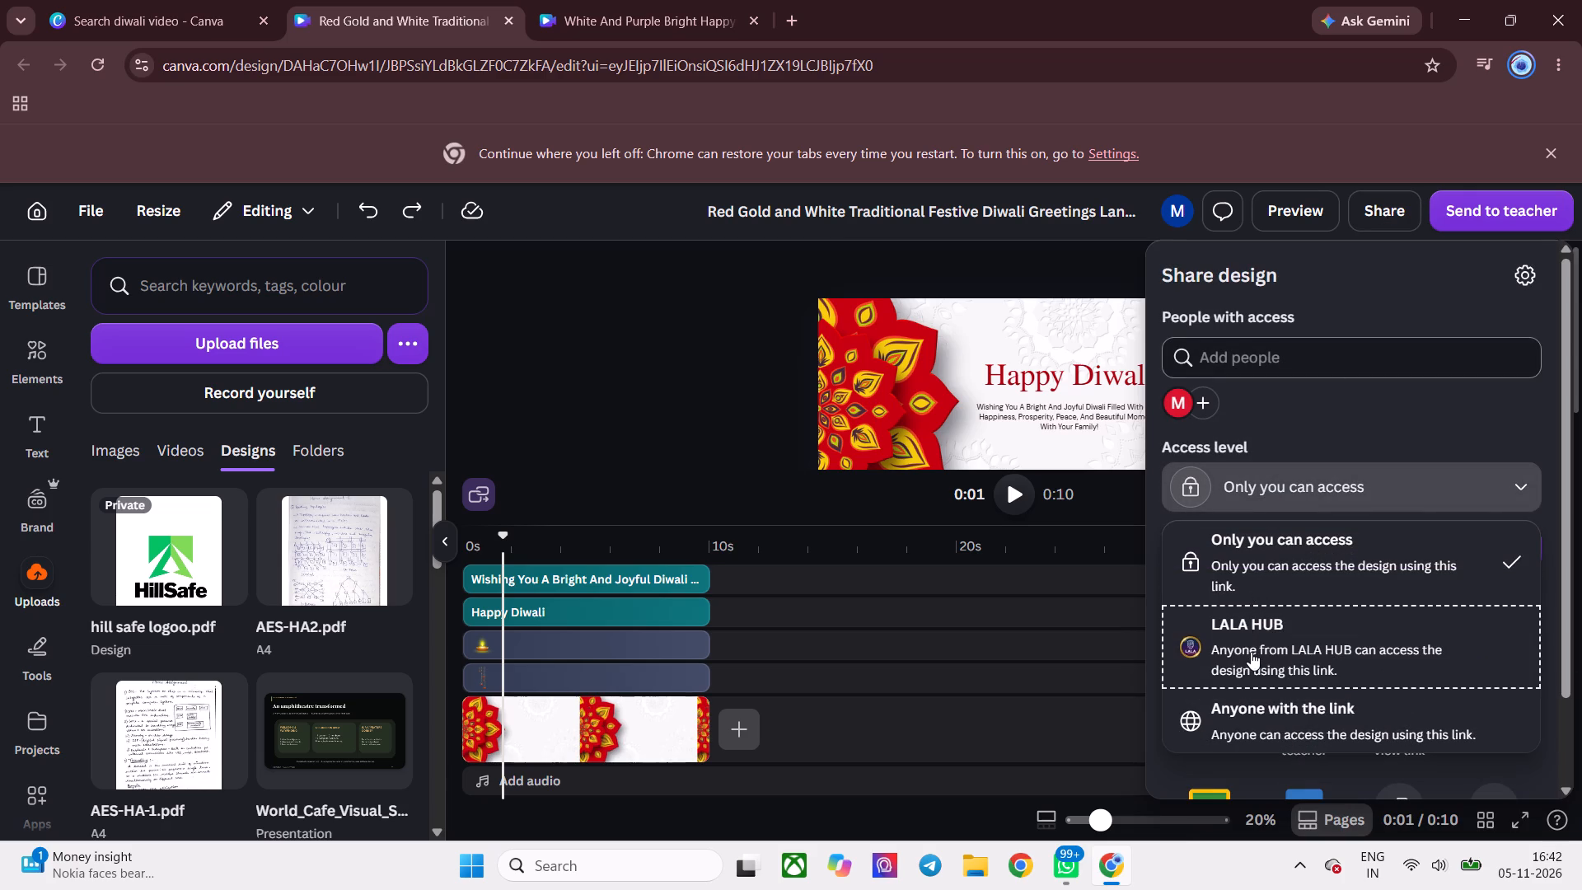
scroll(1249, 653, "down", 2)
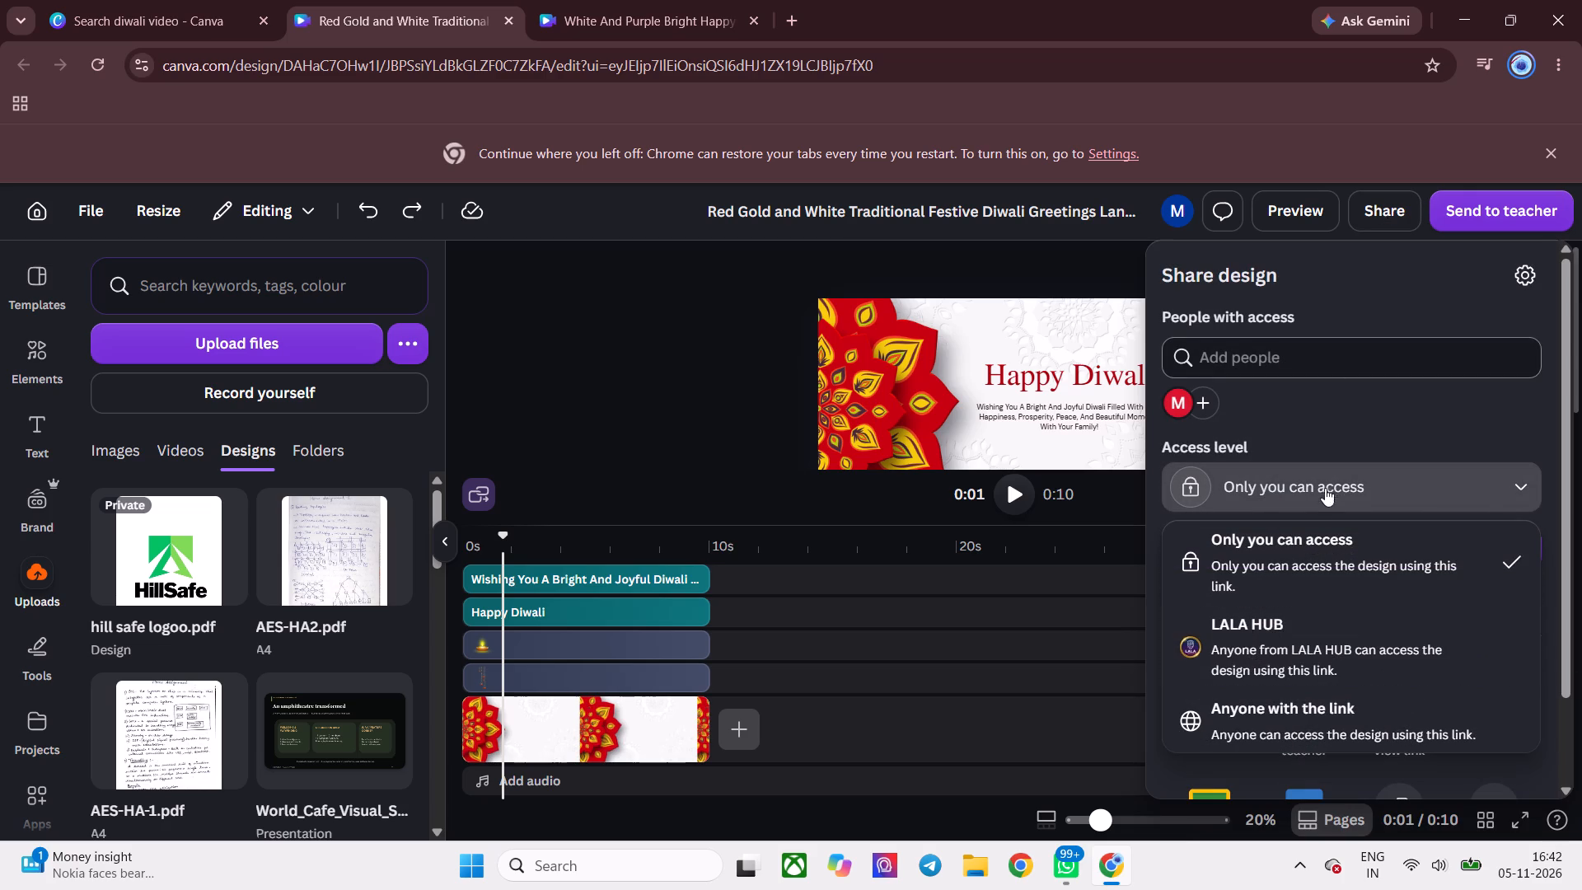
left_click(1327, 475)
left_click(1327, 475)
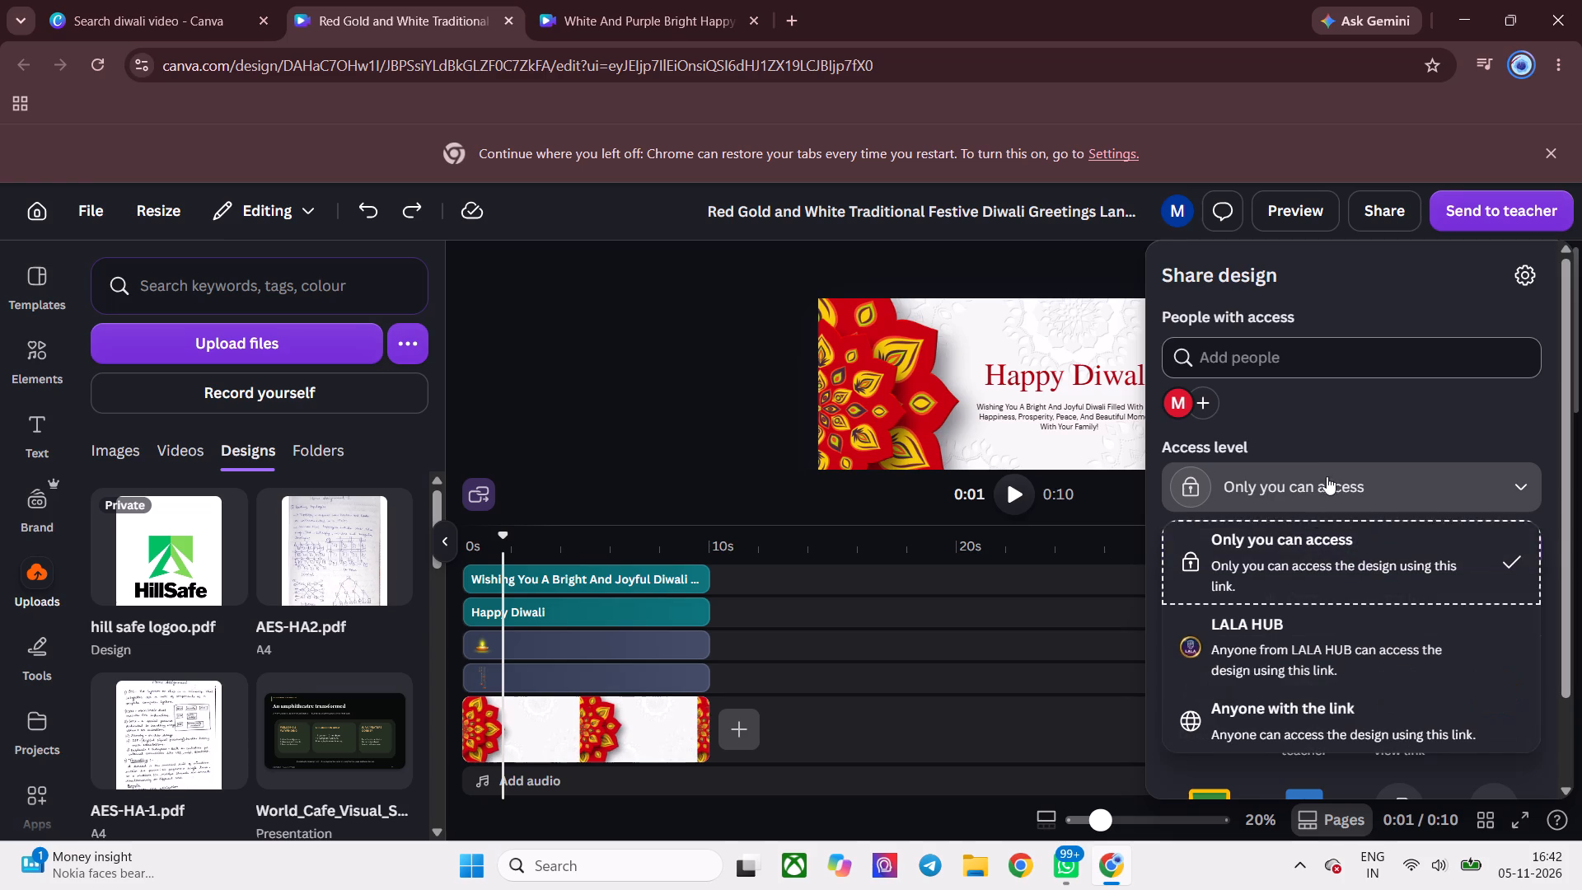
left_click(1241, 708)
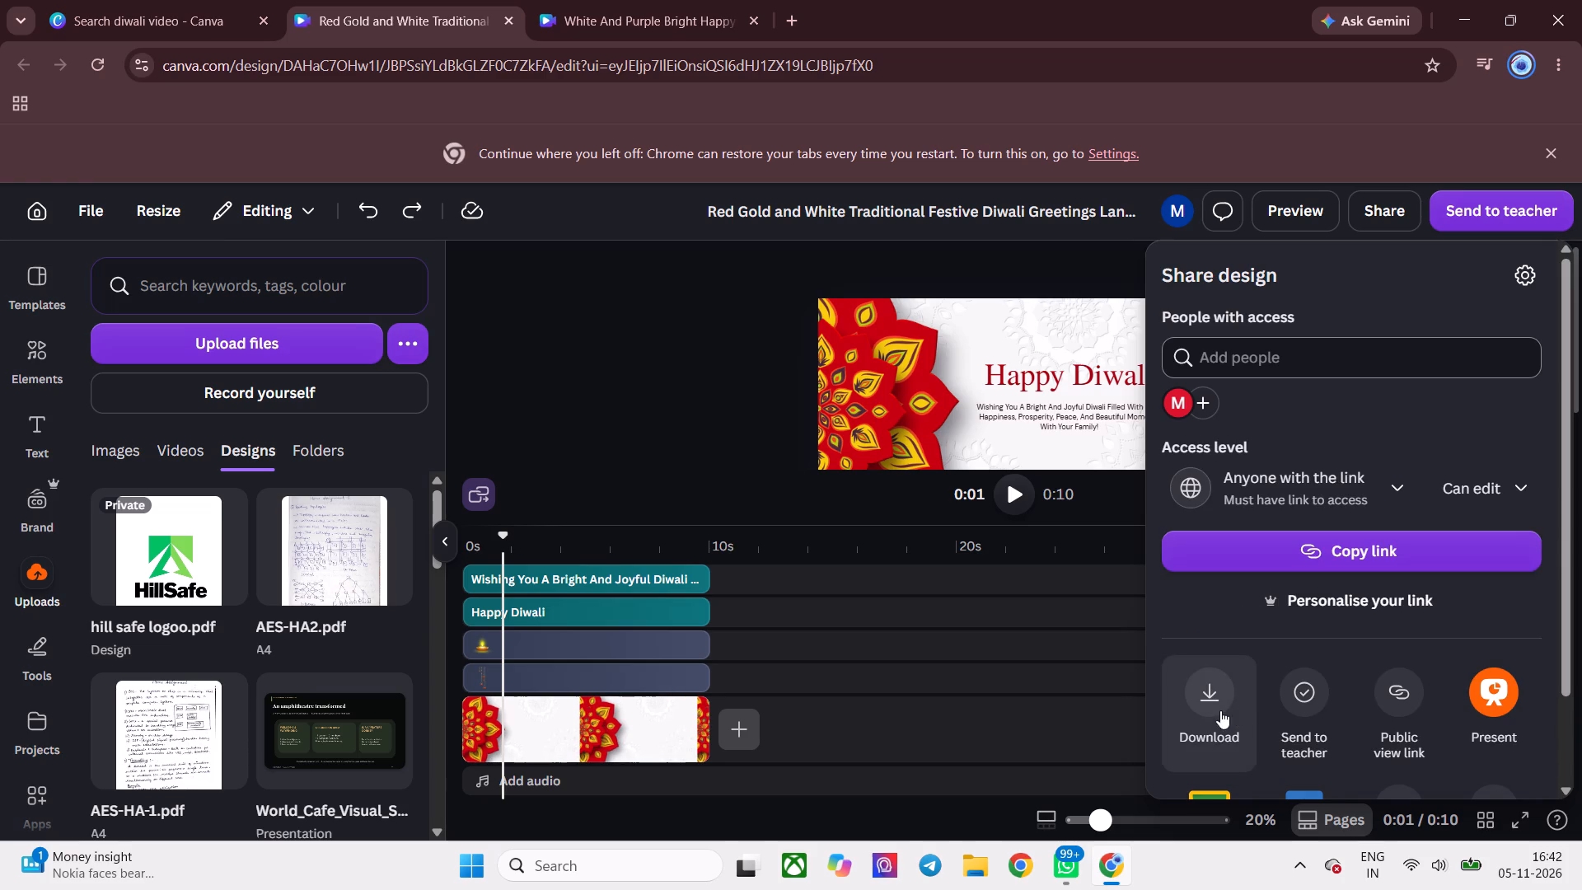
left_click(1339, 549)
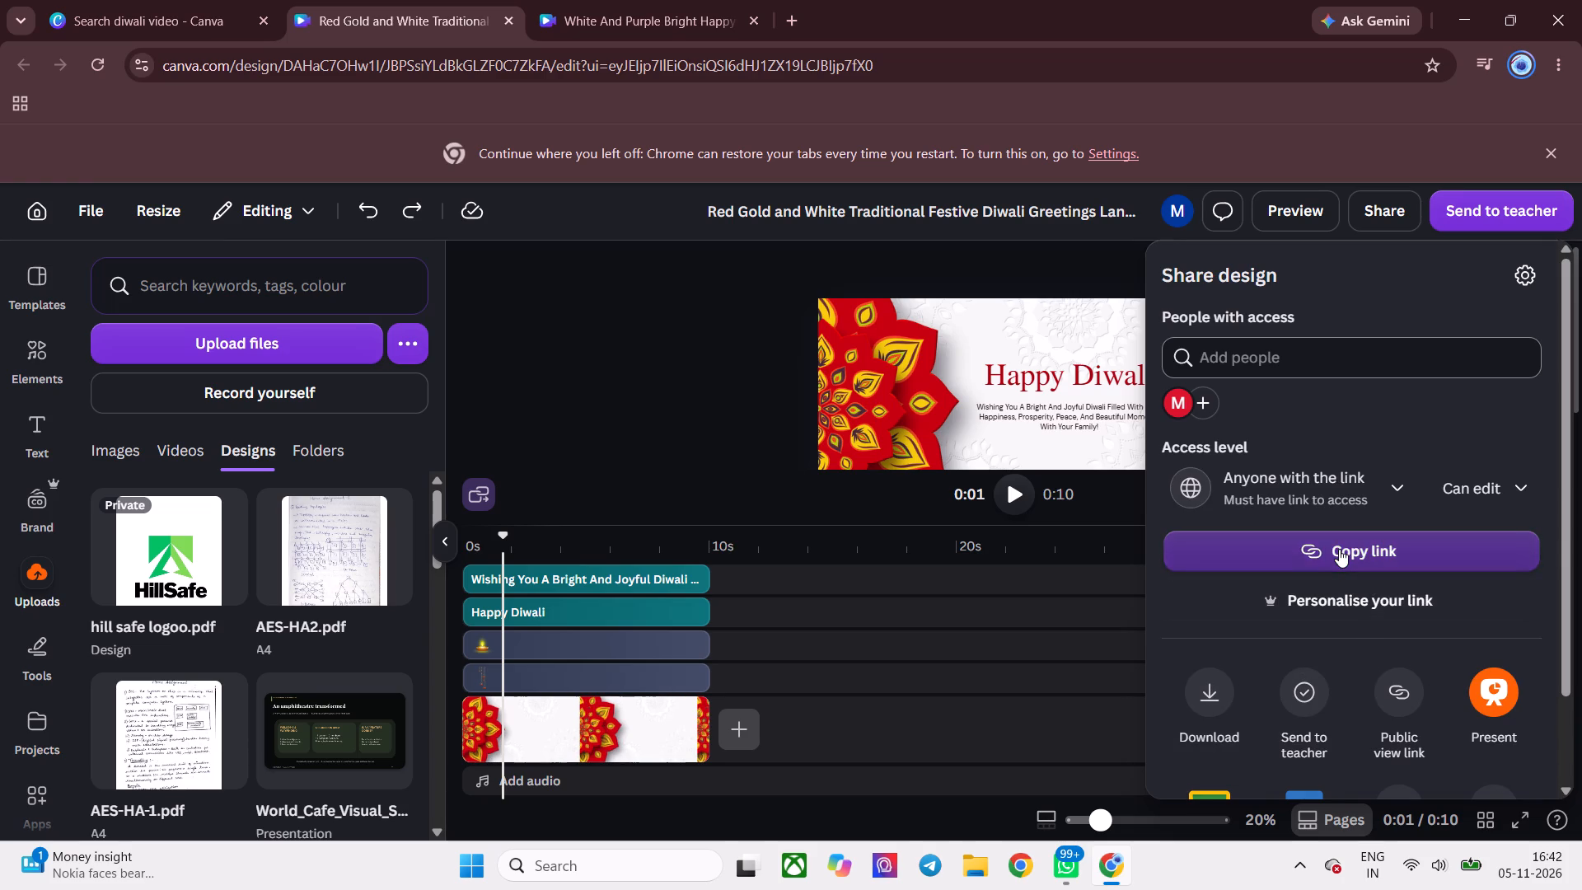
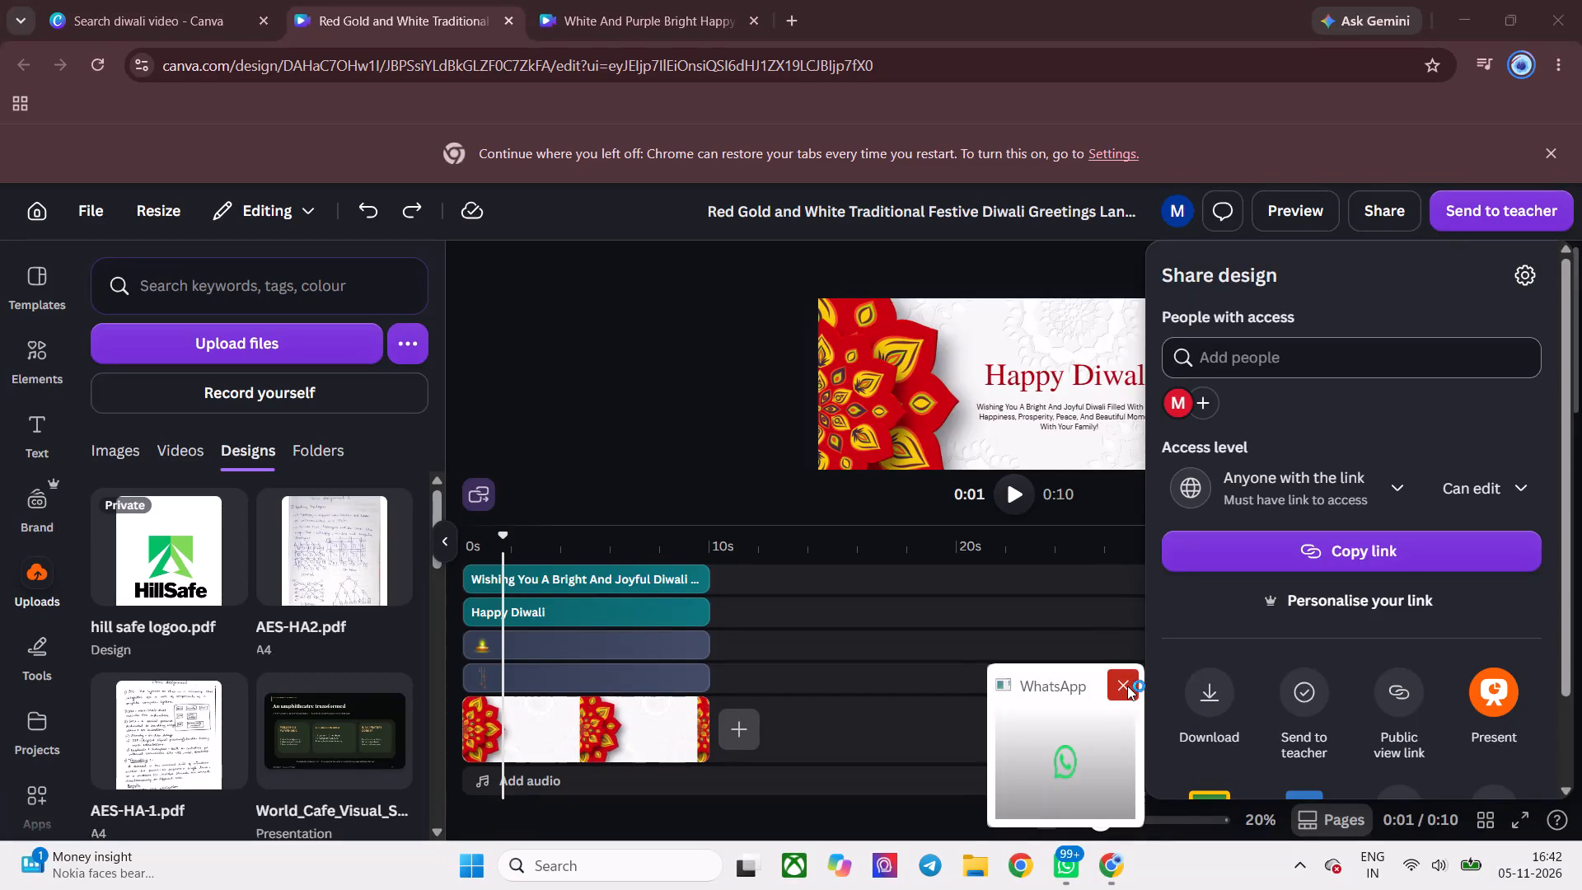
Open the Telegram app from the design's sharing view.
double_click(920, 884)
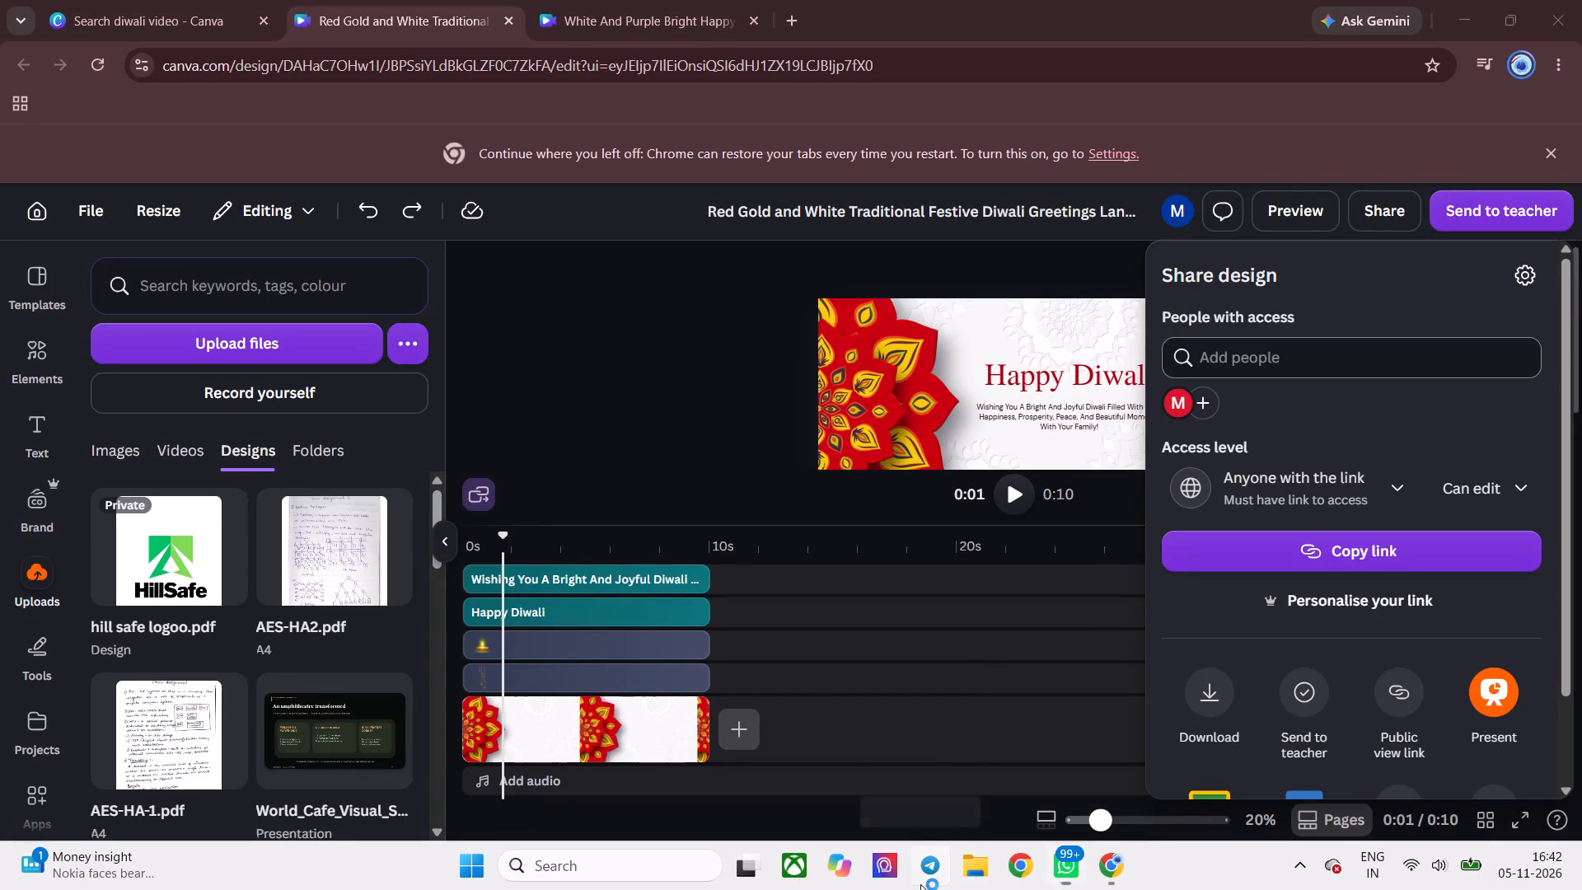
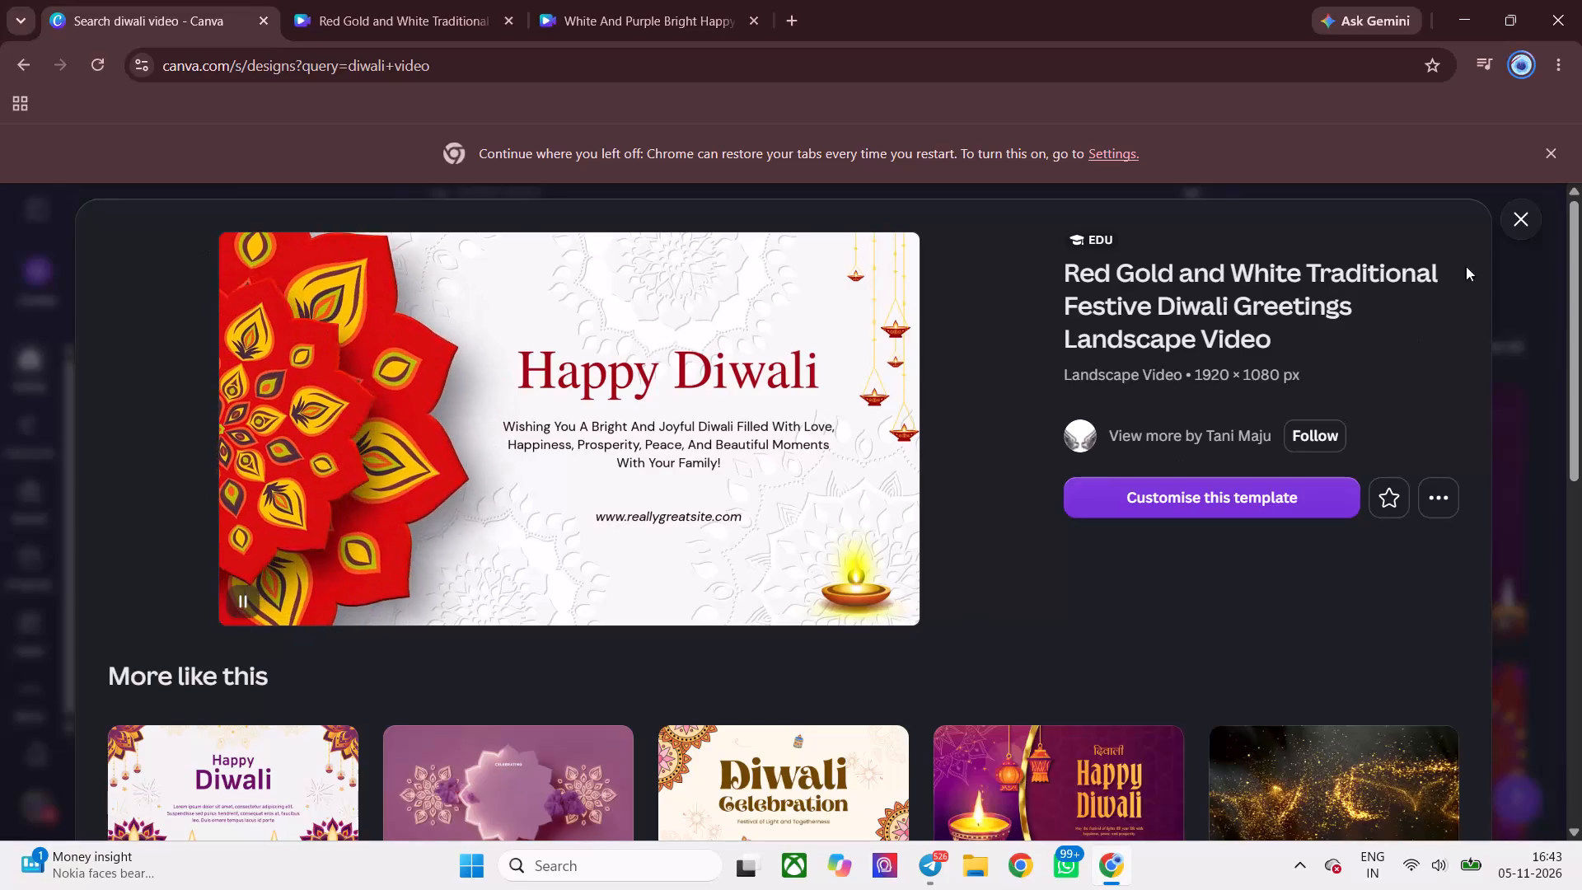
Close the Red Gold and White Diwali template preview and search the designs for dhanteras instead of diwali video.
left_click(1514, 223)
scroll(778, 293, "up", 4)
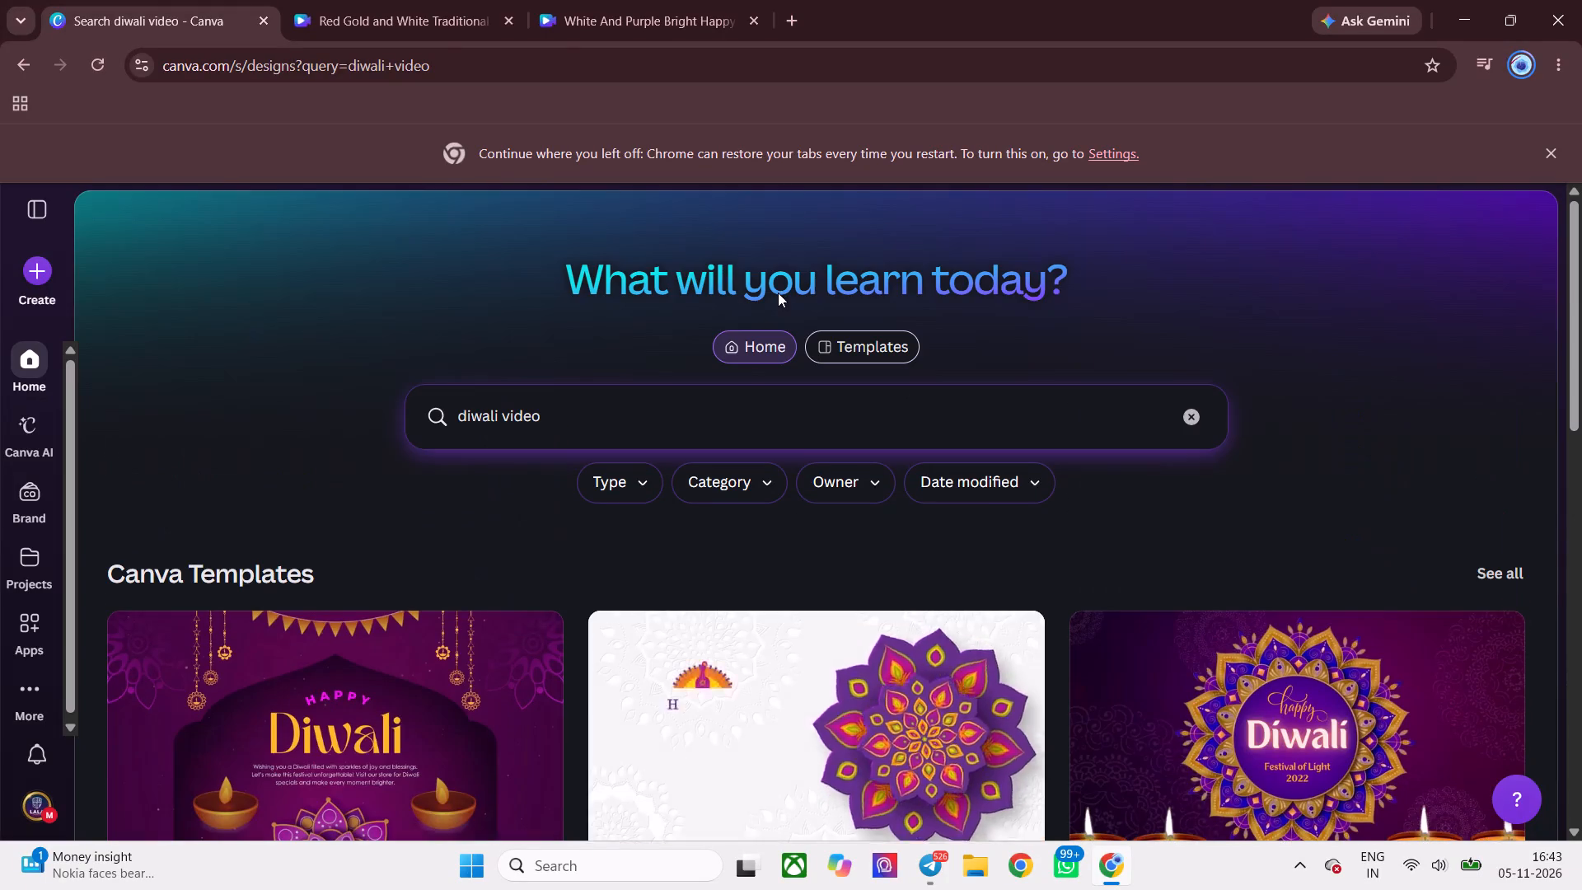
triple_click(600, 408)
key("BackSpace")
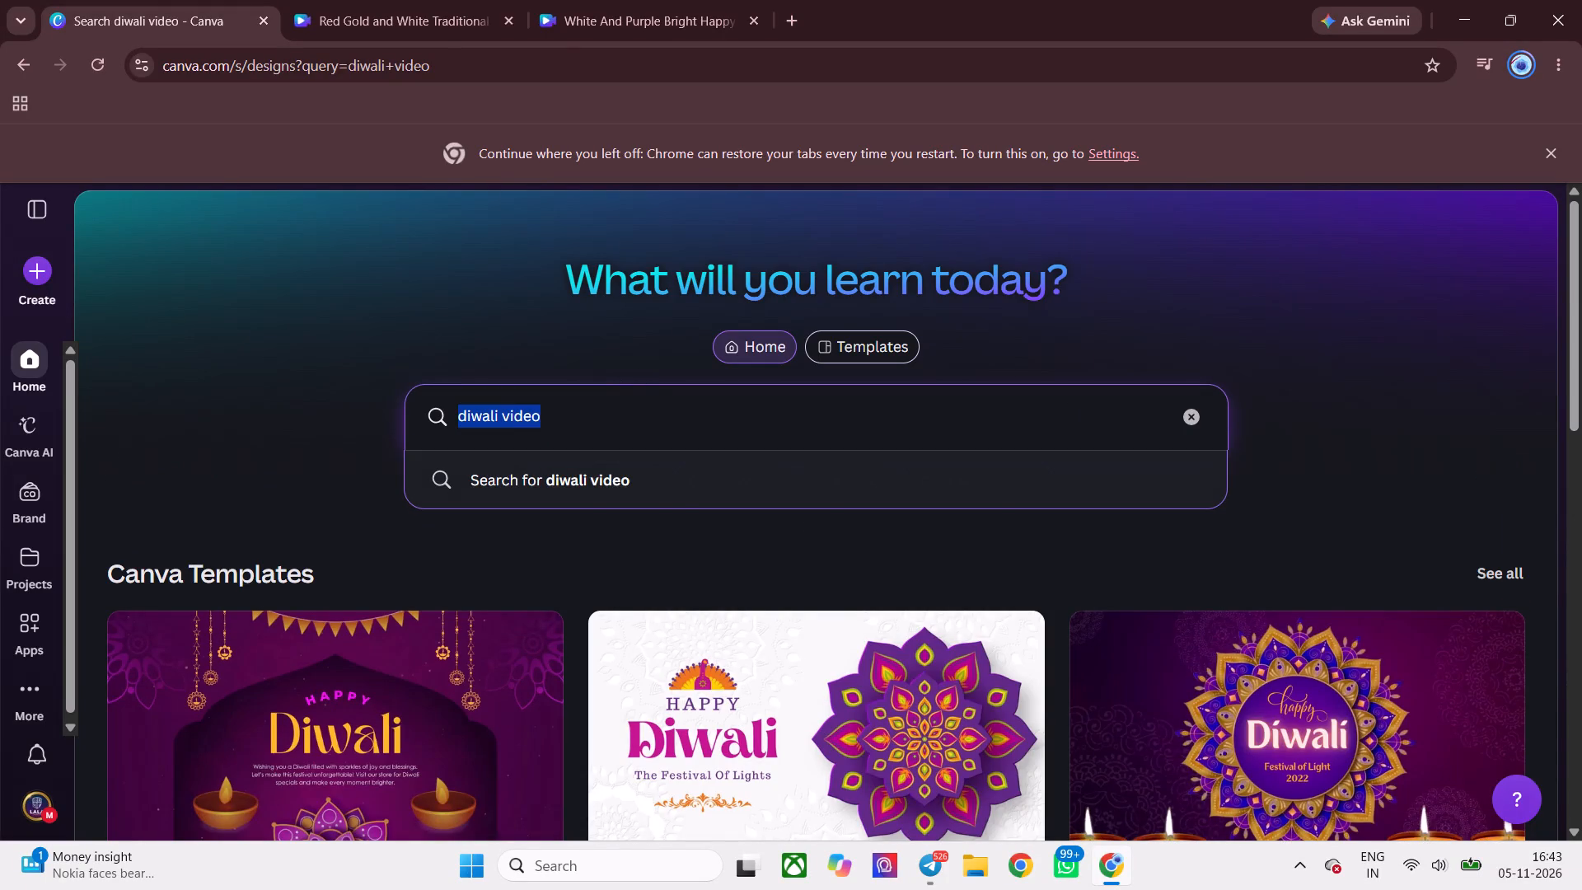
key("BackSpace")
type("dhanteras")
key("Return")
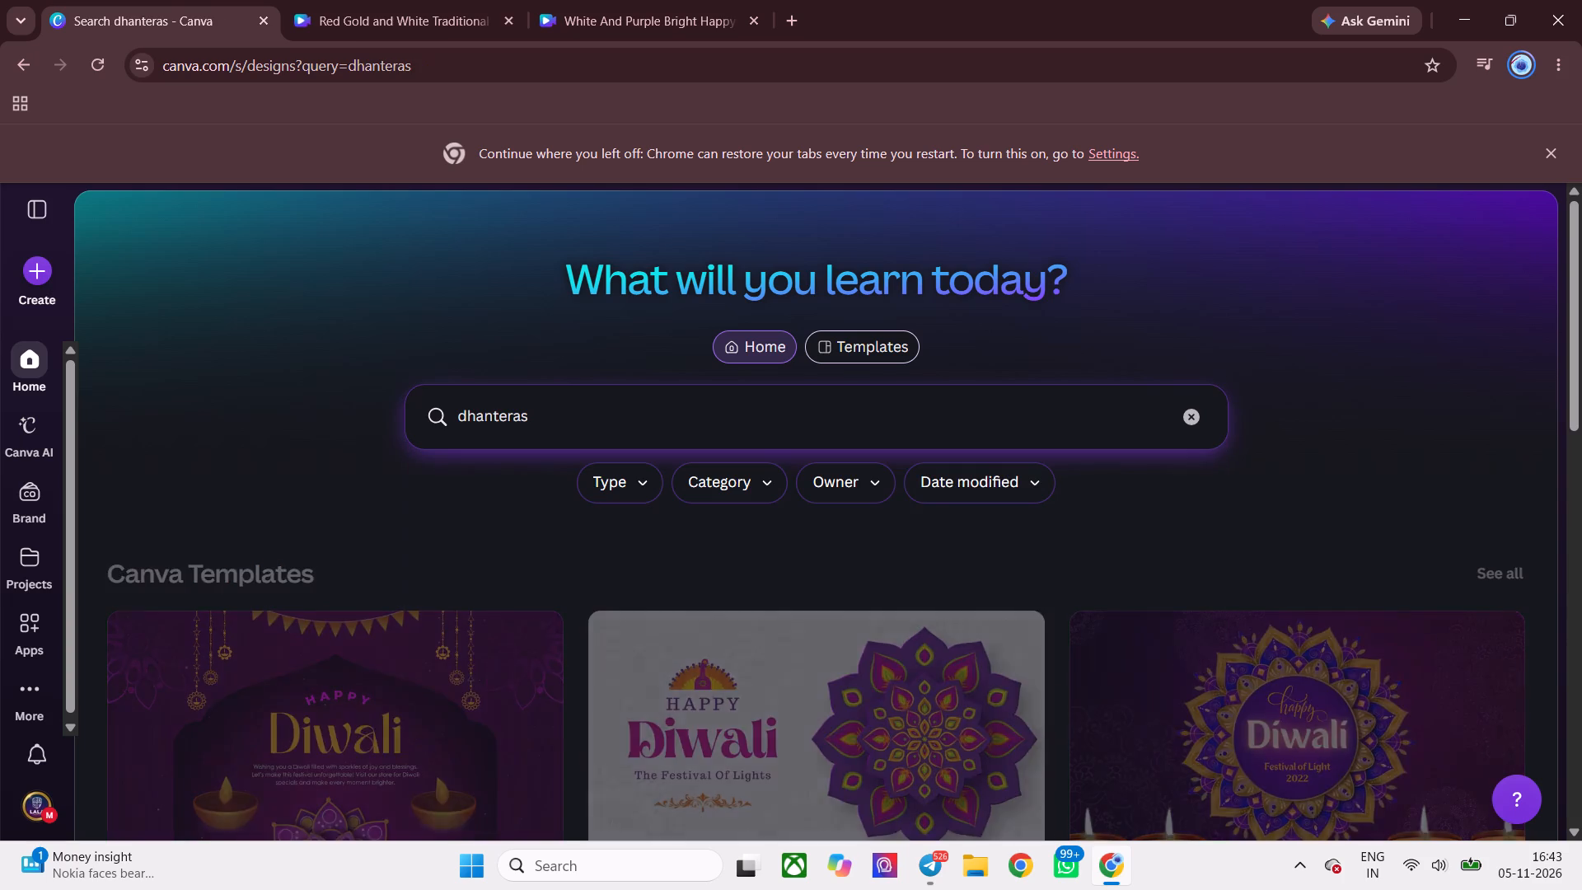
scroll(229, 649, "down", 1)
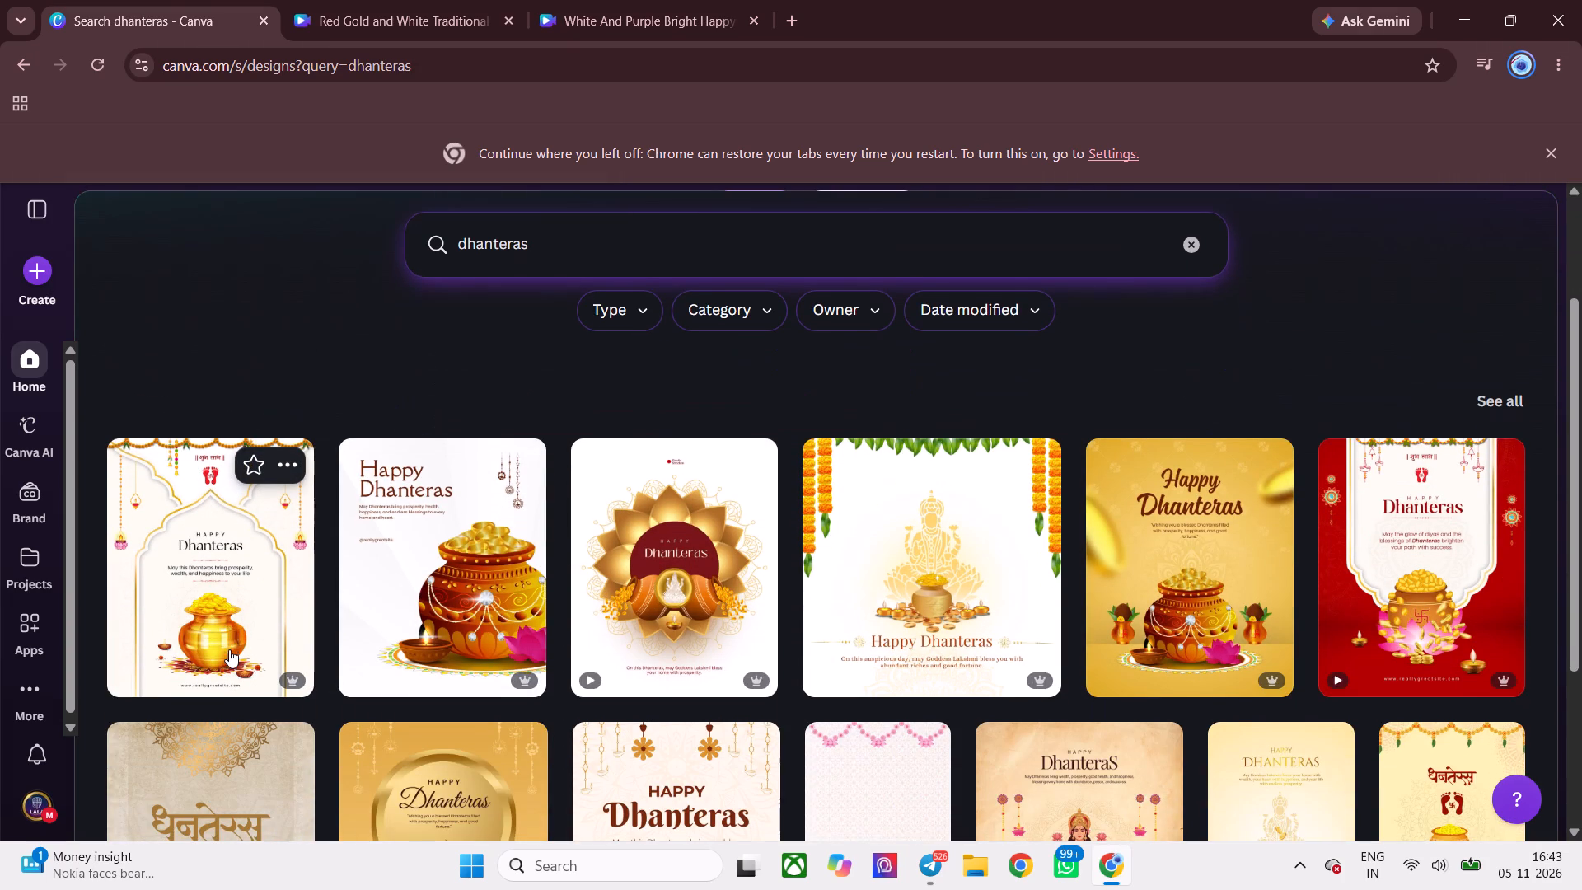
Look through the dhanteras template results for a suitable Dhanteras greeting design.
scroll(224, 634, "down", 2)
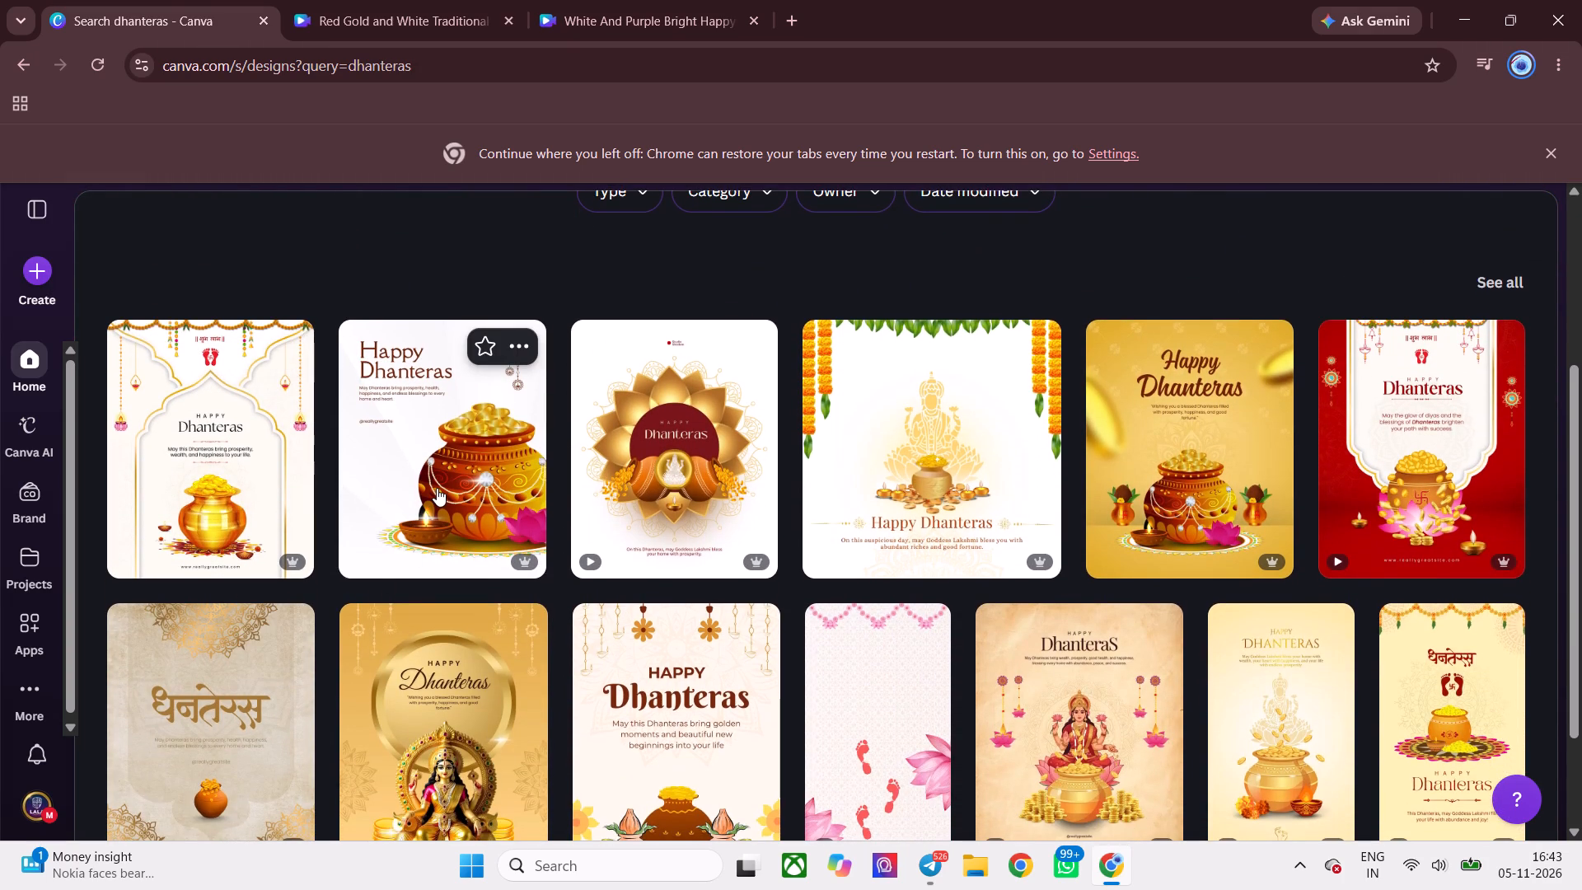
scroll(437, 488, "down", 1)
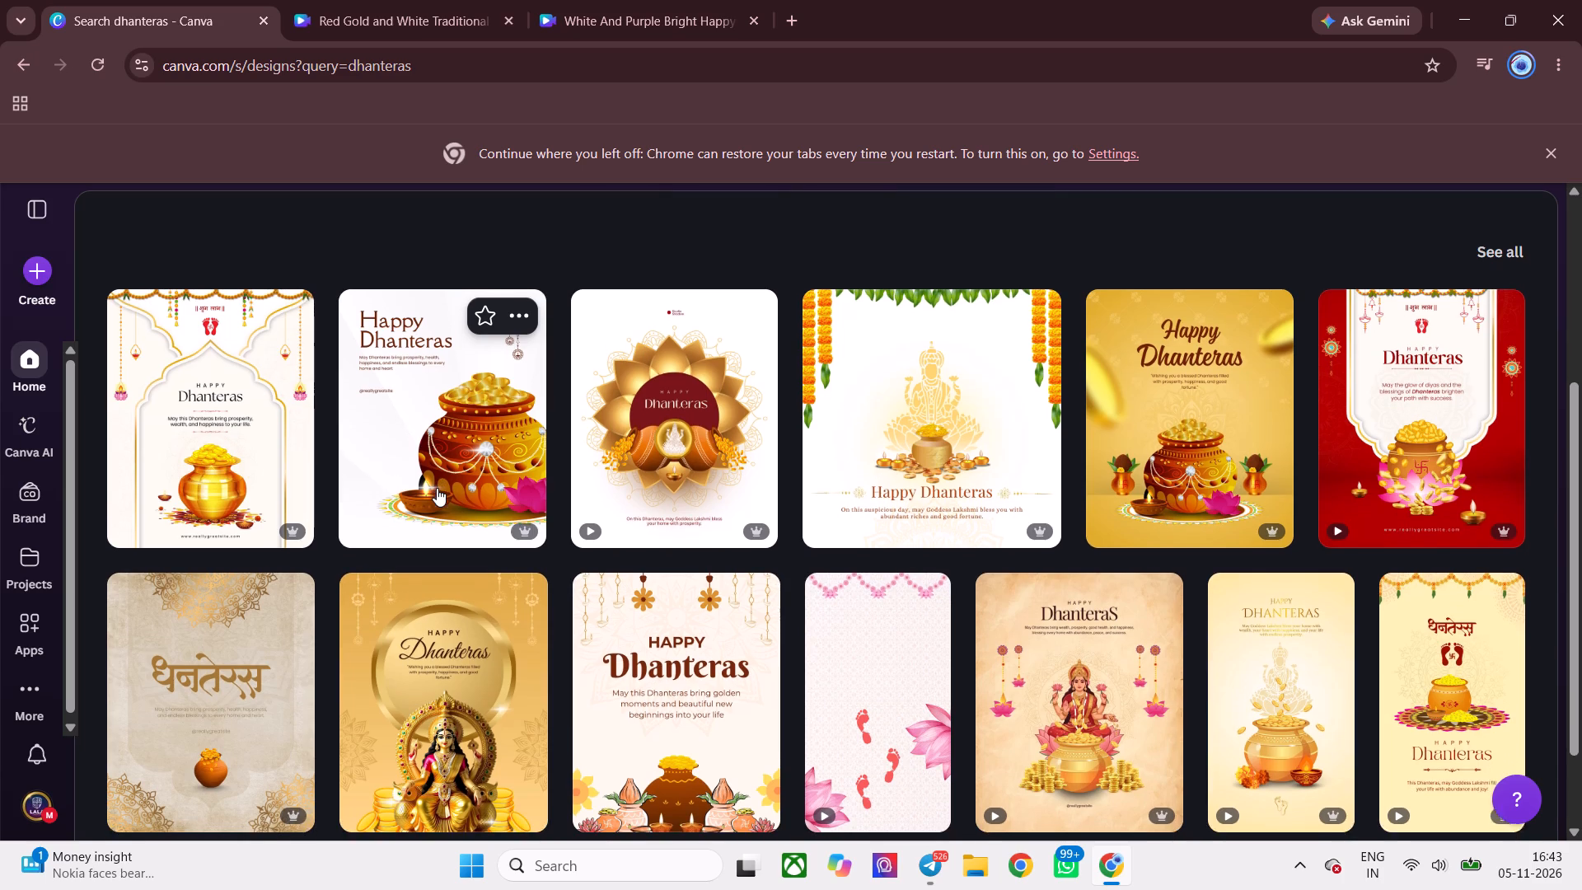
scroll(437, 488, "down", 2)
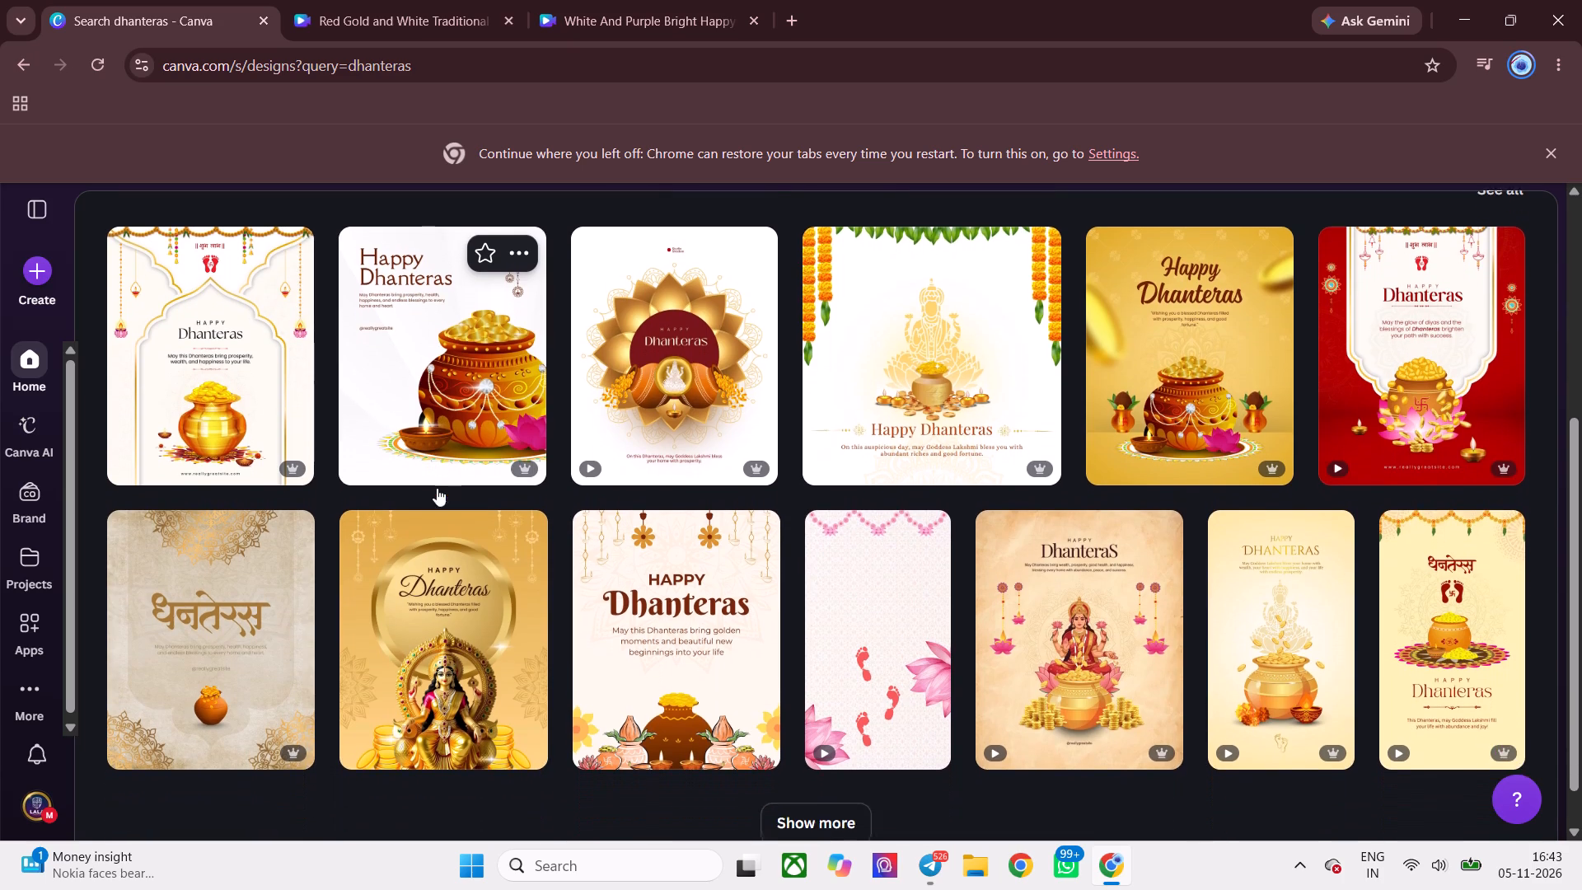
scroll(437, 488, "down", 1)
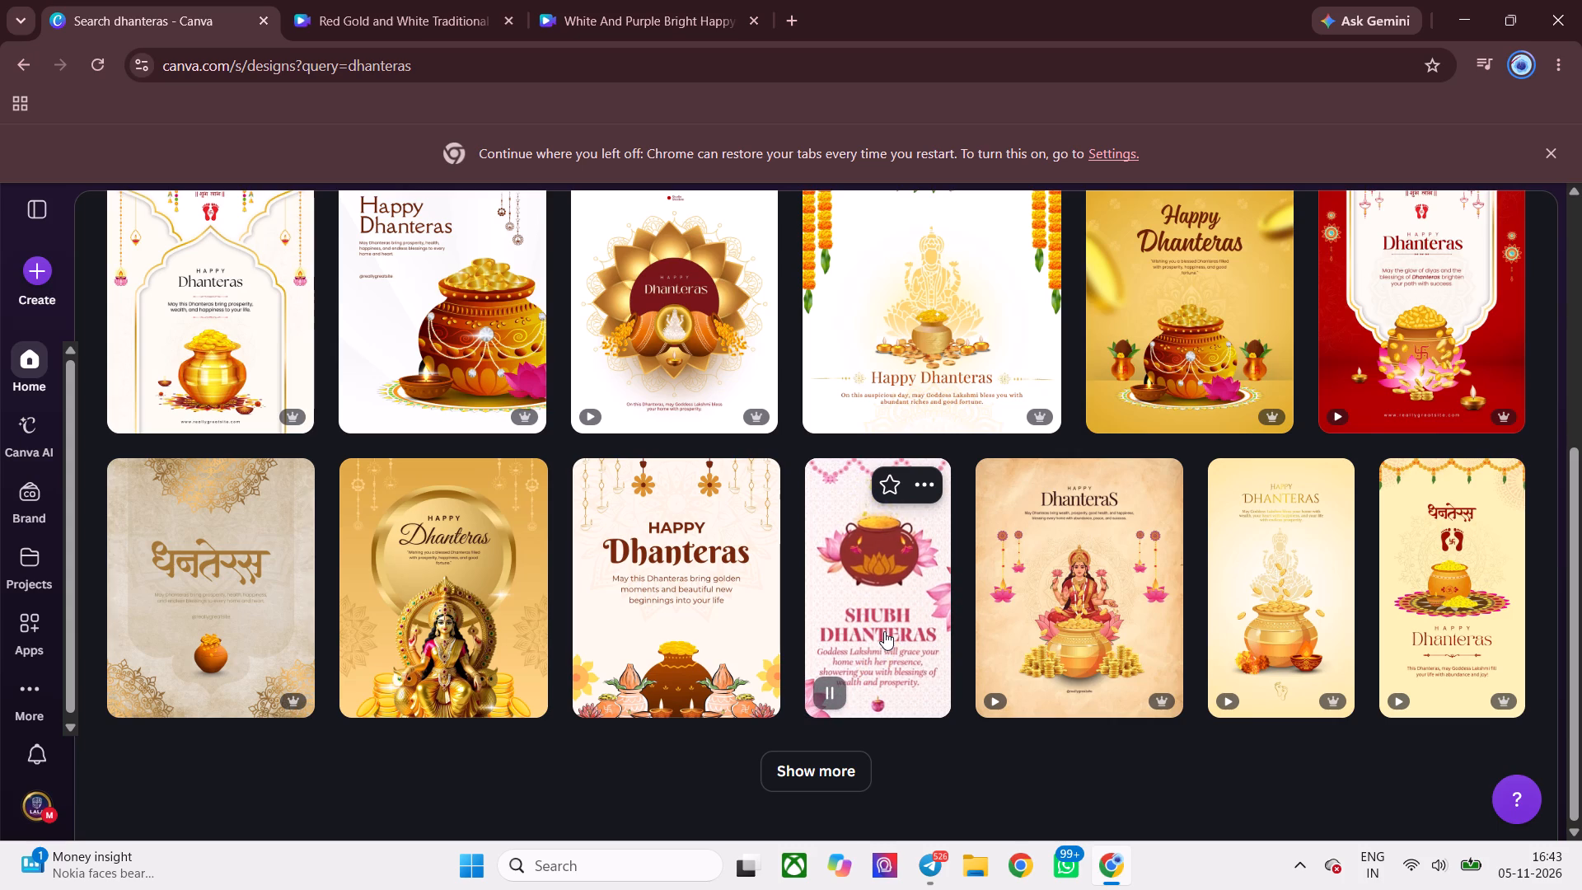
Open the Beige and Pink Elegant Dhanteras Festival Instagram Reel template from the designs similar to the pink Shubh Dhanteras video.
left_click(884, 631)
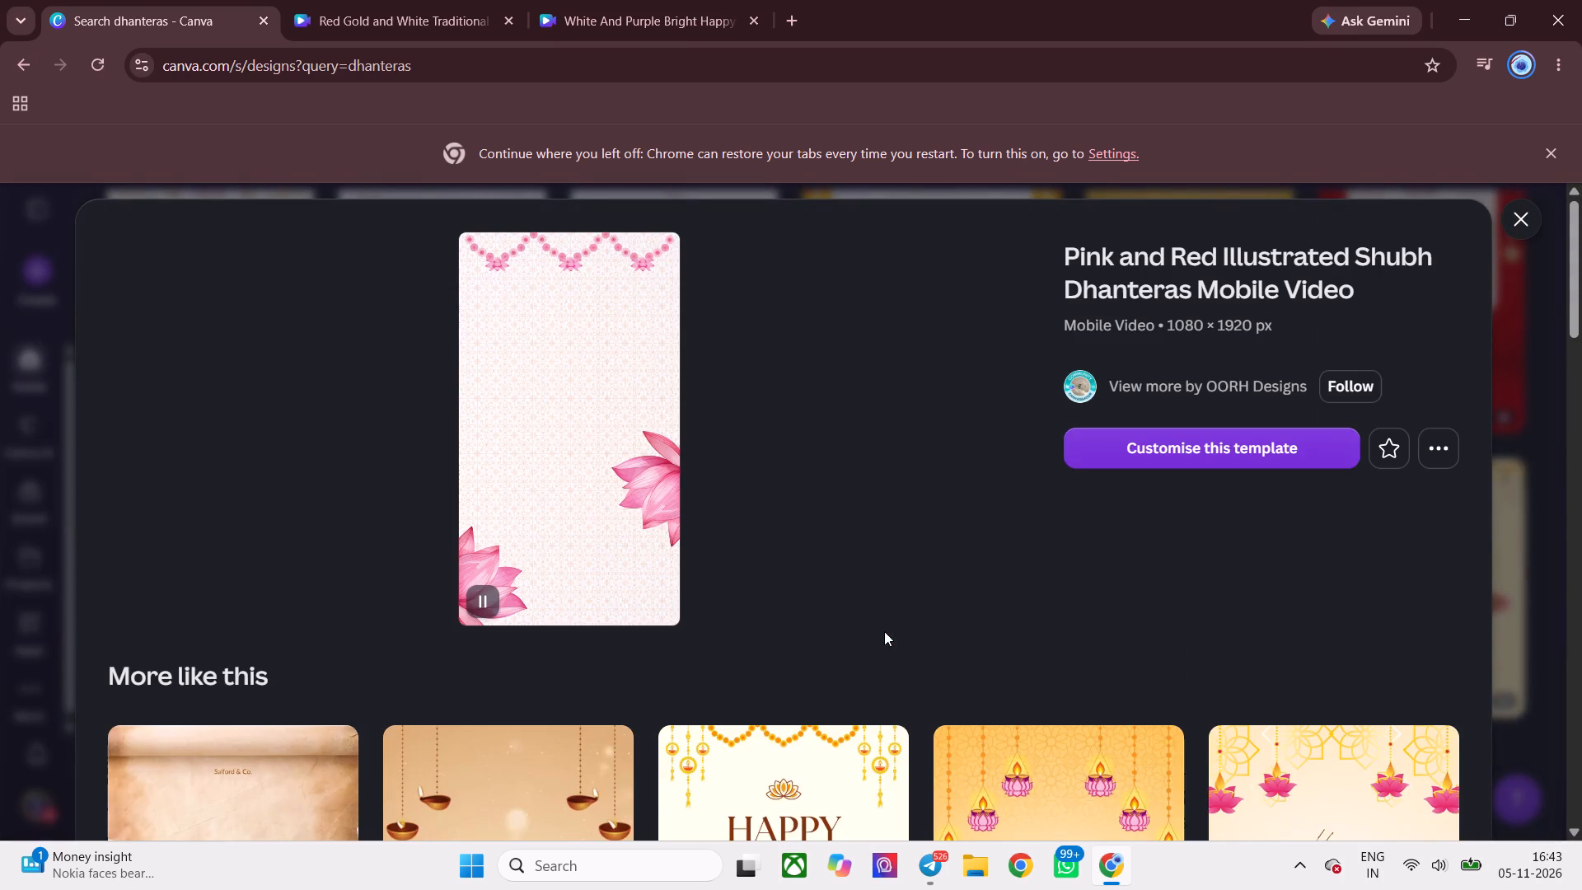
scroll(884, 631, "down", 1)
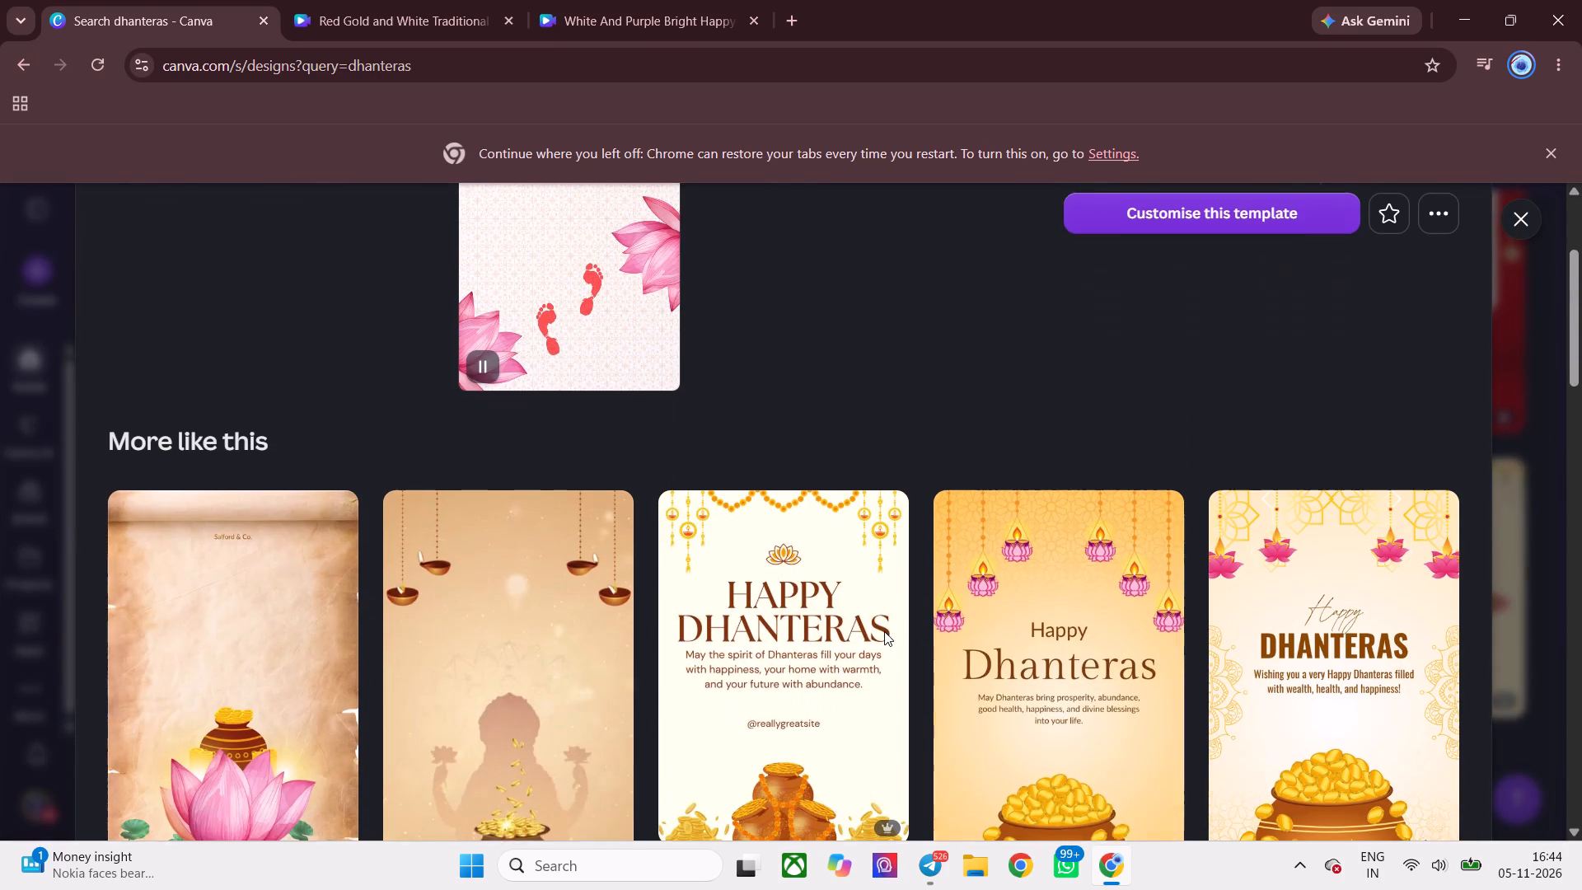
scroll(884, 631, "down", 2)
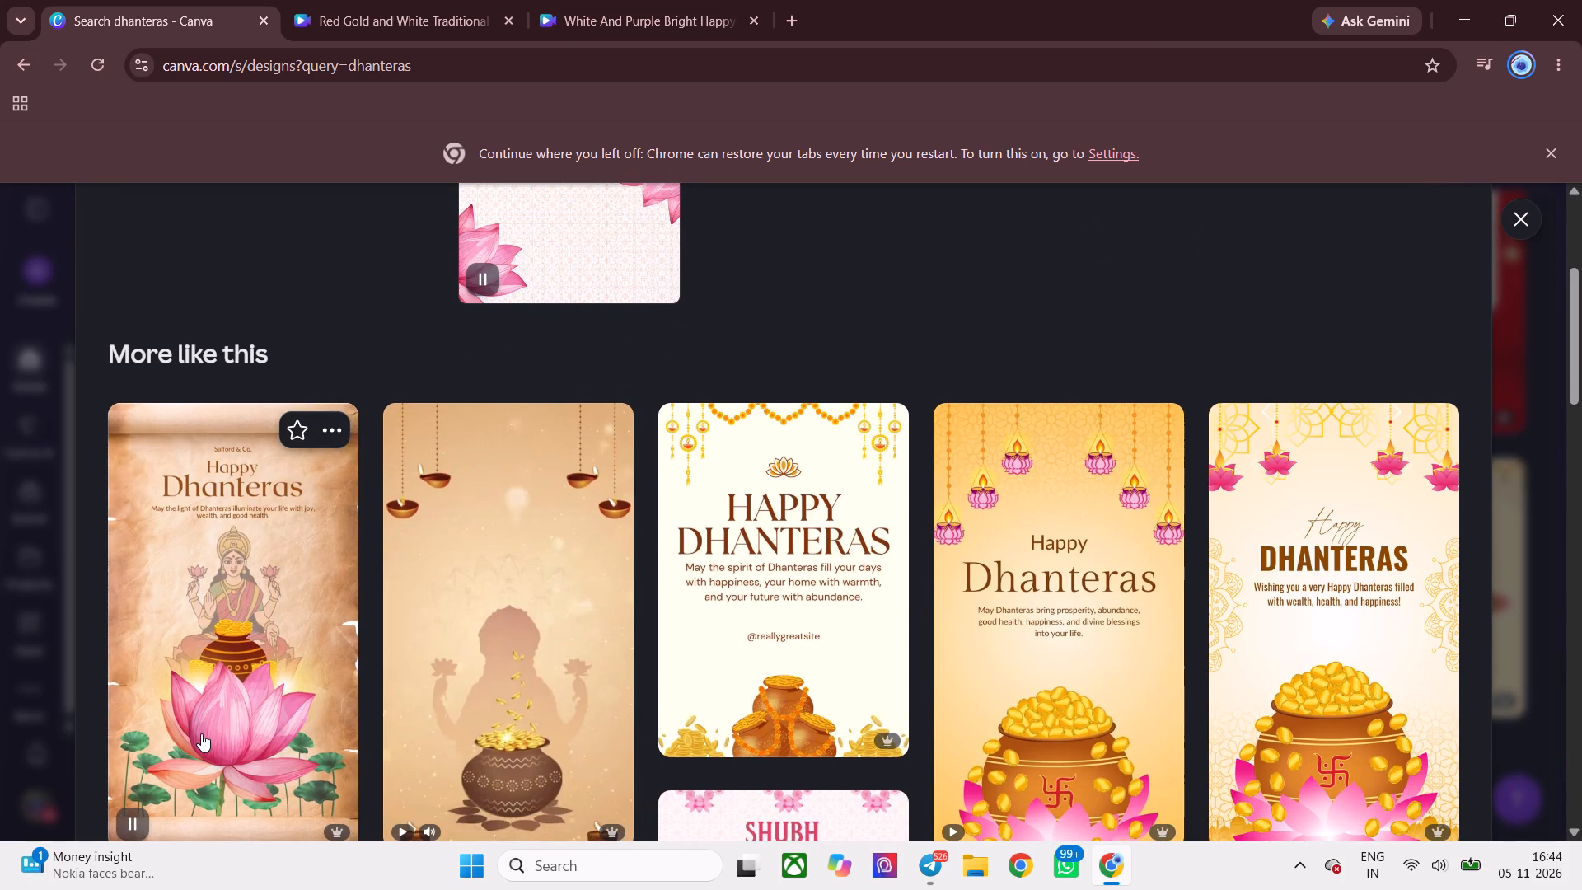
scroll(191, 642, "down", 1)
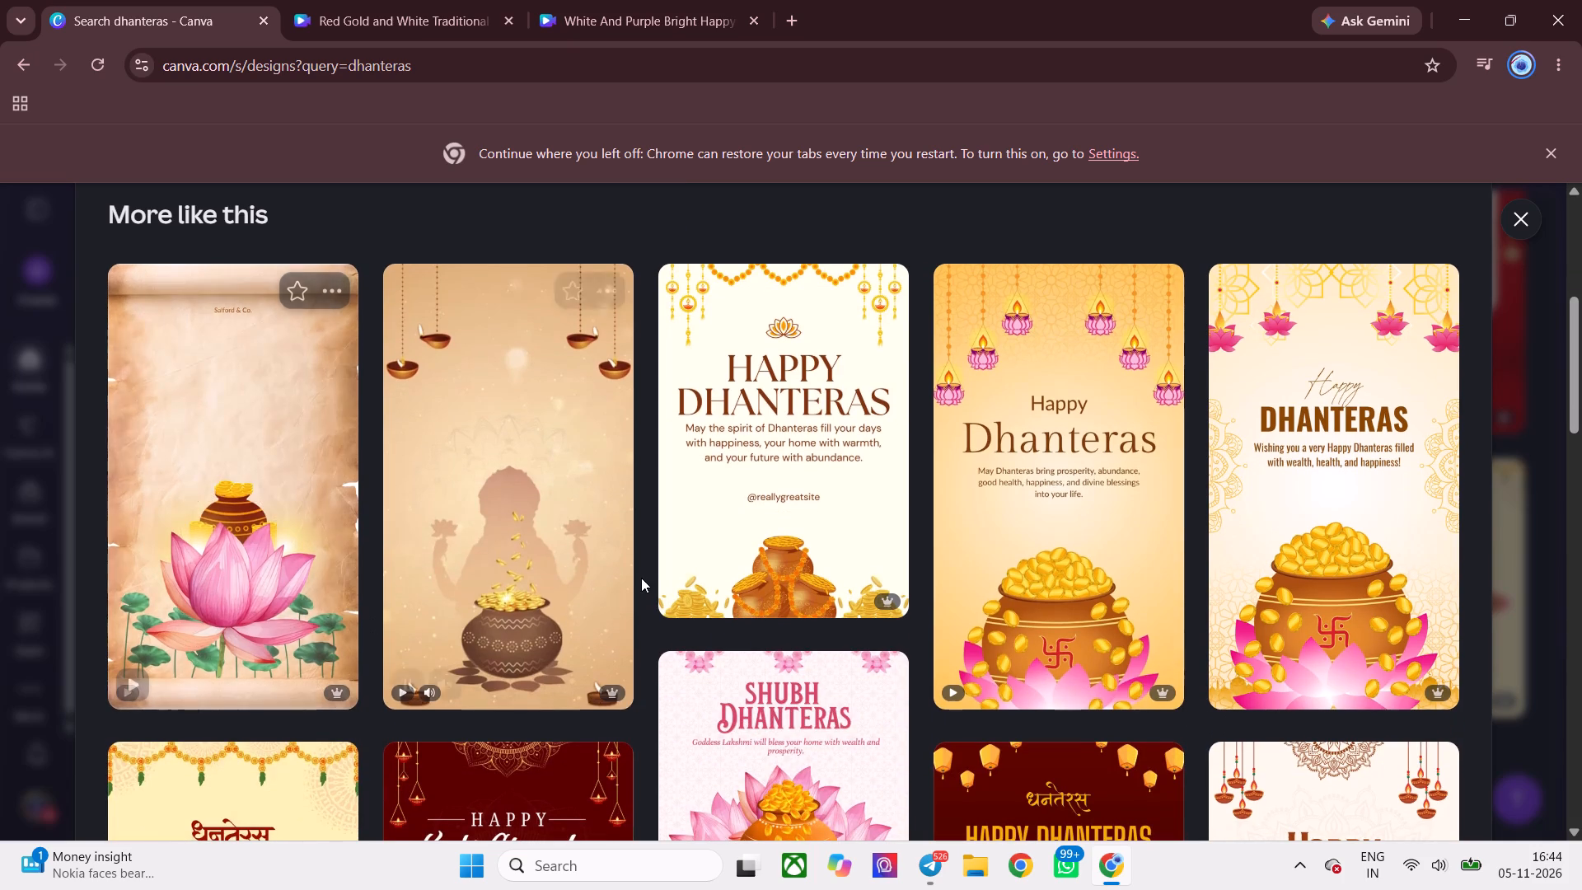
left_click(250, 564)
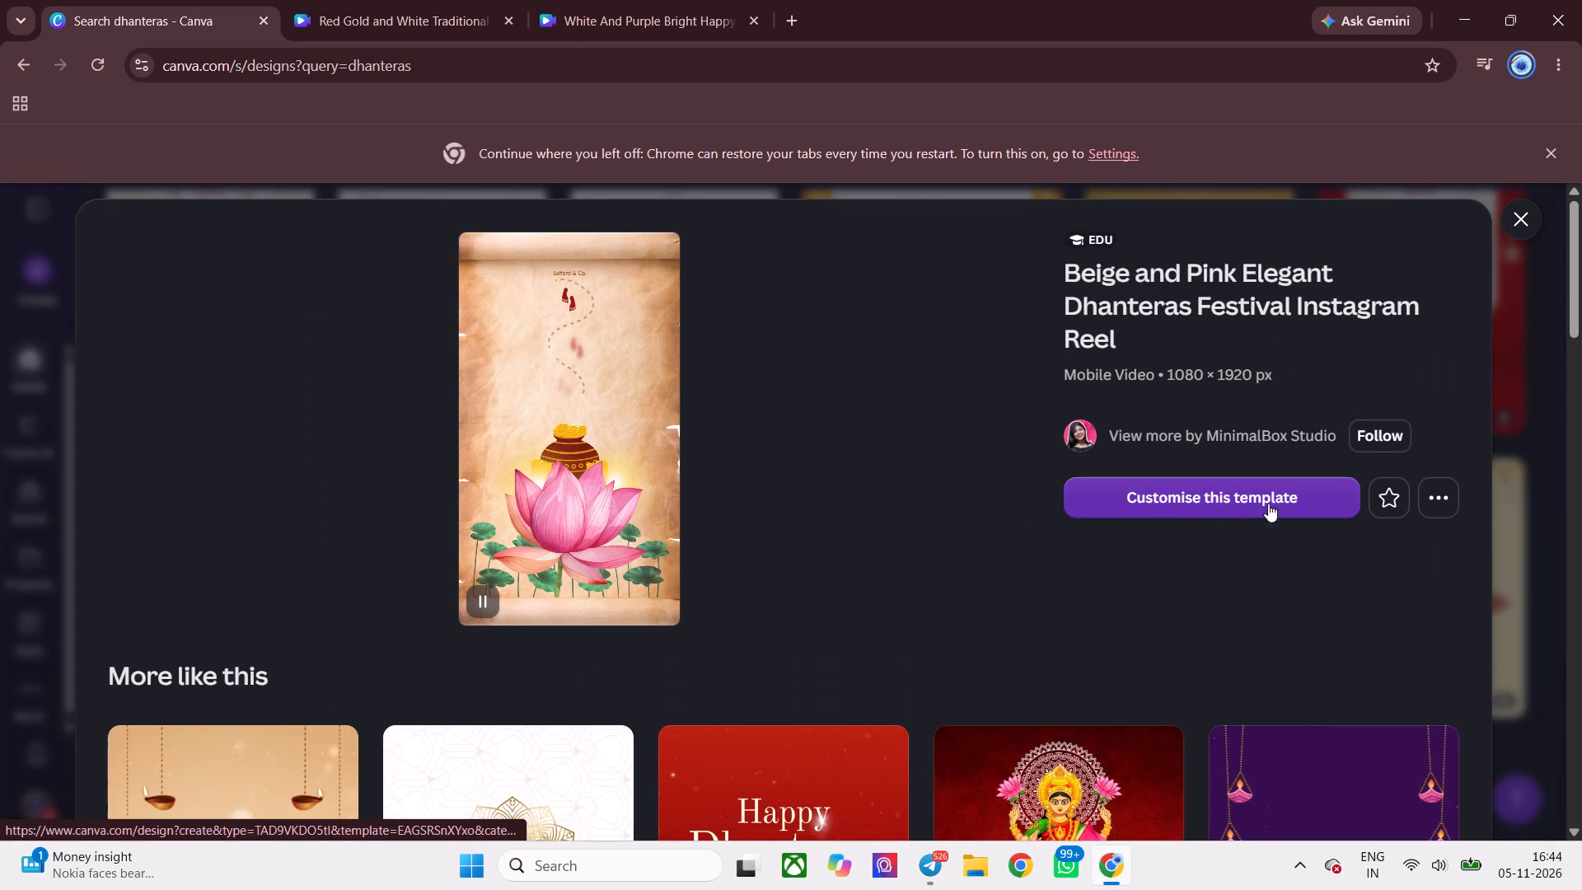
Copy the share link of the Beige and Pink Elegant Dhanteras Festival Instagram Reel template.
left_click(1433, 499)
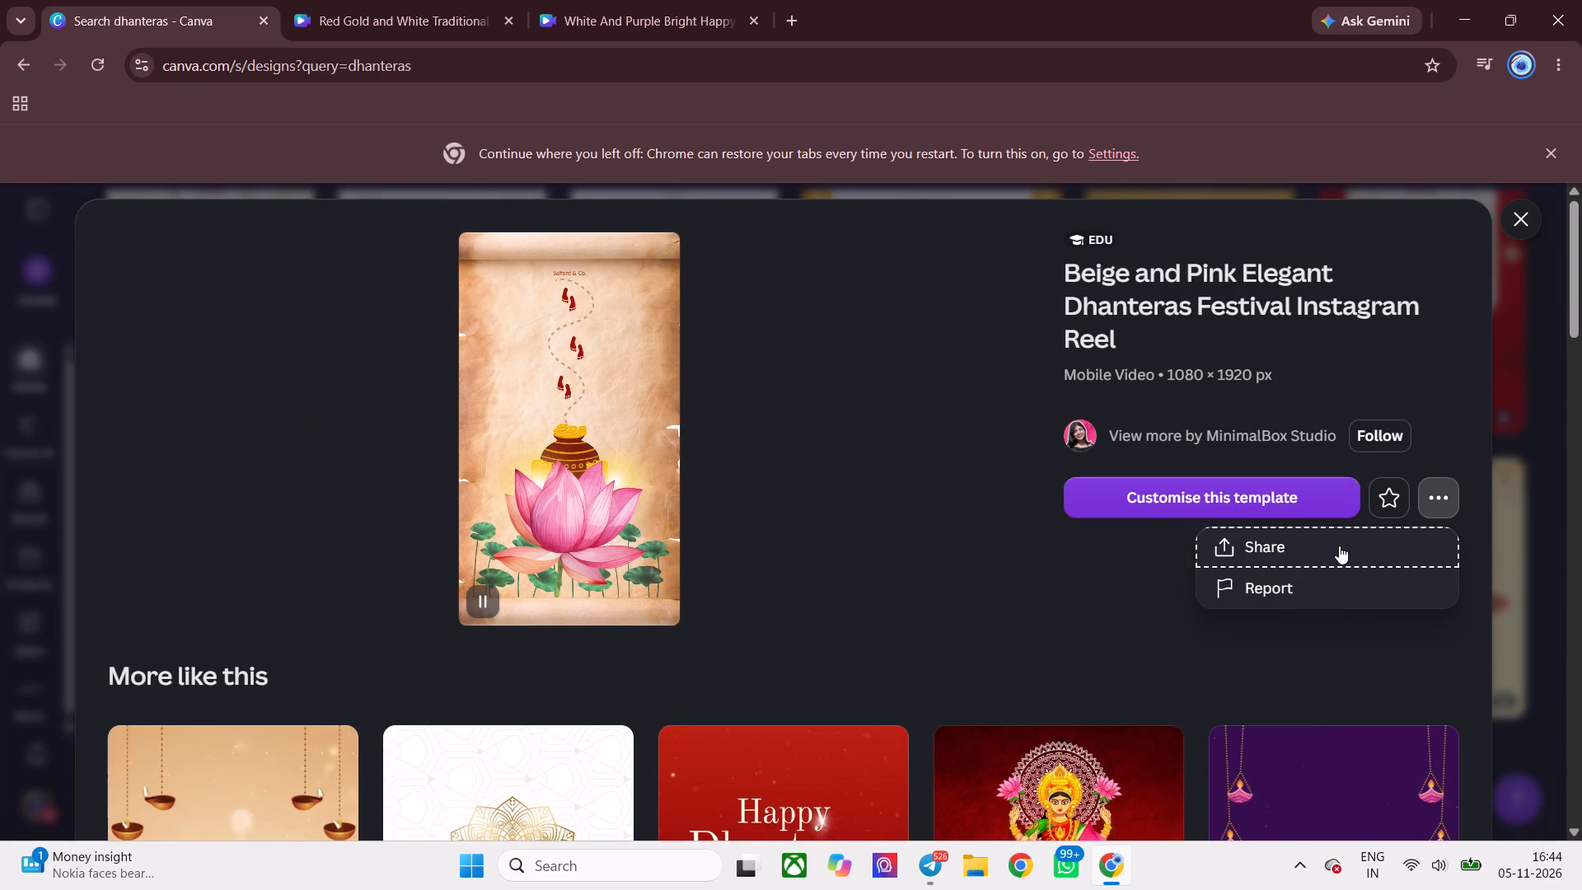
left_click(1337, 546)
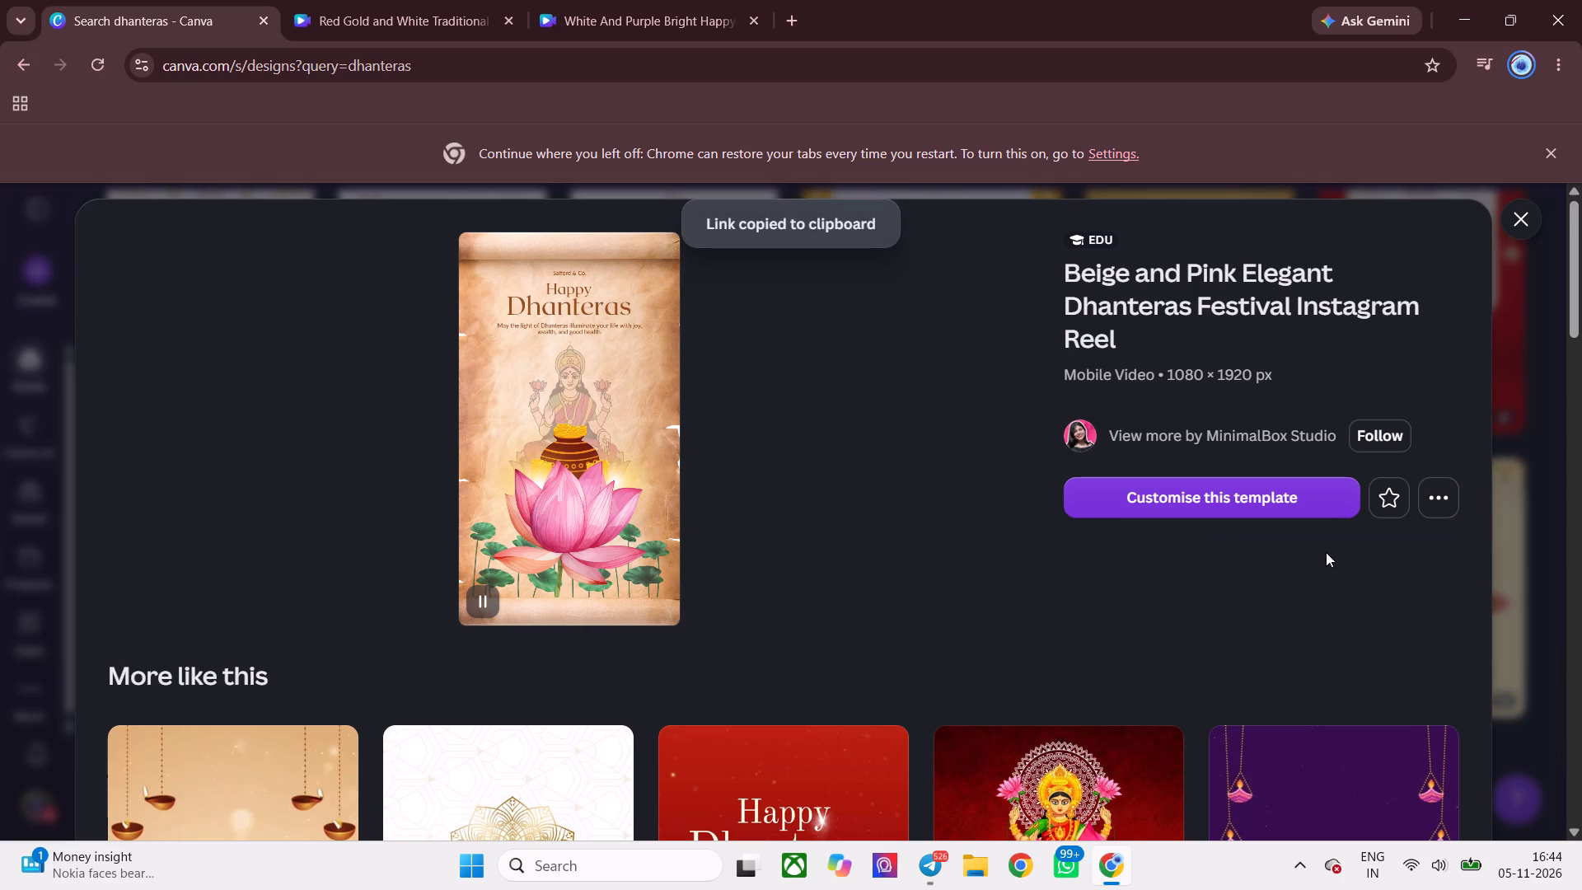
Switch to WhatsApp with the Dhanteras template link copied.
left_click(1061, 874)
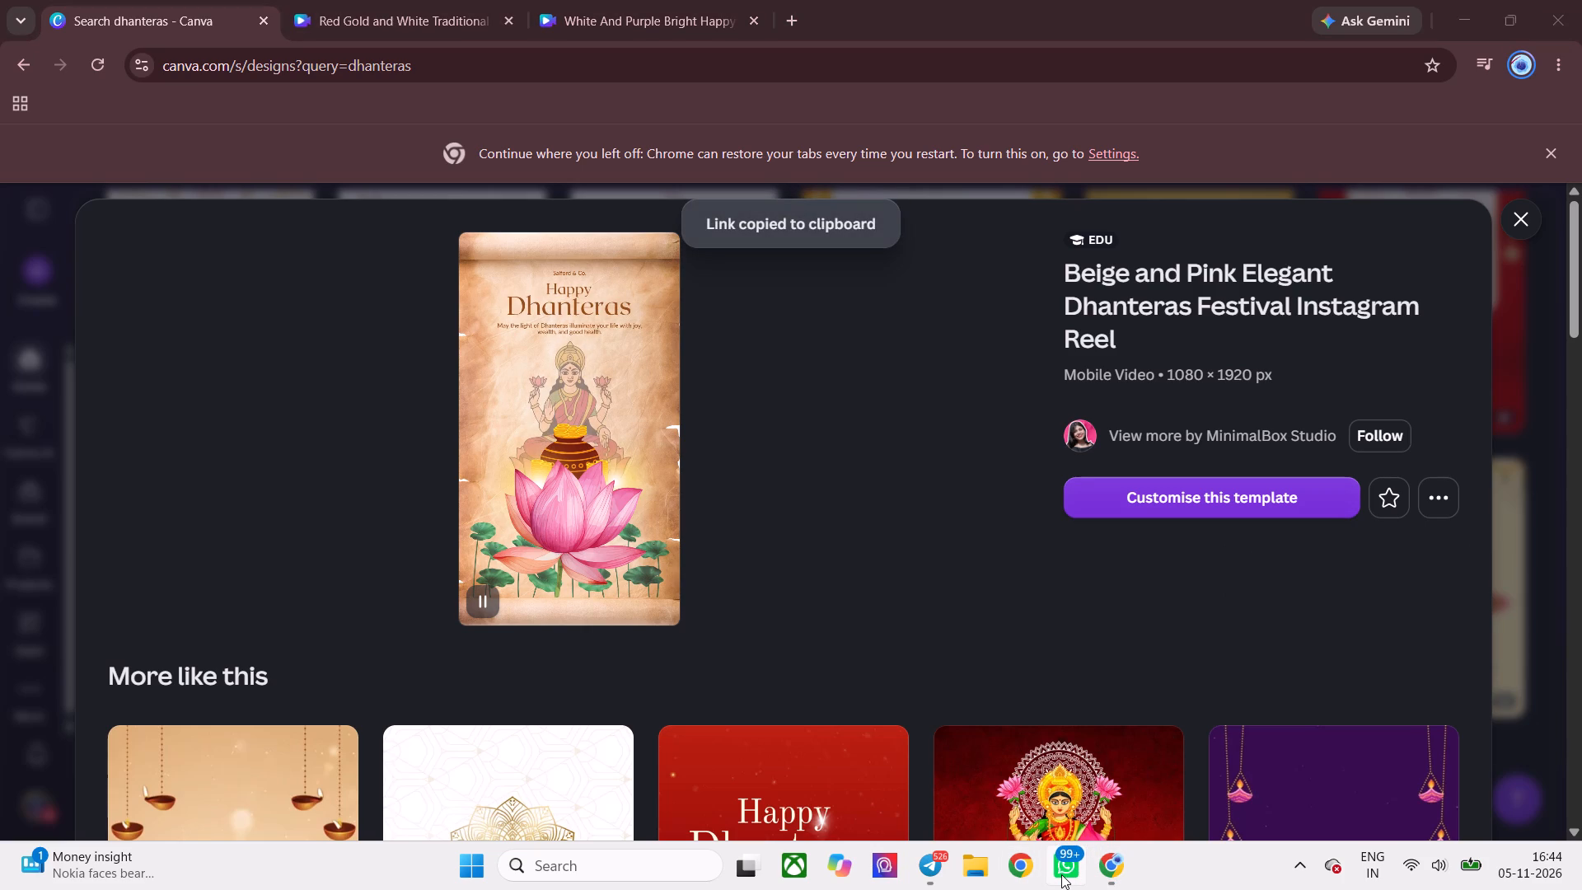
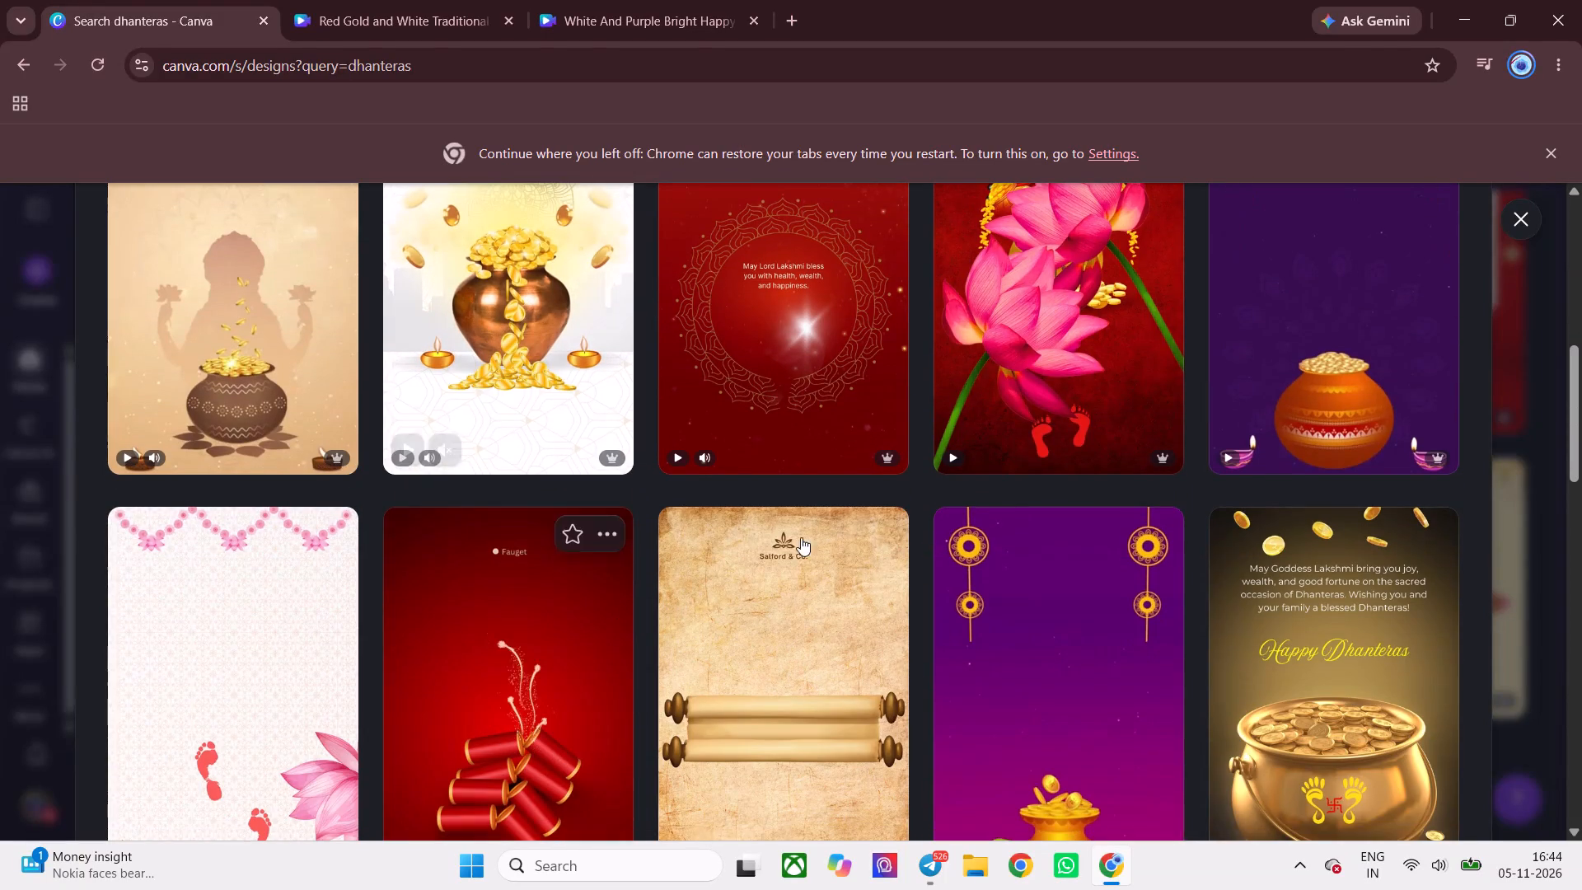
Compare the animated Dhanteras templates under More like this, previewing the red Lakshmi and purple gold-pot designs.
scroll(1084, 376, "up", 1)
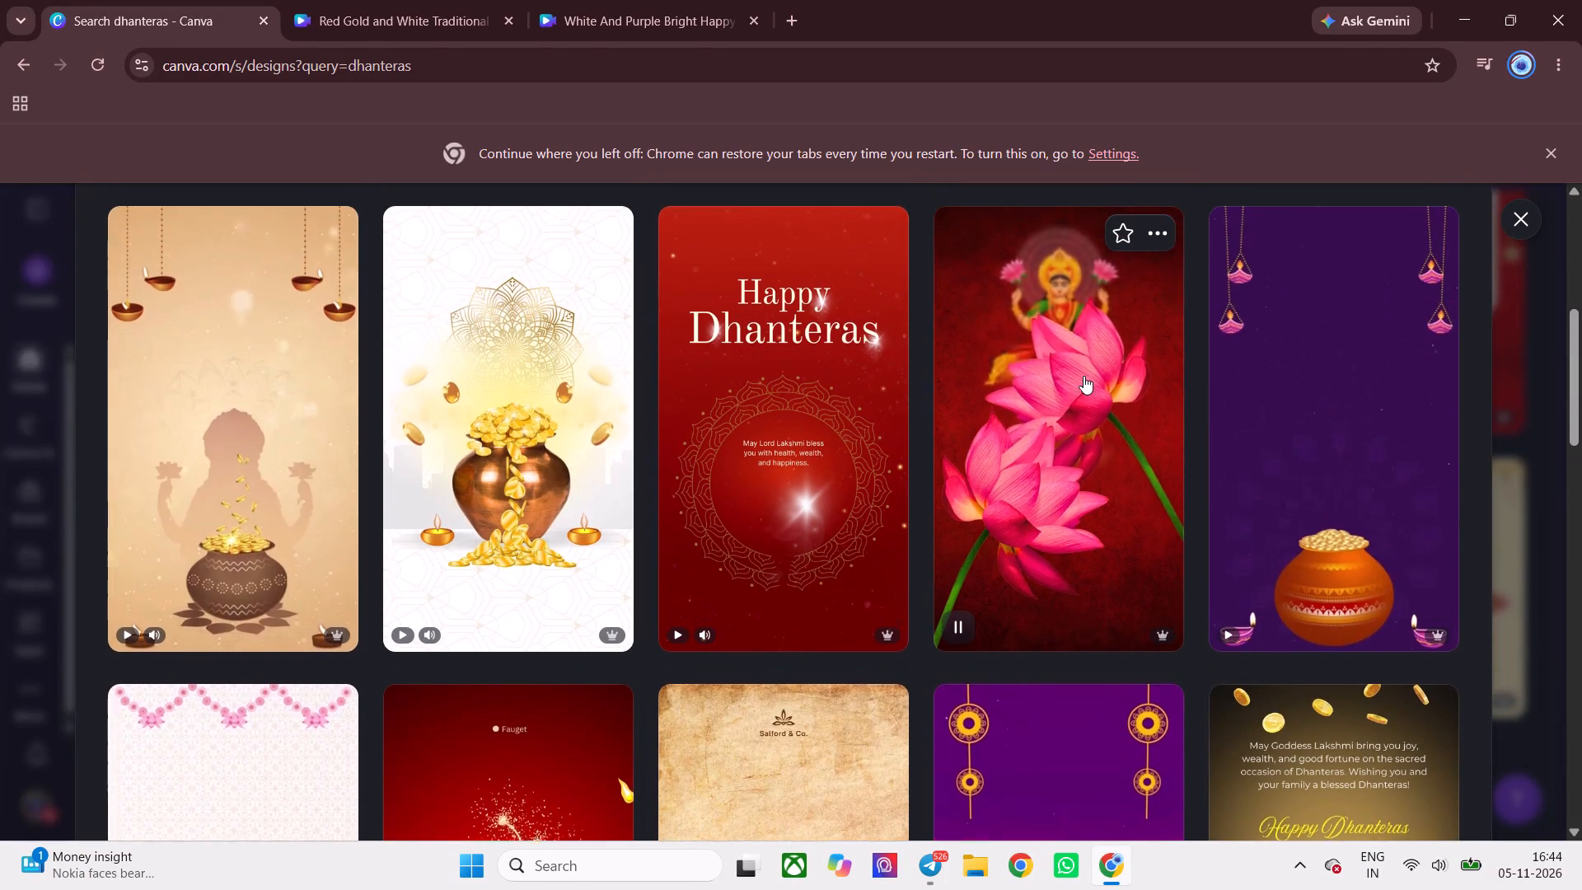
scroll(1084, 376, "up", 1)
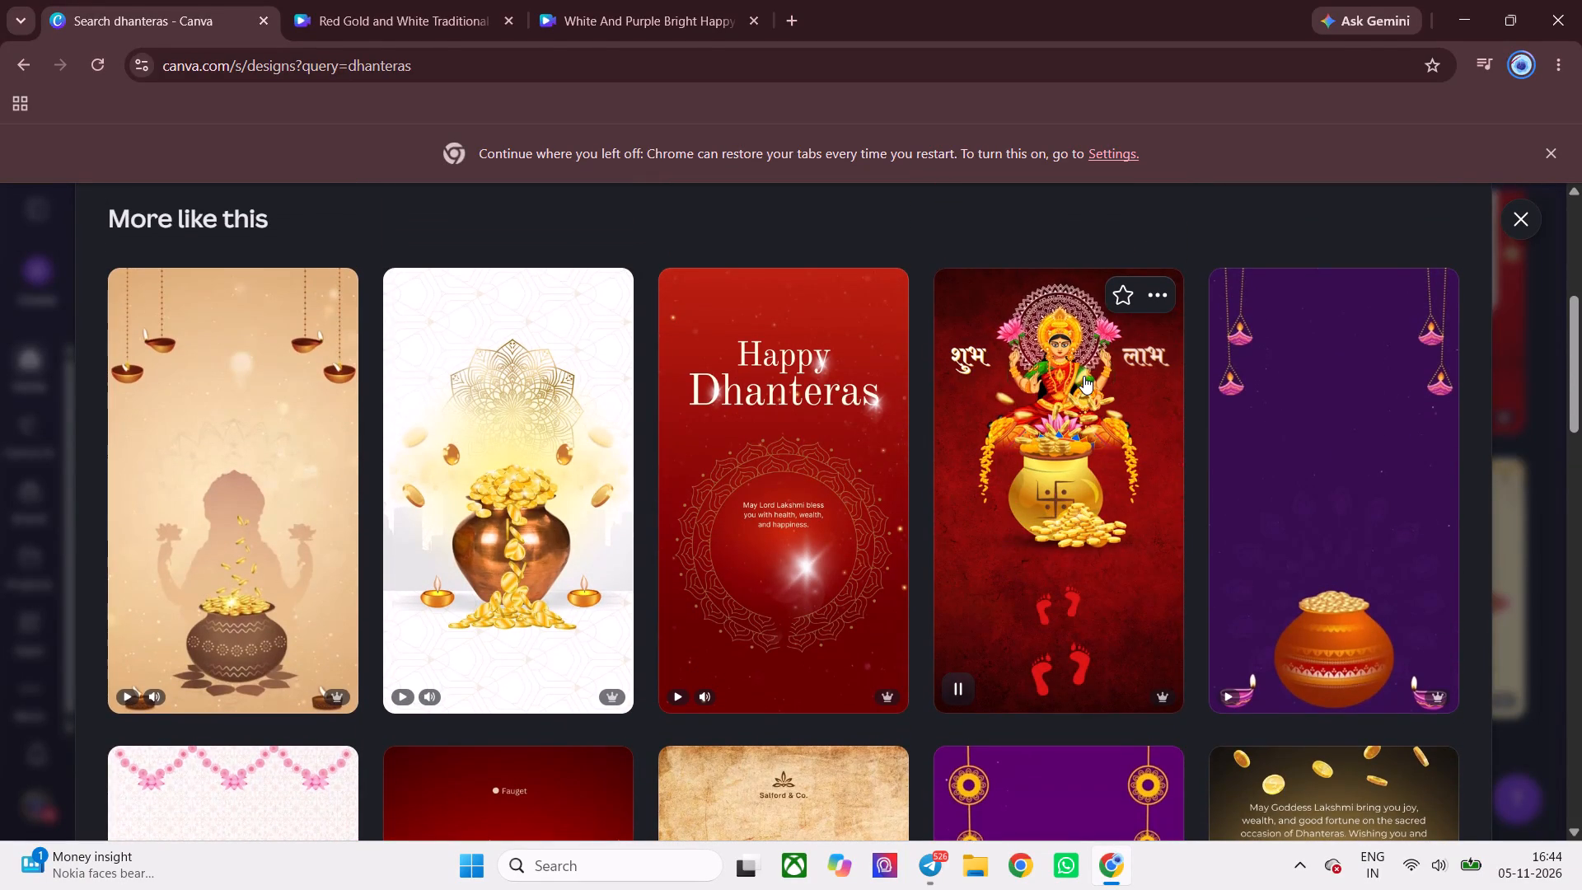
scroll(1084, 376, "down", 2)
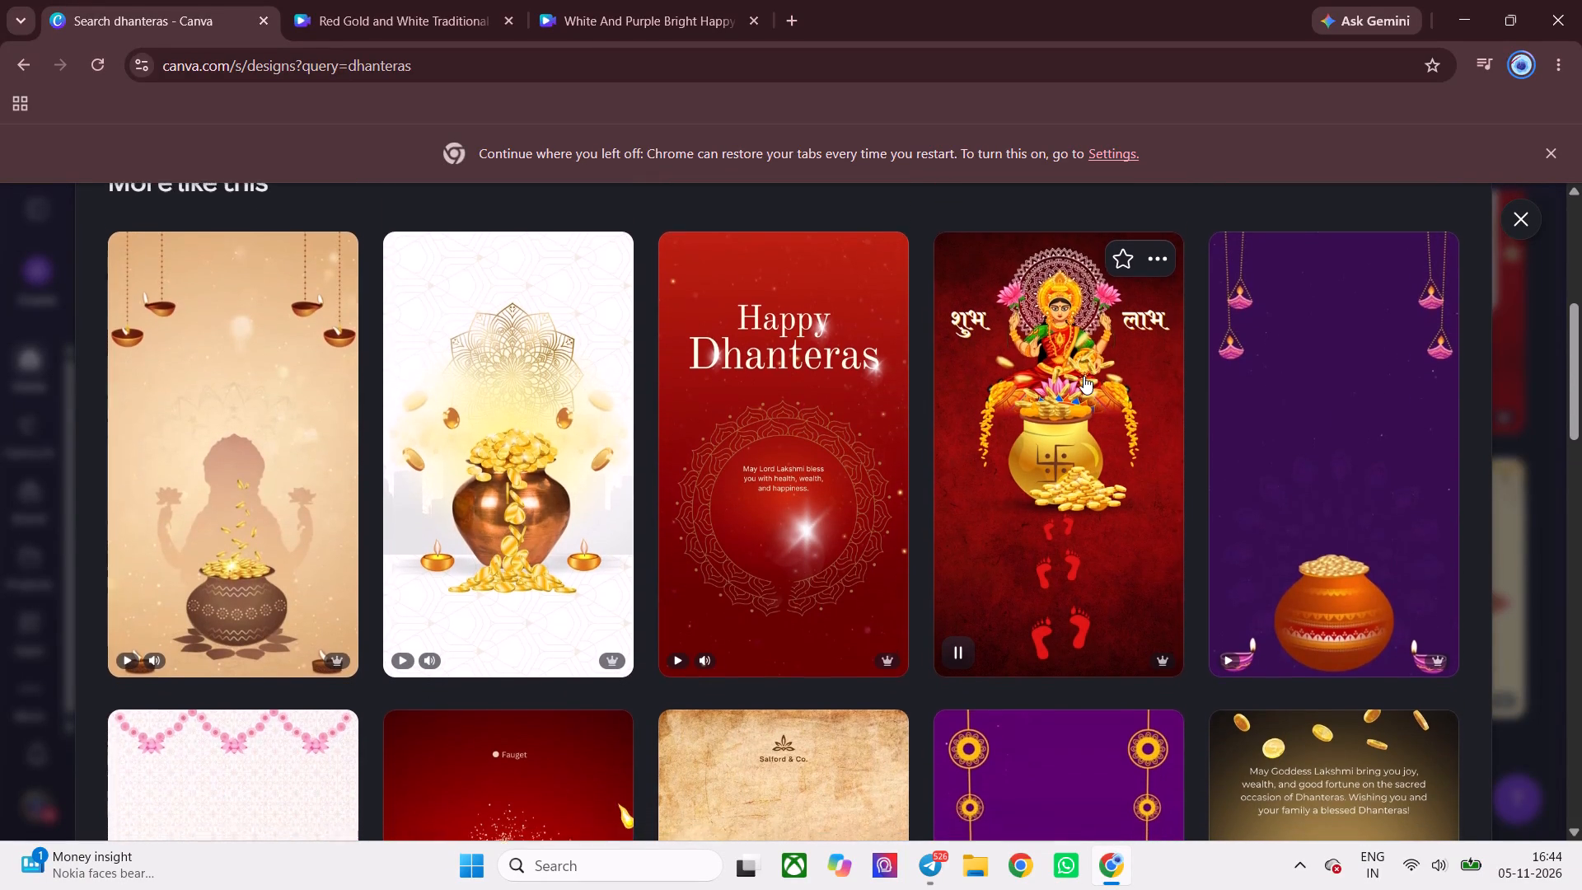
scroll(1084, 376, "down", 2)
scroll(1324, 293, "up", 1)
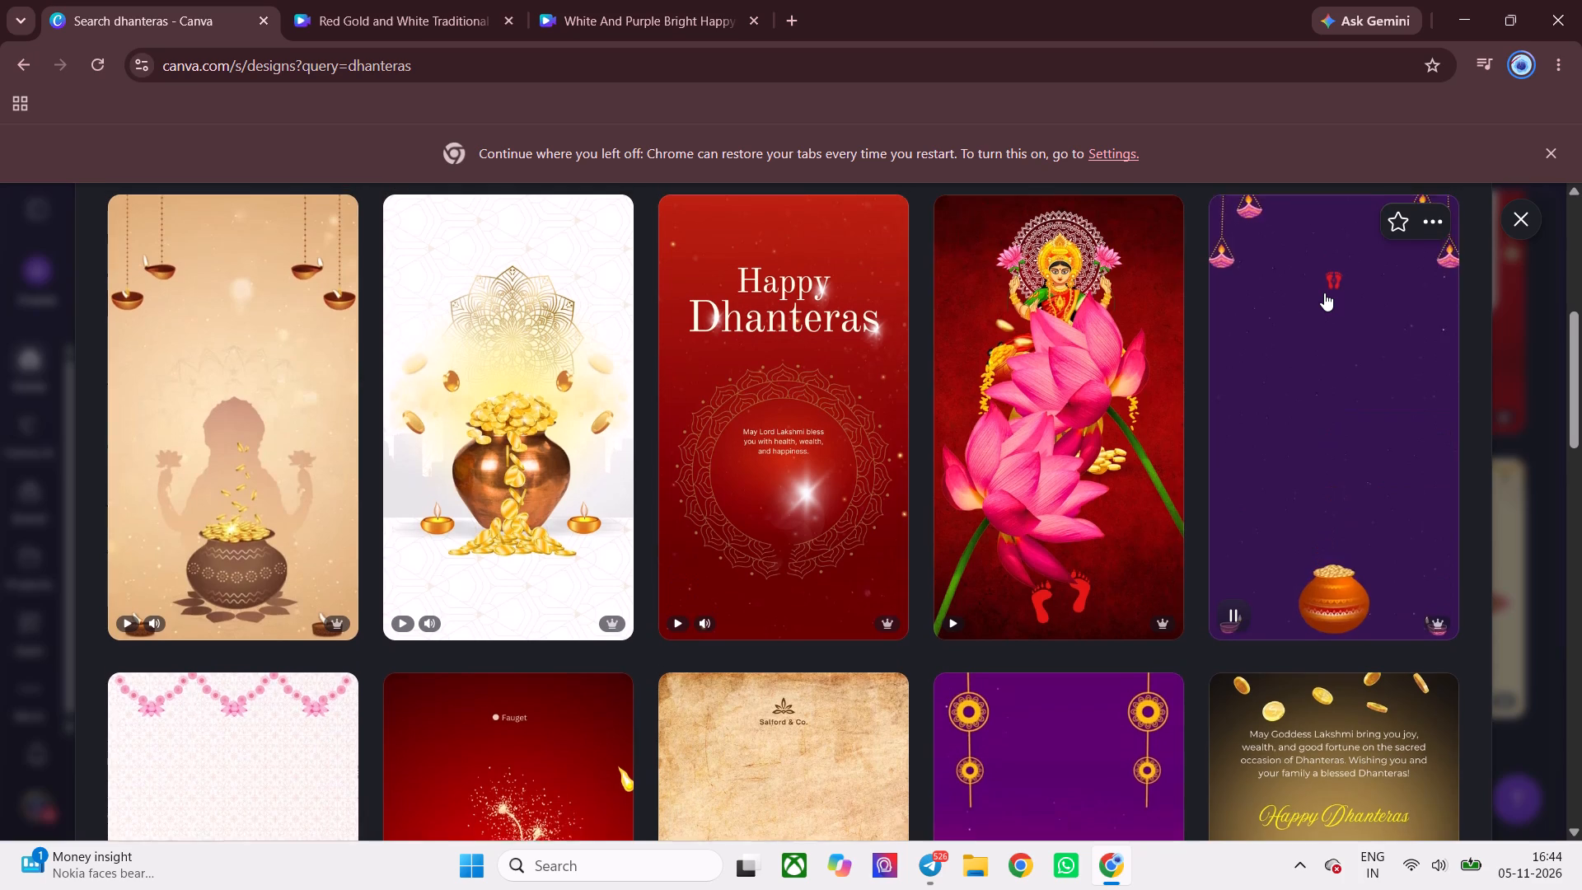
scroll(1324, 293, "up", 1)
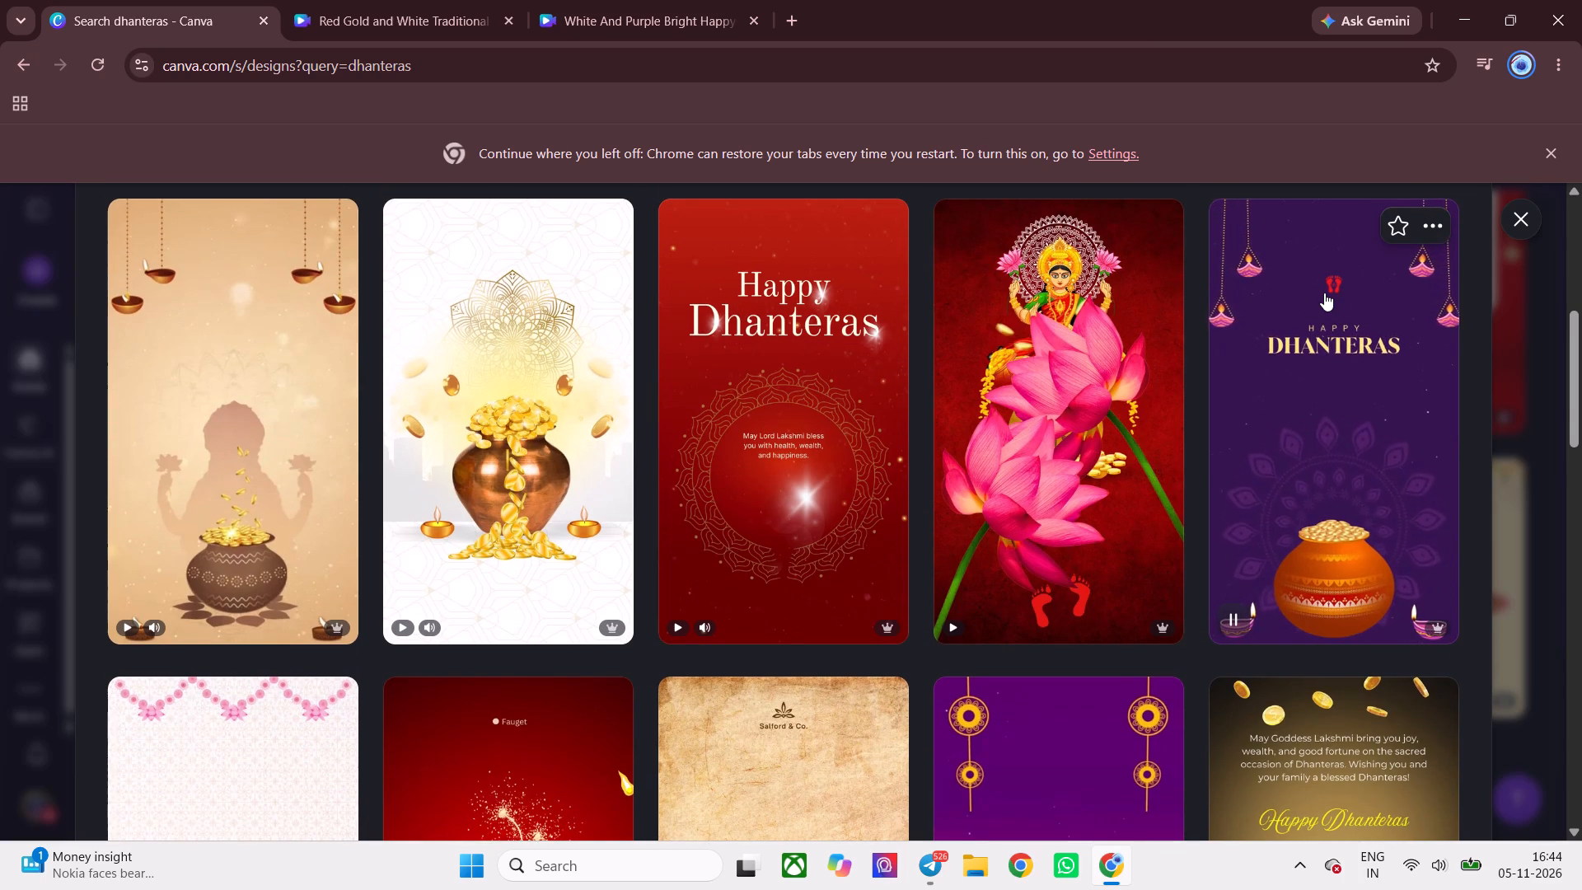
Examine the remaining vertical story-style templates below the opened preview for a suitable Dhanteras design, and return to the dhanteras search results.
scroll(1324, 293, "down", 3)
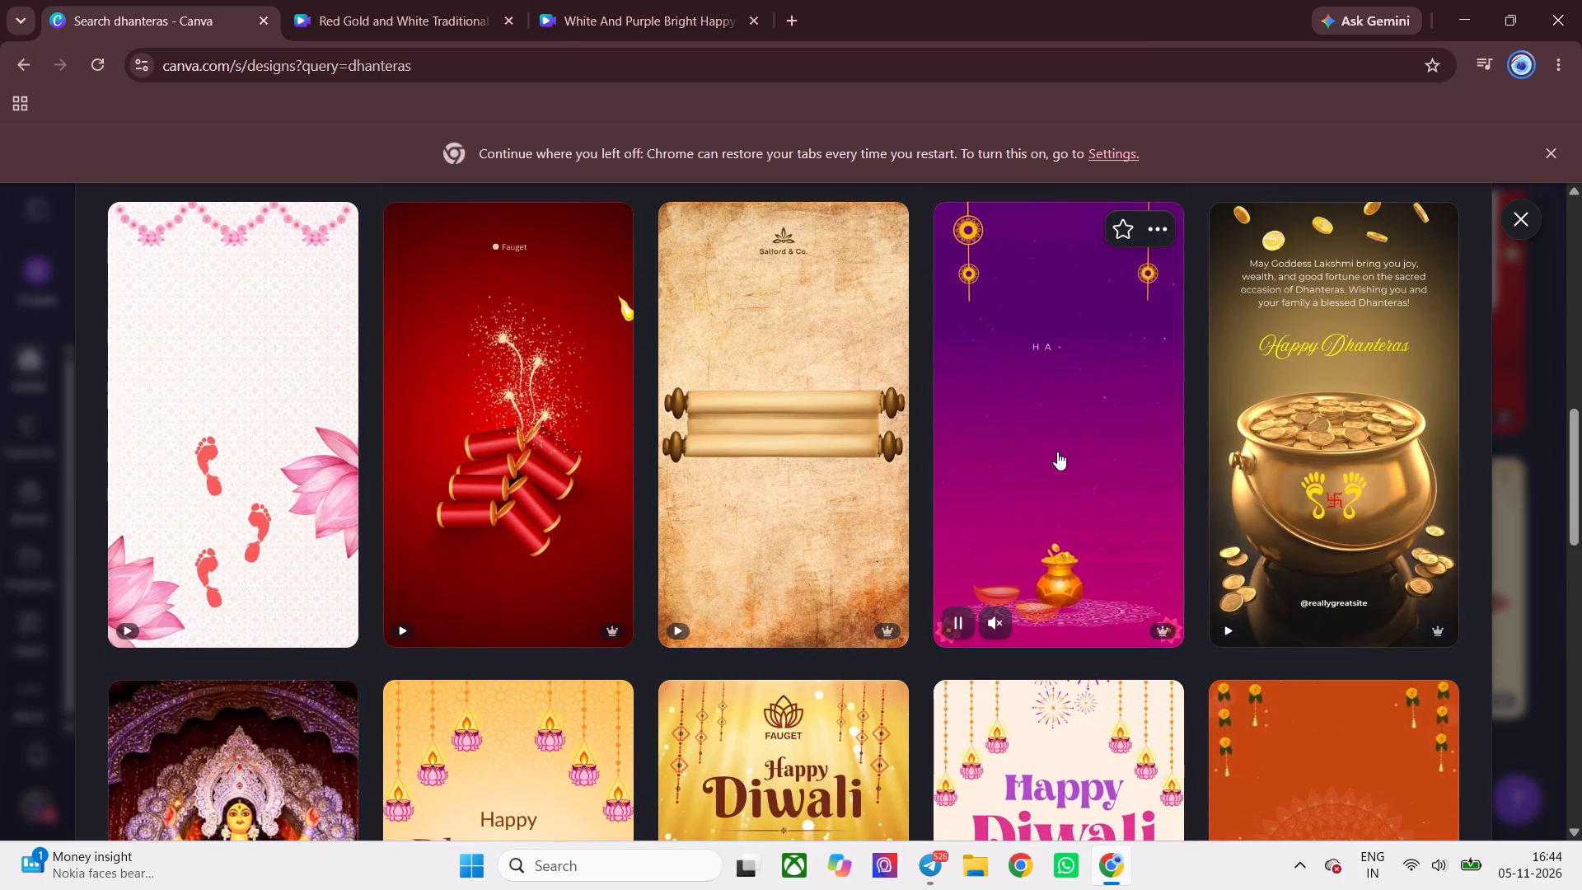
scroll(1057, 452, "down", 1)
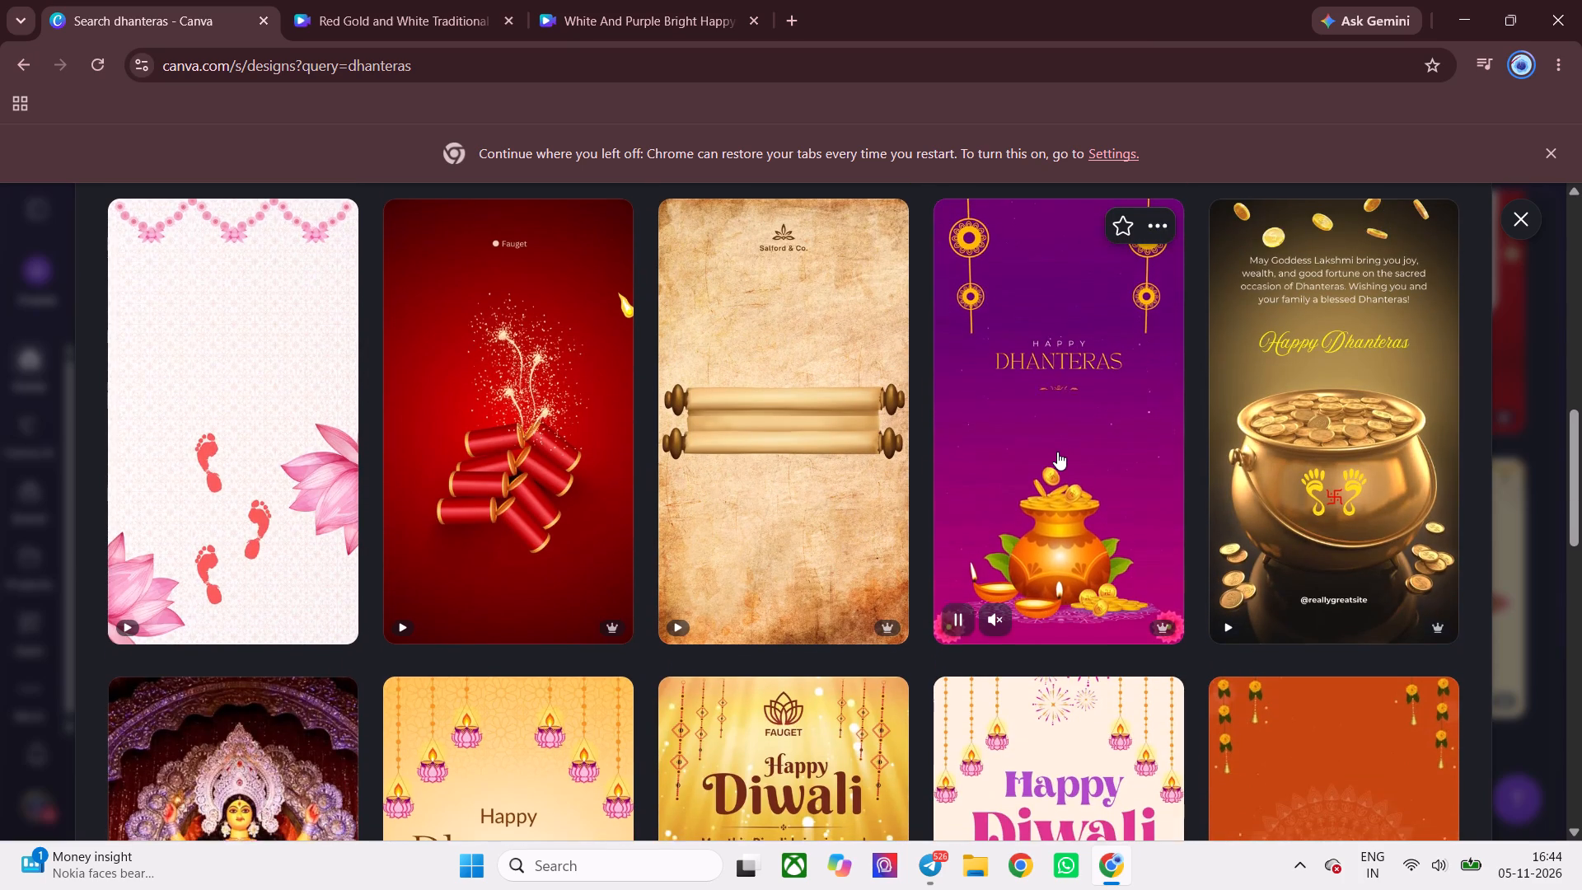
scroll(1057, 452, "down", 3)
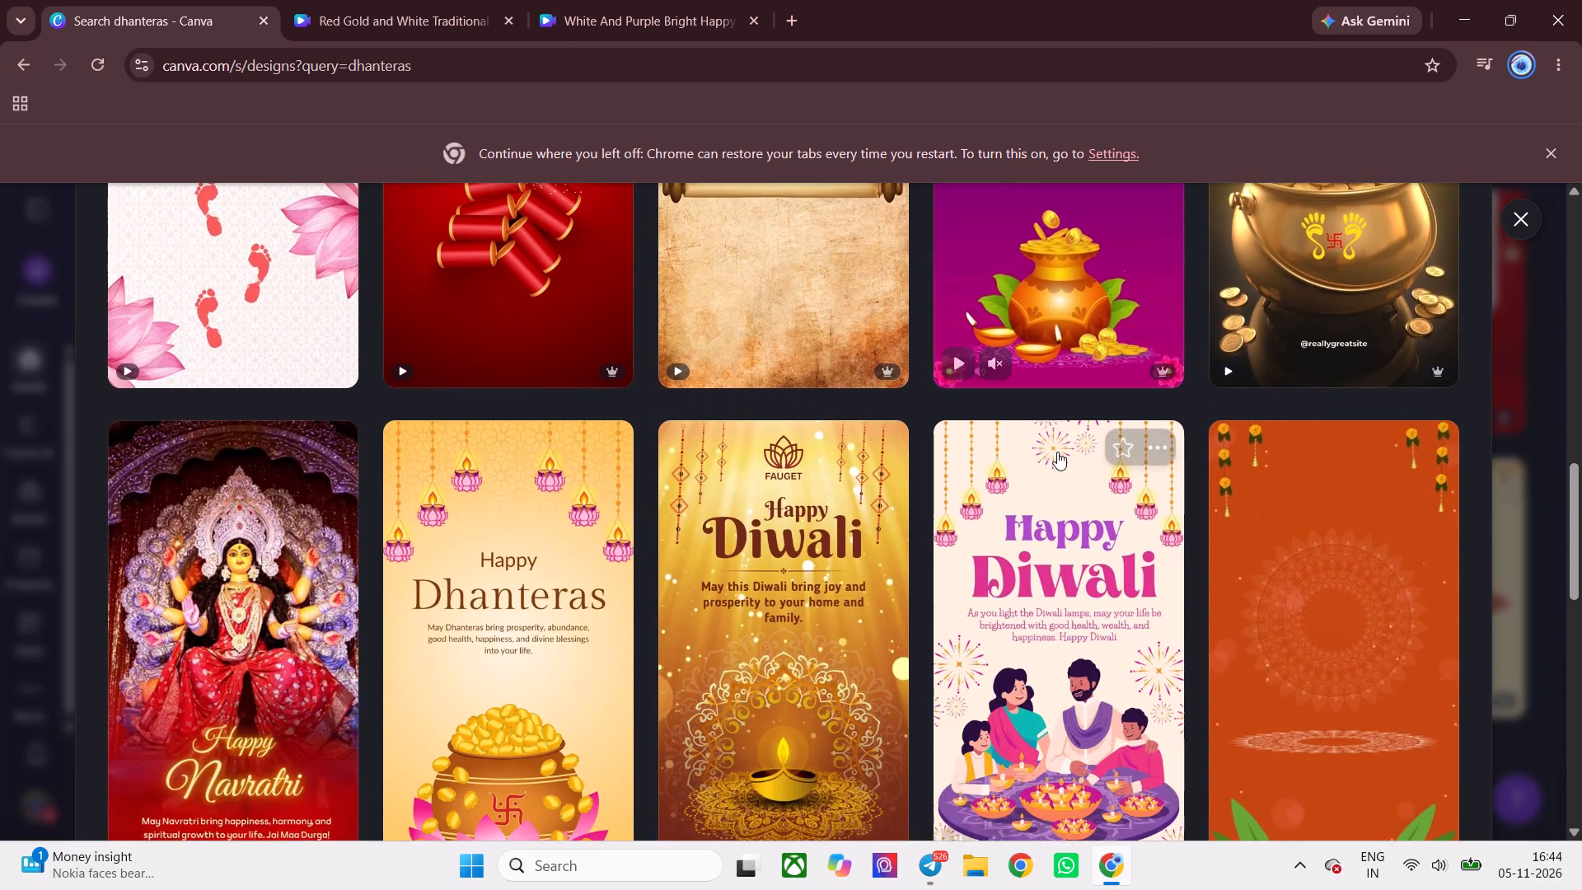
scroll(1057, 452, "down", 4)
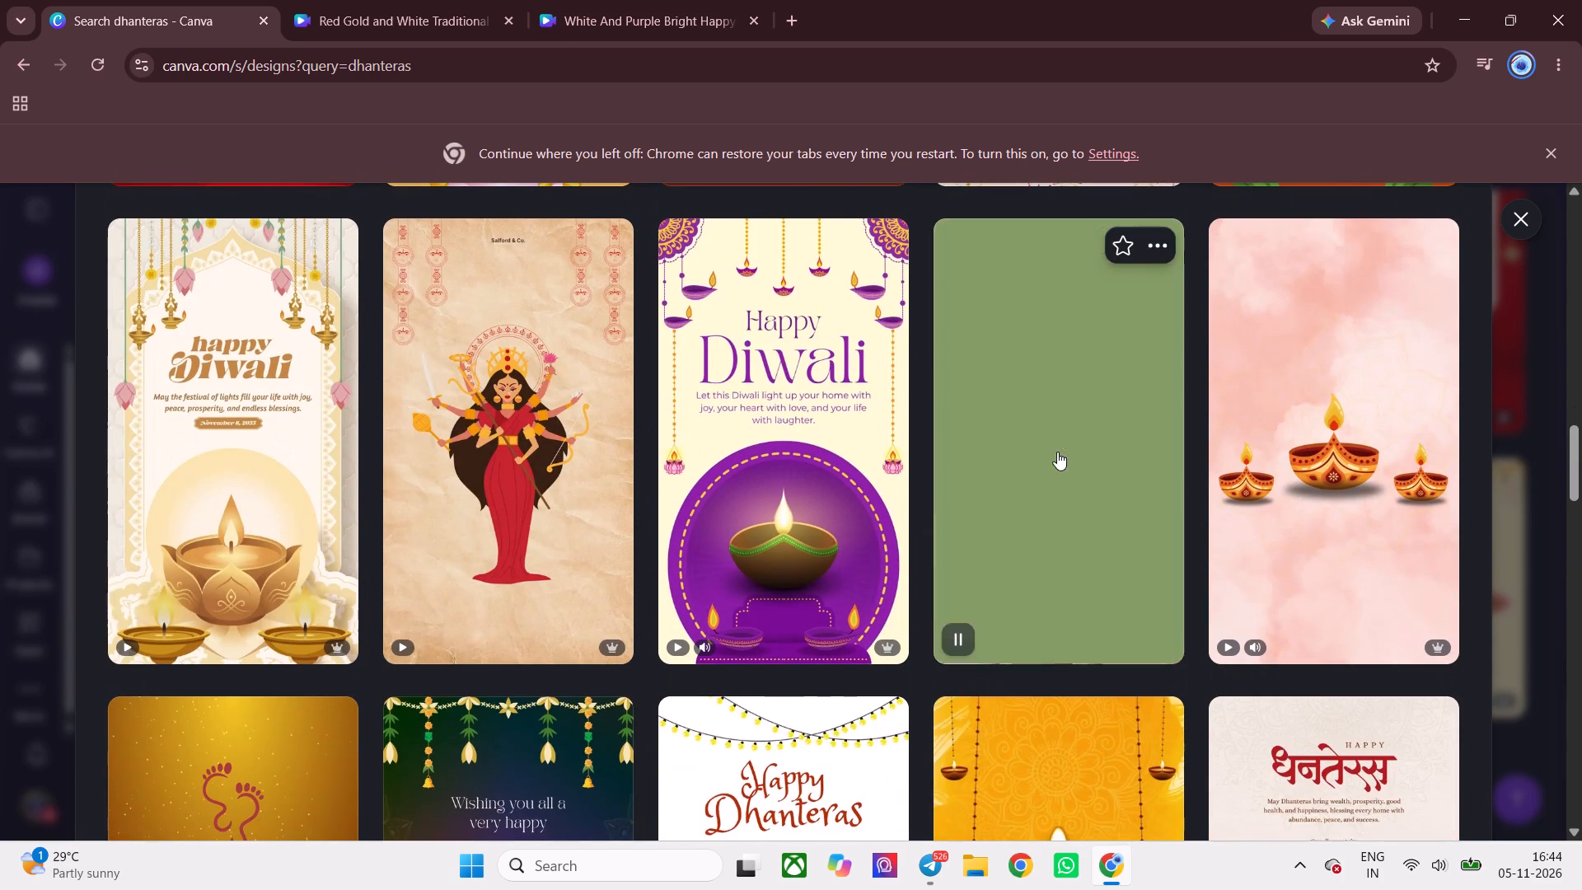
scroll(1057, 452, "down", 1)
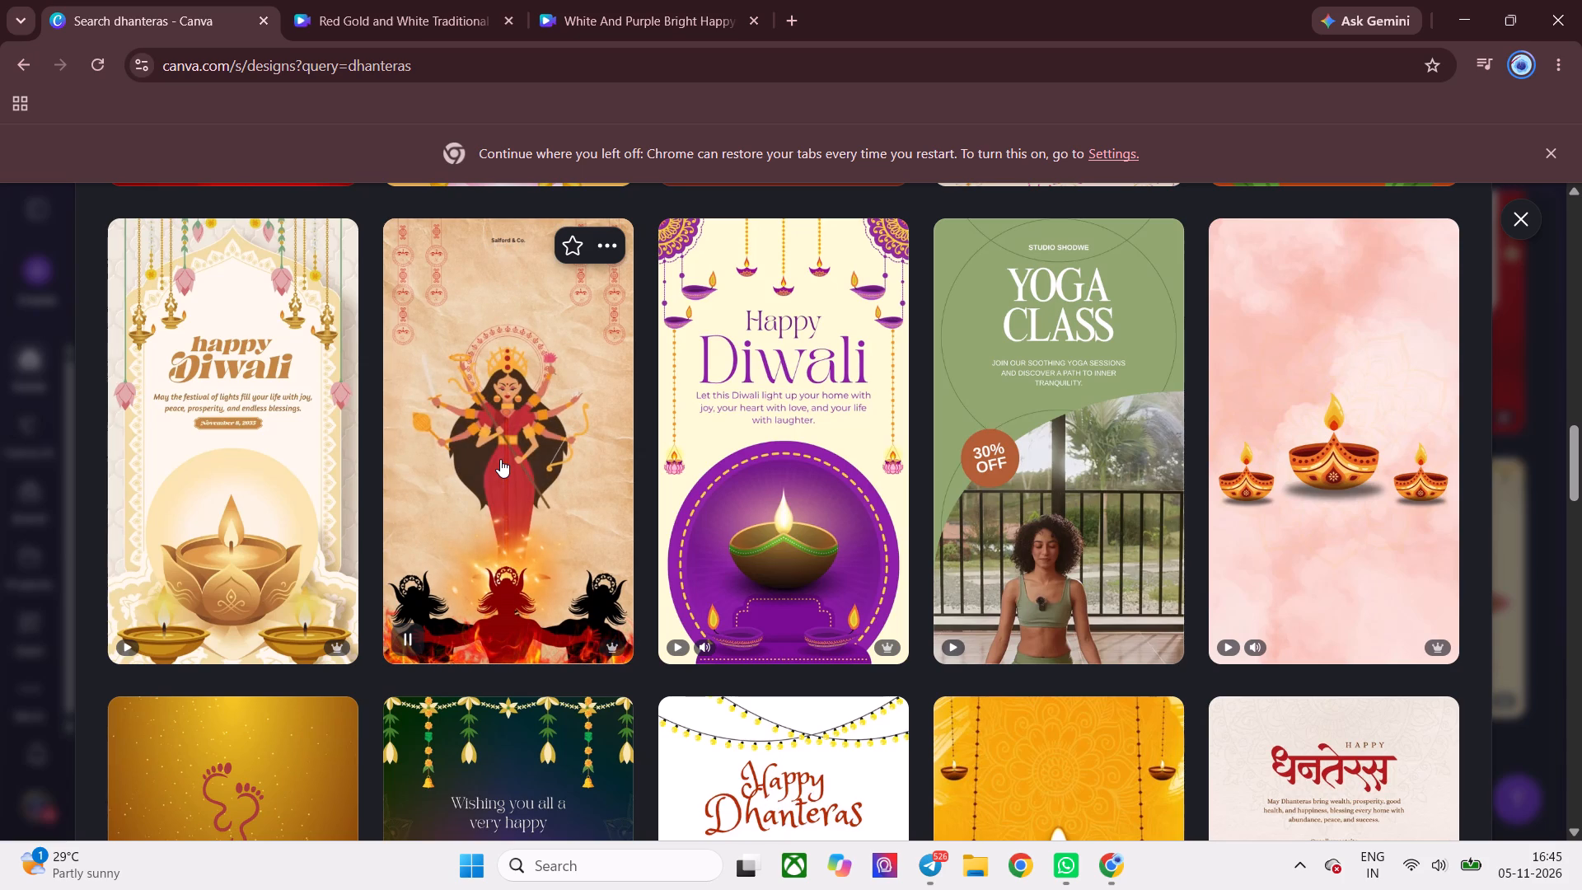
scroll(500, 459, "down", 4)
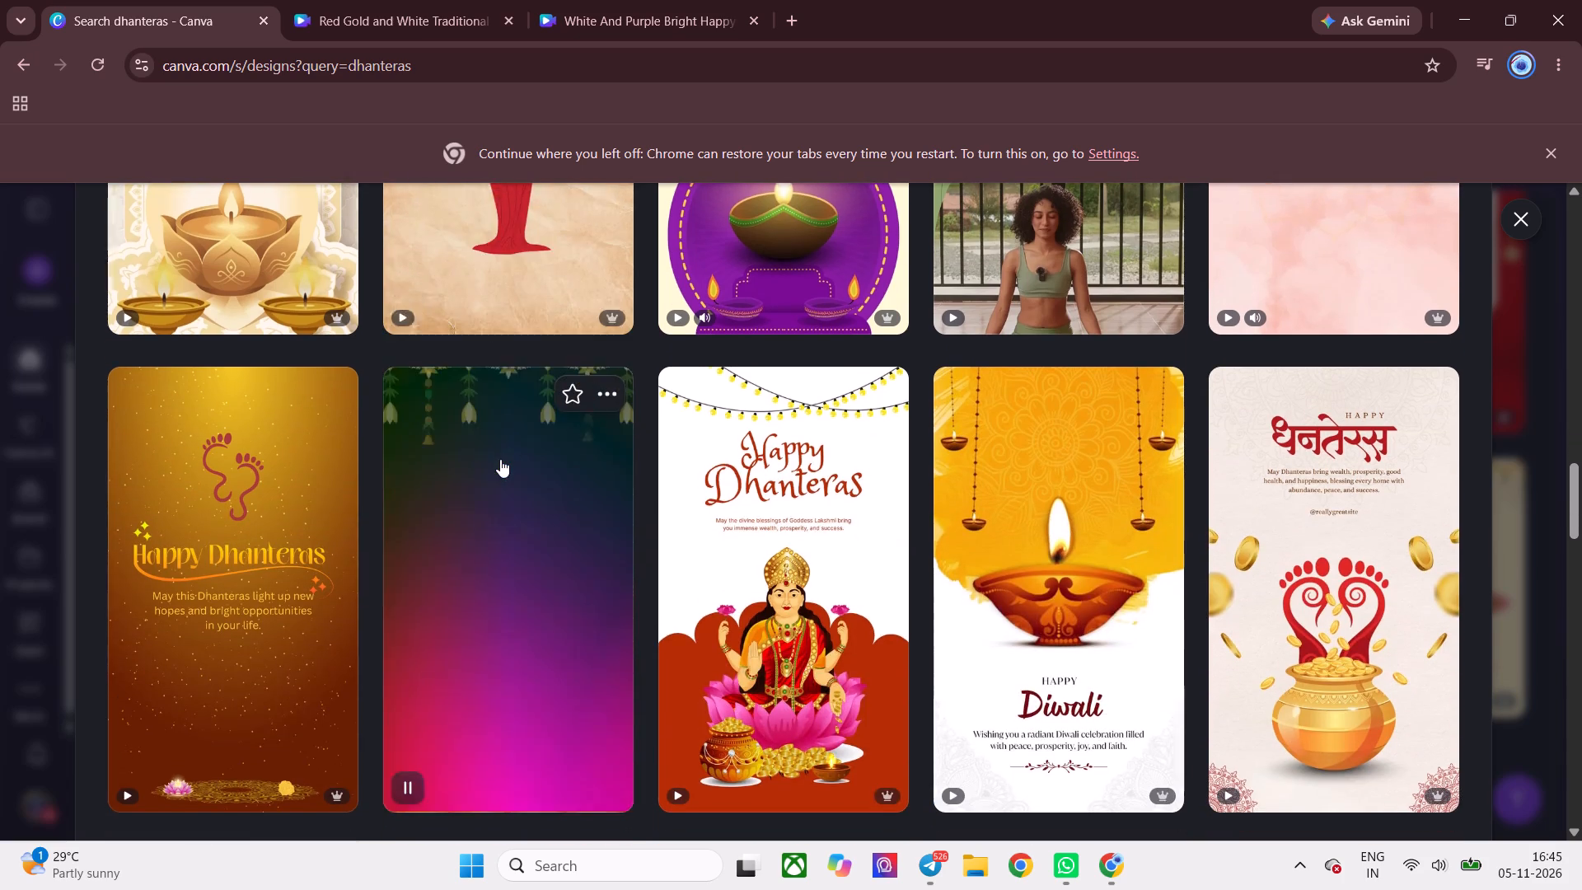
scroll(500, 459, "down", 1)
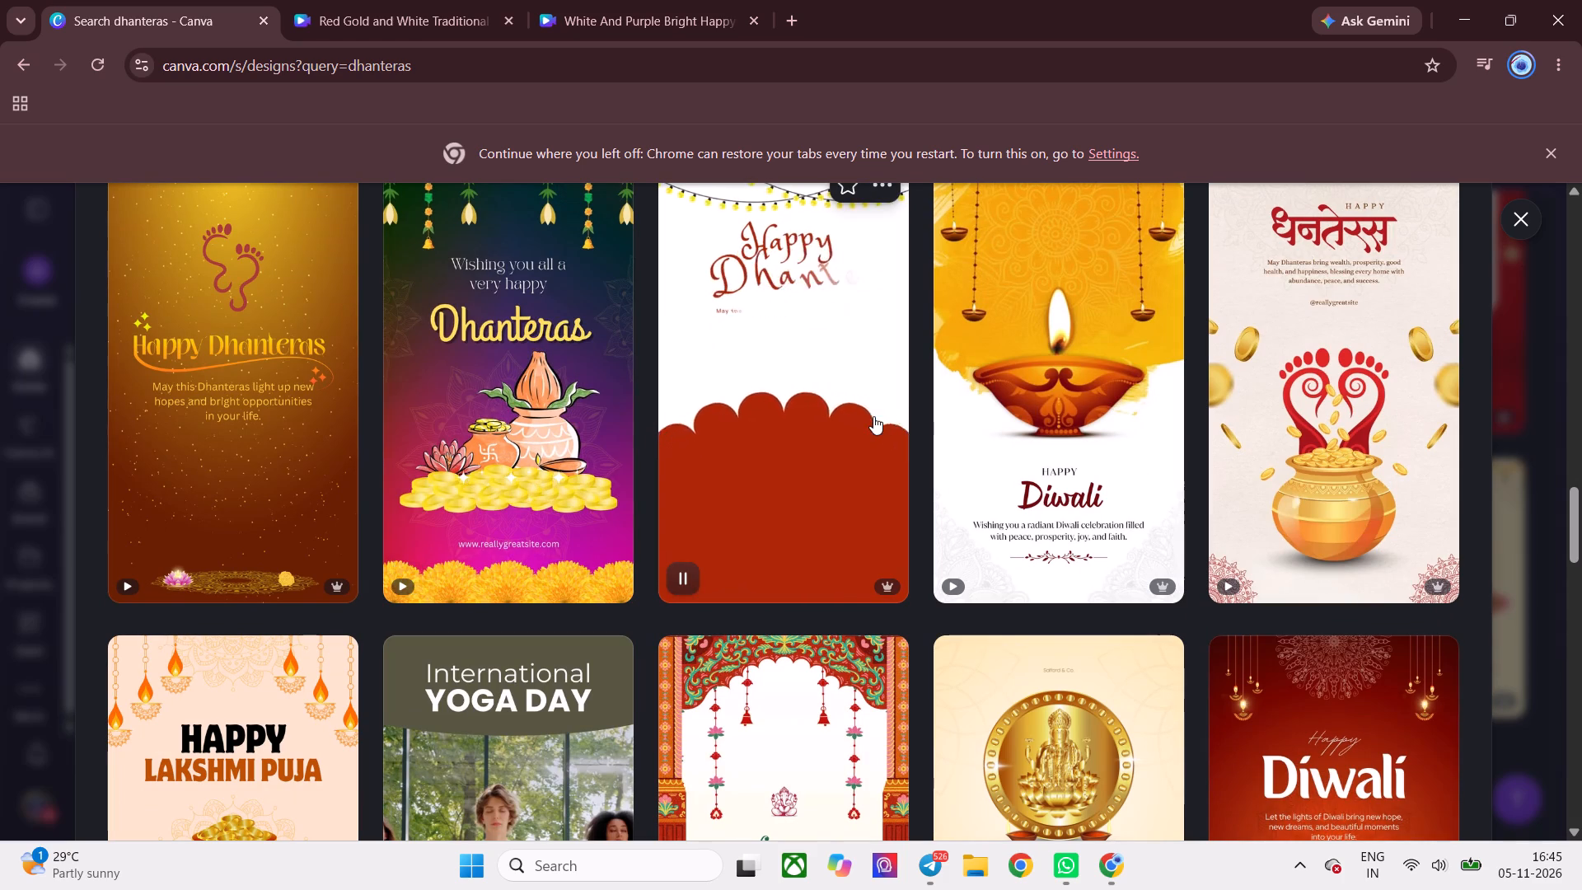
scroll(873, 416, "down", 4)
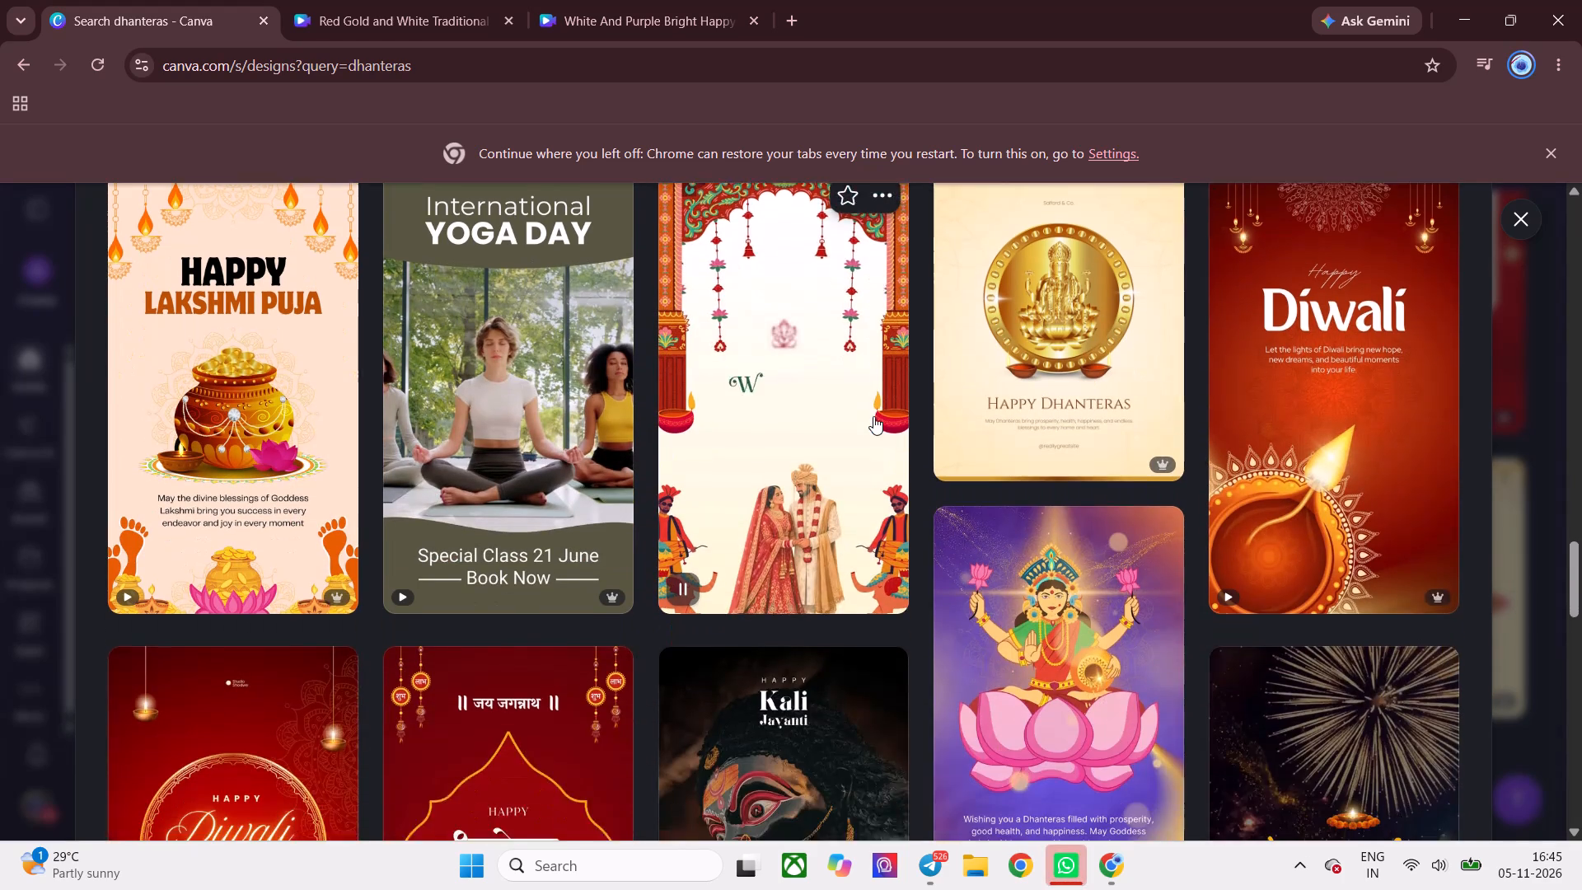
scroll(873, 416, "down", 2)
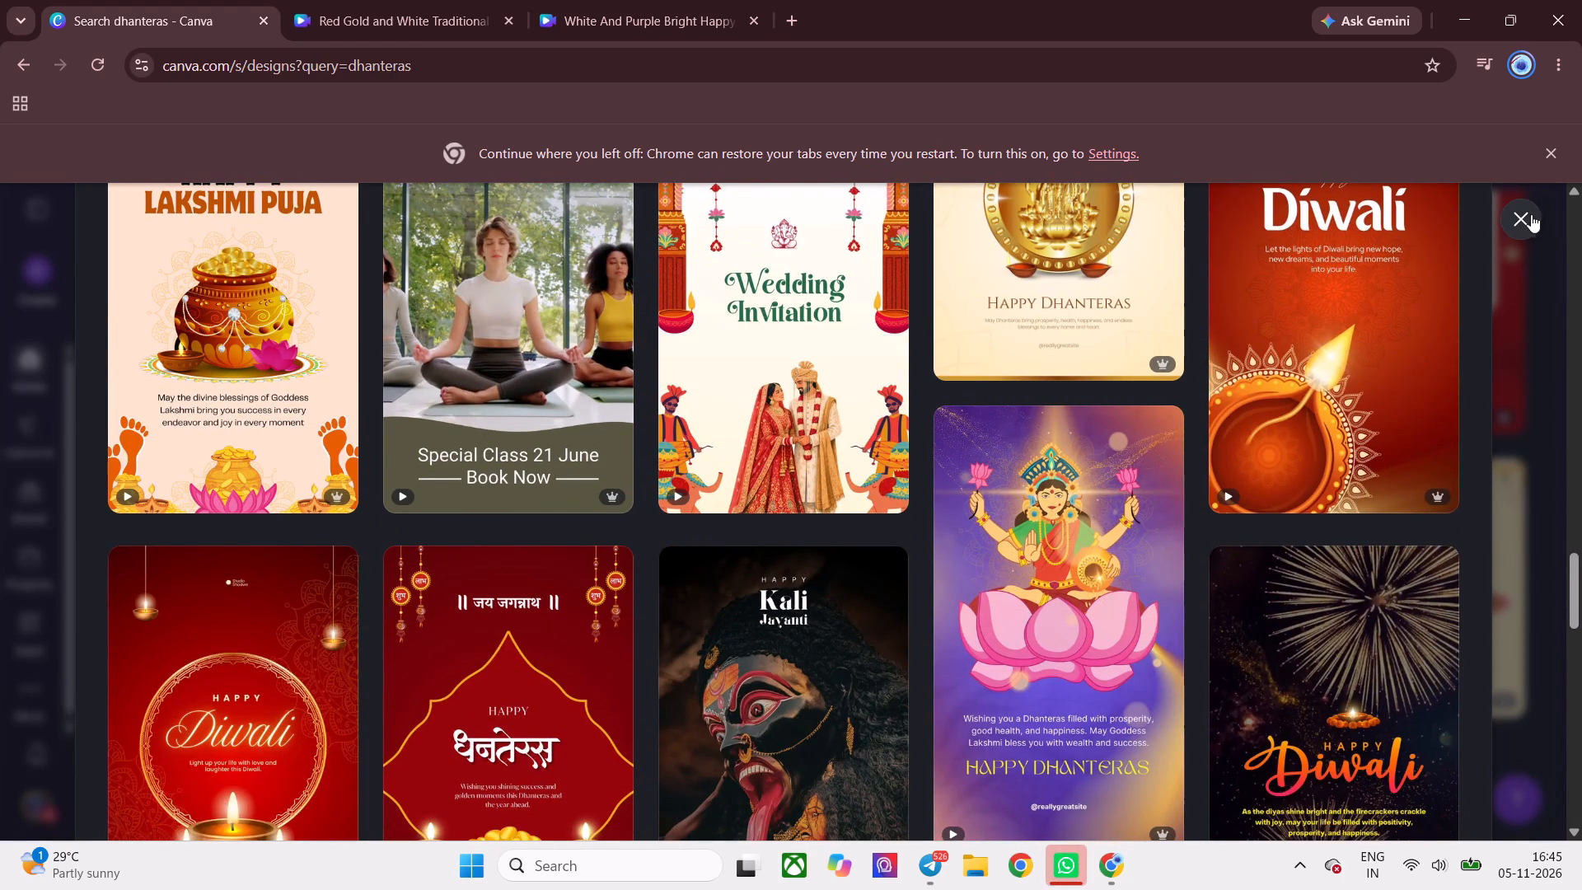
left_click(1526, 208)
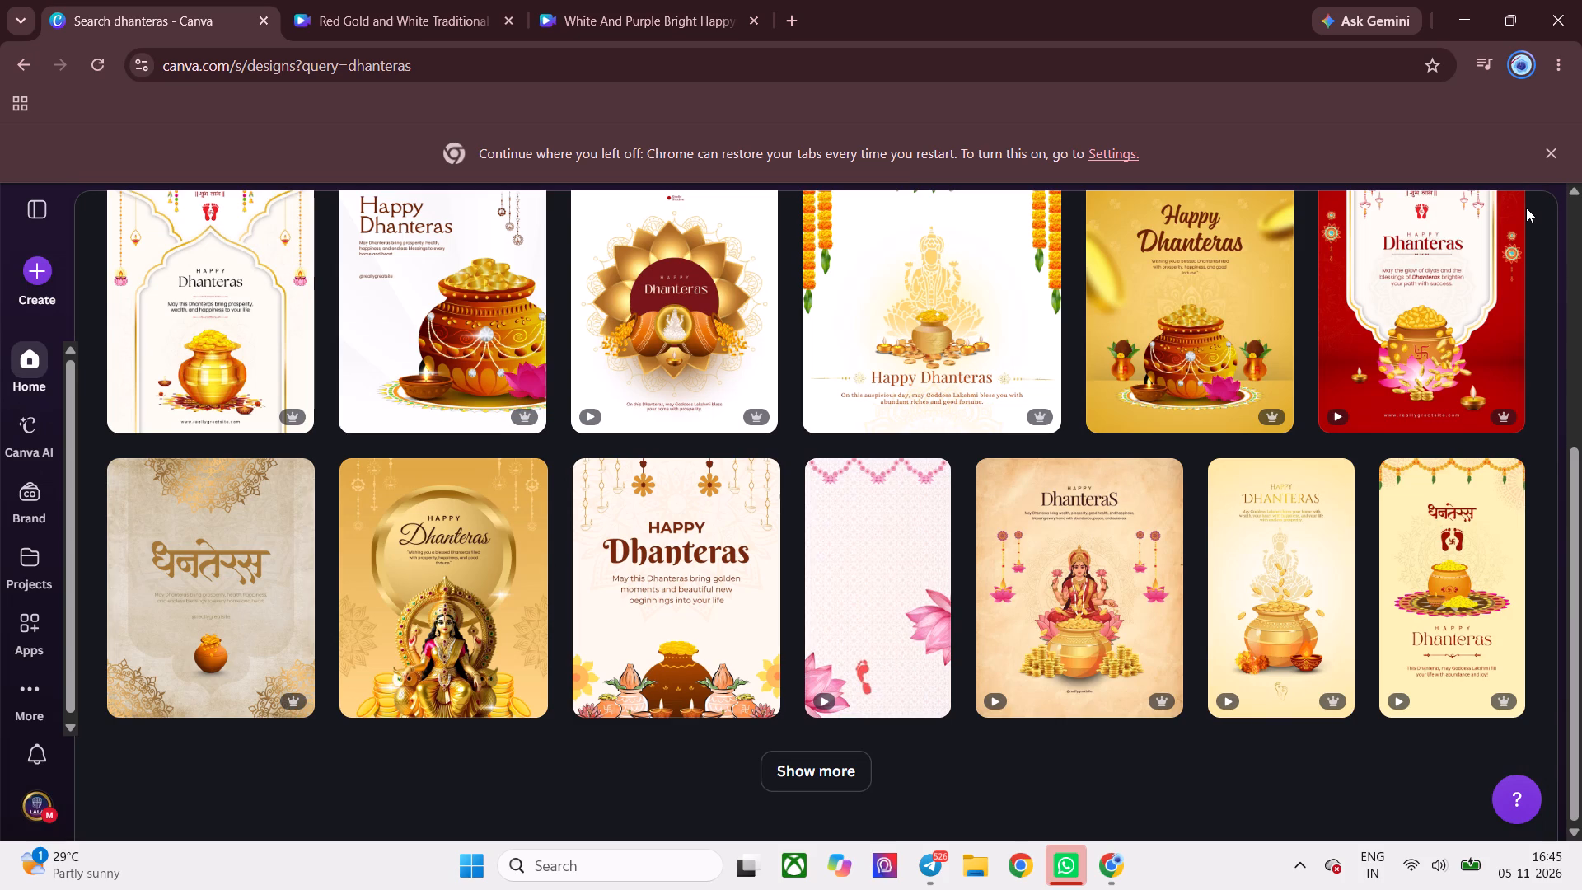
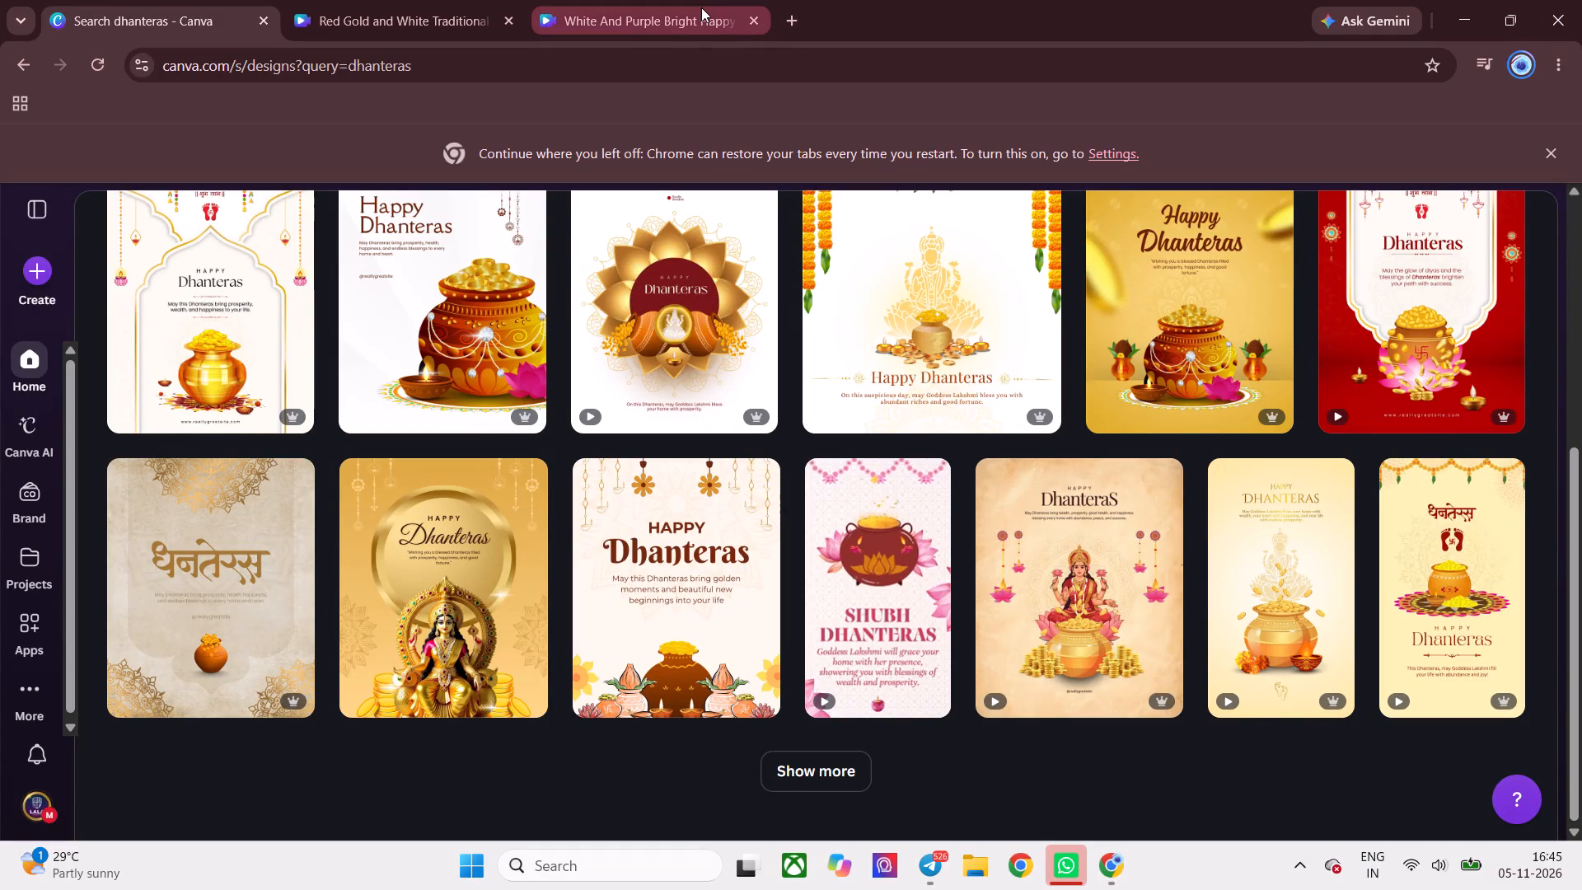
Return to the open White And Purple Bright Happy Diwali Festival Video design.
left_click(701, 7)
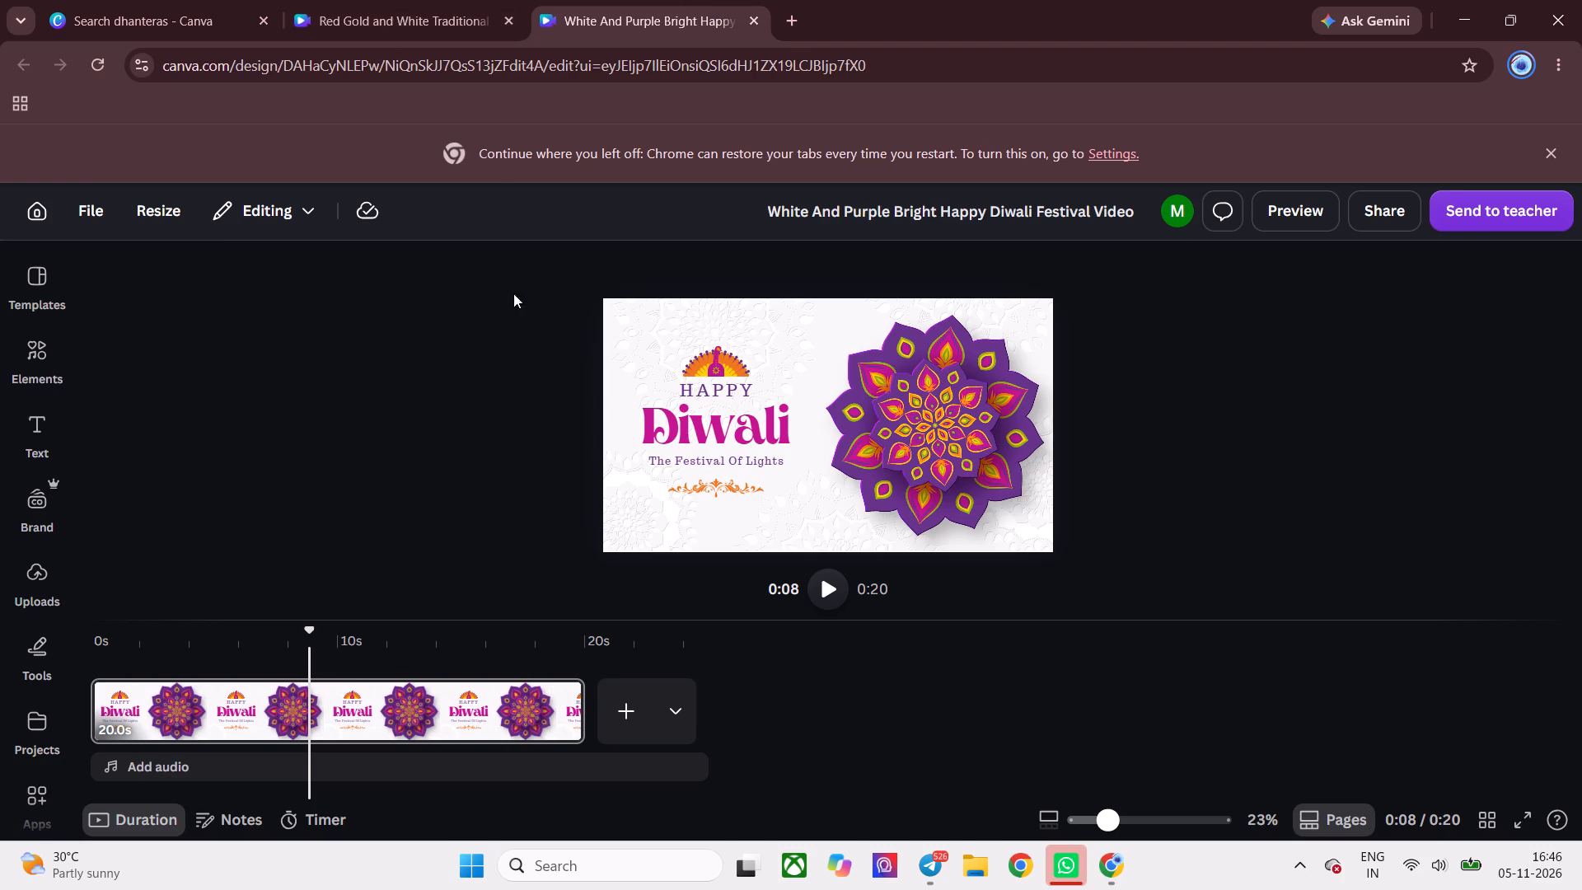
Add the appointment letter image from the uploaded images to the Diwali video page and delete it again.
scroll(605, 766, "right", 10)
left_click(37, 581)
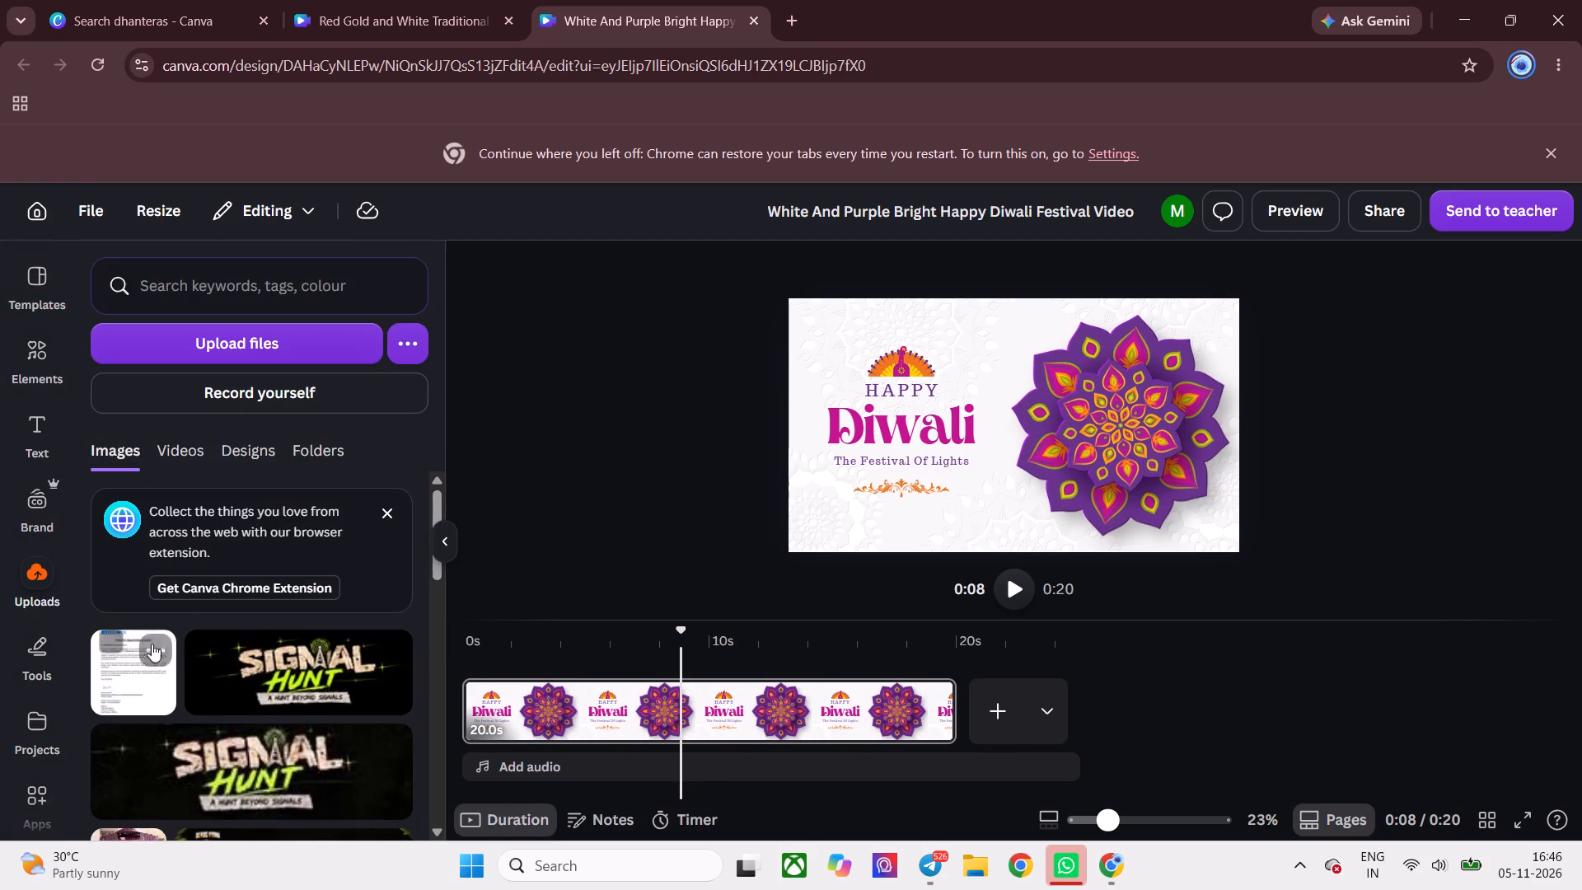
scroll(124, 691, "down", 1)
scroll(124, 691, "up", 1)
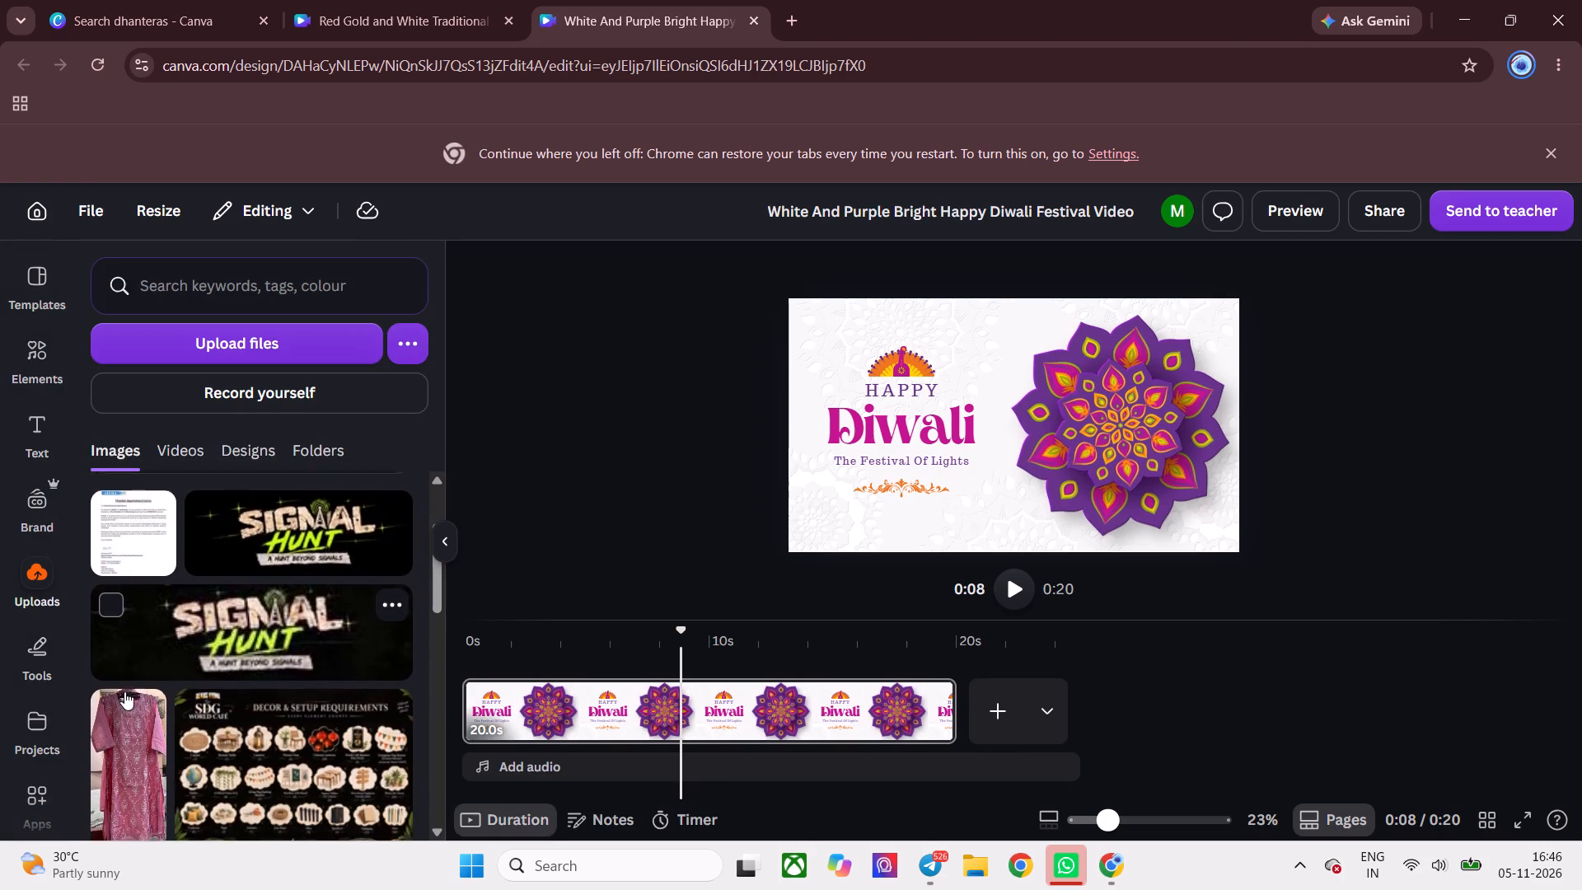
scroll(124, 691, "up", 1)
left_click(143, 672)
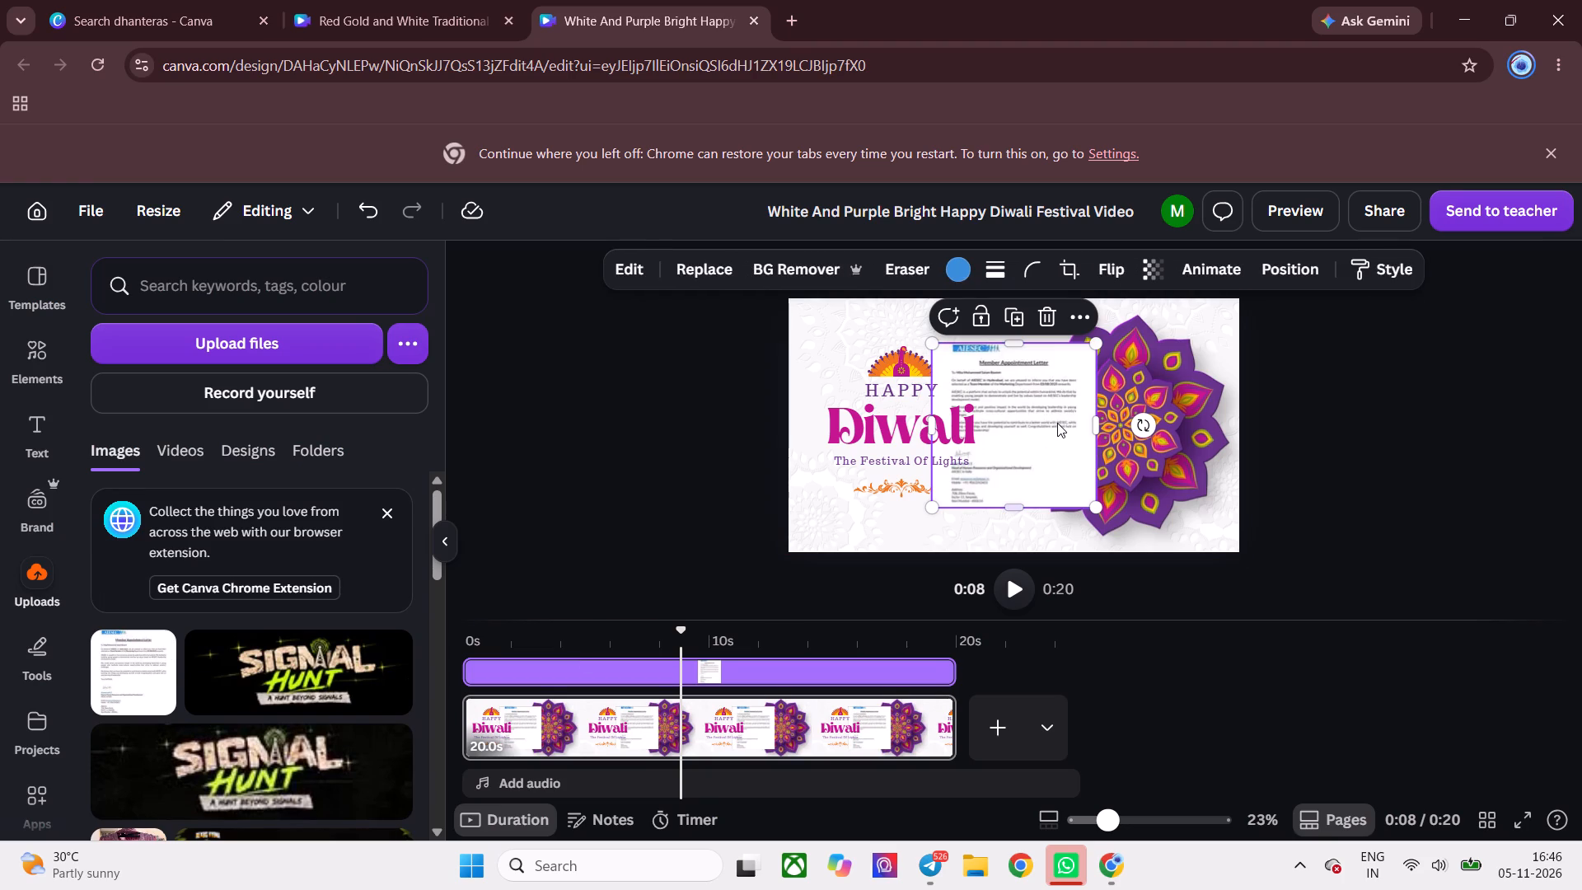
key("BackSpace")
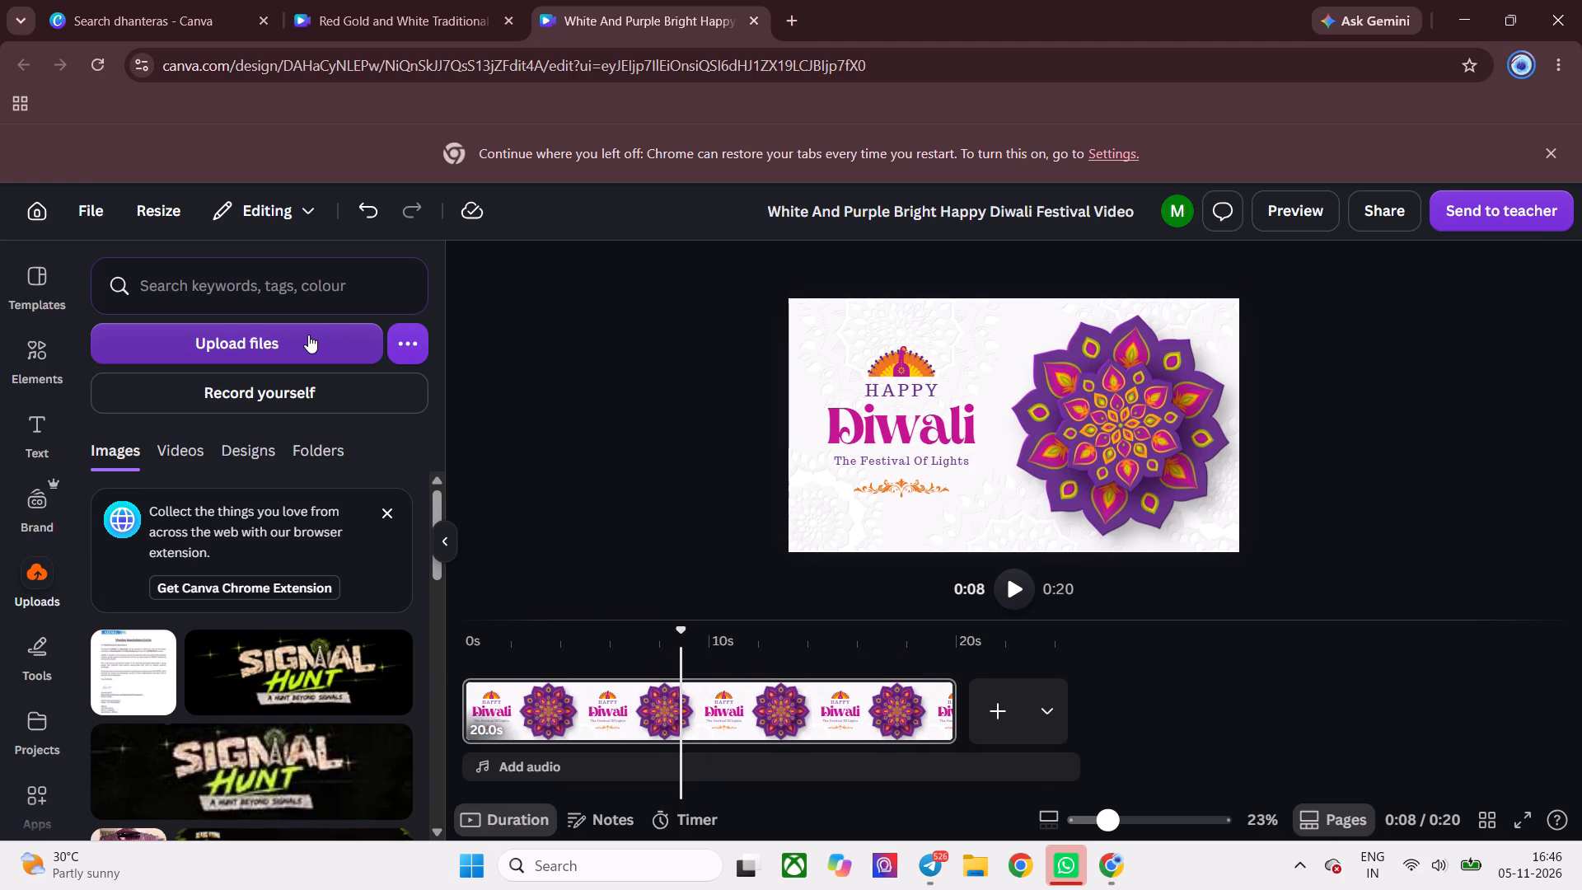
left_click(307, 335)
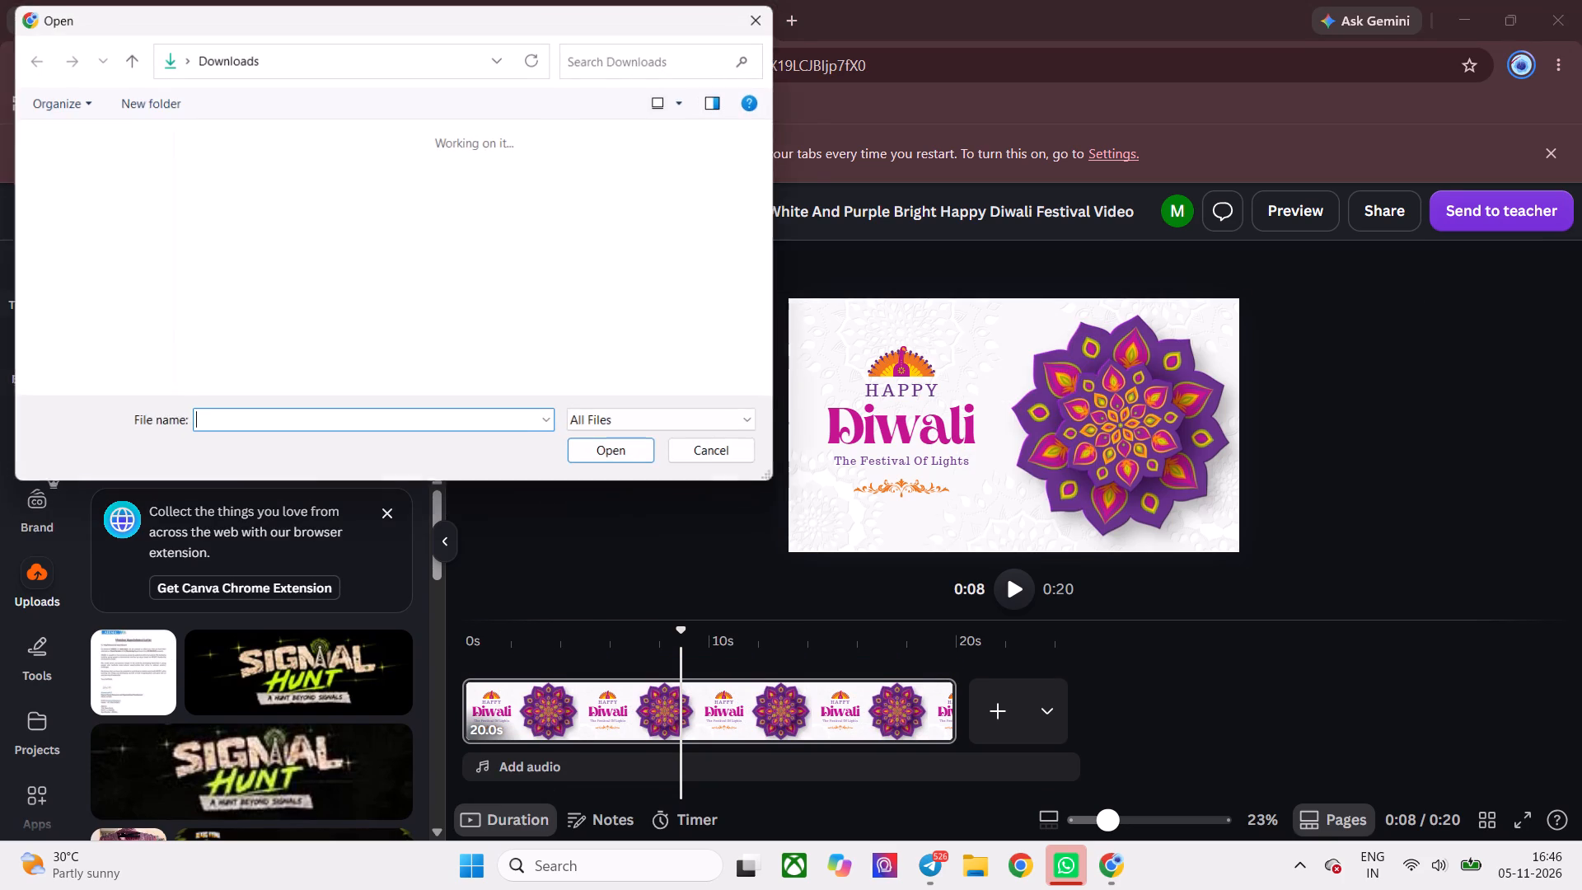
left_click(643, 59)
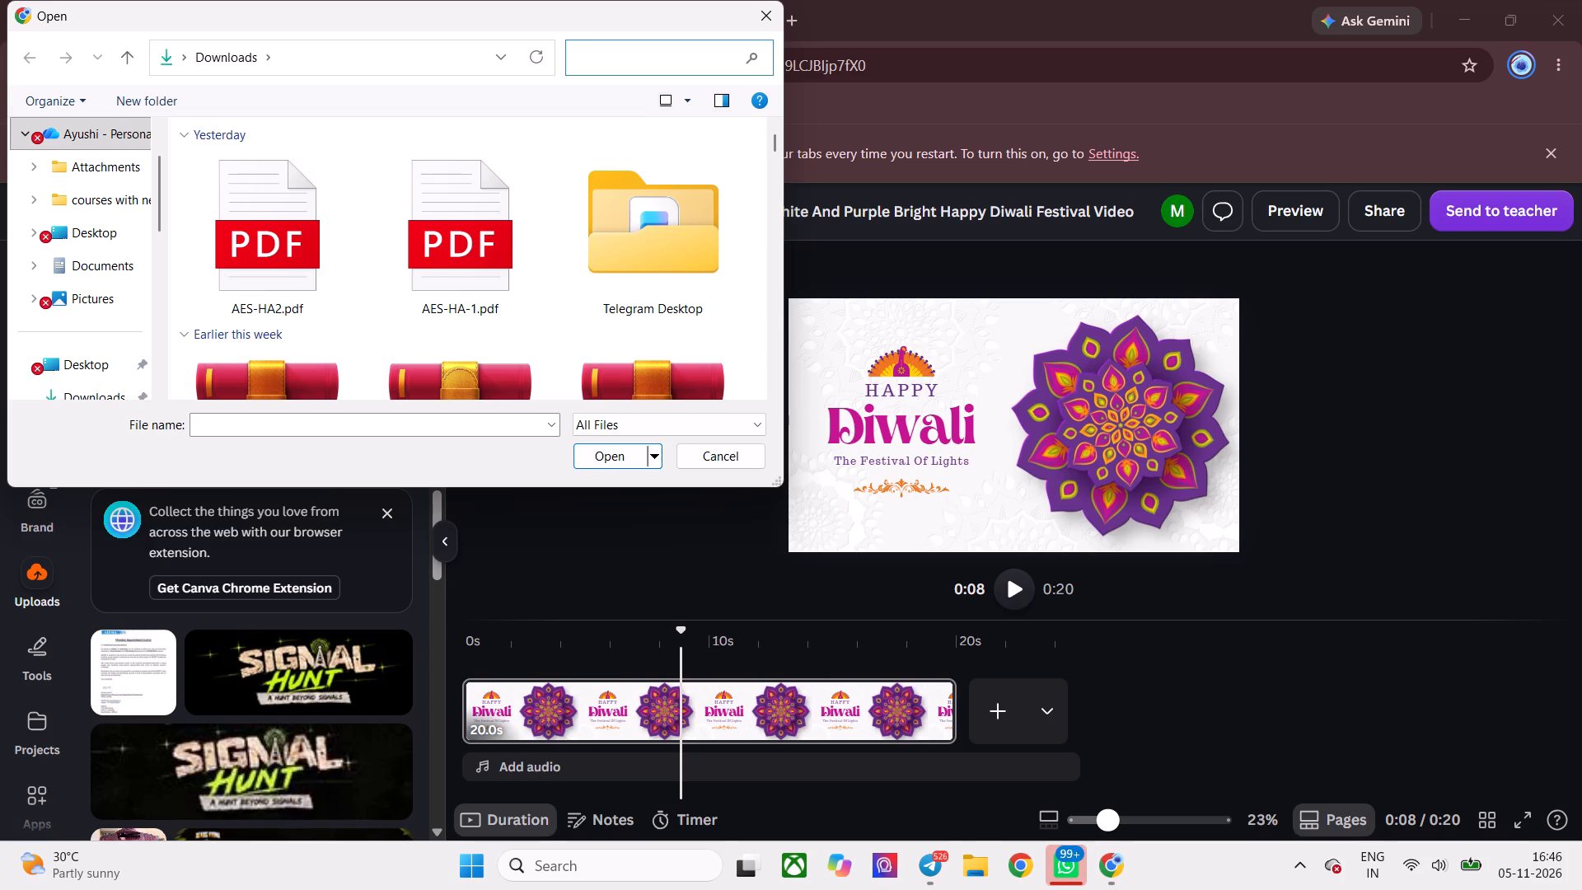
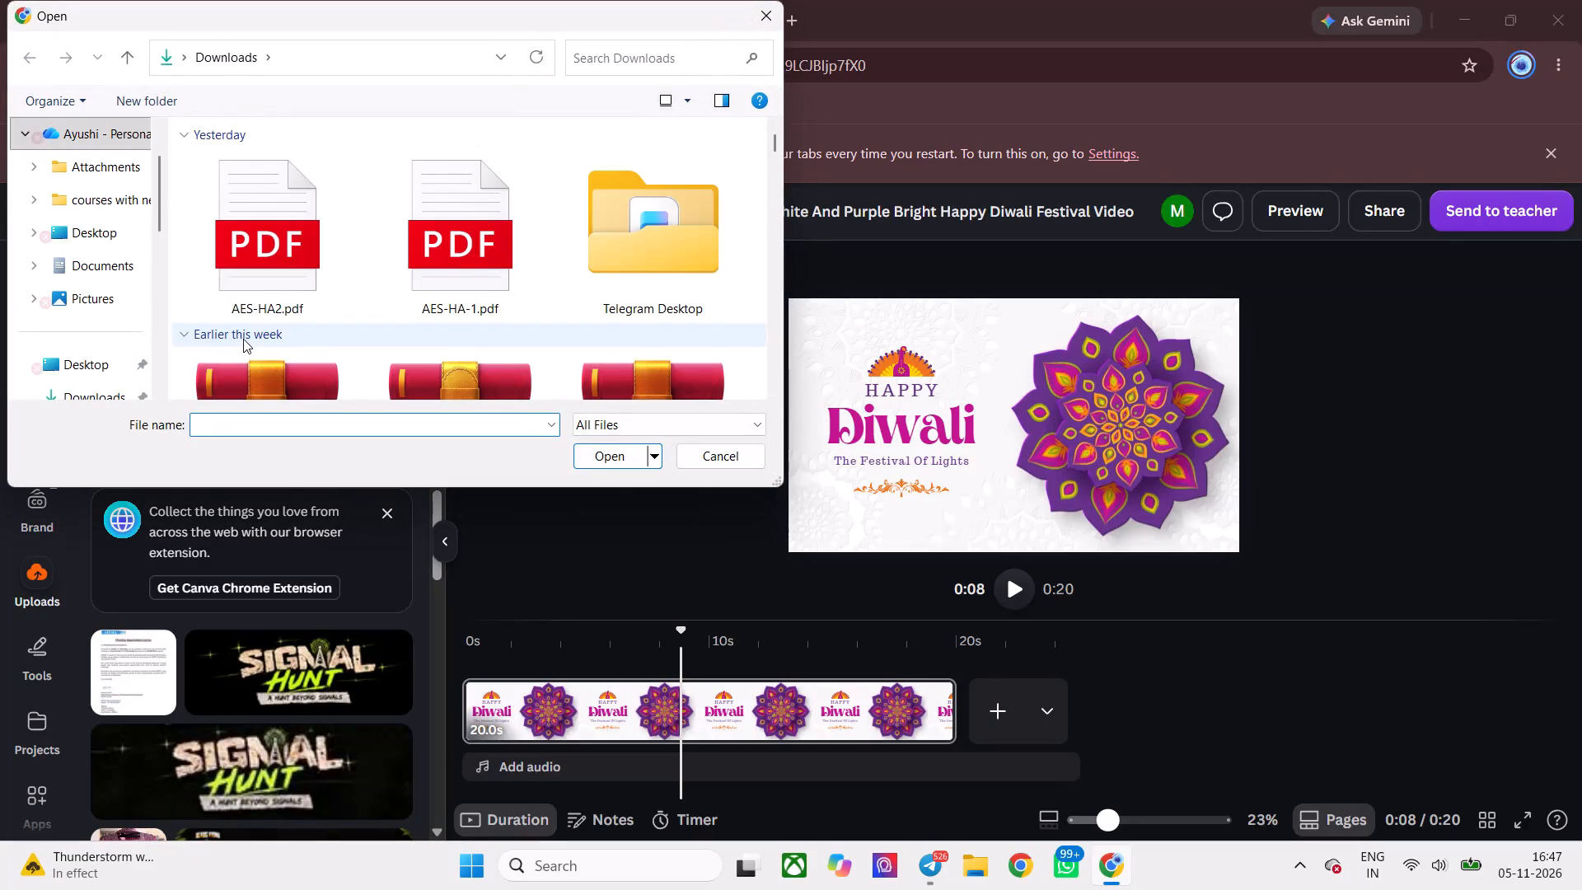
Browse the Gallery folder's older images for a picture to upload to the Diwali video design.
scroll(72, 191, "up", 4)
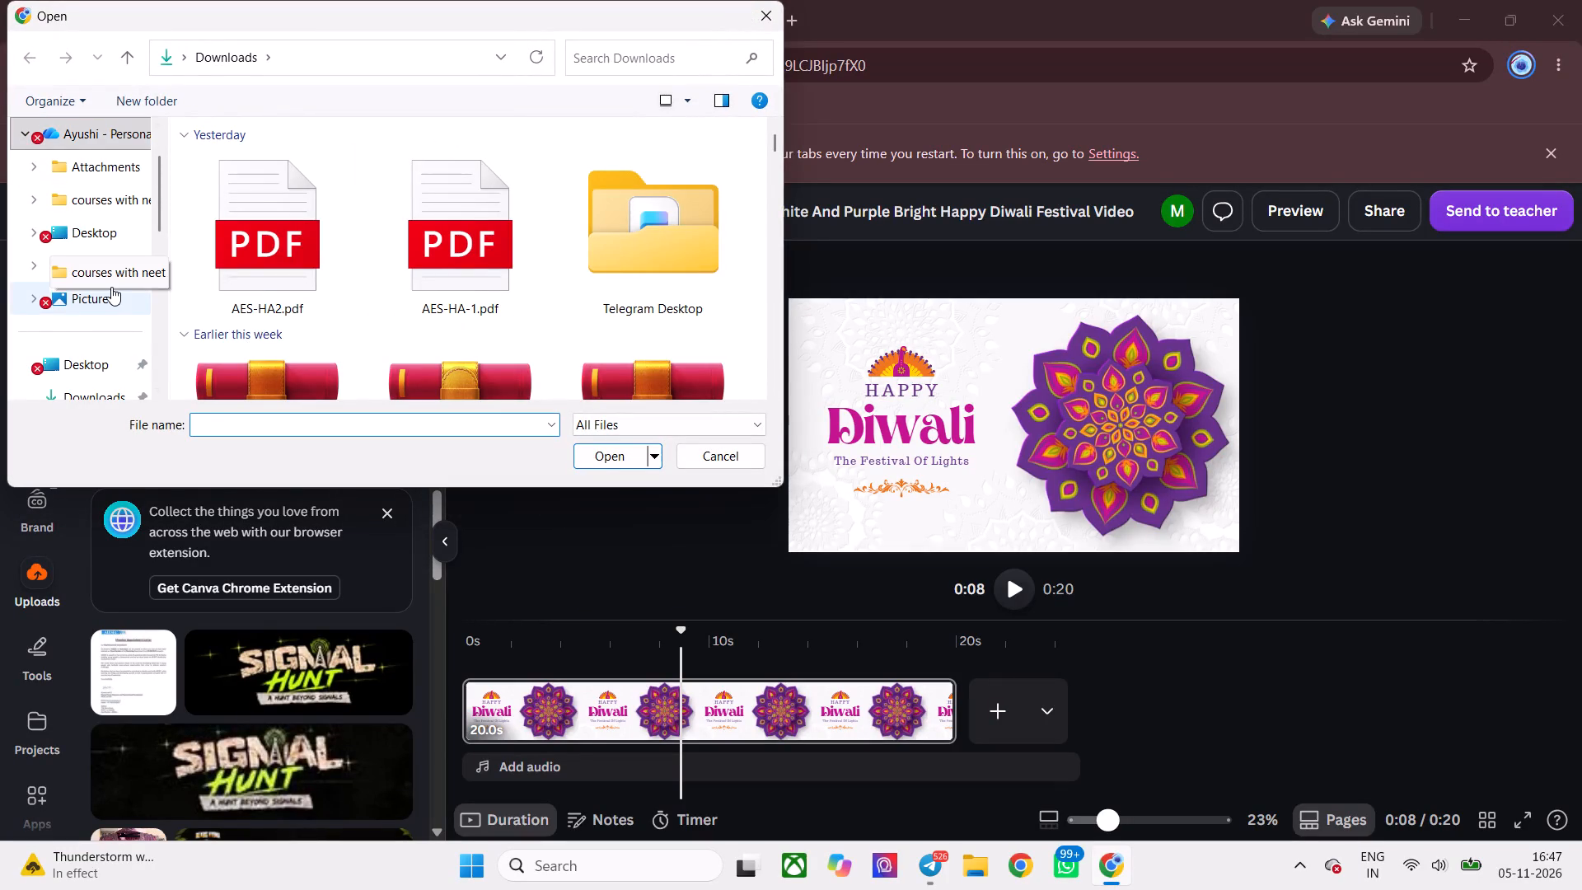
double_click(114, 183)
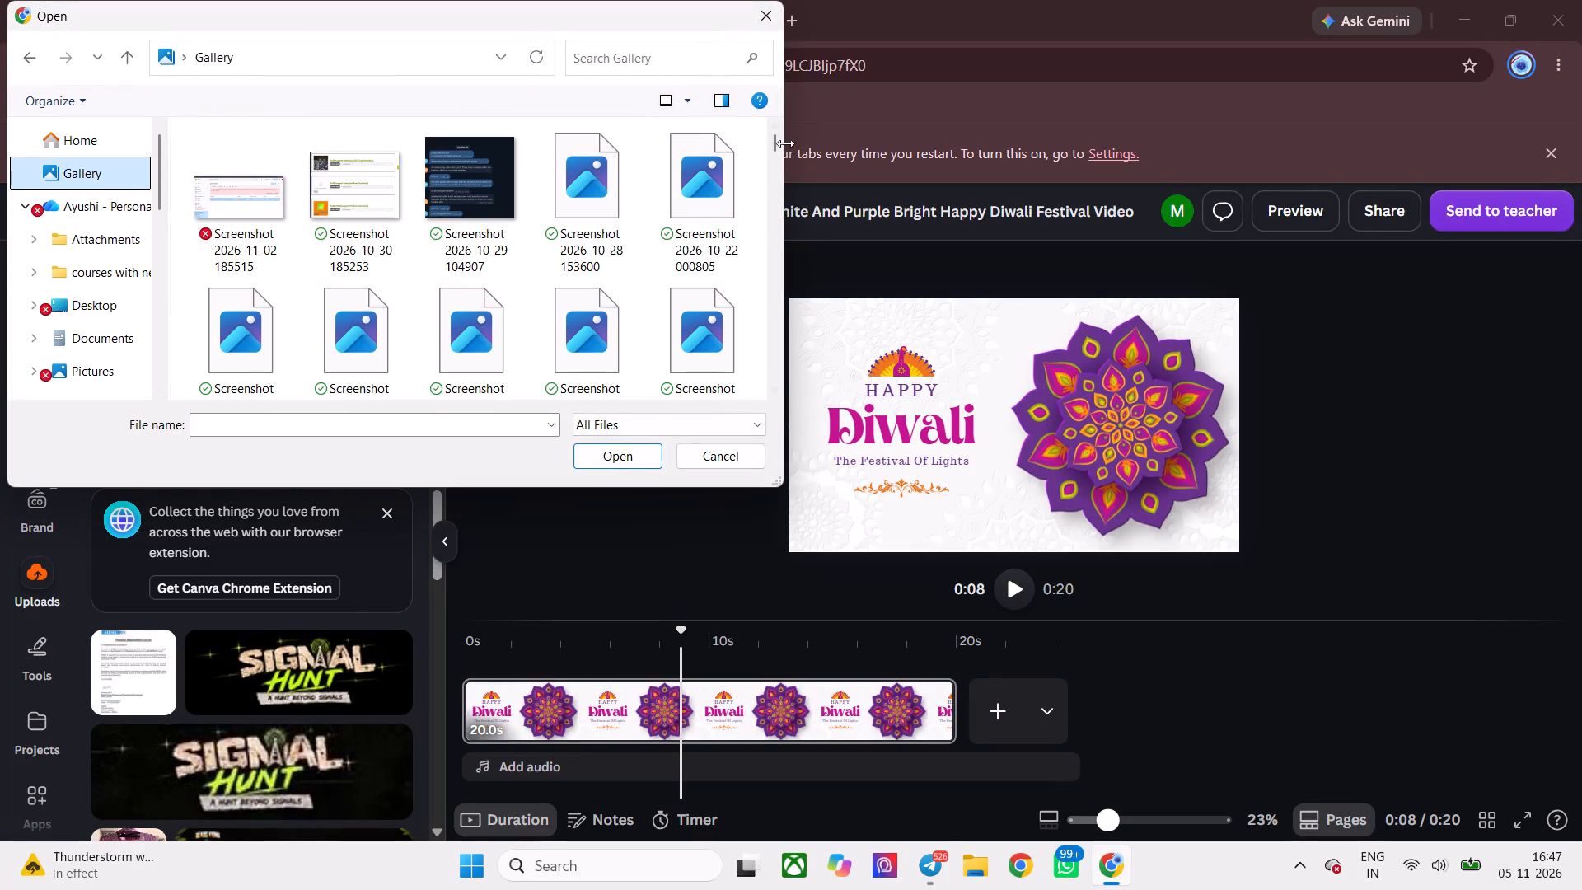
left_click_drag(778, 148, 764, 390)
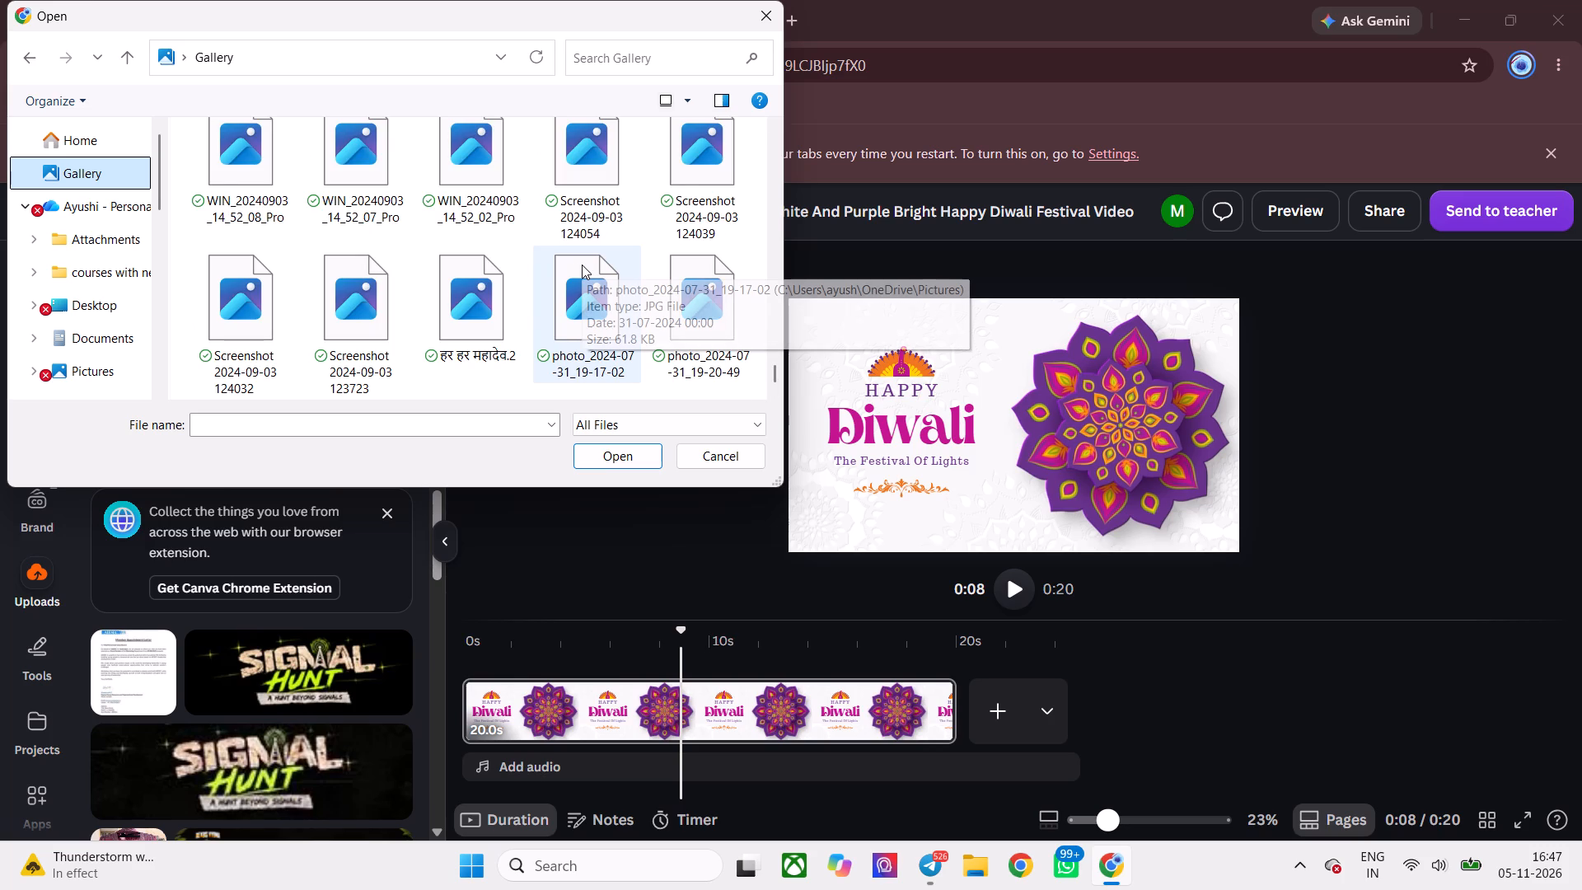
Look through the Gallery images in the upload dialog for the HillSafe logo picture.
scroll(582, 265, "down", 1)
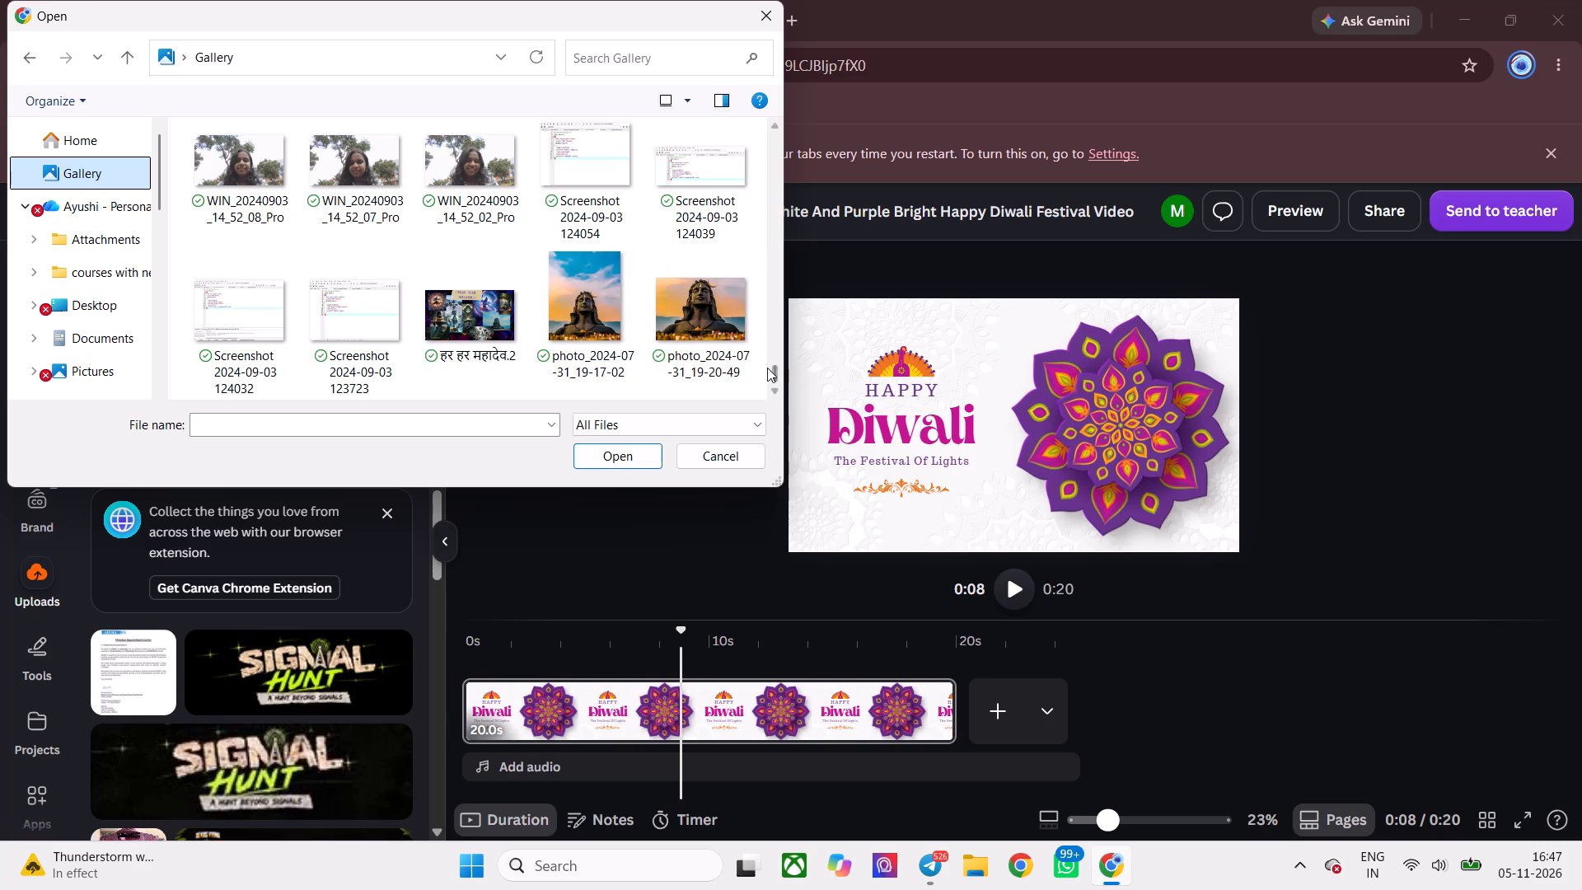
left_click_drag(773, 369, 739, 113)
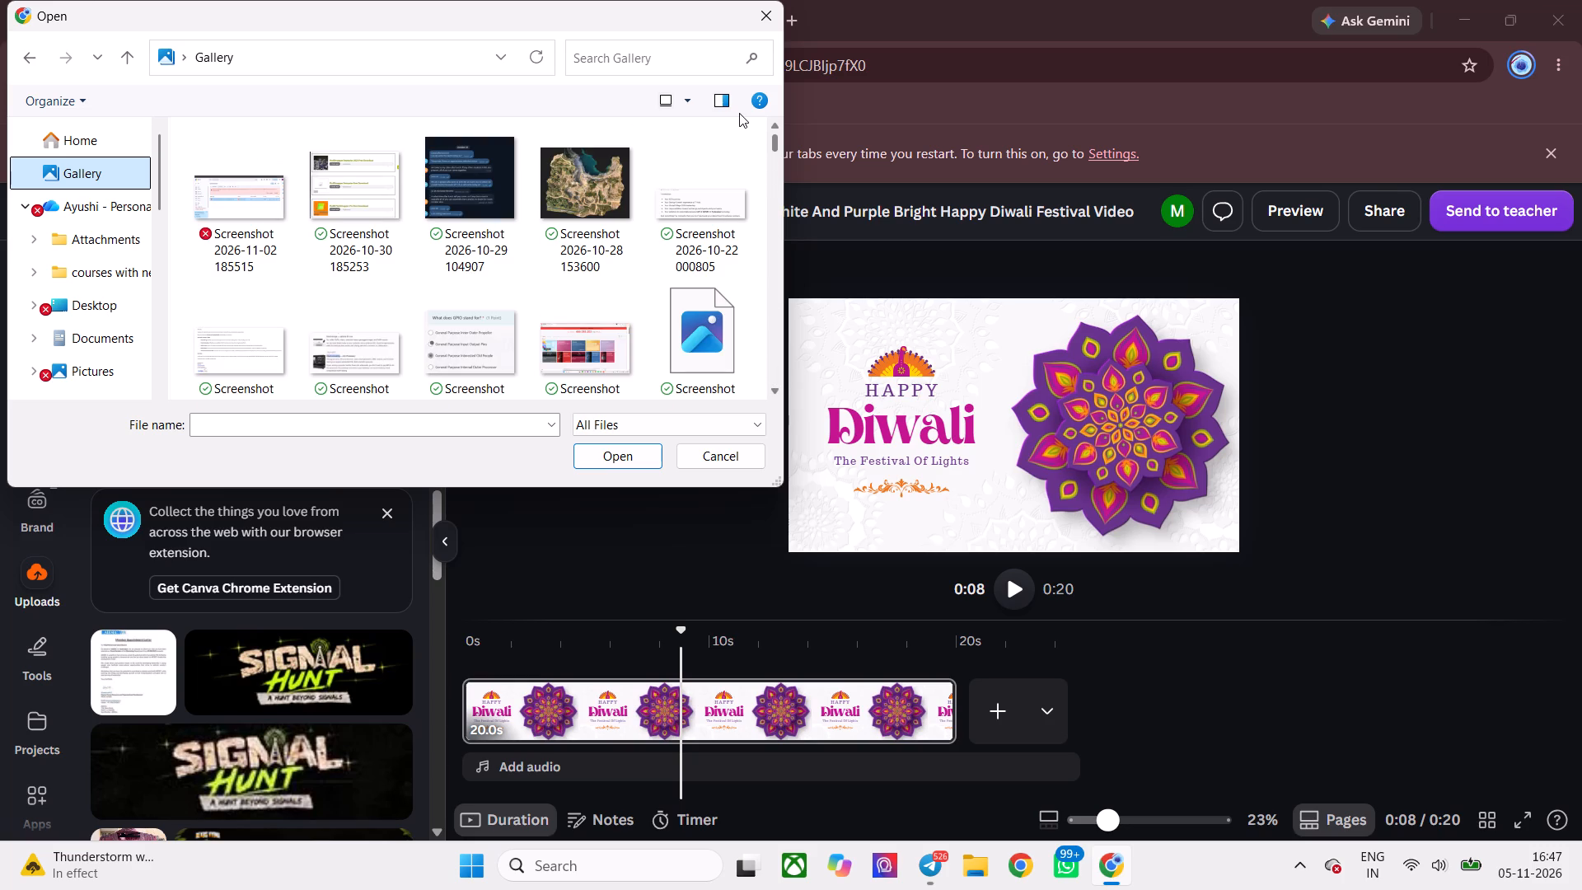
scroll(475, 239, "up", 2)
scroll(475, 239, "down", 1)
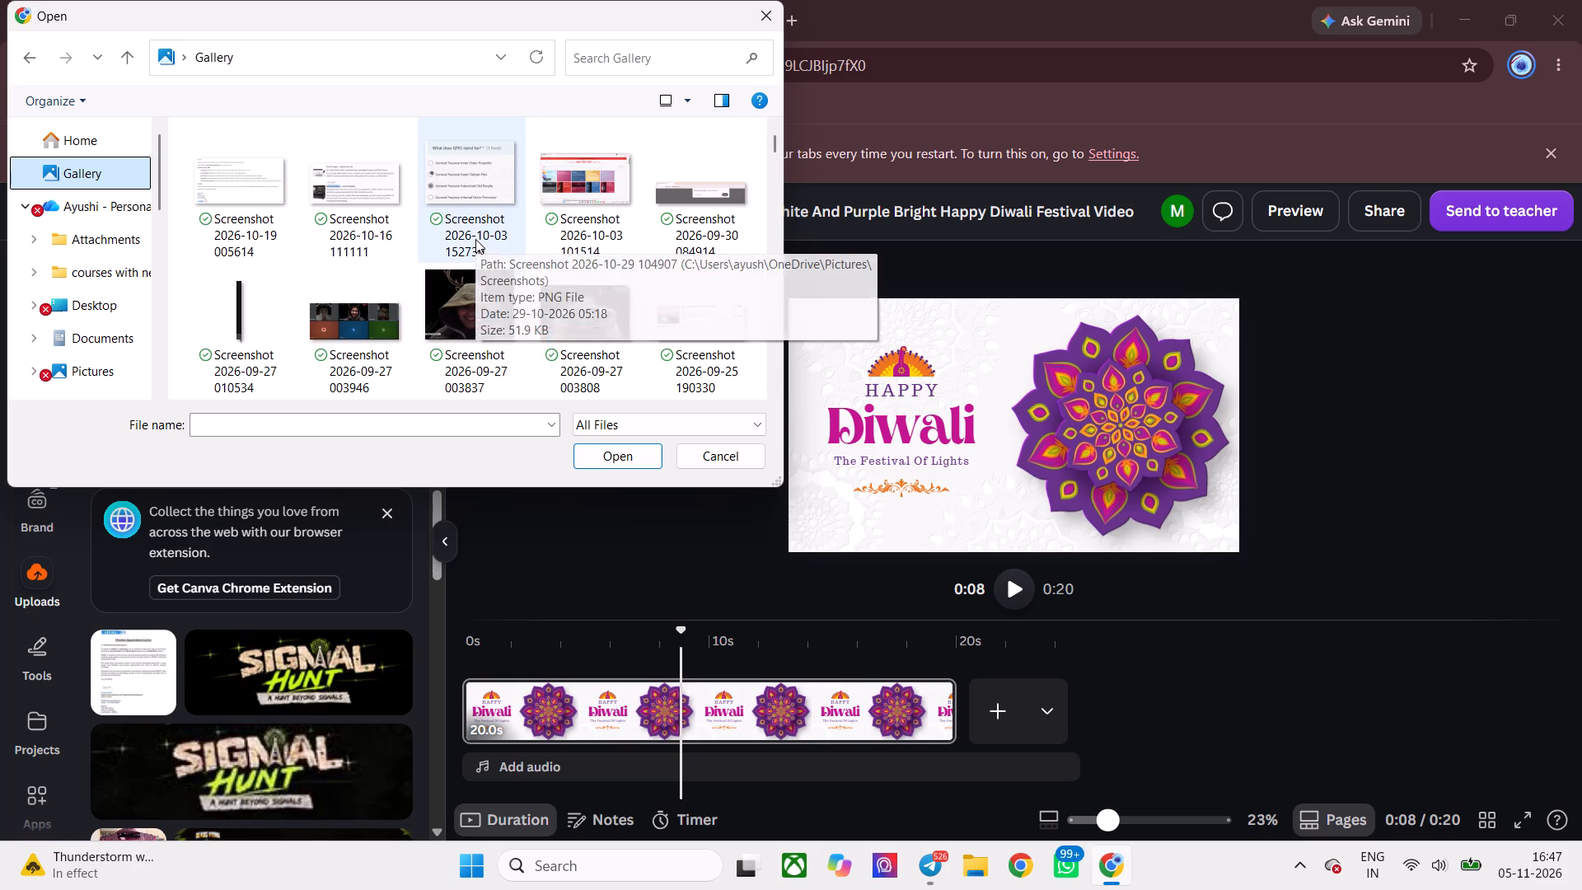
scroll(475, 239, "down", 1)
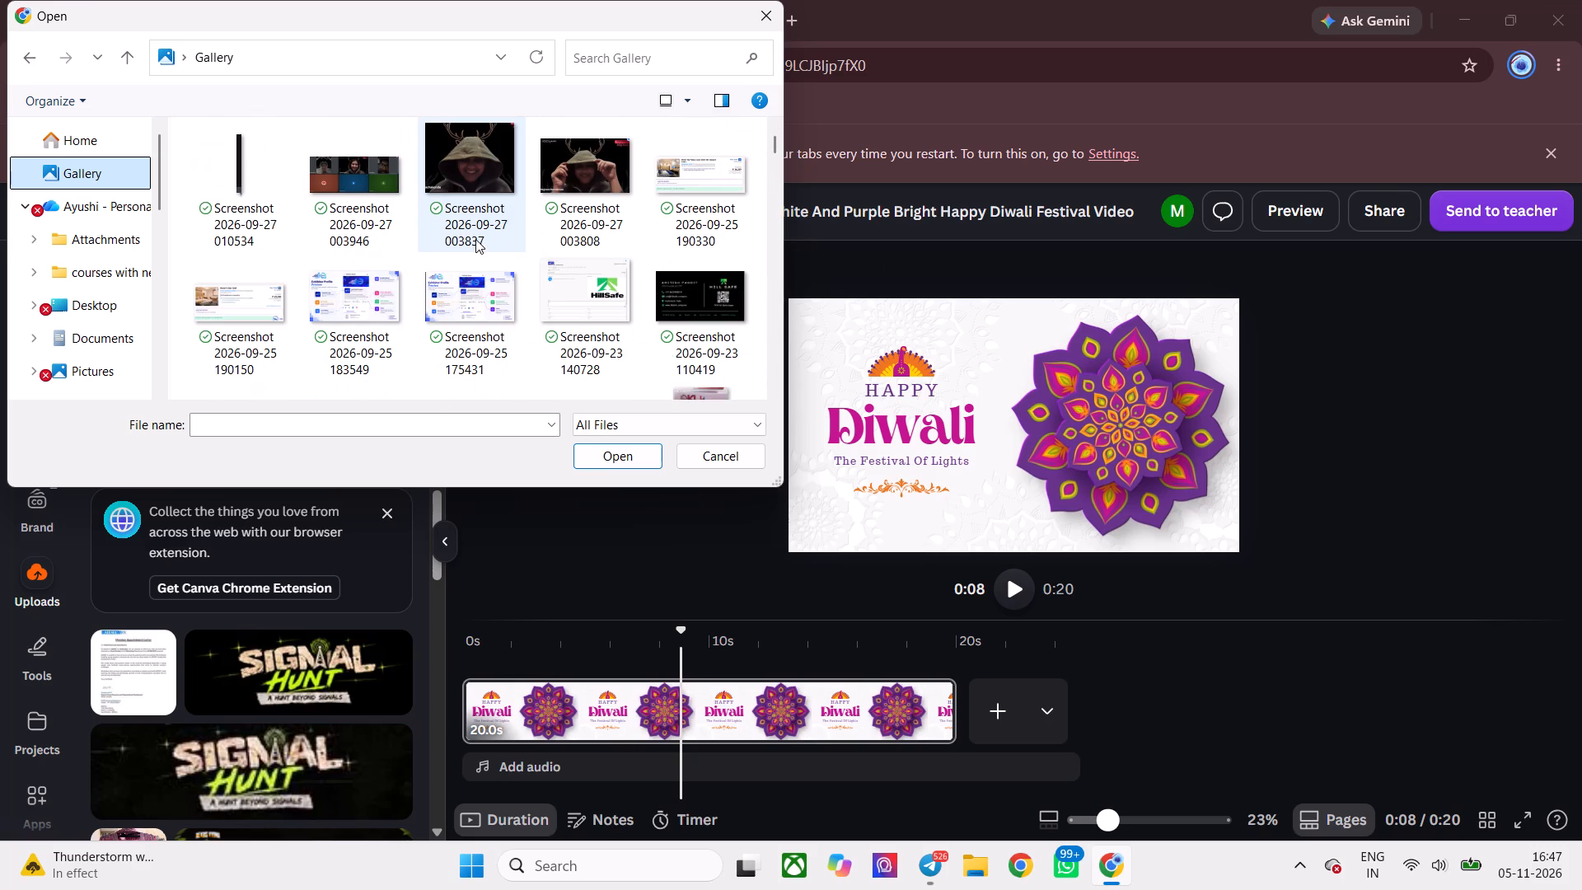
scroll(475, 239, "down", 2)
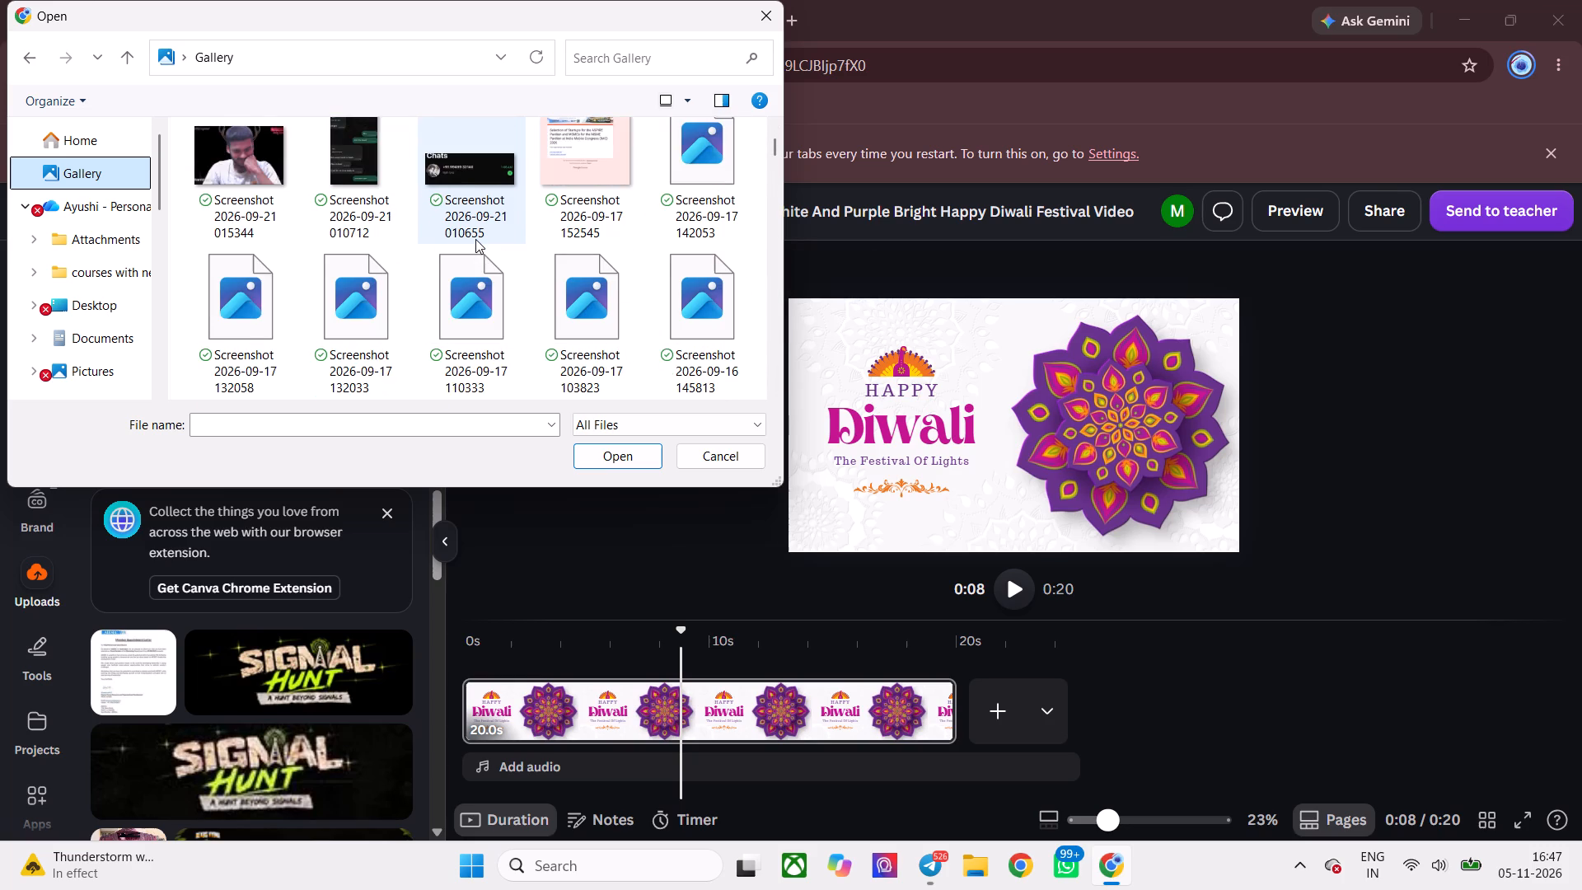
scroll(475, 239, "down", 3)
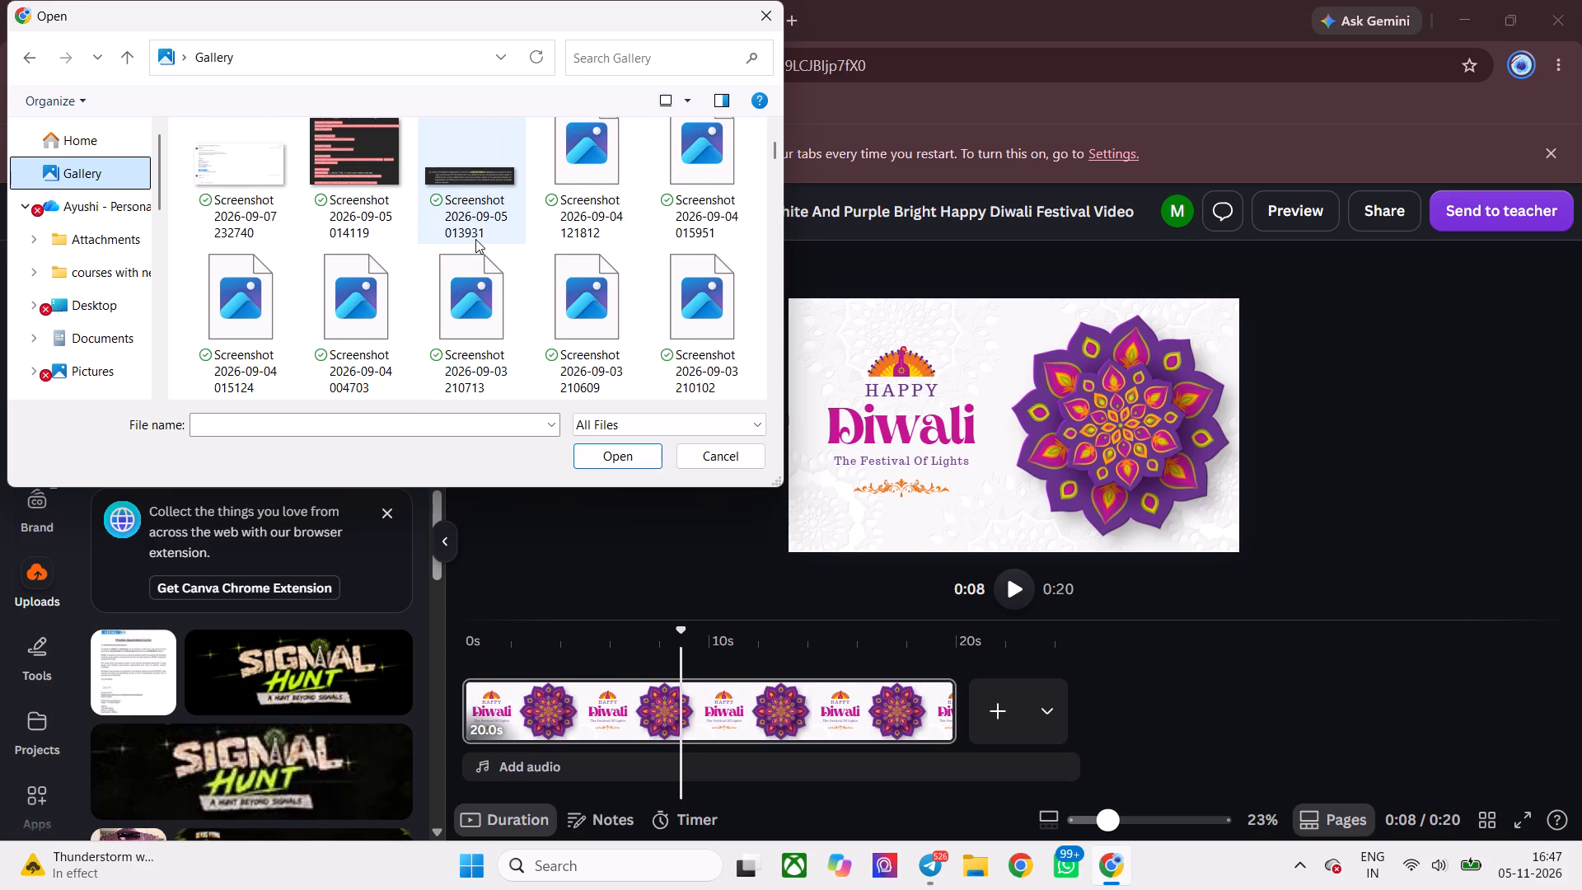
scroll(82, 200, "up", 2)
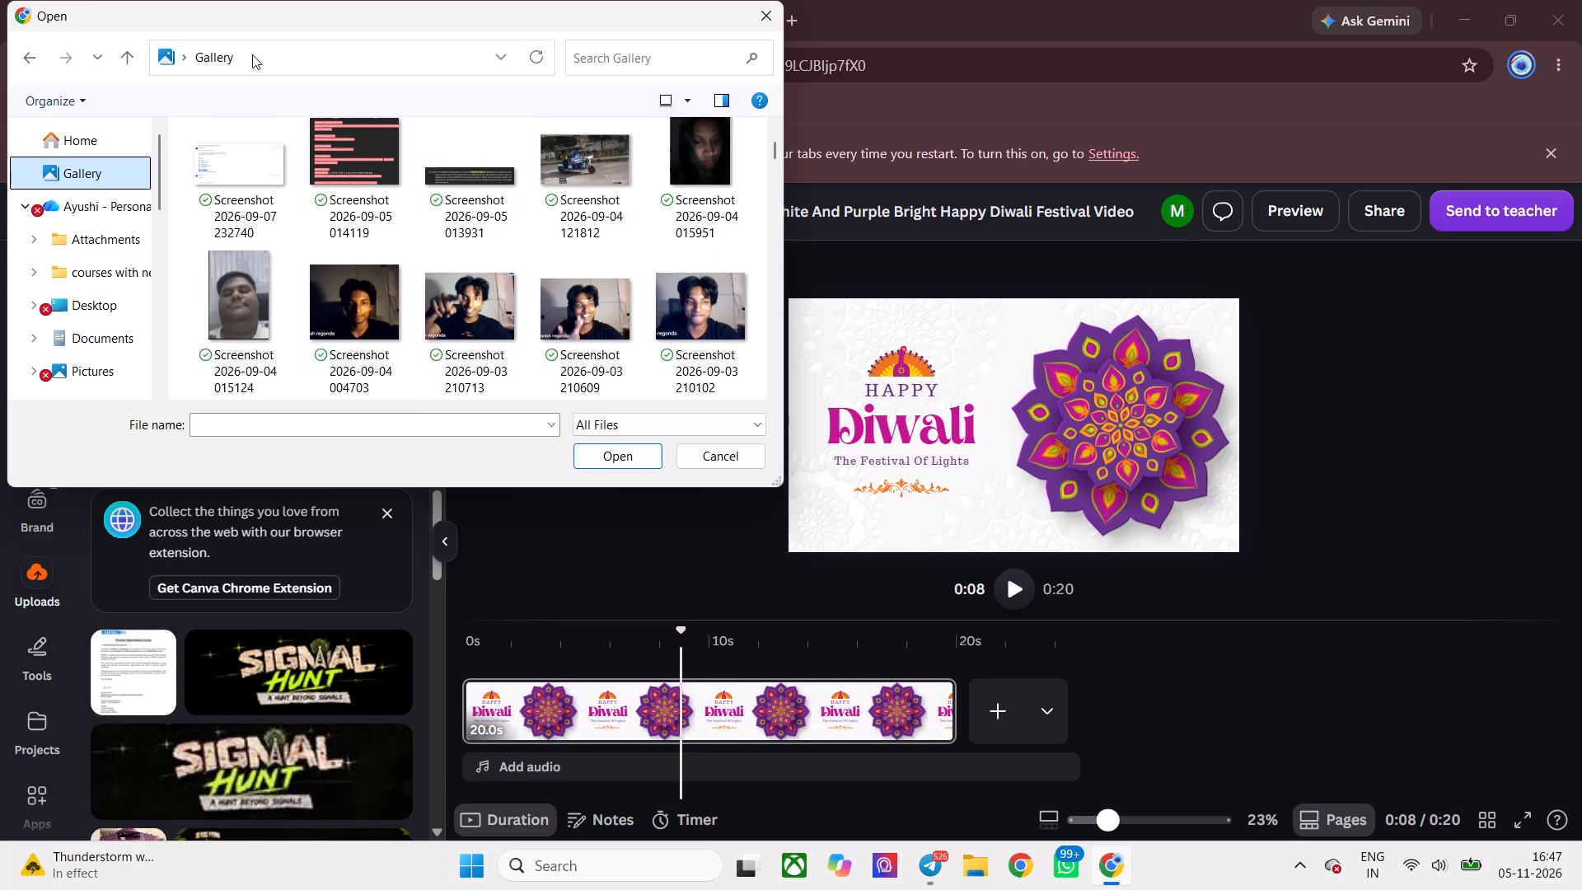
left_click(172, 59)
left_click(172, 59)
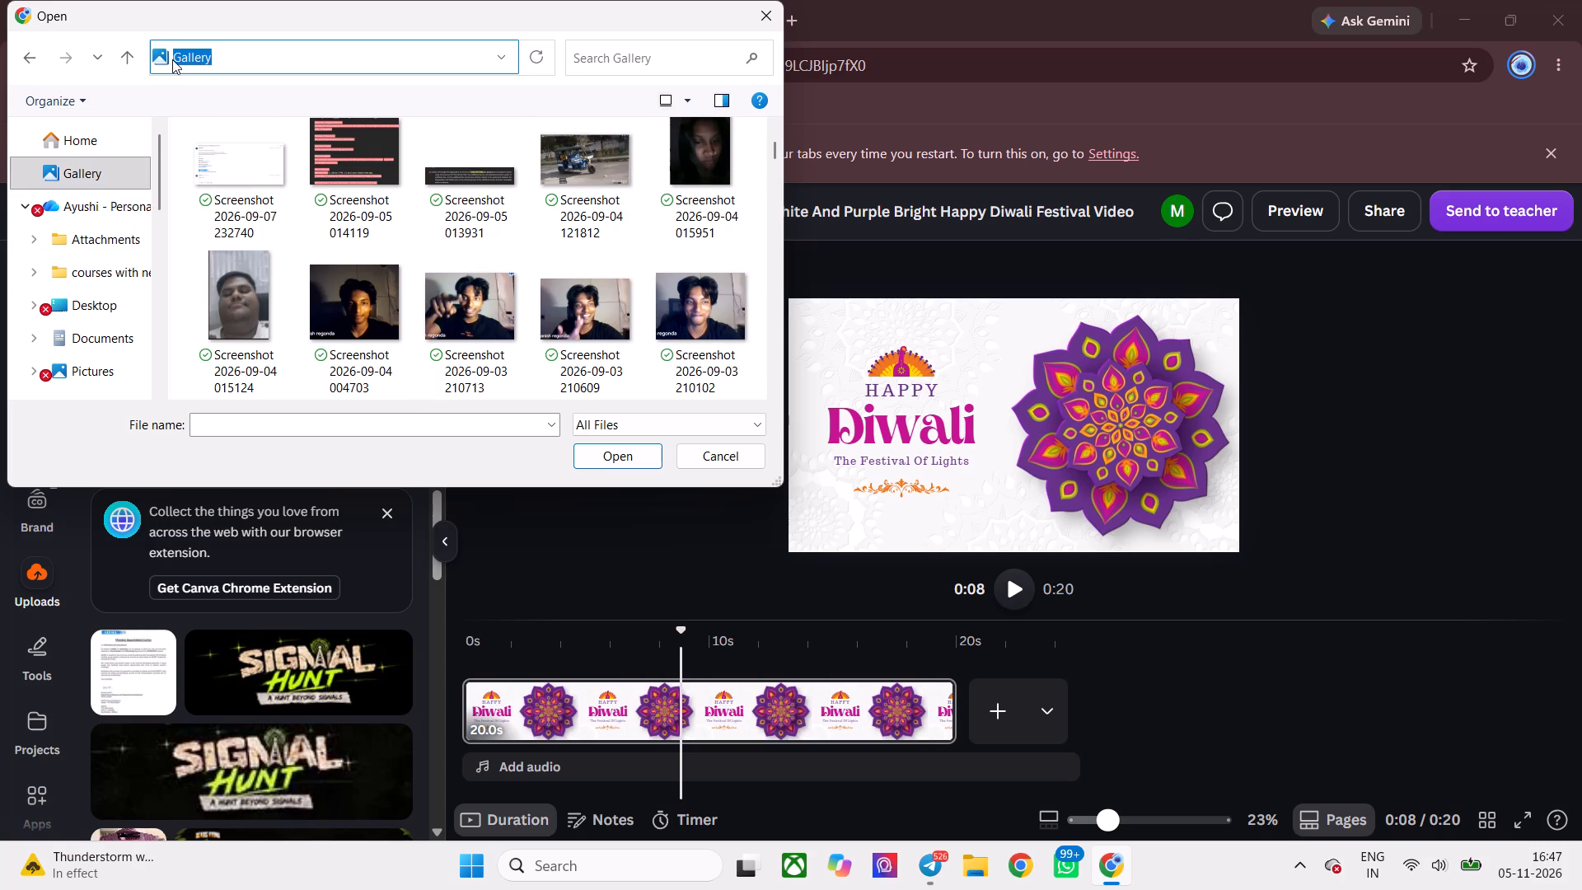
left_click(311, 145)
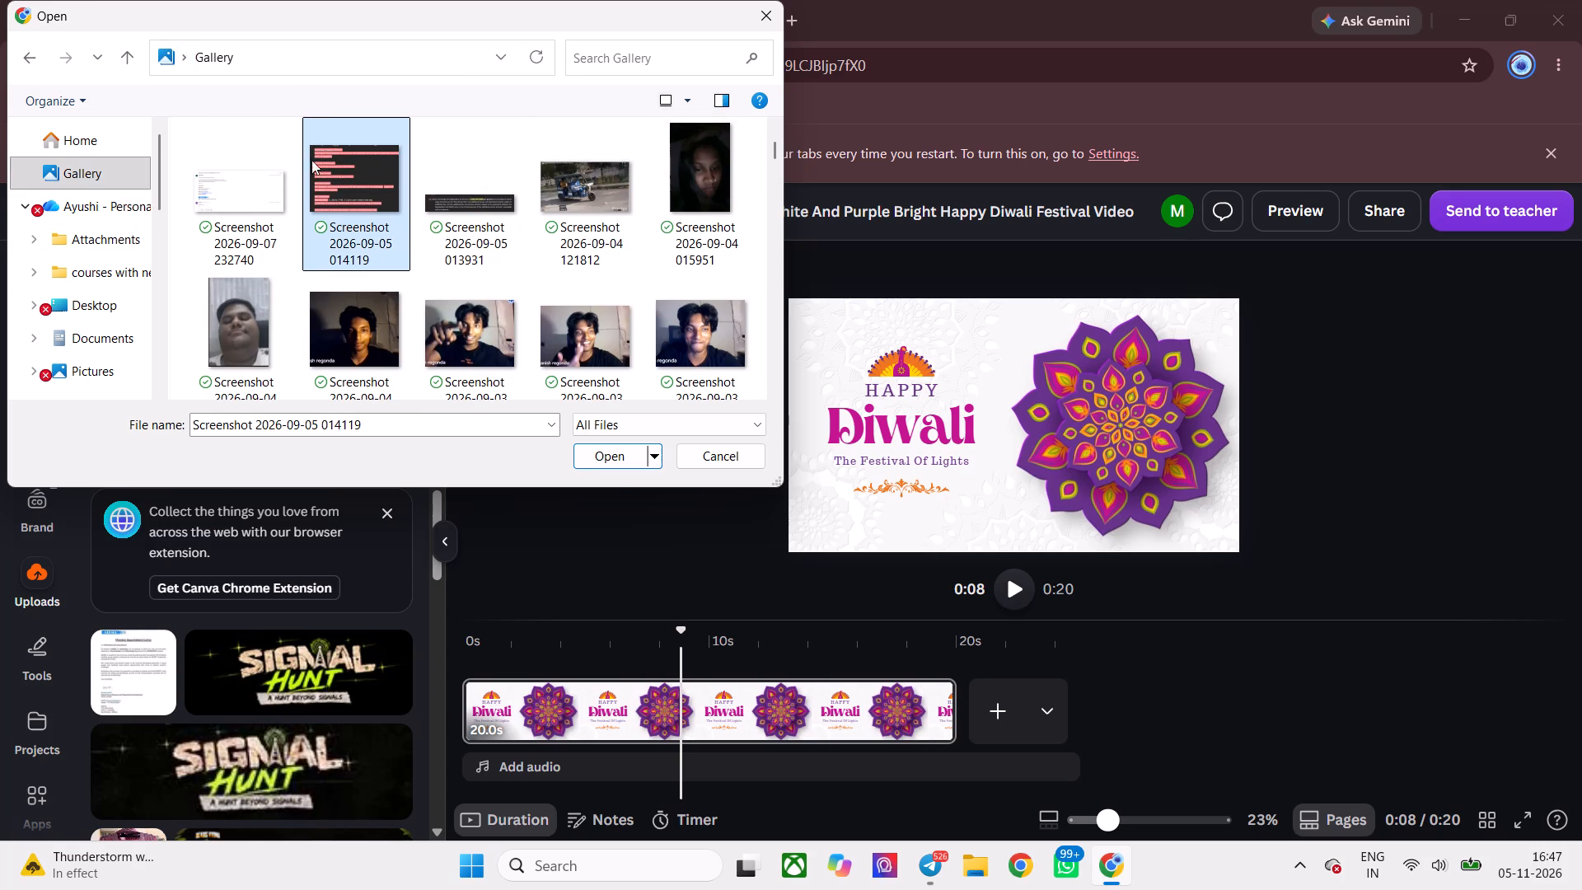
scroll(380, 228, "up", 6)
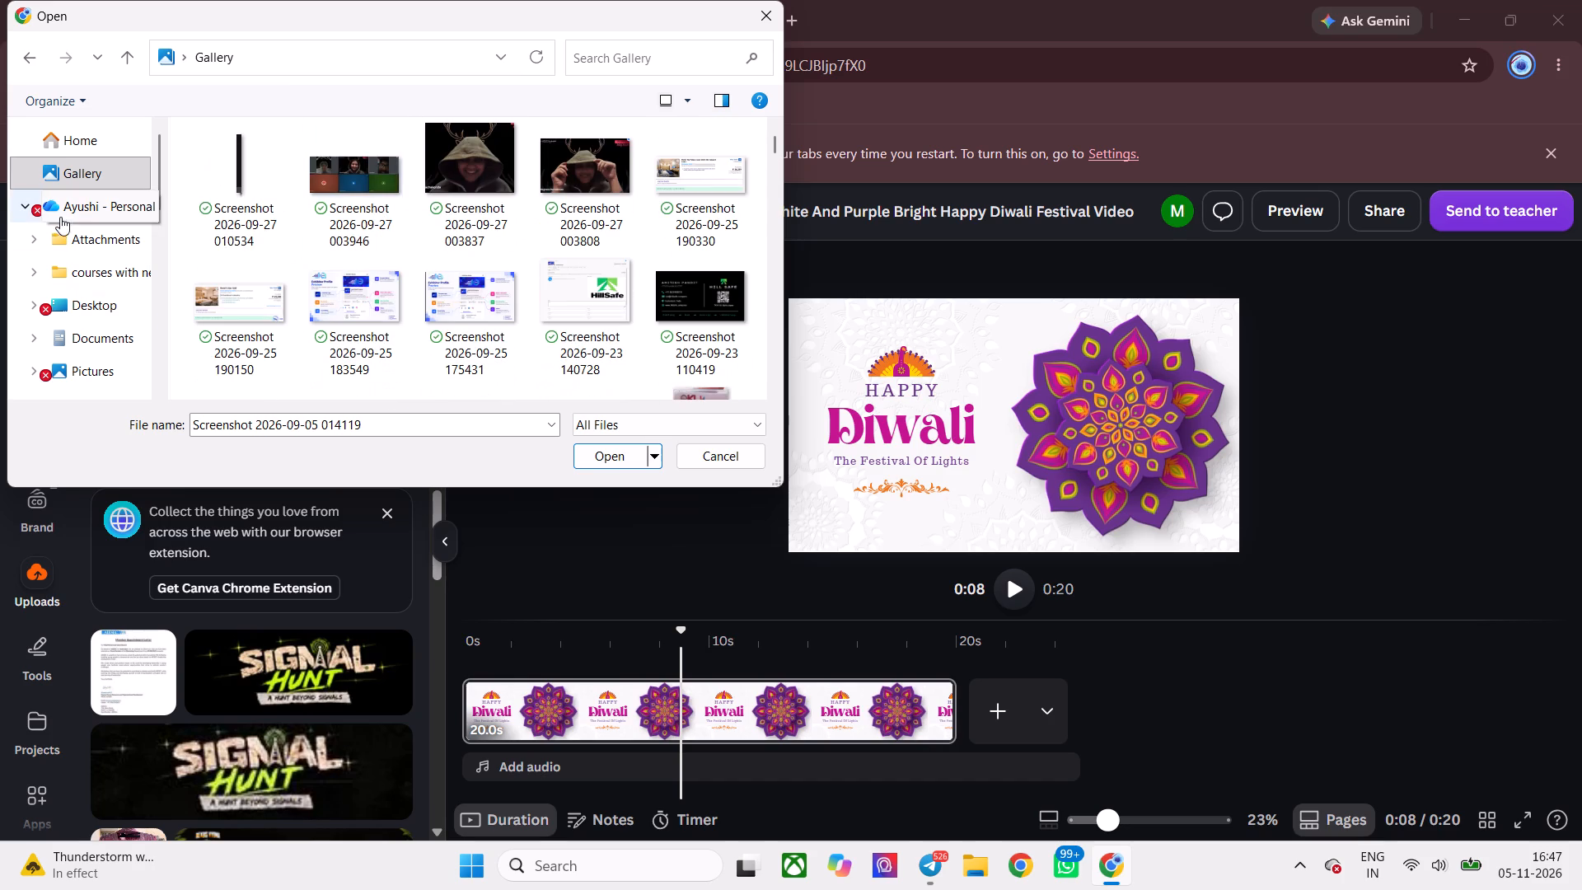
Reload the Gallery folder and upload its first image, the green logo picture.
double_click(91, 204)
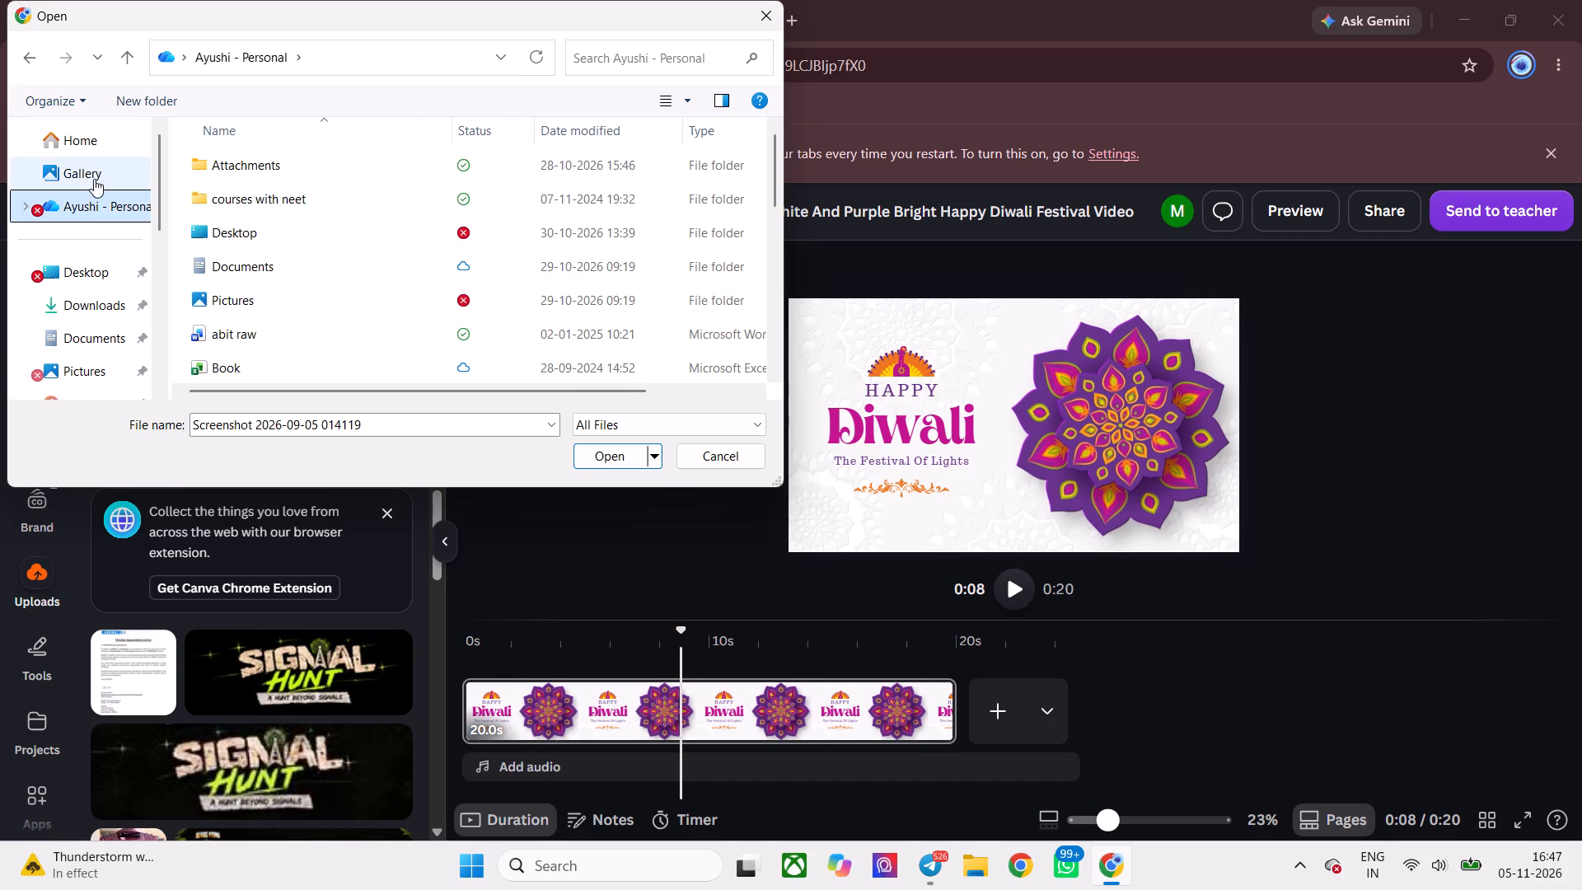
double_click(94, 179)
scroll(94, 179, "up", 1)
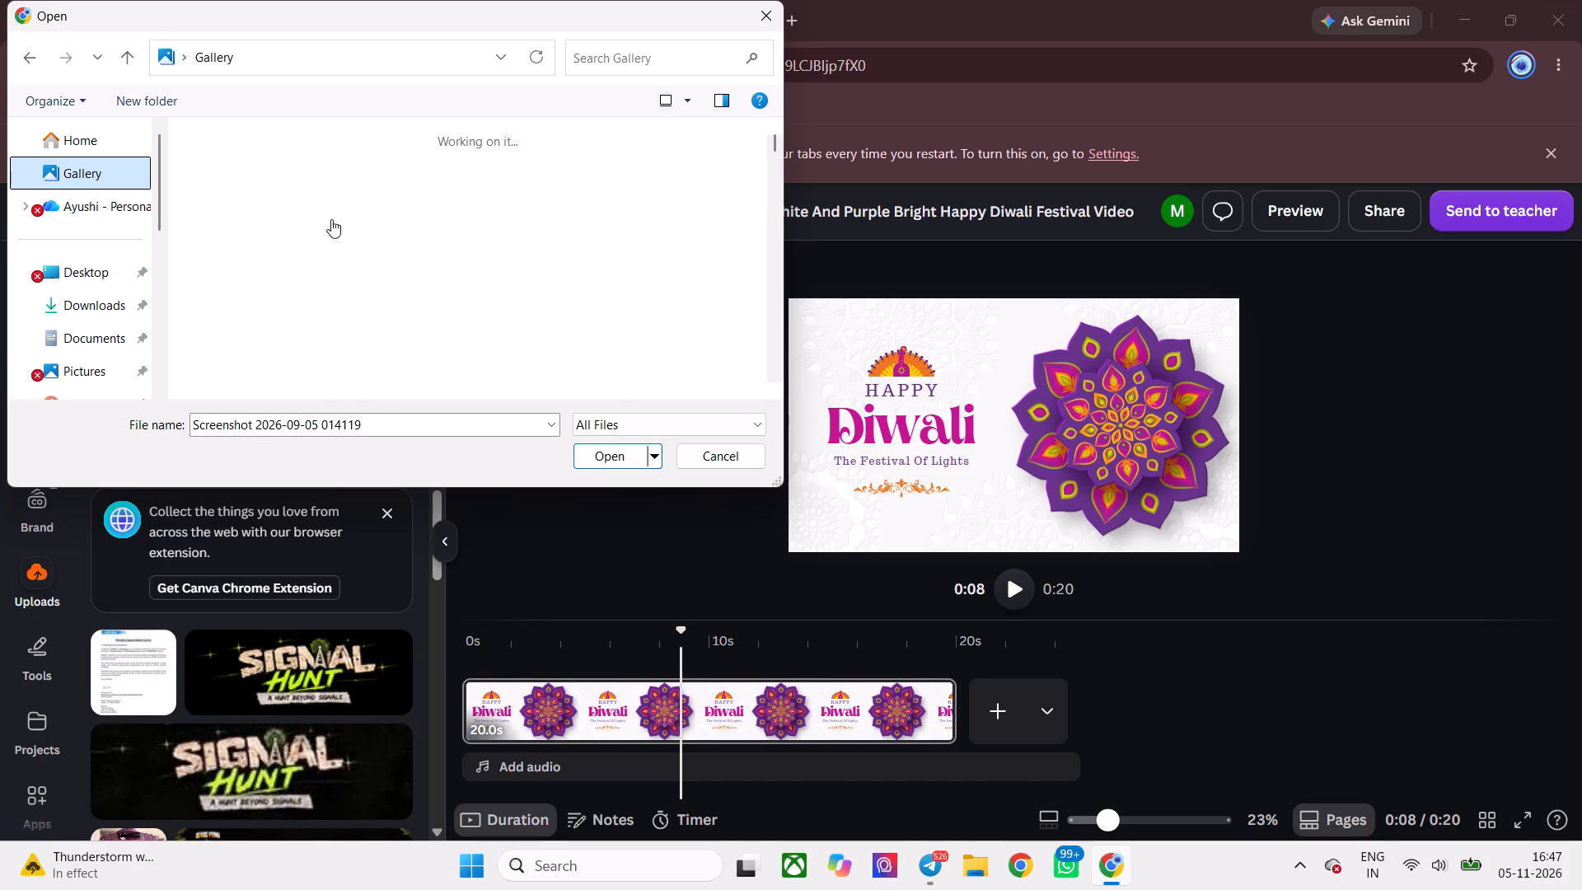
scroll(335, 222, "up", 3)
double_click(244, 199)
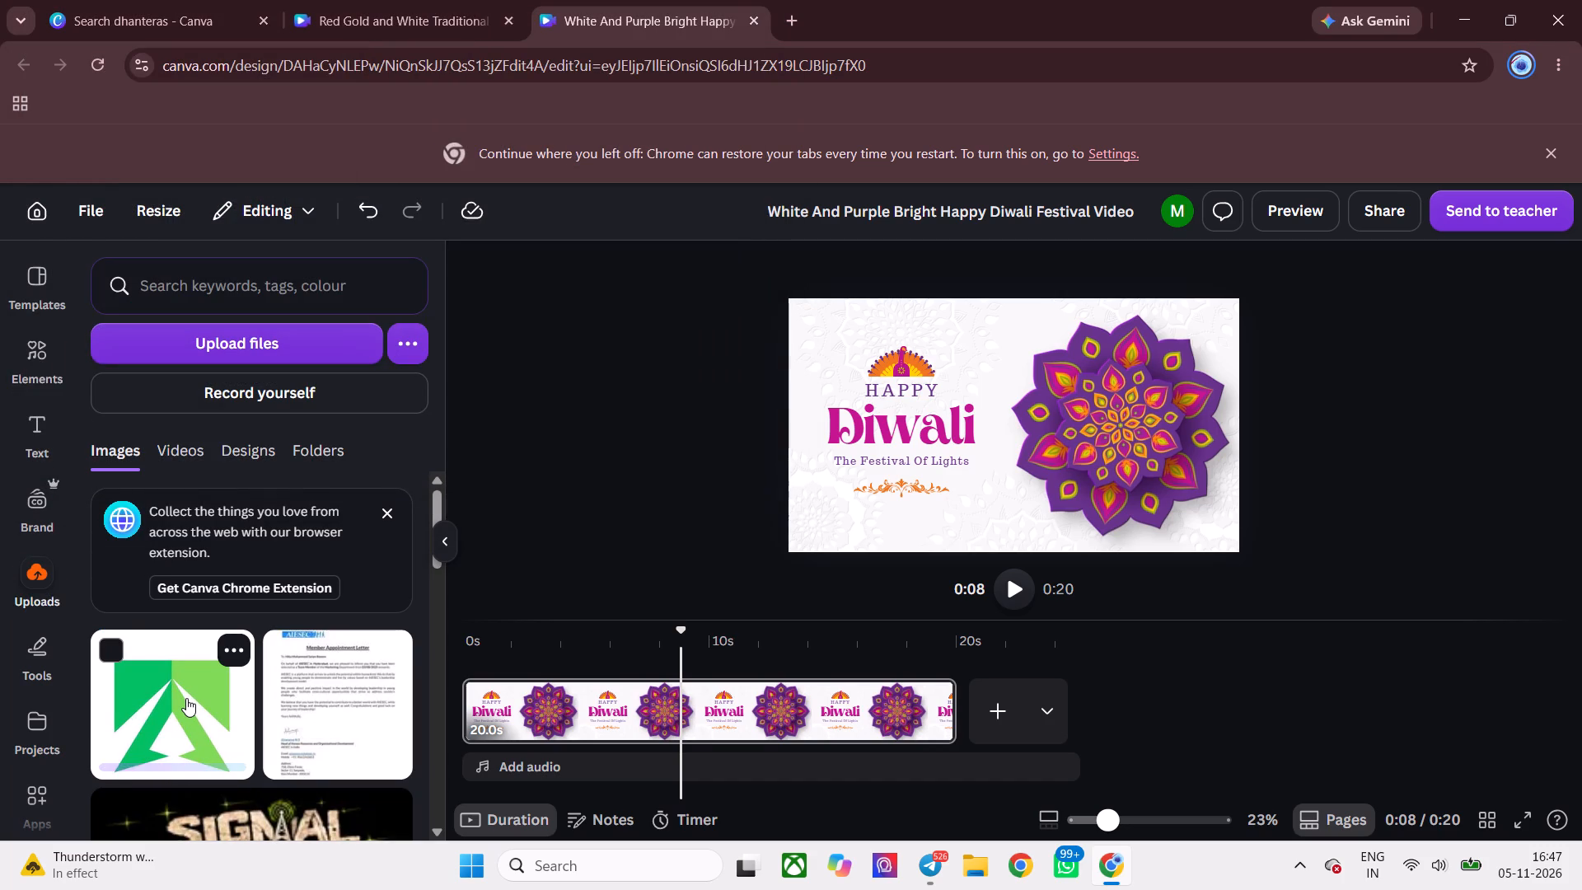
Add the uploaded green logo to the White And Purple Diwali video and remove its background.
left_click(186, 698)
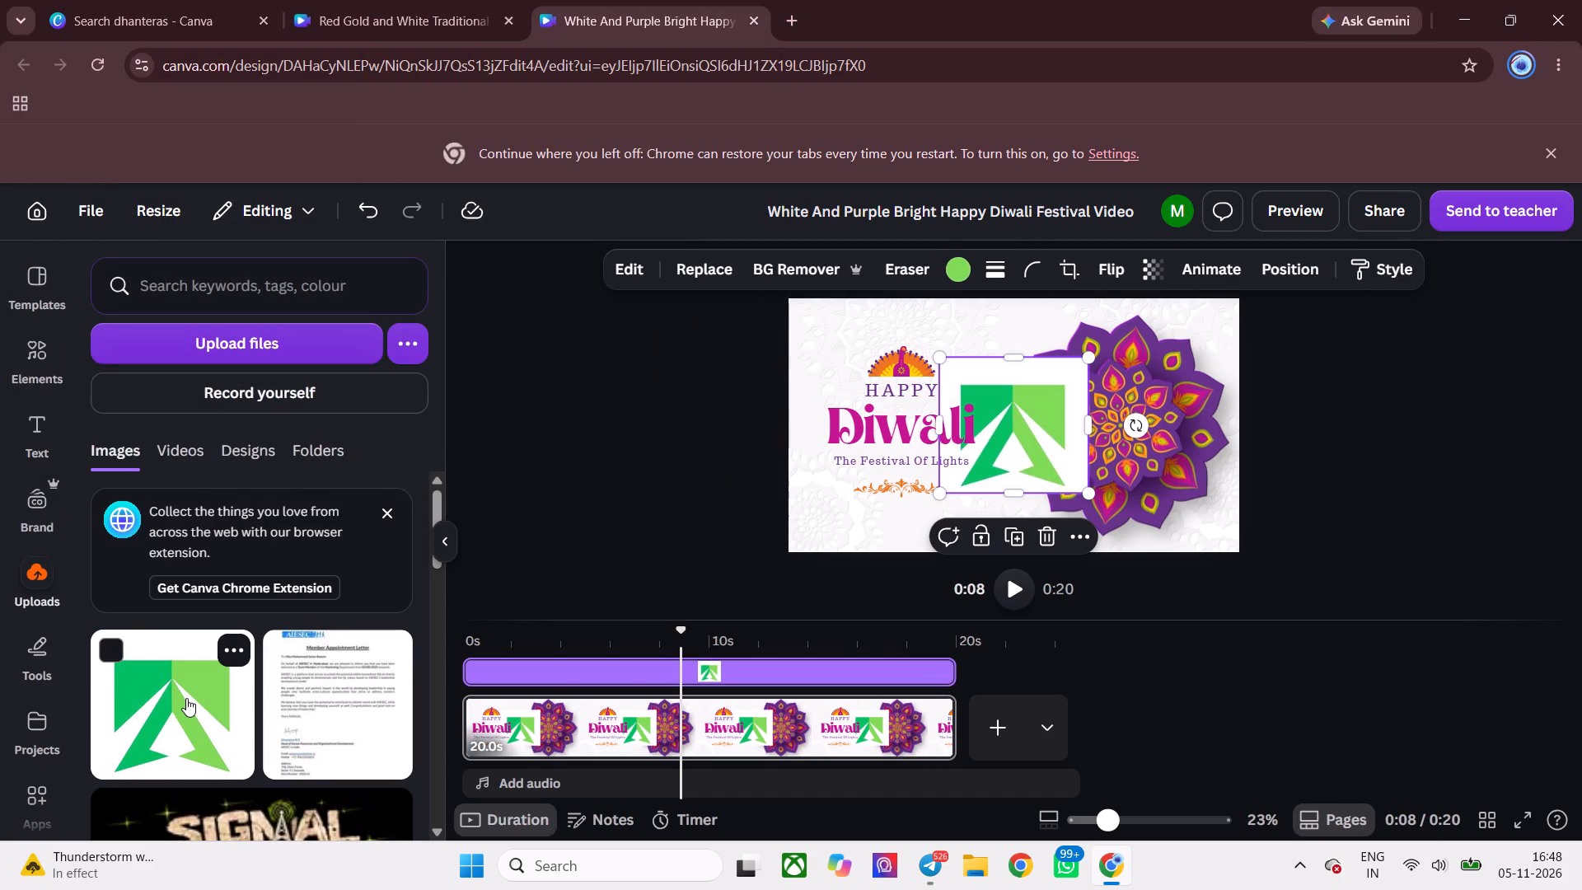
left_click(801, 255)
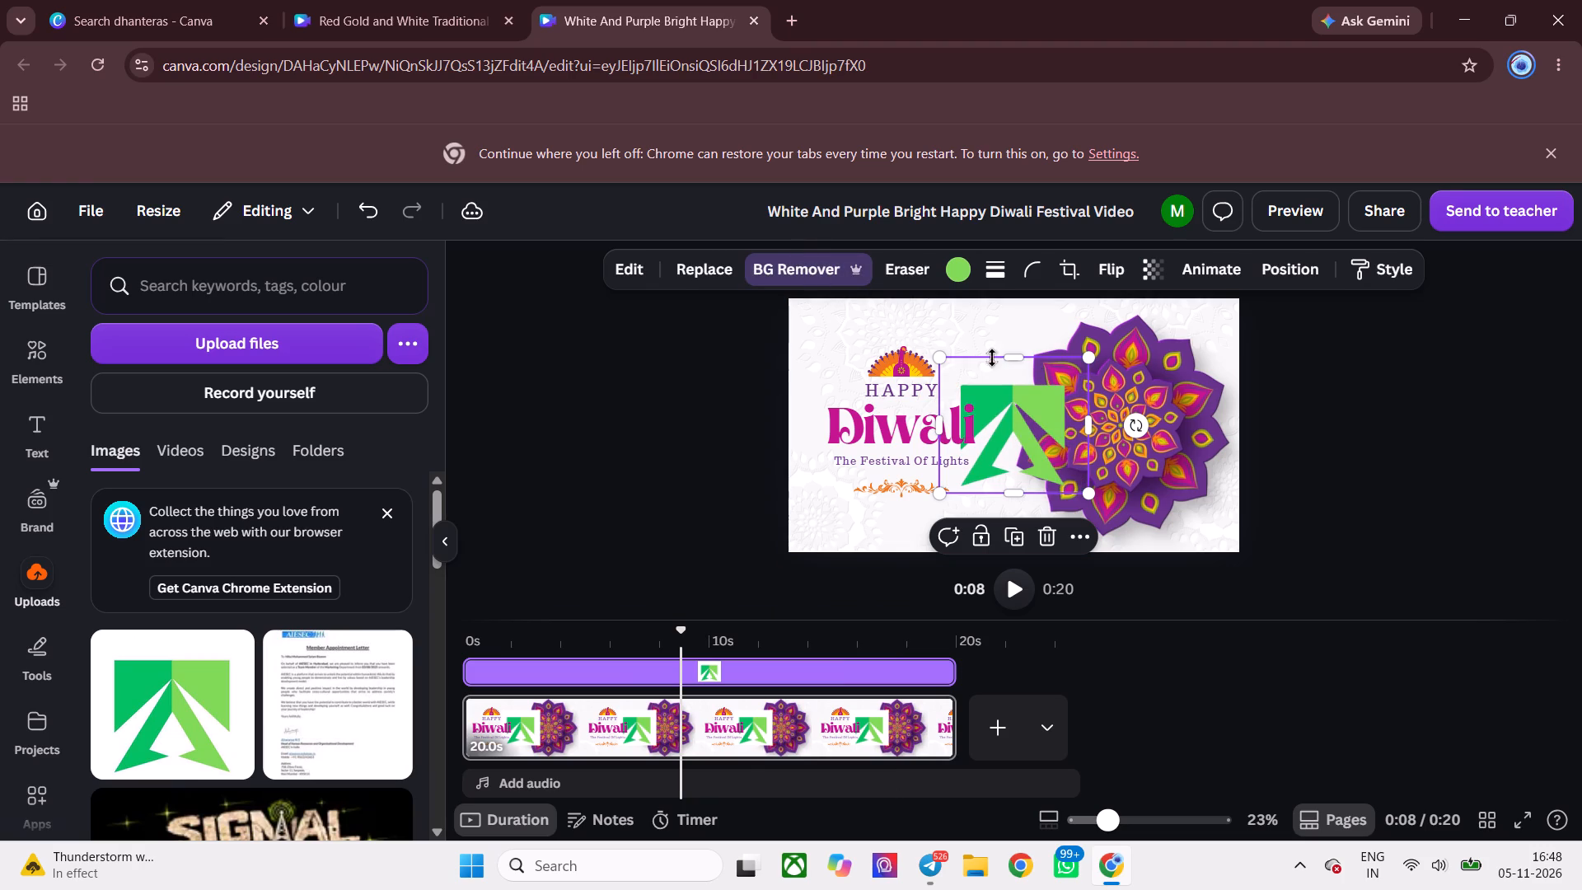
Shrink the green logo and place it in the upper-left corner of the Diwali page.
left_click_drag(934, 355, 982, 389)
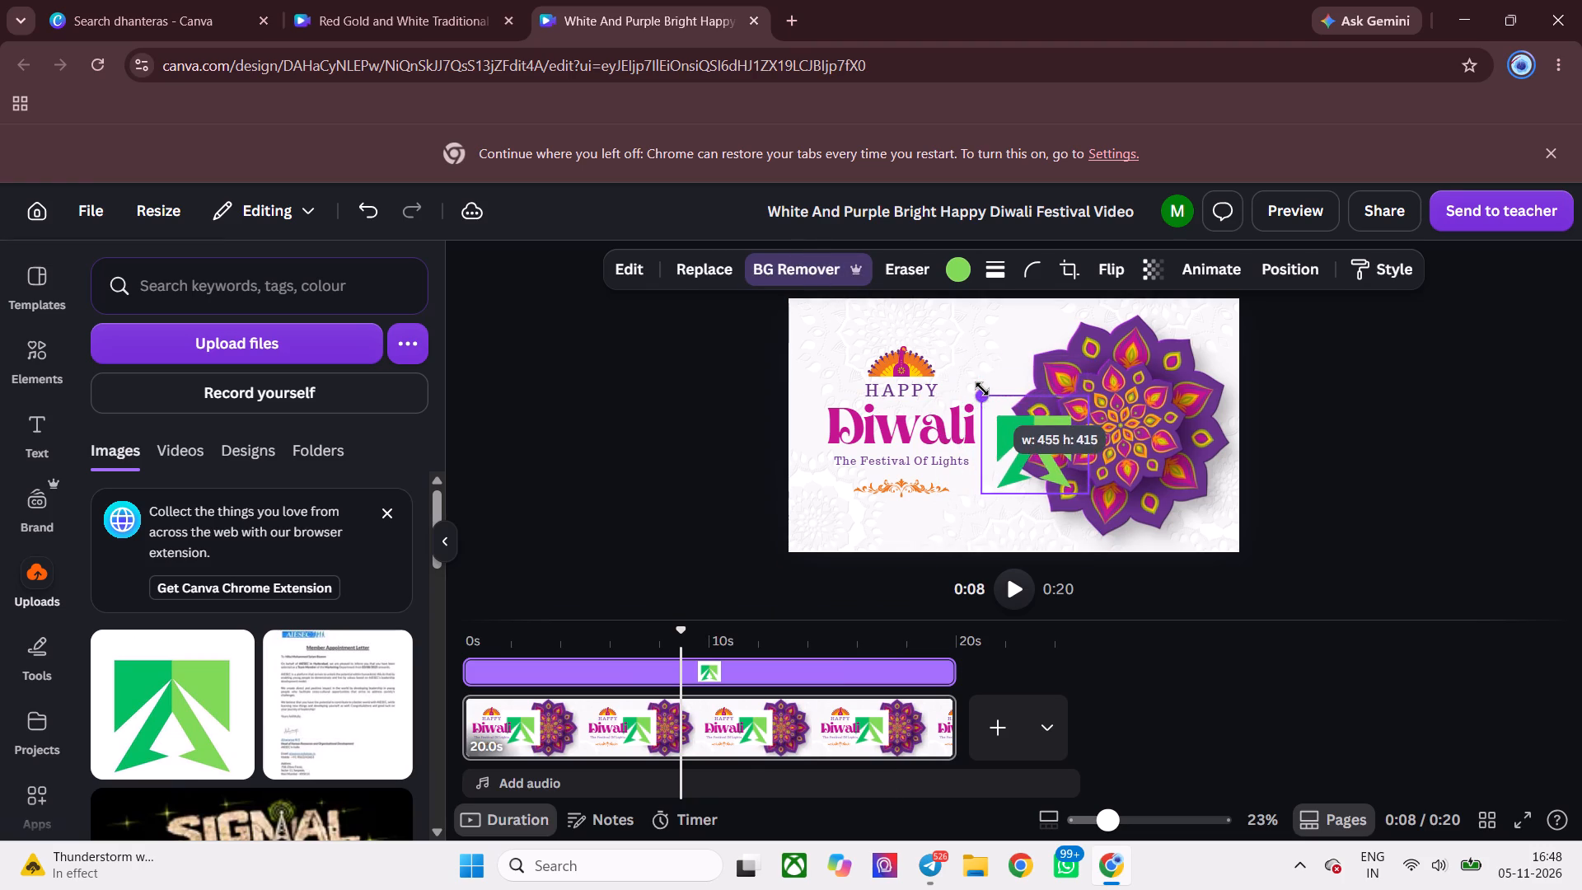
left_click_drag(982, 389, 984, 389)
left_click_drag(1046, 448, 880, 335)
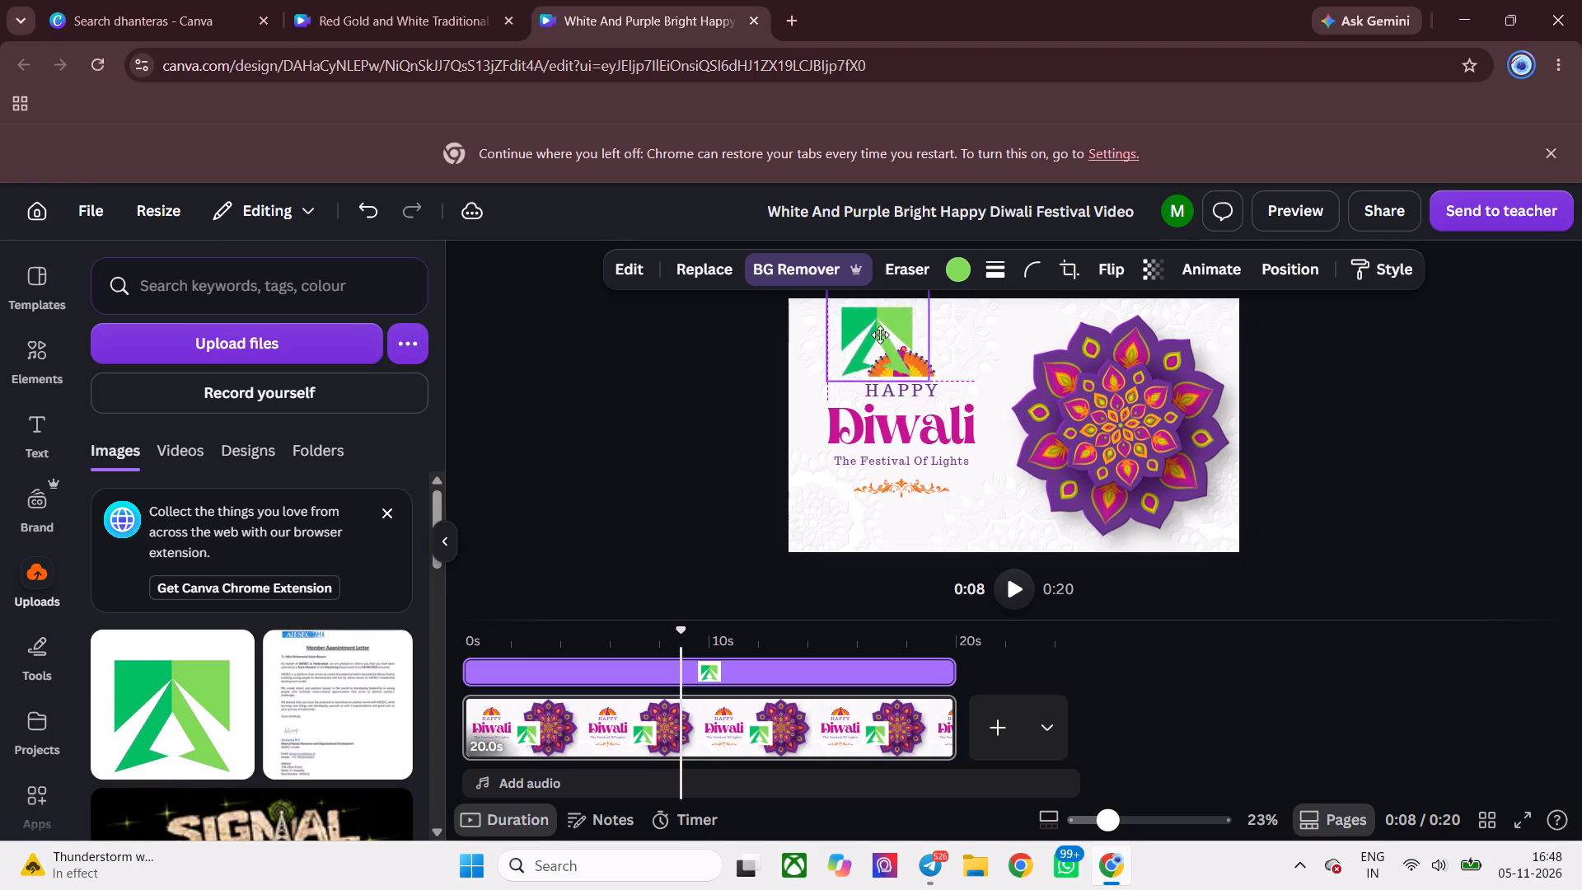
left_click_drag(880, 335, 848, 328)
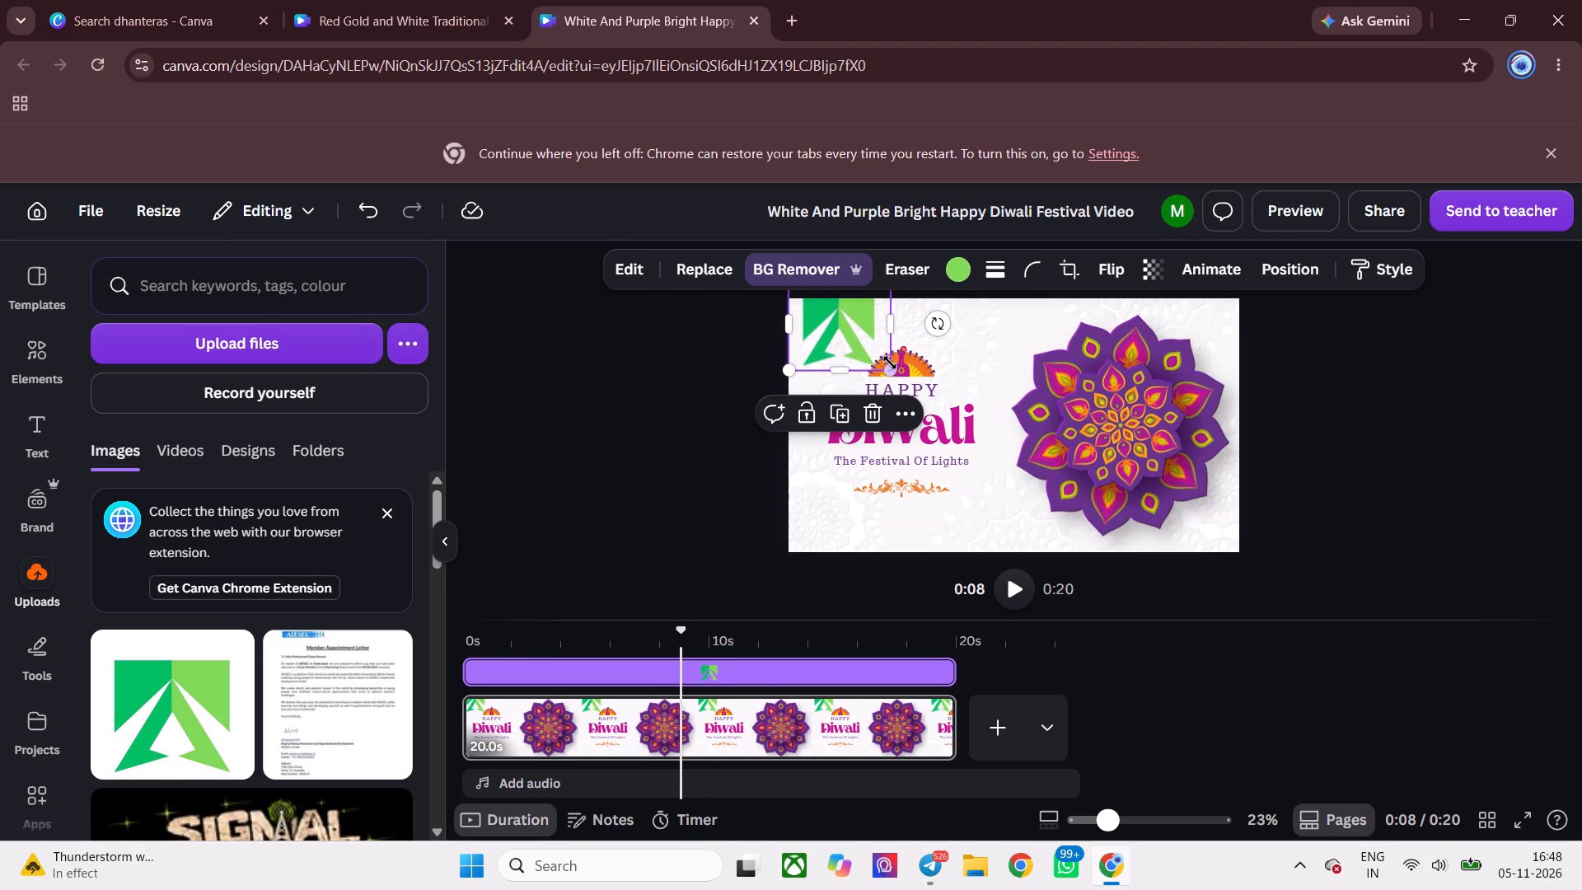
Go to the Red Gold and White Traditional Diwali design and upload the green logo picture from the Gallery.
left_click(468, 0)
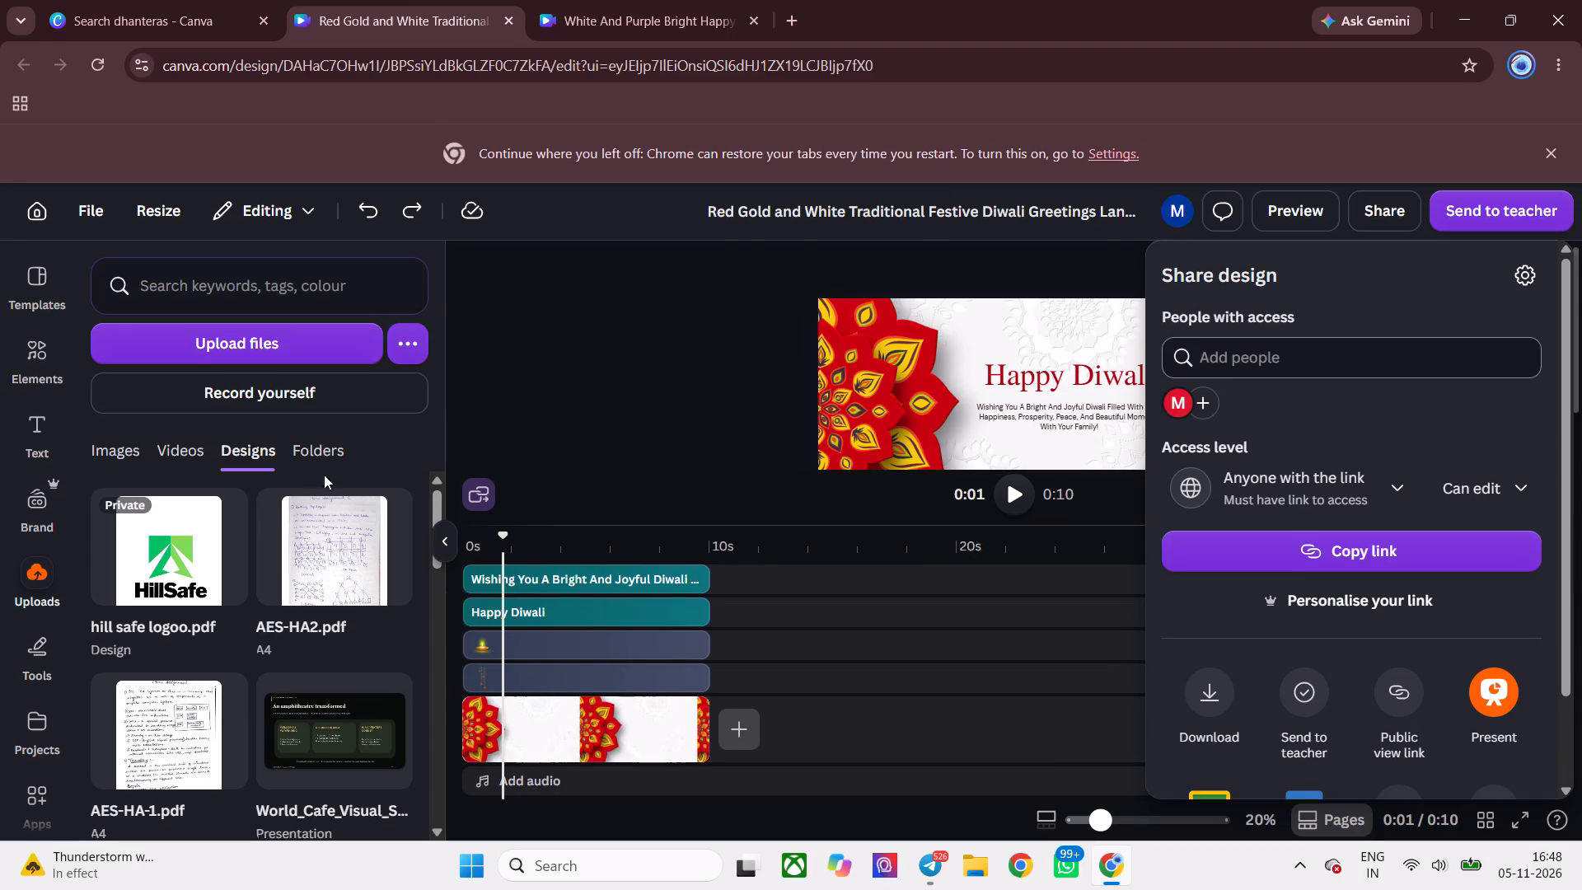
left_click(227, 337)
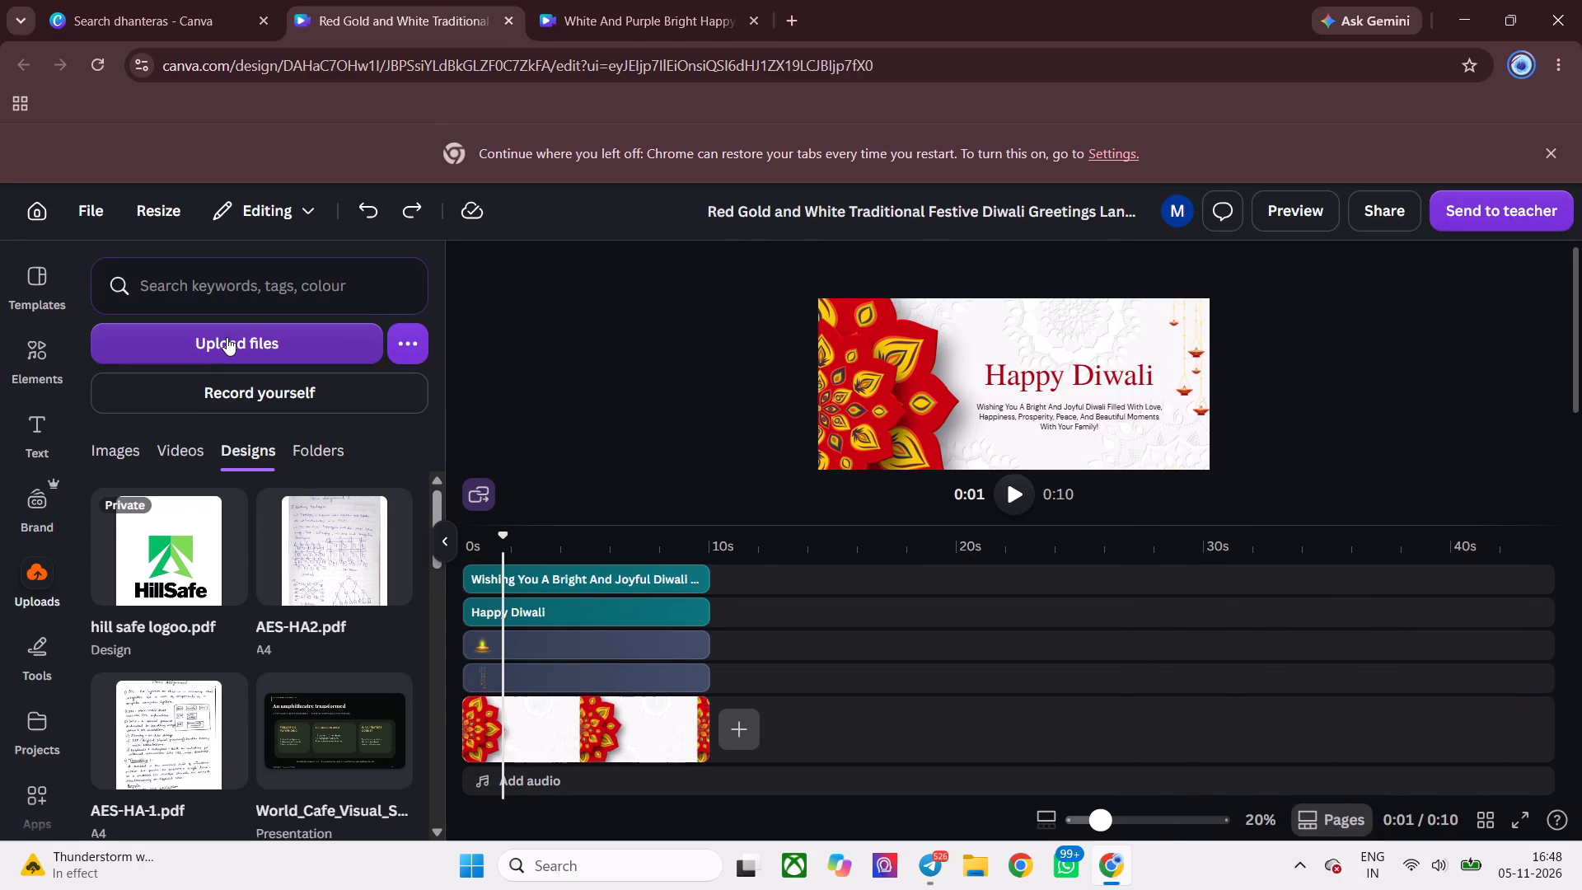
left_click(236, 343)
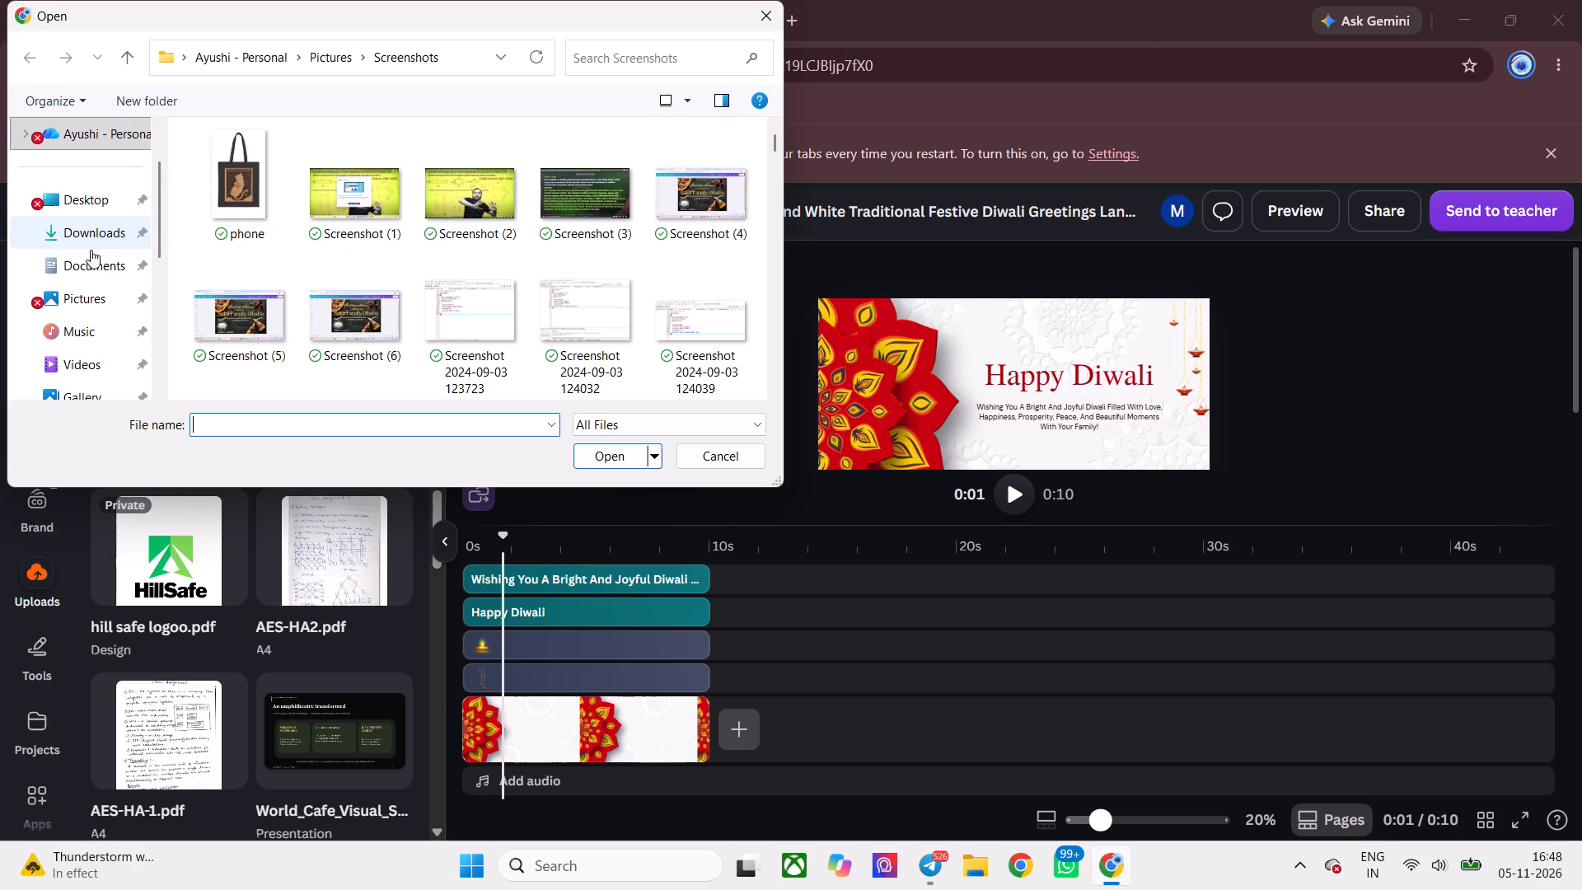
scroll(125, 170, "up", 5)
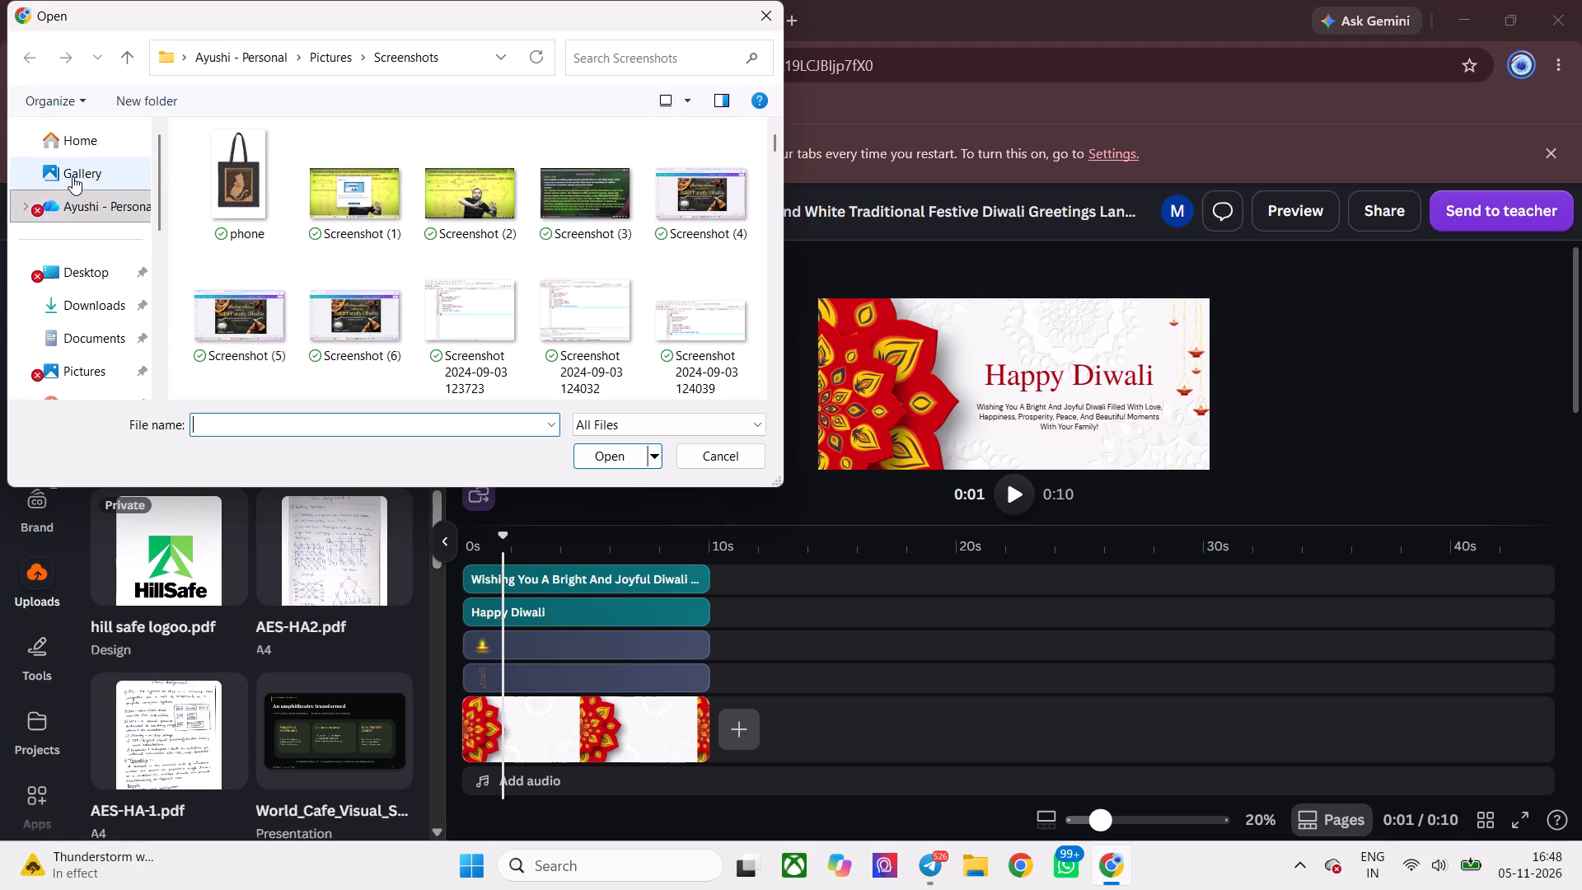
double_click(73, 176)
double_click(213, 194)
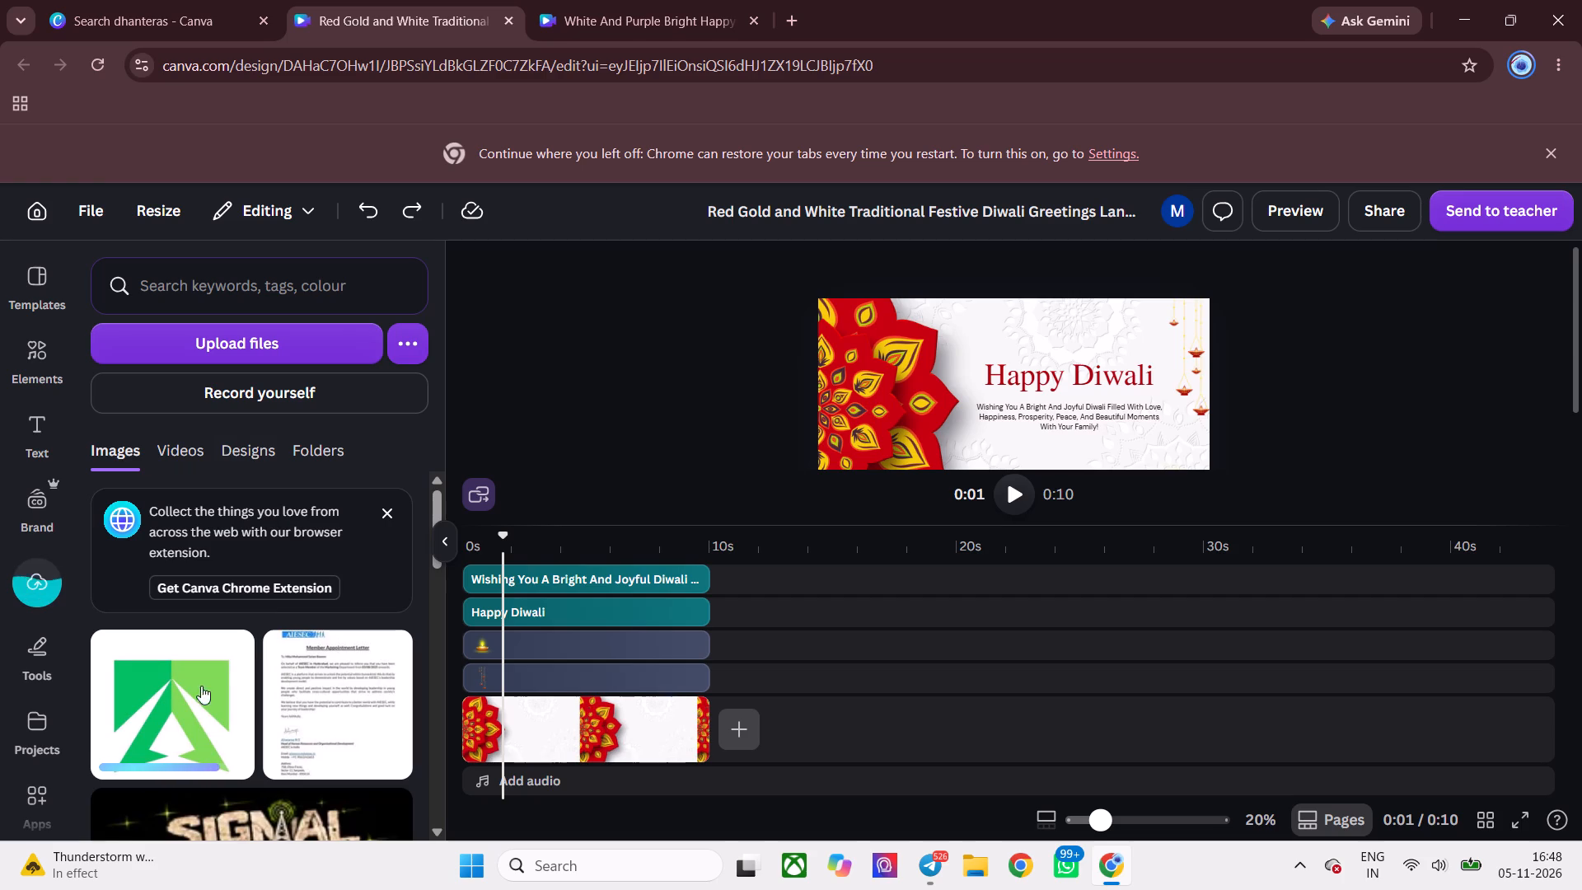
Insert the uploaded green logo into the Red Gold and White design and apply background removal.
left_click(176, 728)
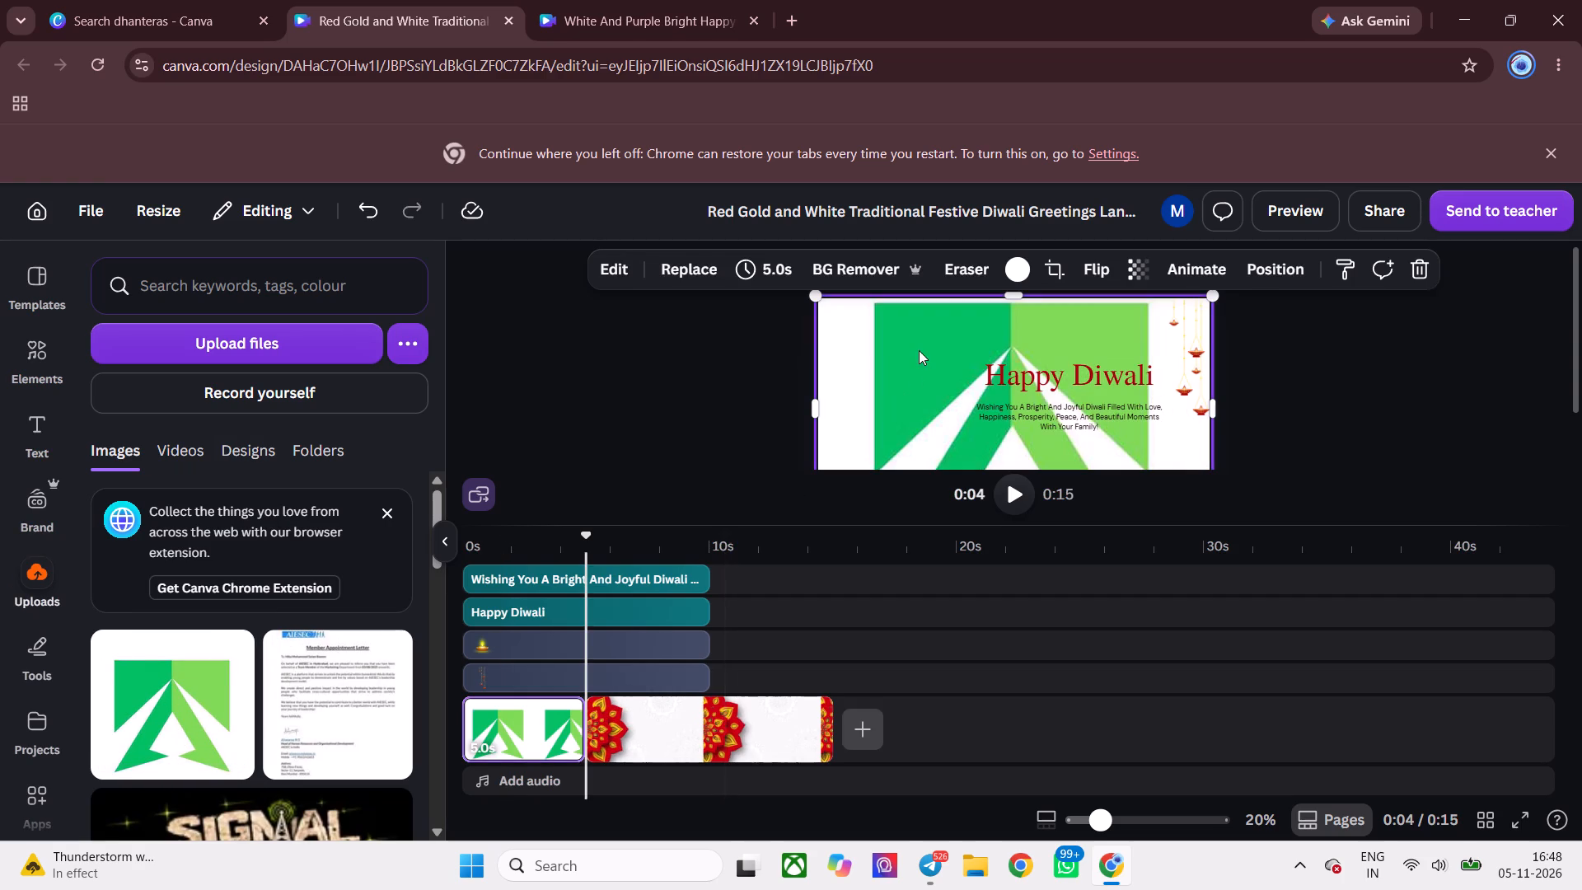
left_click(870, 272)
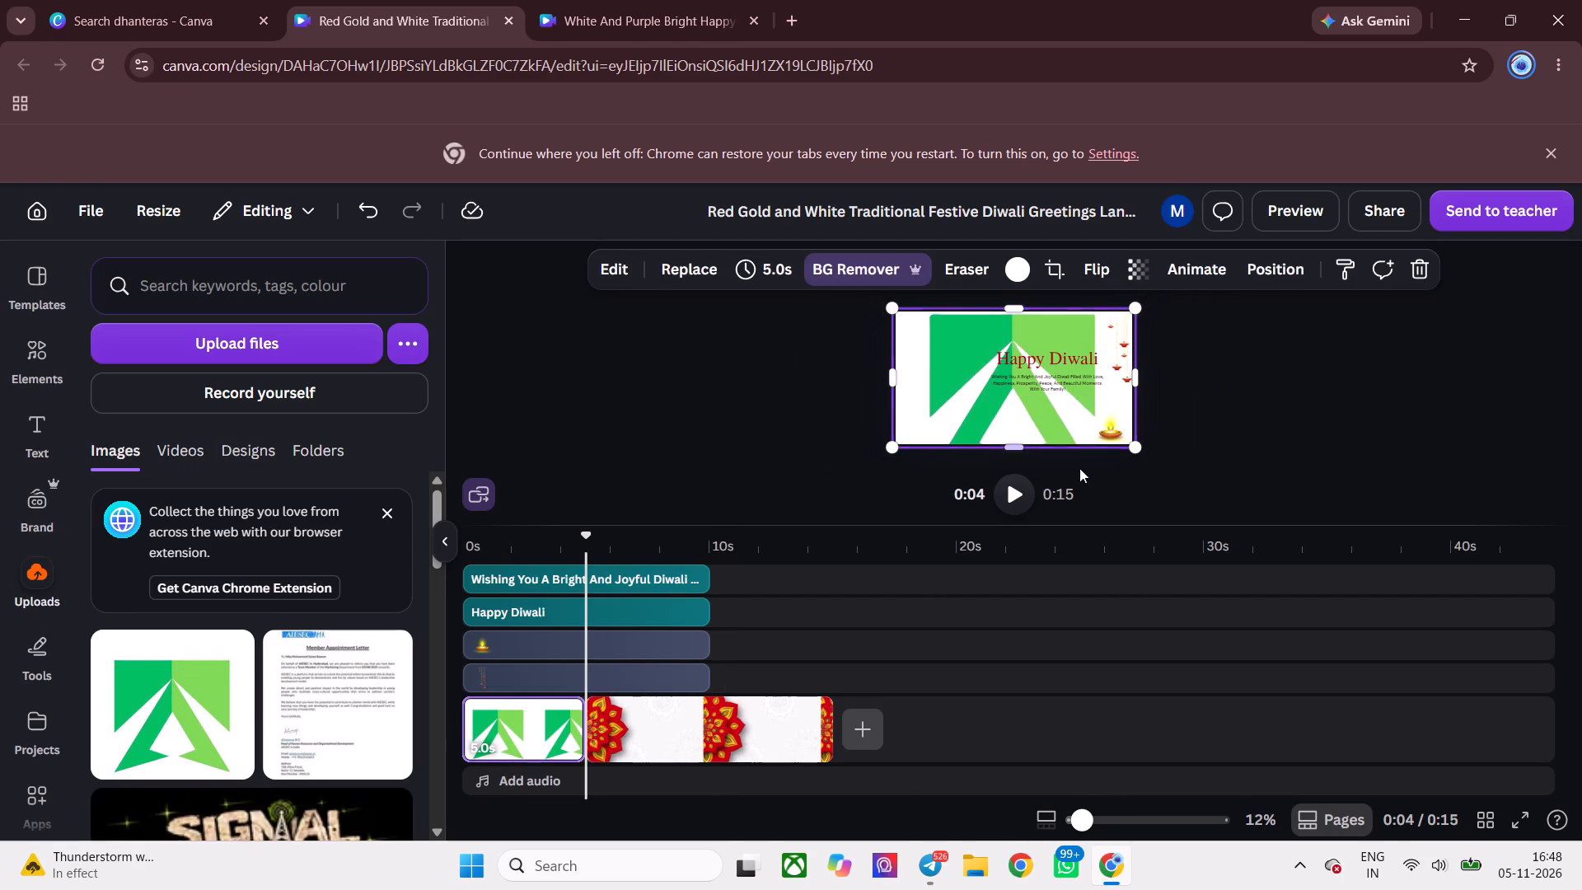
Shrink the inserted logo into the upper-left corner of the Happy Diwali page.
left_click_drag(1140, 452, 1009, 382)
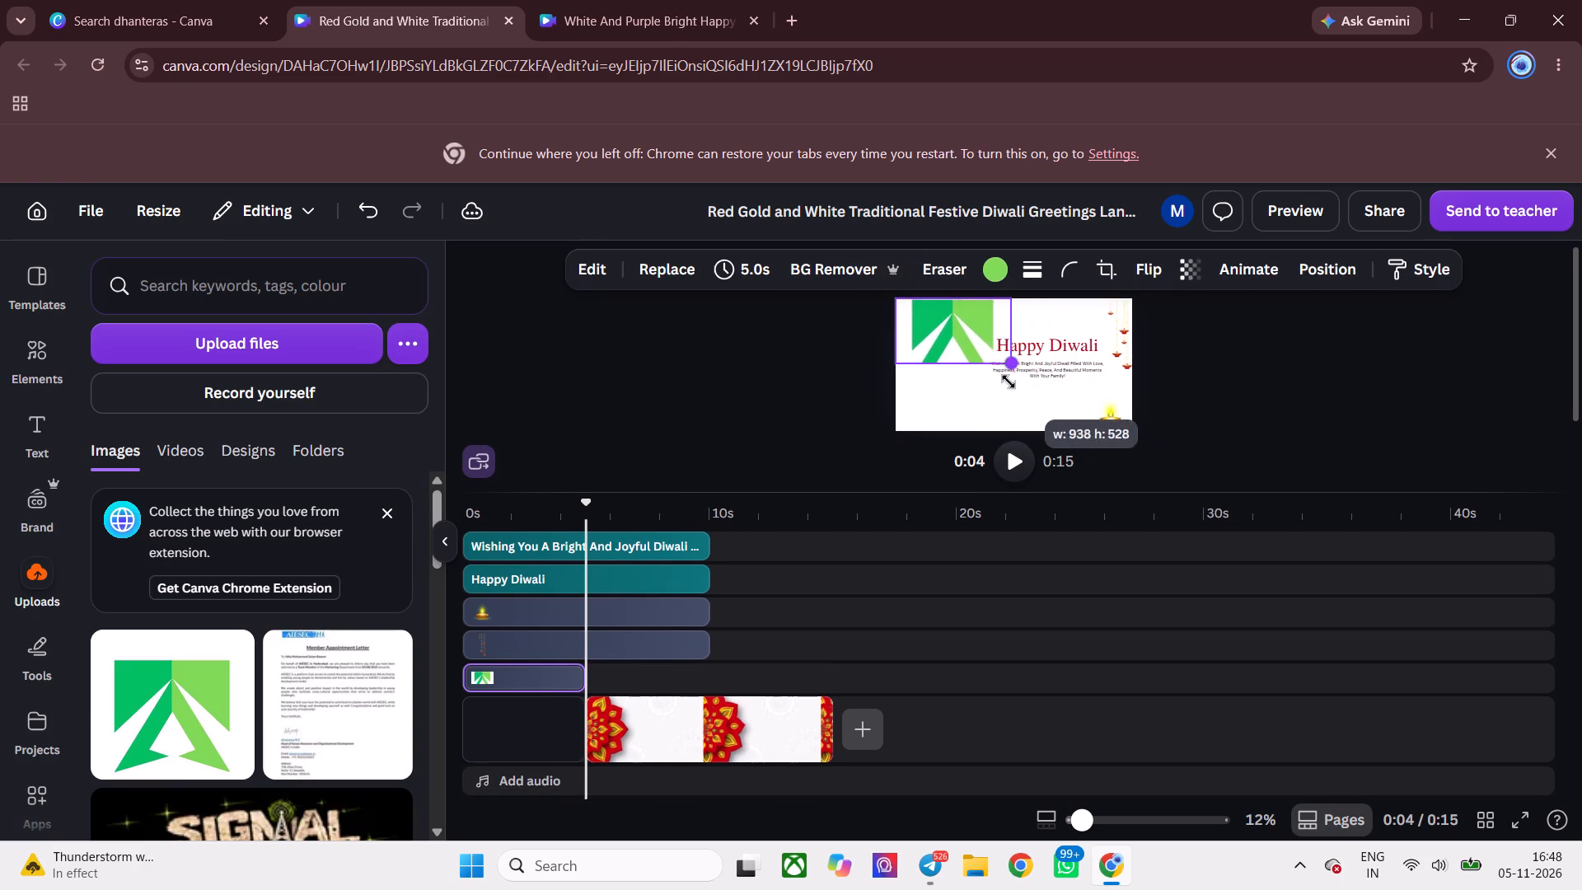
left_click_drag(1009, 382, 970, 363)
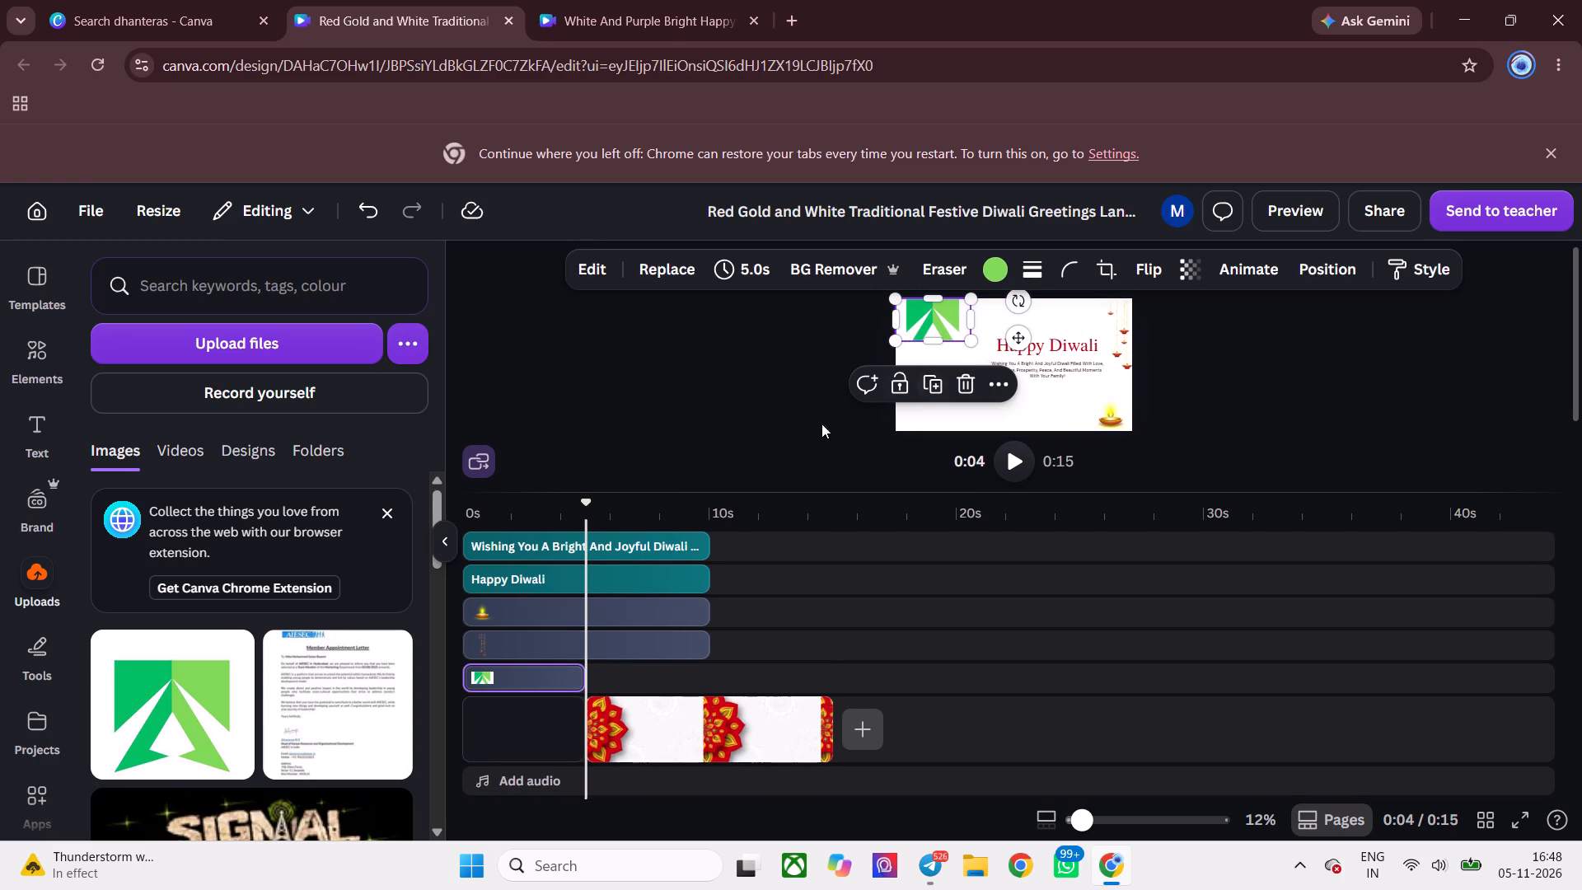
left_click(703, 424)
Play the Red Gold and White video from 0:00 to check how the logo appears.
scroll(703, 424, "up", 1)
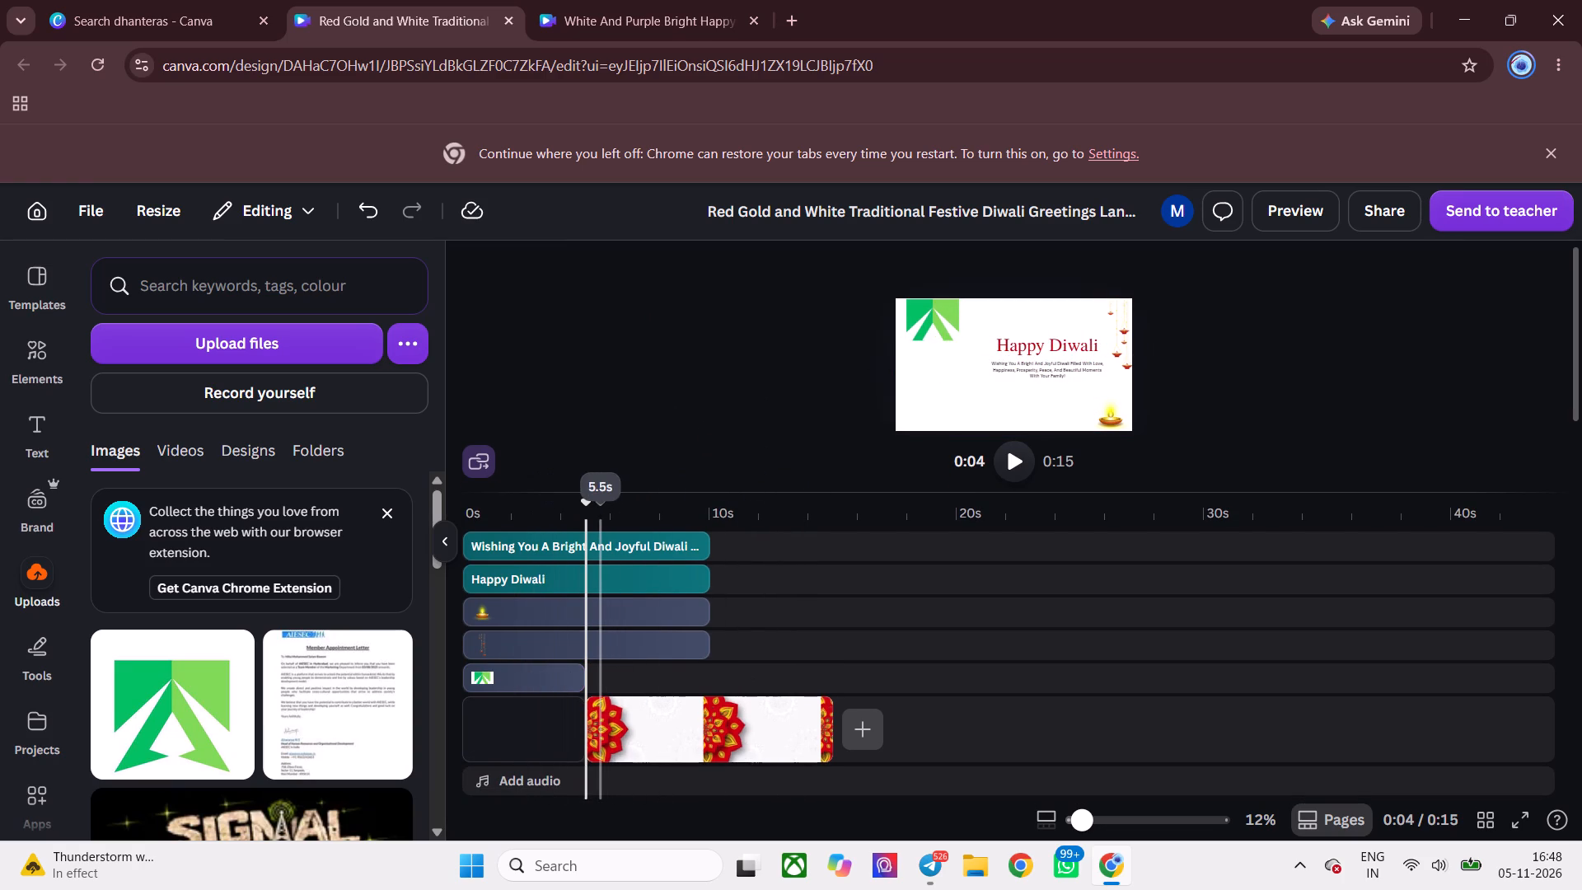
left_click_drag(586, 502, 446, 504)
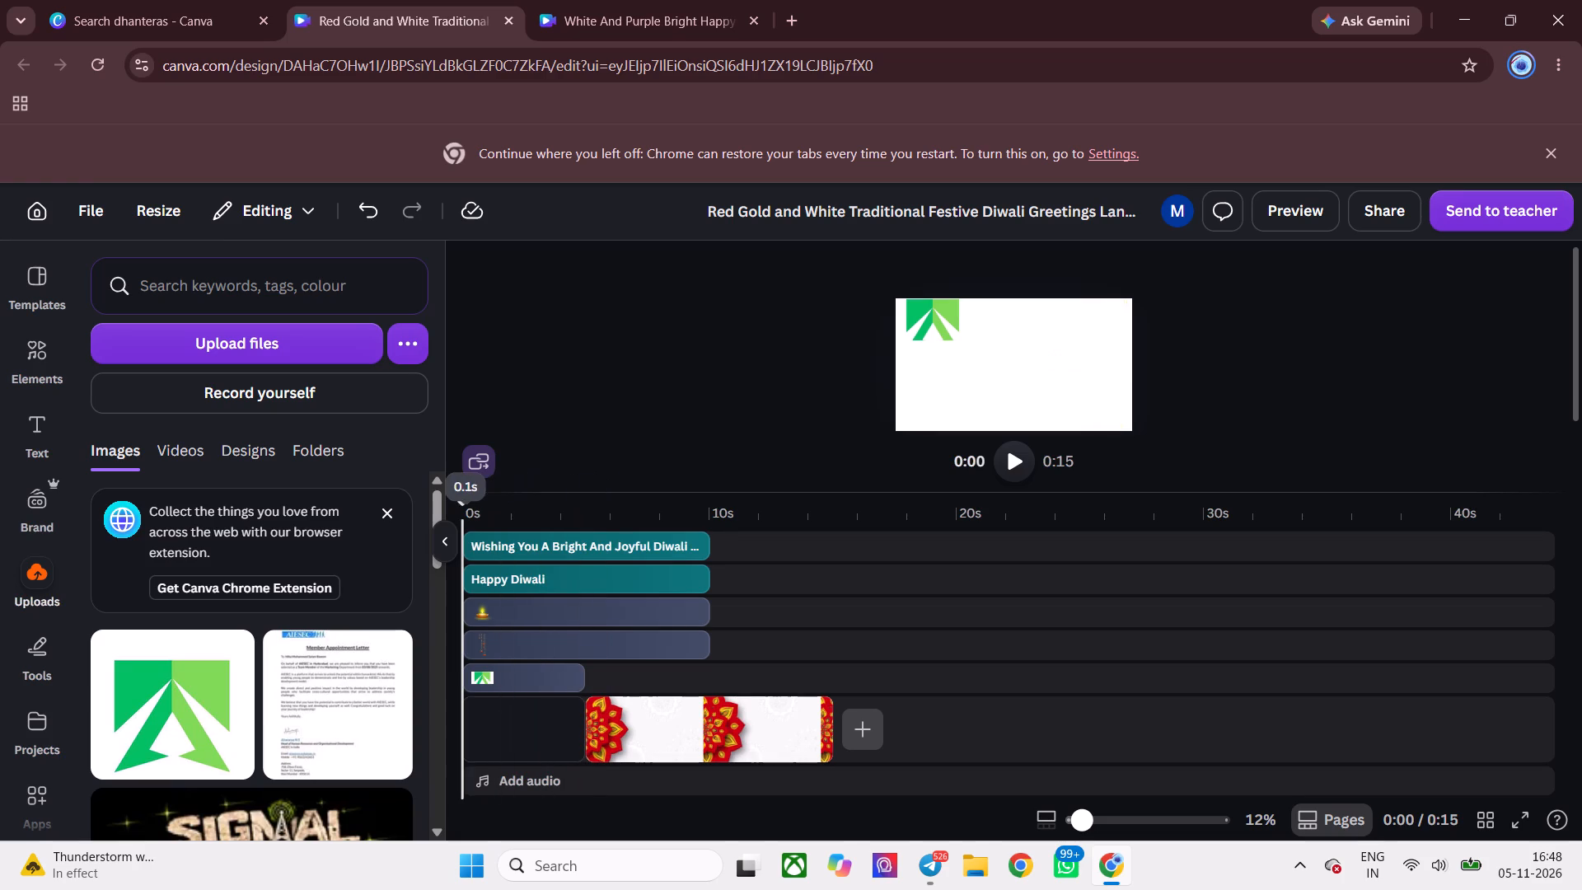
left_click_drag(446, 504, 427, 503)
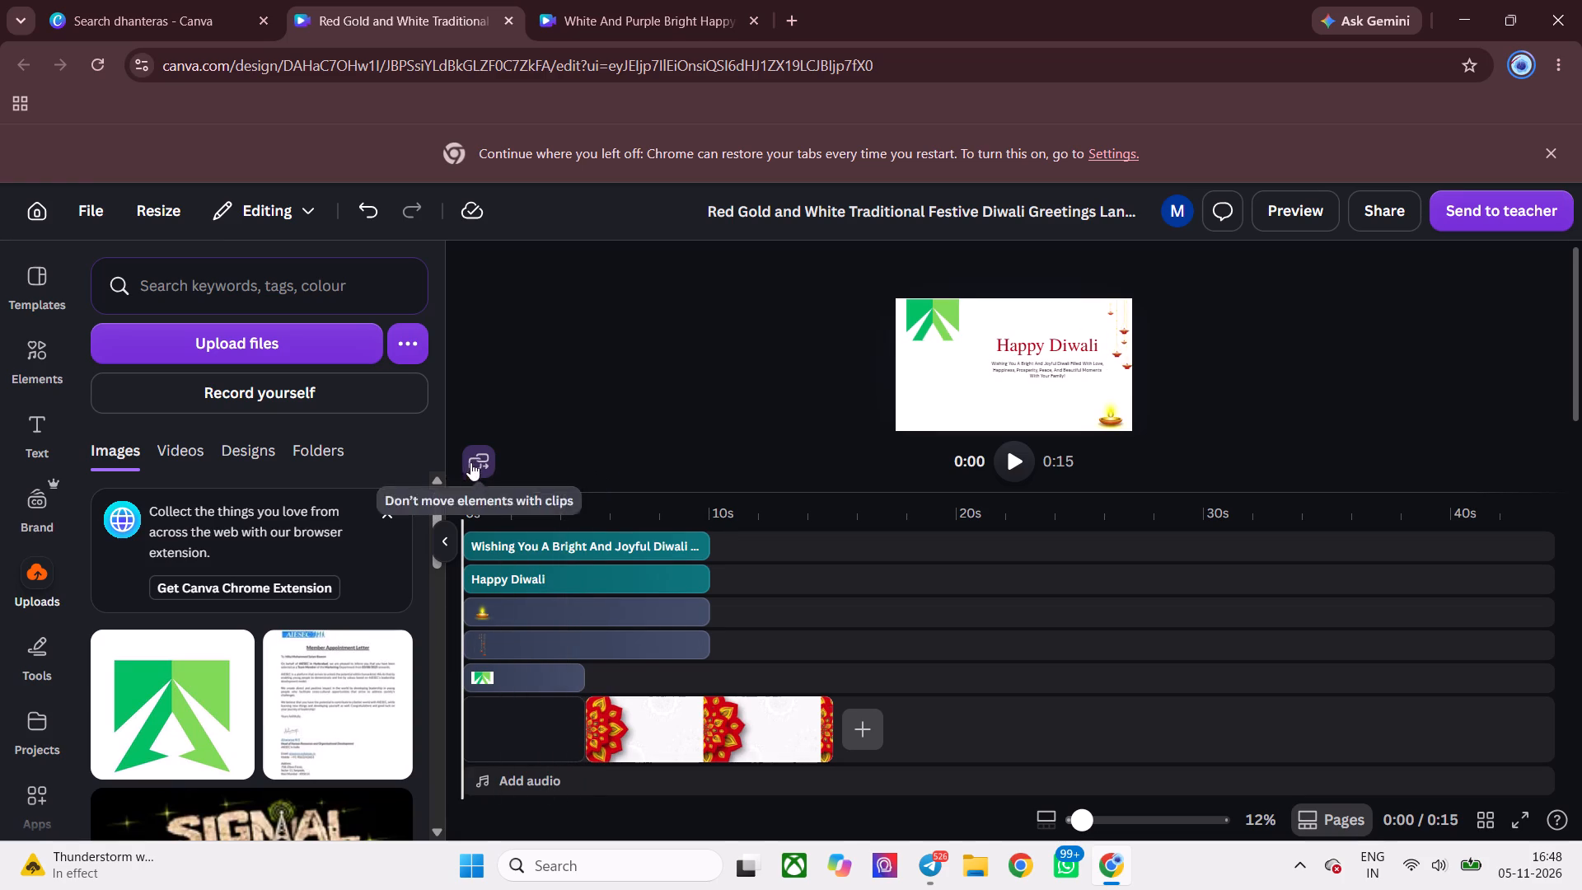
left_click(1017, 461)
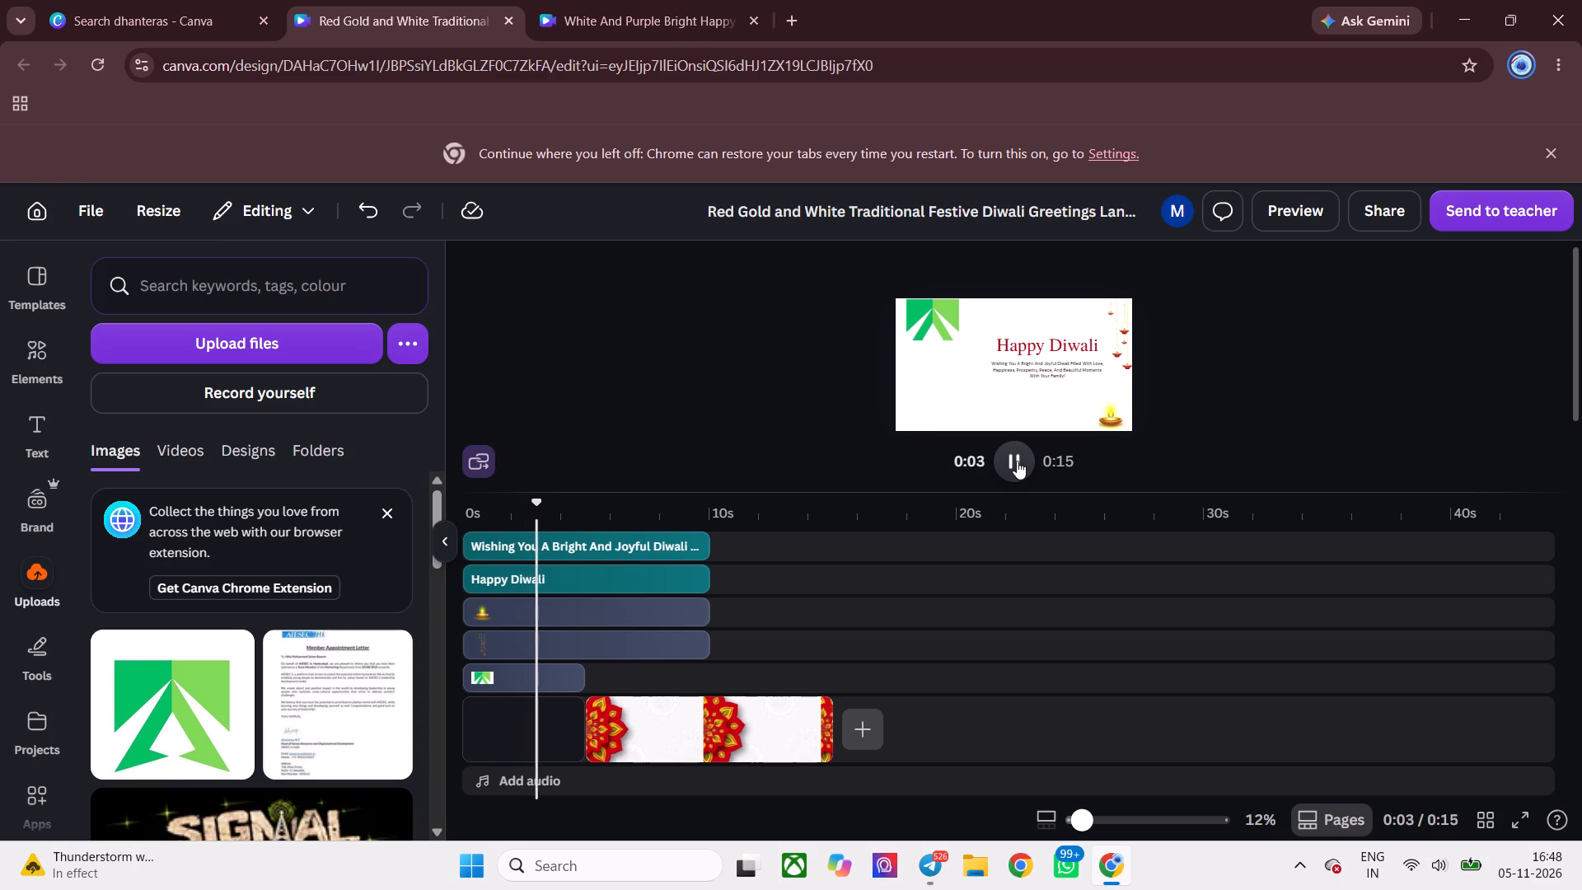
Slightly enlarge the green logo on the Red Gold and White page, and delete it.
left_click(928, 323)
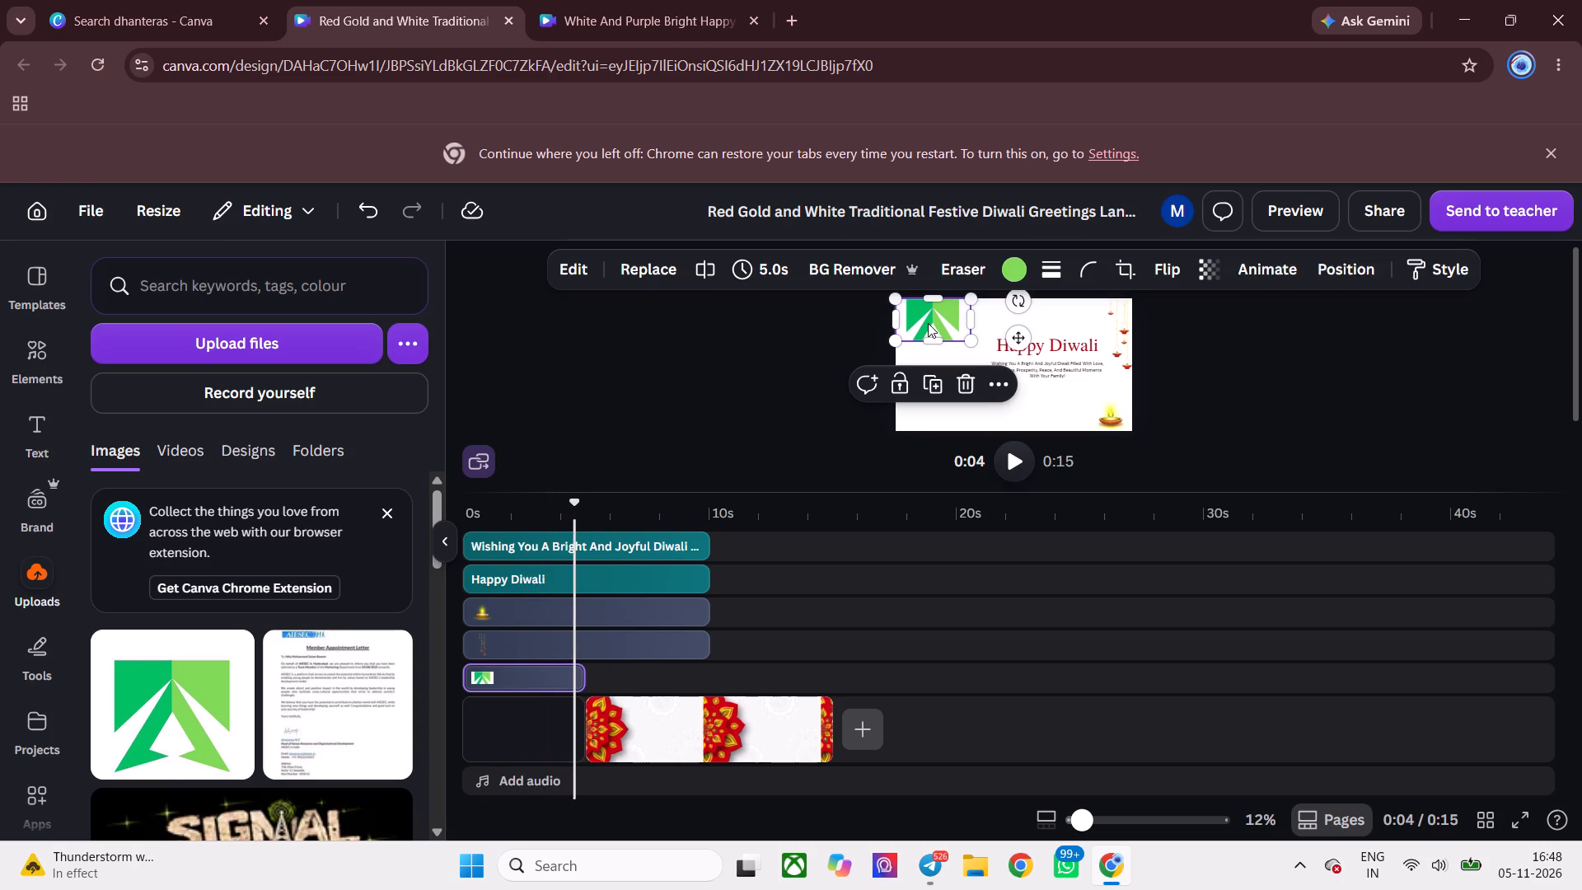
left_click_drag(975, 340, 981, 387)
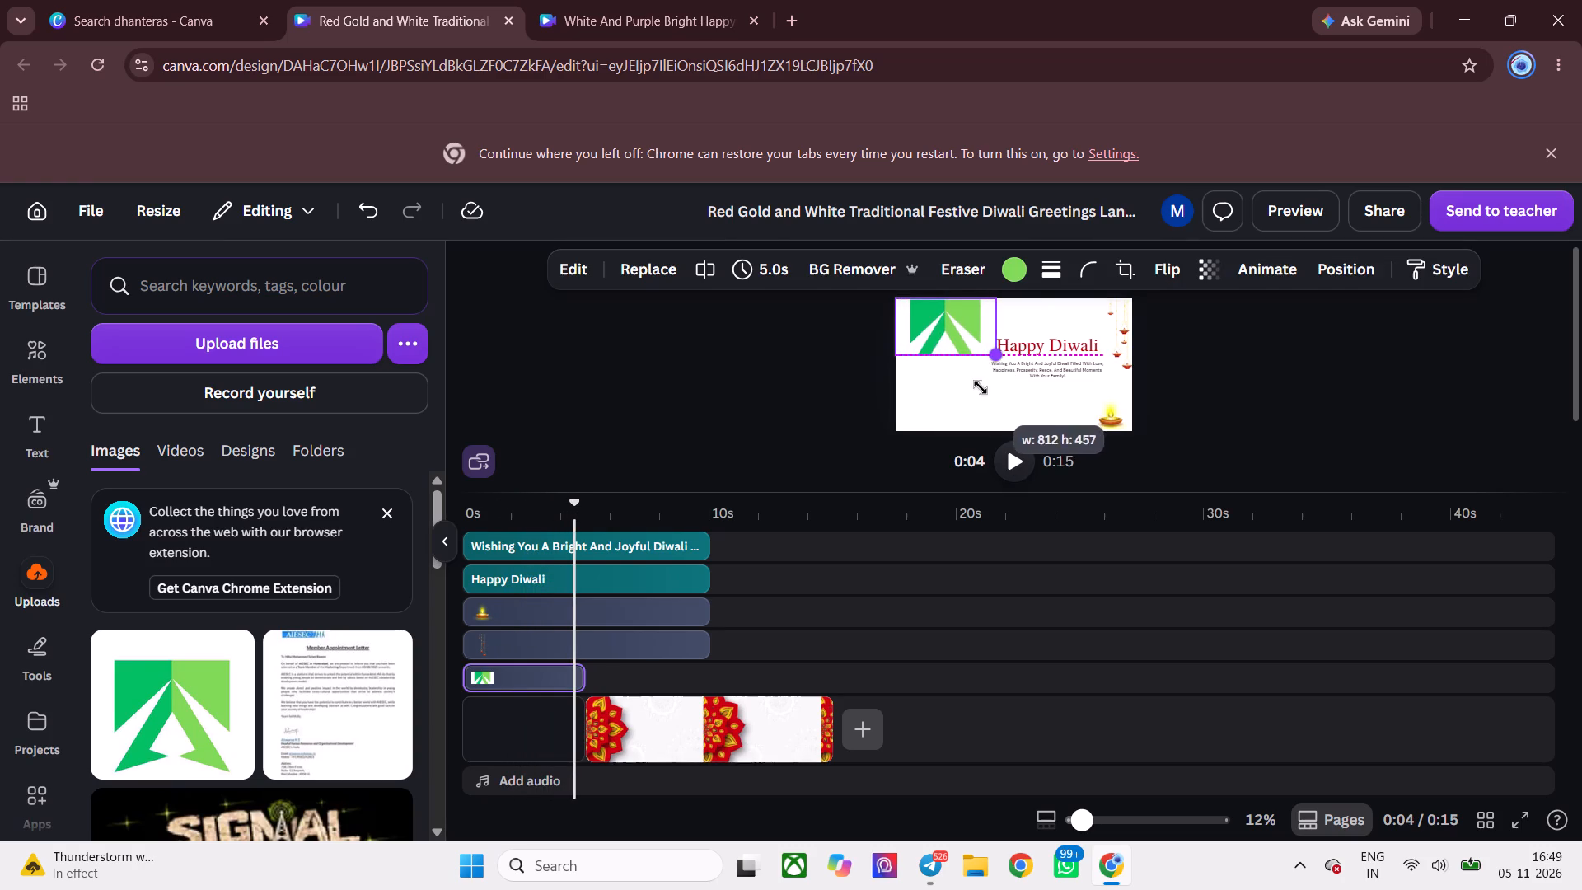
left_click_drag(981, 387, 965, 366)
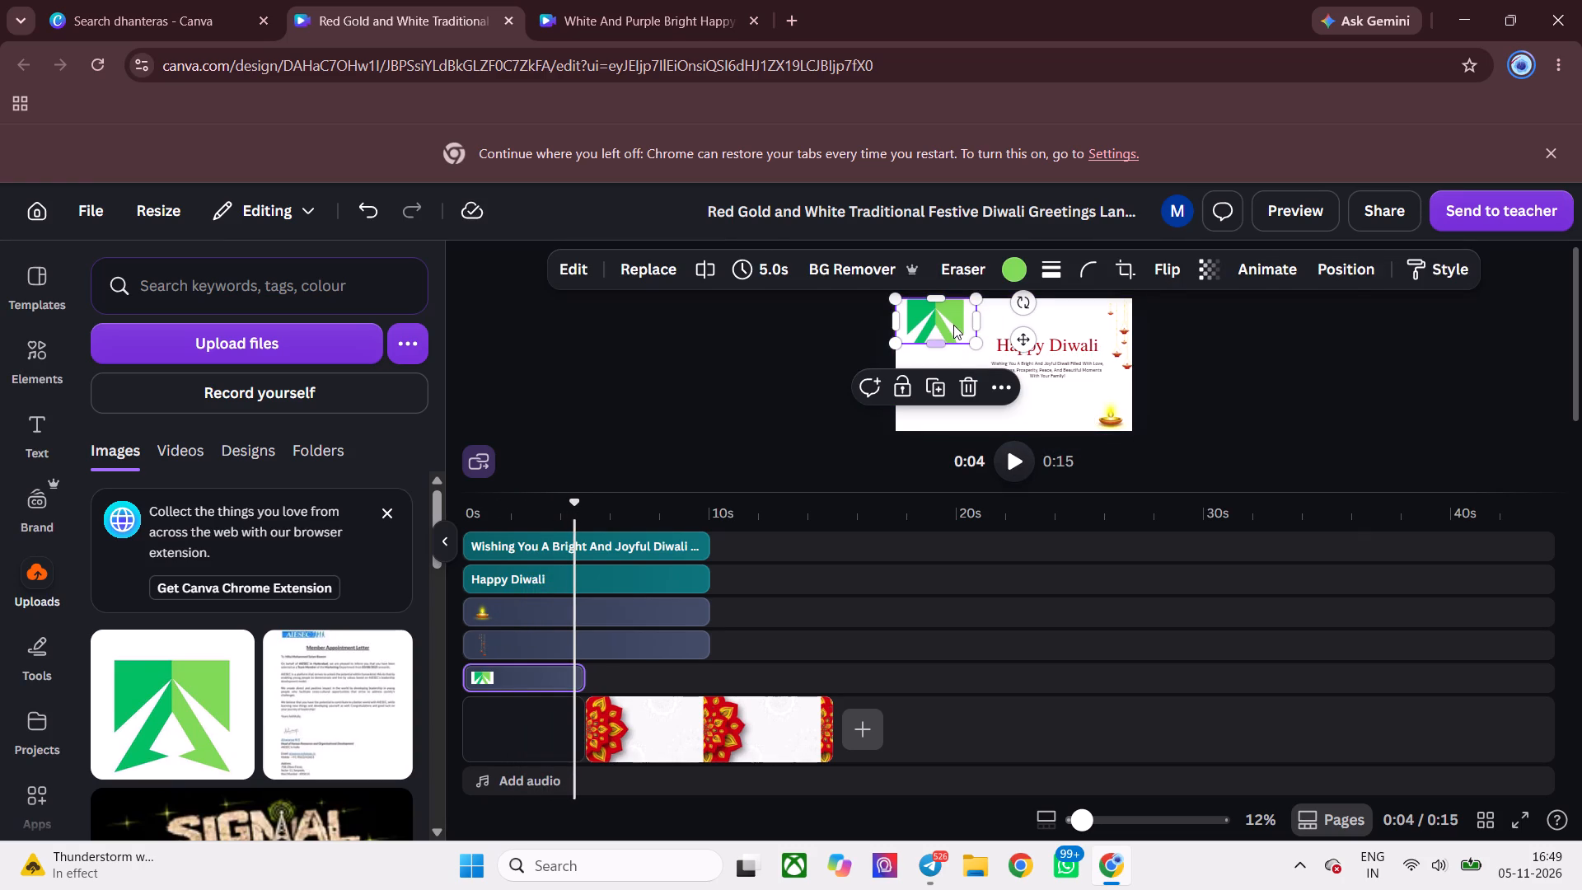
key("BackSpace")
Return to the White And Purple Bright Happy Diwali Festival Video design.
left_click(665, 0)
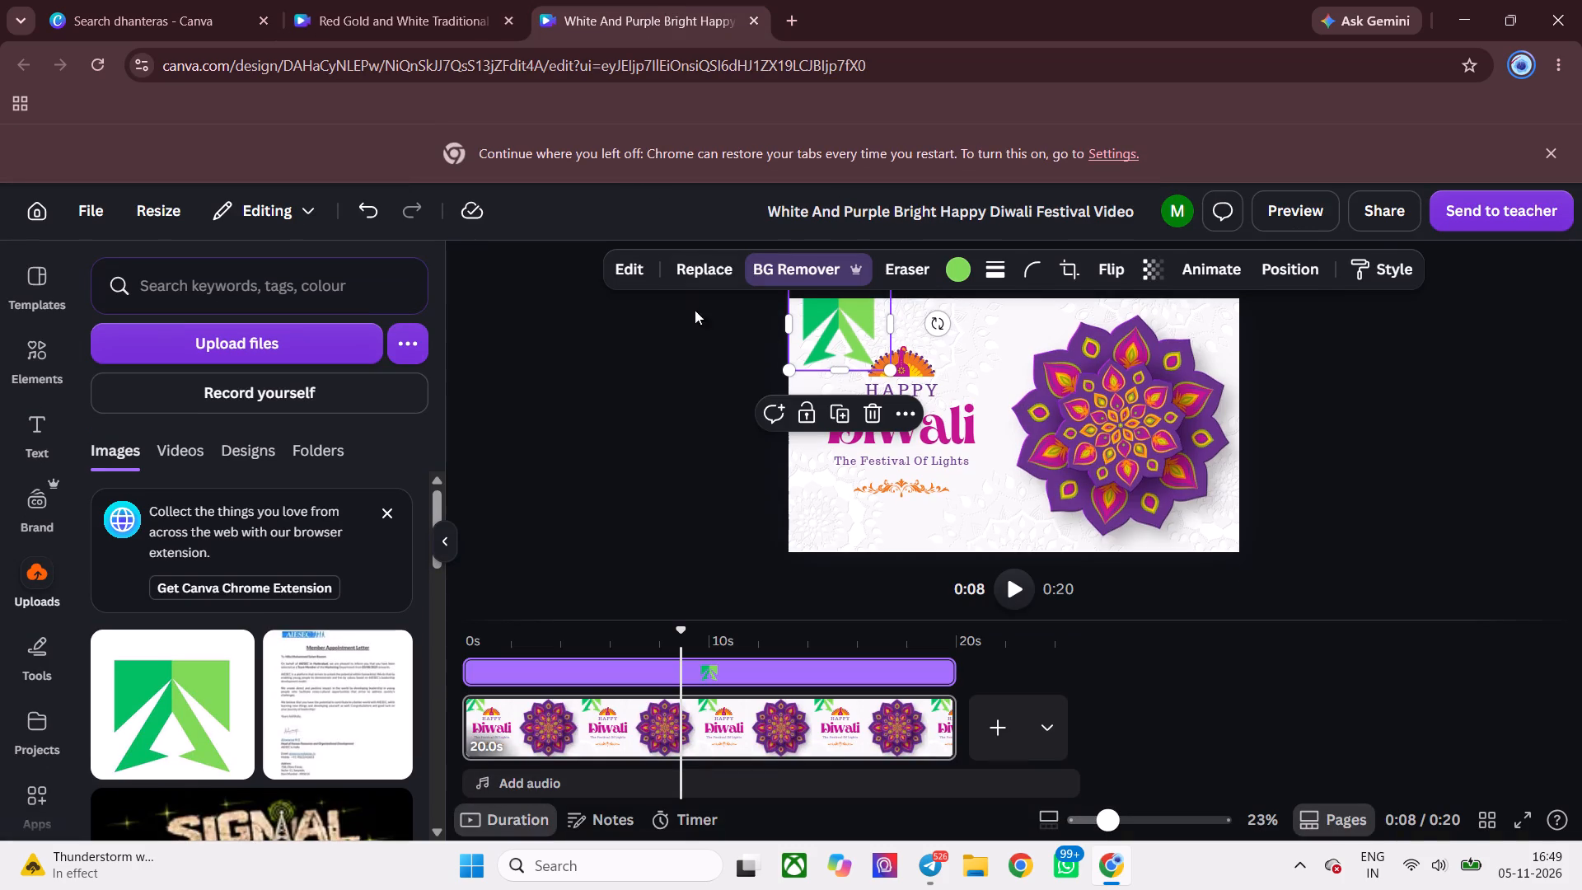
Shrink the green logo slightly and place it fully inside the page's upper-left corner, clear of the Happy Diwali heading.
left_click(665, 431)
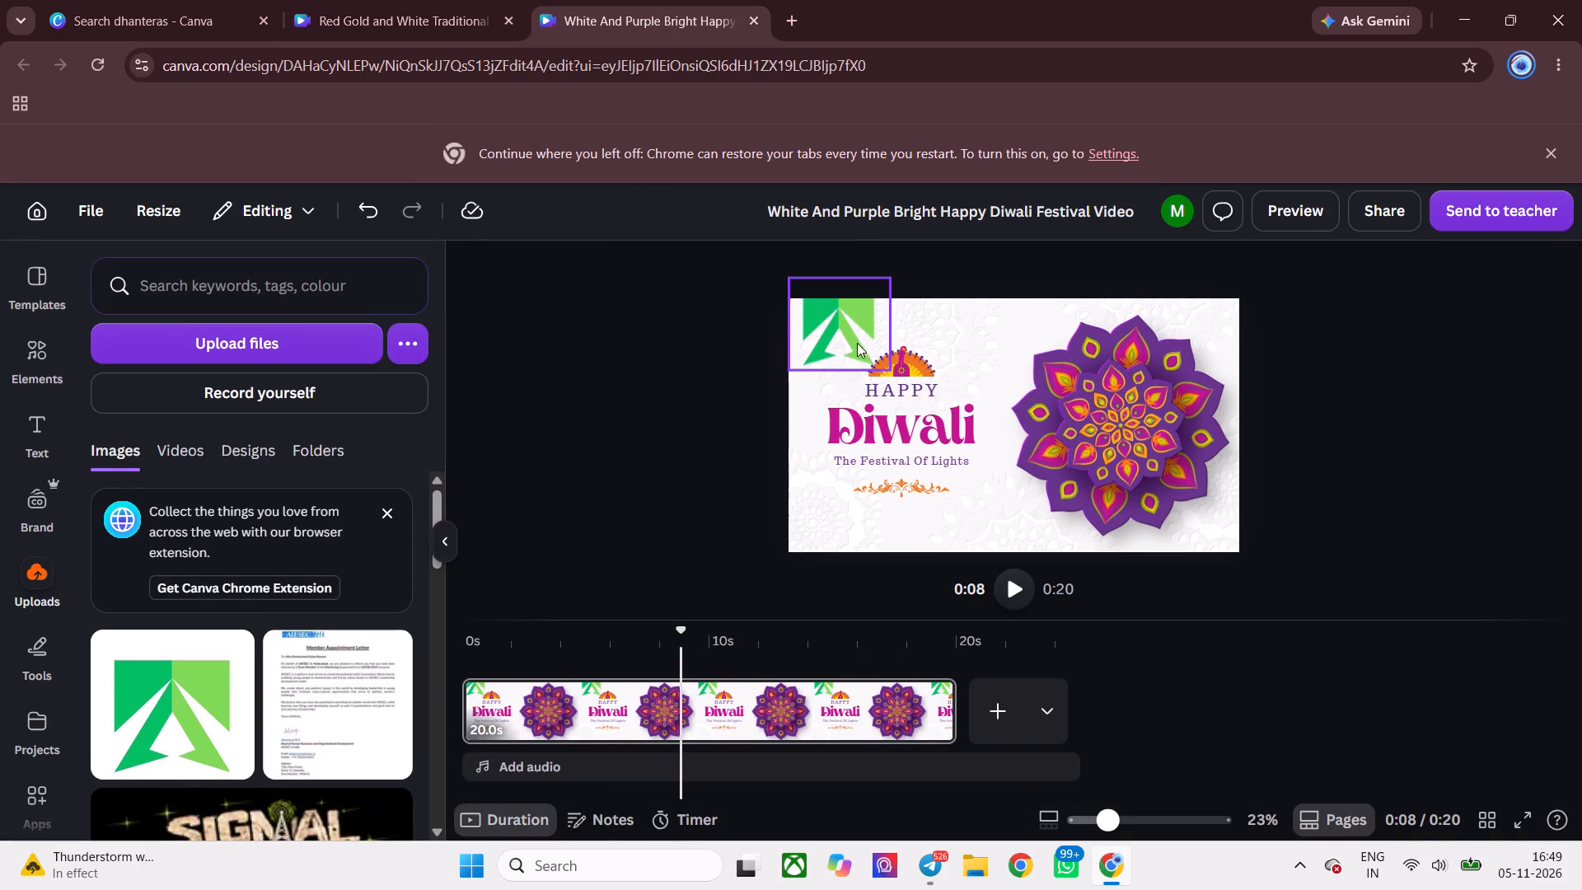
left_click(854, 343)
left_click_drag(854, 343, 849, 357)
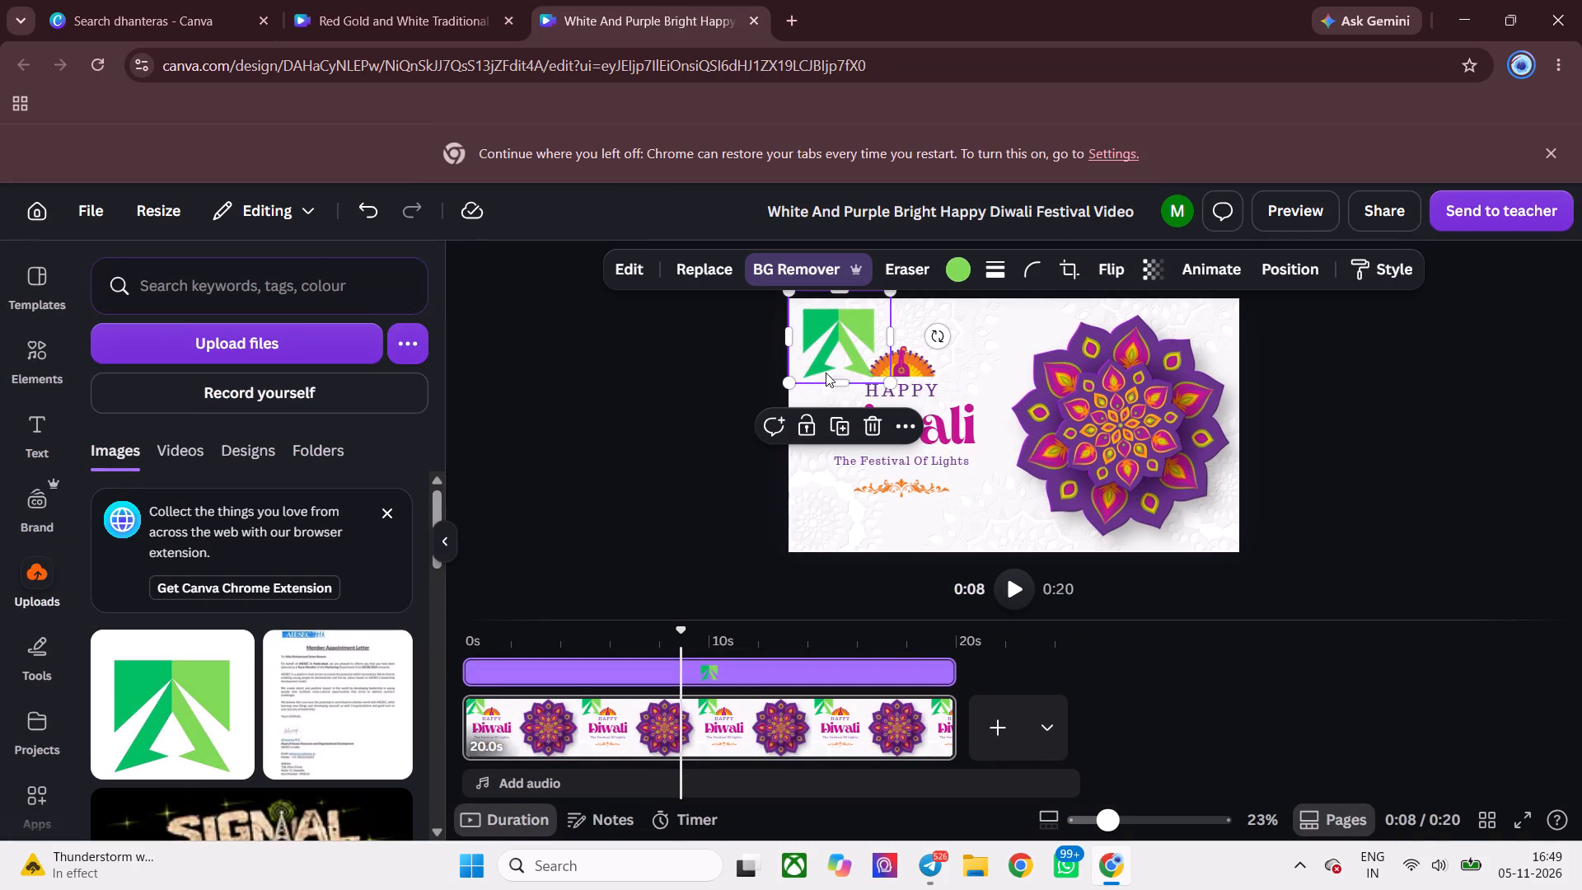
left_click_drag(785, 382, 794, 357)
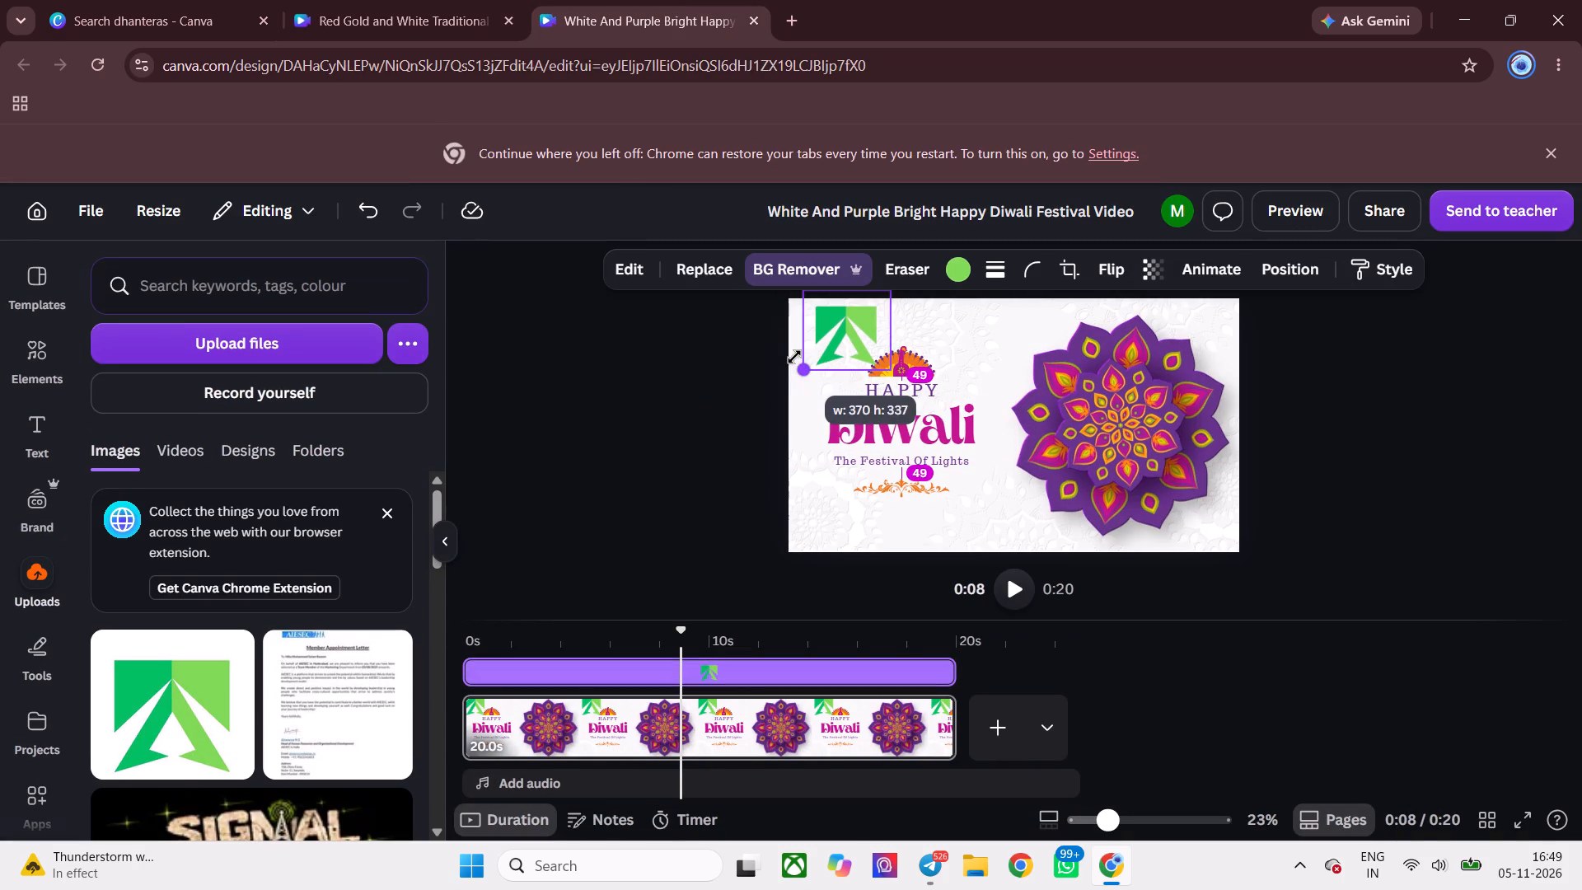
left_click_drag(794, 357, 797, 356)
left_click_drag(835, 328, 821, 328)
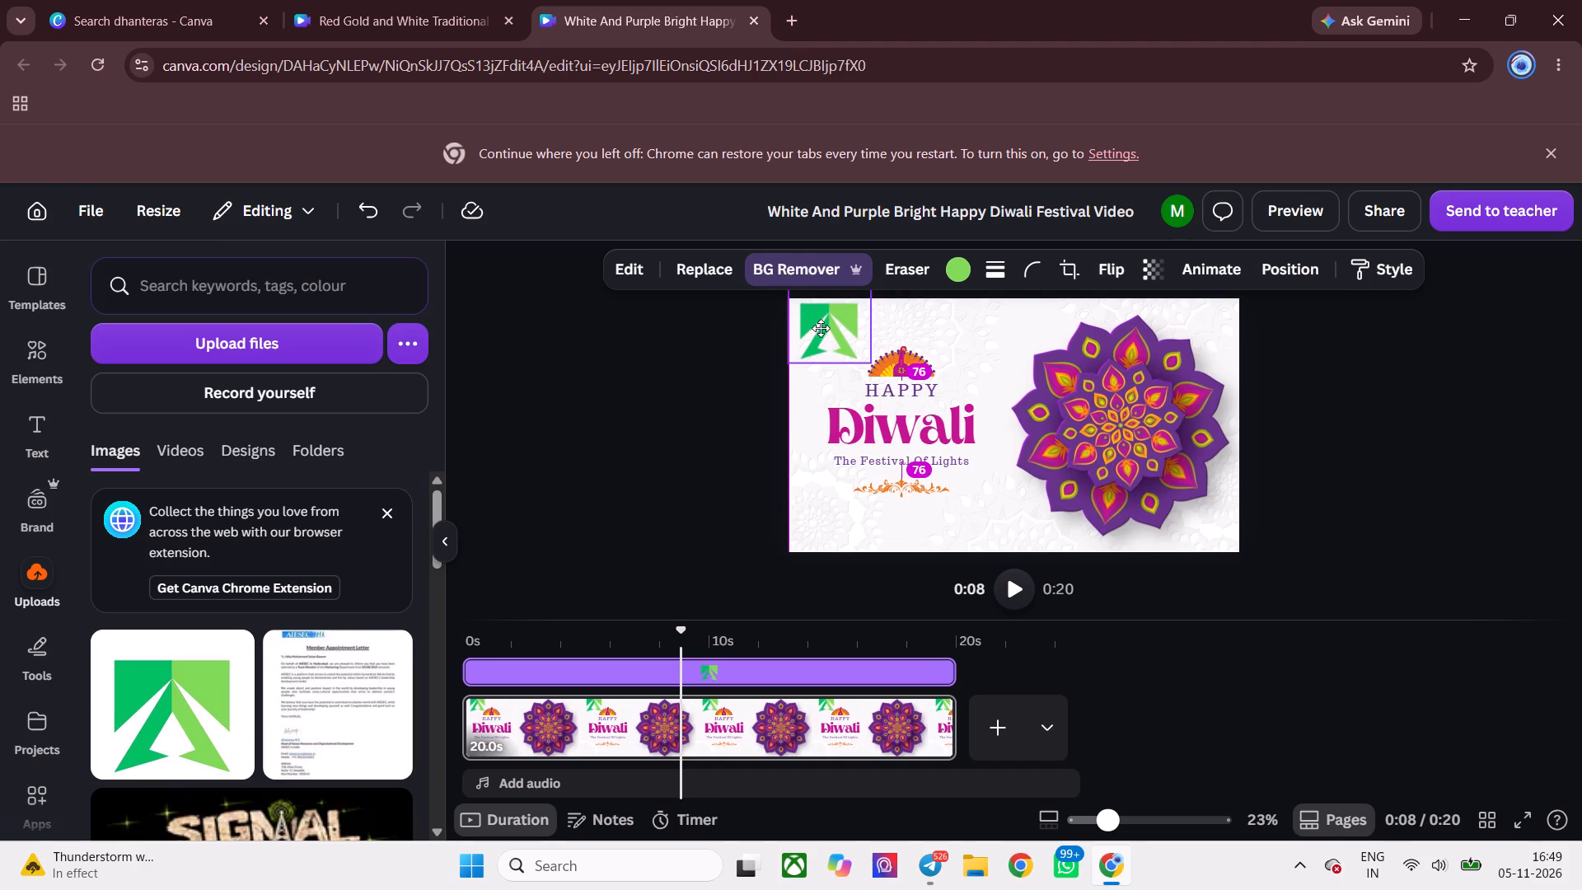
left_click_drag(821, 328, 819, 328)
left_click(648, 471)
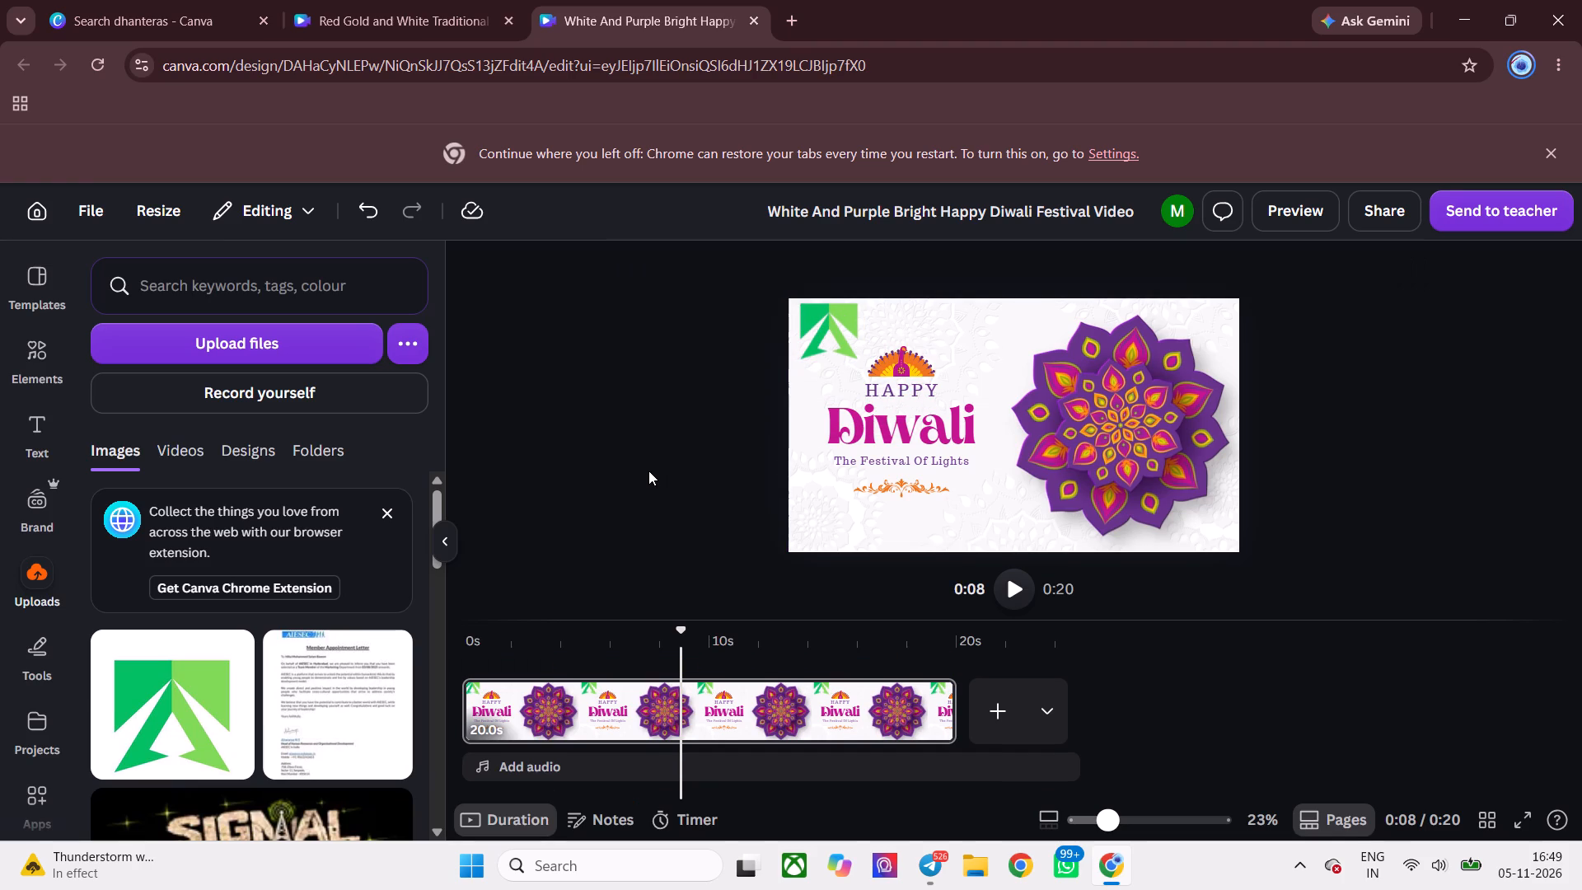
Replace "The Festival Of Lights" with the "Wishing You A Bright And Joyful Diwali" message copied from the Red Gold and White design.
left_click(480, 0)
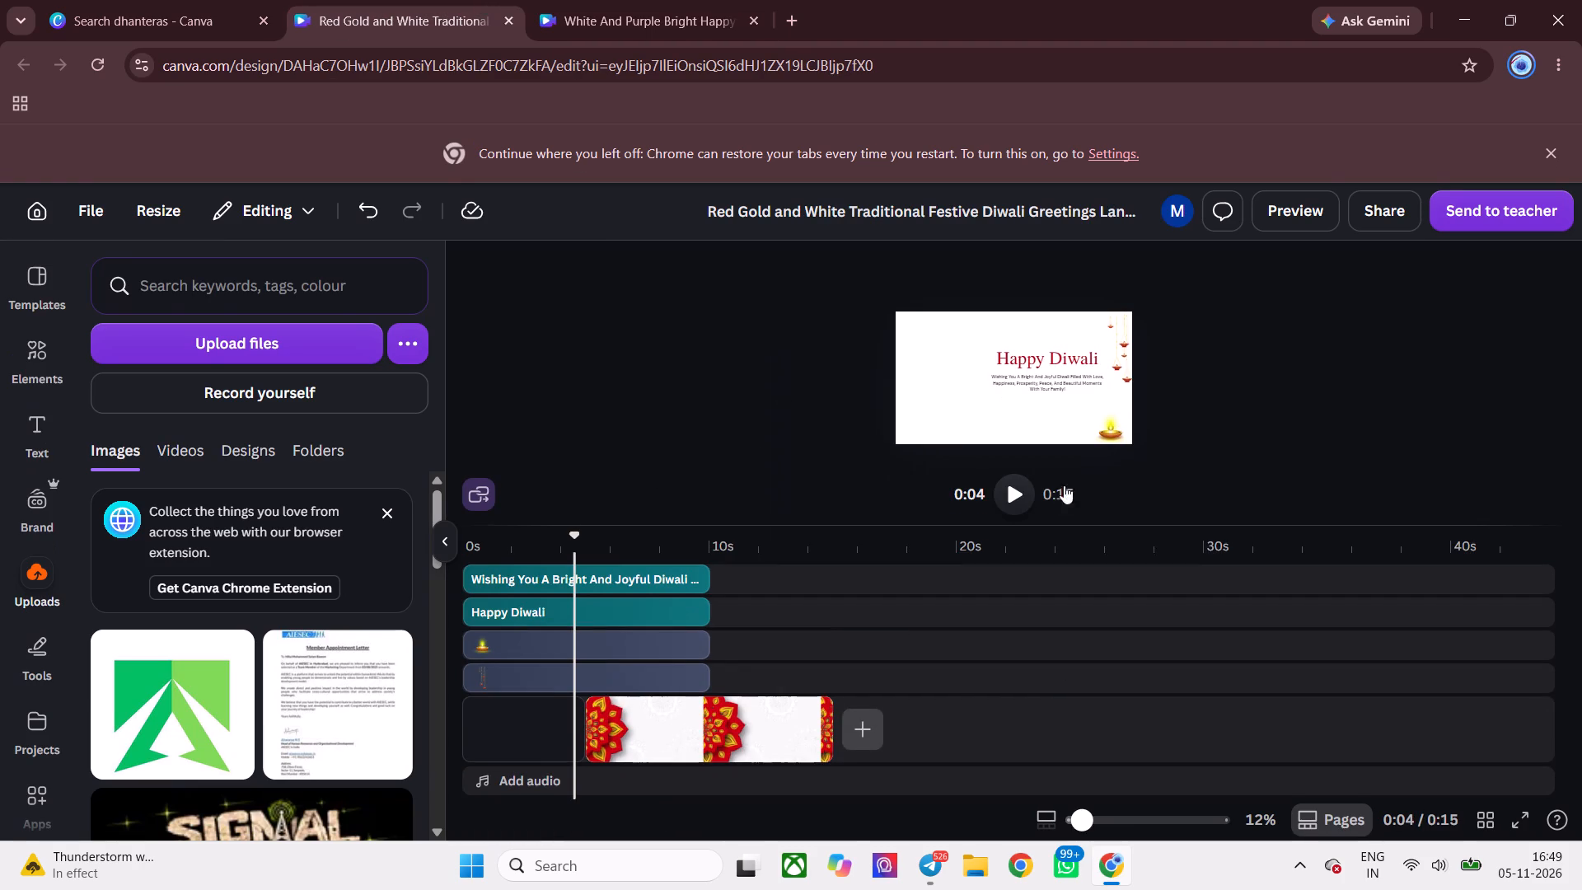
triple_click(1030, 377)
left_click(1030, 377)
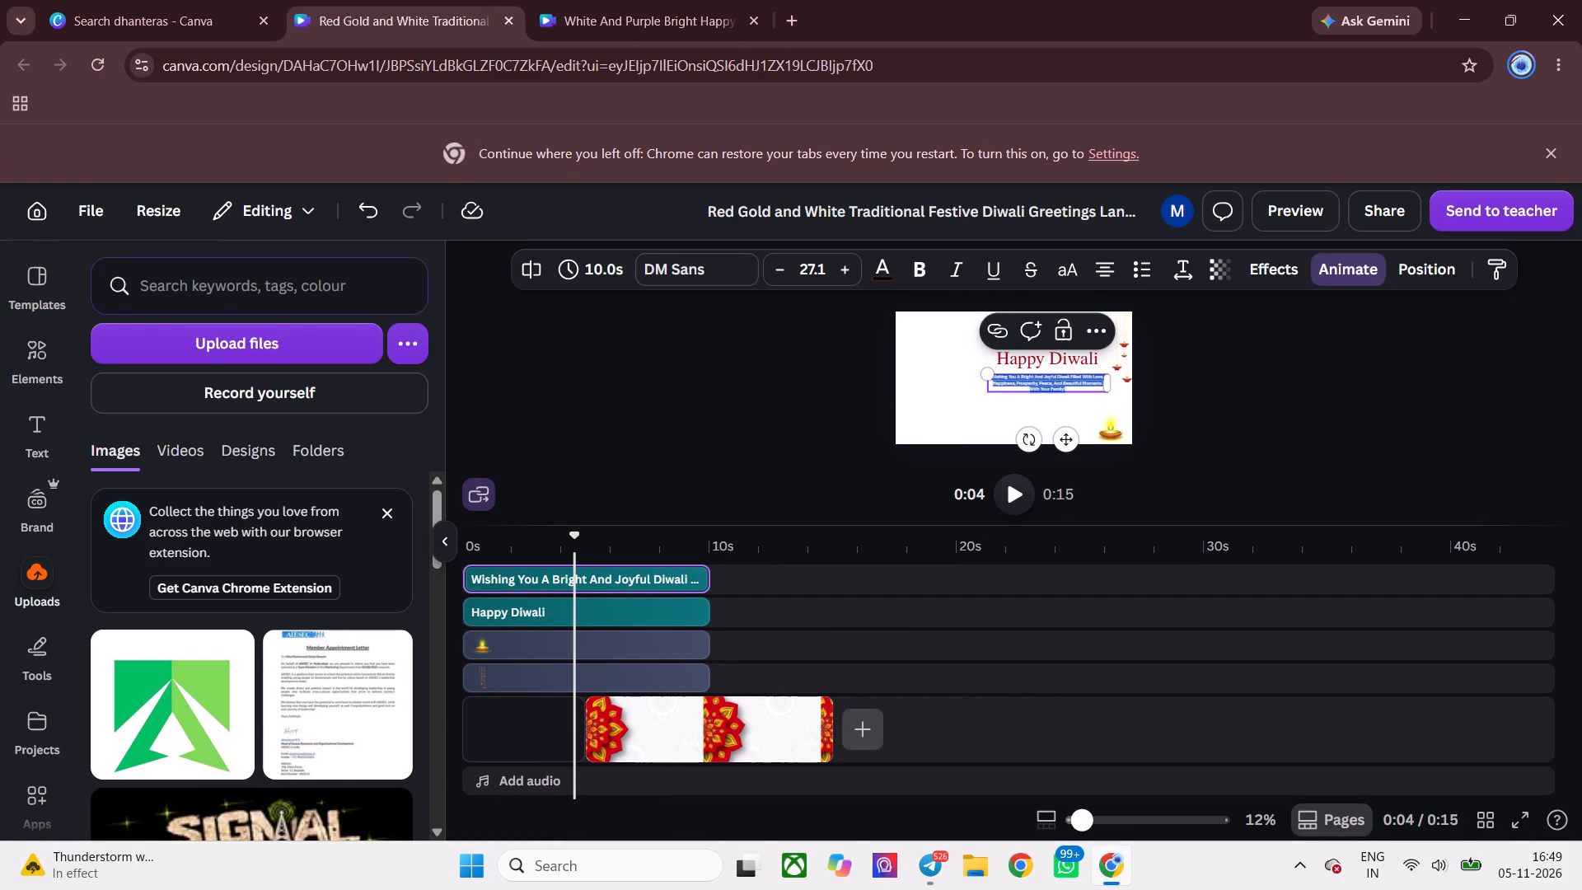
key("ctrl+c")
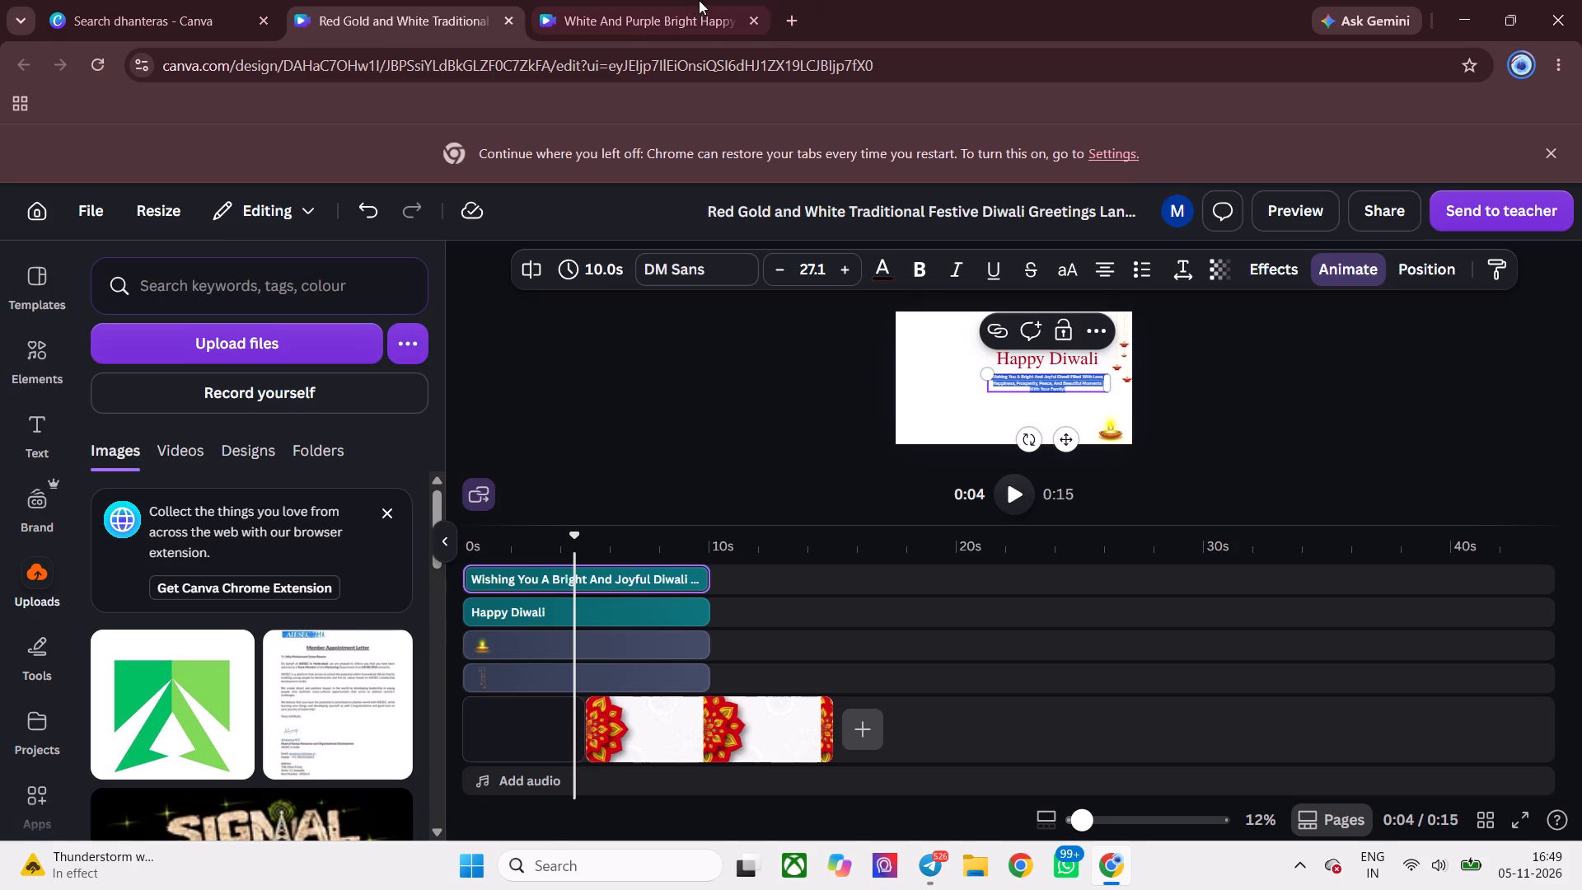
left_click(693, 0)
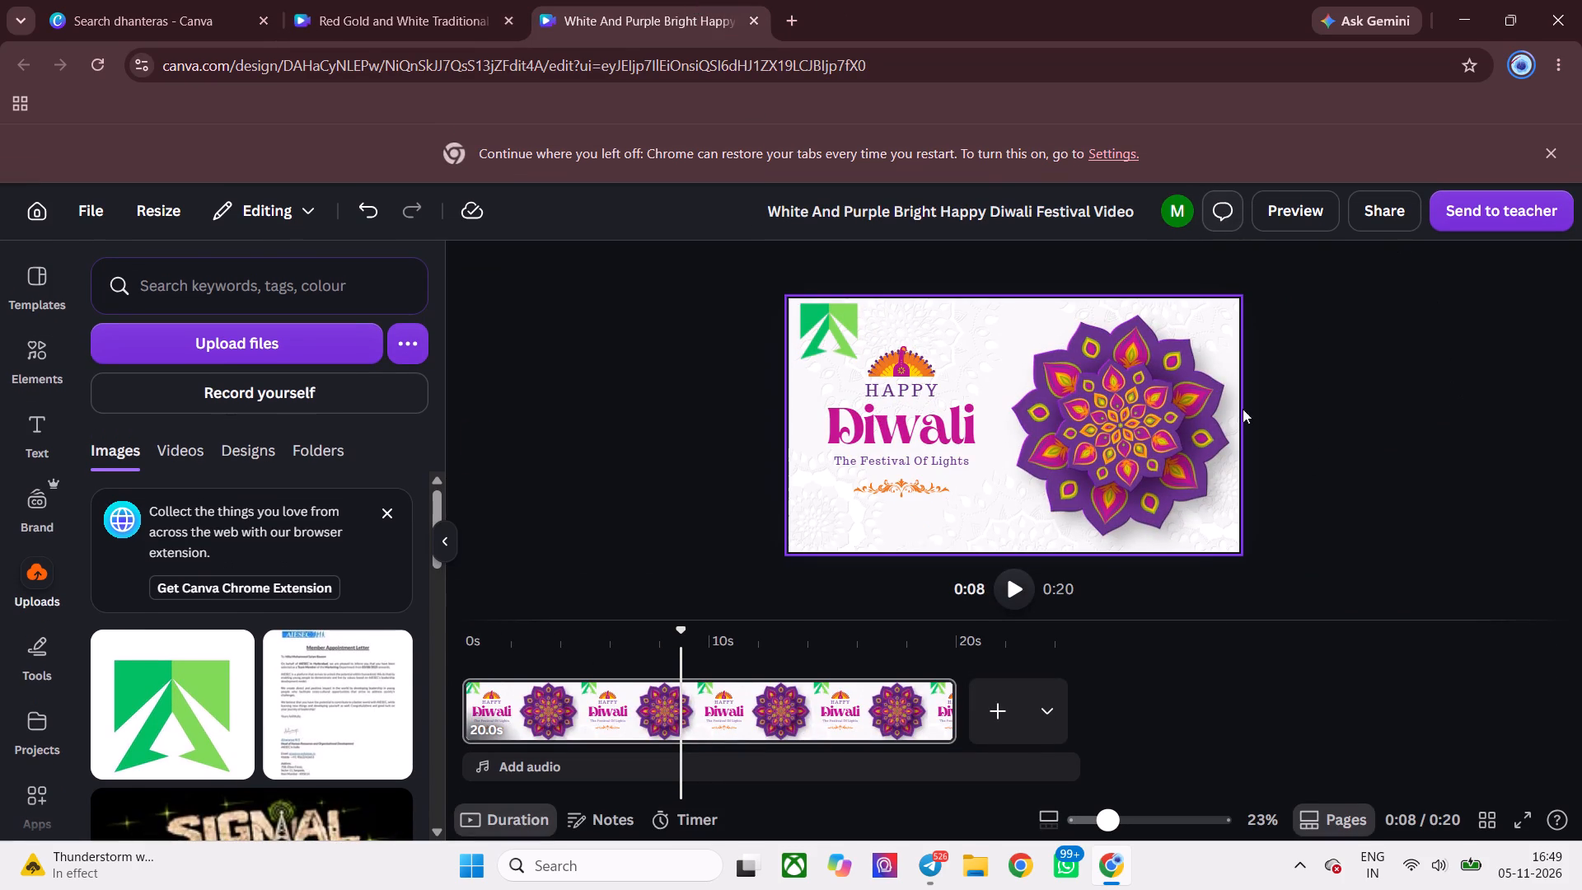
scroll(1374, 447, "left", 1)
scroll(1374, 447, "down", 1)
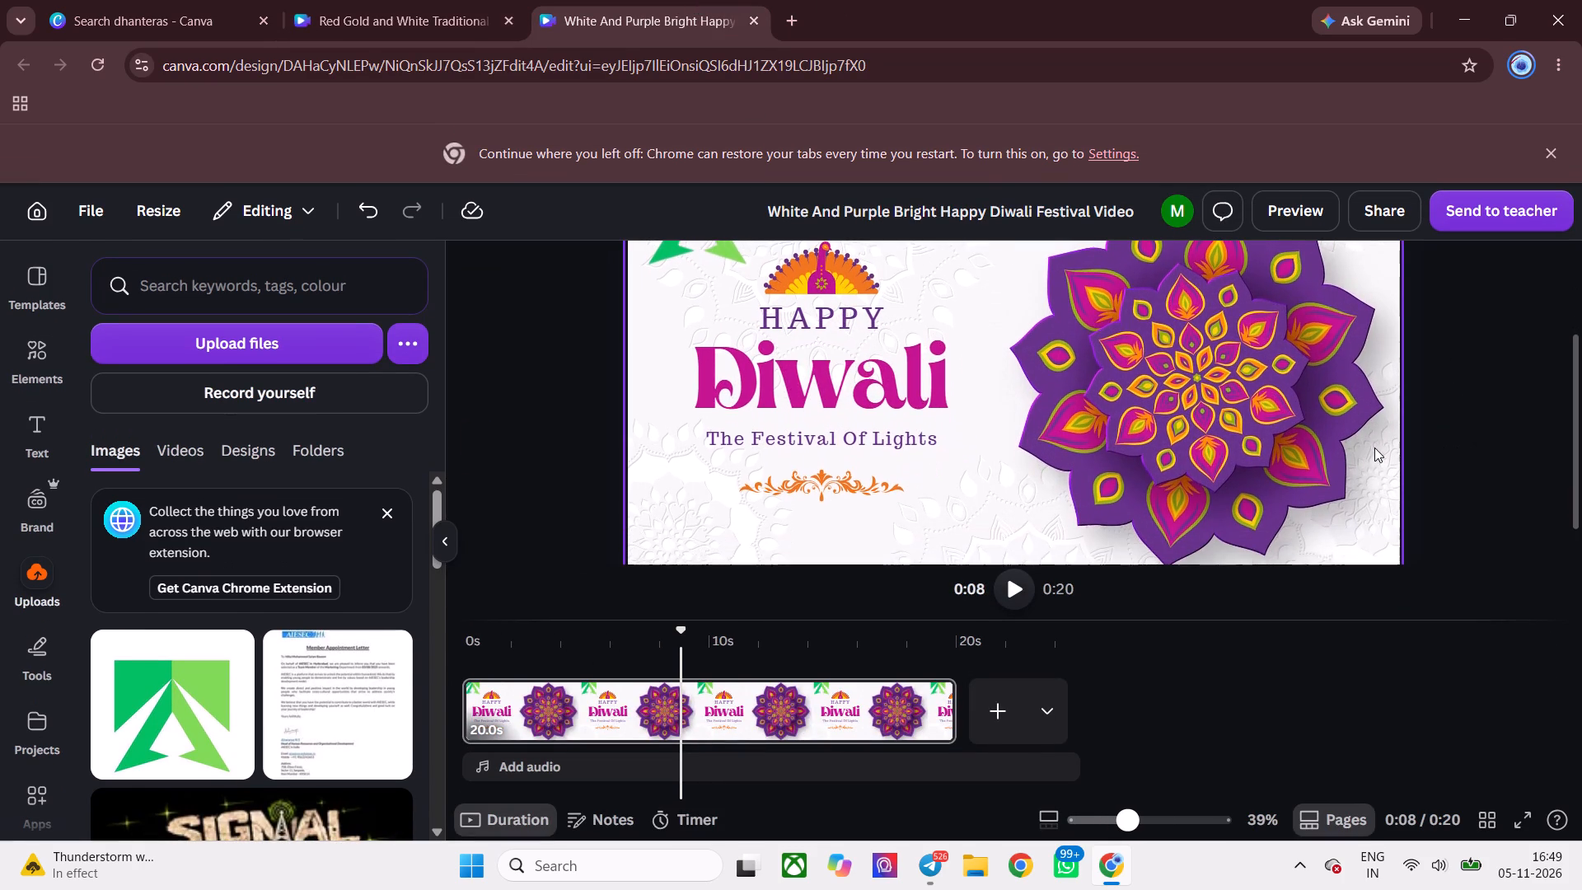
triple_click(799, 443)
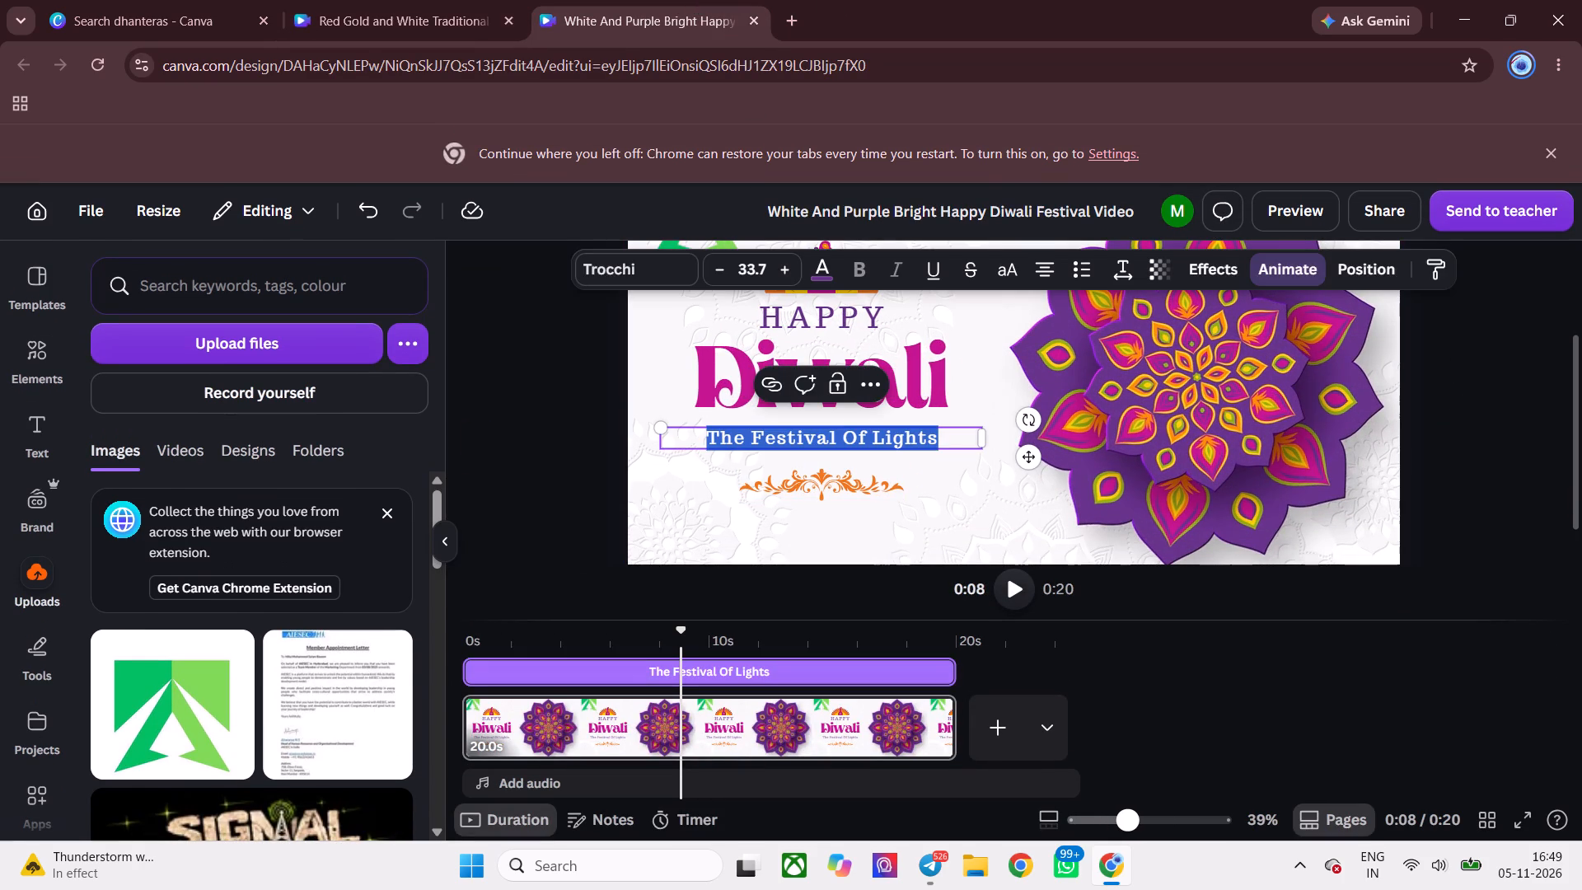
key("BackSpace")
key("ctrl+v")
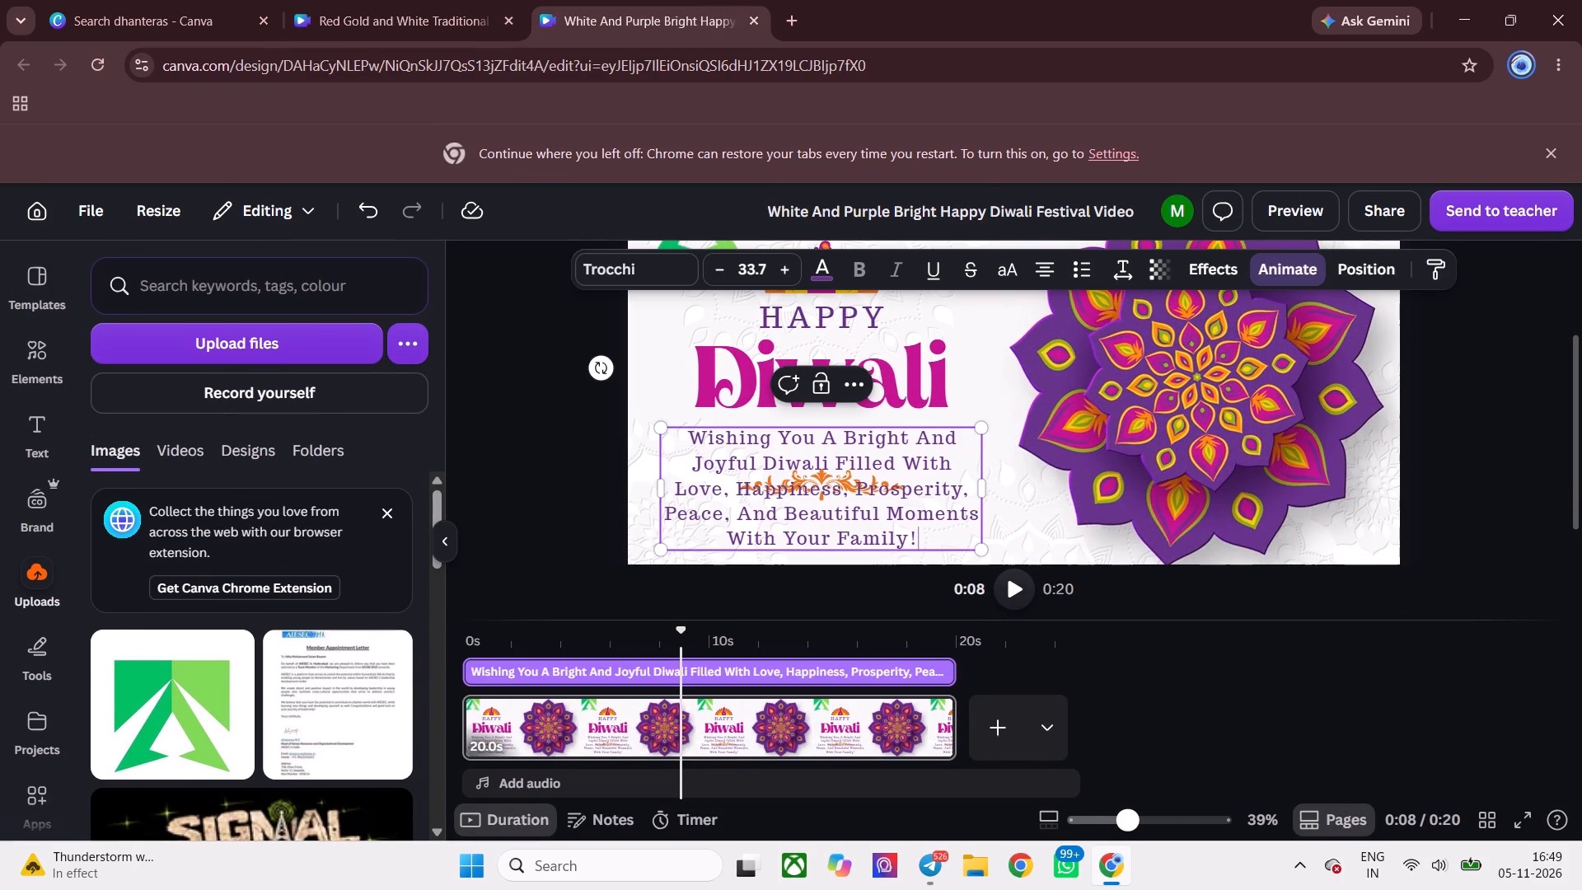
left_click(1044, 510)
Move the orange ornament down to the page's bottom edge and fit the greeting message between it and the Diwali heading.
left_click_drag(835, 494, 944, 443)
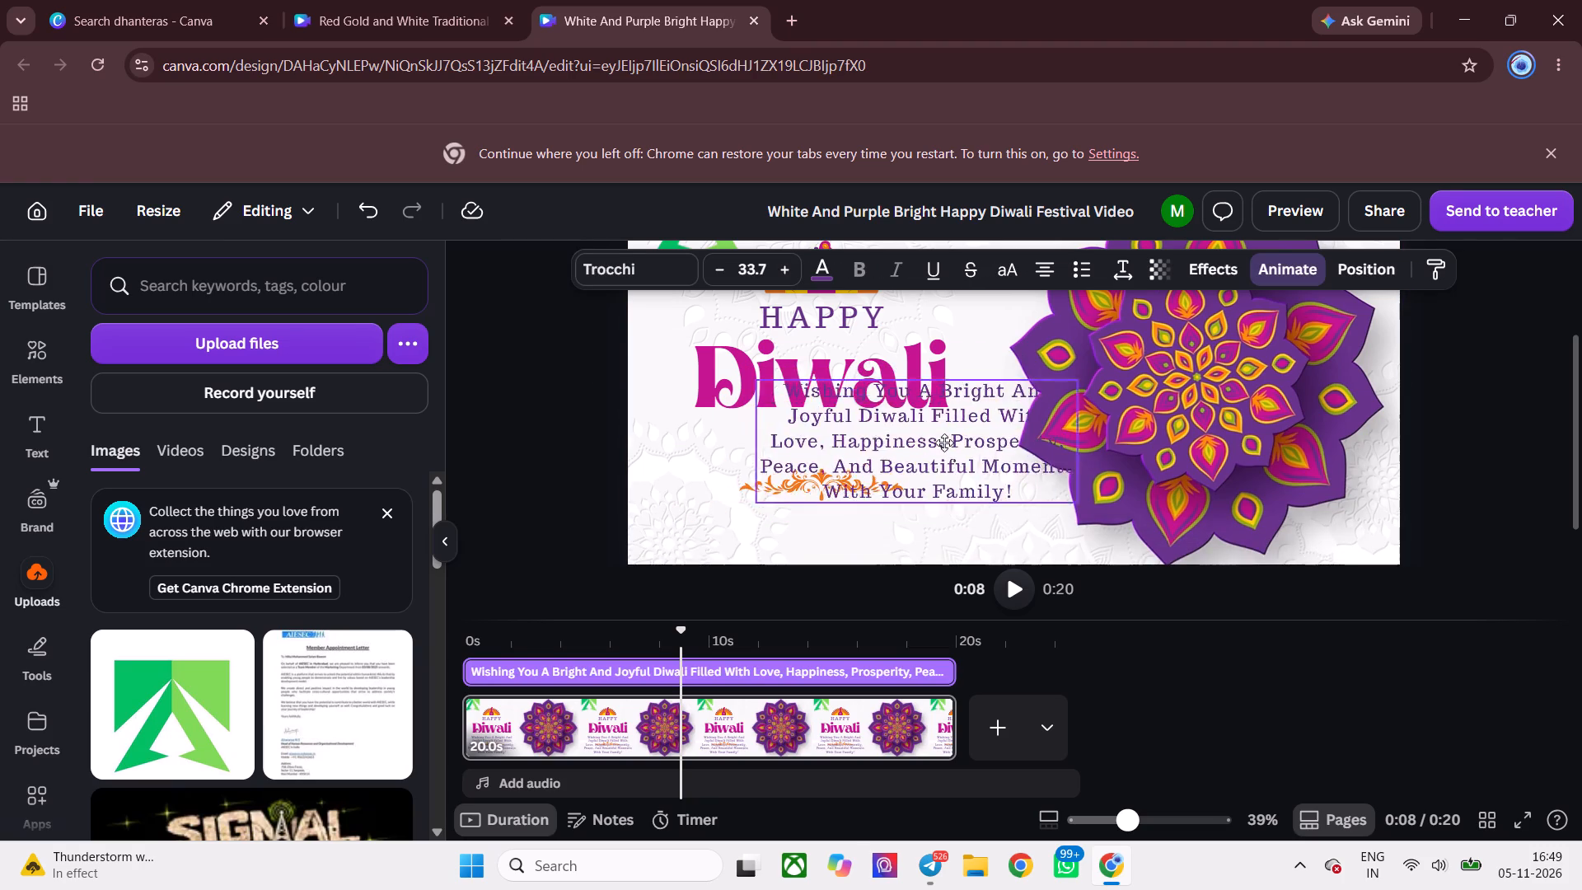
left_click_drag(944, 443, 999, 398)
left_click_drag(835, 486, 844, 549)
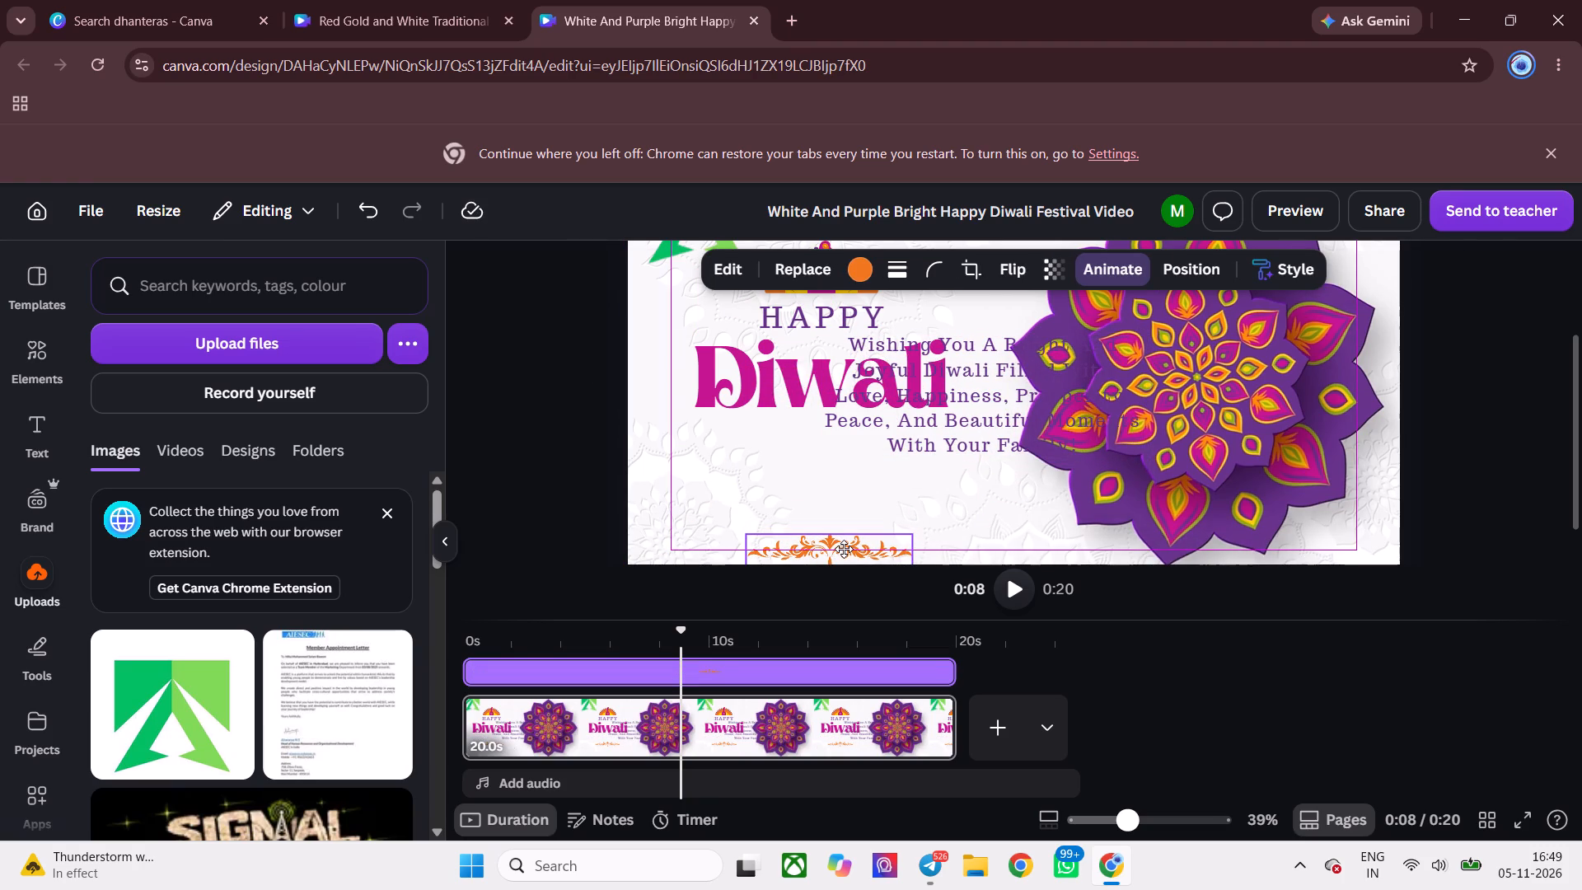
left_click_drag(844, 549, 836, 550)
left_click_drag(948, 428, 904, 475)
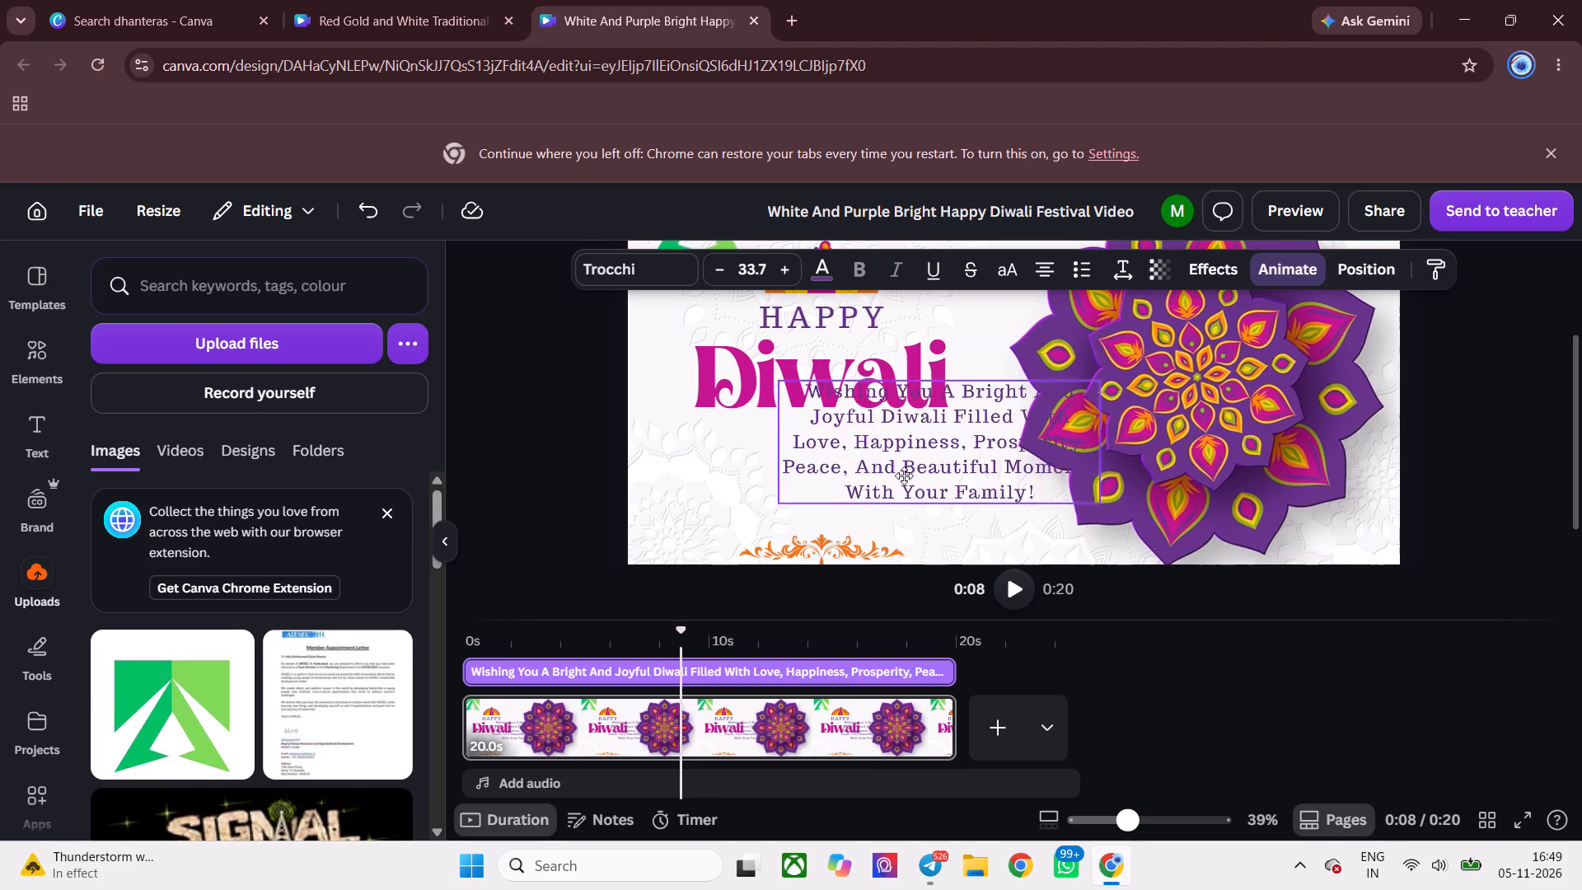
left_click_drag(904, 475, 799, 513)
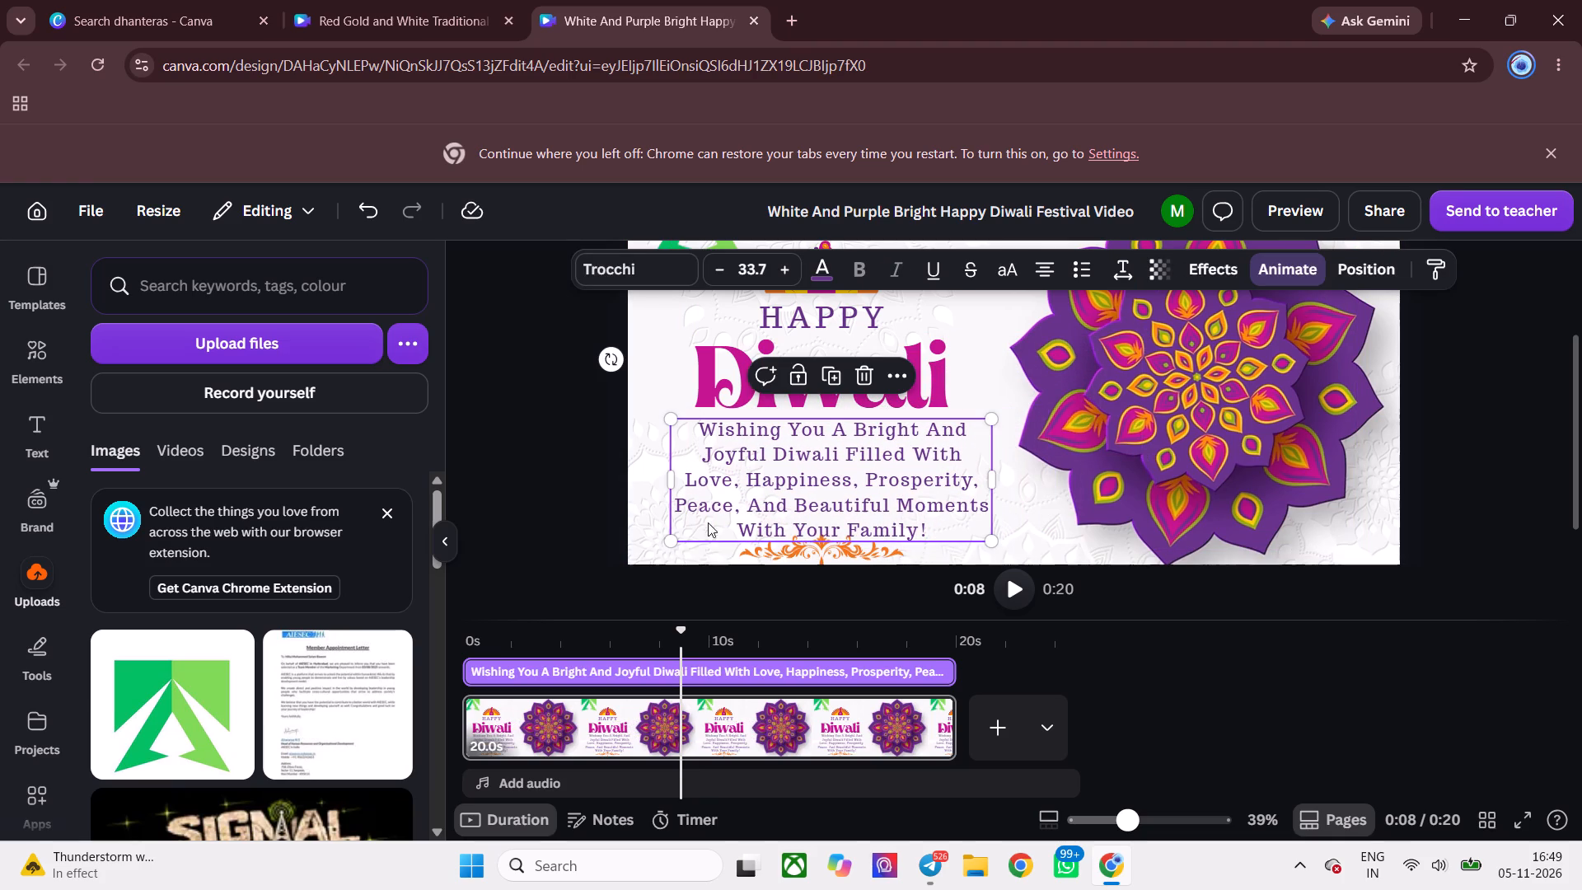
left_click(546, 461)
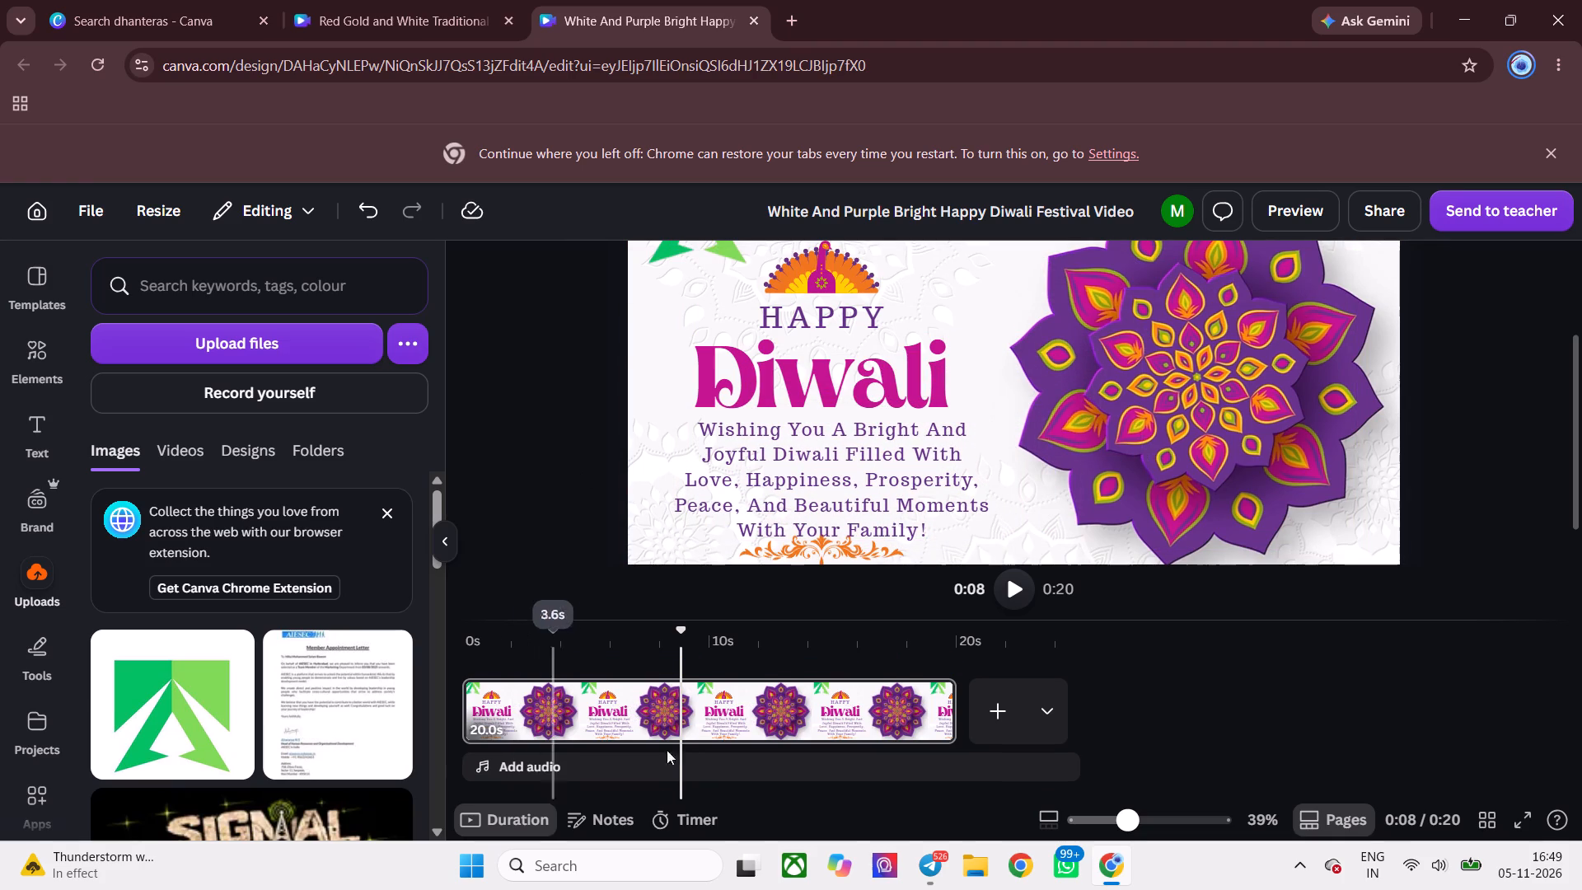
Rewind the White And Purple video to 0:00 and preview it to check the logo and greeting message.
scroll(778, 729, "right", 6)
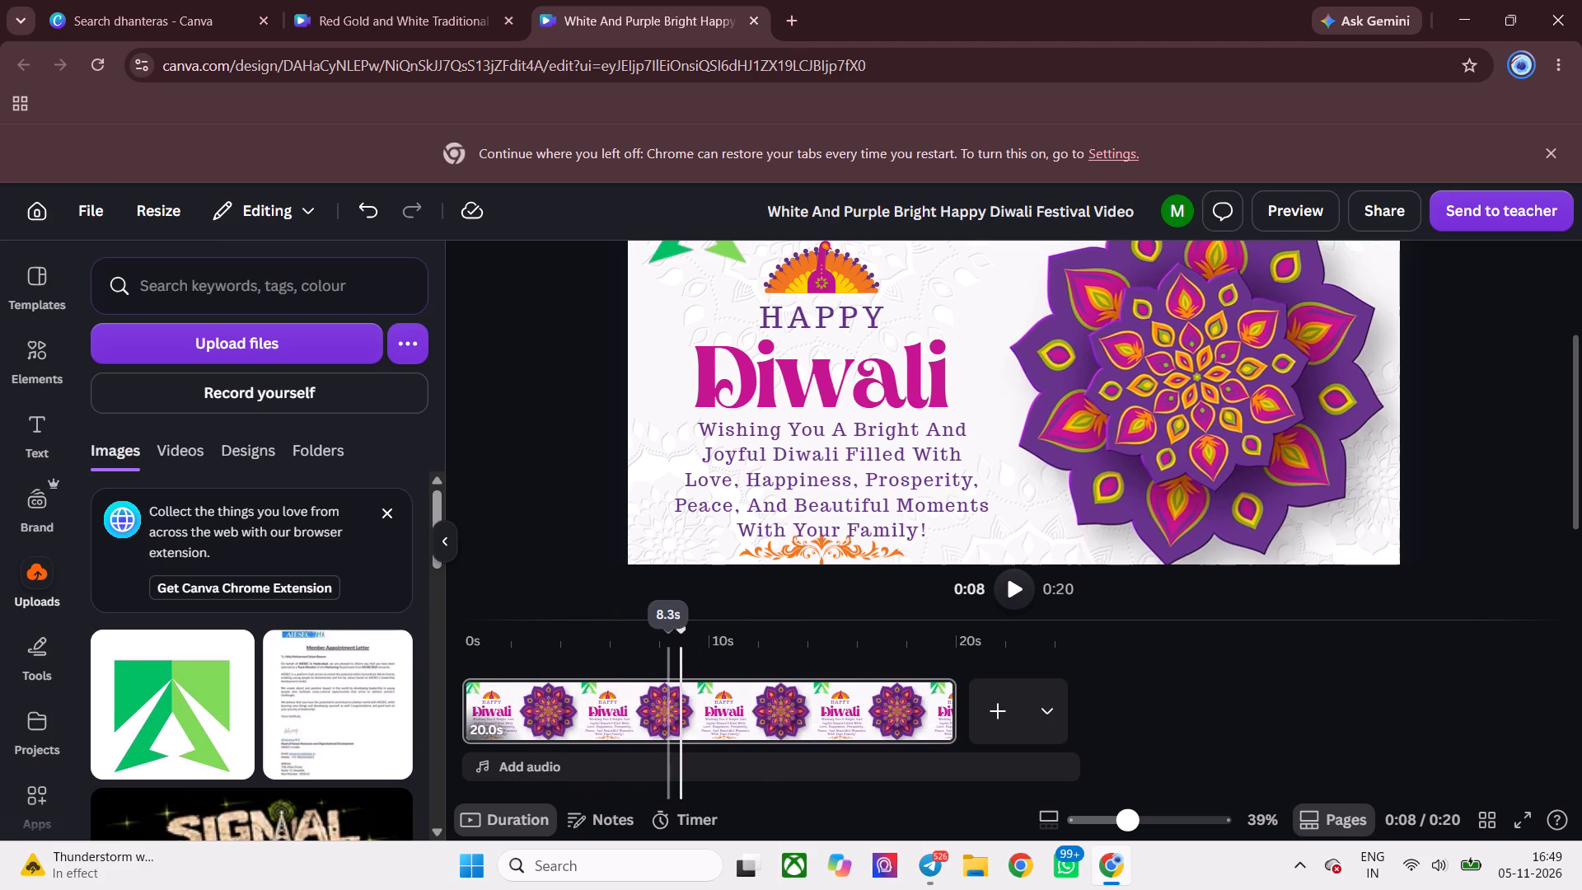
left_click_drag(681, 627, 439, 622)
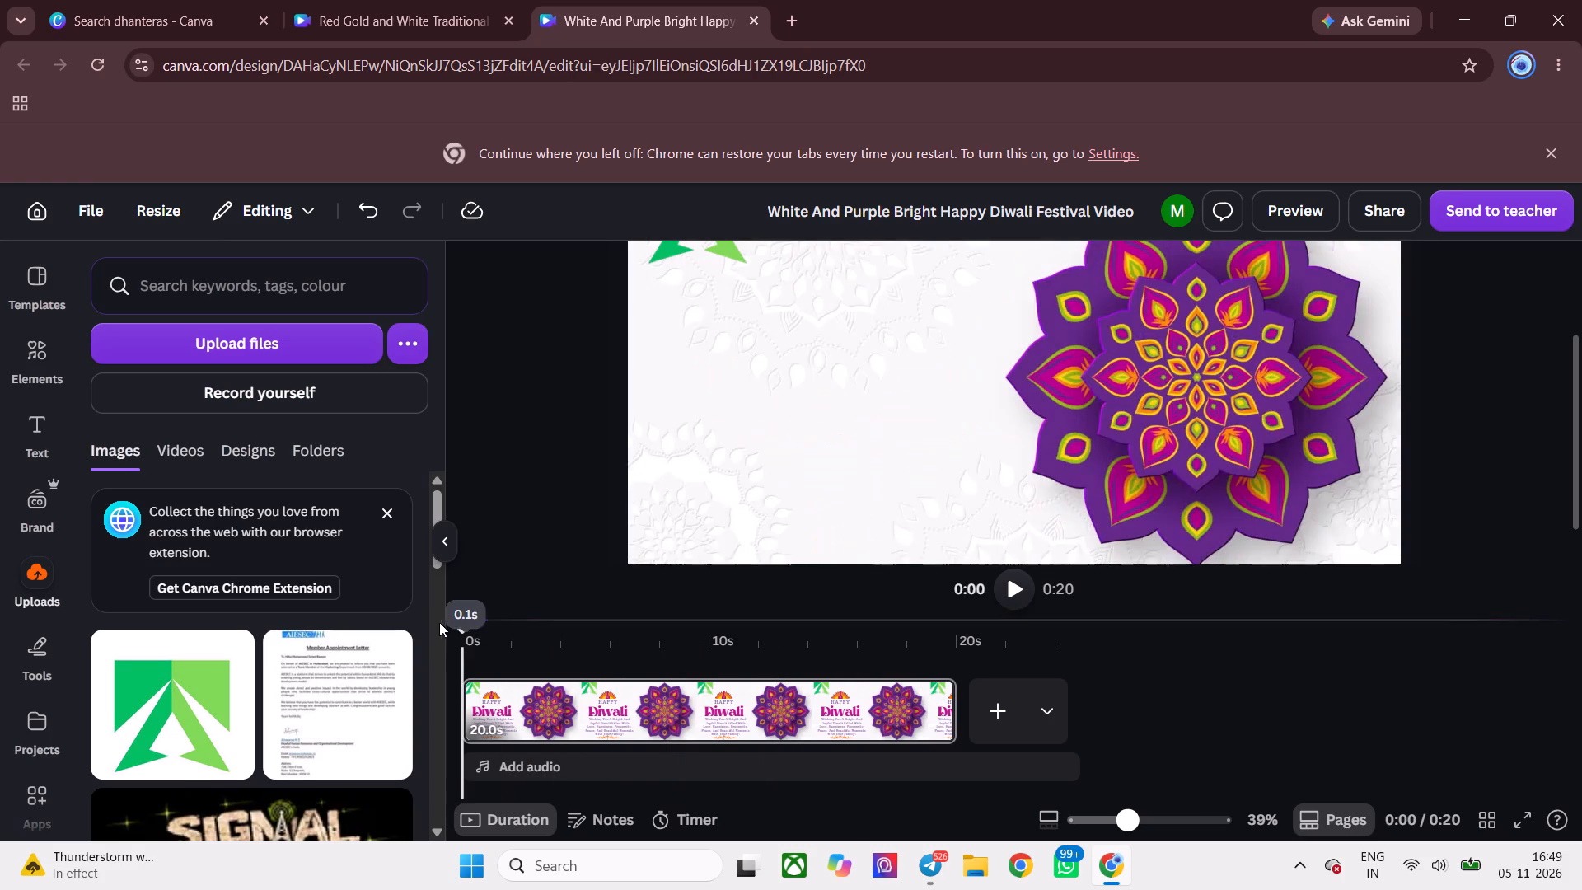
left_click_drag(439, 622, 421, 622)
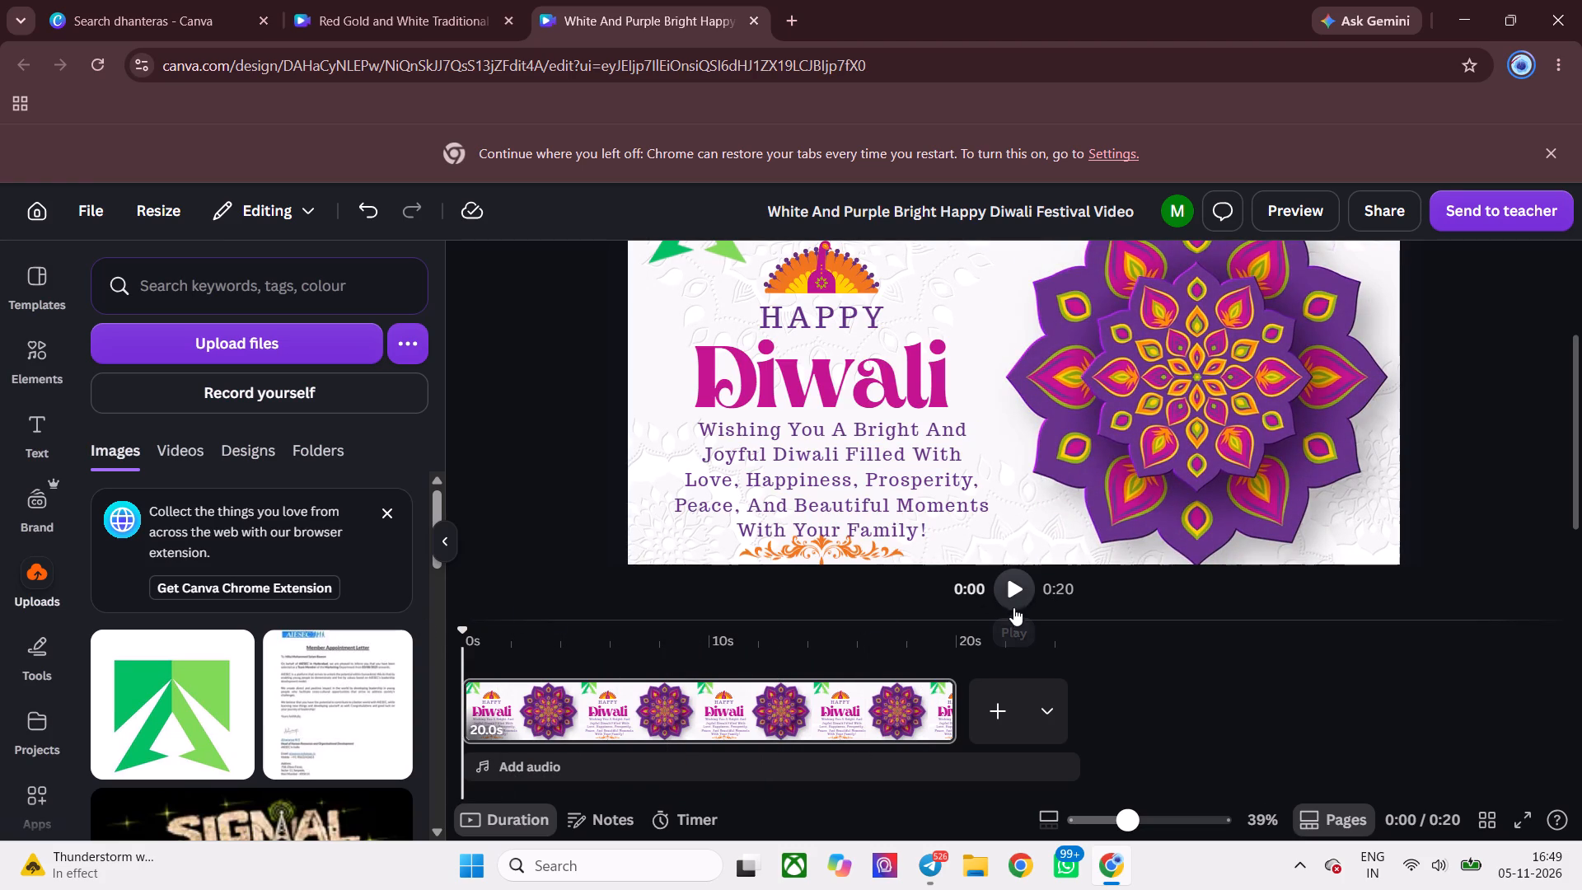
left_click(1282, 211)
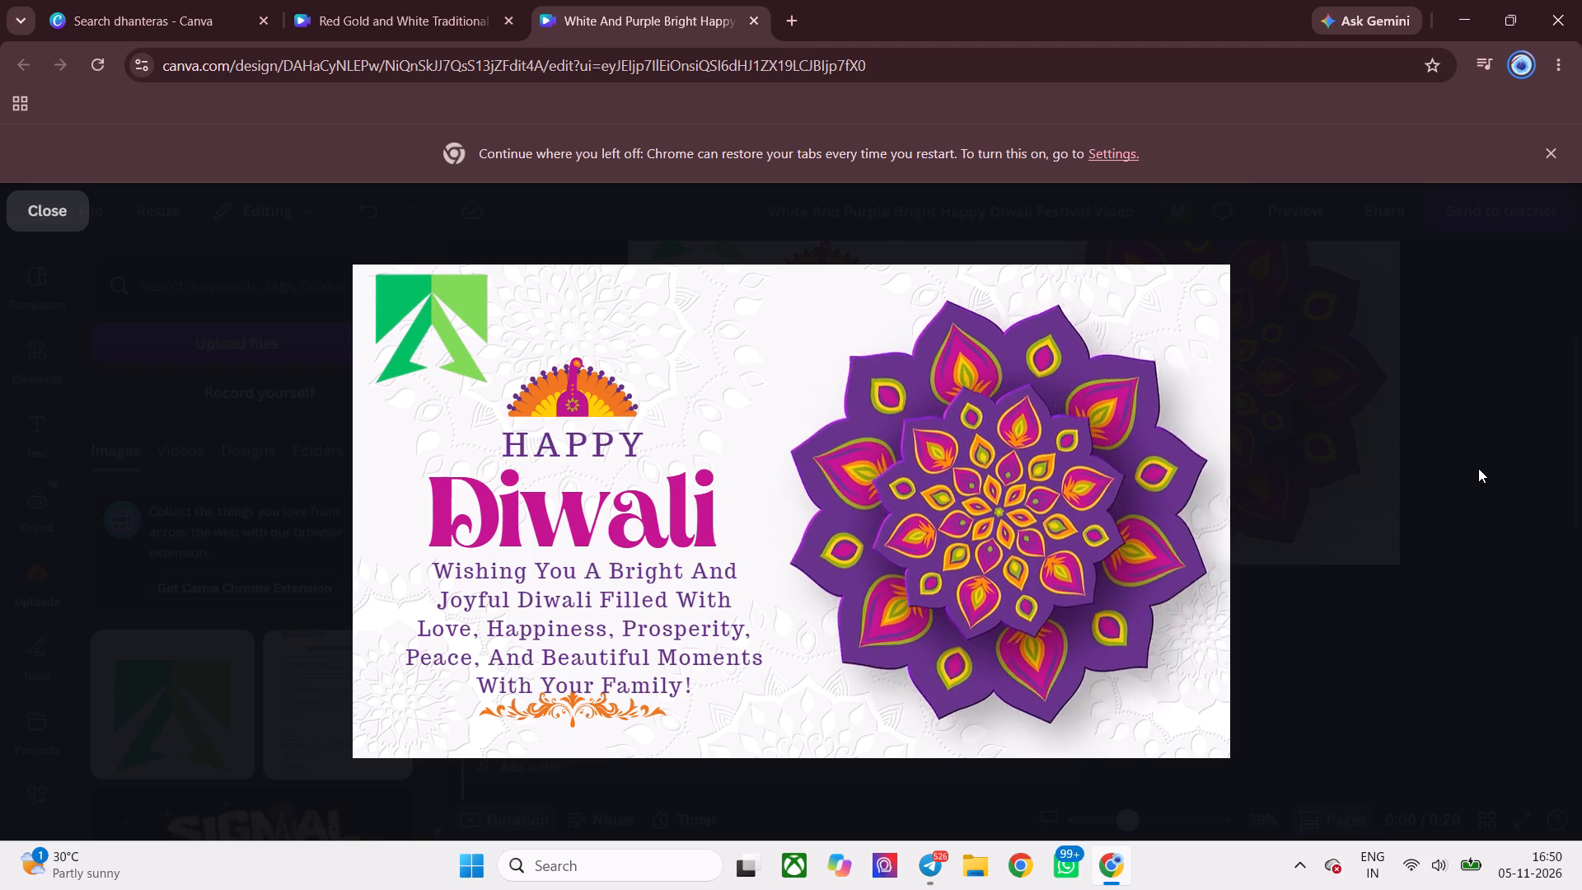
left_click(1478, 468)
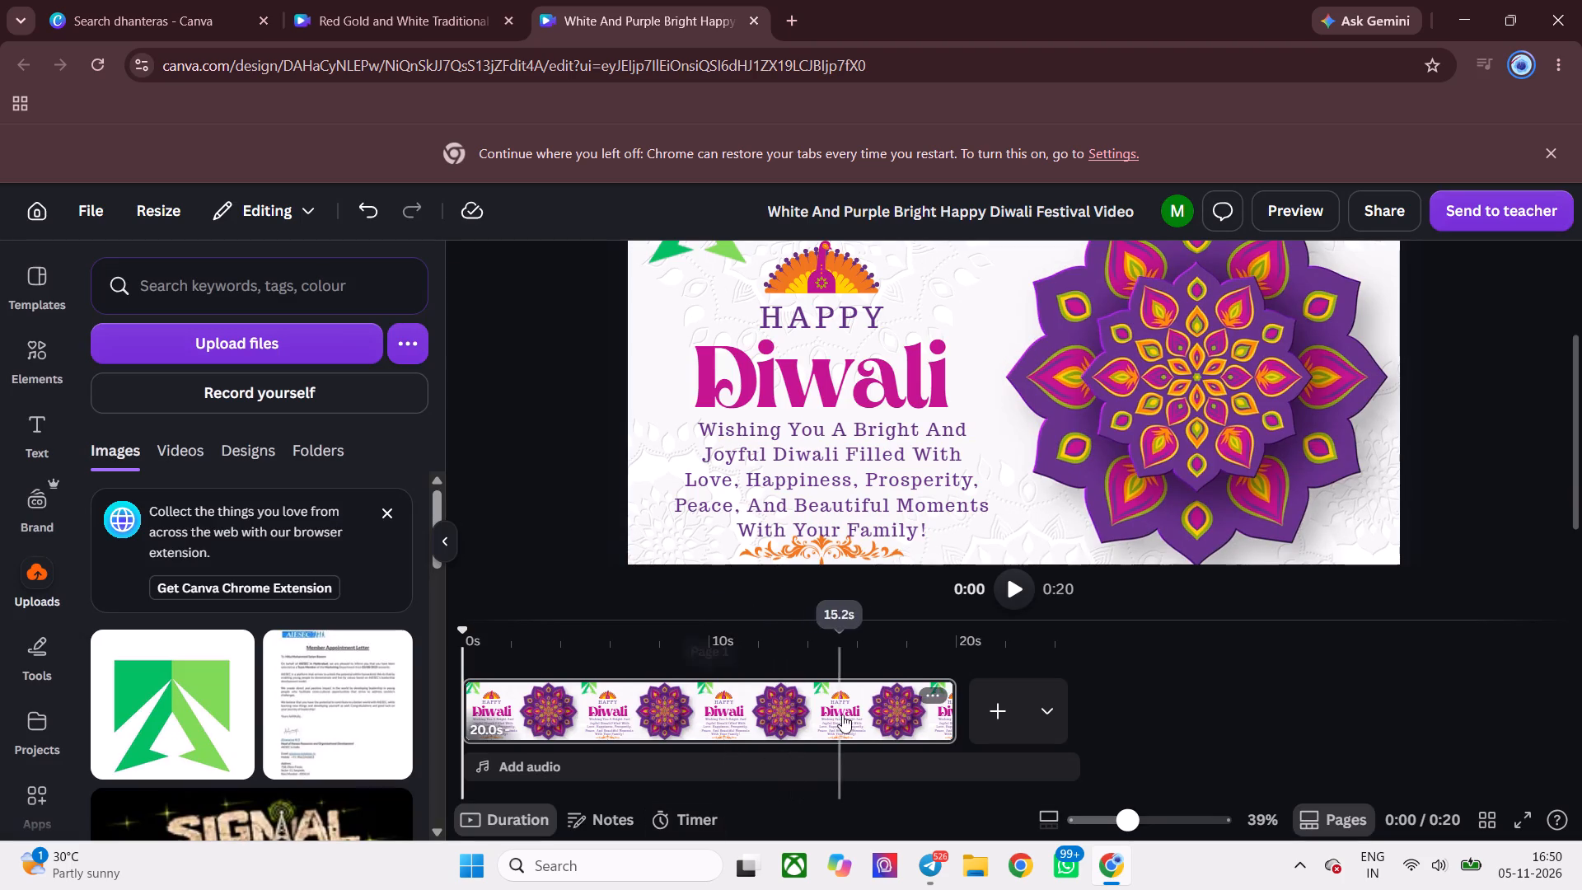
Select the greeting message below the Diwali heading.
left_click(833, 490)
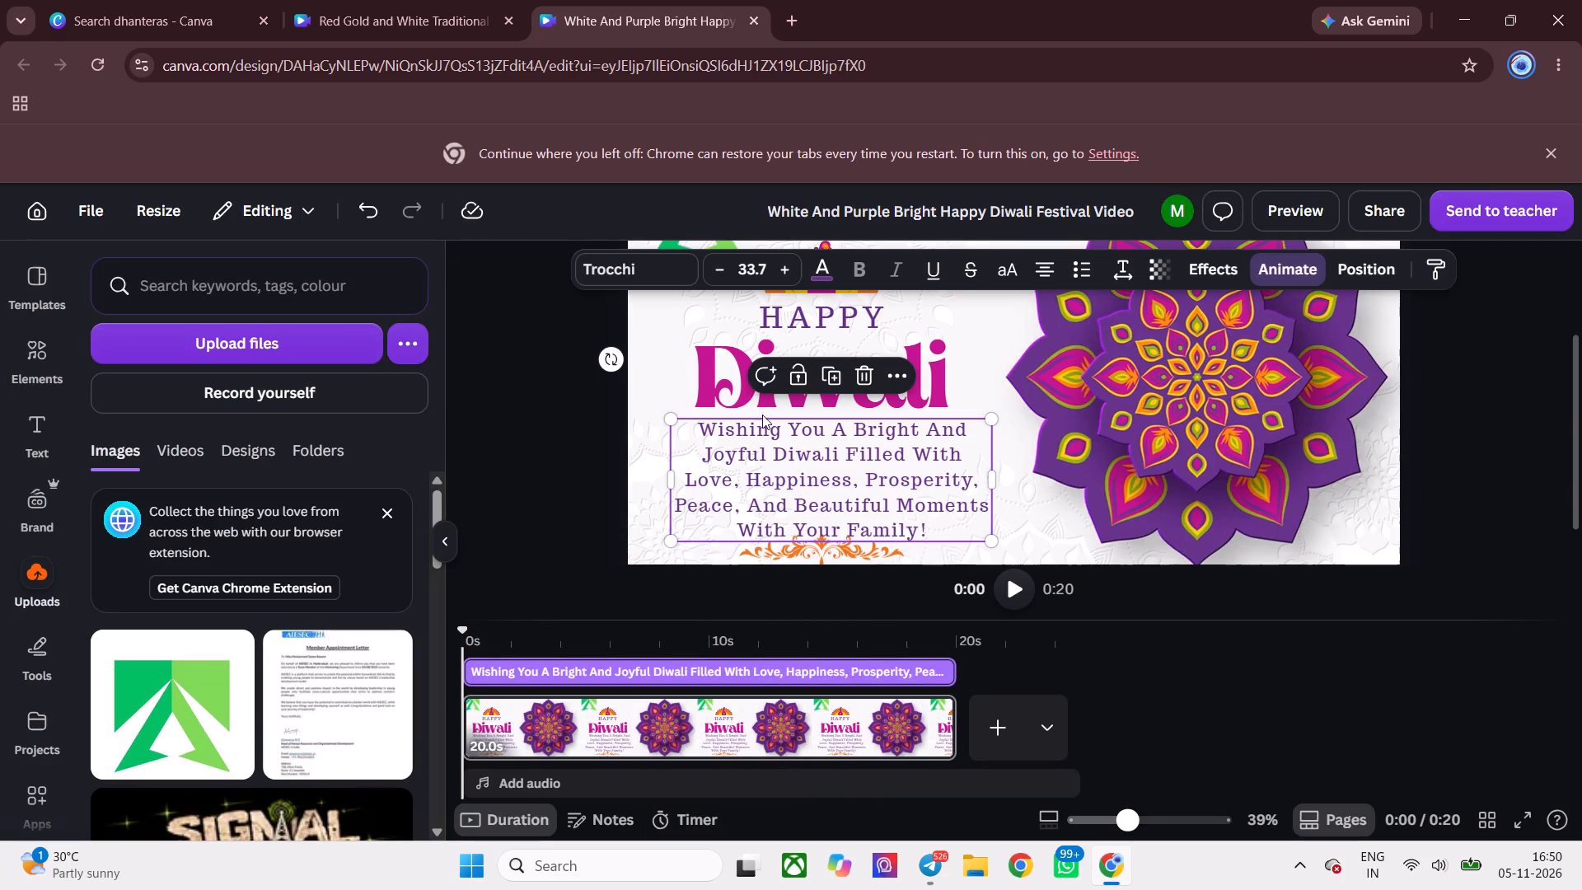
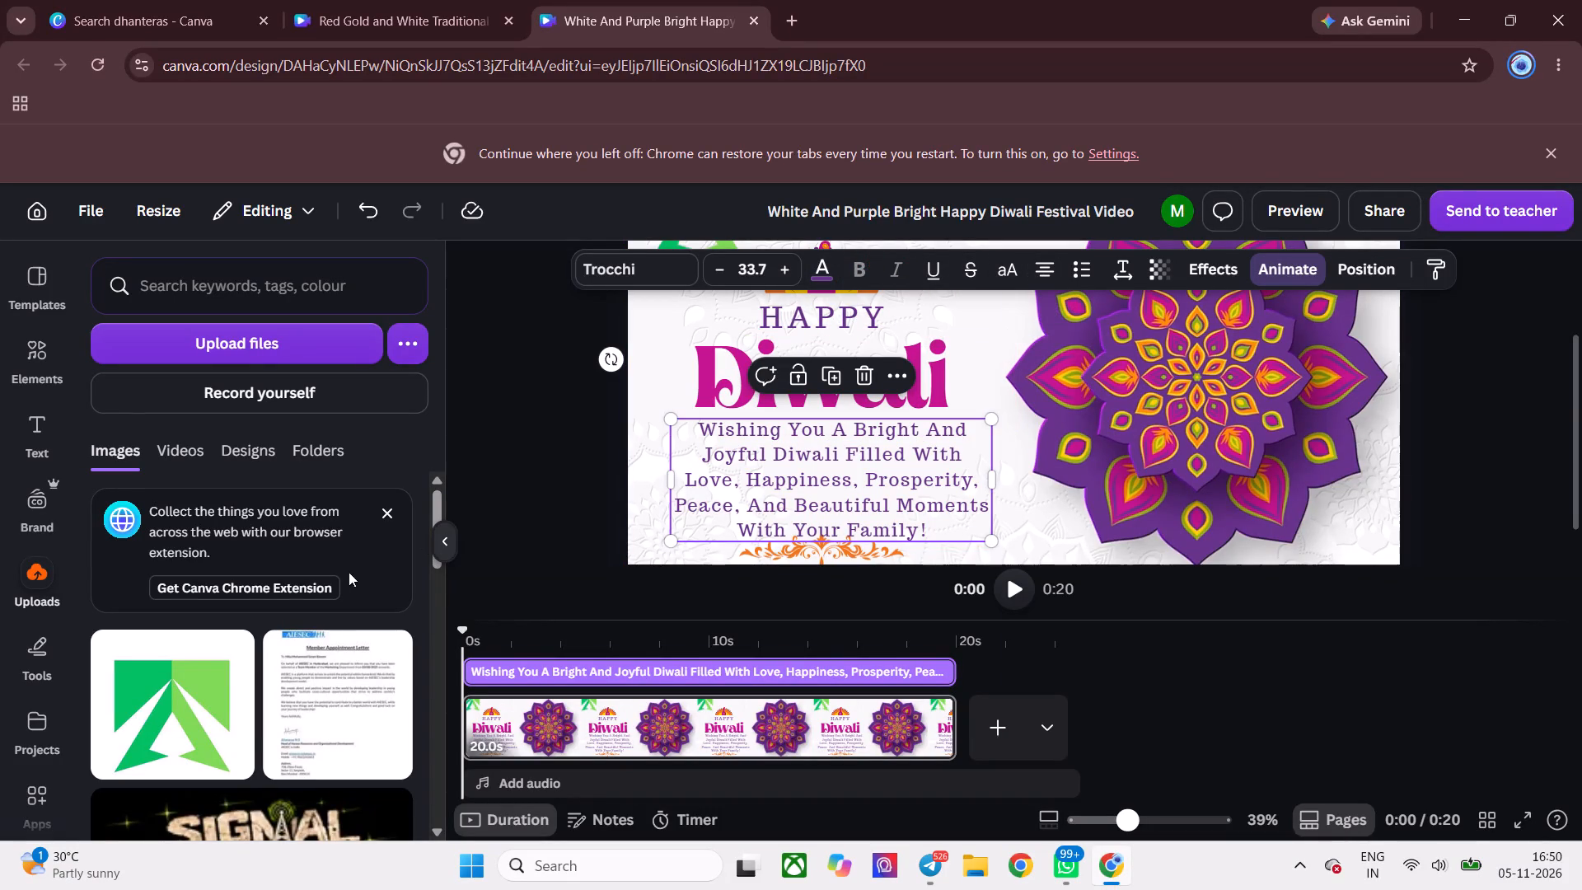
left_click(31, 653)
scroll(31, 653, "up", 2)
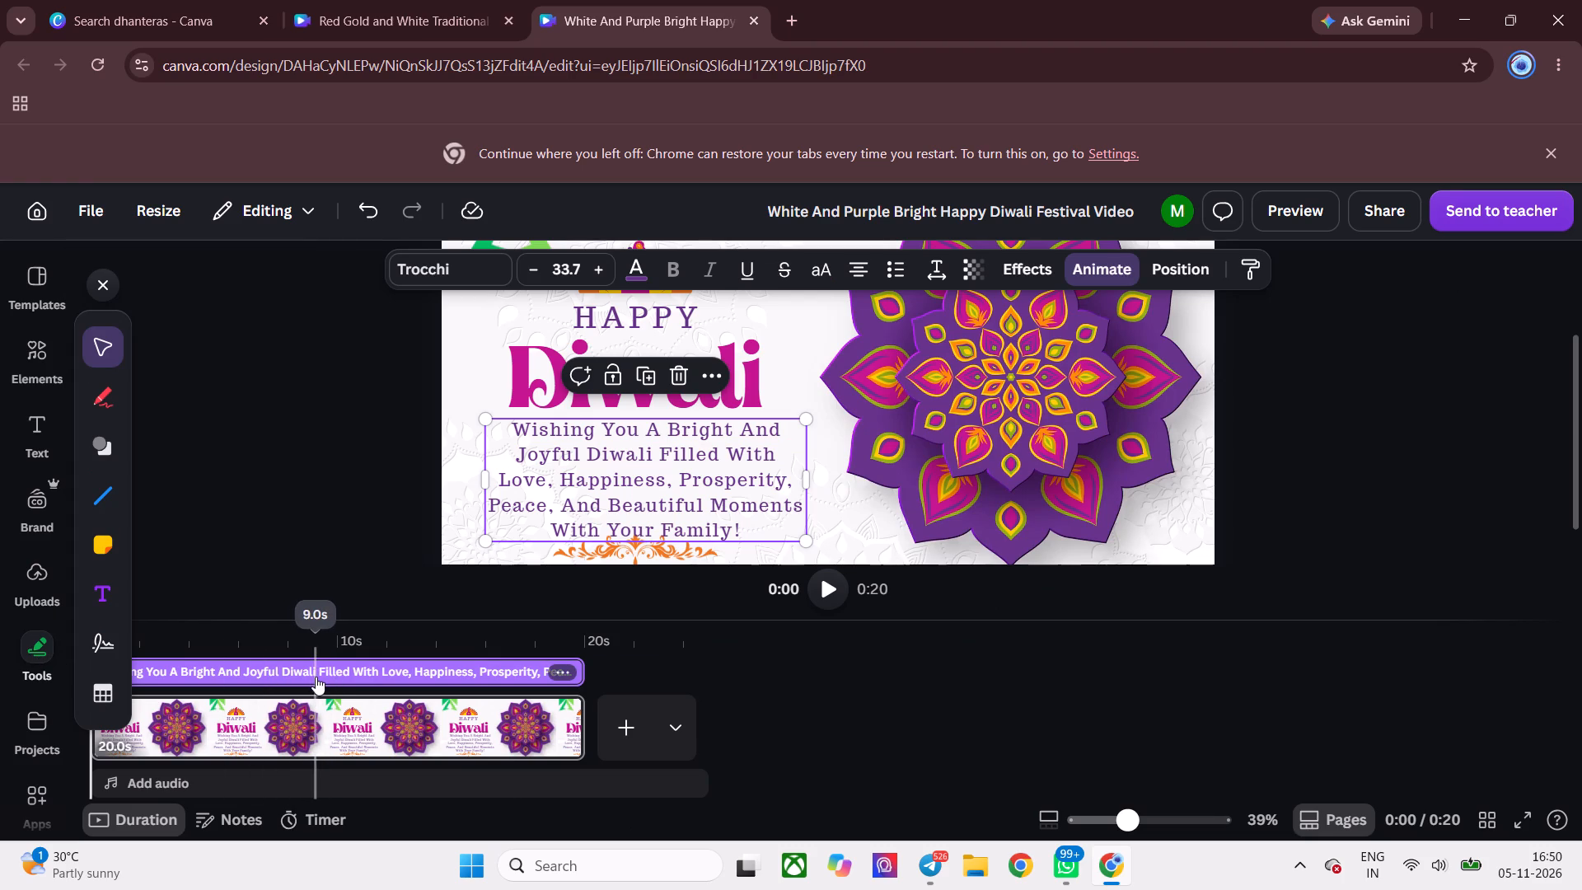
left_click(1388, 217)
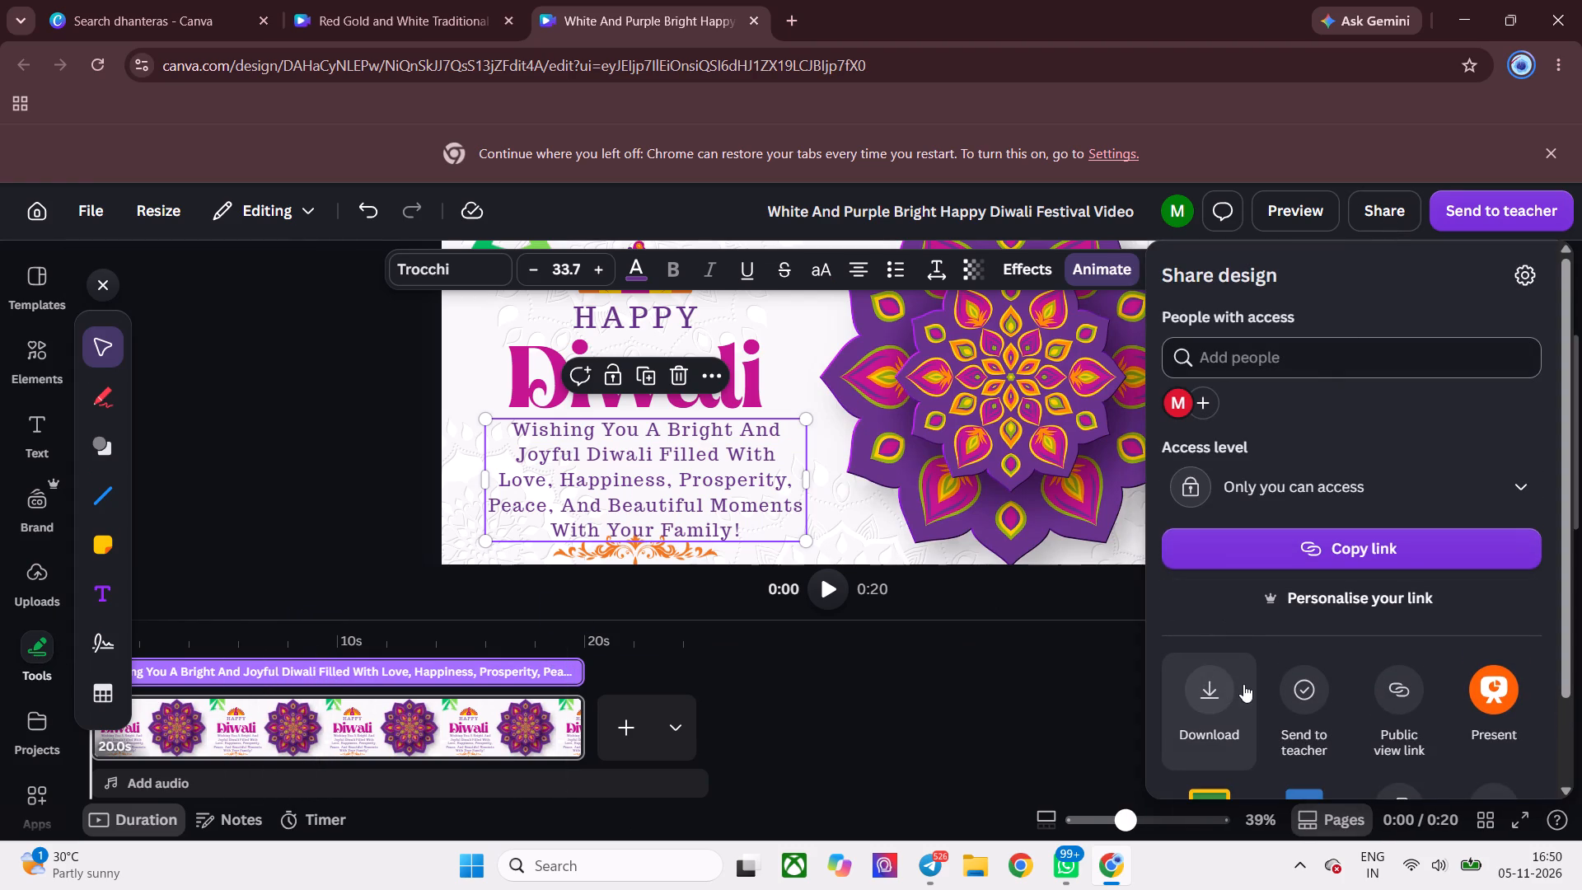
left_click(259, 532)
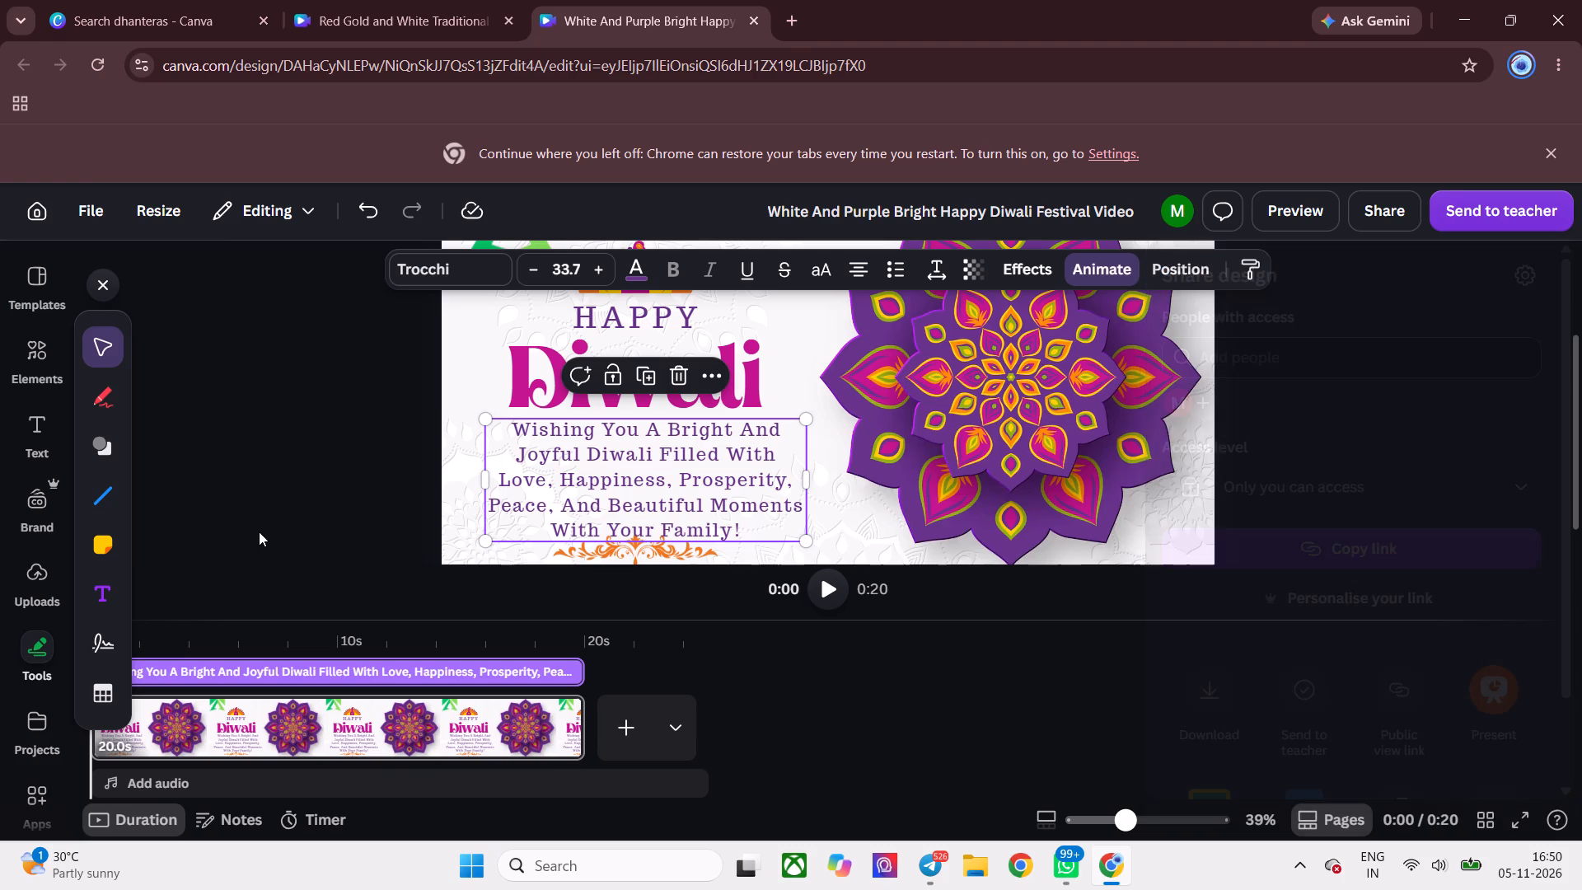
Play the opening seconds of the White And Purple video to check the greeting message's animation, and pause it.
left_click(832, 590)
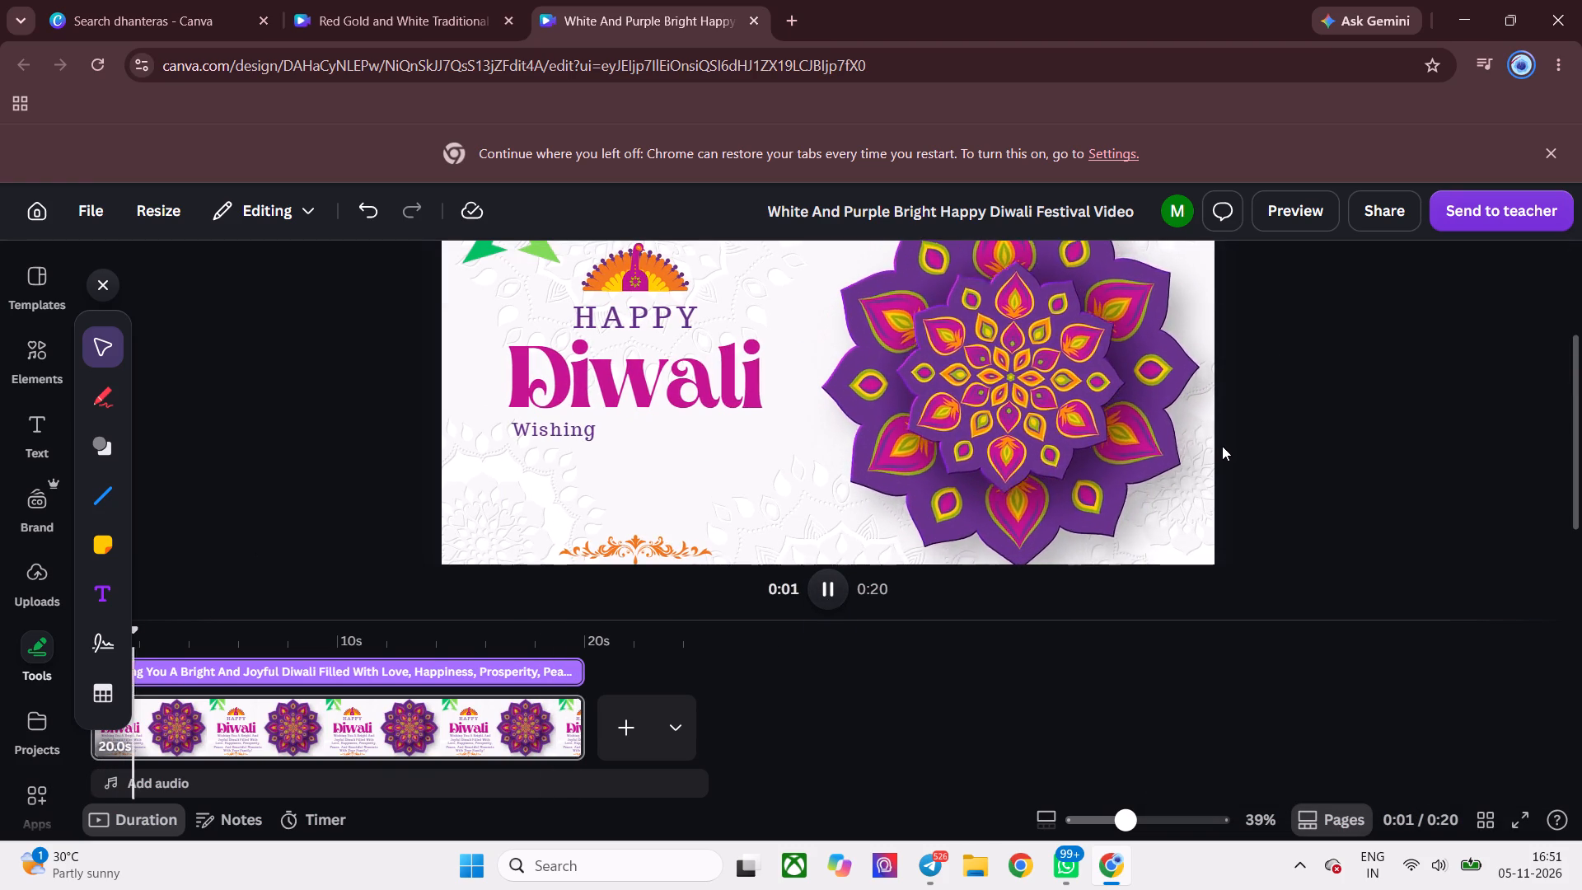
left_click(824, 584)
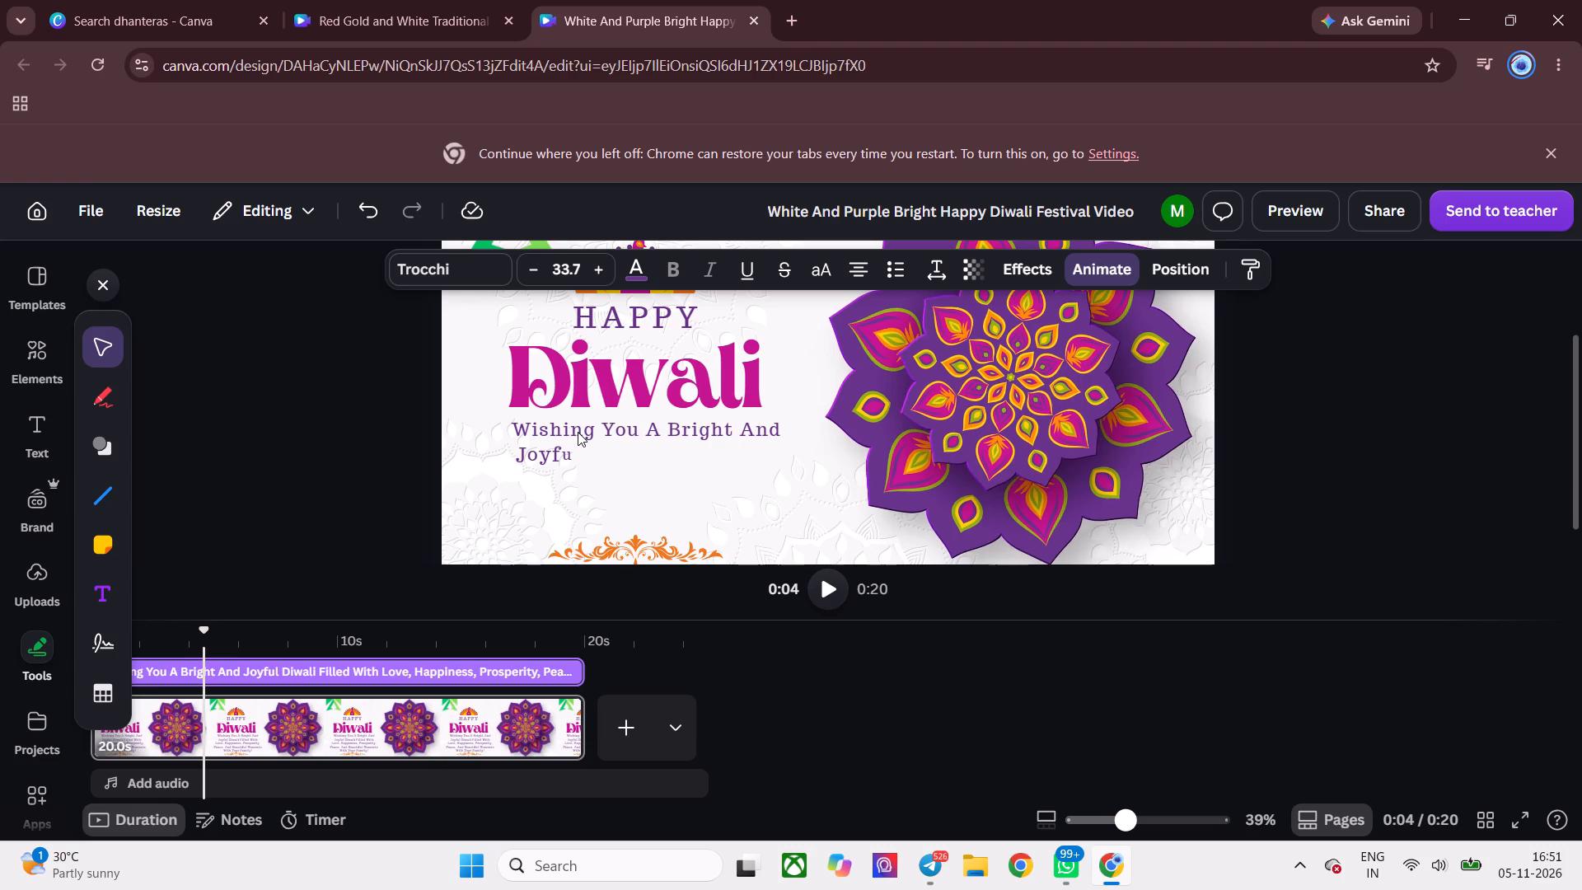
Browse the available text styles and font combinations with the greeting message below the Diwali heading selected.
left_click(578, 437)
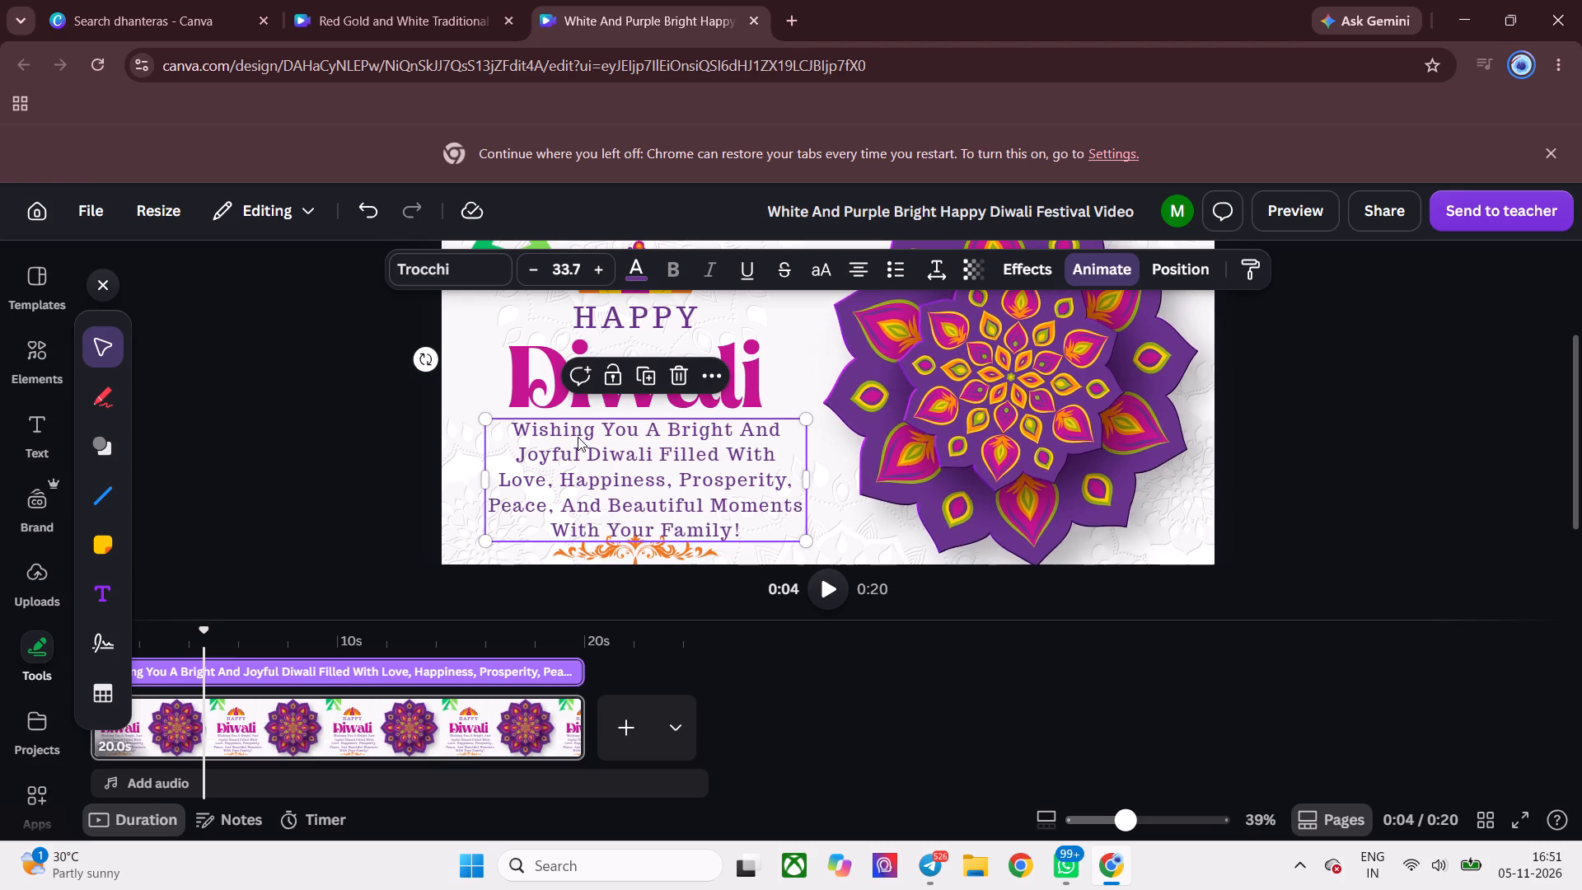
left_click(31, 425)
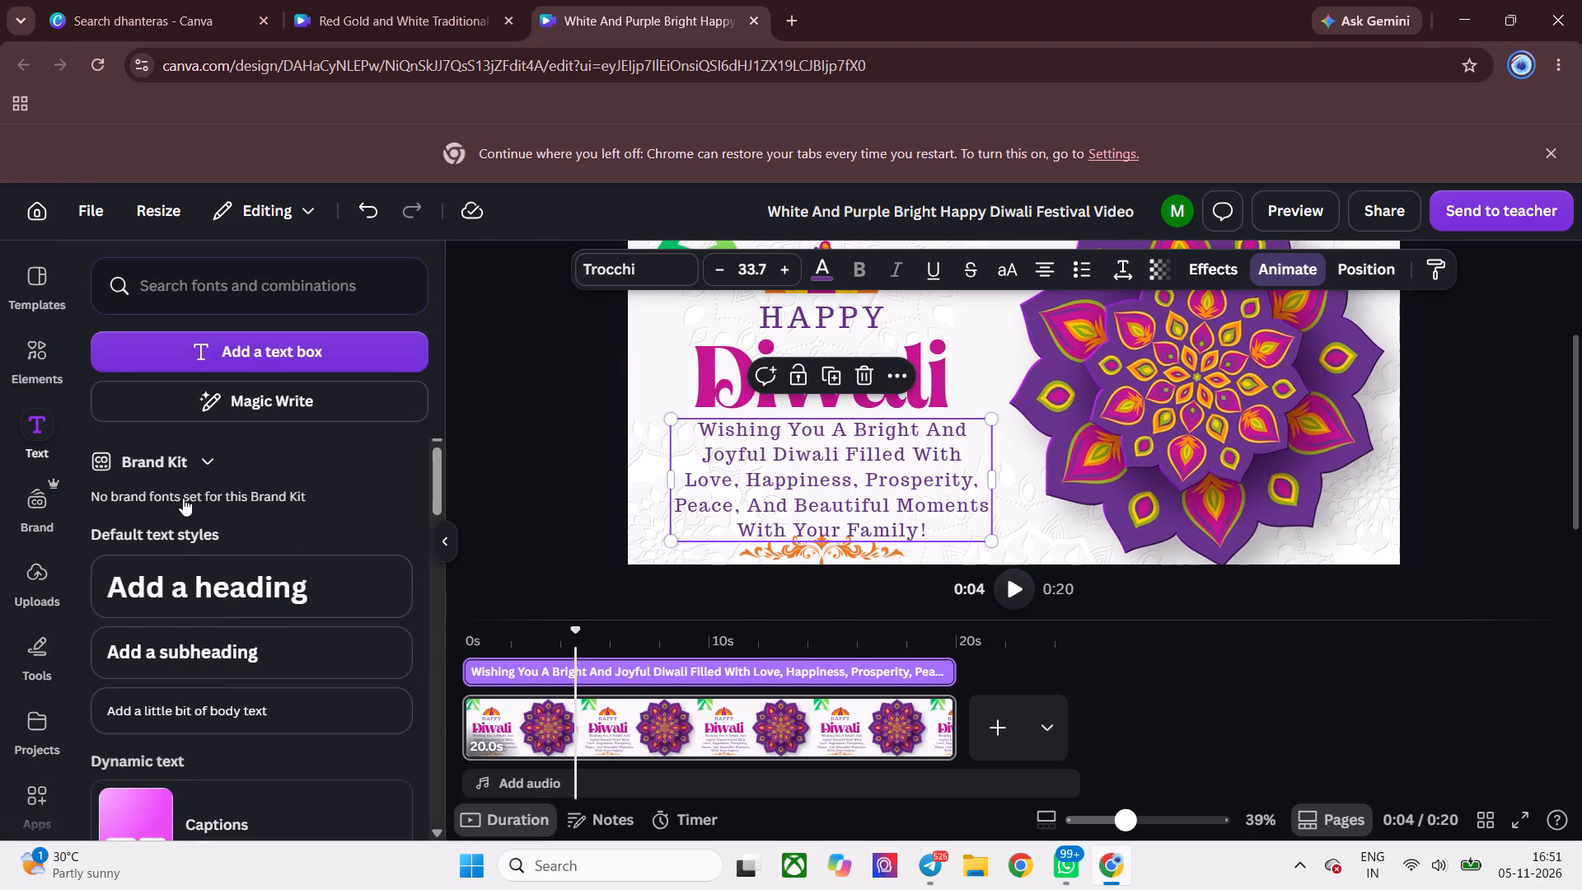
scroll(264, 607, "down", 5)
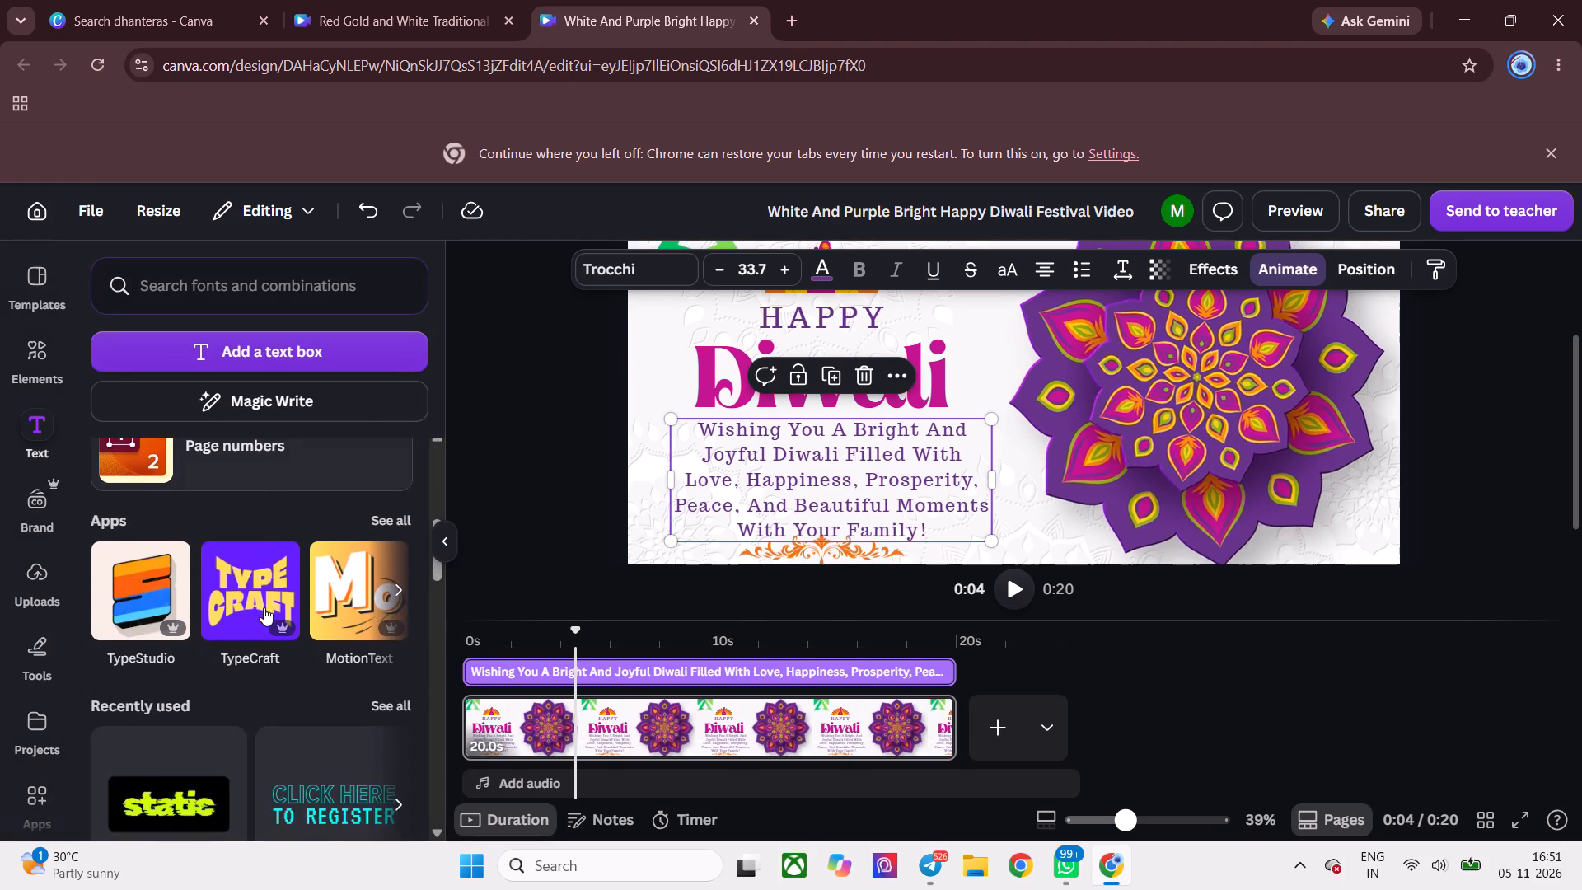
scroll(264, 607, "down", 2)
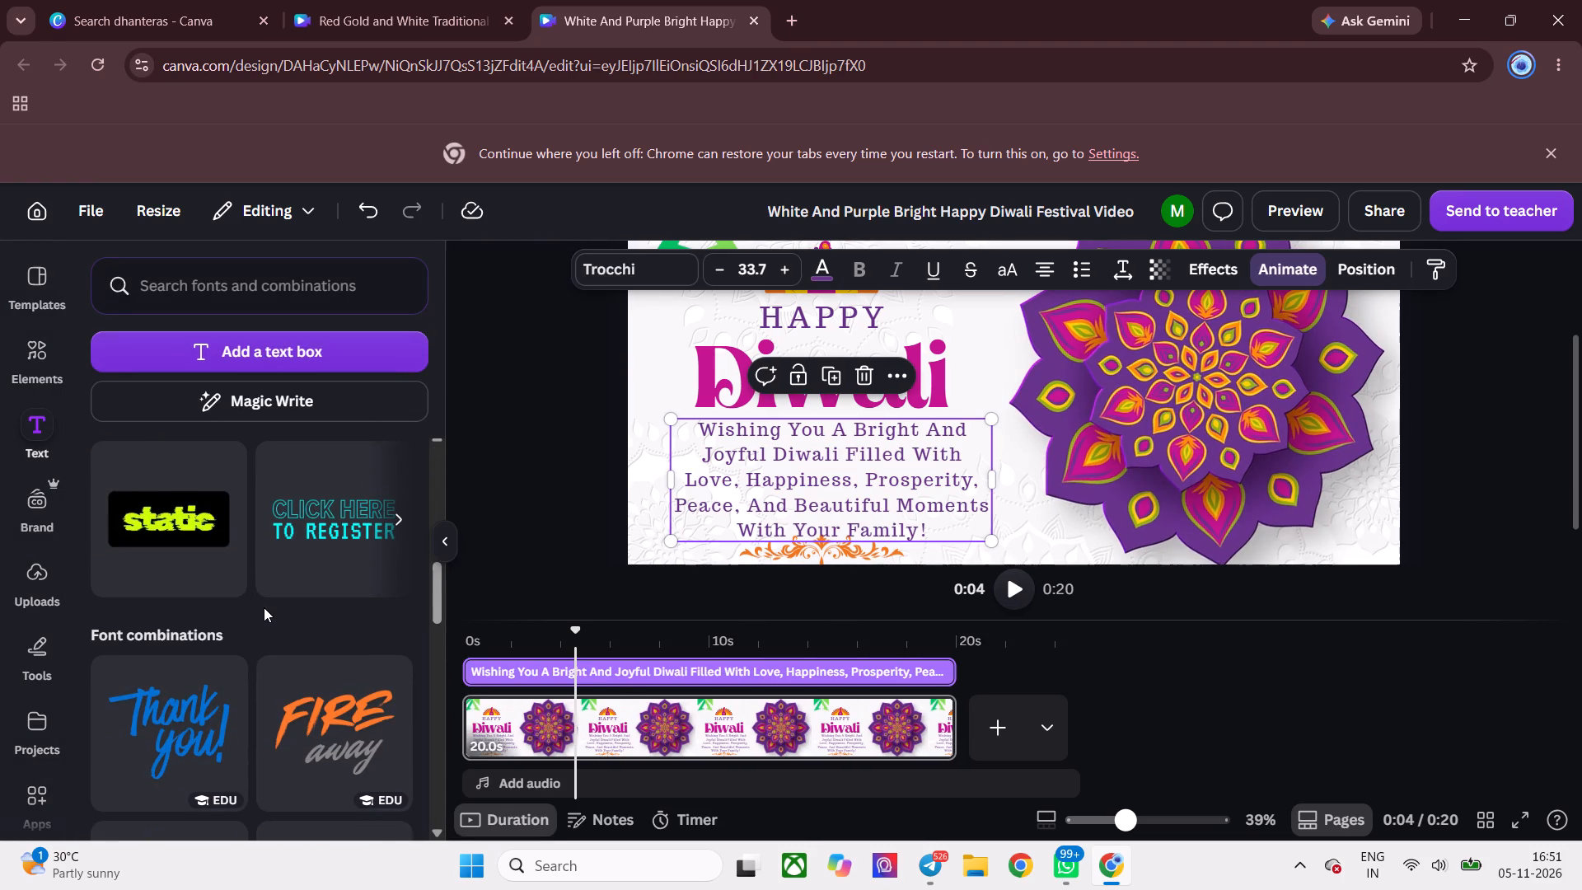
scroll(264, 607, "down", 10)
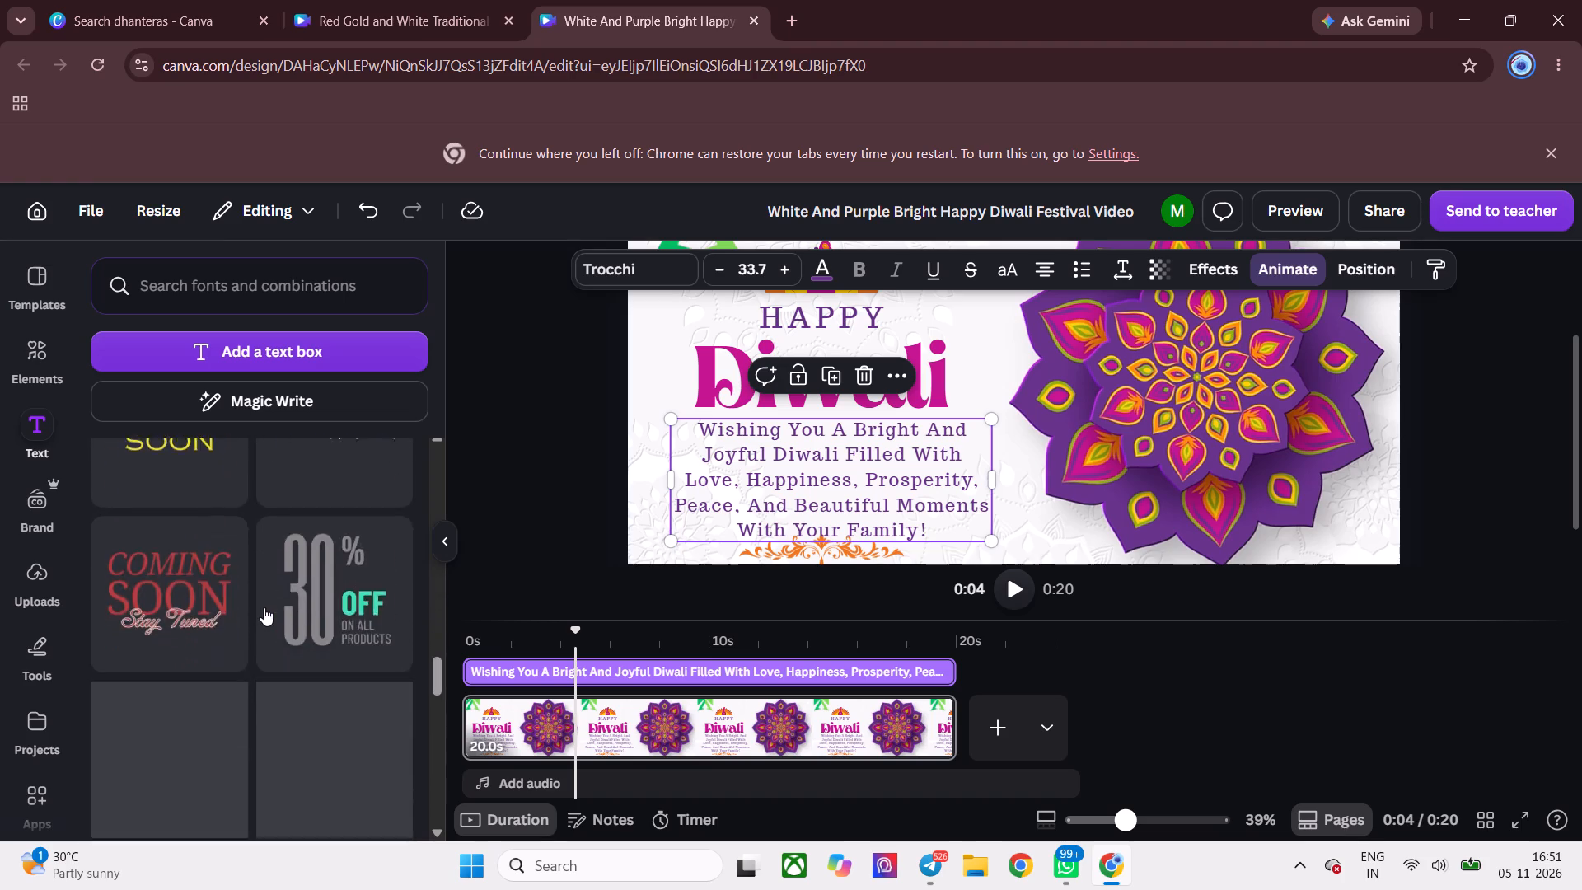
scroll(264, 607, "down", 2)
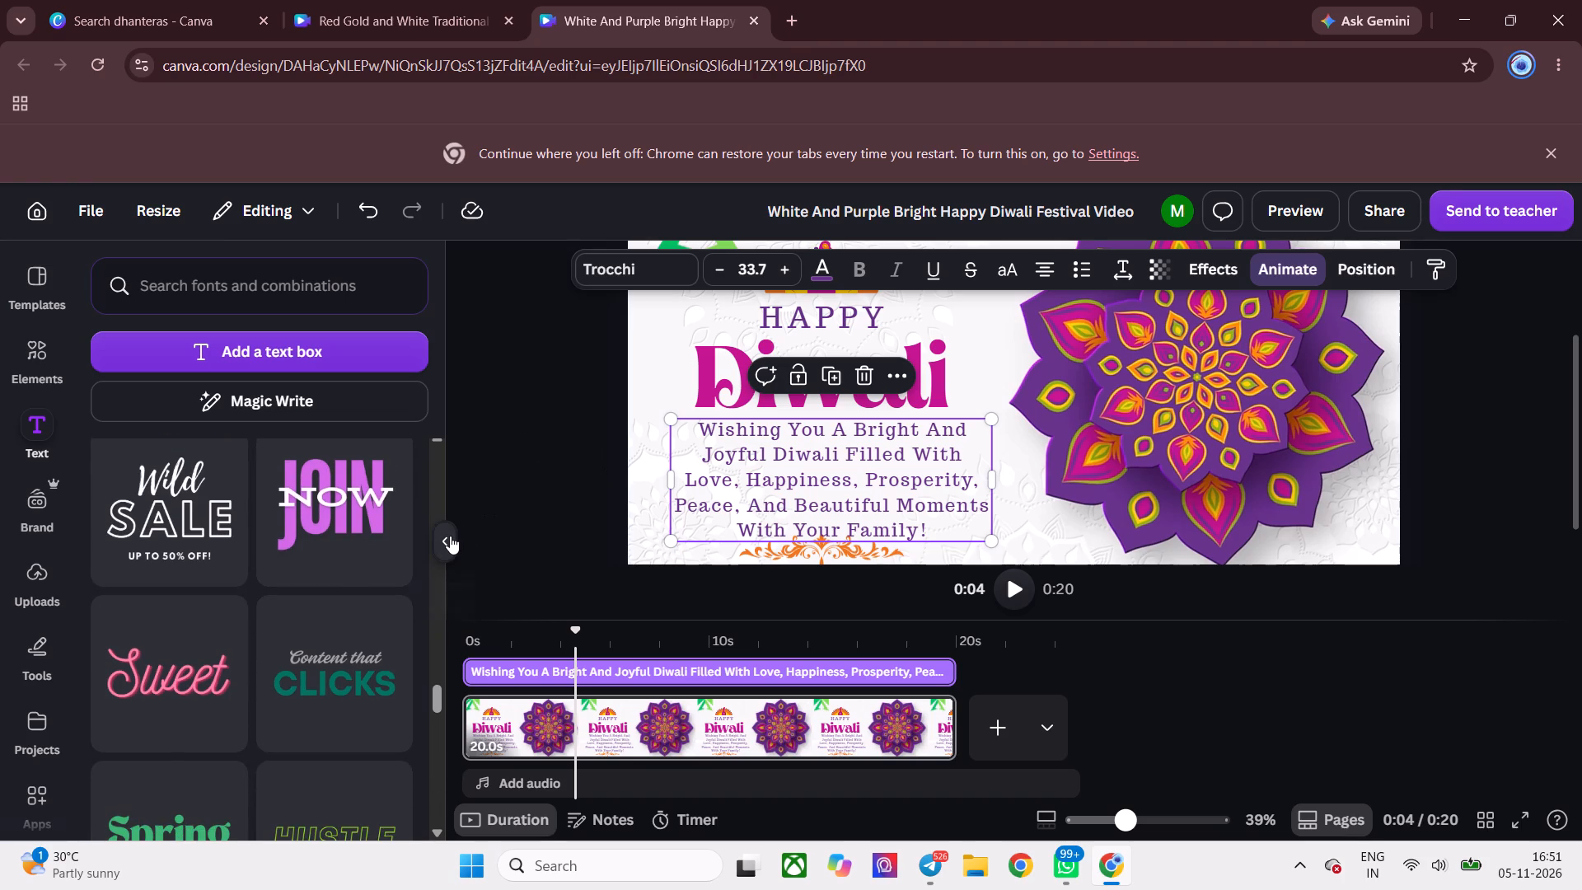
left_click(450, 536)
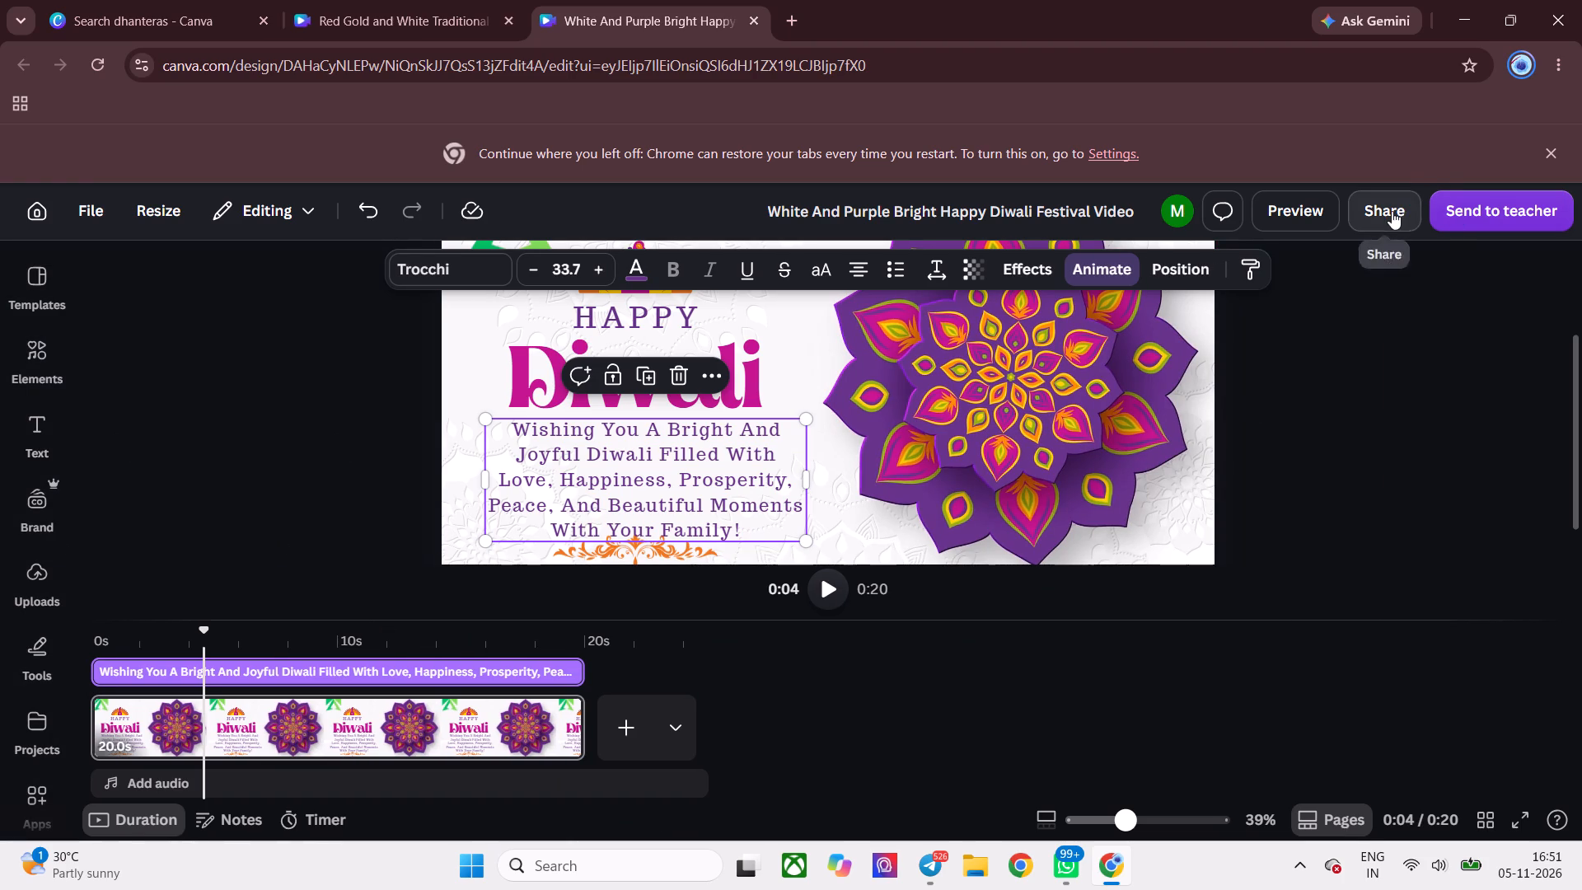
Set the White And Purple design's access level to "Anyone with the link" and copy its share link.
left_click(1392, 211)
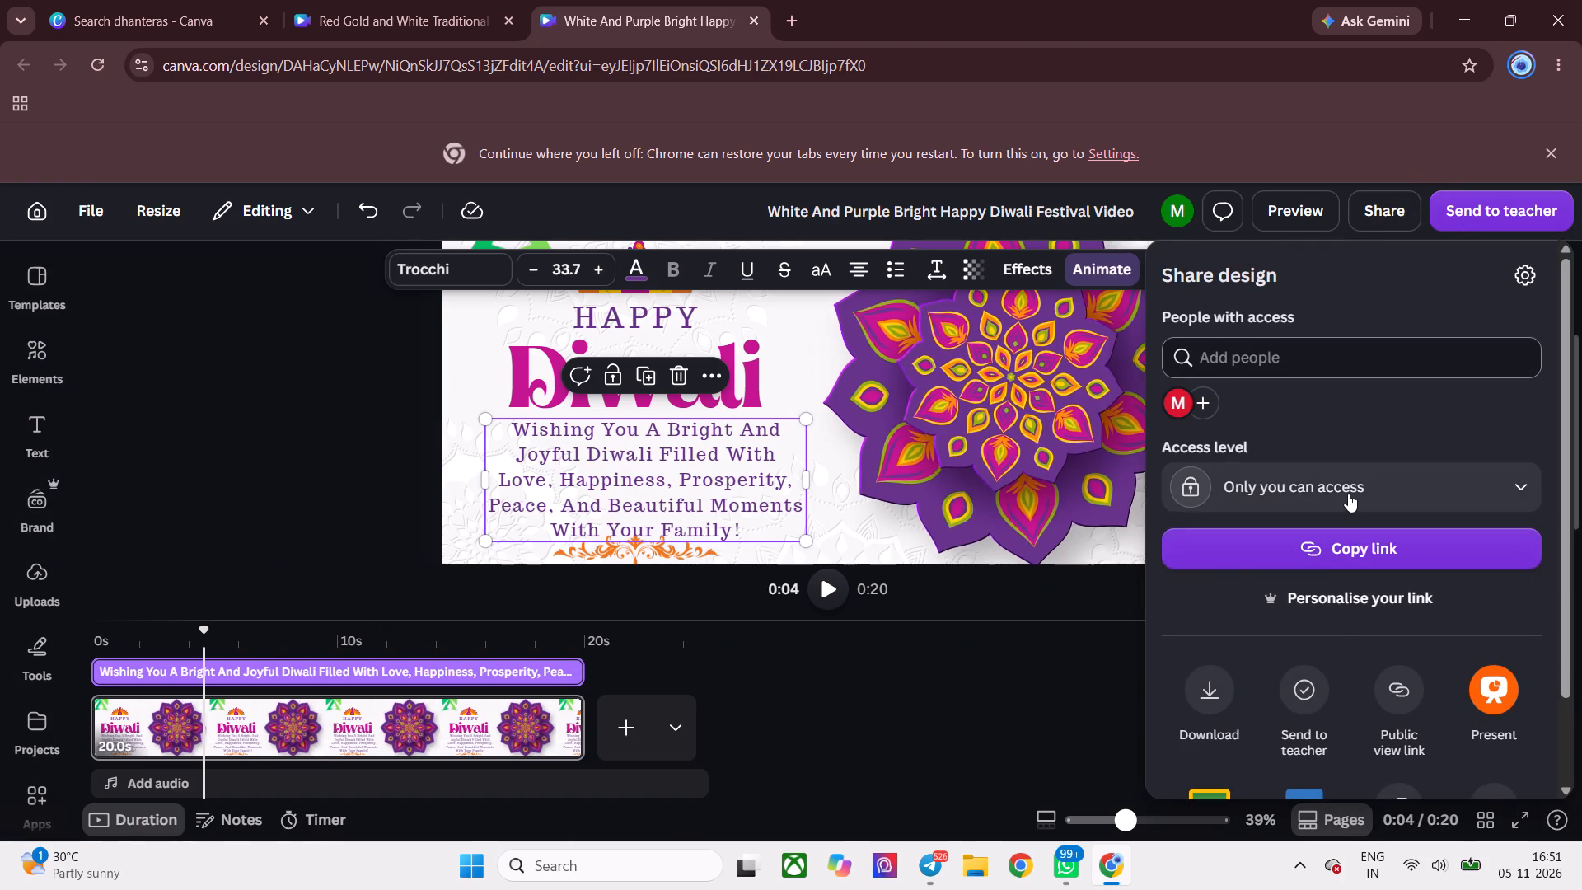
left_click(1348, 494)
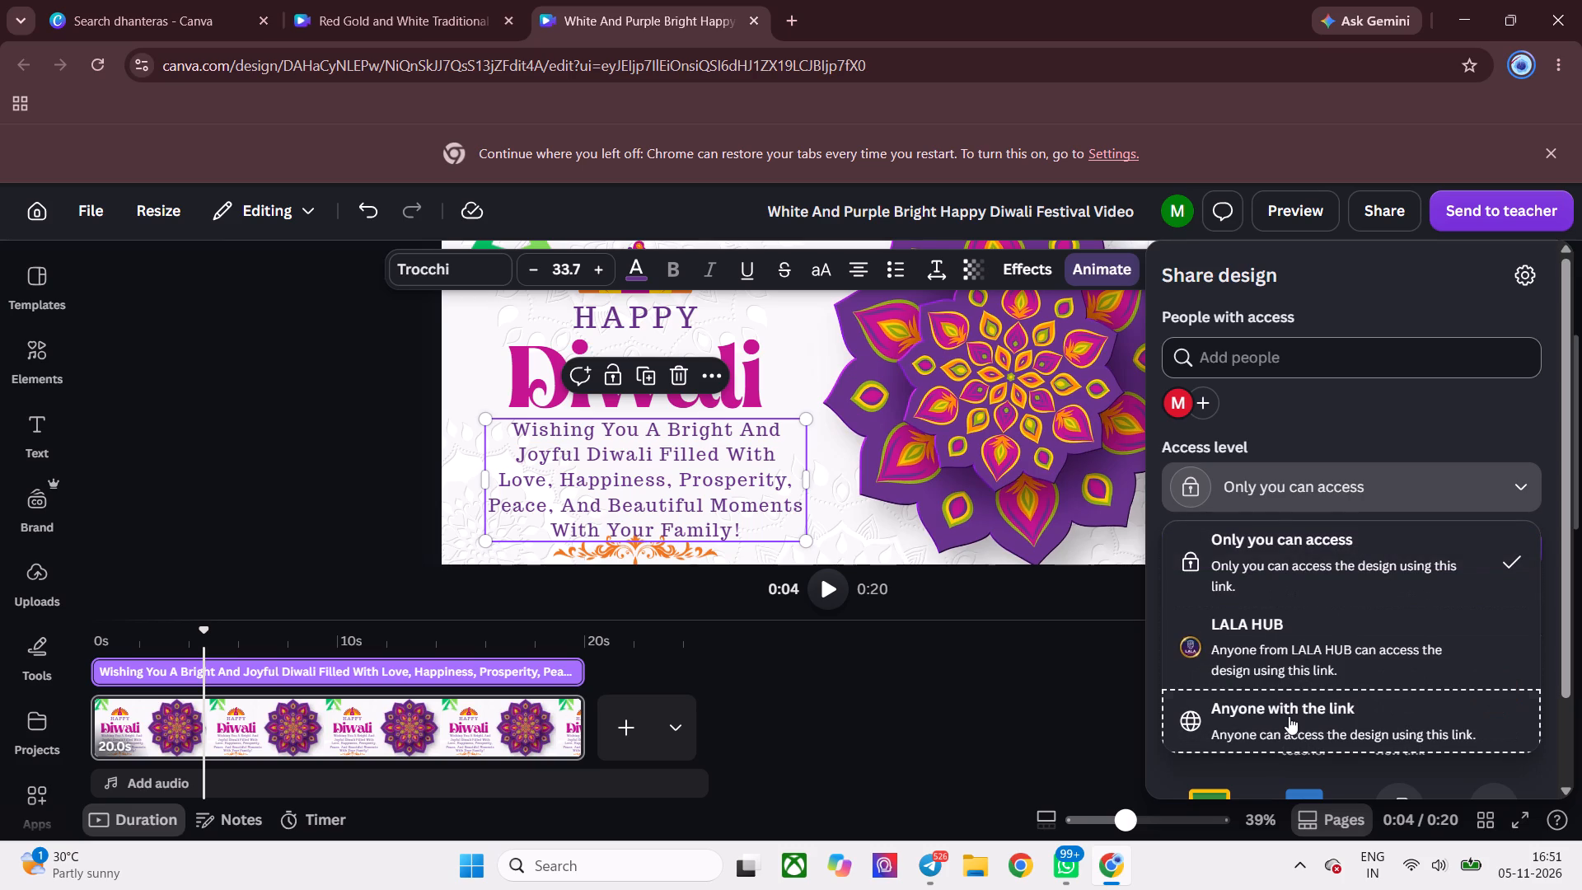
left_click(1289, 716)
left_click(1353, 545)
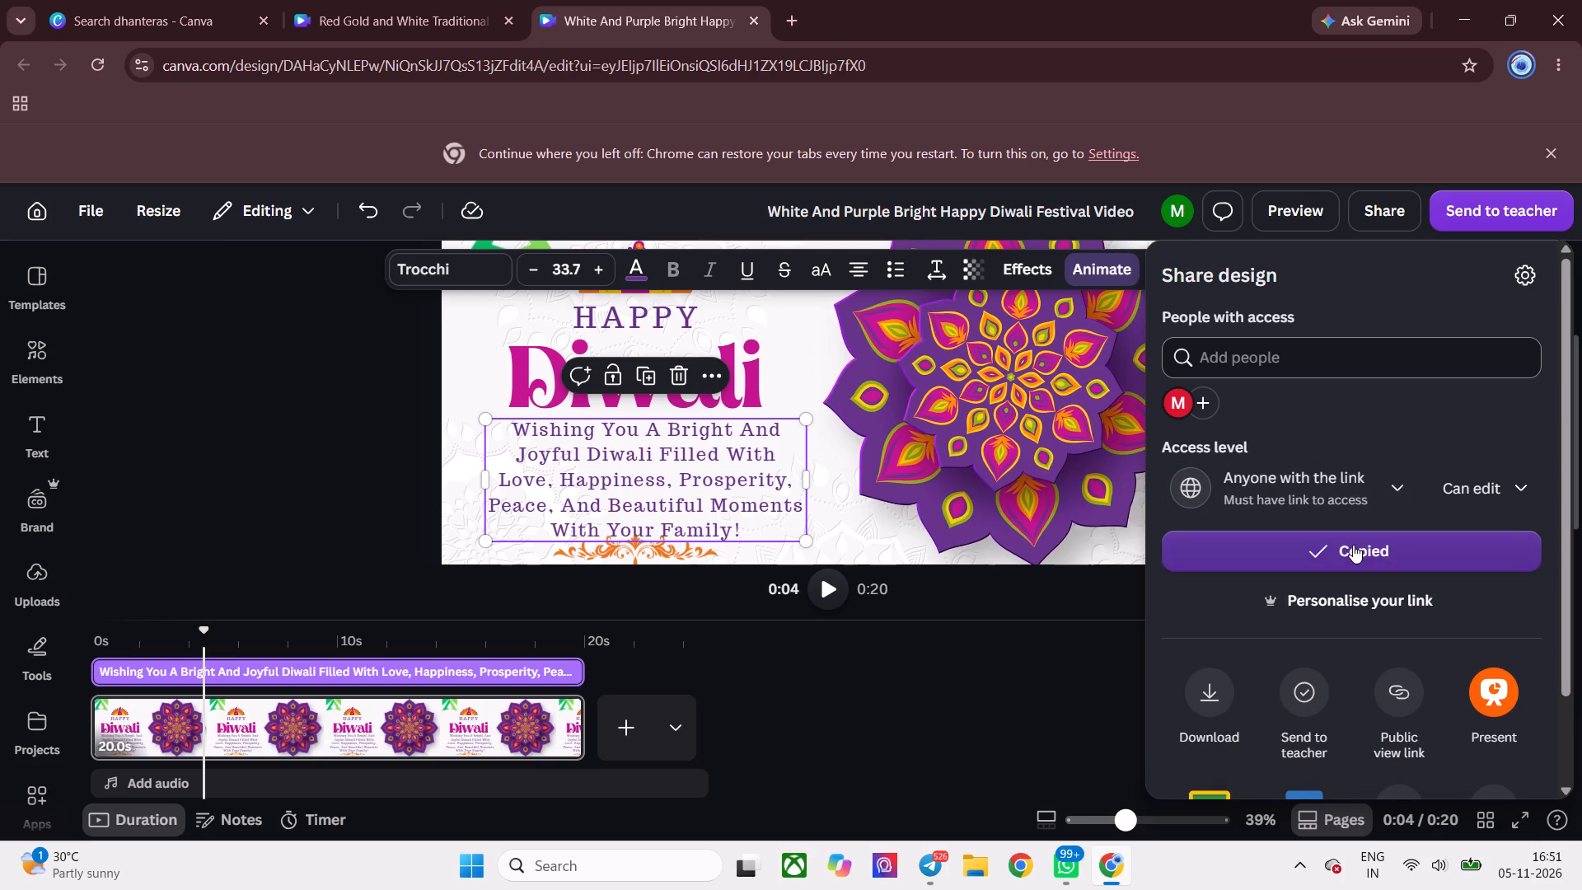
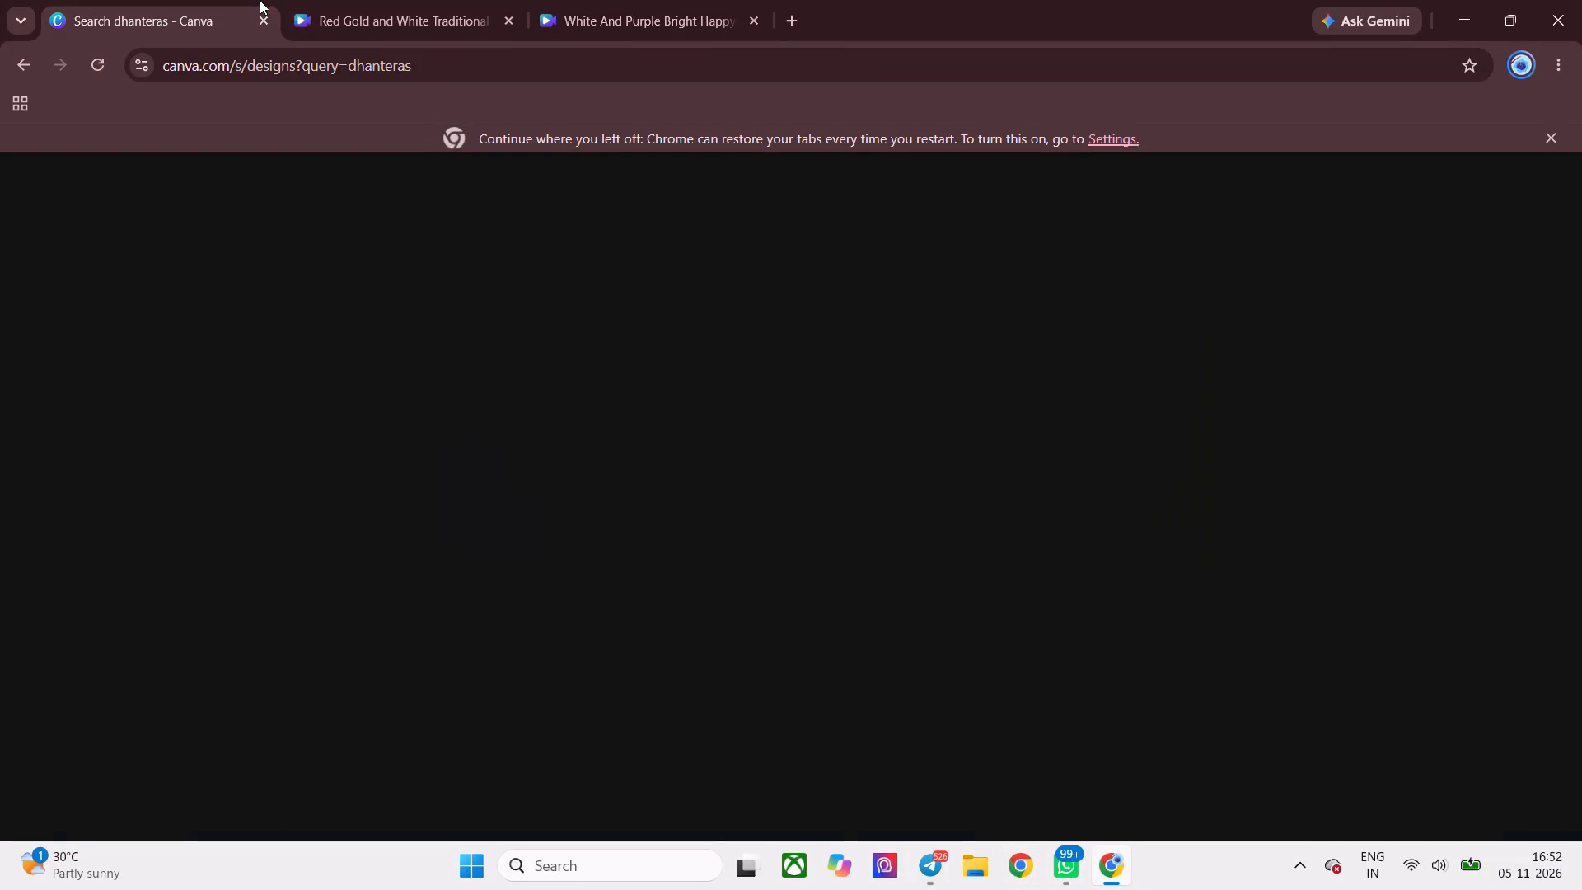
Browse the Dhanteras templates and open the Pink and Red Illustrated Shubh Dhanteras Mobile Video for customising.
scroll(325, 445, "up", 4)
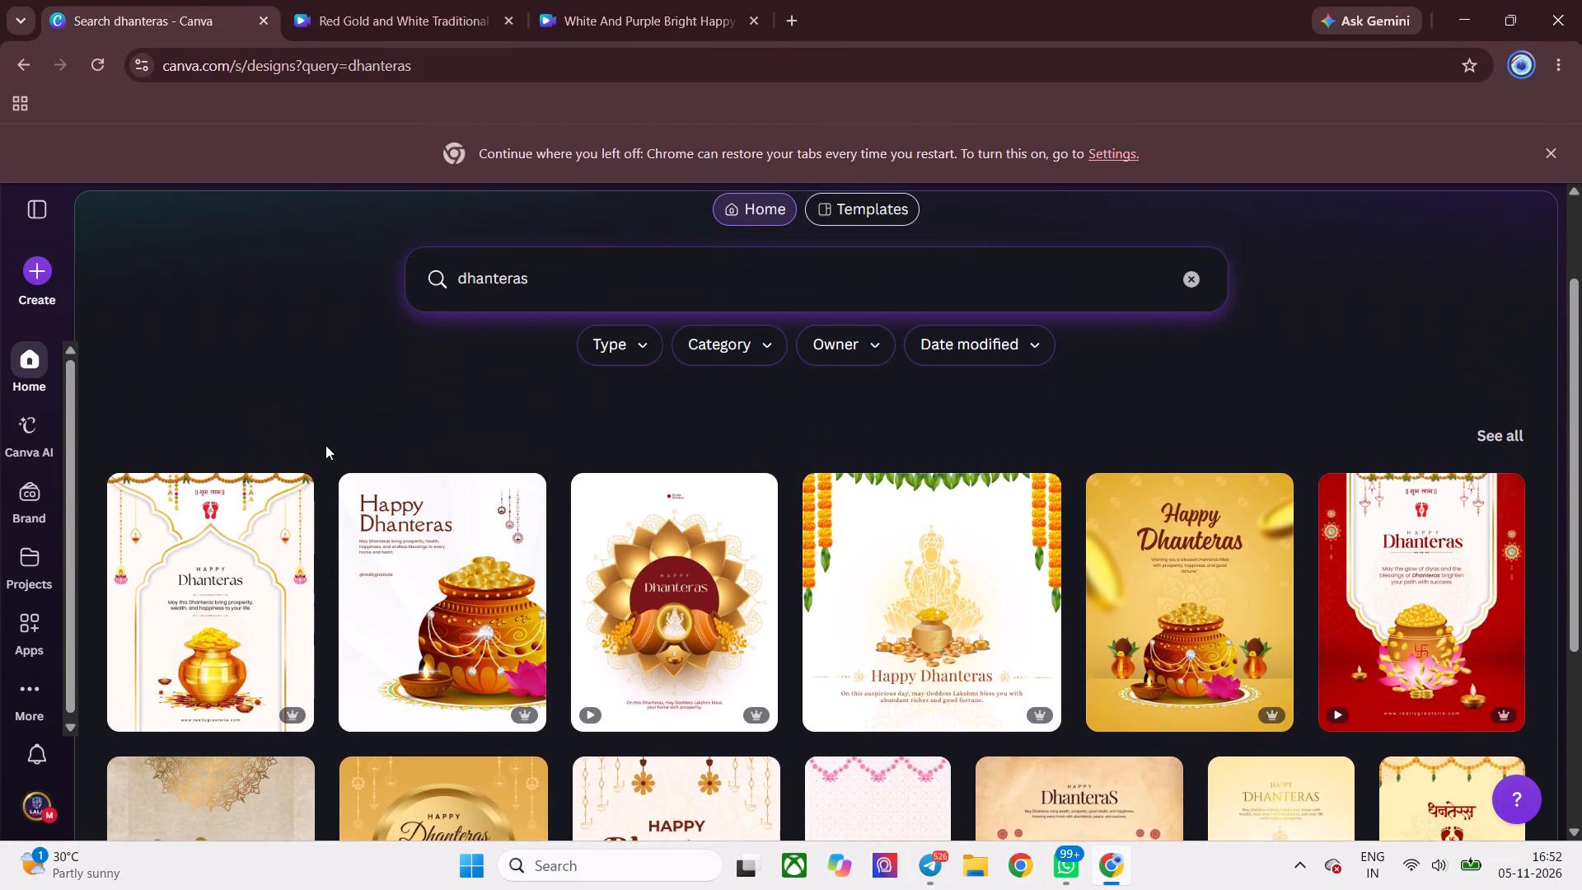
scroll(325, 445, "up", 3)
scroll(325, 445, "down", 8)
scroll(325, 445, "up", 5)
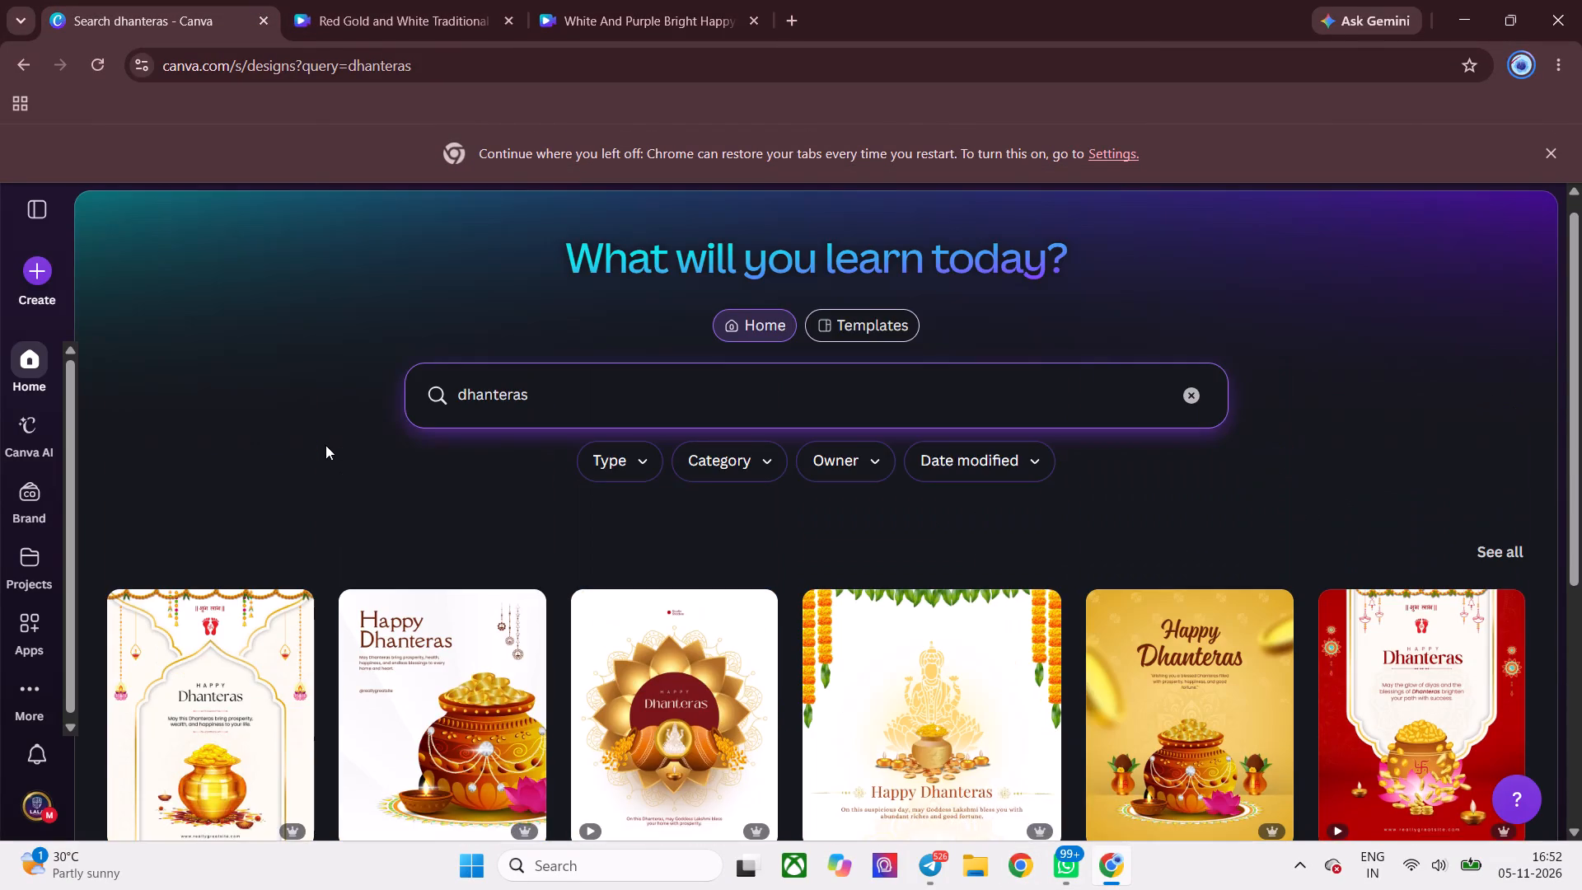
scroll(325, 445, "down", 6)
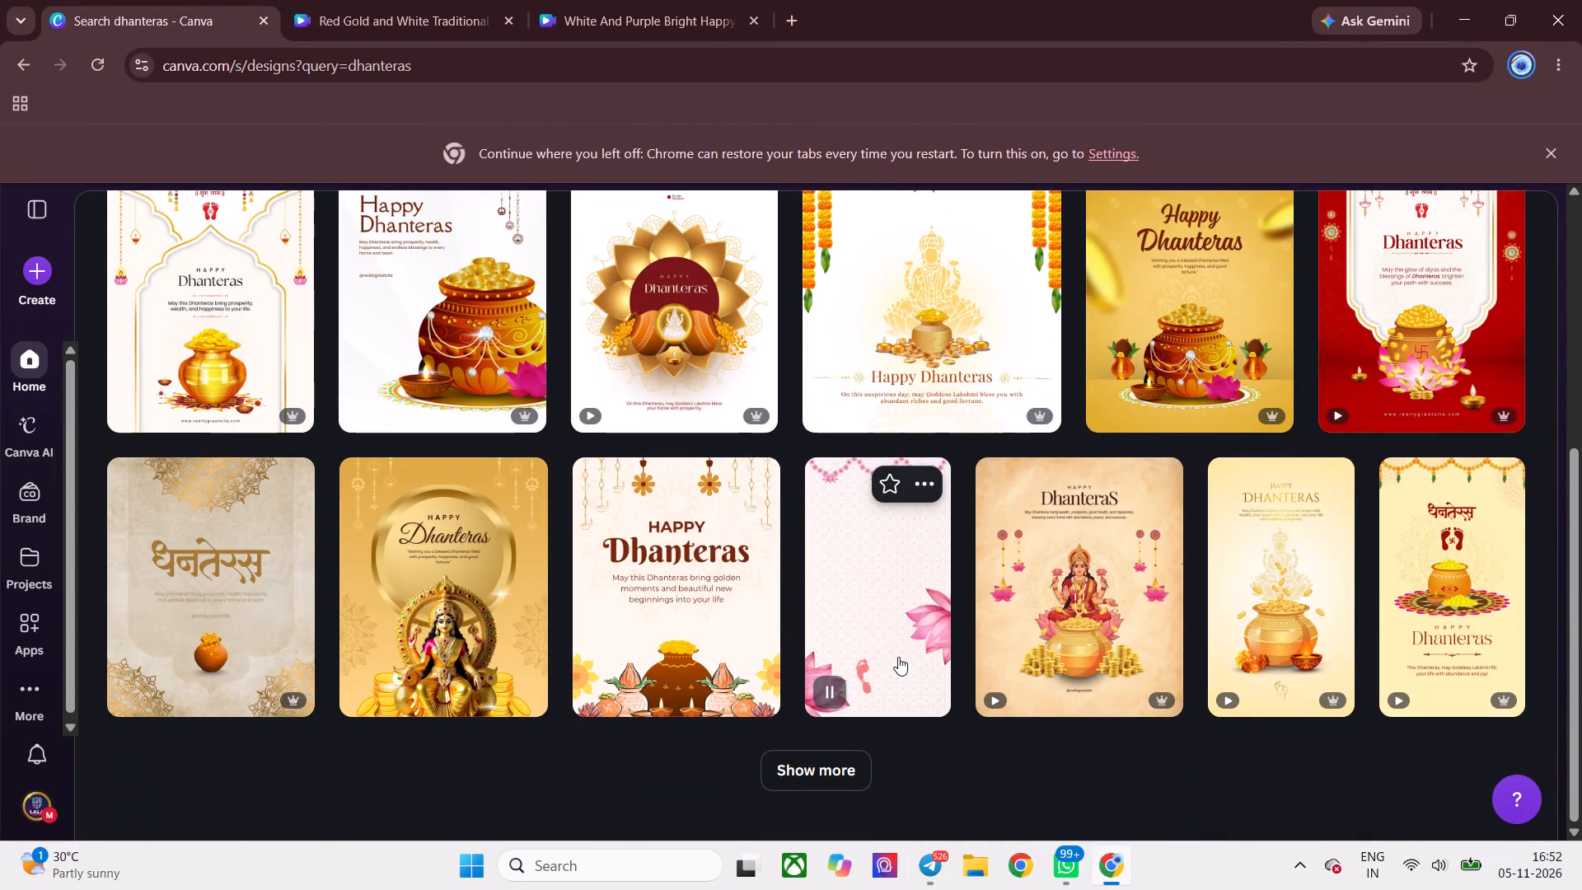
left_click(898, 657)
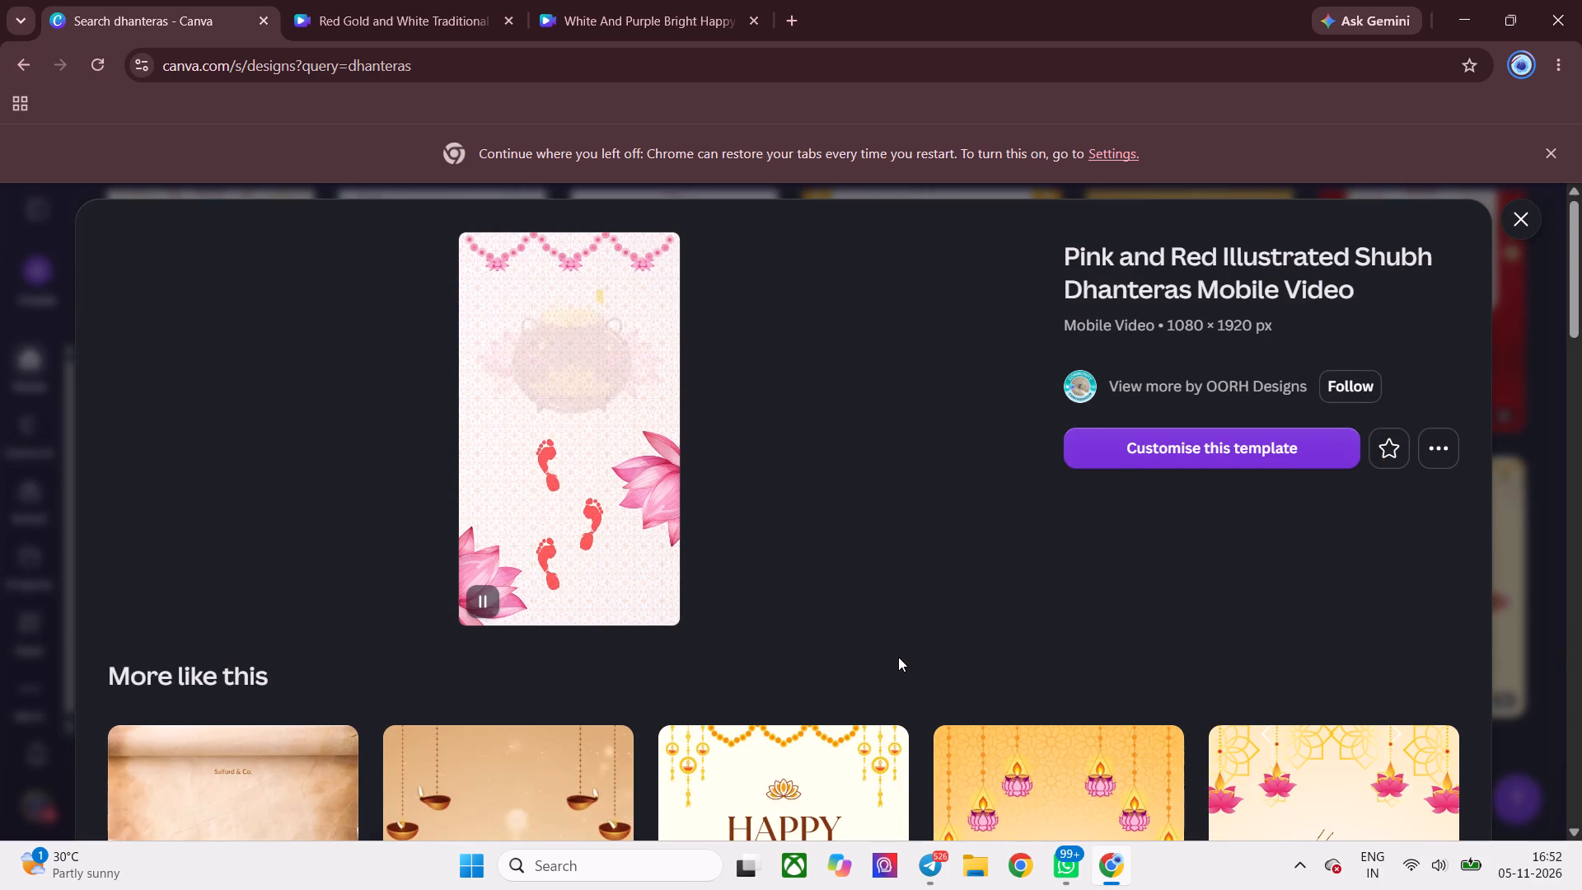
scroll(898, 657, "down", 2)
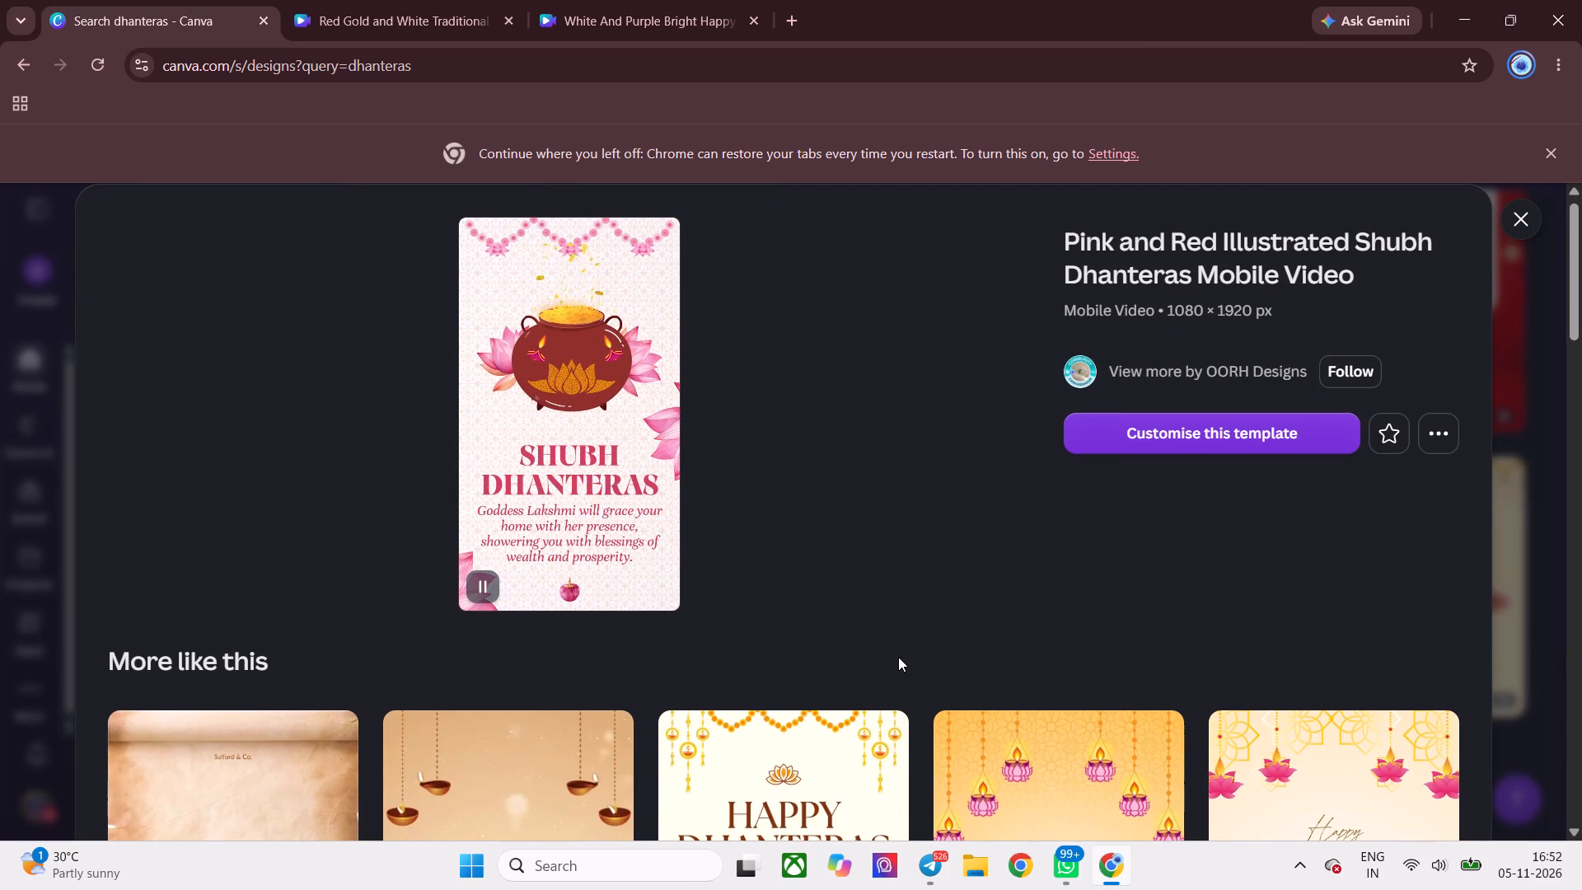
scroll(898, 657, "down", 3)
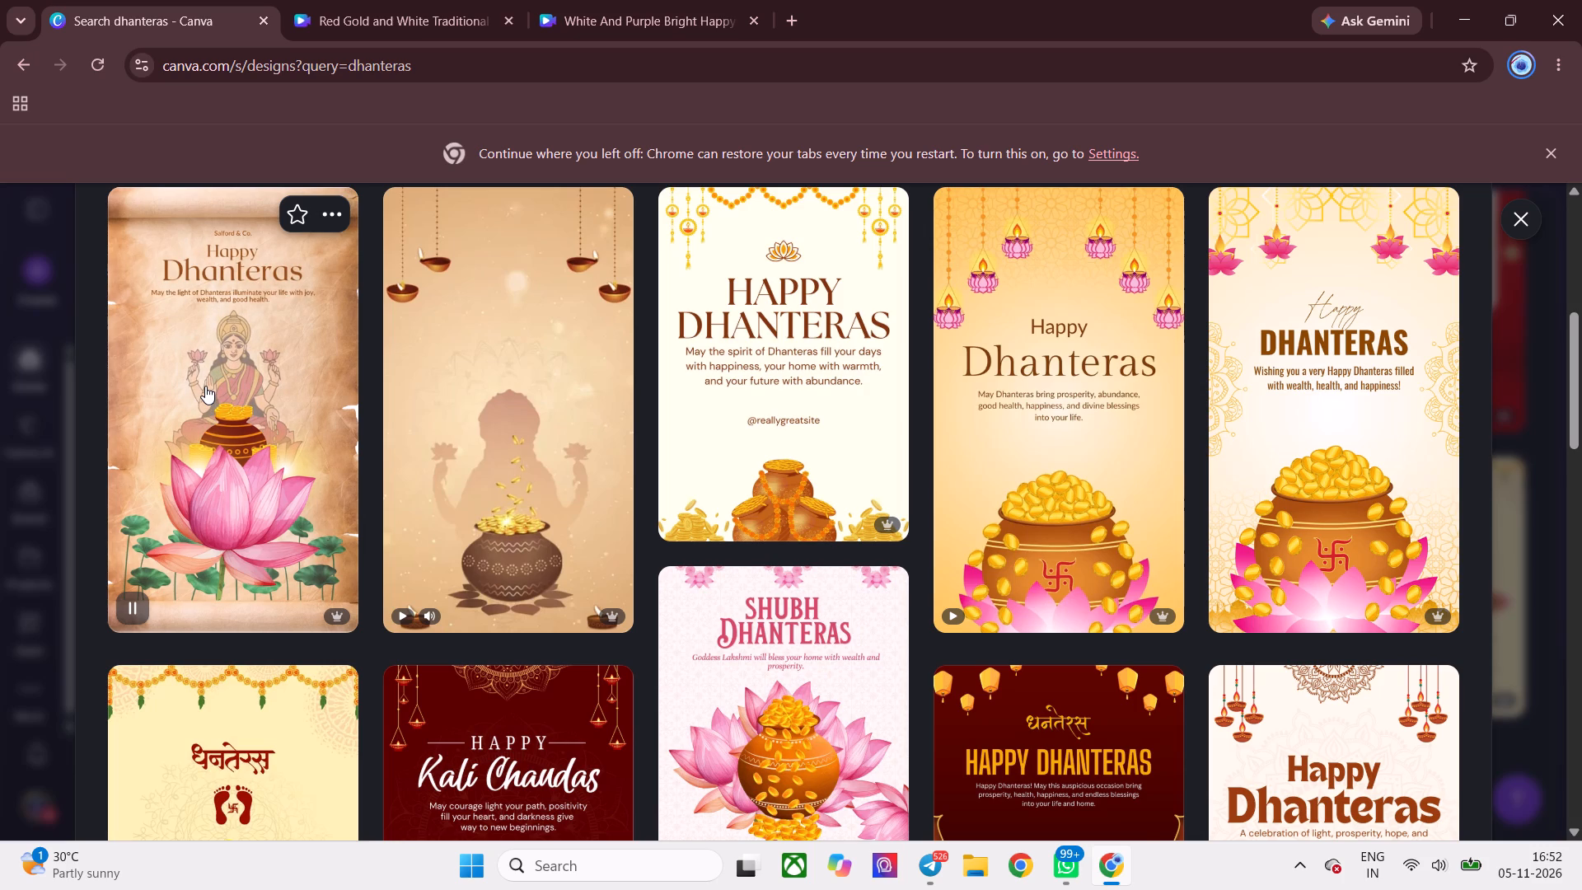
scroll(205, 386, "up", 6)
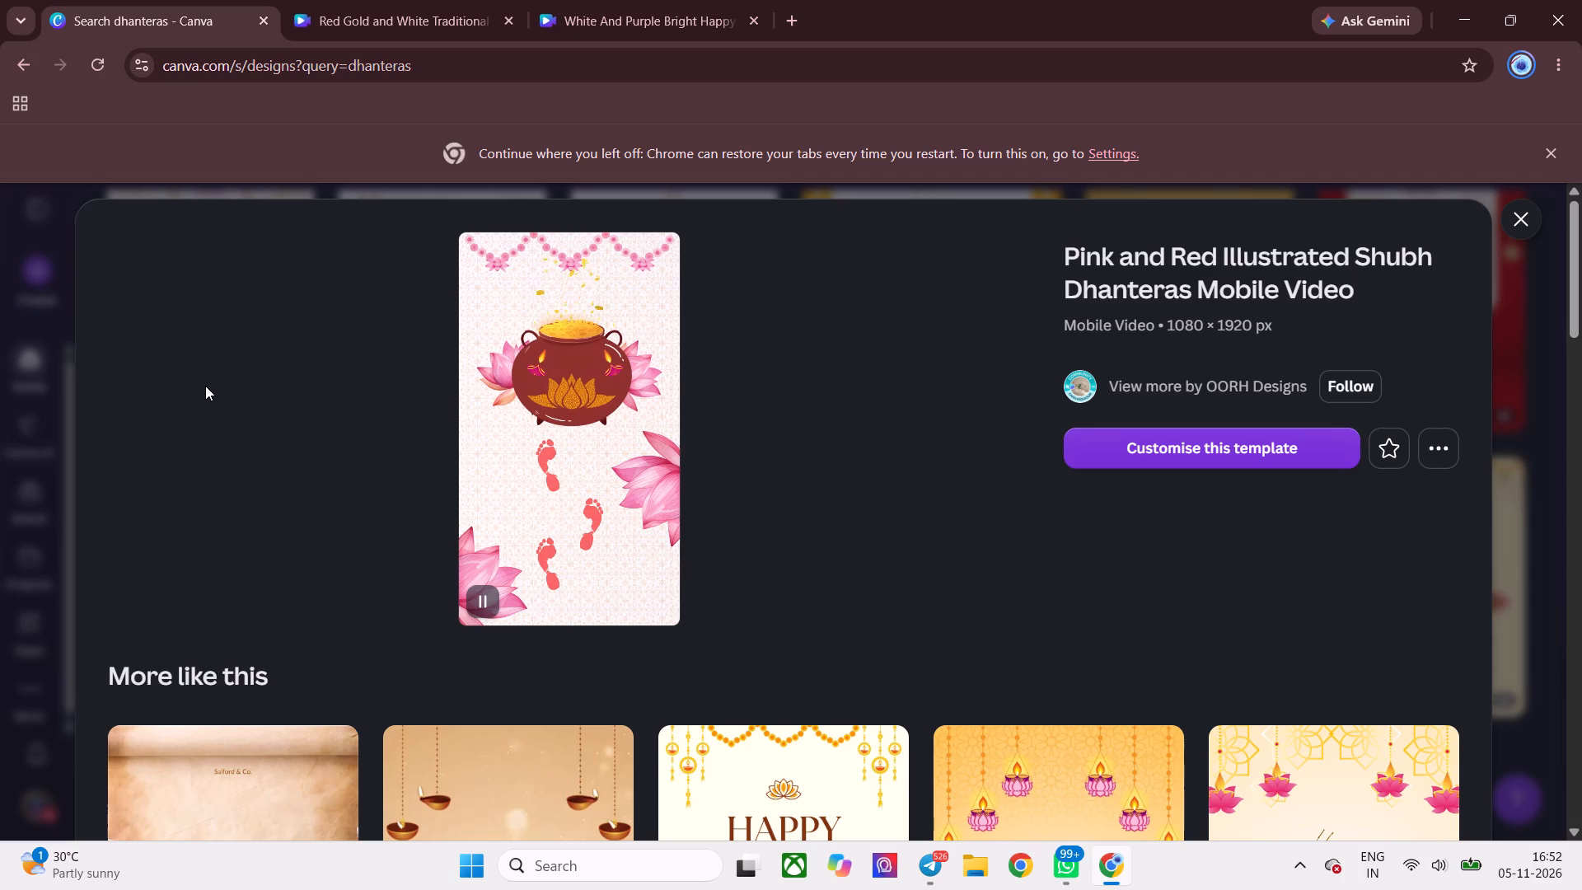
left_click(1163, 448)
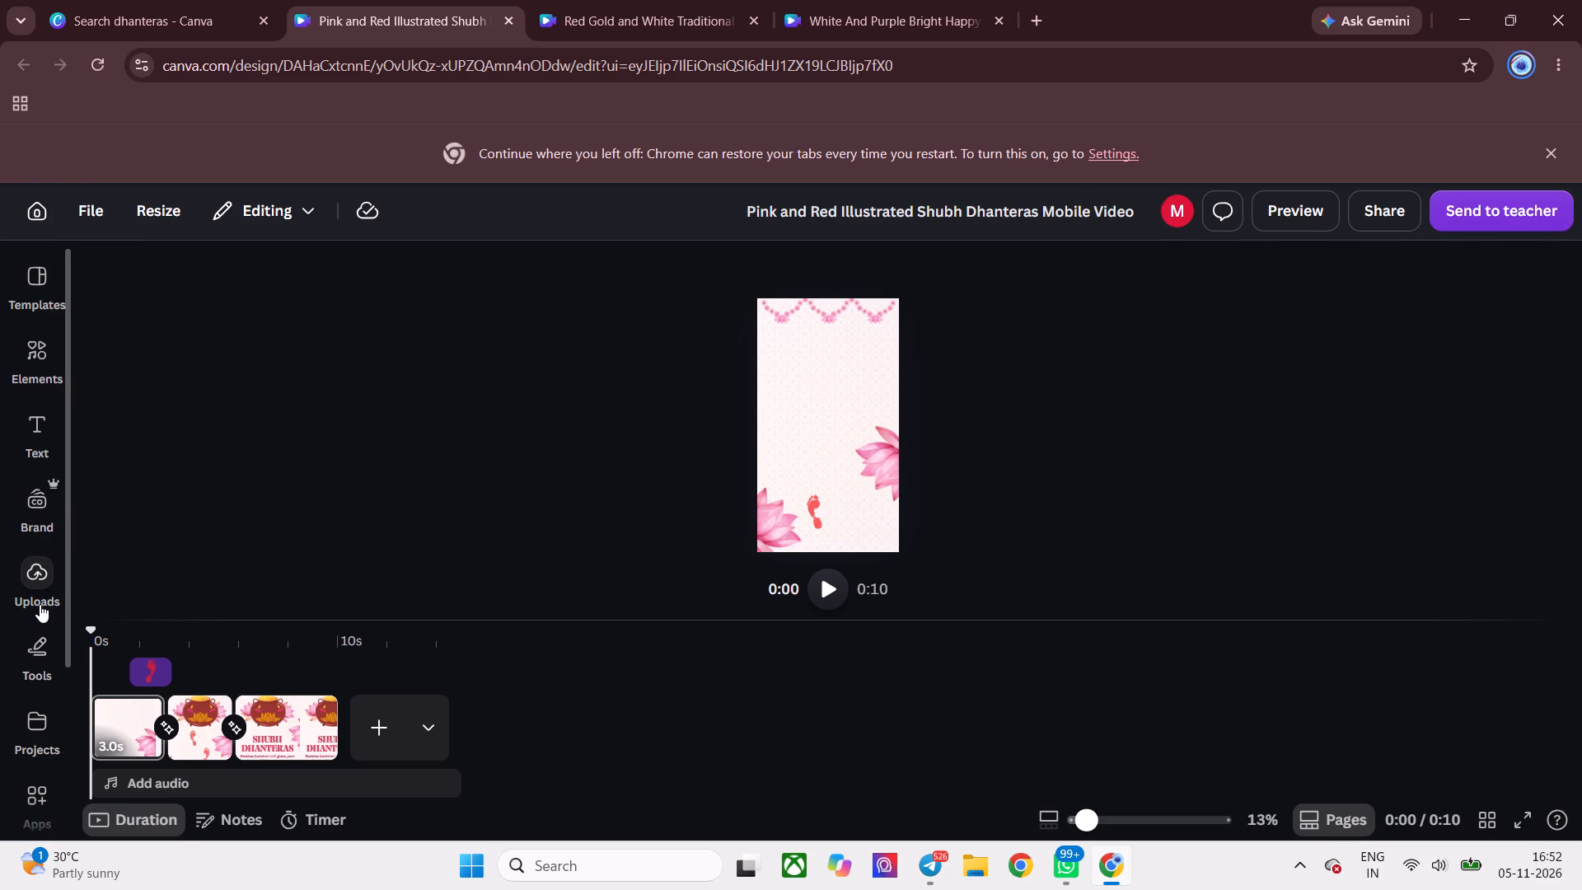
Add the uploaded green logo with its background removed, scaled down into the upper-left corner of the first page.
left_click(36, 578)
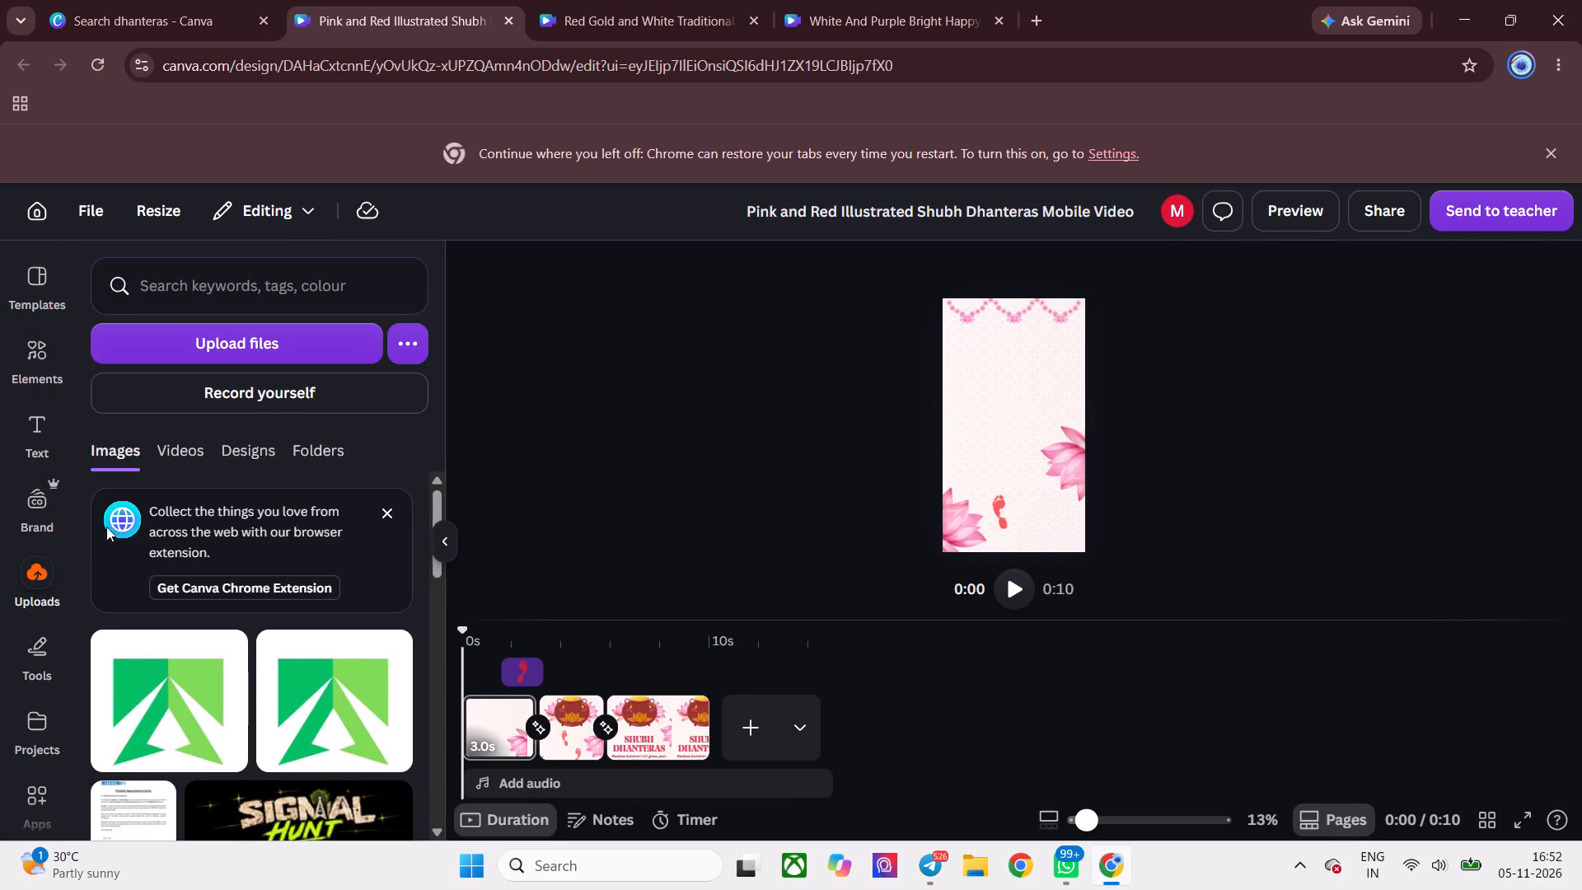
left_click(141, 710)
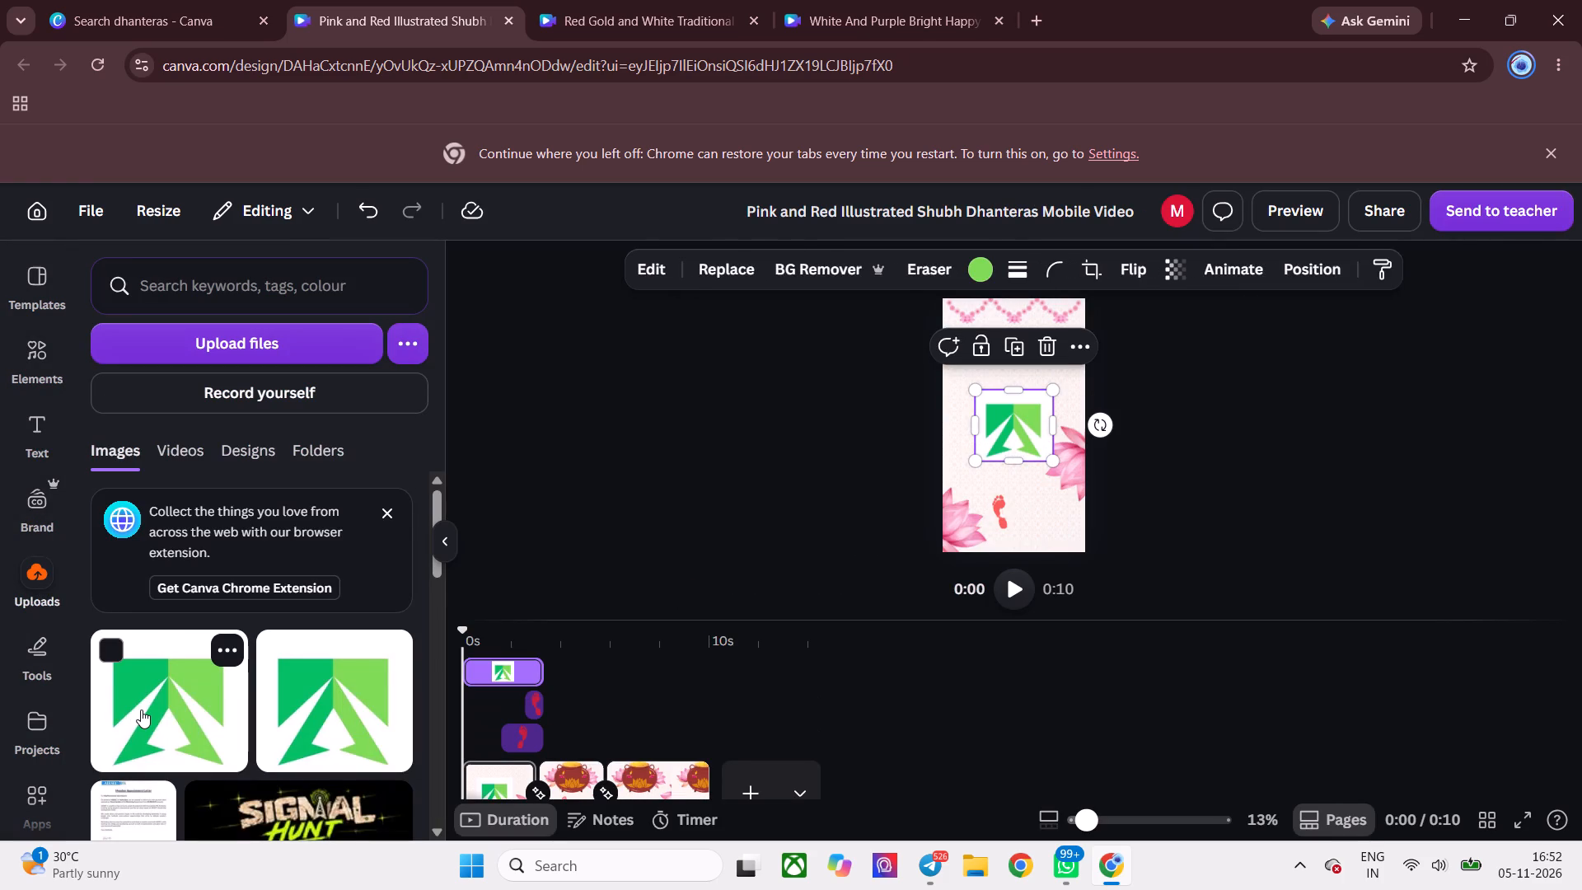
left_click(799, 269)
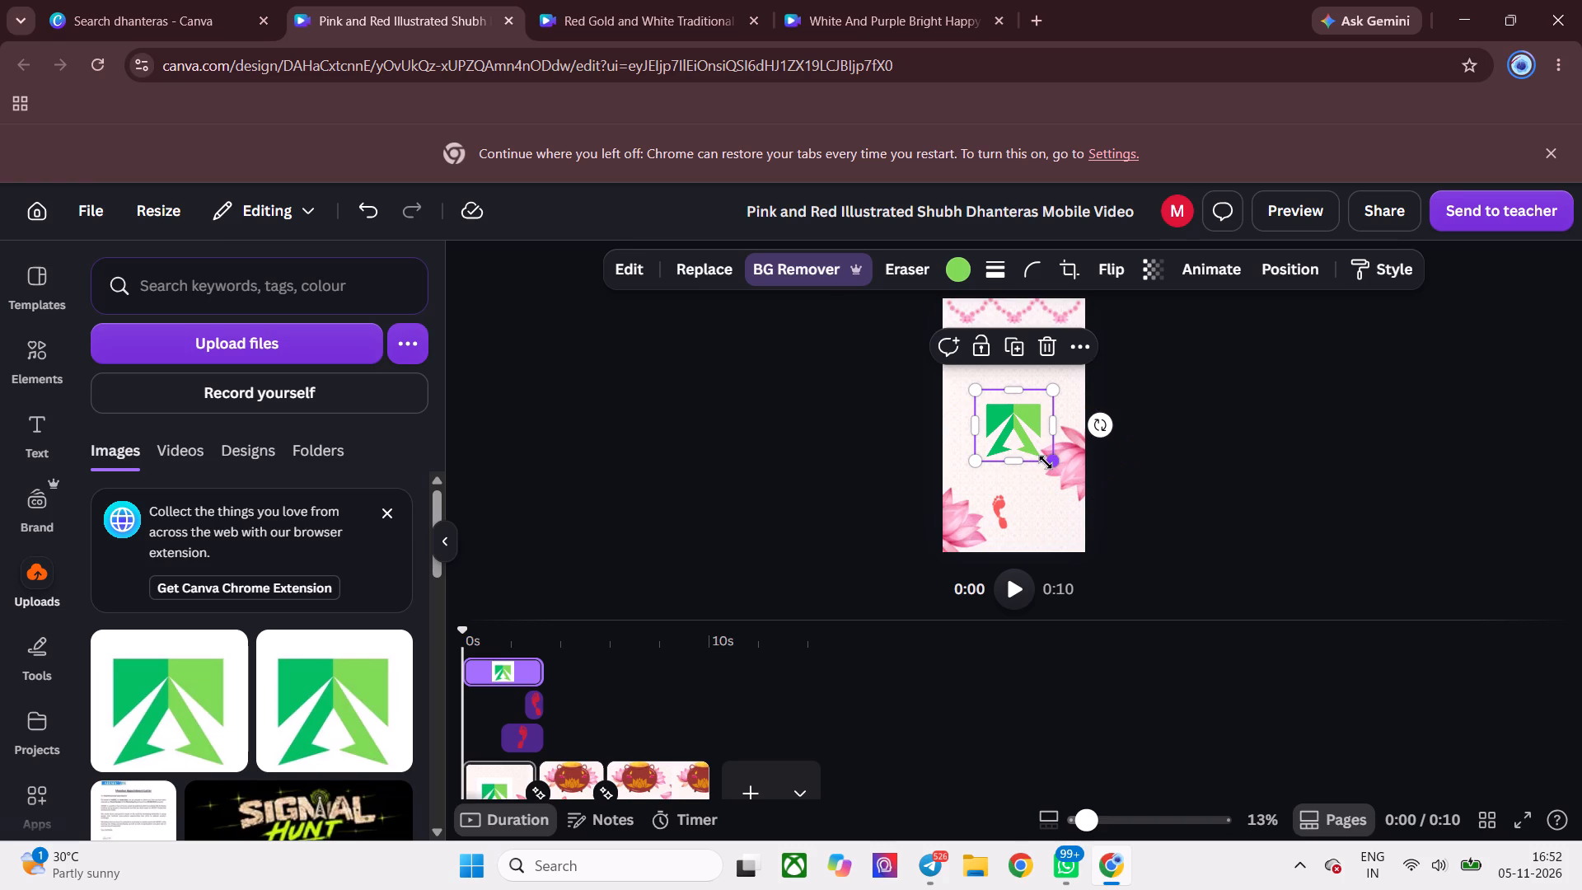
left_click_drag(1056, 462, 1030, 443)
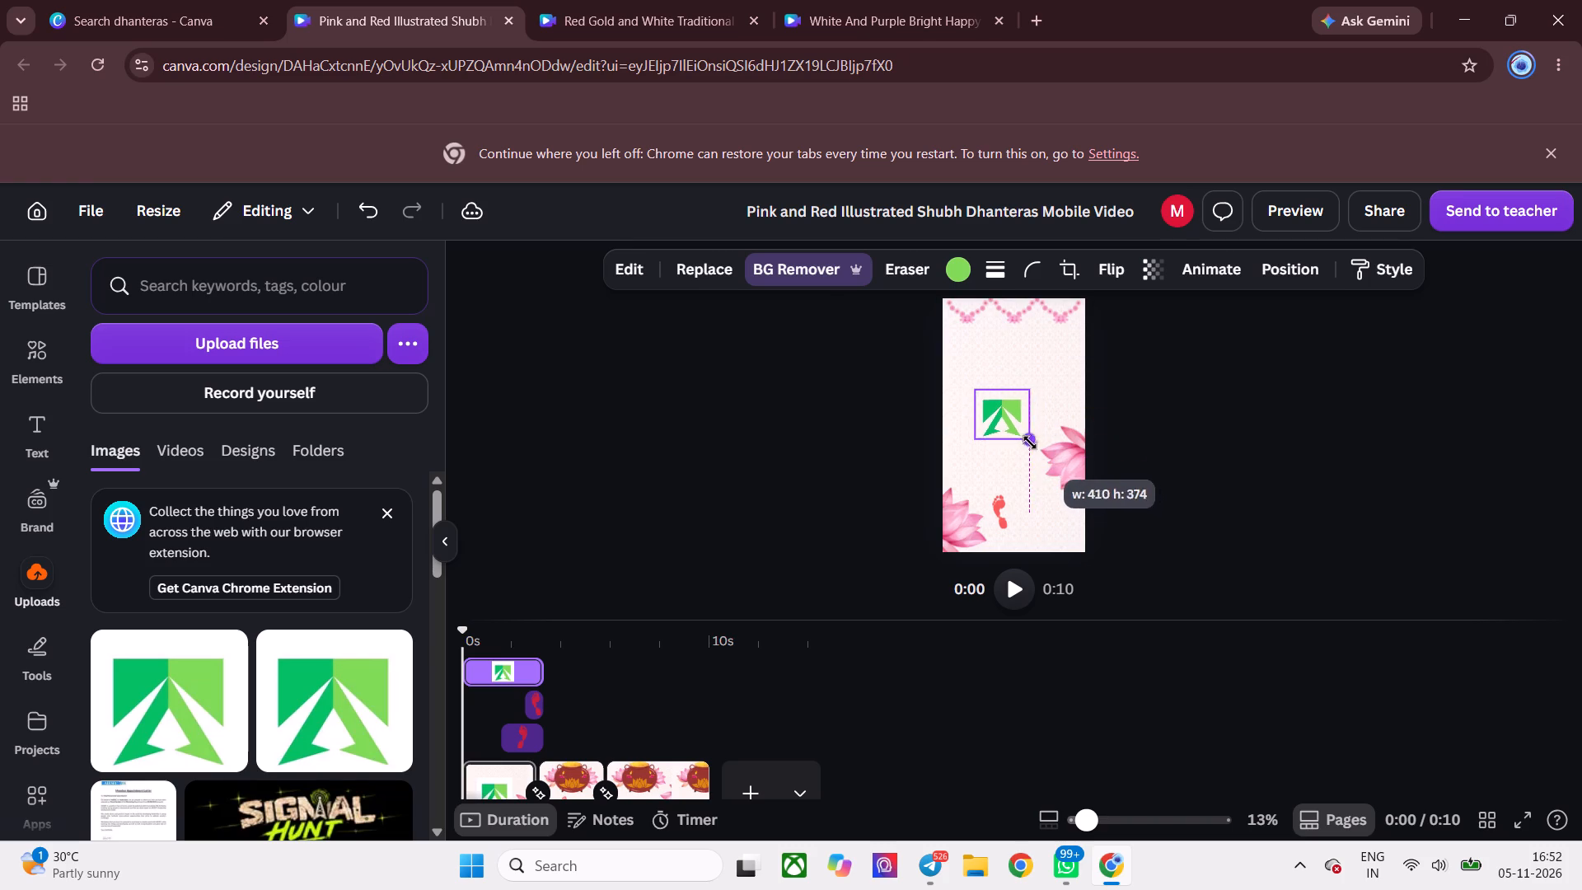
left_click_drag(1030, 443, 1022, 438)
left_click_drag(1001, 410, 998, 399)
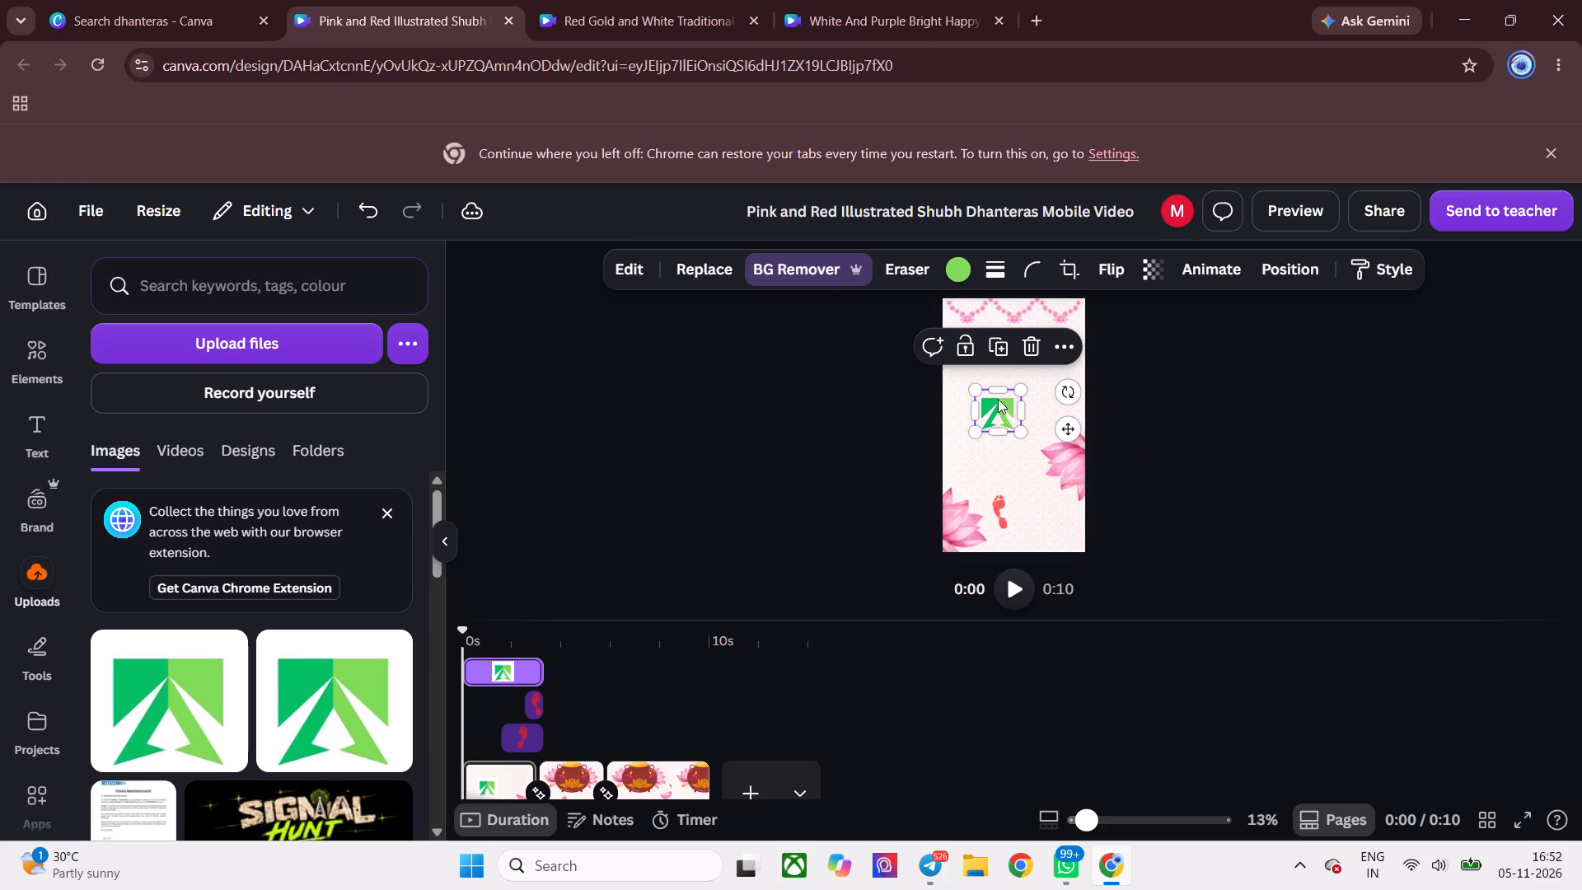
left_click_drag(998, 399, 972, 323)
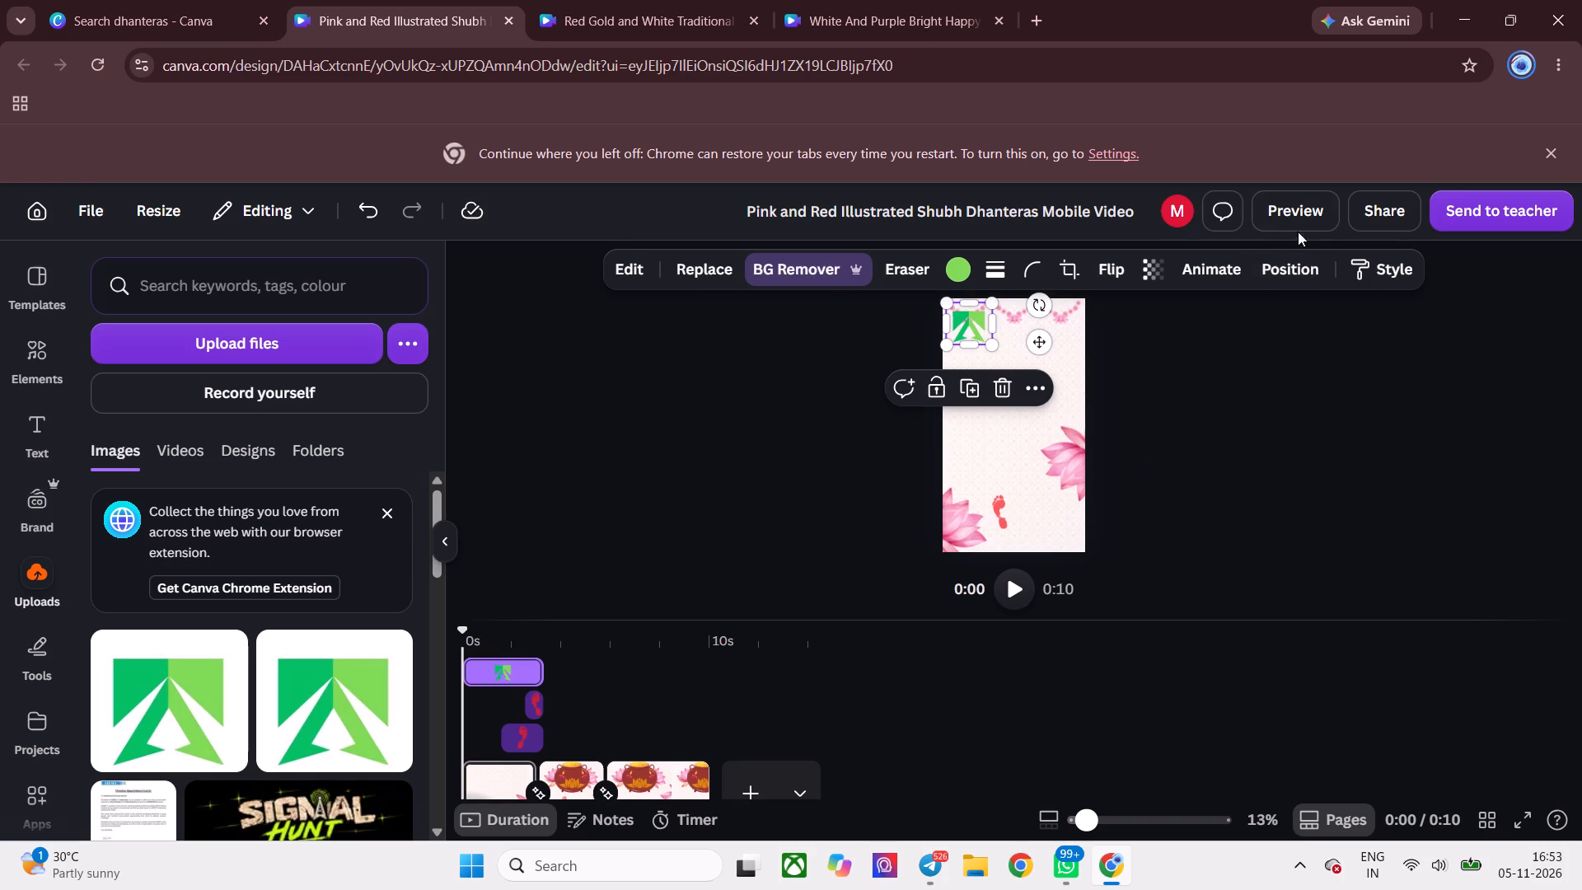
Preview the Pink and Red Shubh Dhanteras video to check how the logo and greeting play.
left_click(1273, 204)
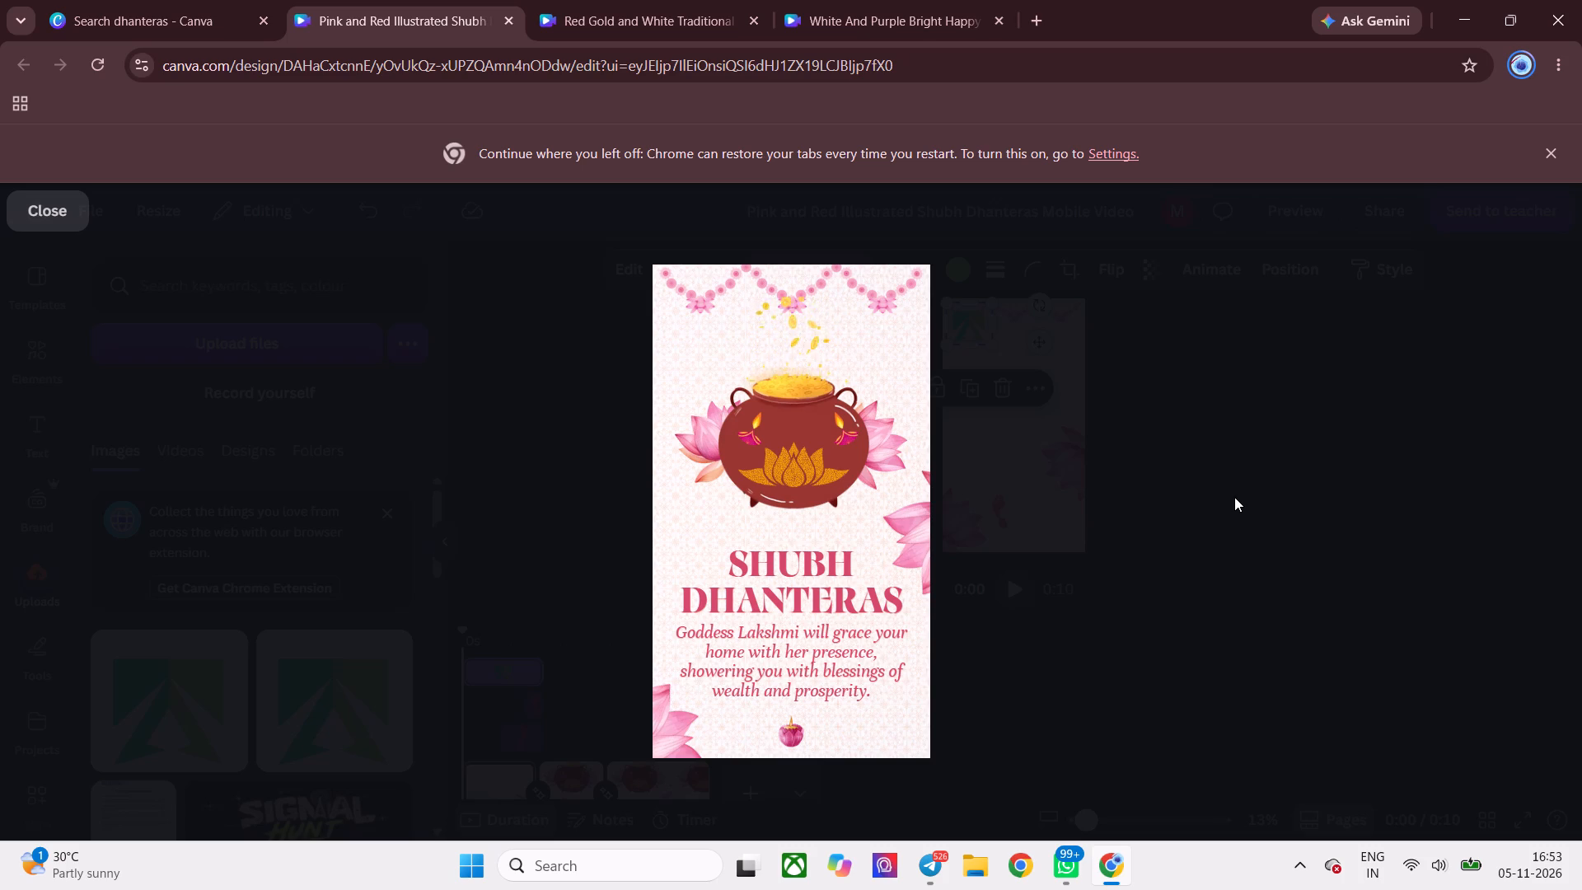
left_click(1234, 497)
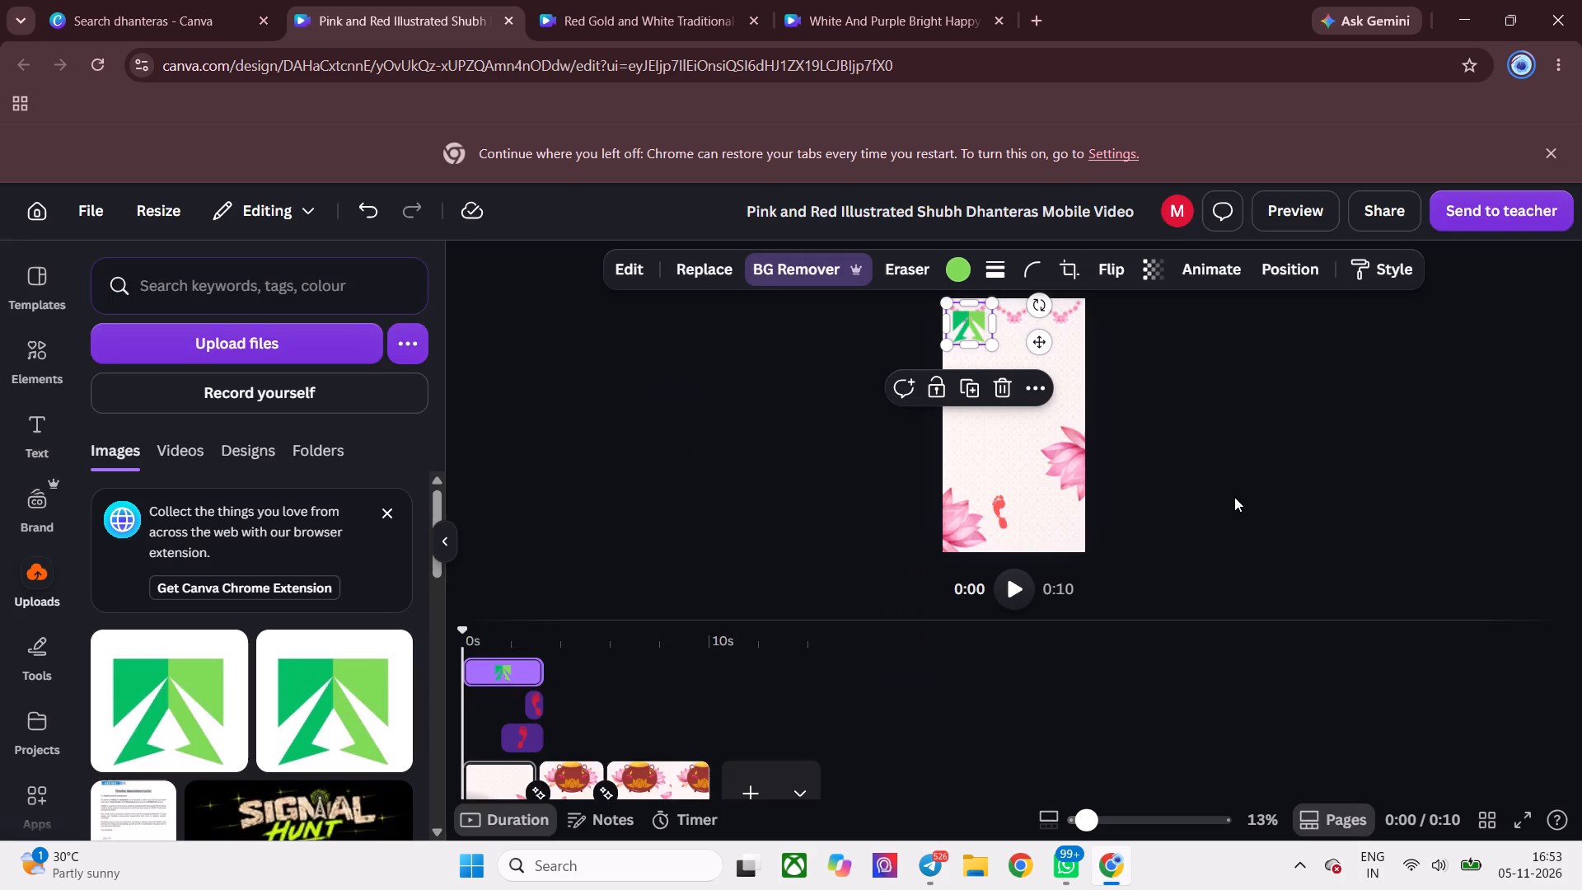
Browse the similar Dhanteras templates and open the Beige and Pink Elegant Dhanteras Festival Instagram Reel for customising.
left_click(218, 0)
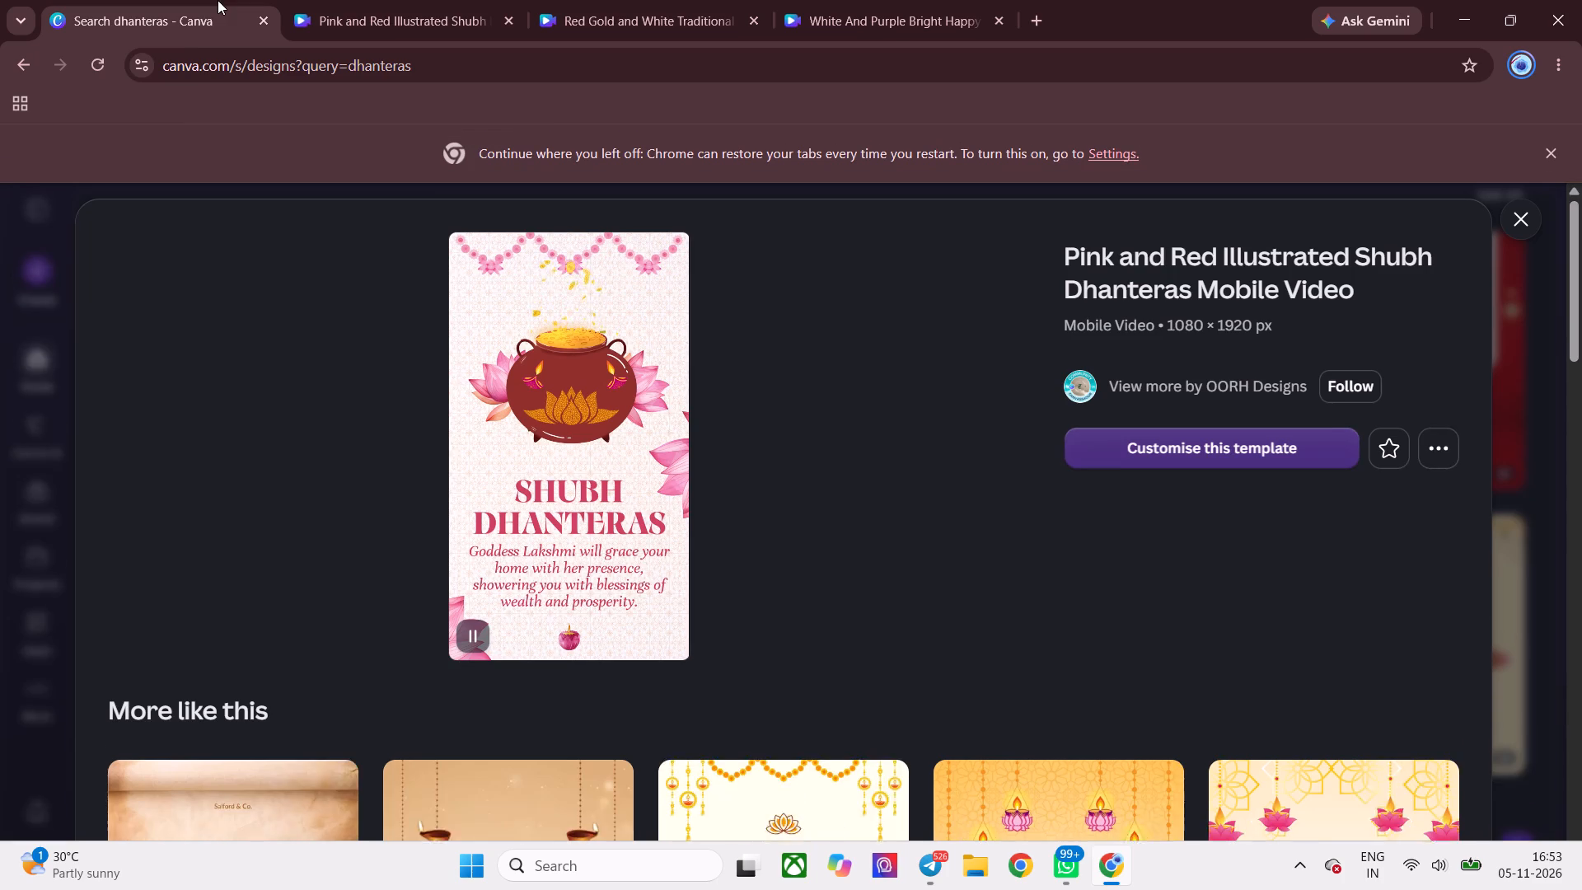
scroll(336, 558, "down", 4)
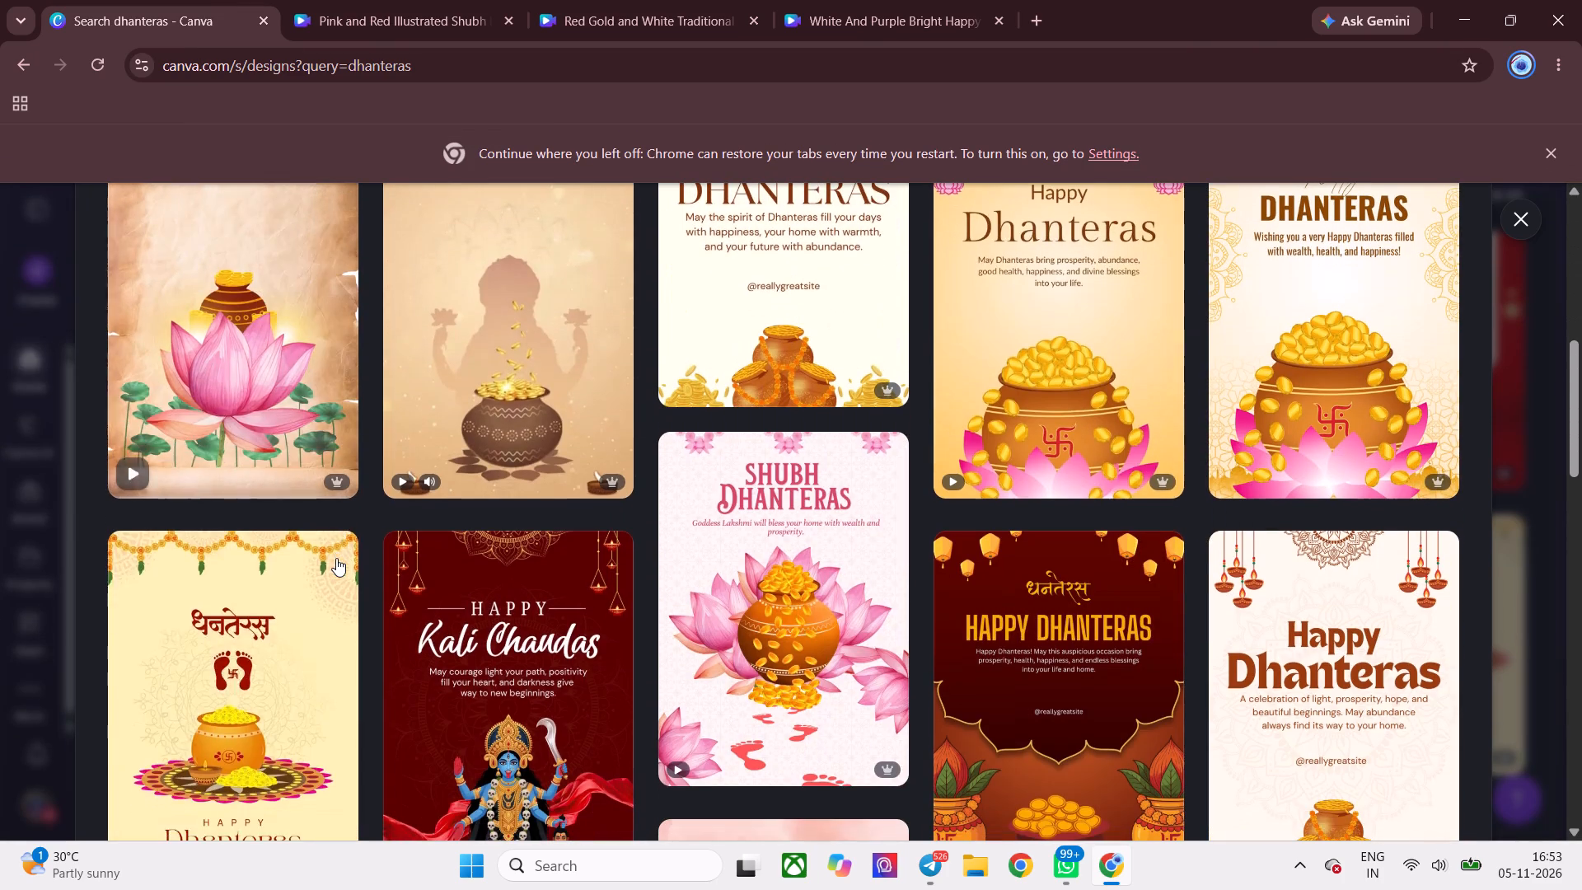
left_click(265, 381)
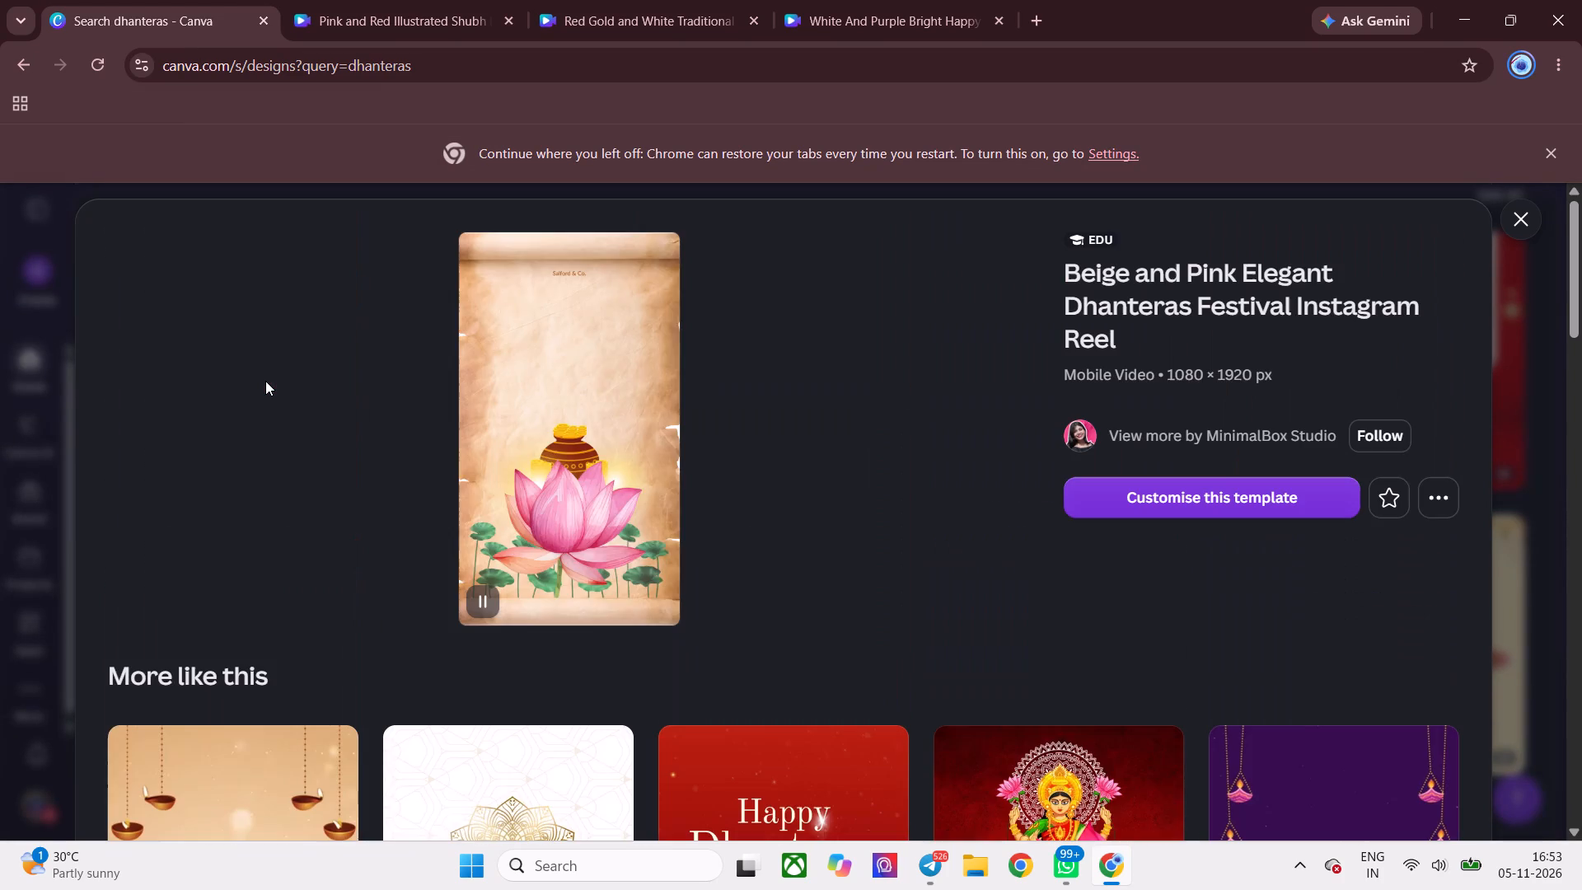
scroll(421, 427, "down", 2)
scroll(421, 427, "up", 1)
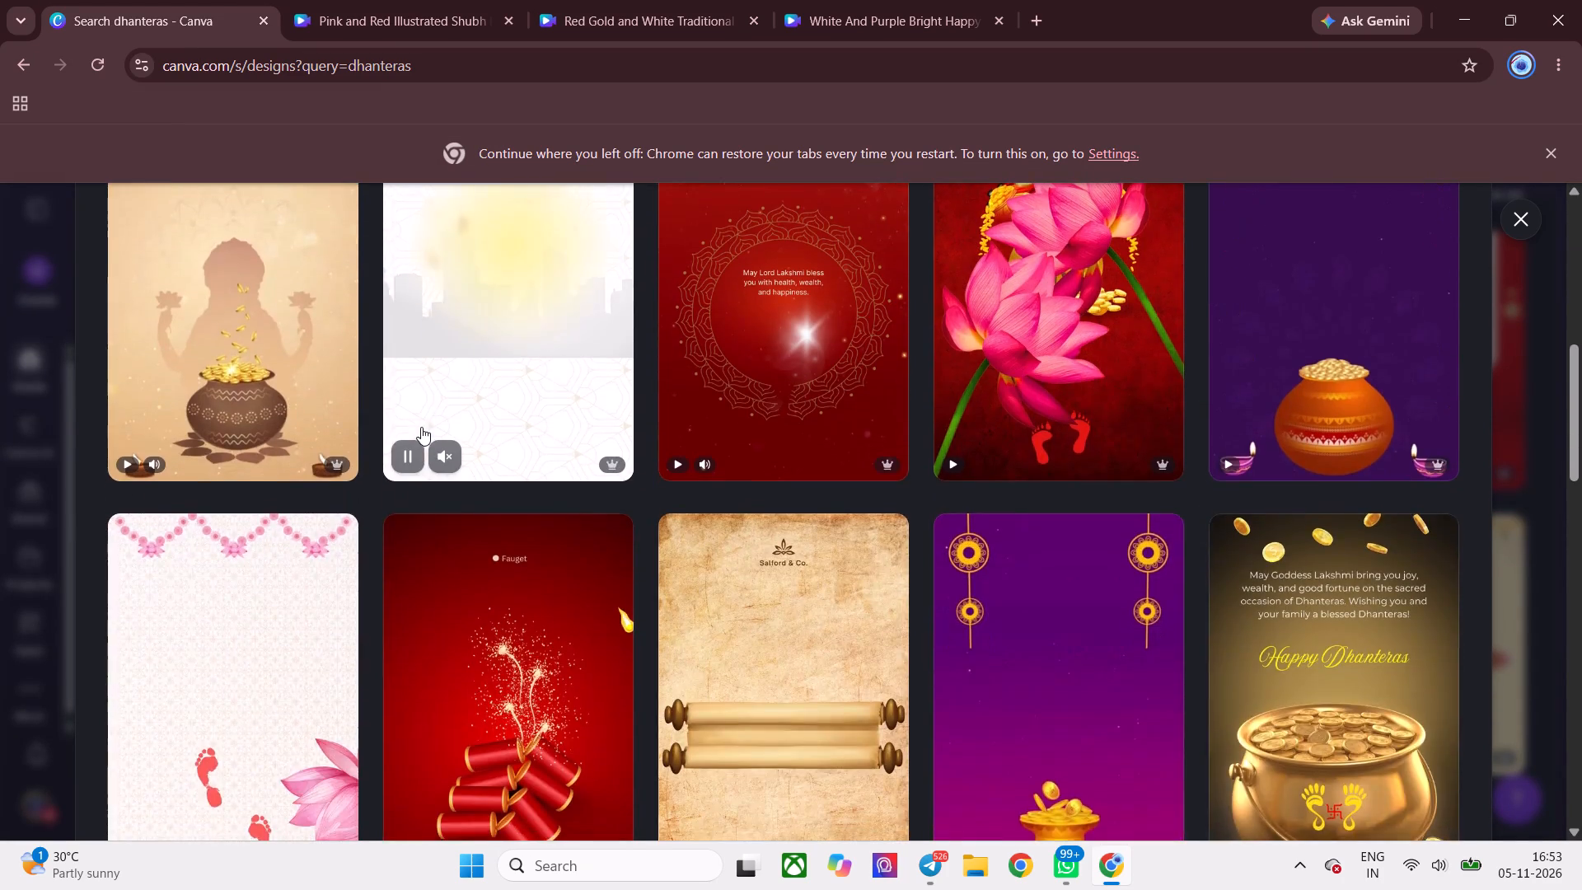
scroll(421, 427, "up", 1)
left_click(1190, 506)
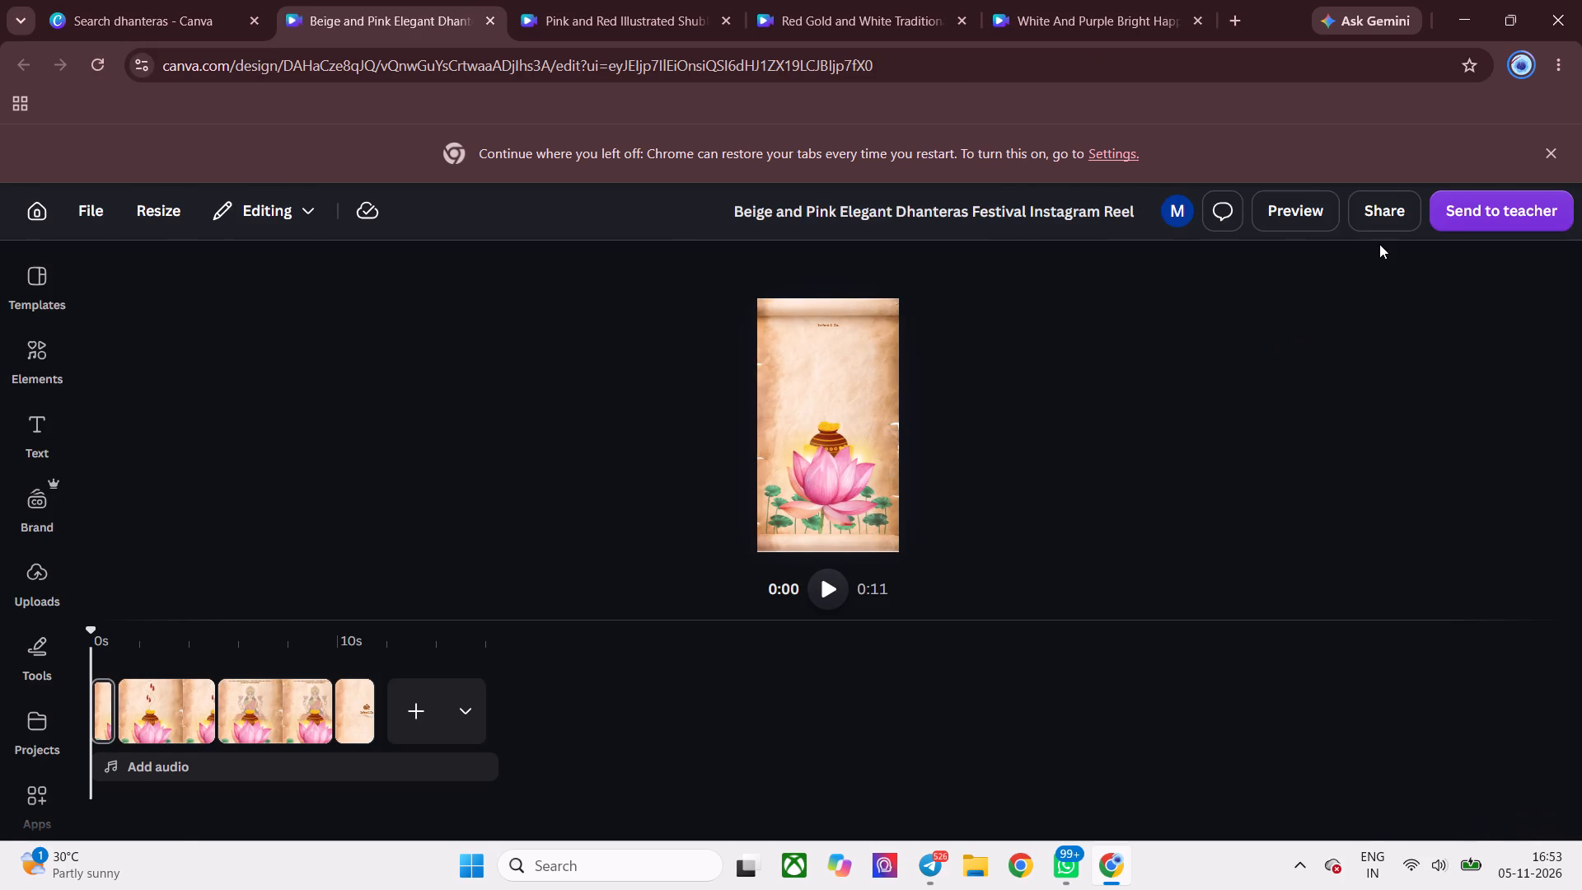
Replace the small company name at the top of the reel's first page with "HILLSAFE PVT LYD".
scroll(1114, 366, "up", 1)
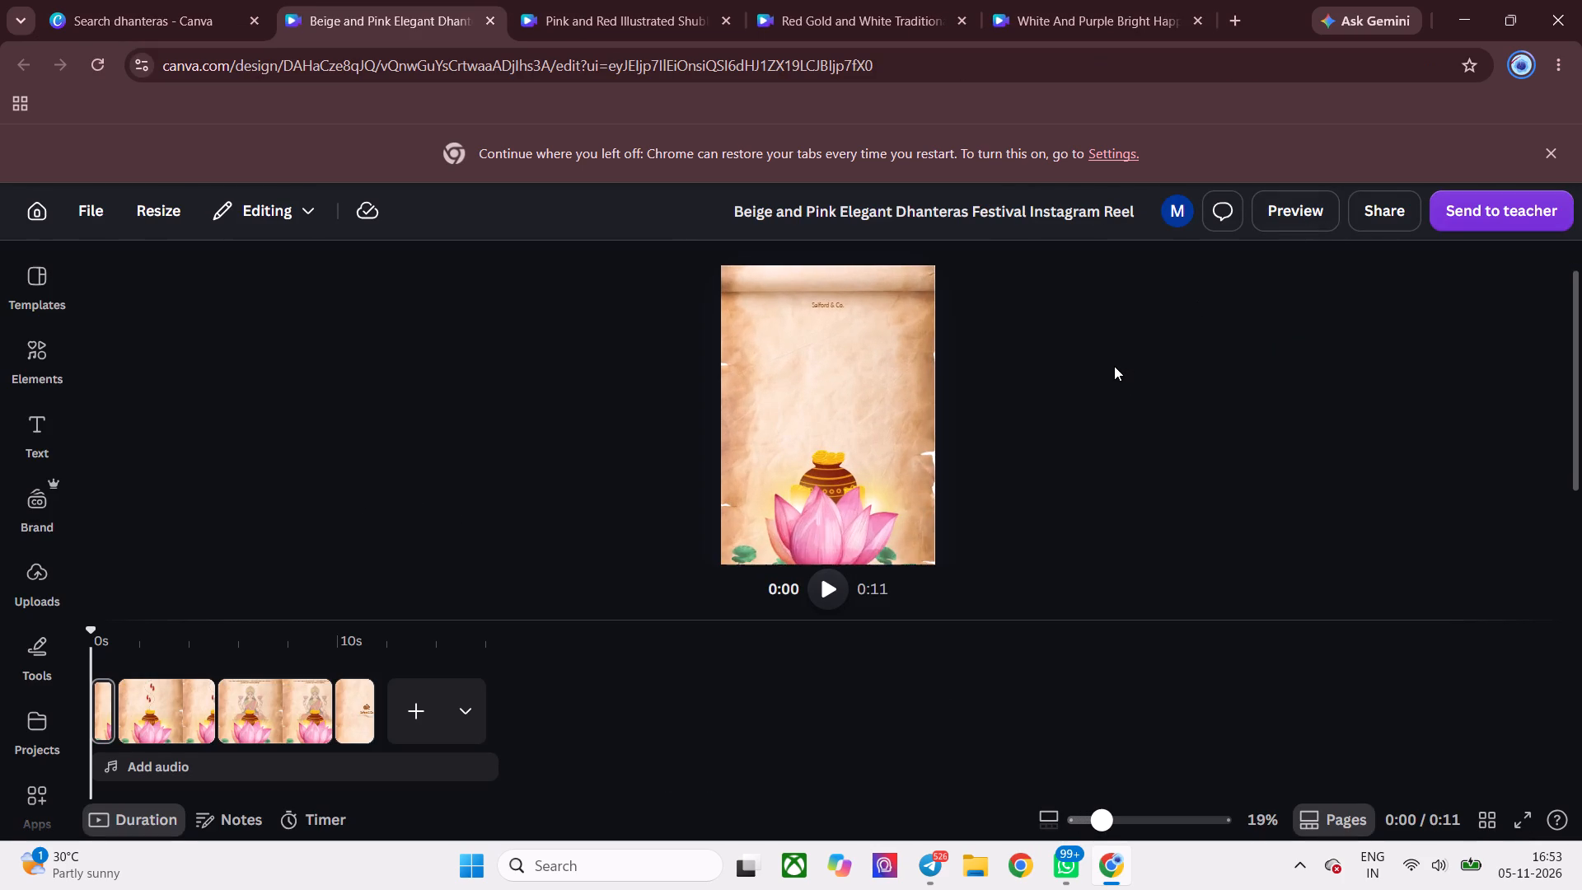
scroll(1114, 366, "up", 1)
triple_click(840, 340)
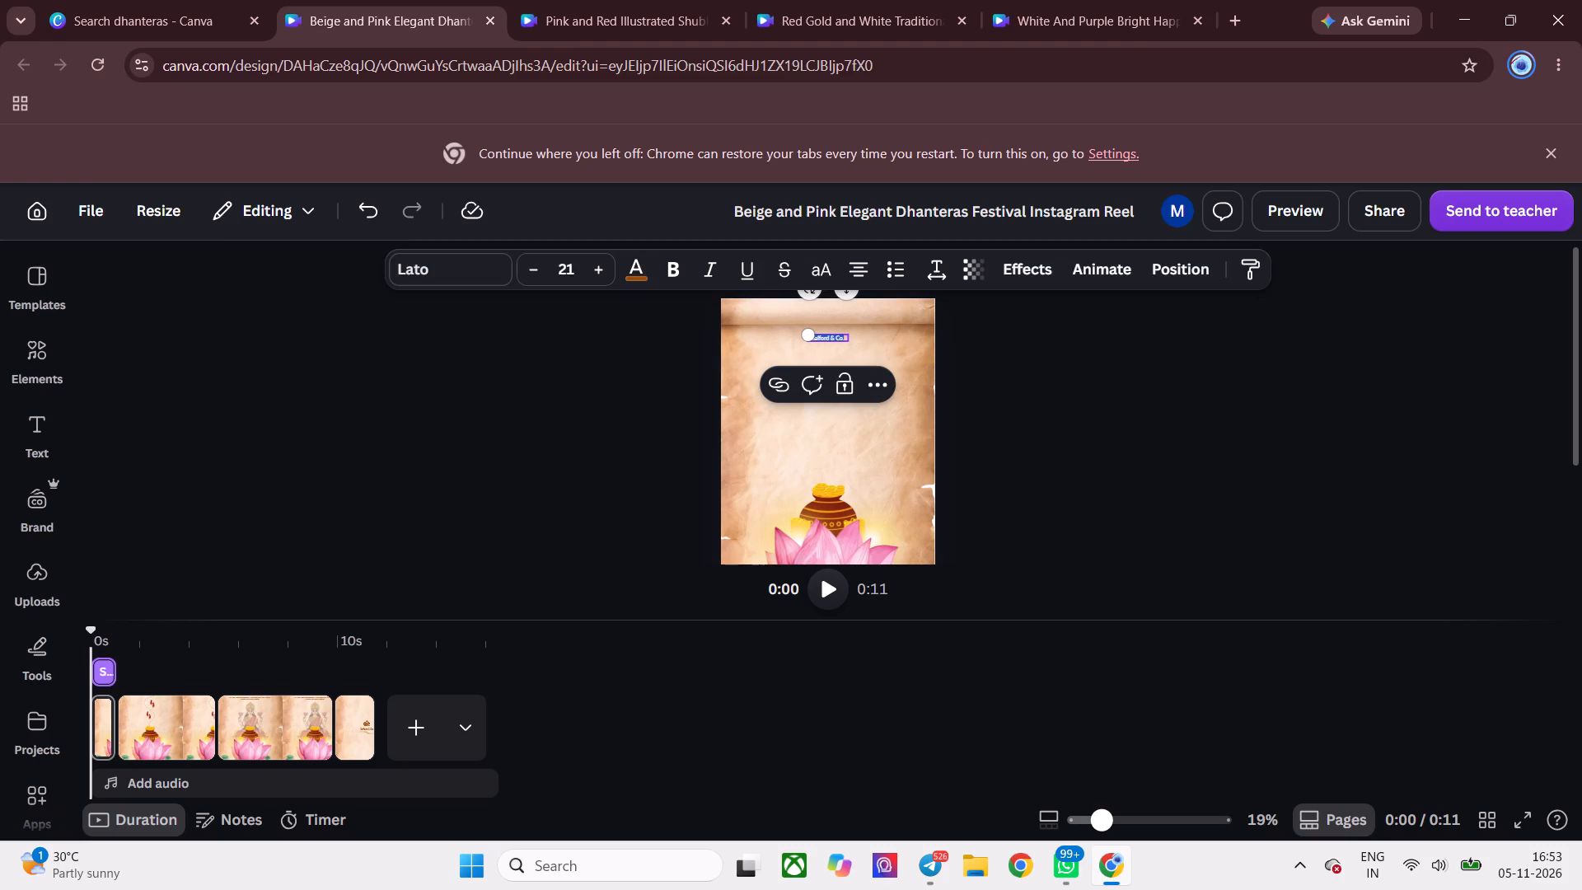
key("BackSpace")
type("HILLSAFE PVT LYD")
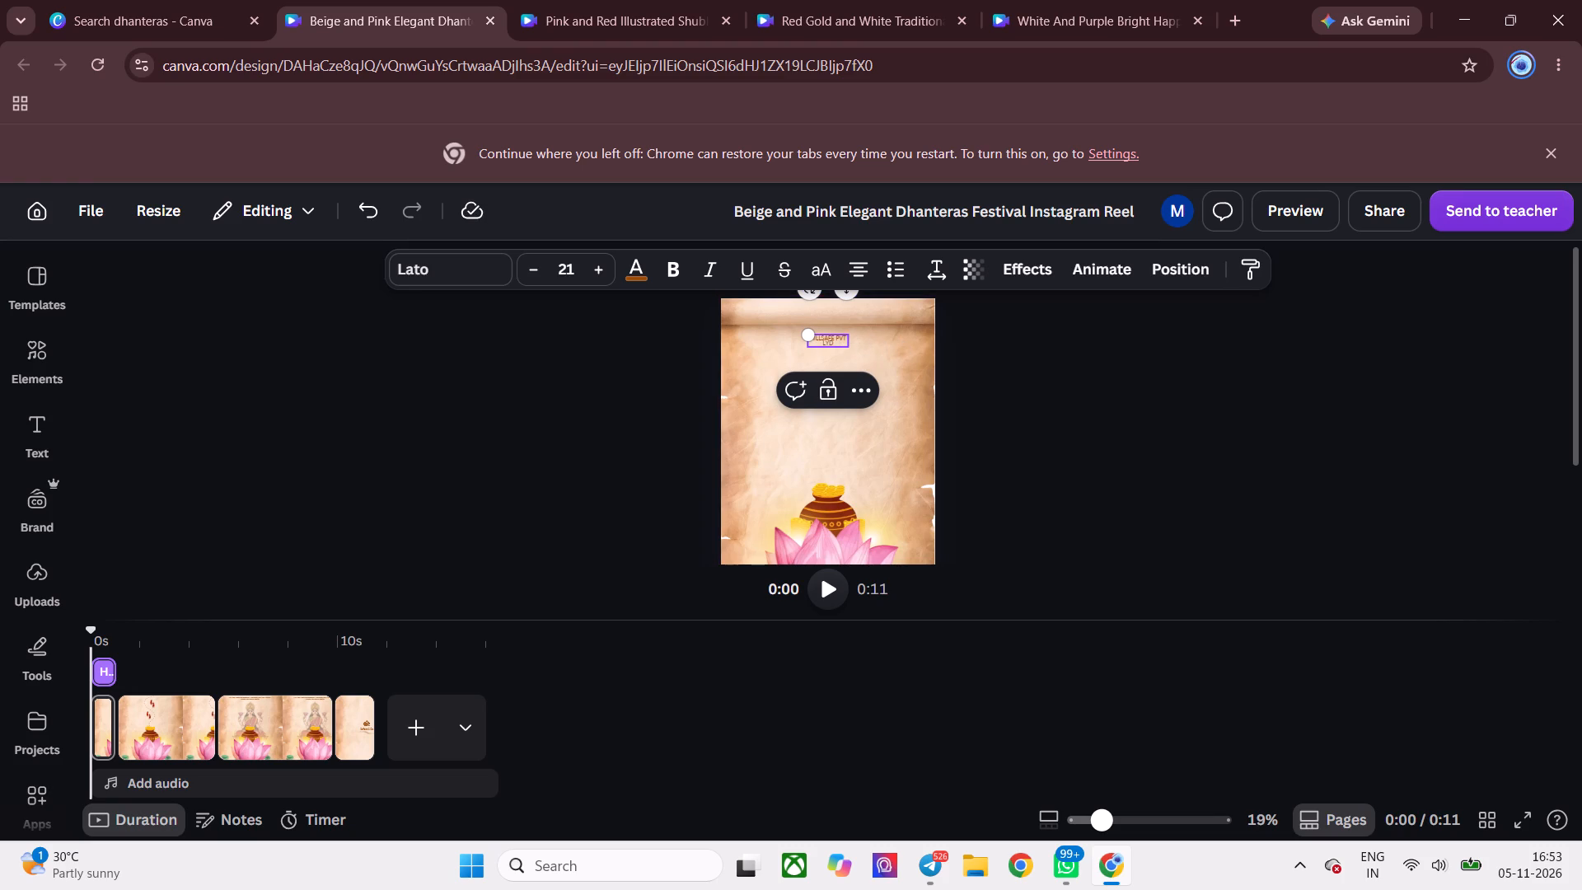
In the Beige and Pink Dhanteras reel, finish the first page's company name as HILLSAFE PVT LTD and widen it to one line.
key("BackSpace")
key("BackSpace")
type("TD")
left_click_drag(849, 342, 866, 340)
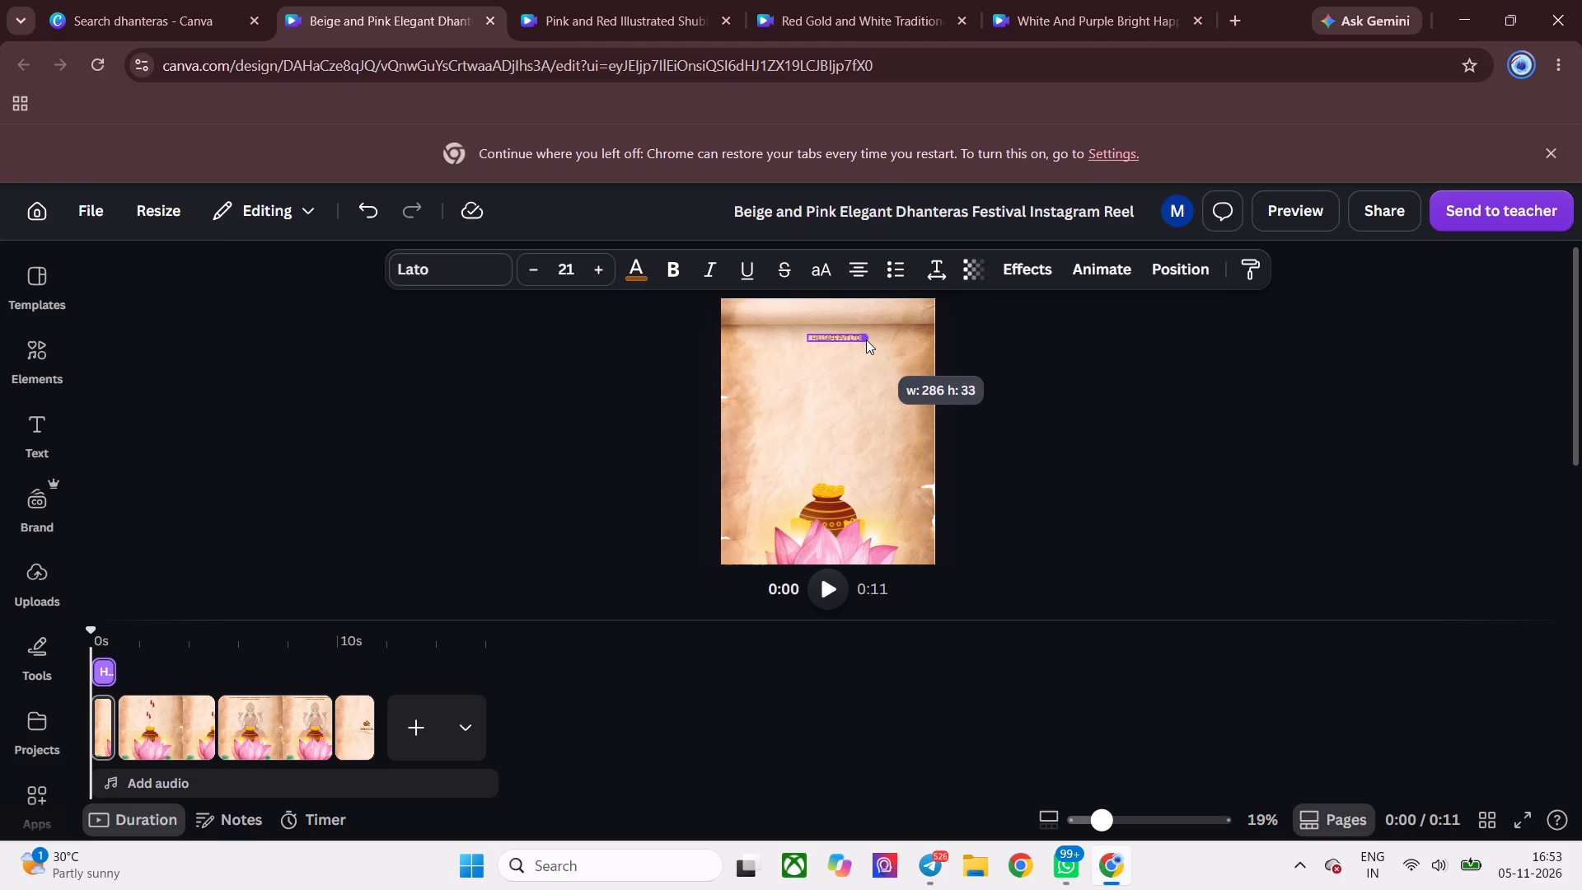
left_click_drag(866, 340, 863, 340)
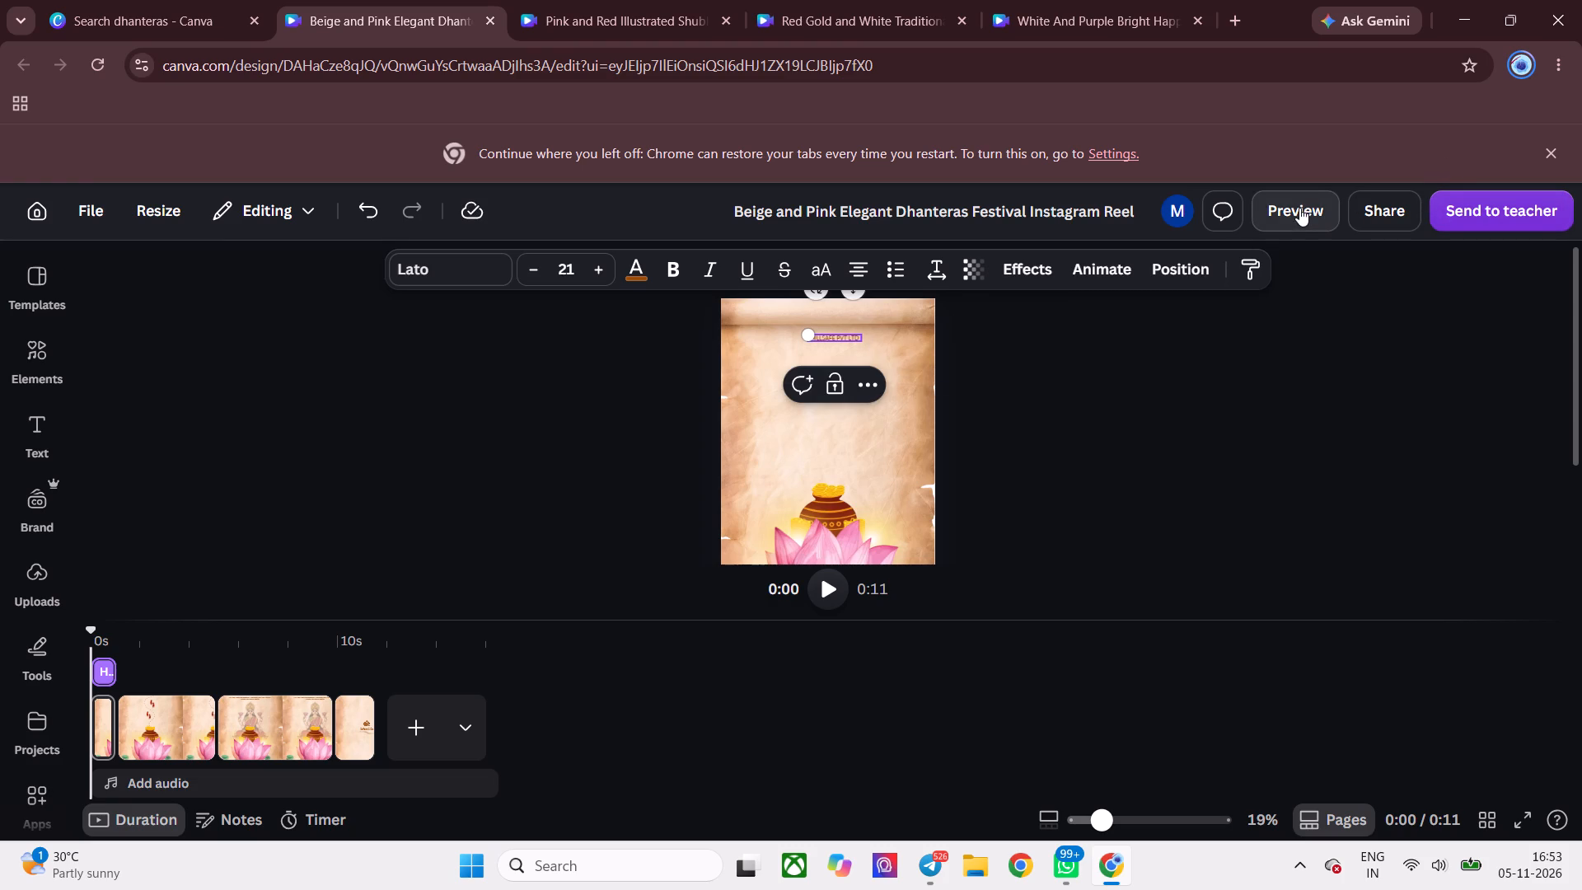
Preview the Beige and Pink Dhanteras reel to check the company name on its pages.
left_click(1299, 208)
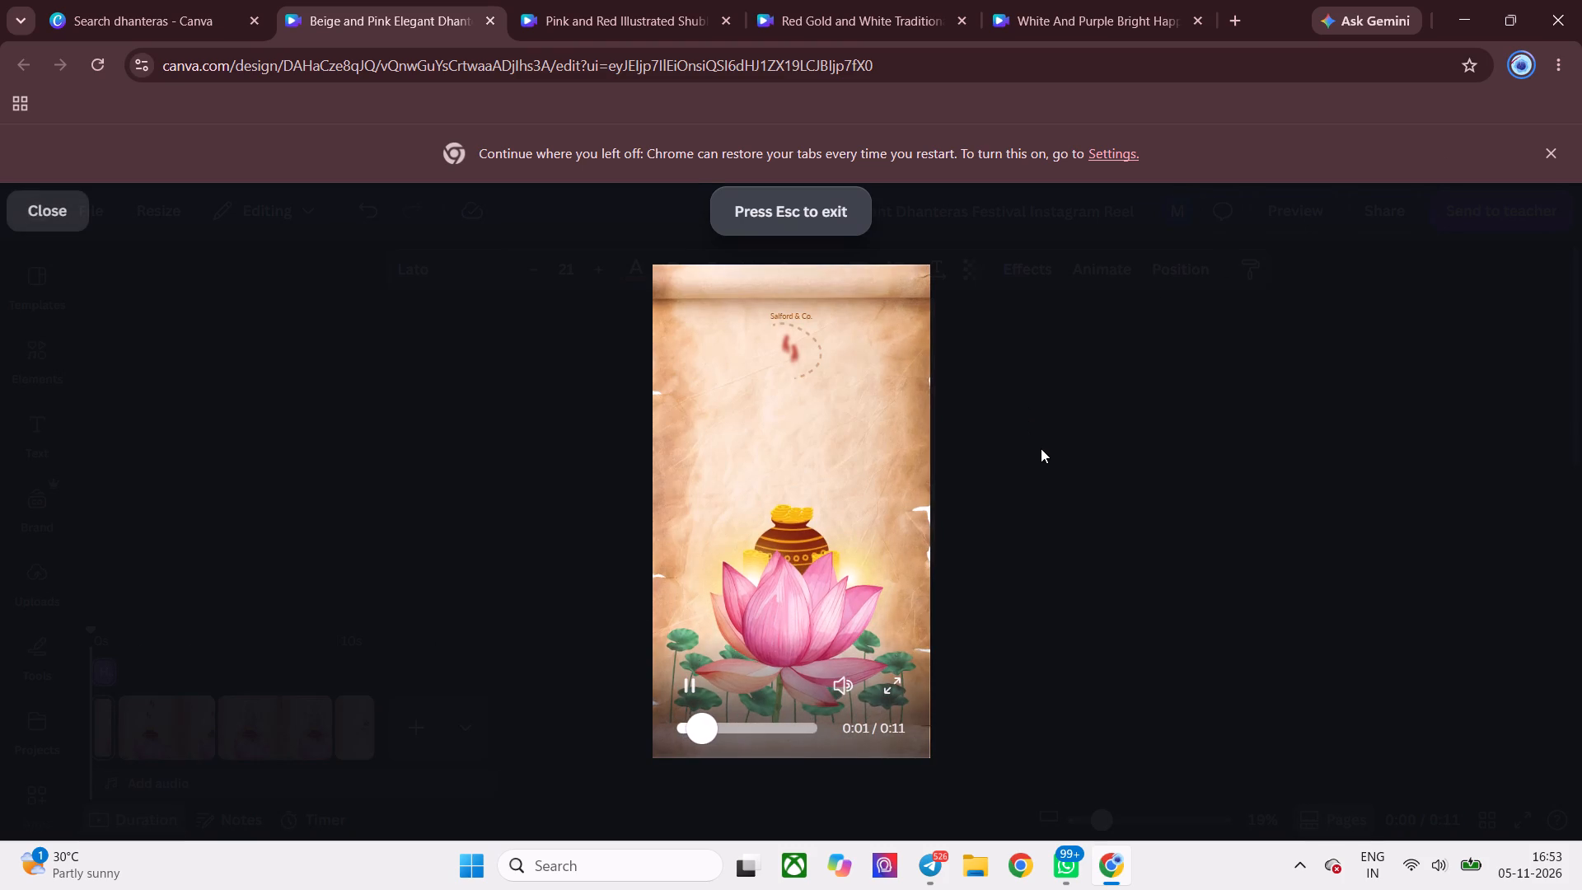
left_click(1078, 447)
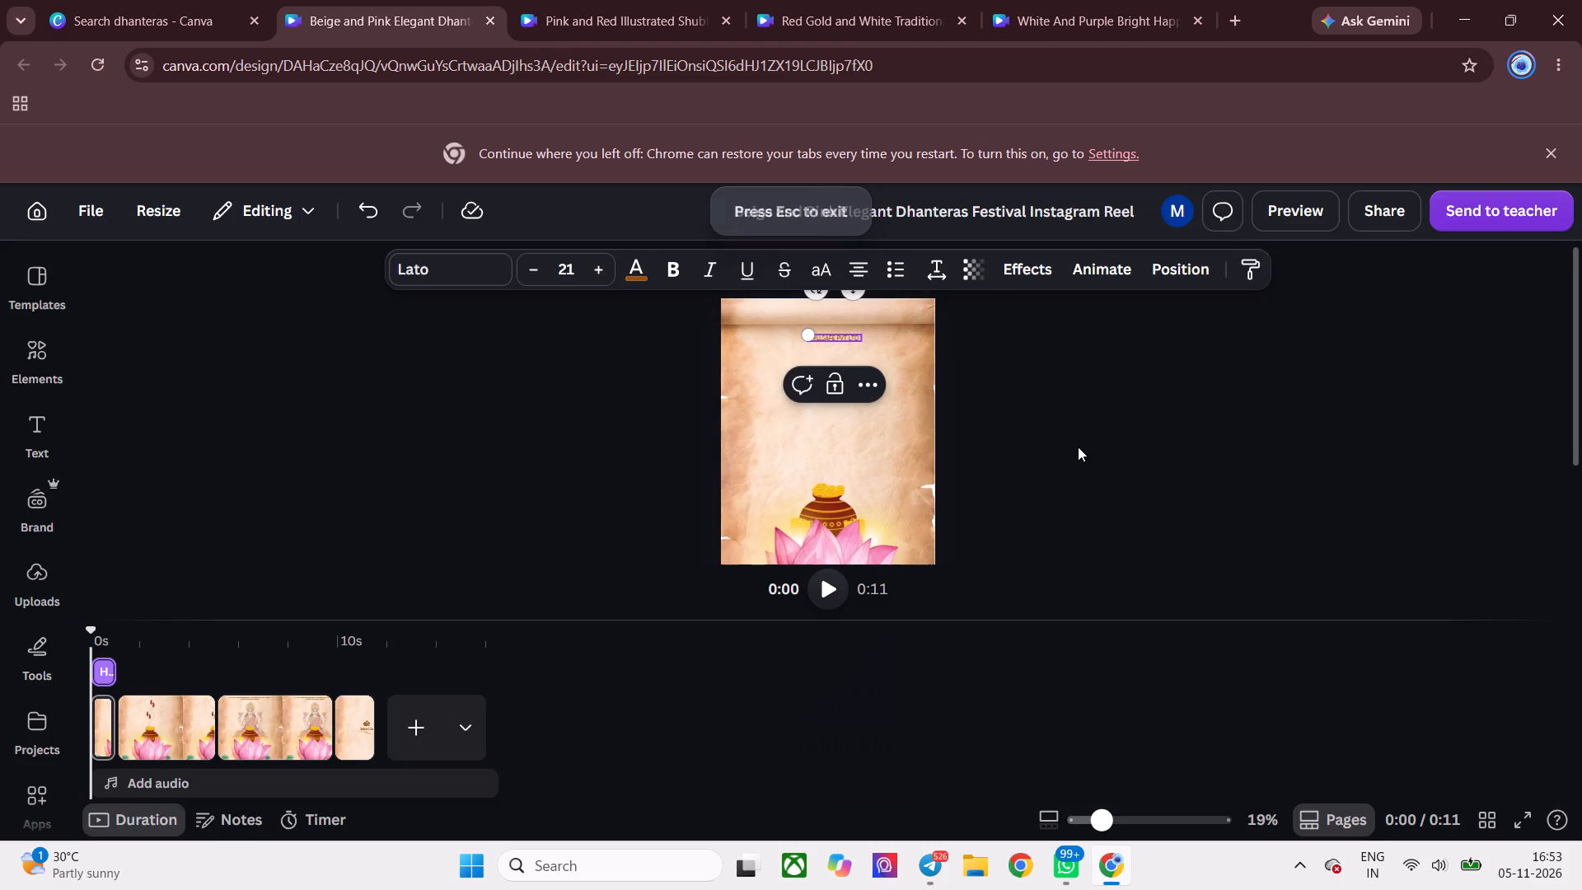
Delete the "Salford & Co." text from the third page and from the second page of the reel.
left_click(288, 724)
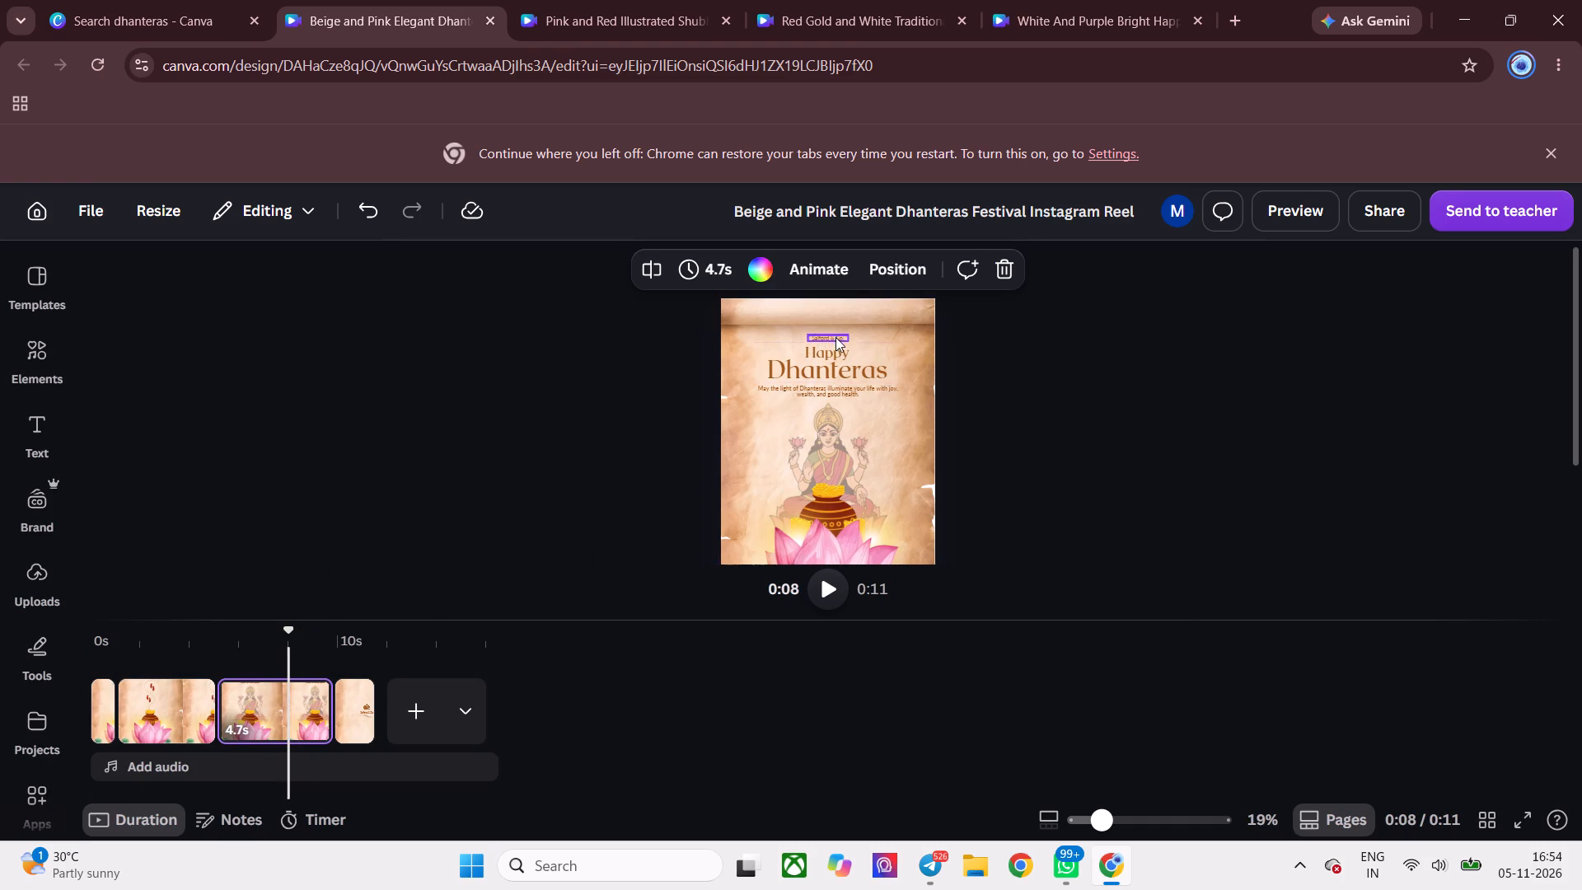
left_click(835, 334)
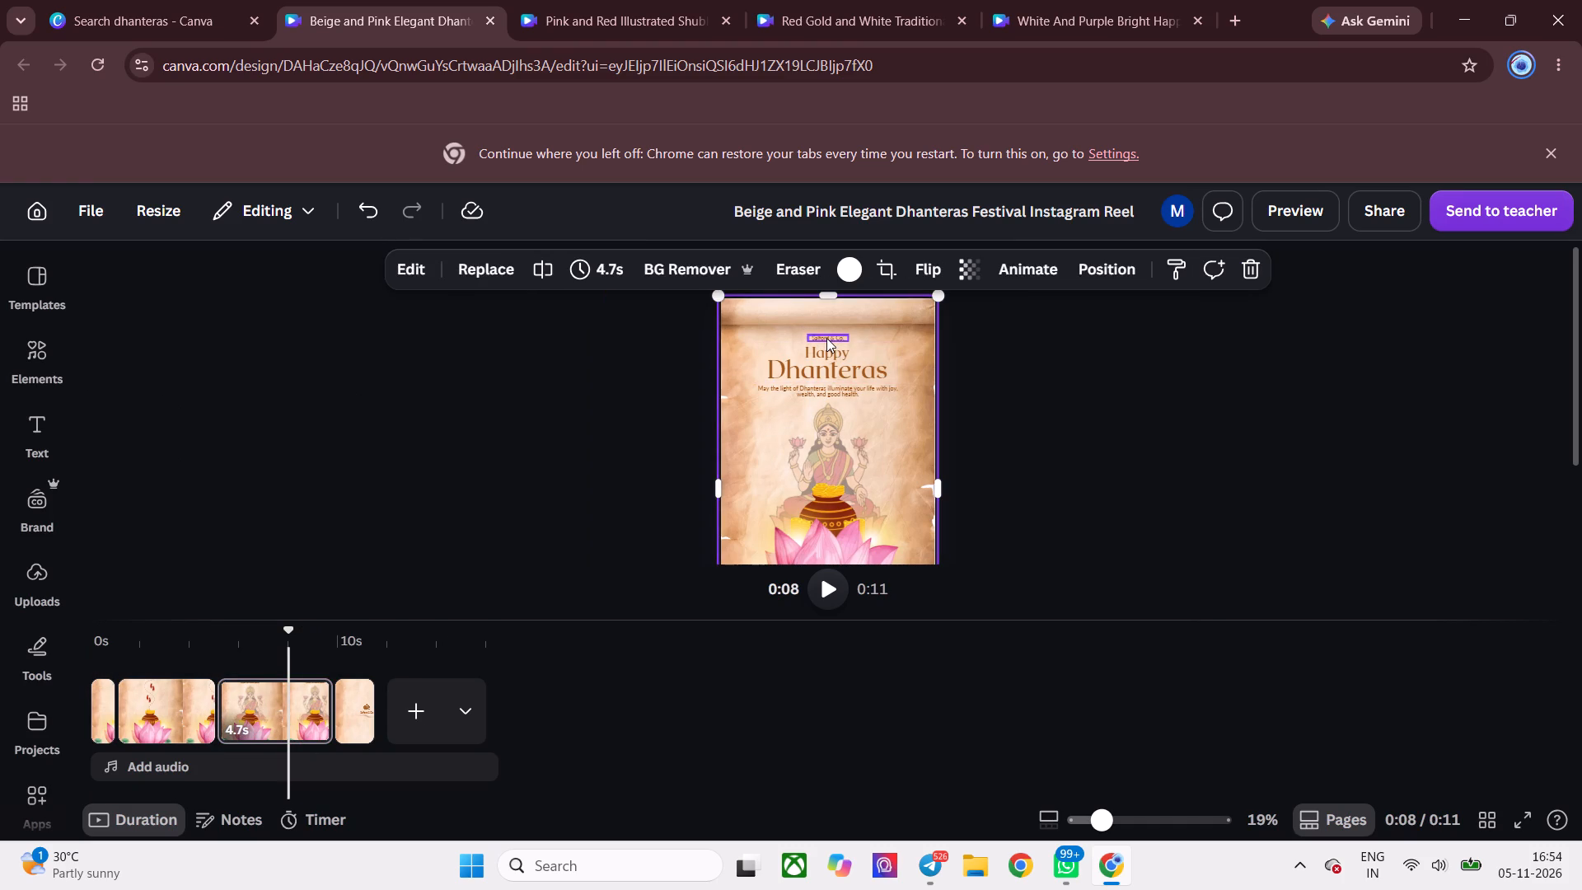
left_click(826, 338)
key("BackSpace")
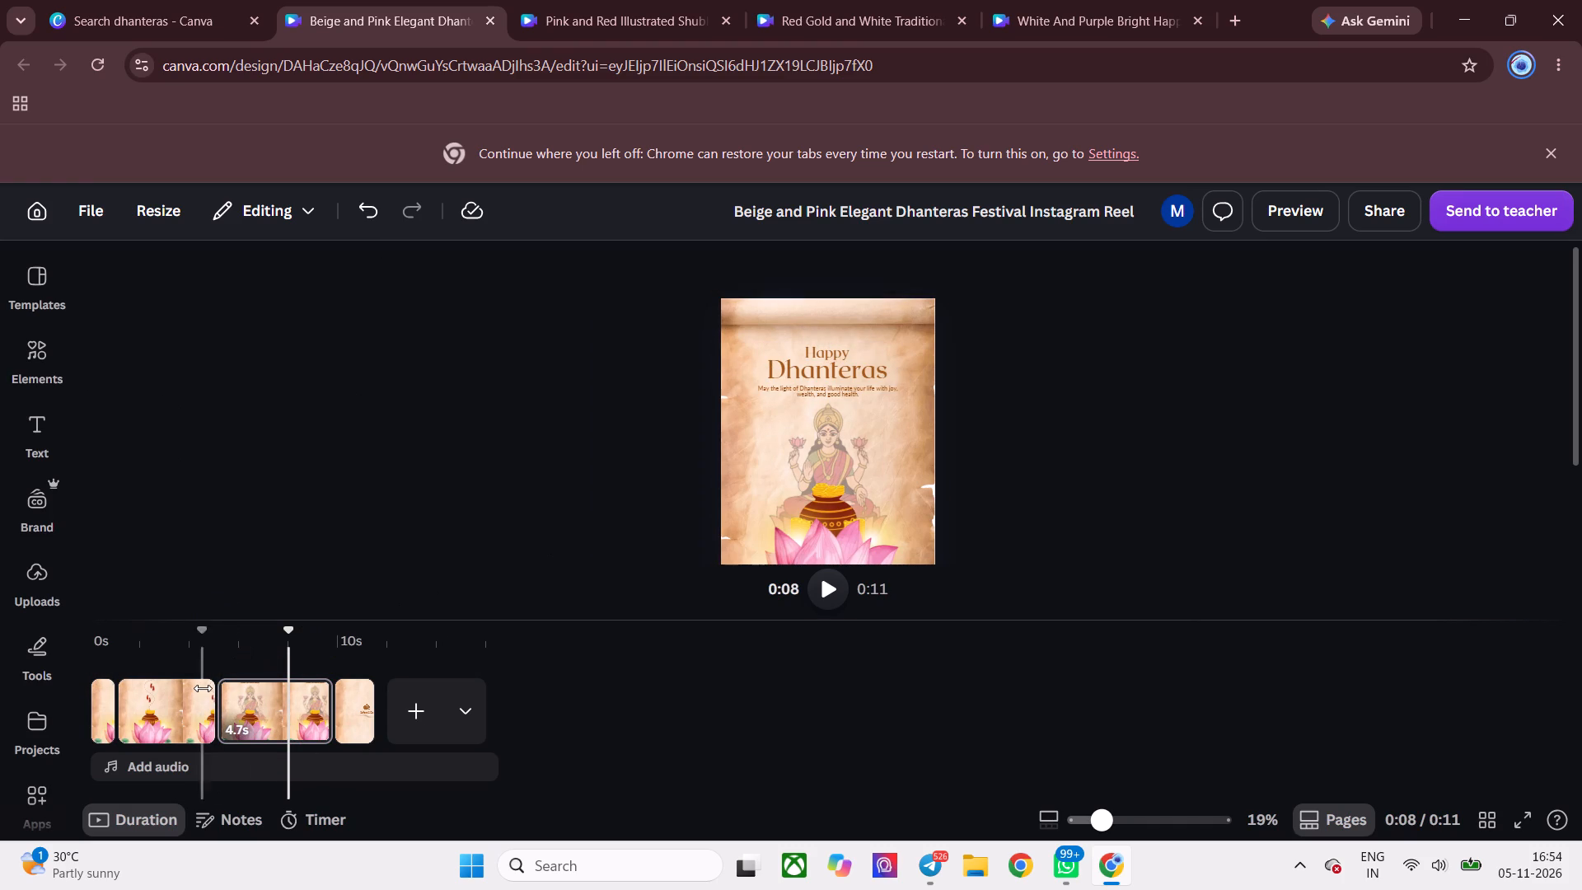
scroll(203, 688, "right", 1)
left_click(164, 715)
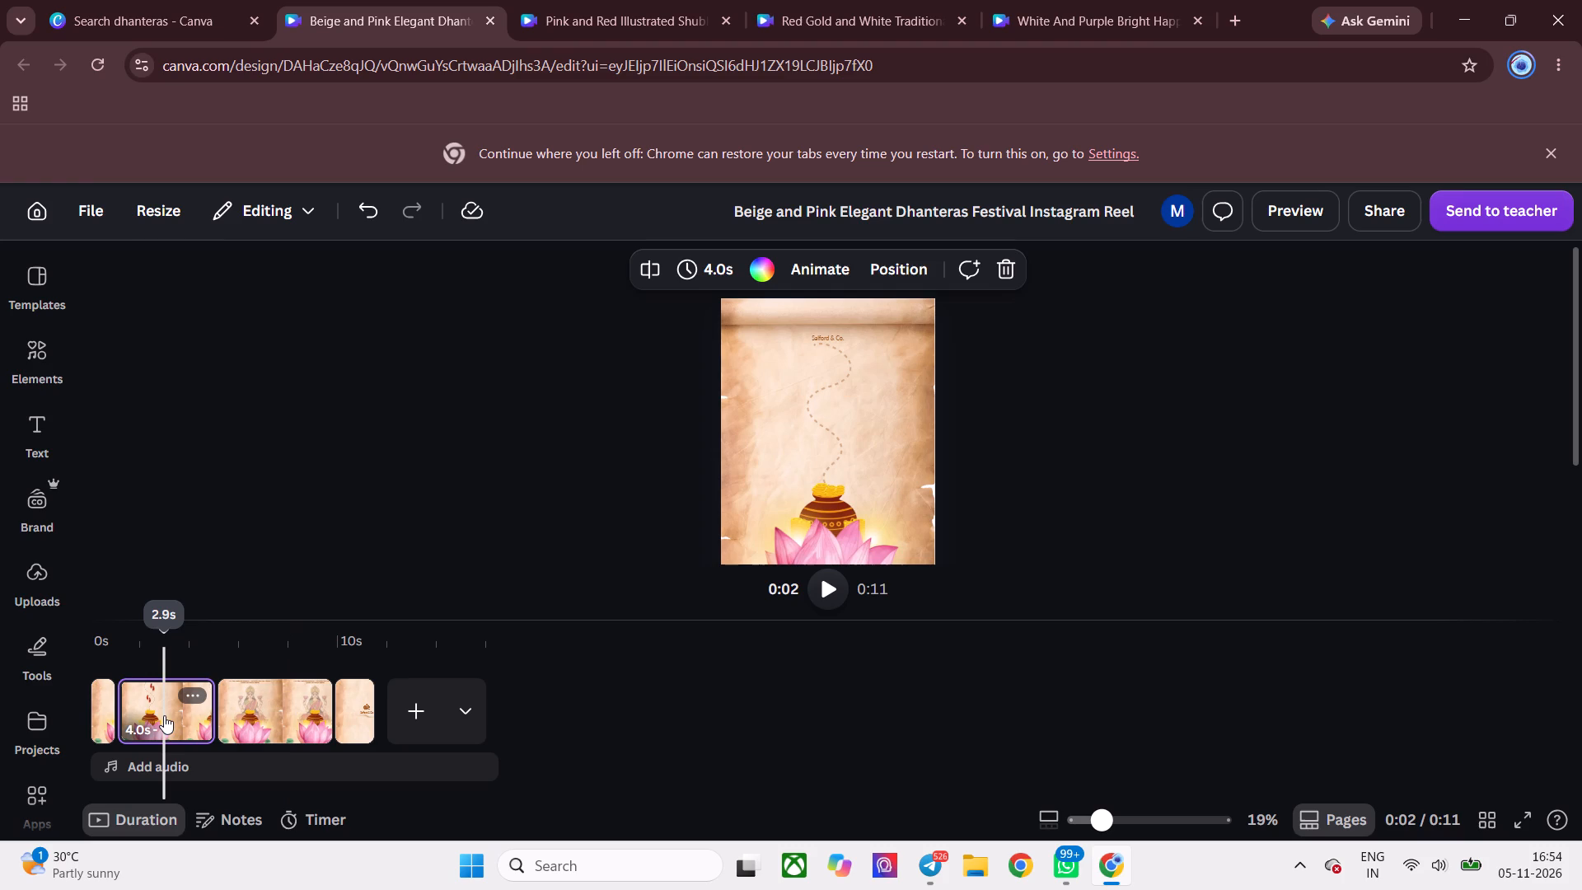
left_click_drag(164, 715, 180, 717)
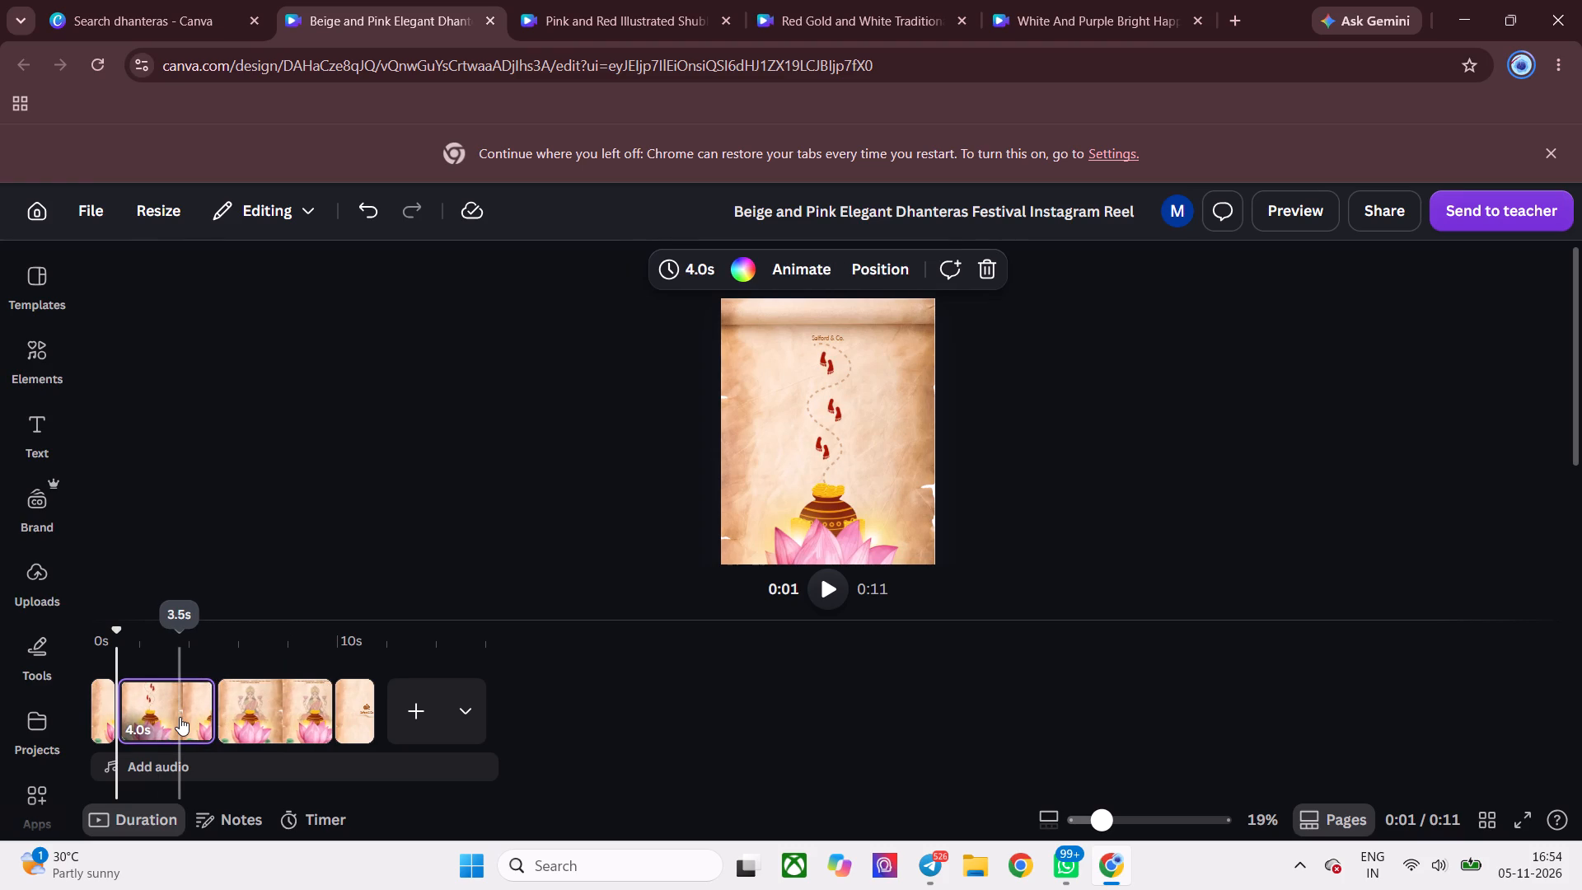
left_click(817, 338)
key("BackSpace")
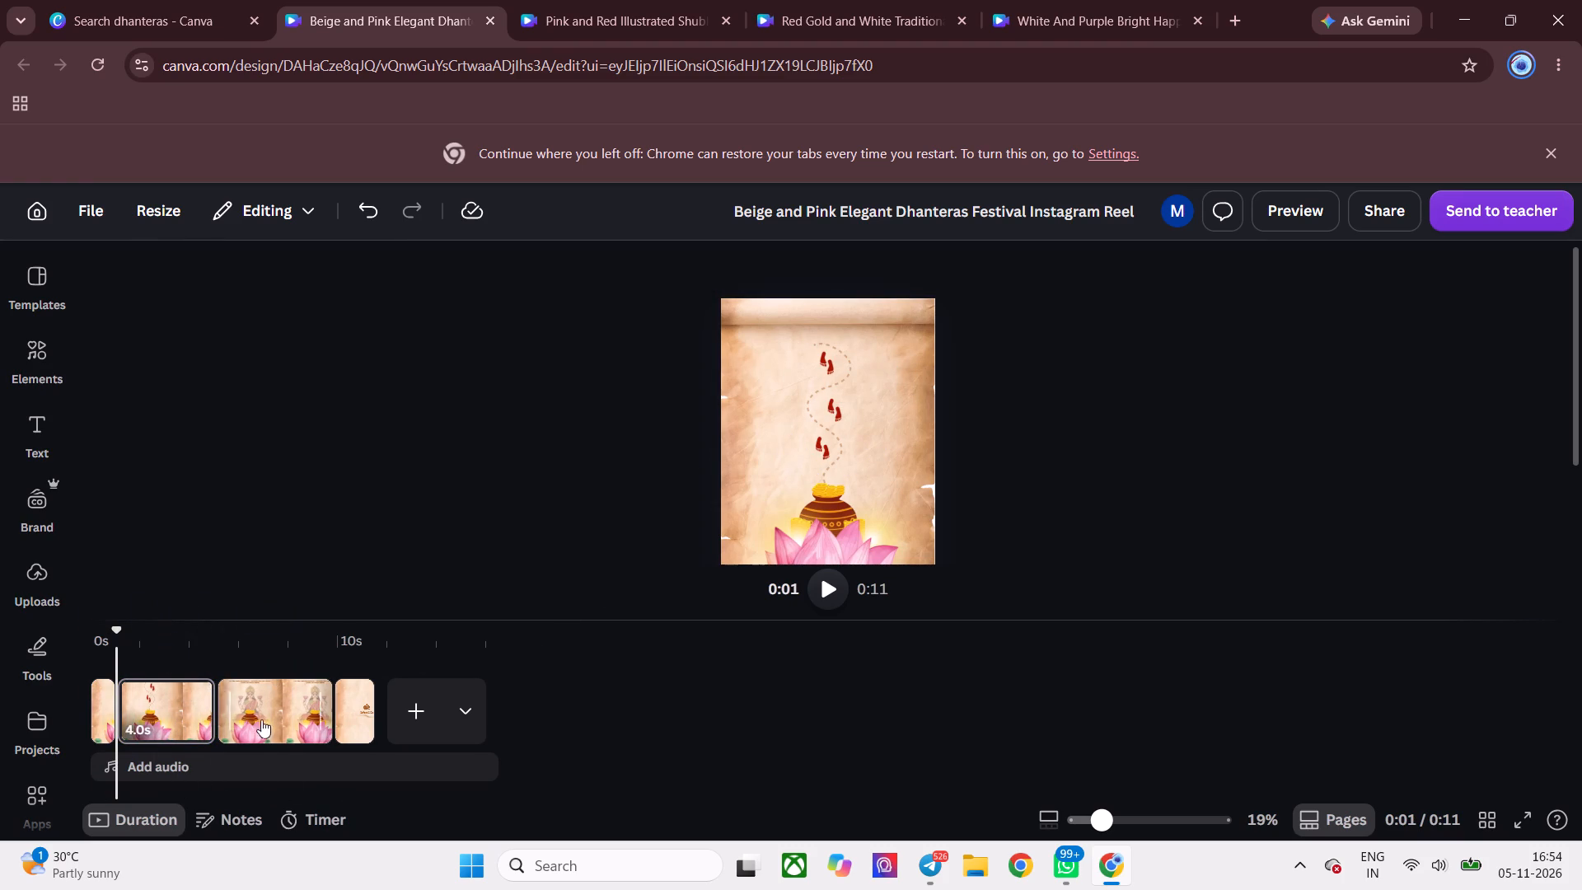
Replace the "Salford & Co." text on the last page with HILLSAFE PVT LTD.
left_click(357, 719)
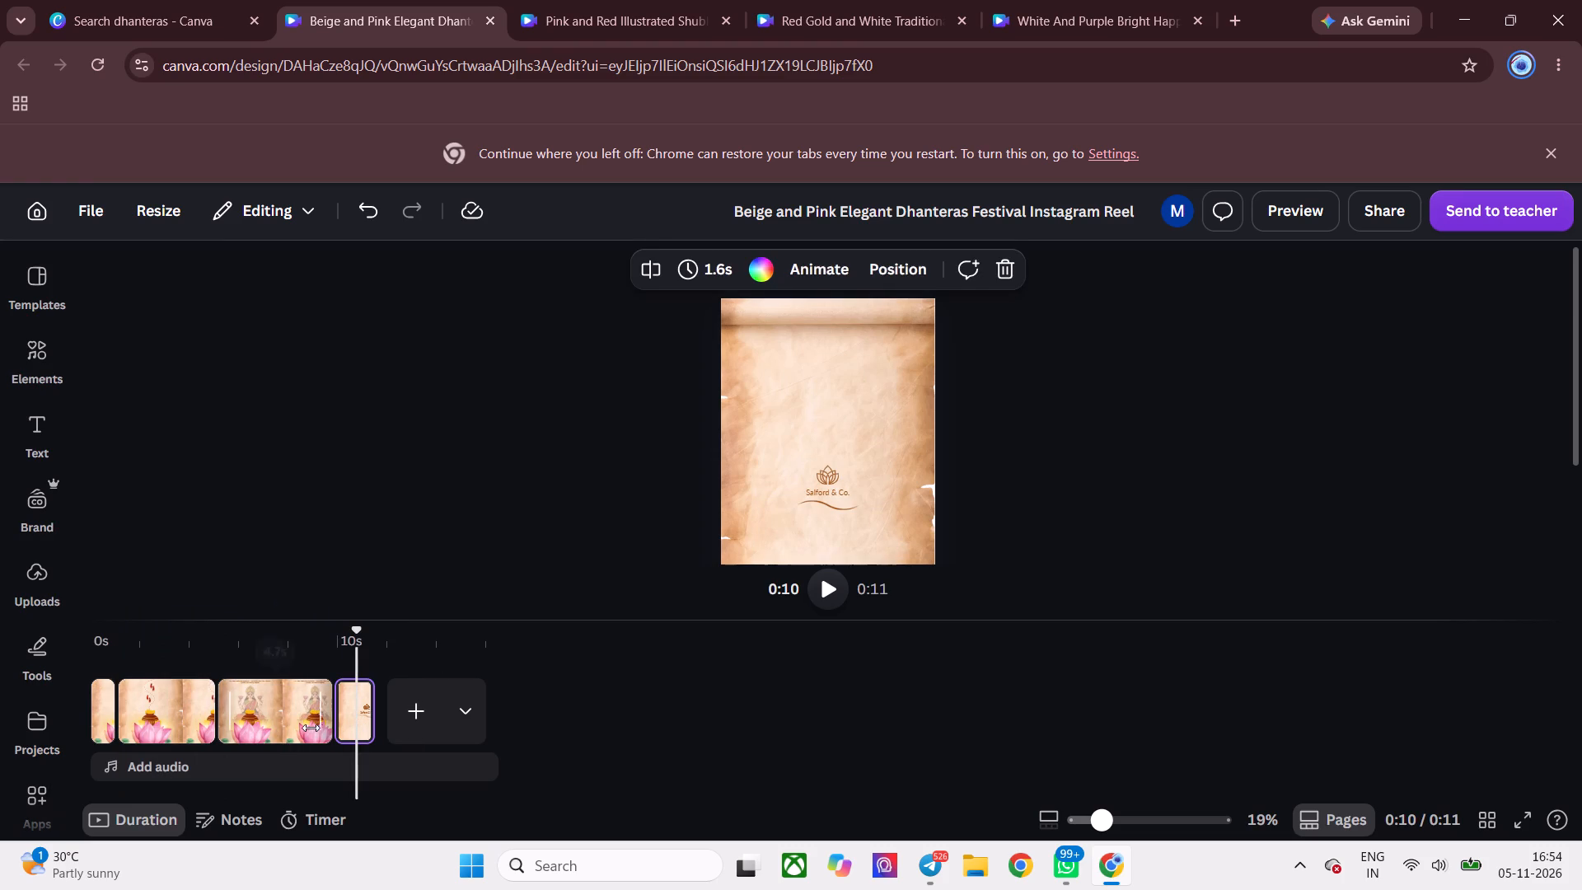
left_click(833, 489)
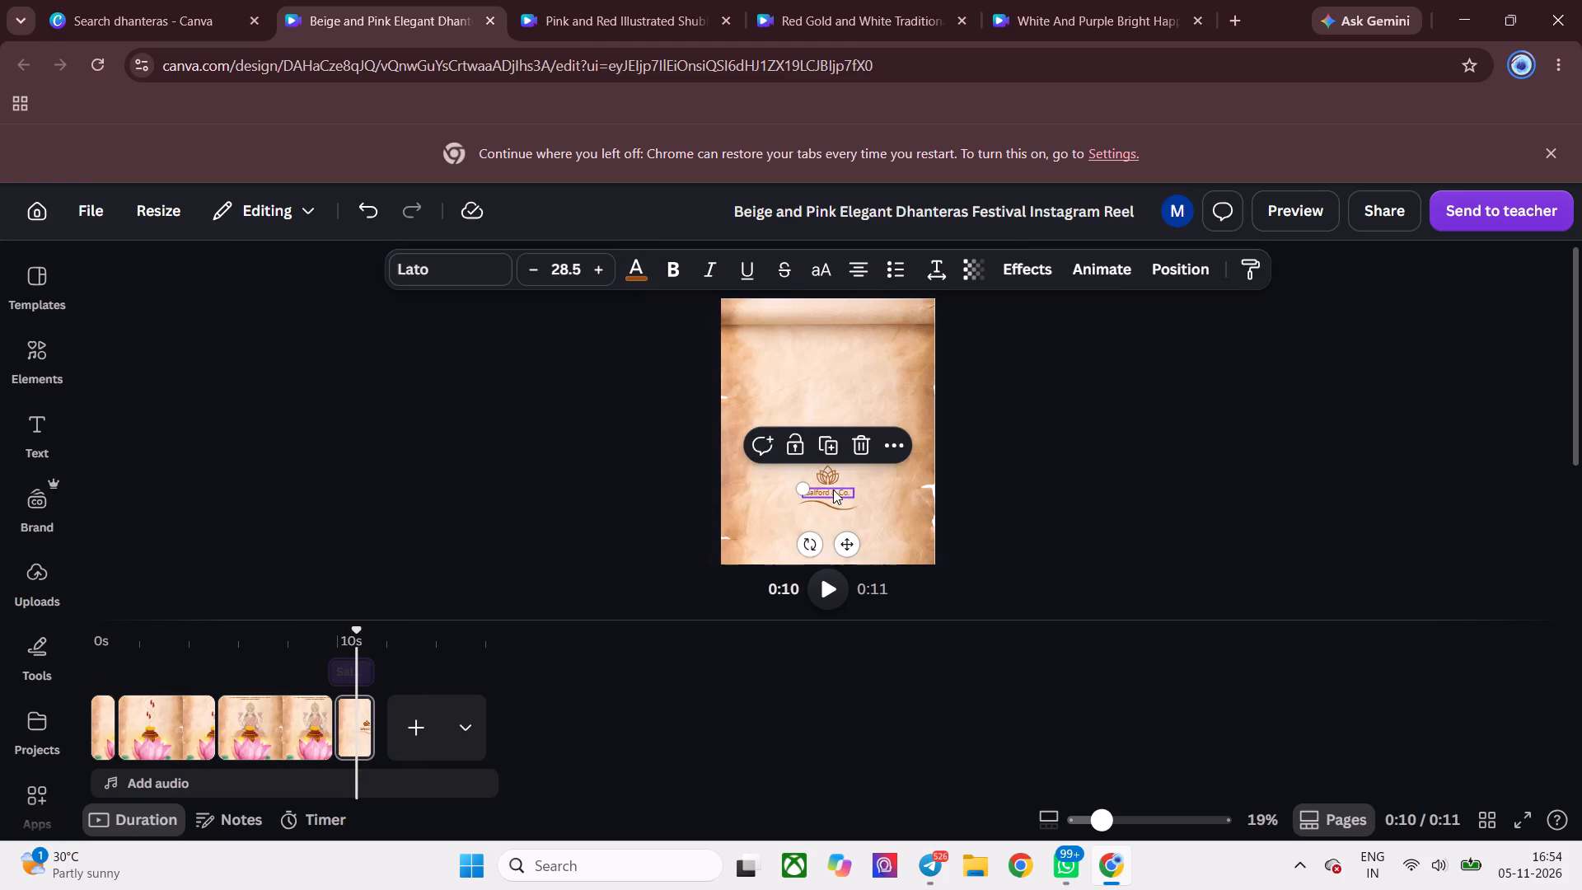
triple_click(833, 489)
key("BackSpace")
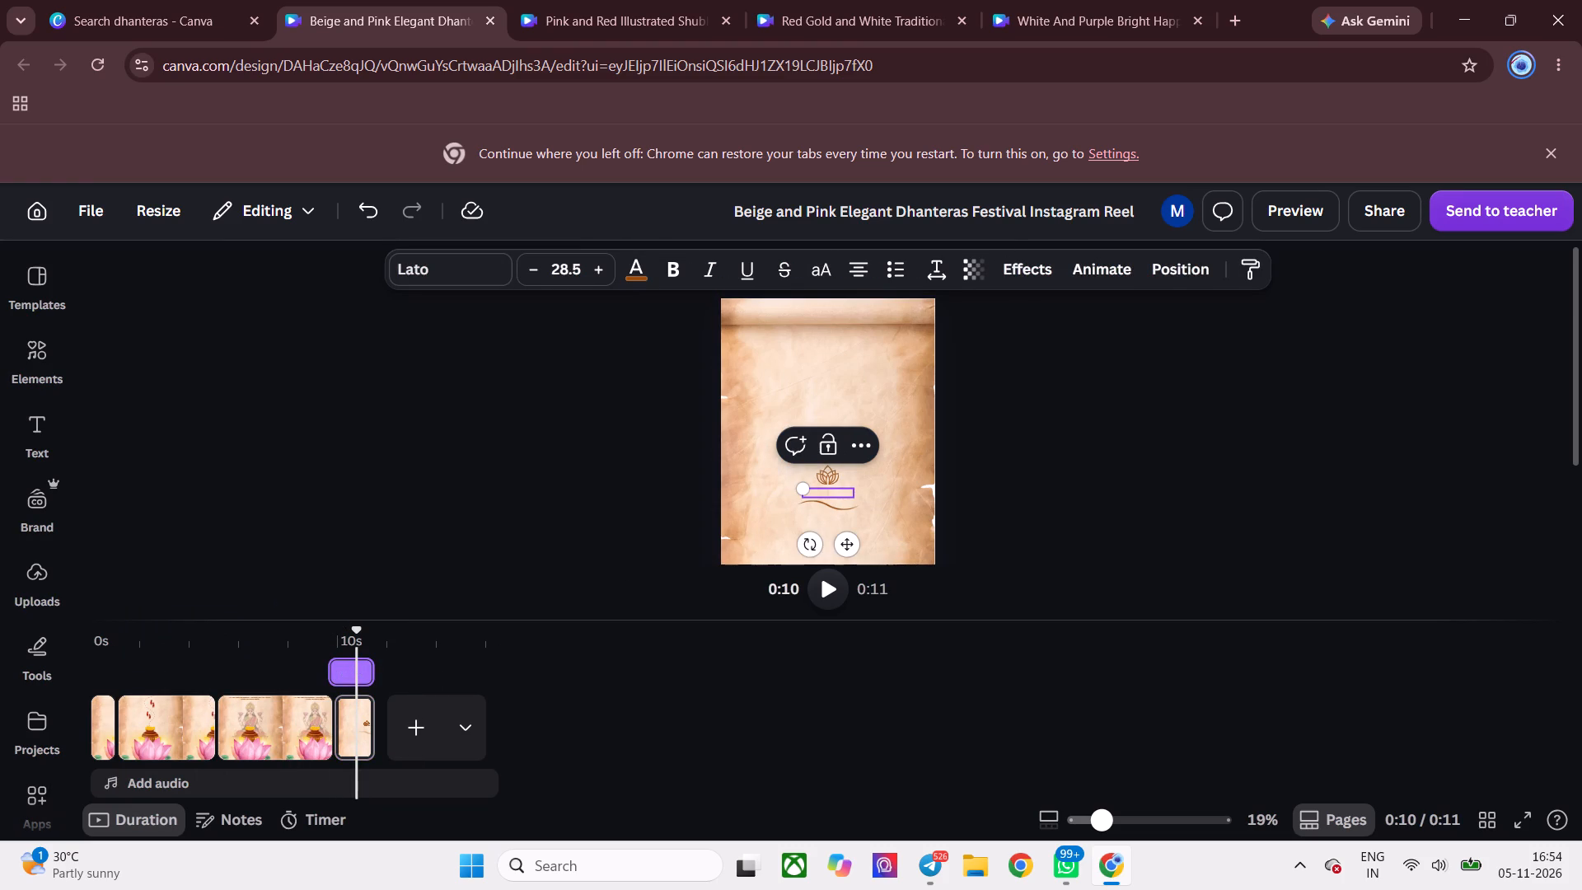
key("h")
type("ILL")
key("space")
type("SAFE")
key("space")
key("BackSpace")
key("BackSpace")
key("BackSpace")
key("BackSpace")
key("BackSpace")
key("BackSpace")
type("SAFE PVT LTD")
Widen the last page's company name to fit on one line and align it beneath the lotus emblem.
left_click_drag(854, 494, 872, 489)
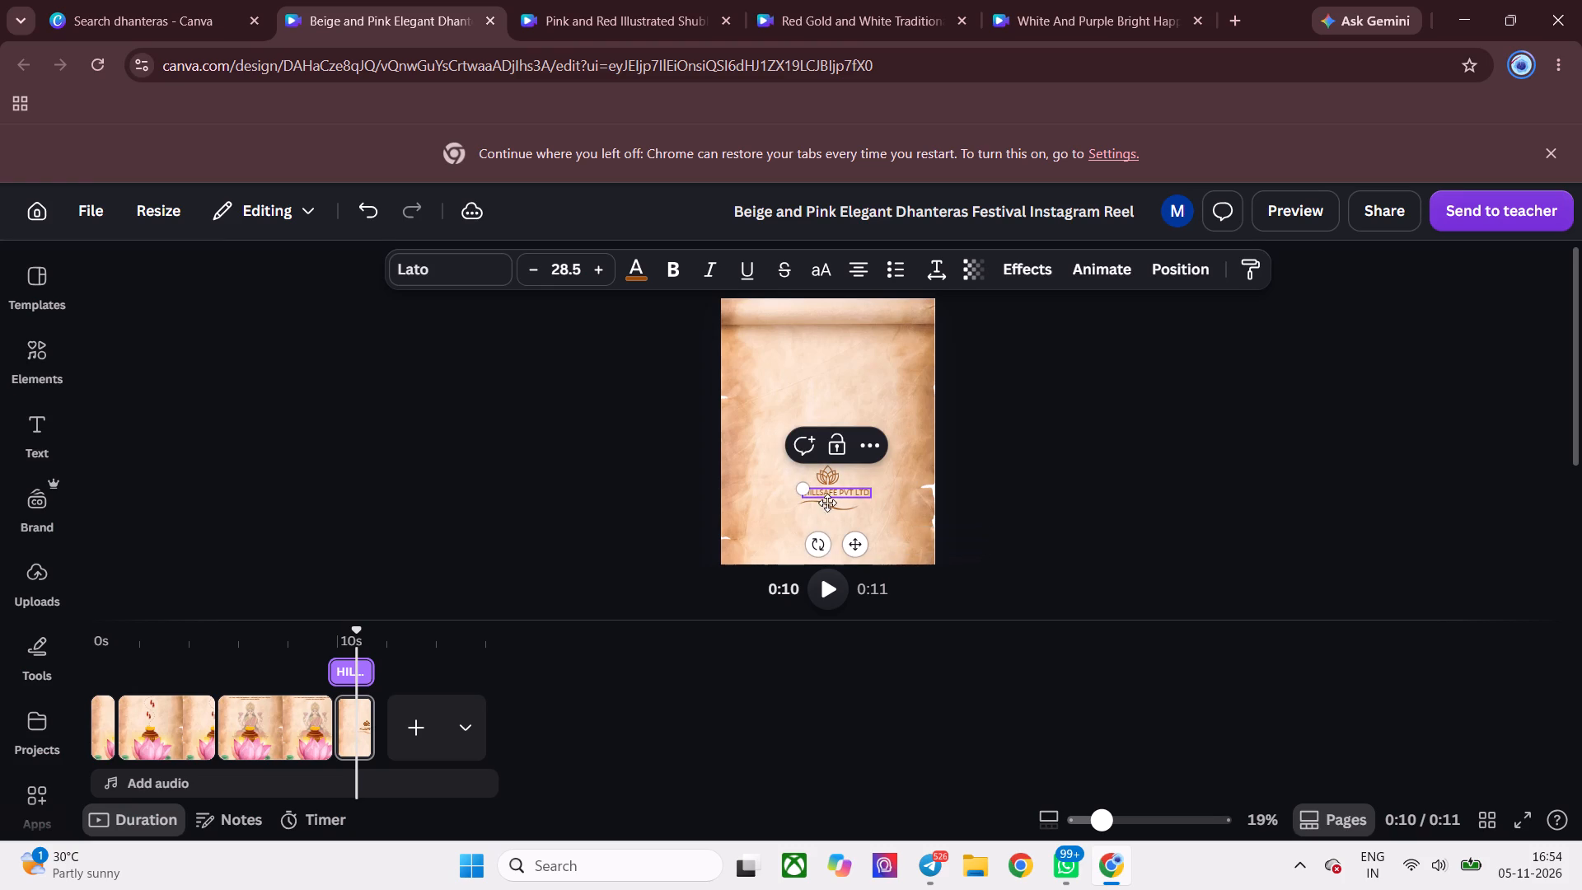
left_click(776, 516)
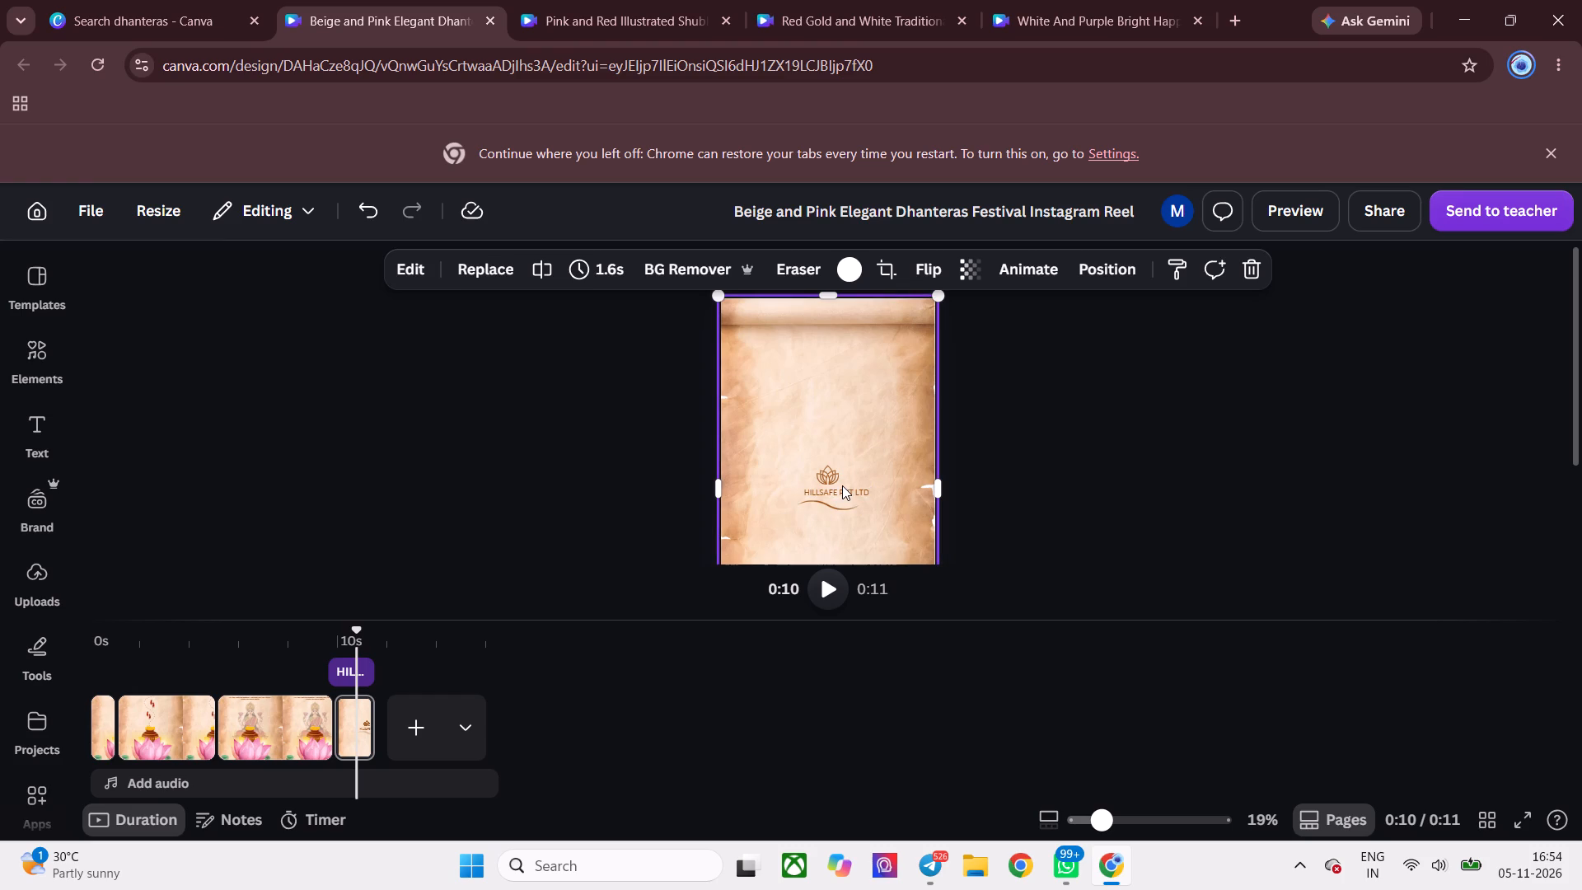
left_click_drag(839, 489, 831, 489)
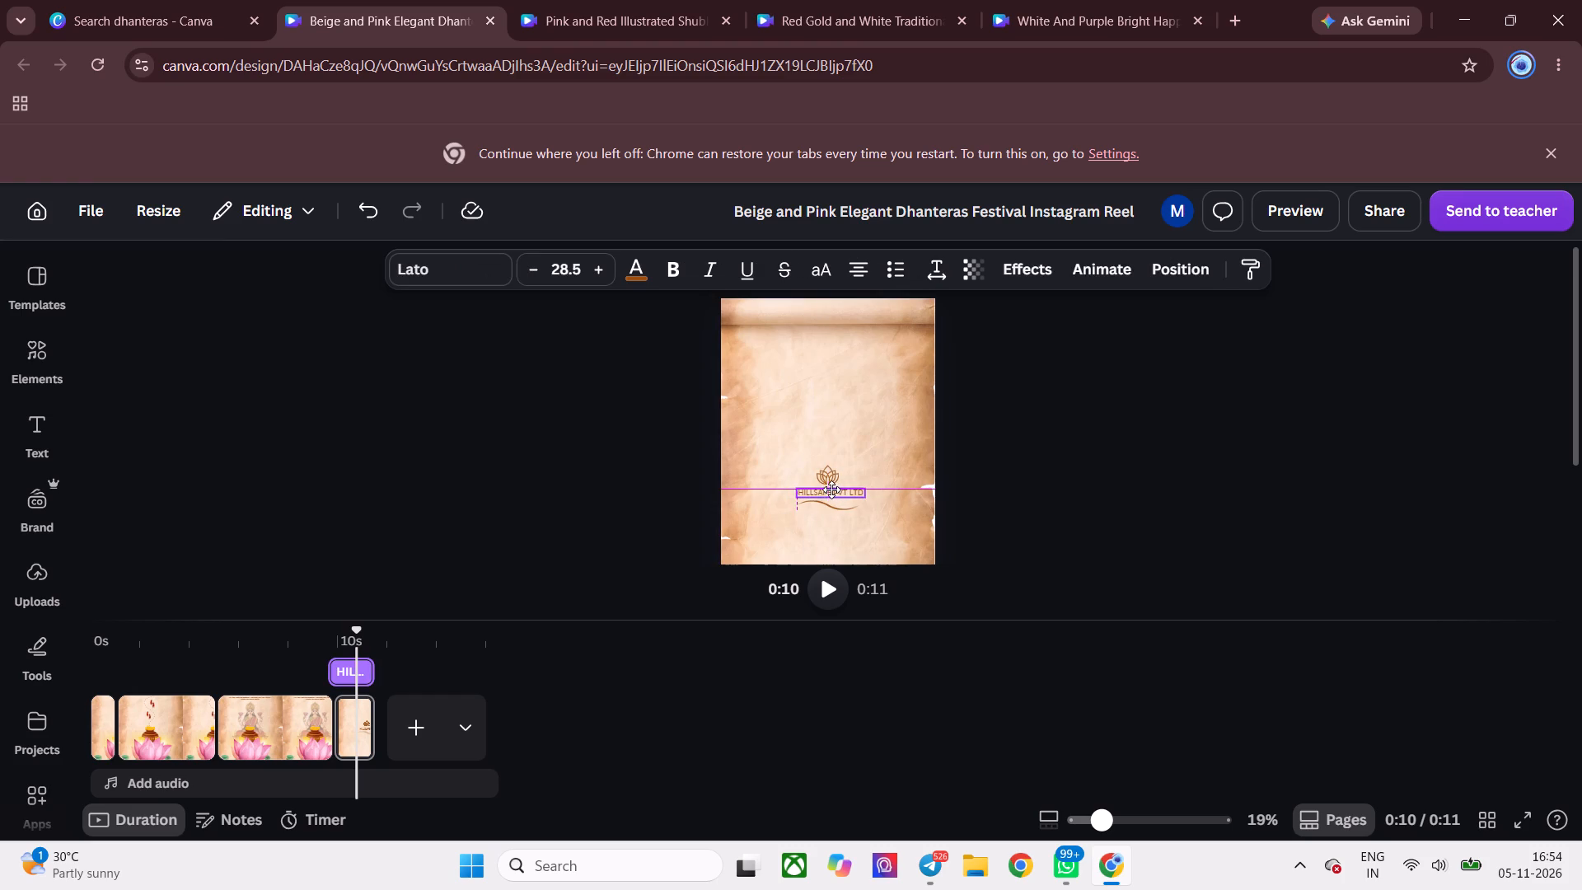
Nudge the last page's company name so it sits centred beneath the lotus emblem.
left_click_drag(831, 489, 831, 489)
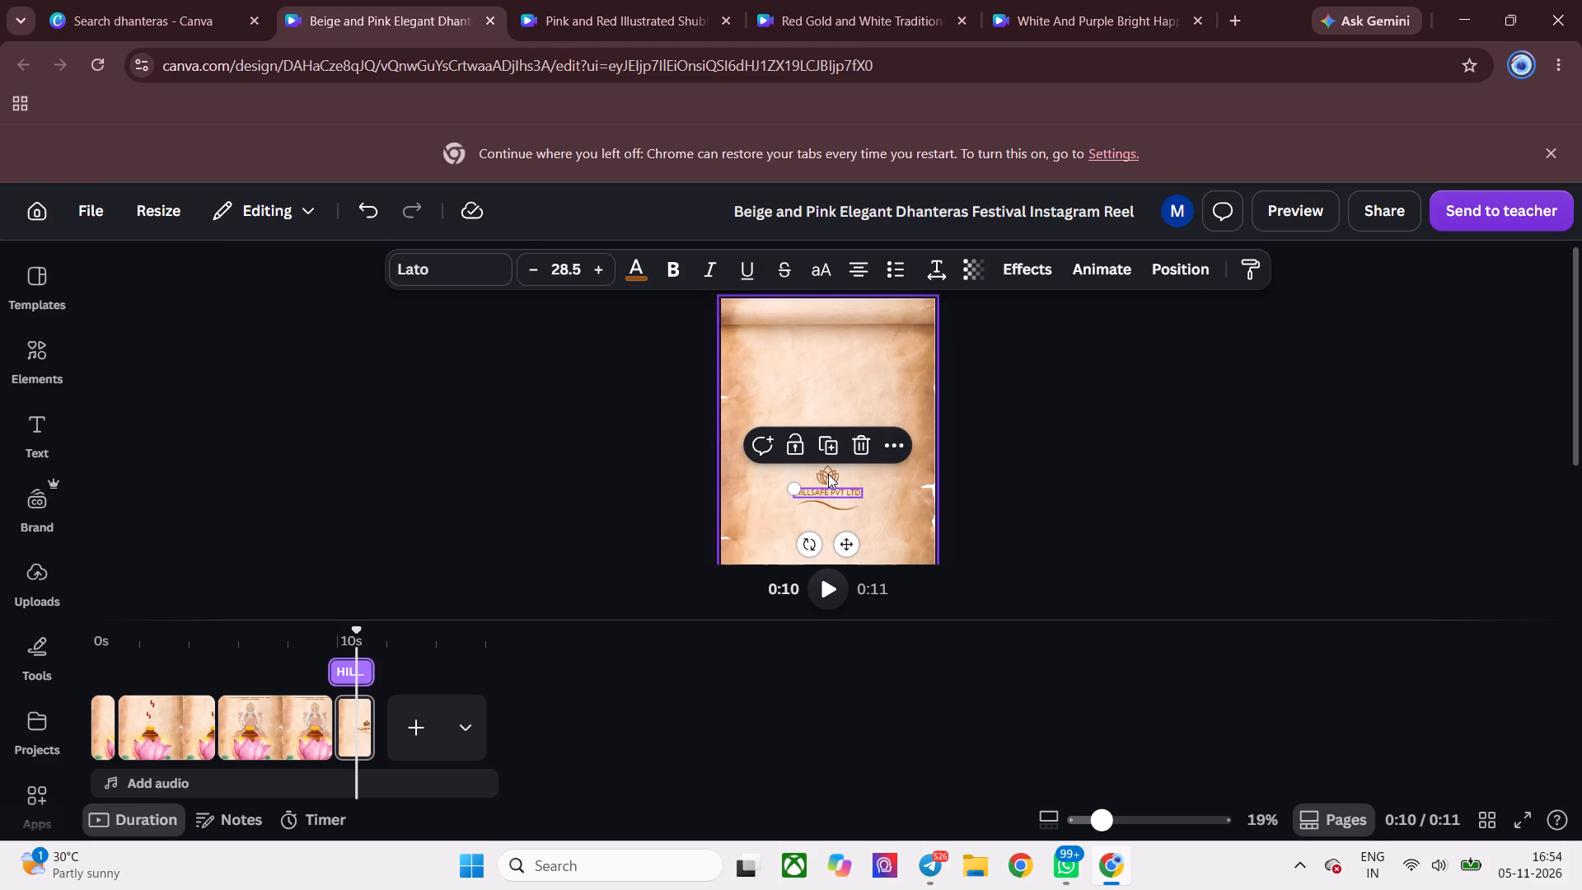
left_click(828, 474)
left_click(607, 438)
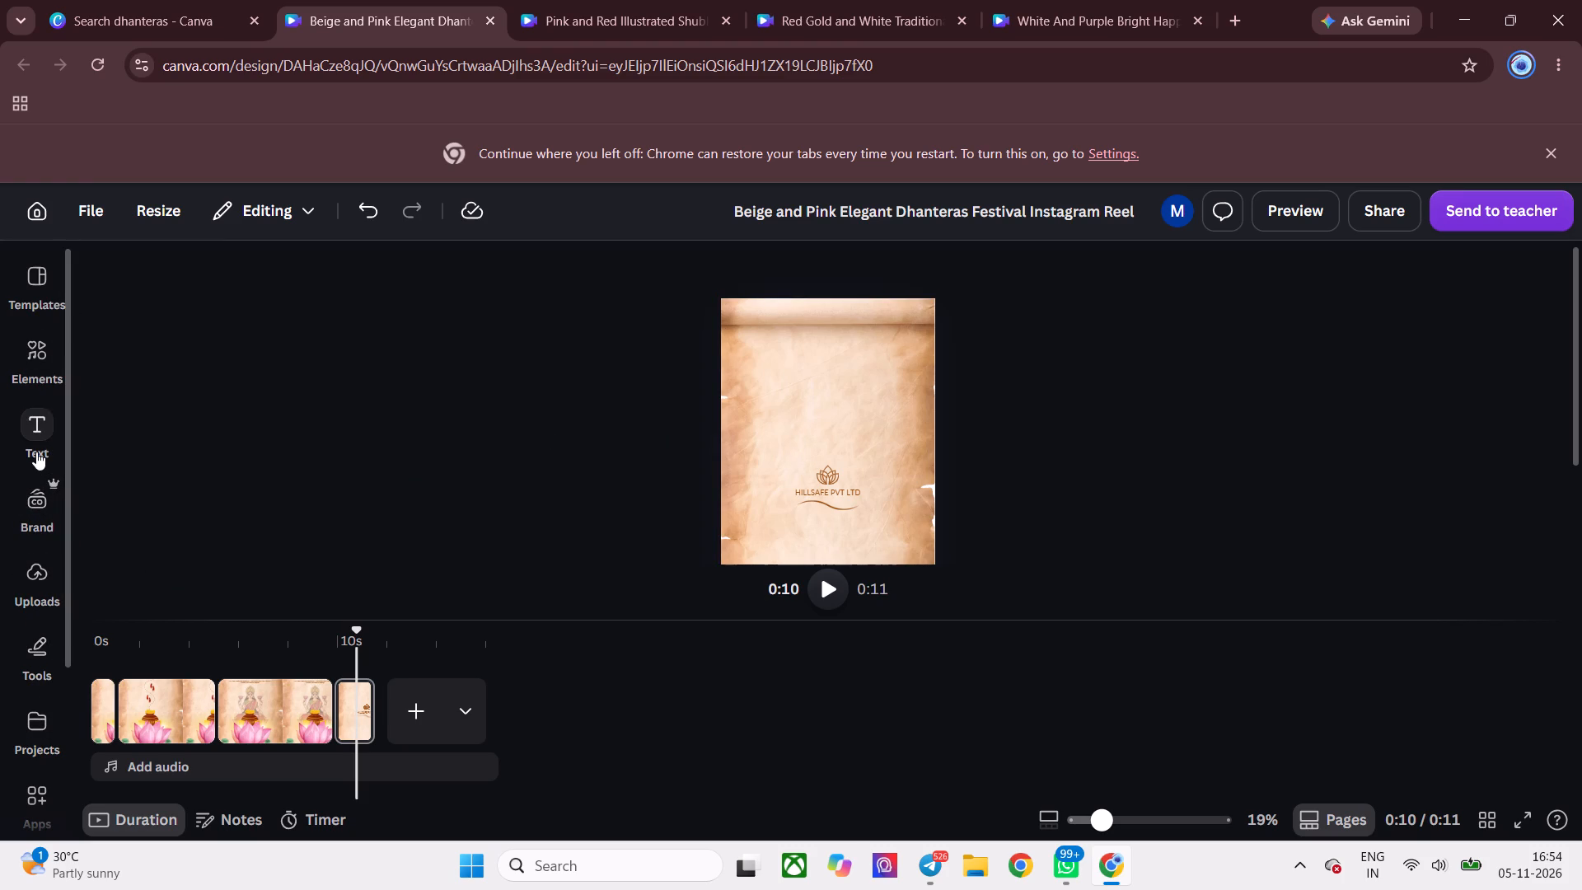
Add the uploaded green HillSafe logo to the reel's last page and remove its background.
scroll(36, 452, "down", 2)
scroll(16, 615, "up", 1)
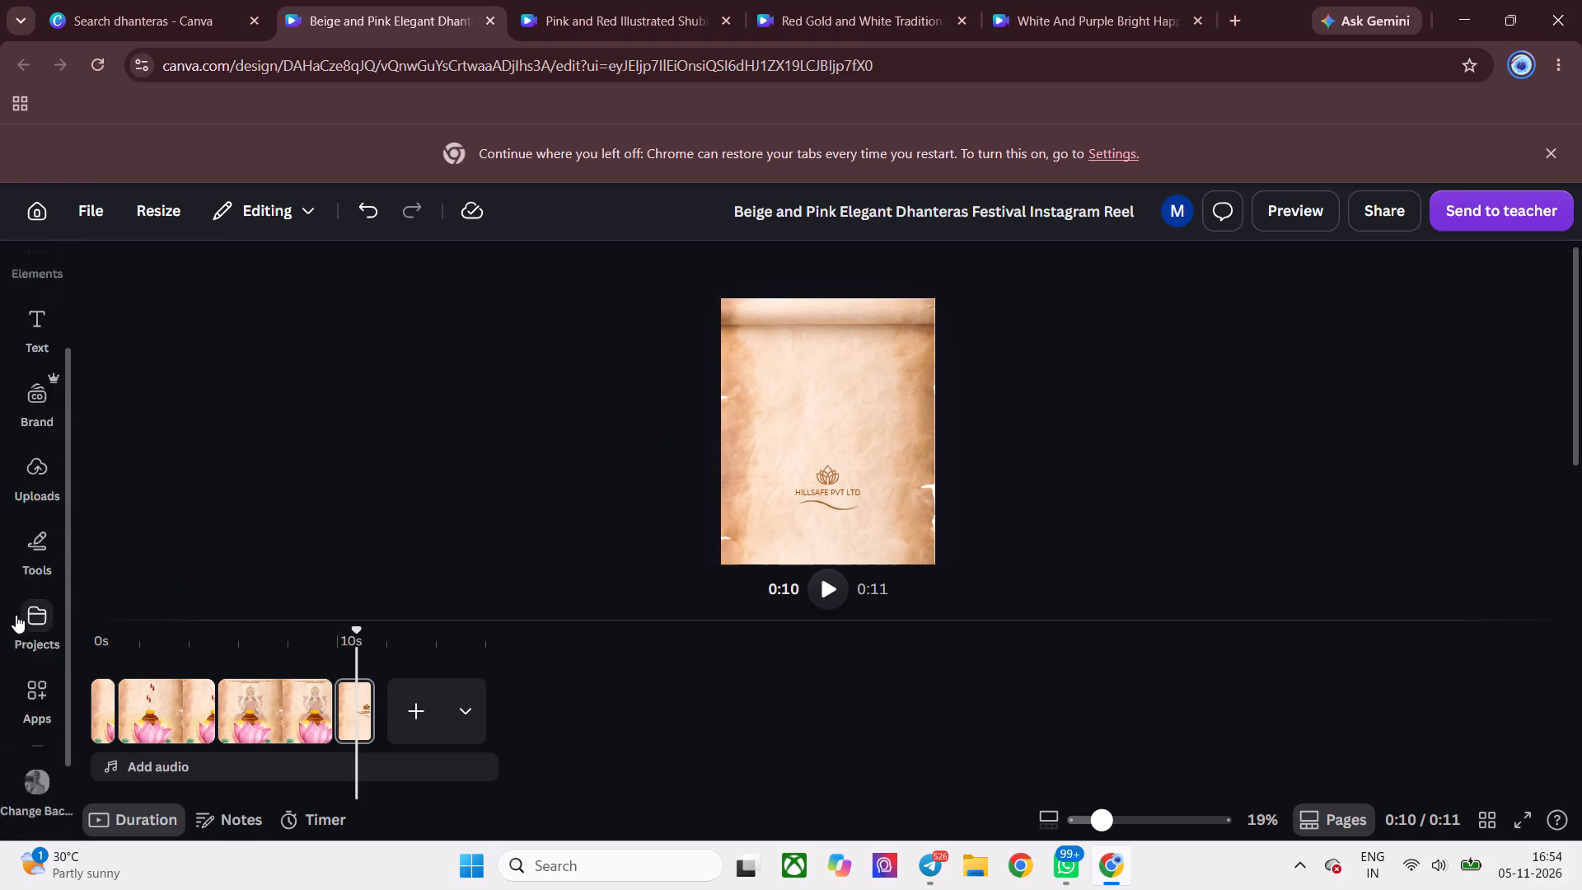
scroll(16, 615, "up", 1)
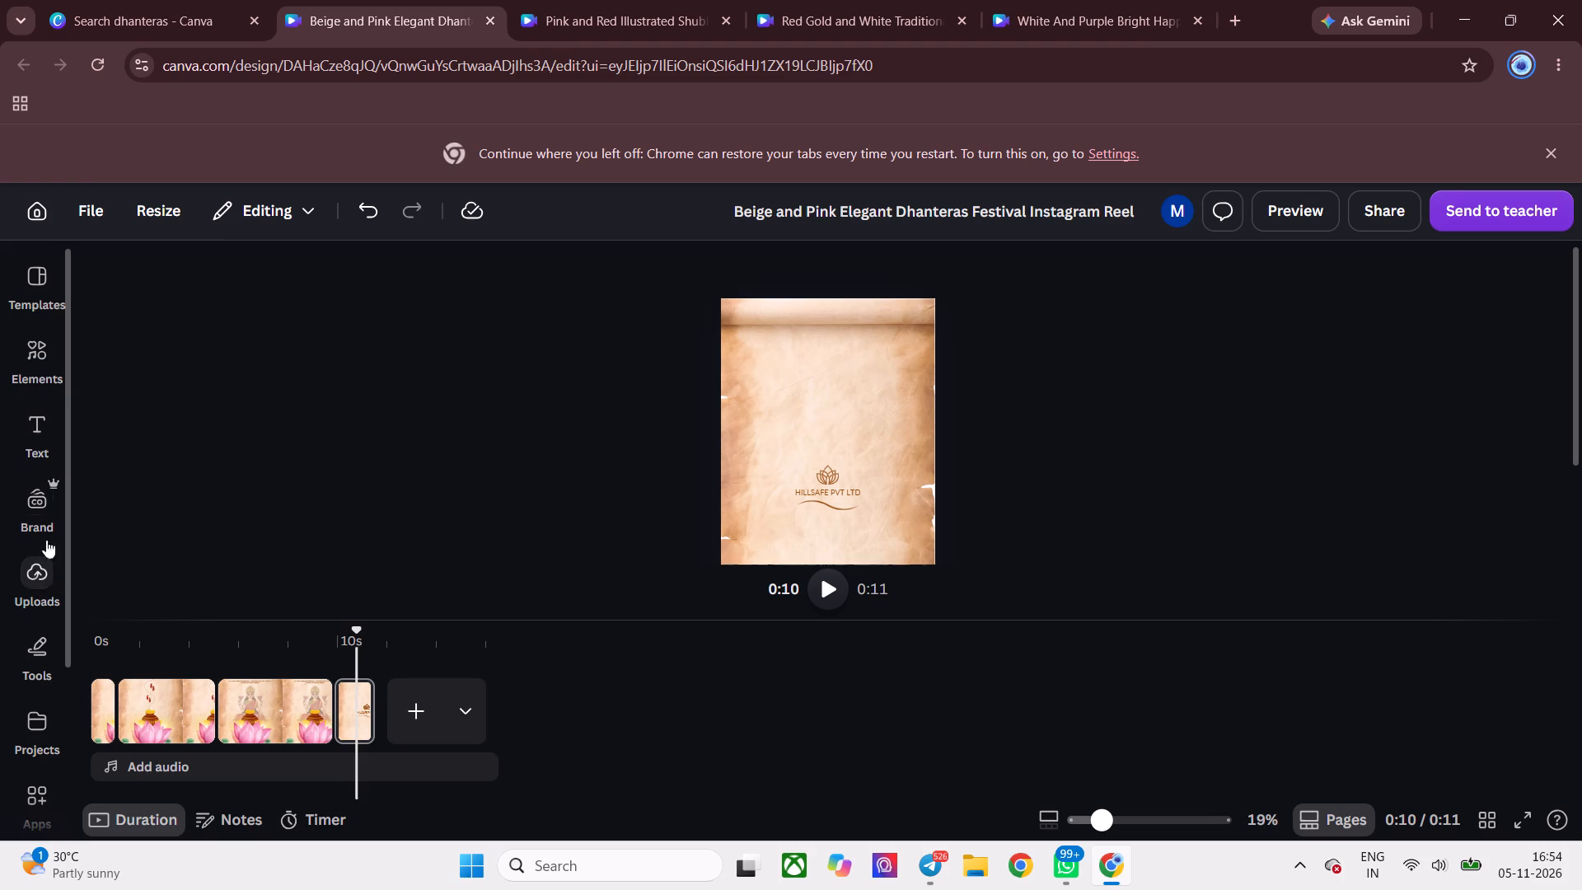
left_click(36, 358)
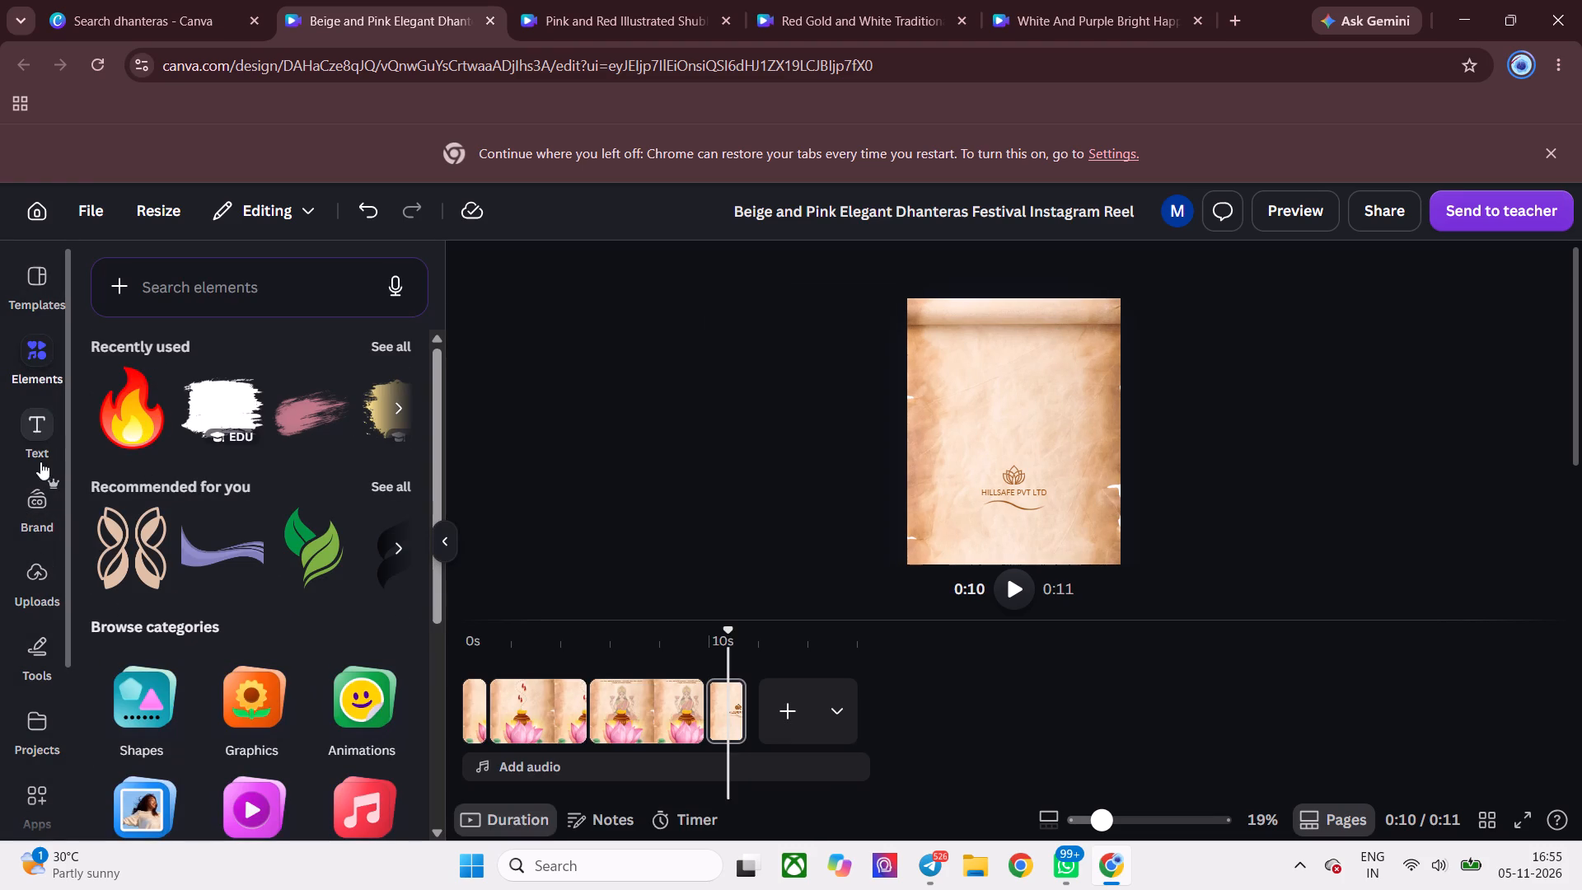
left_click(36, 564)
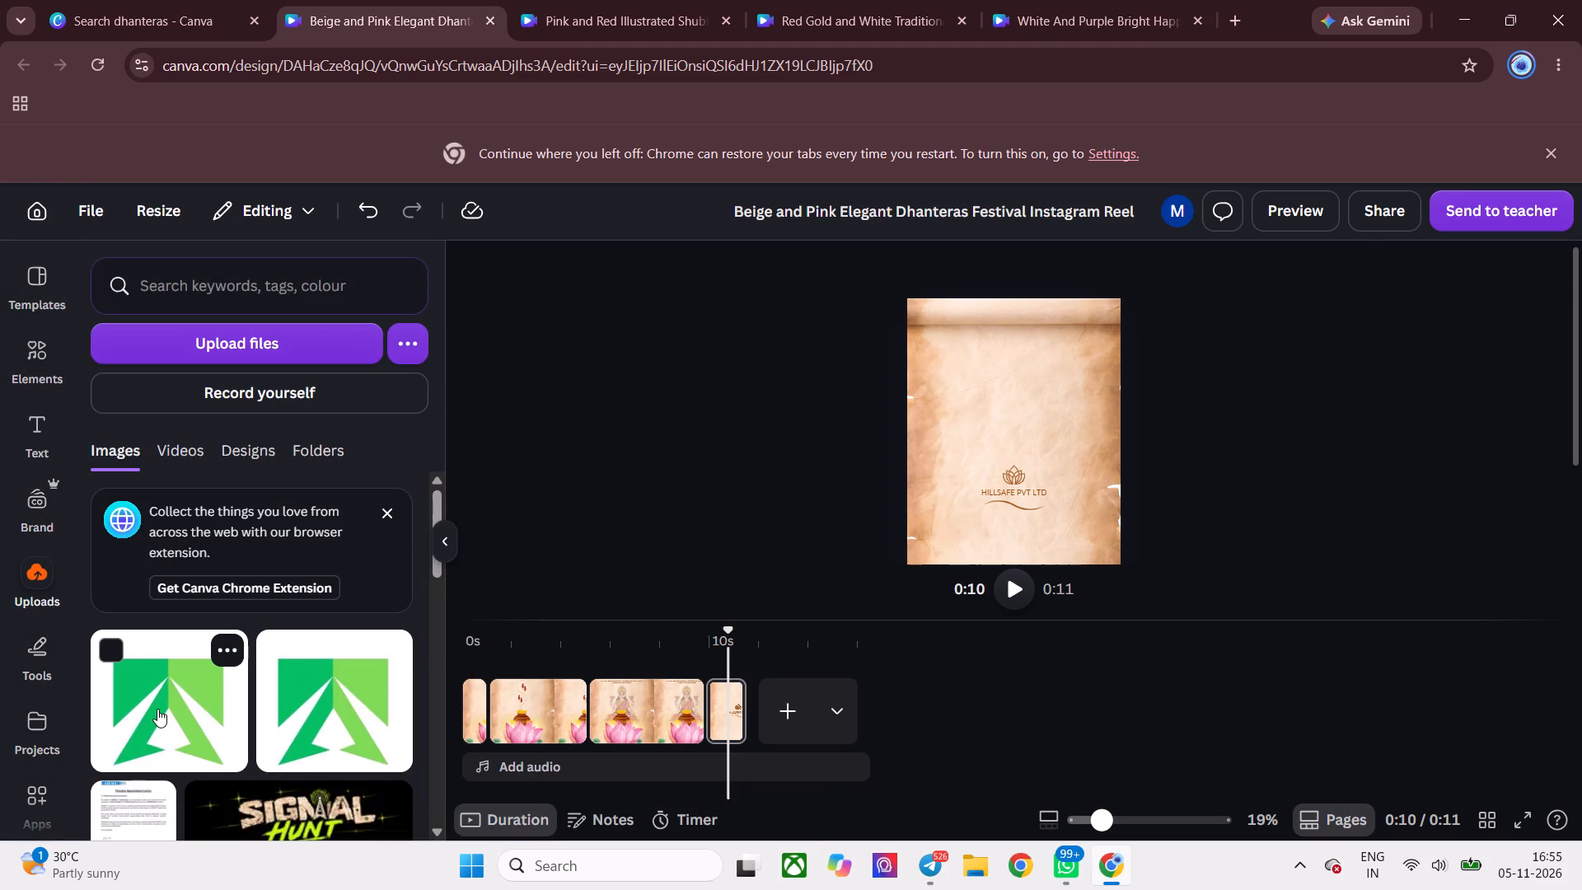
left_click(157, 709)
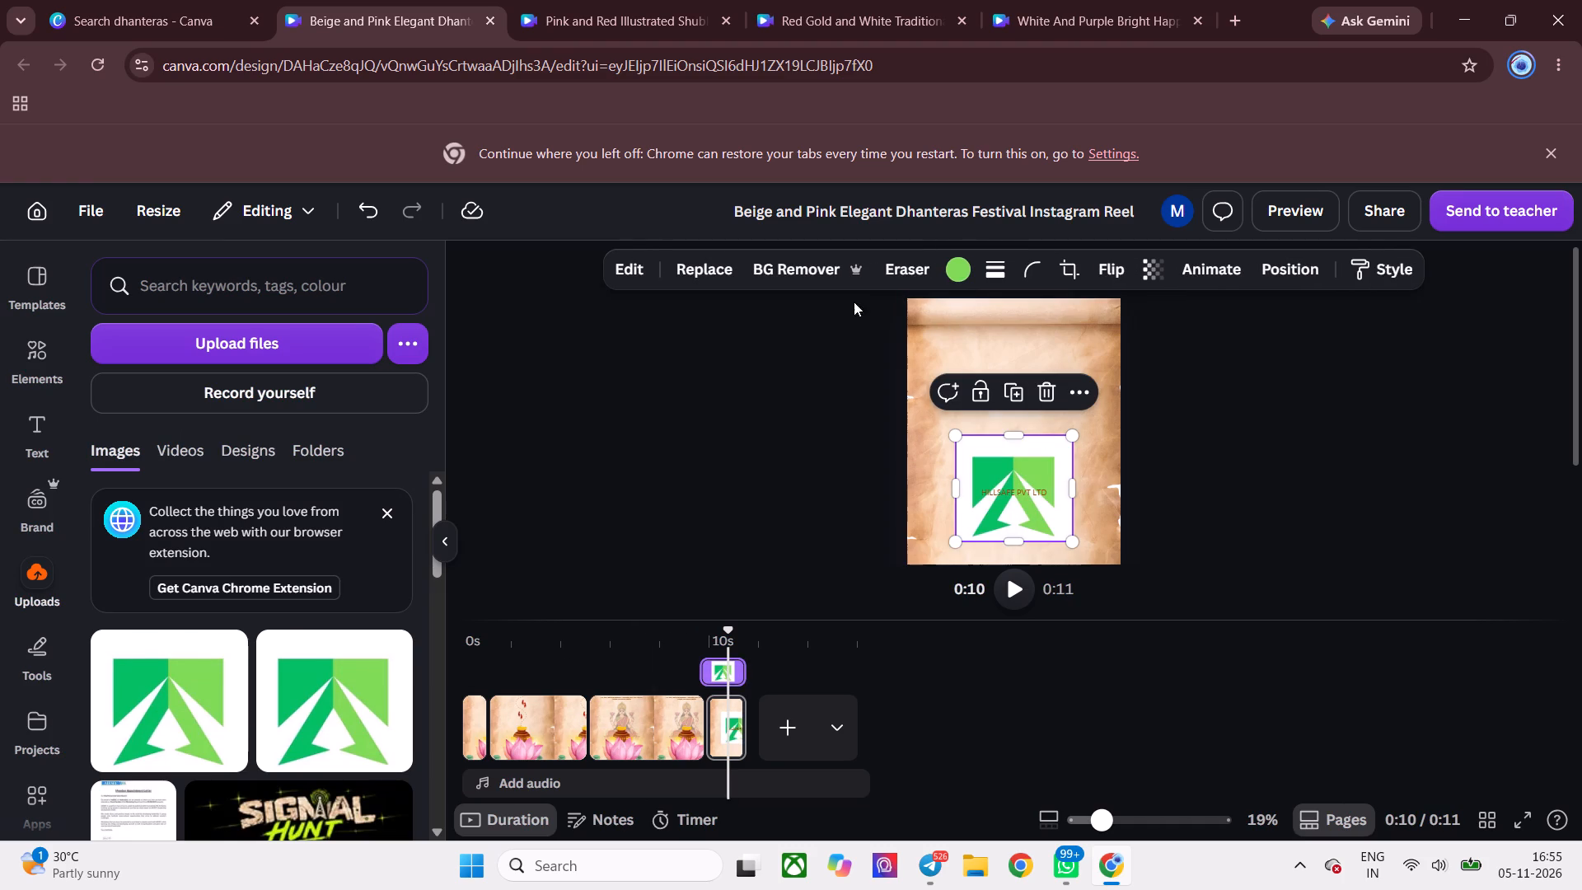
left_click(803, 271)
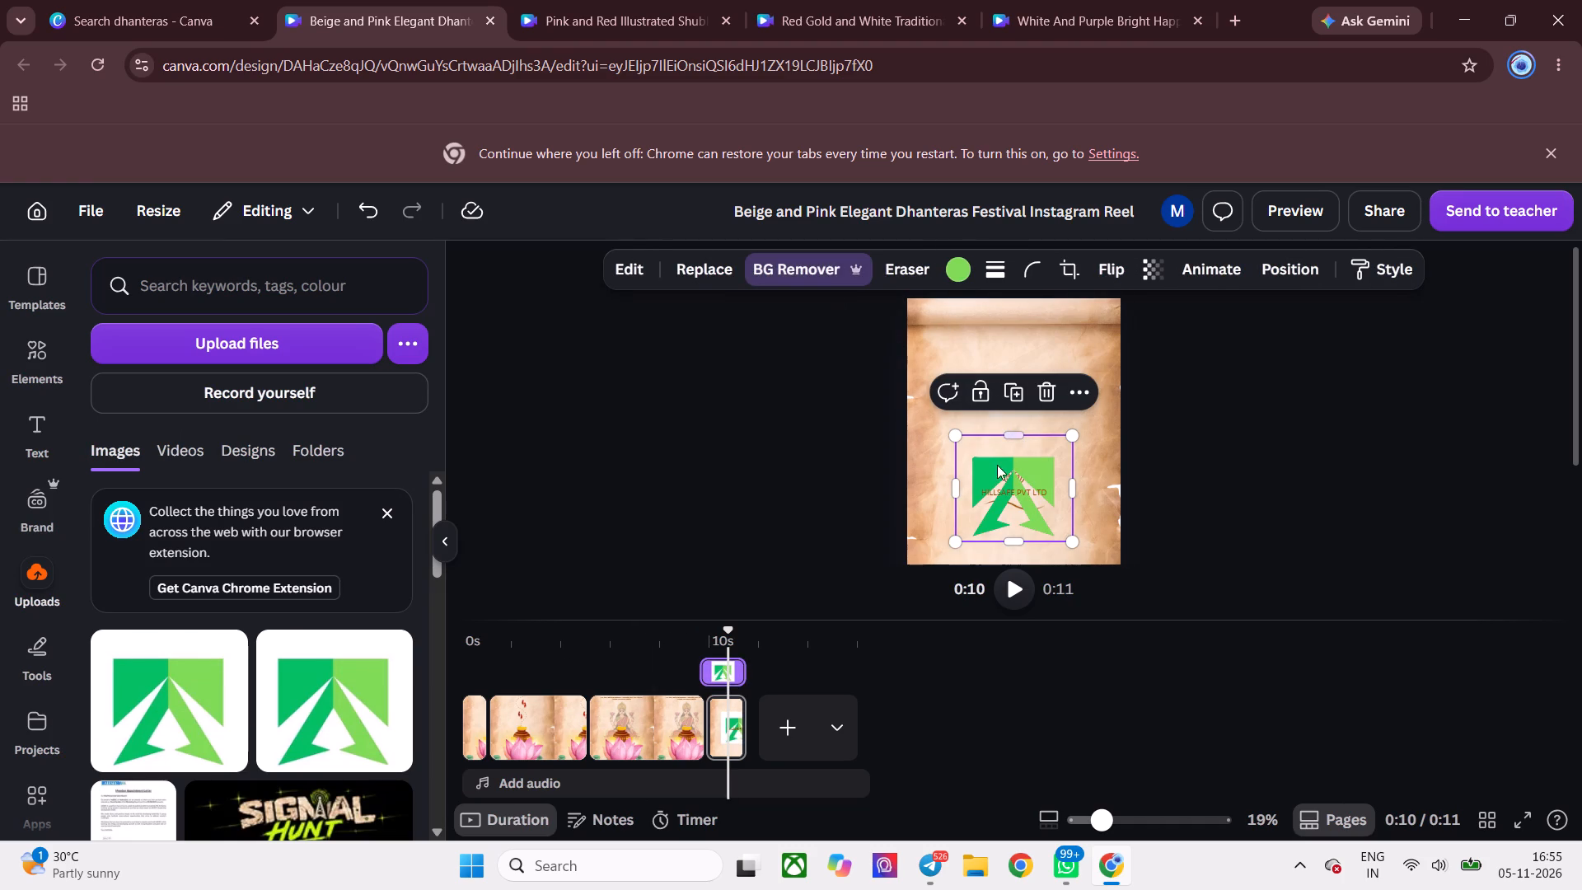
Move the logo up clear of the company name and delete the lotus emblem beneath it.
left_click(993, 443)
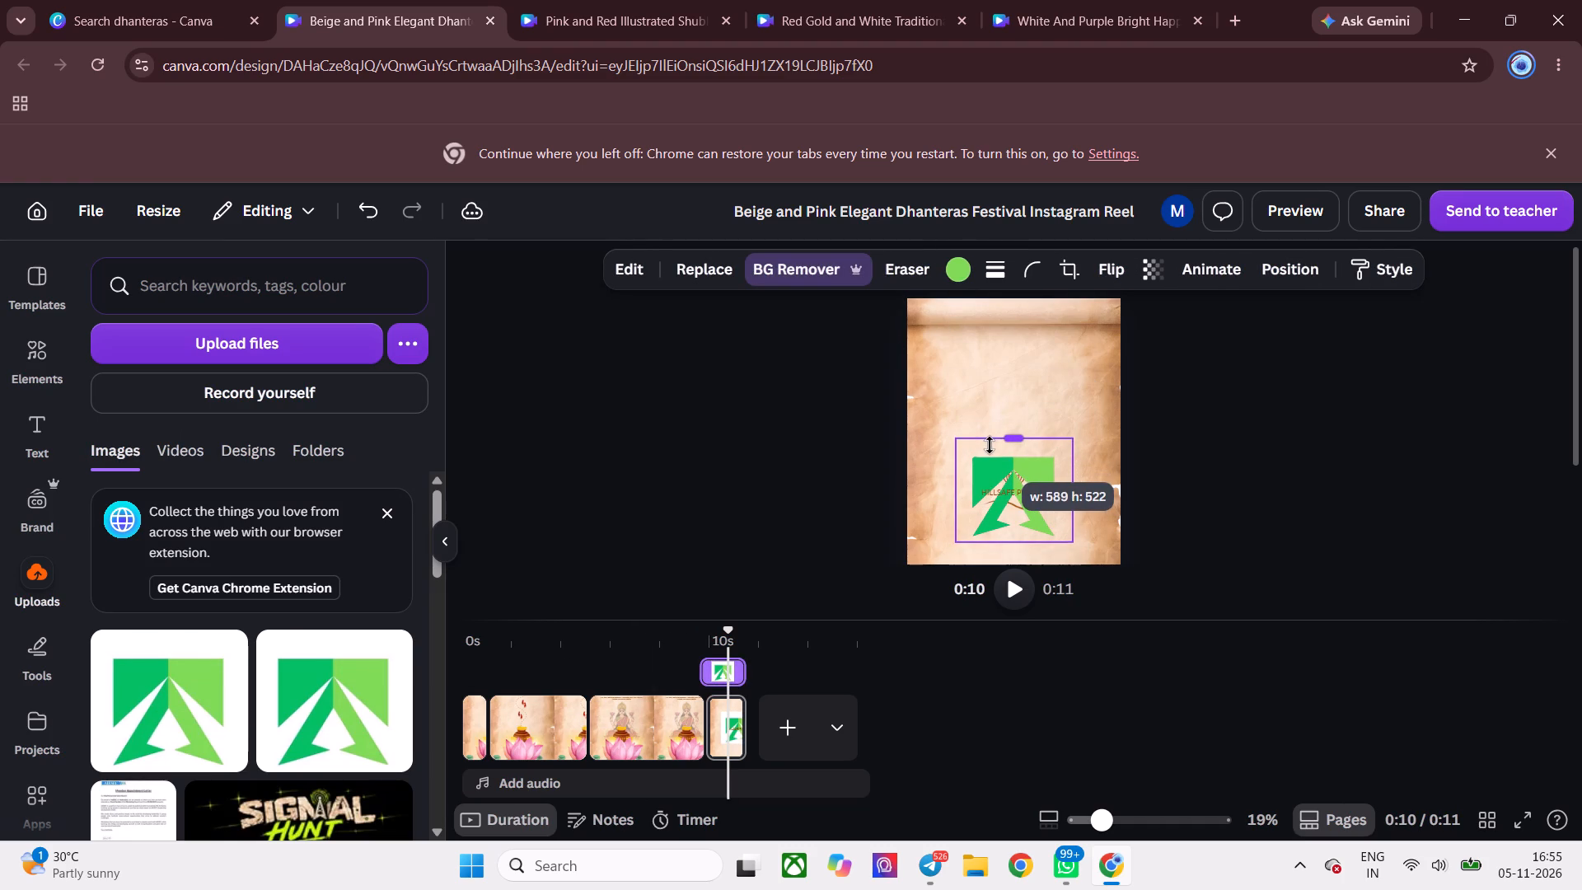
left_click_drag(1004, 460, 972, 364)
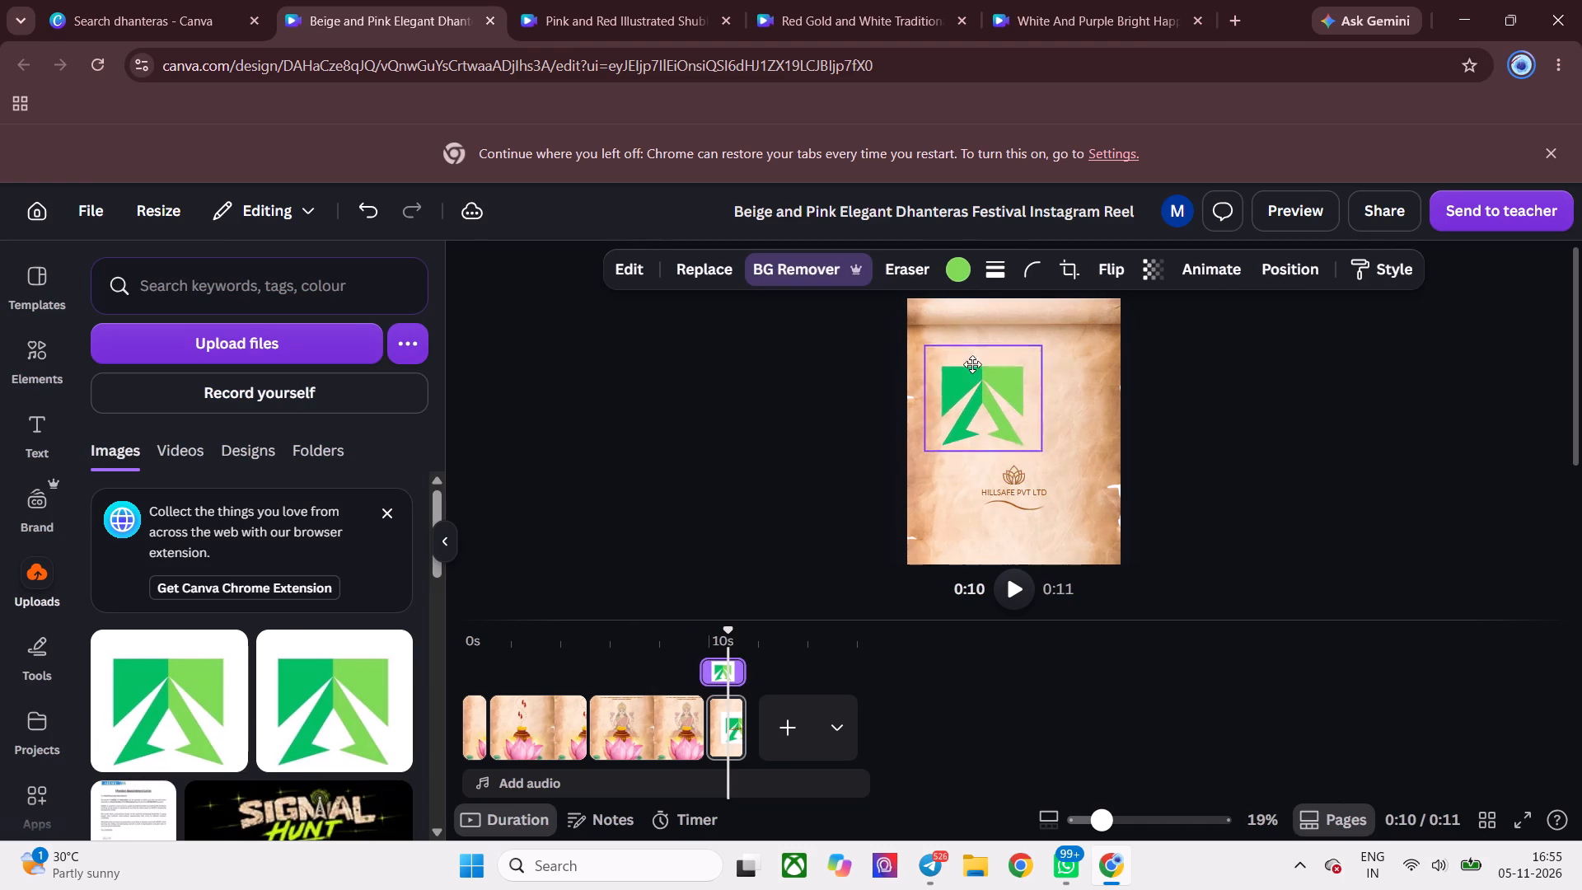
left_click_drag(972, 364, 970, 341)
left_click(789, 476)
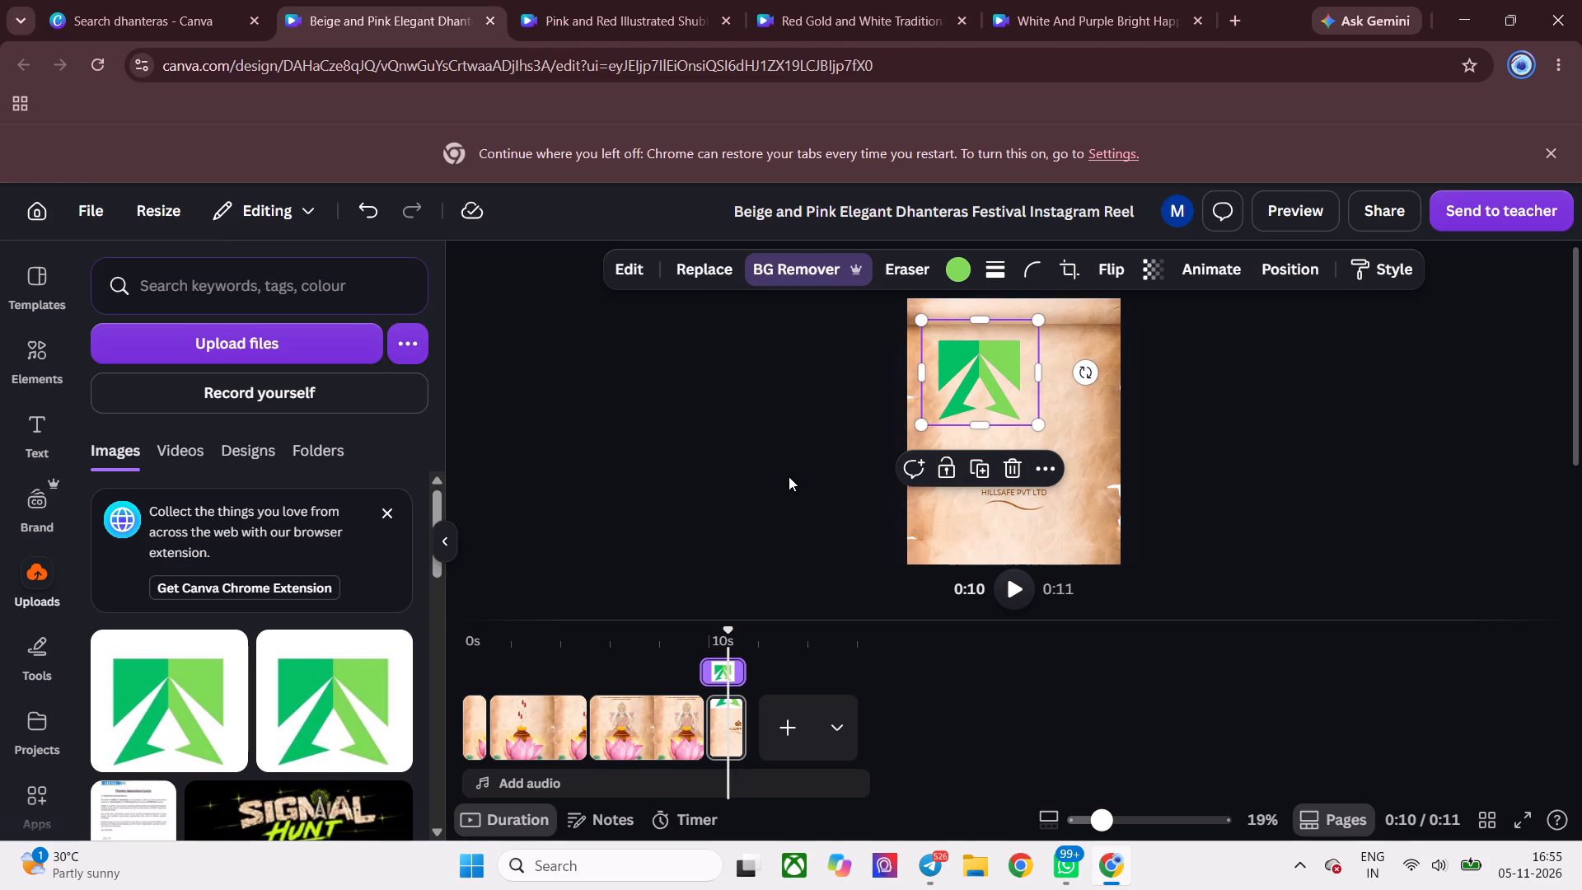
left_click(1009, 467)
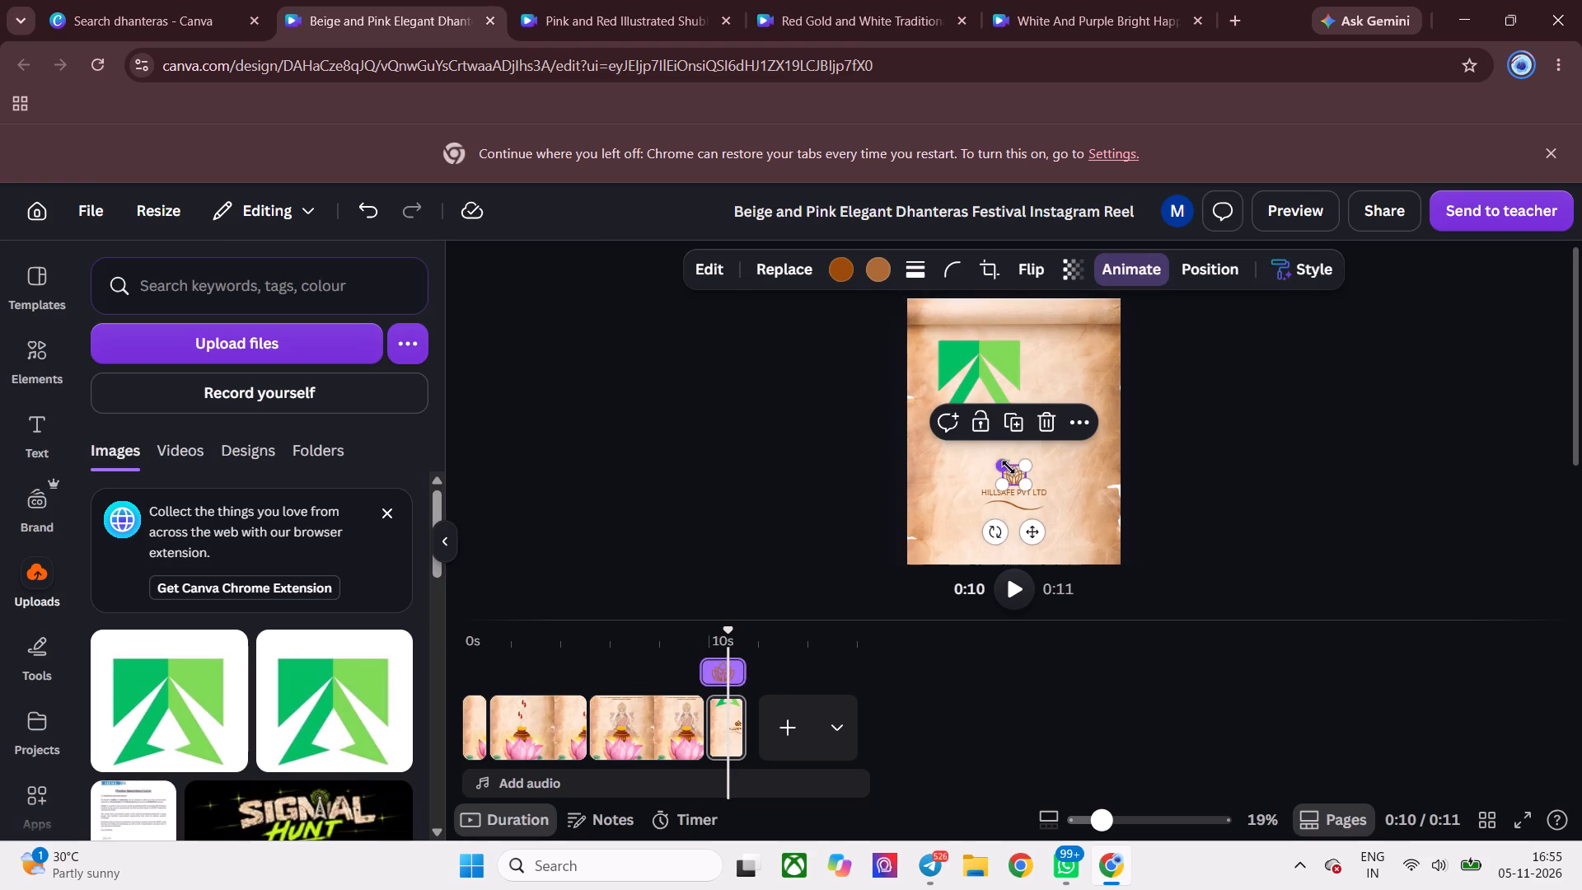
key("BackSpace")
Shrink the logo to about half its size and centre it directly above HILLSAFE PVT LTD.
left_click(1010, 384)
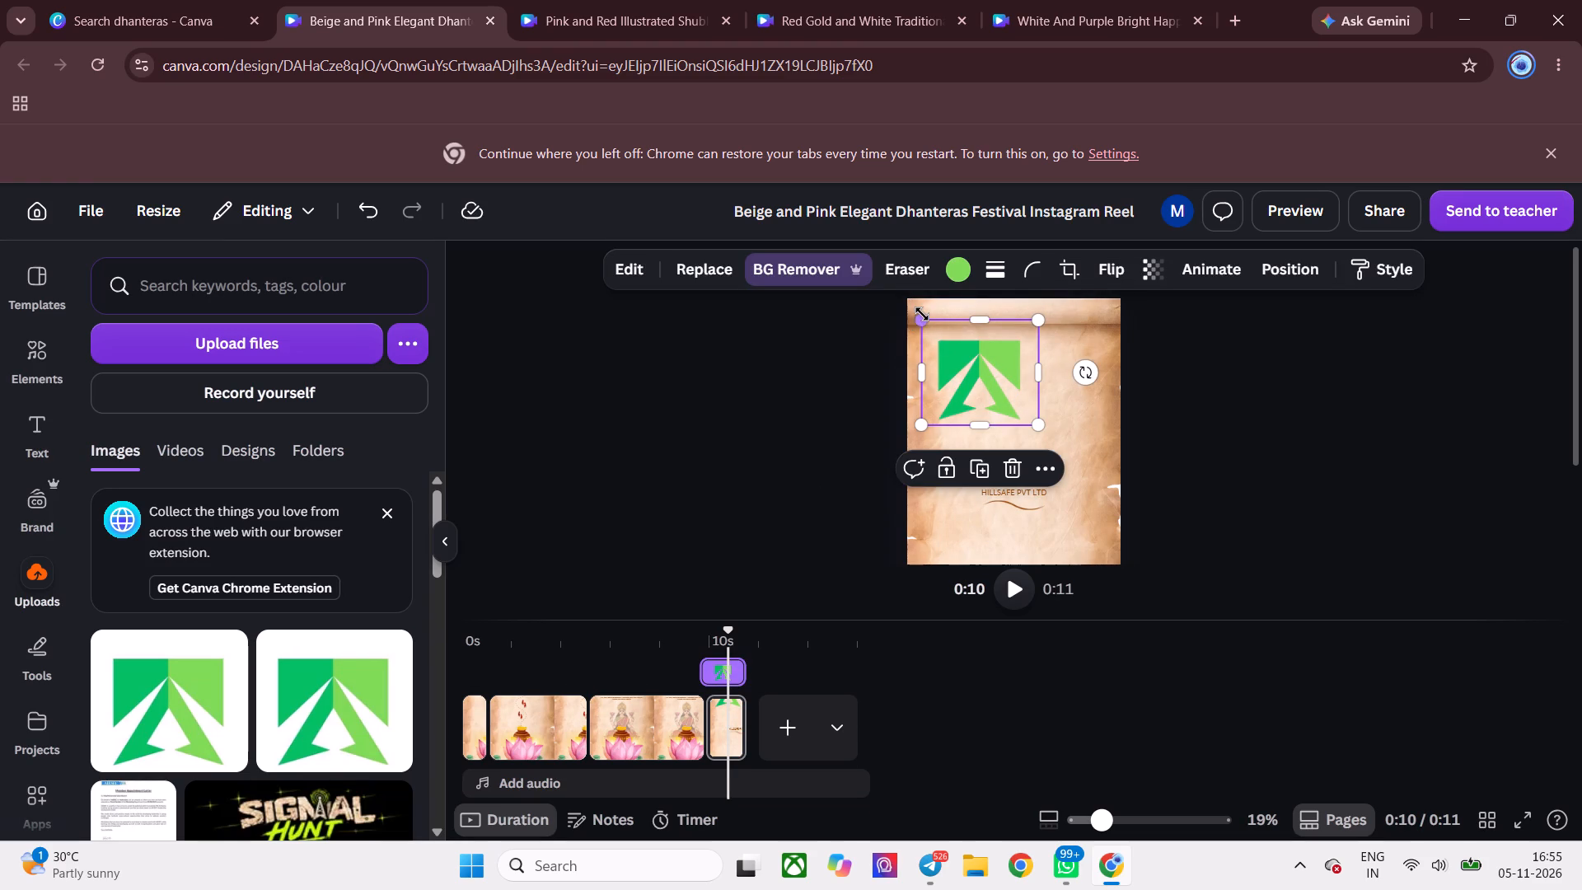
left_click_drag(923, 314, 977, 366)
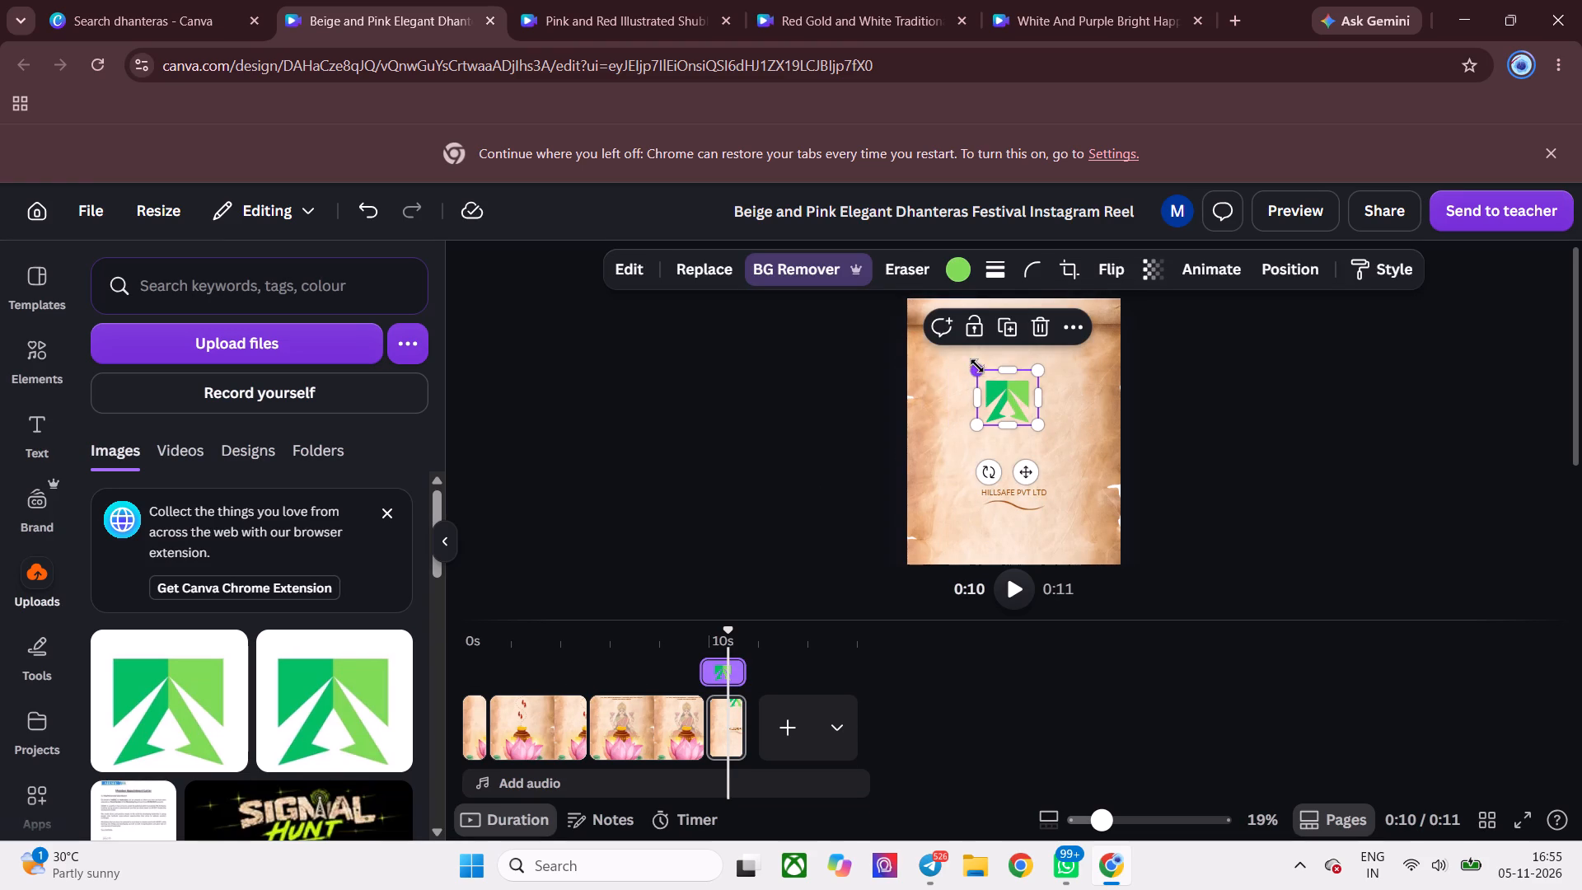
left_click(1011, 400)
left_click_drag(1011, 400, 1013, 462)
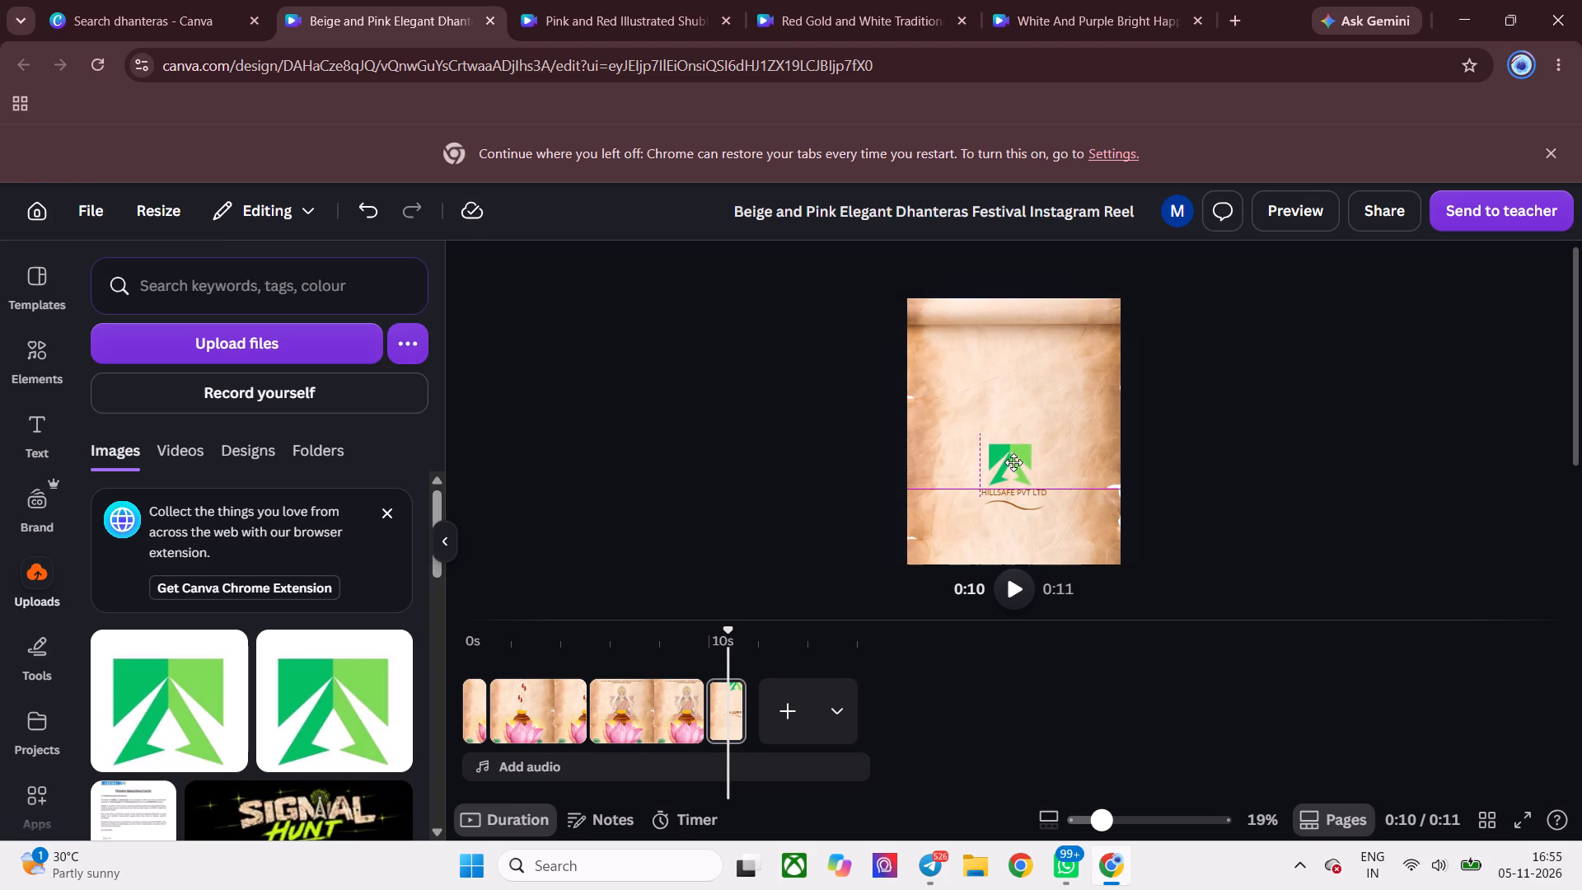
left_click_drag(1013, 462, 1018, 461)
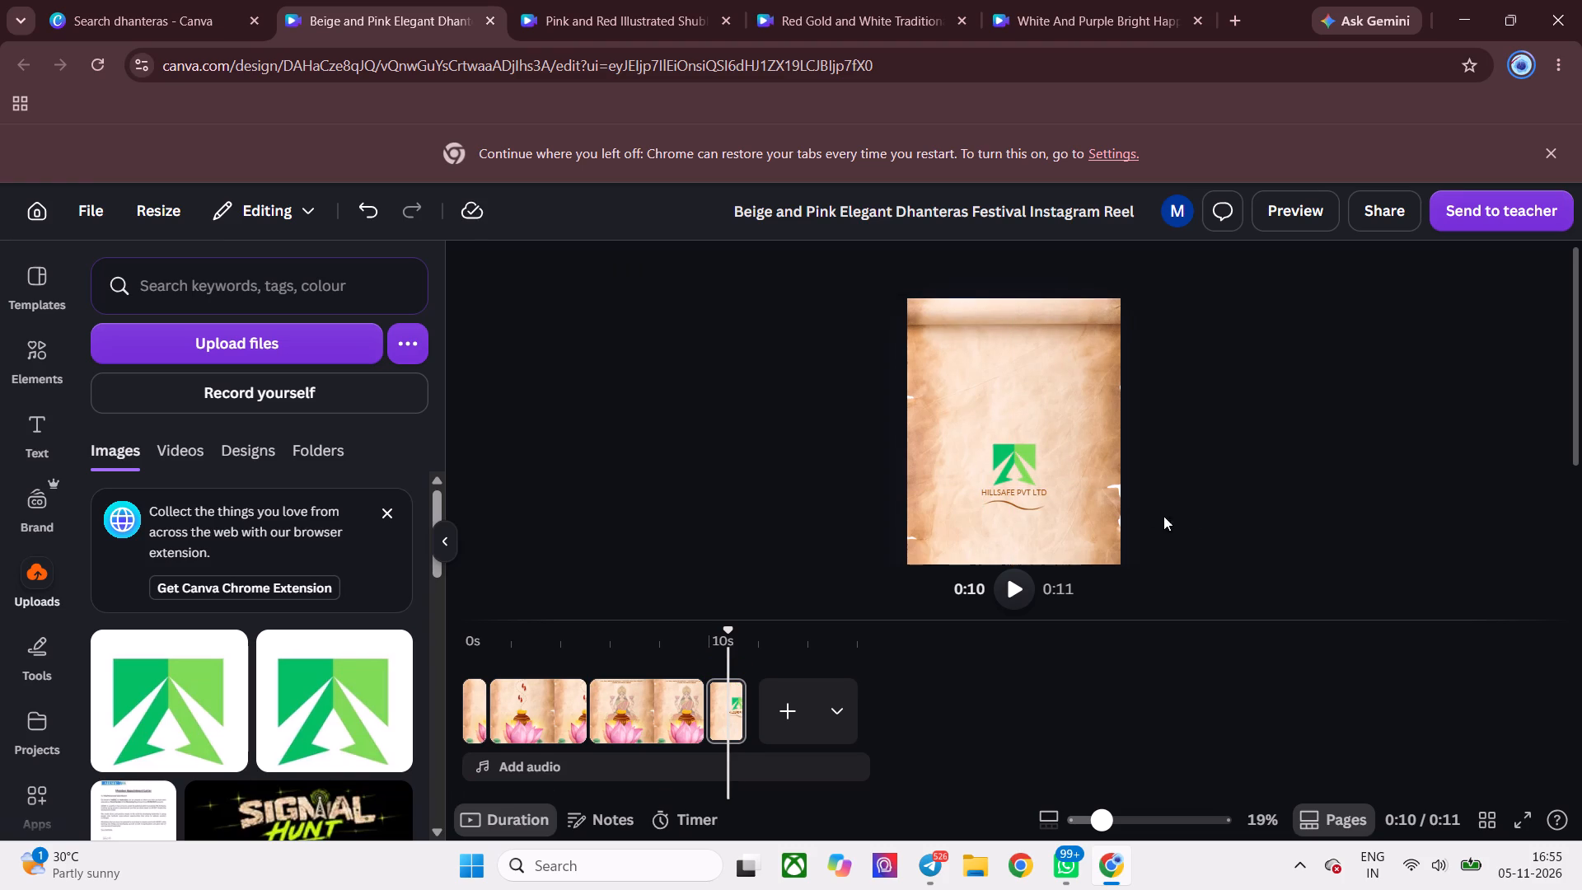
left_click(1223, 522)
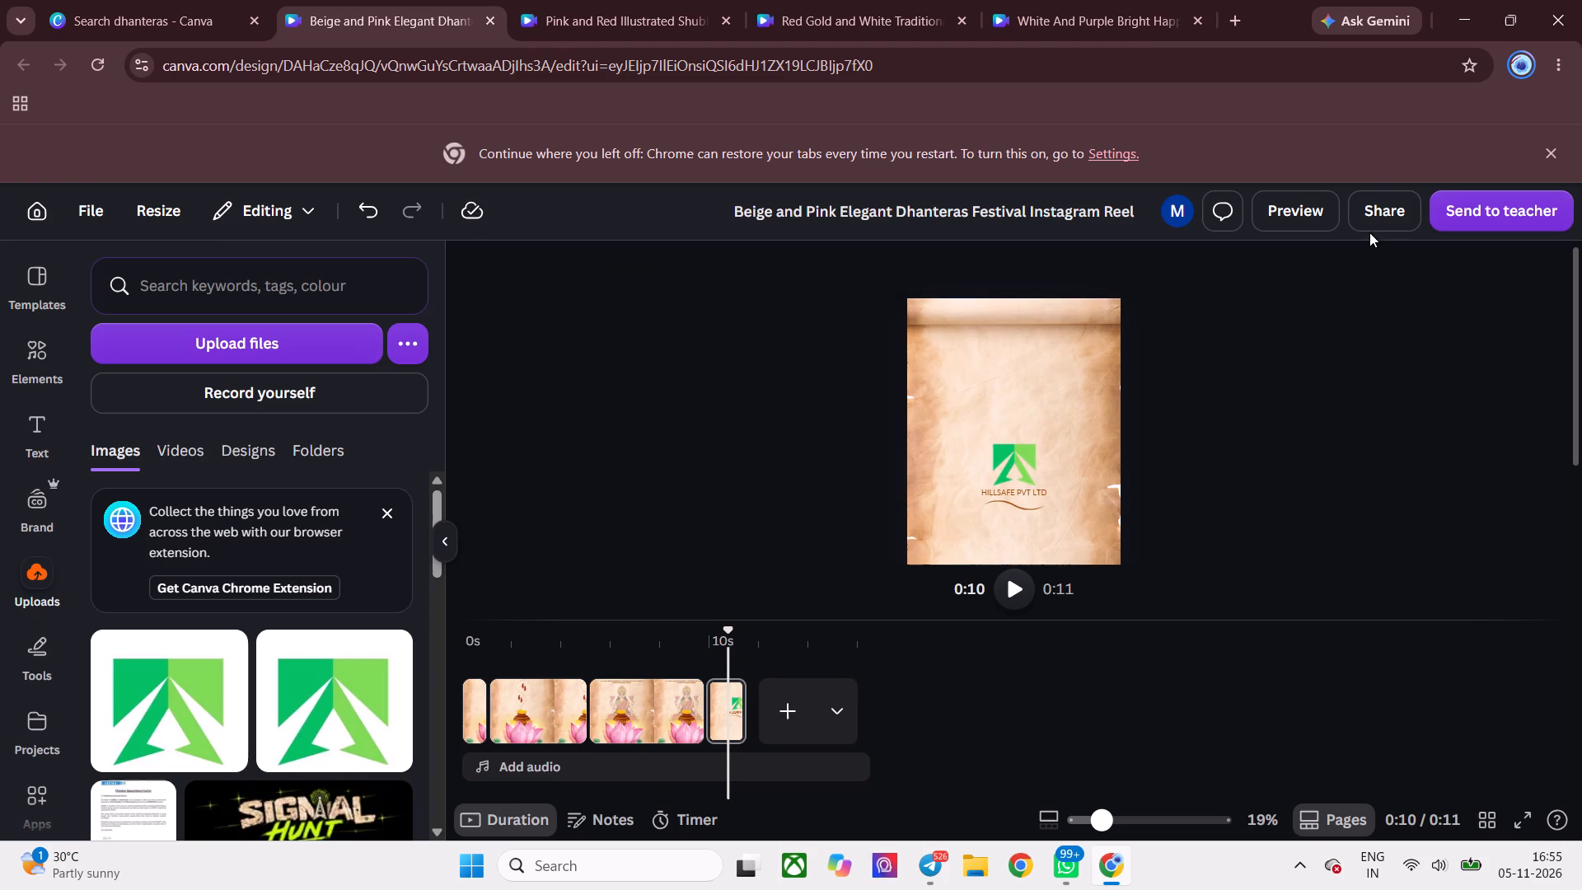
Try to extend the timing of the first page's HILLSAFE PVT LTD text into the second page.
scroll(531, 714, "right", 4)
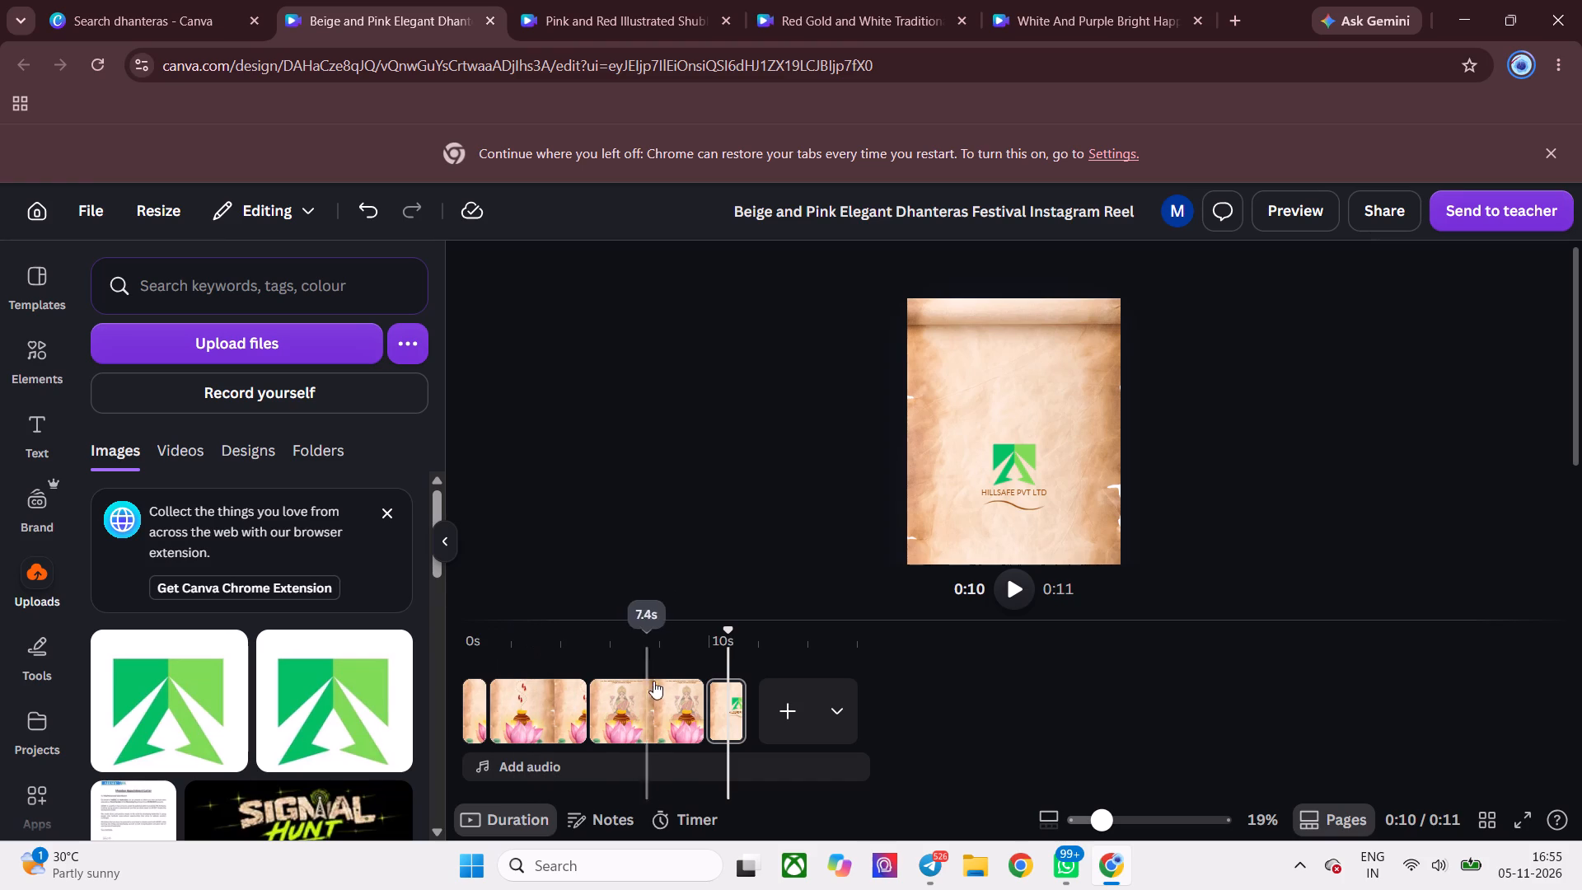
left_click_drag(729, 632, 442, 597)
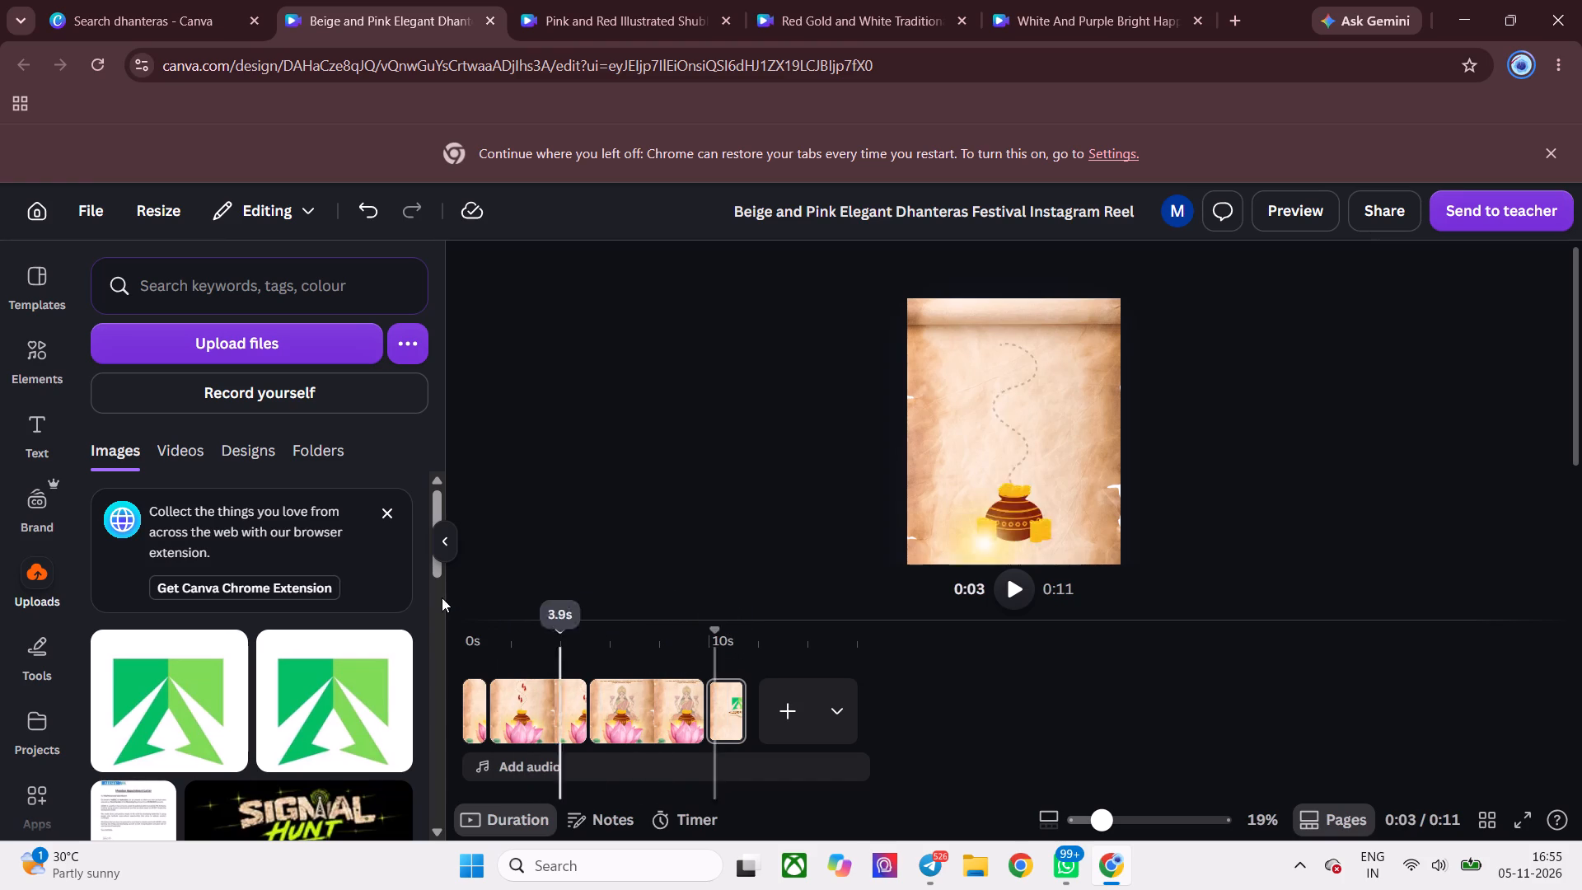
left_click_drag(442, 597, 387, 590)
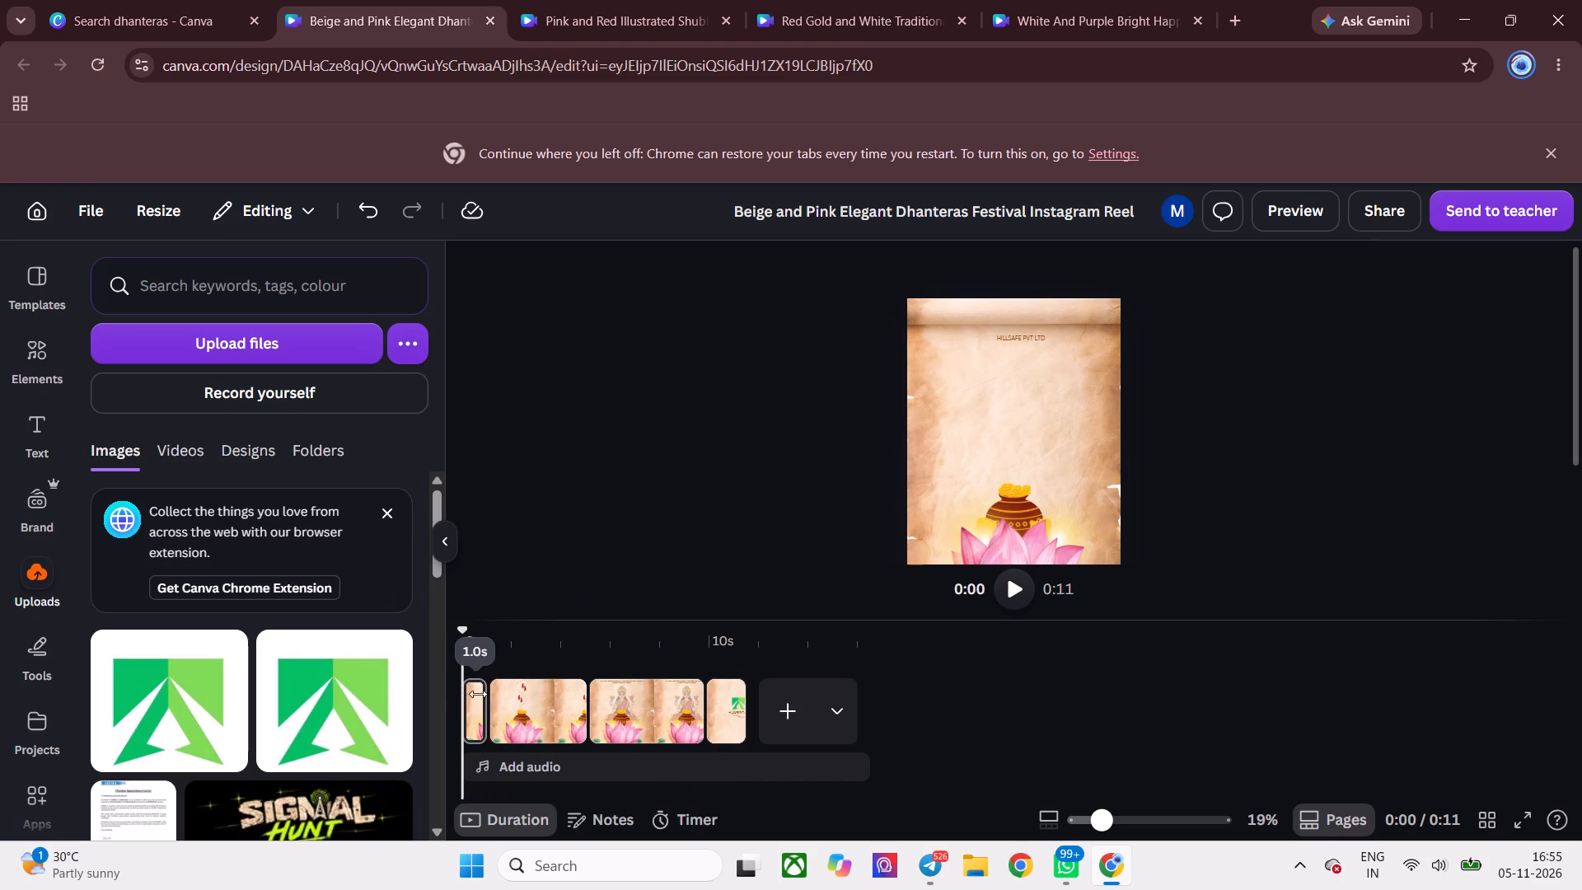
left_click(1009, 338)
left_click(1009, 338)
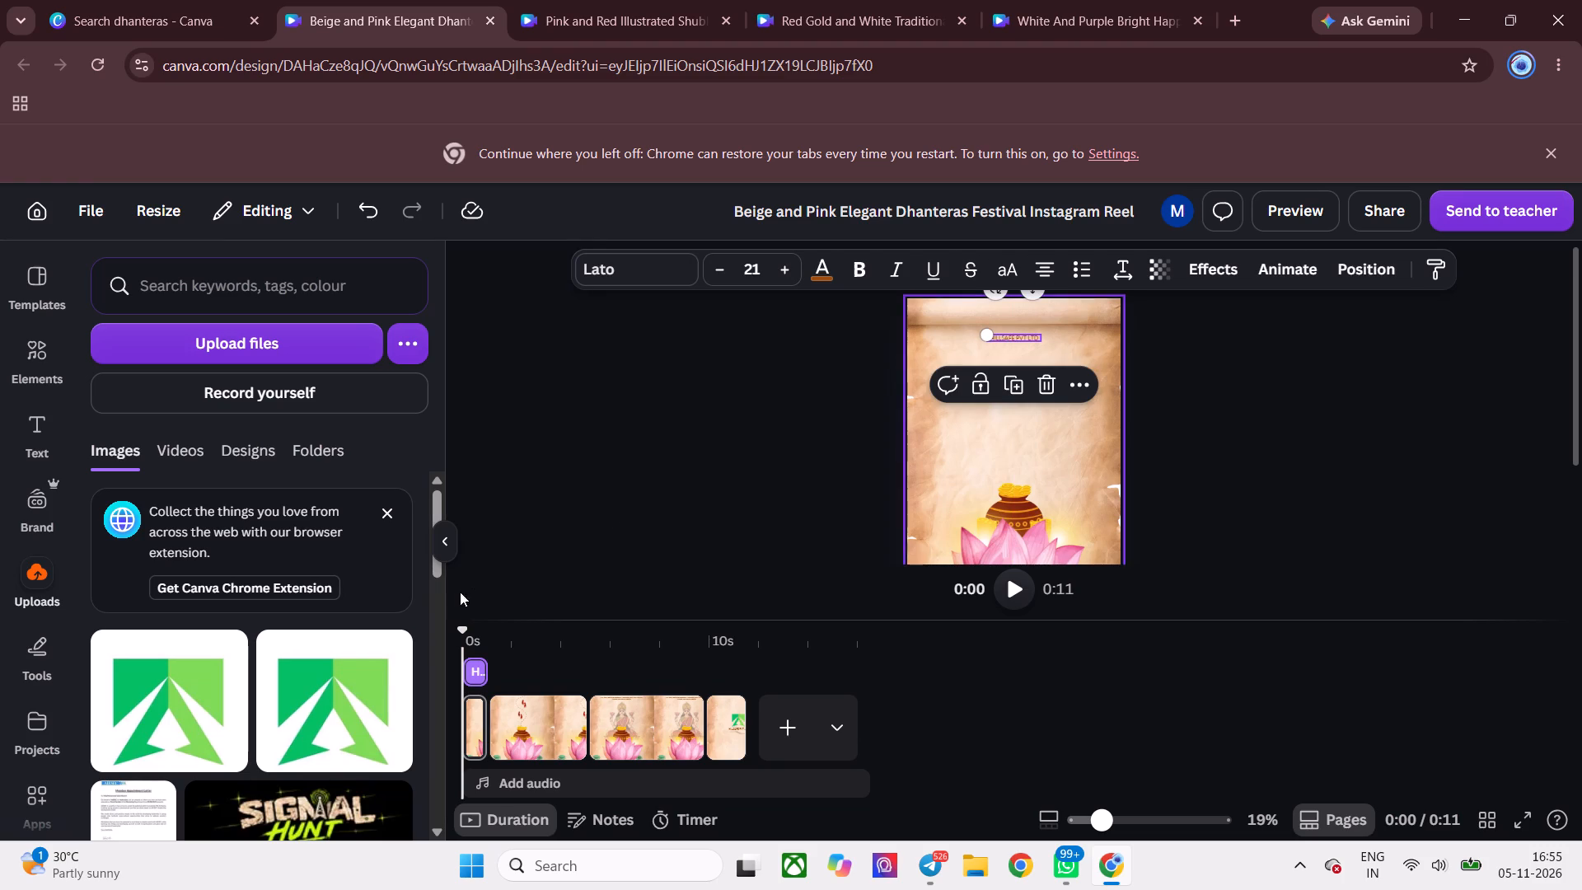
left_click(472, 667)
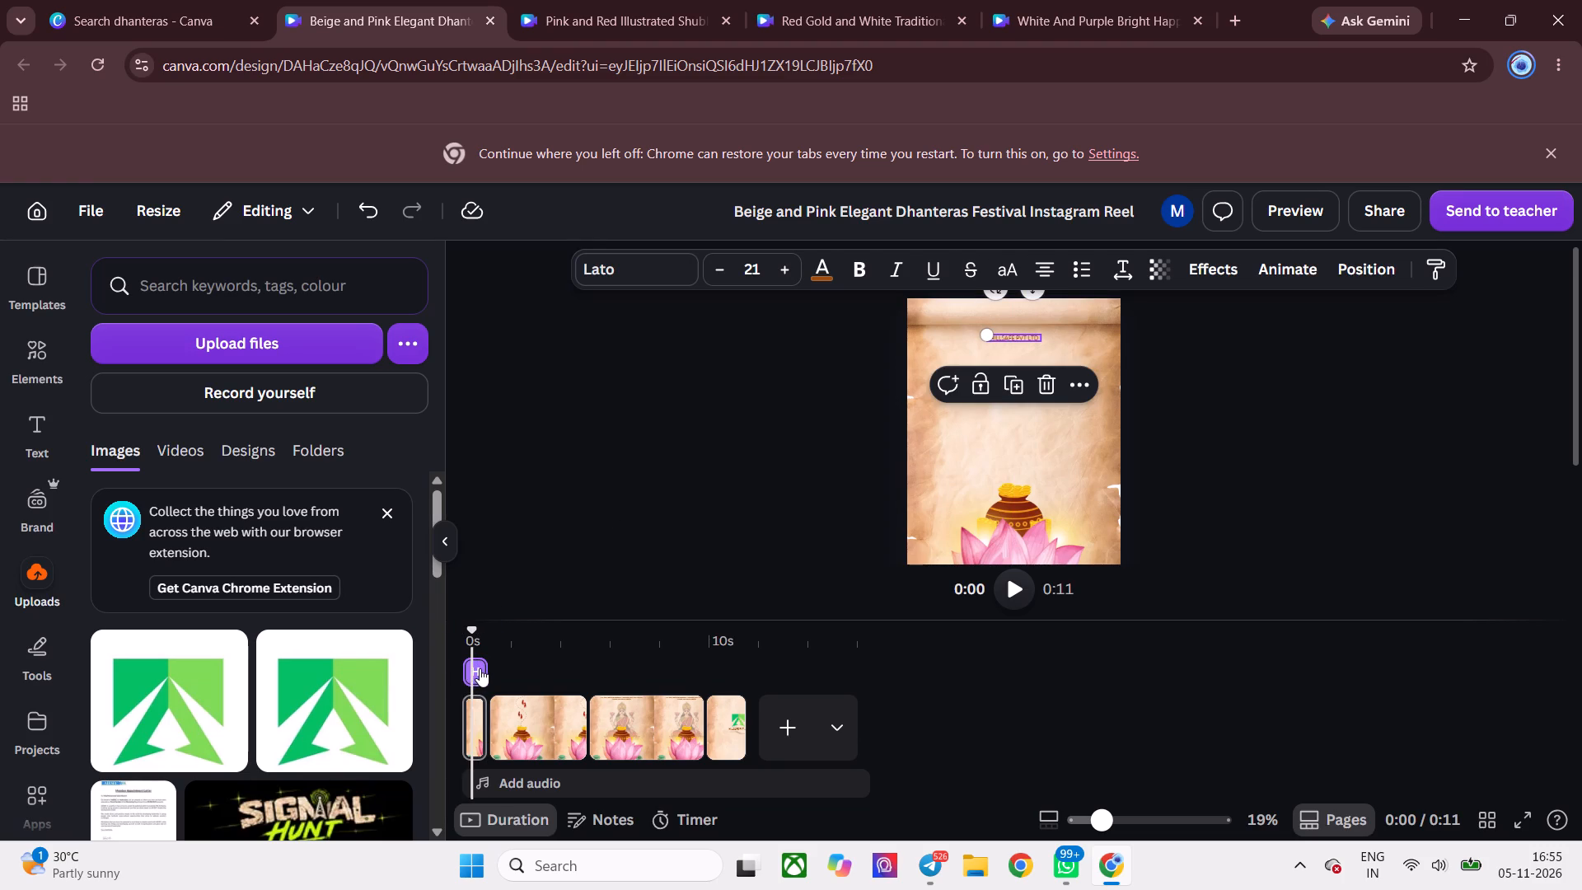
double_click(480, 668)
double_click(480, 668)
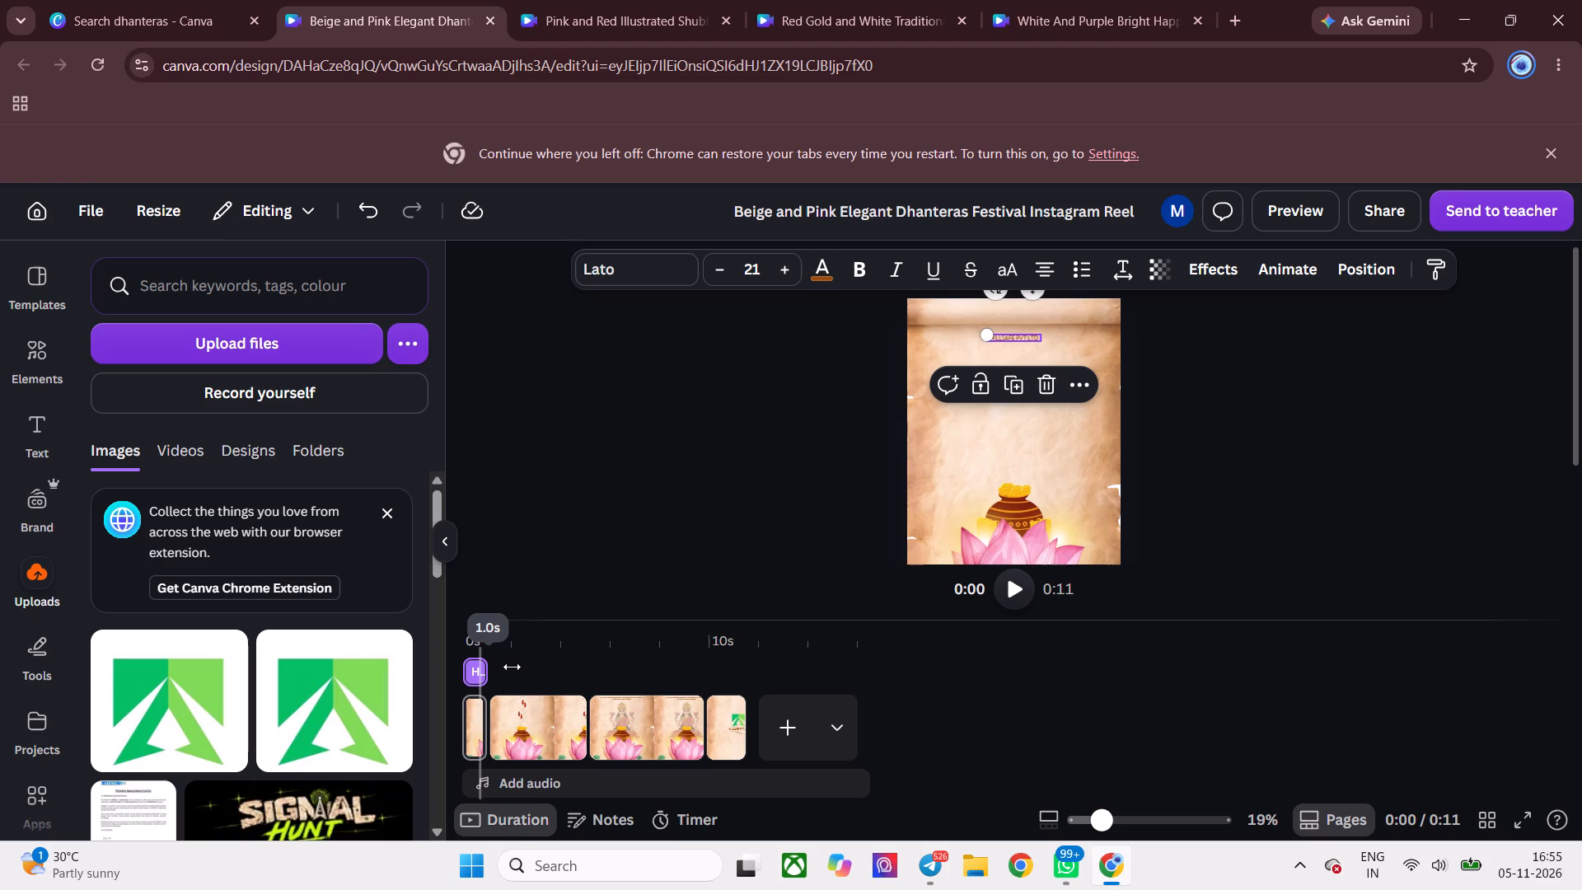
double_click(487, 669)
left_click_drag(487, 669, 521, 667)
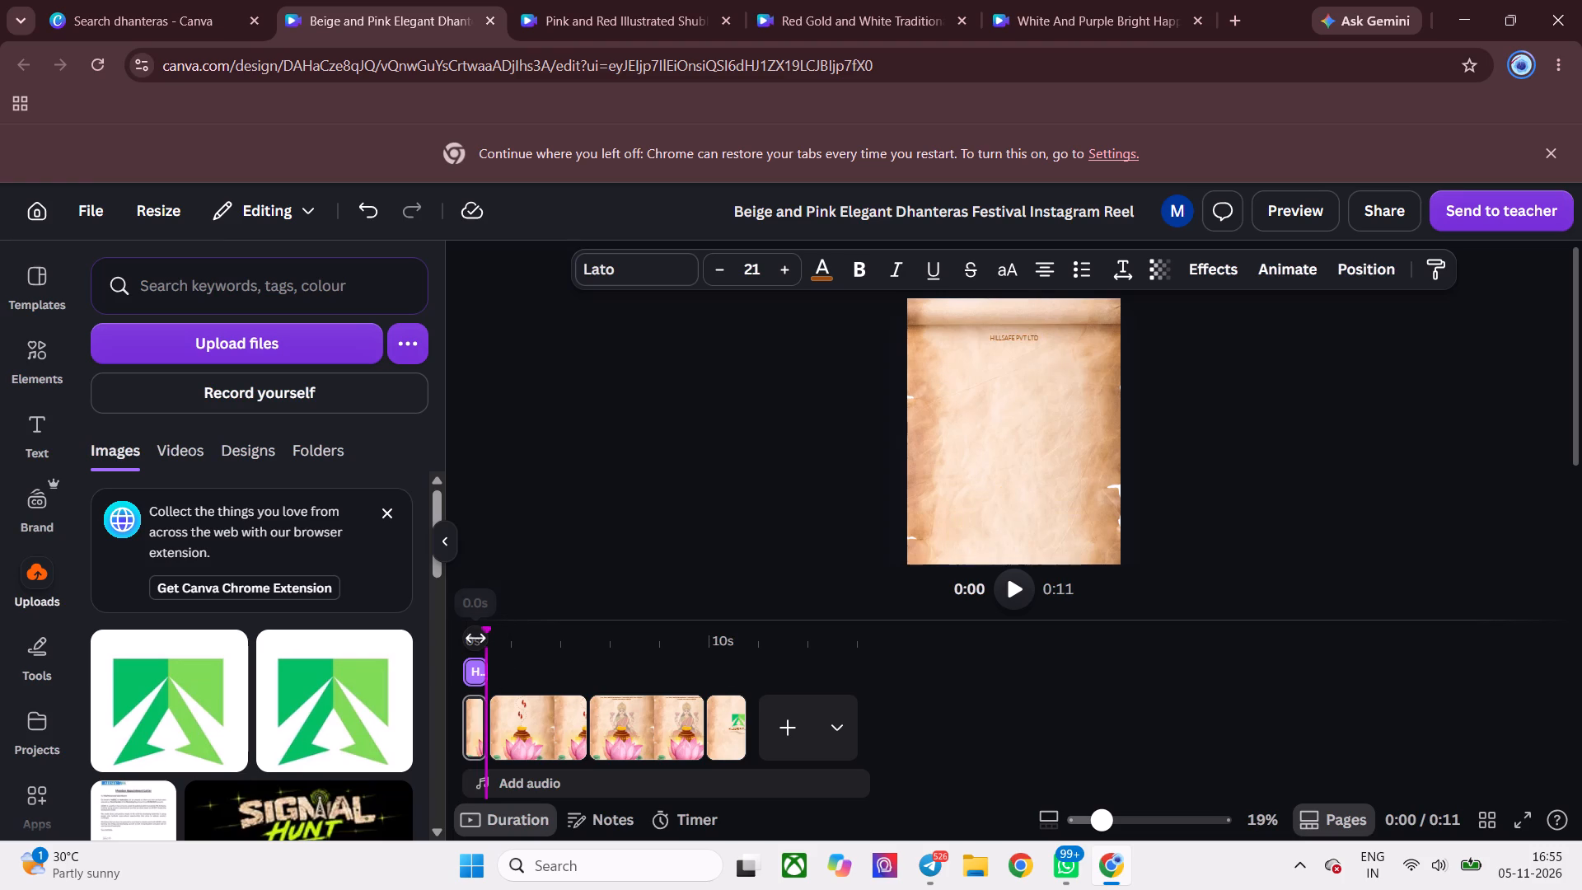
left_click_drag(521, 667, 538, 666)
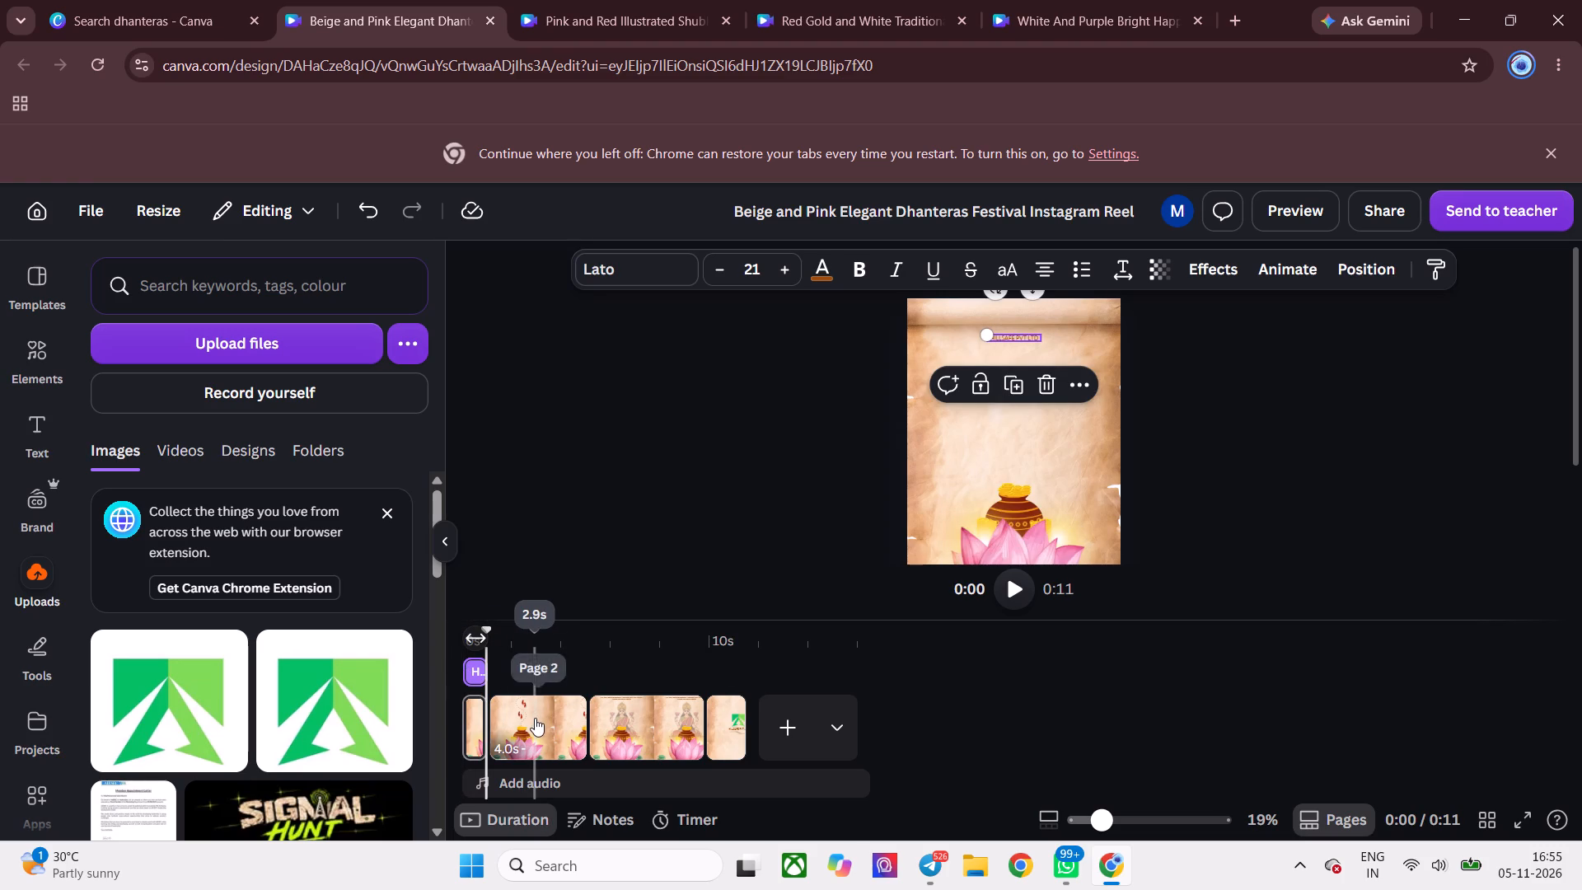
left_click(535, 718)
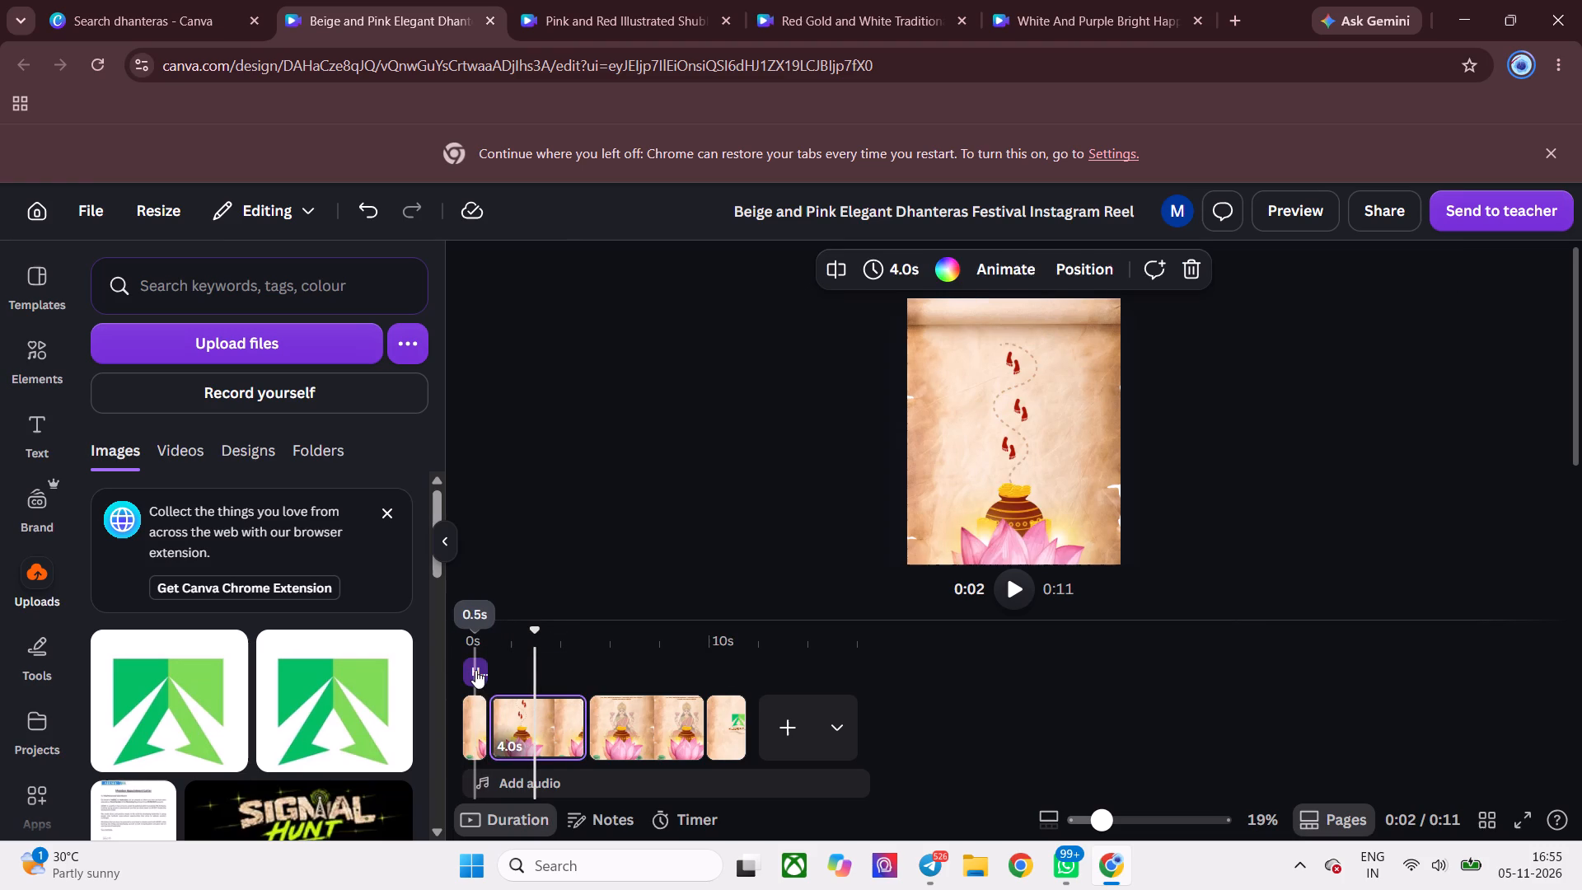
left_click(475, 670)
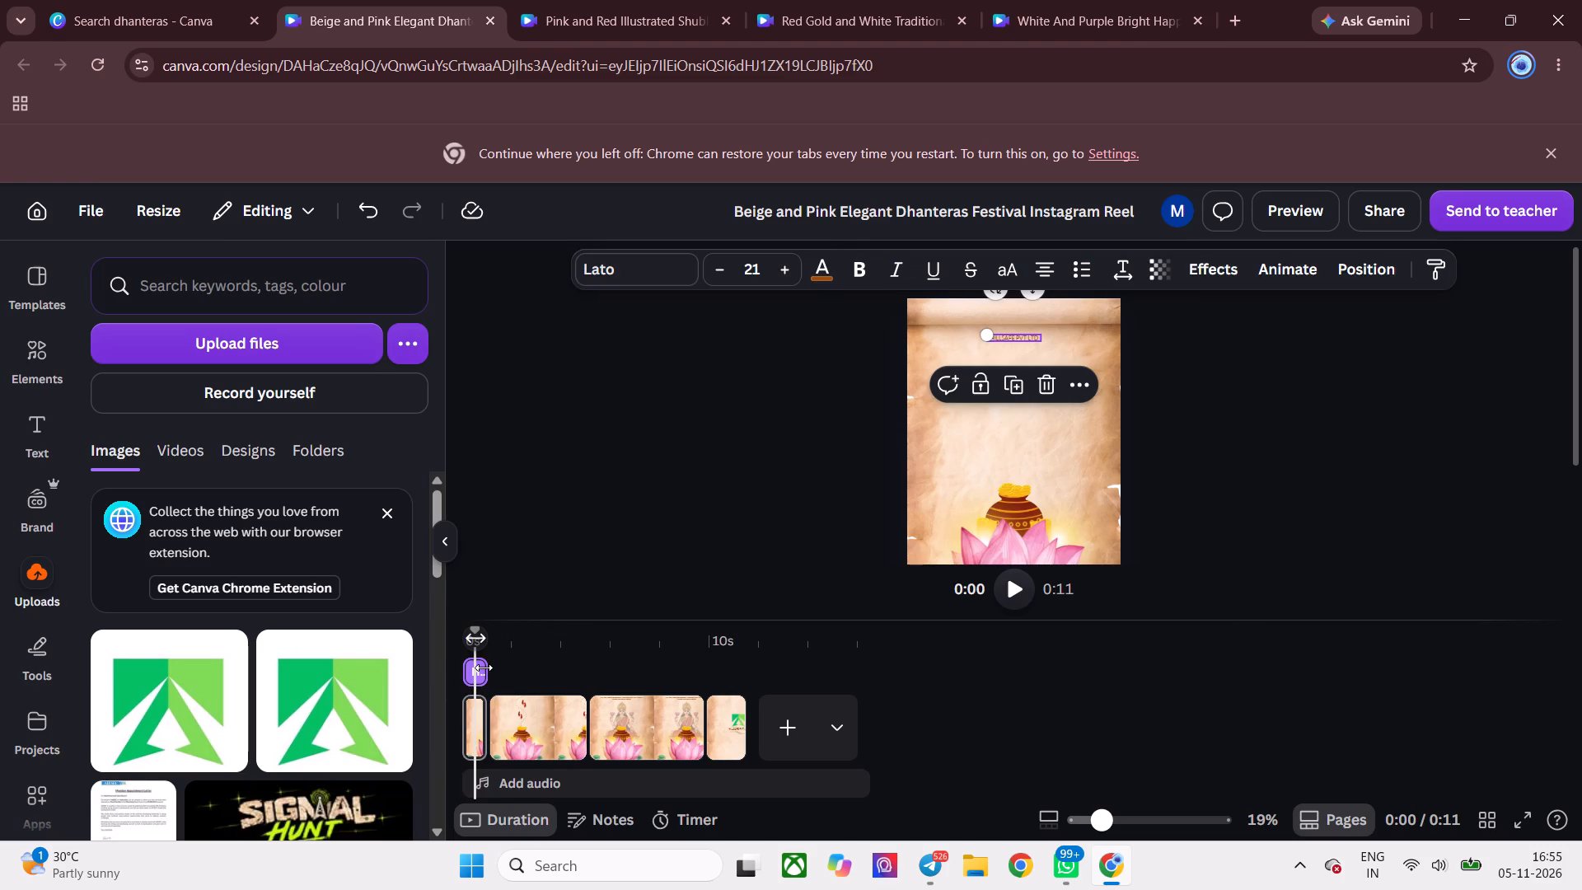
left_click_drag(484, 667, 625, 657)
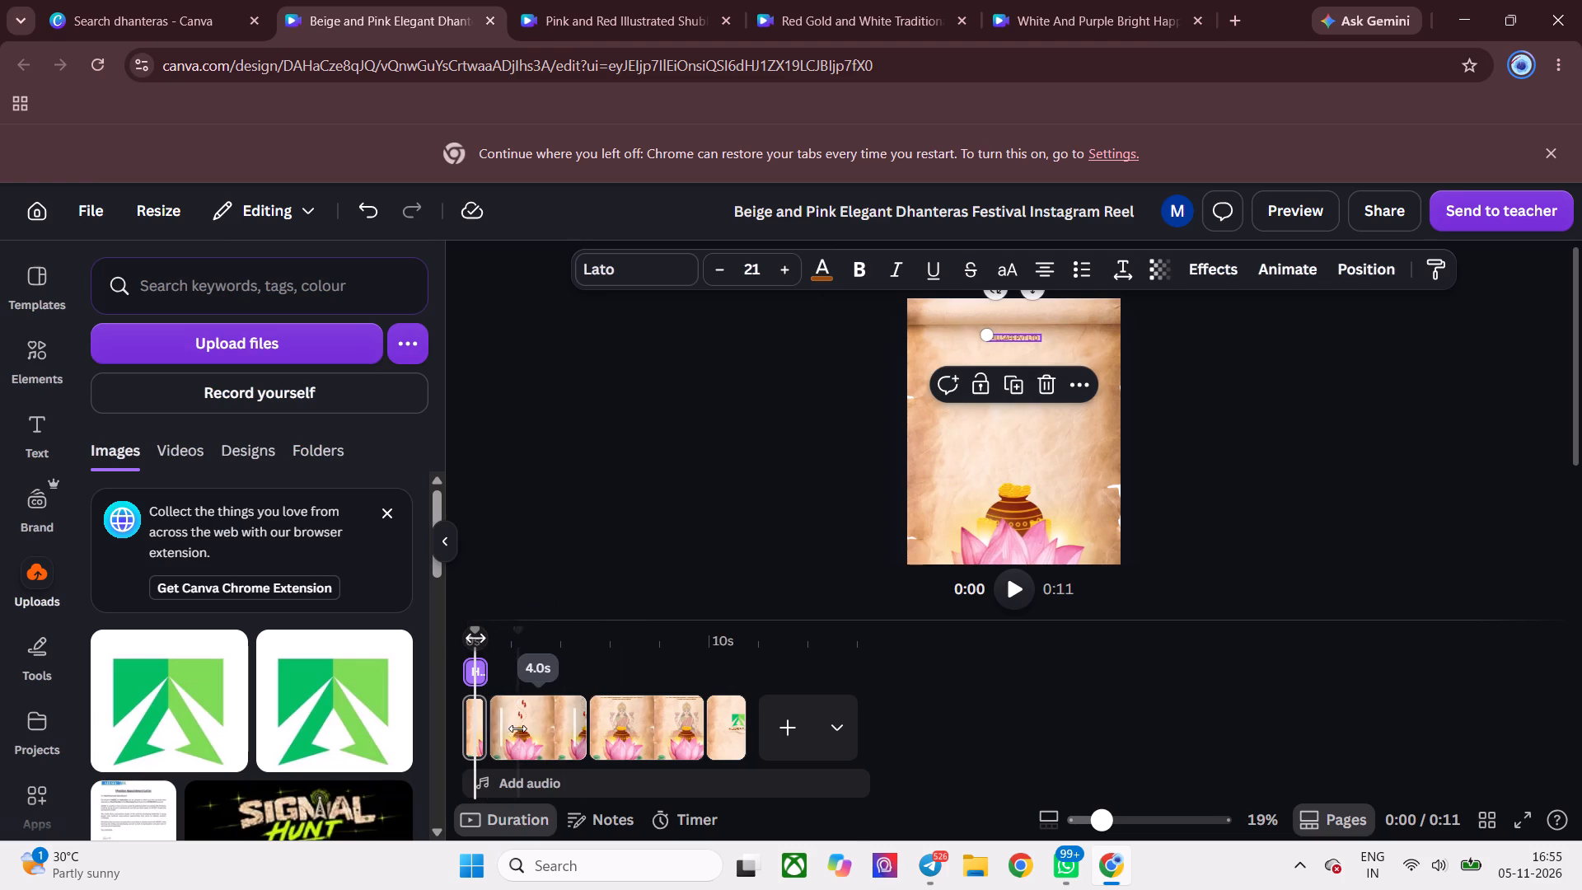
Preview the Dhanteras reel to check how the branded pages play.
left_click(1294, 219)
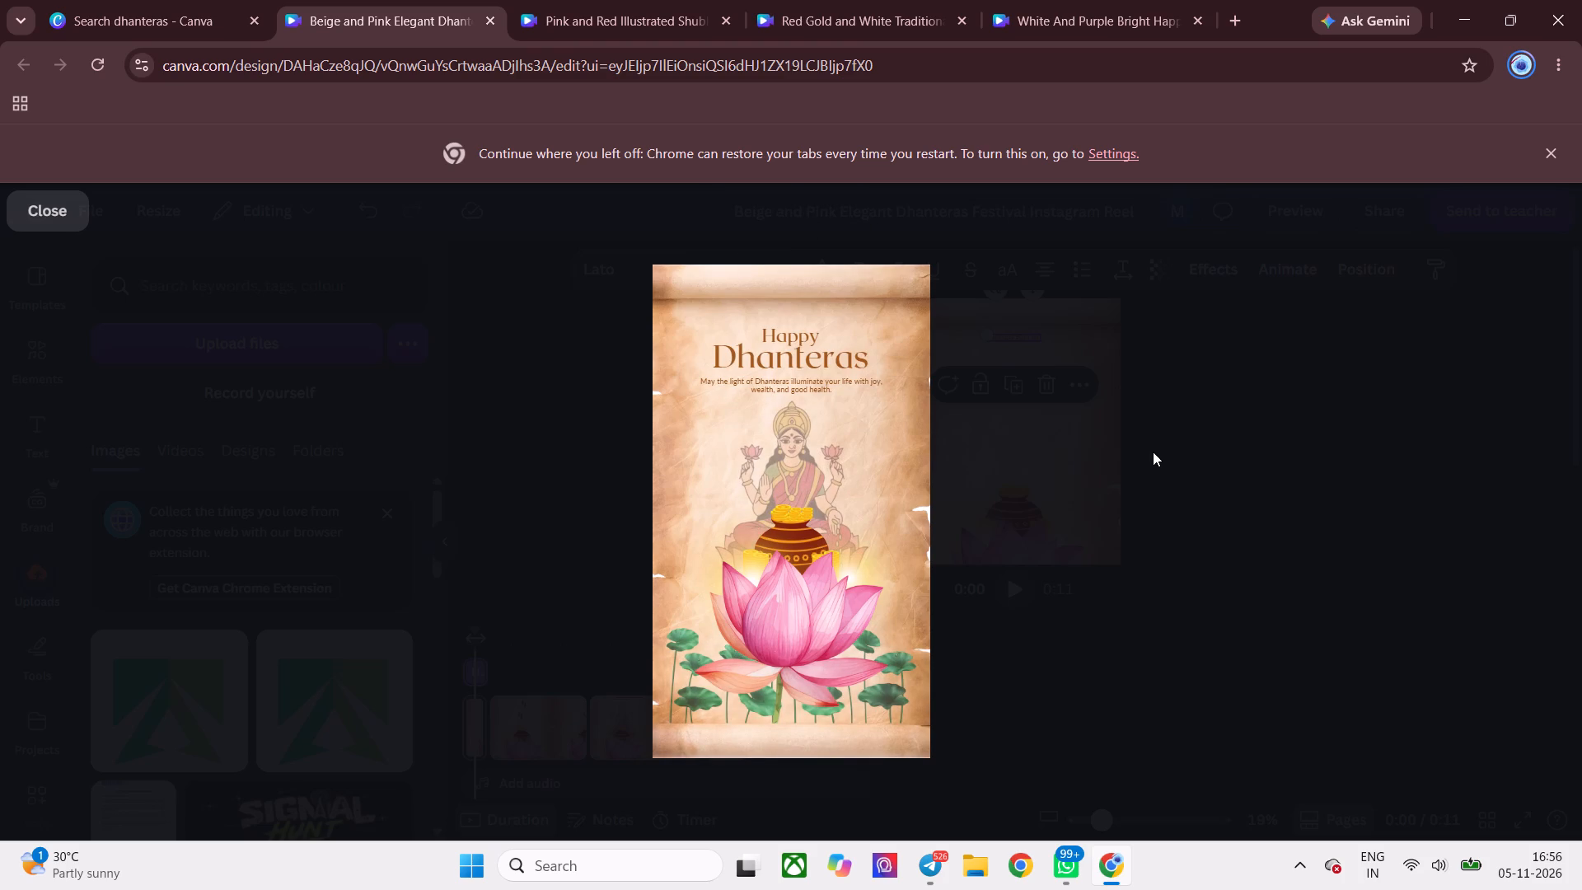
left_click(1153, 452)
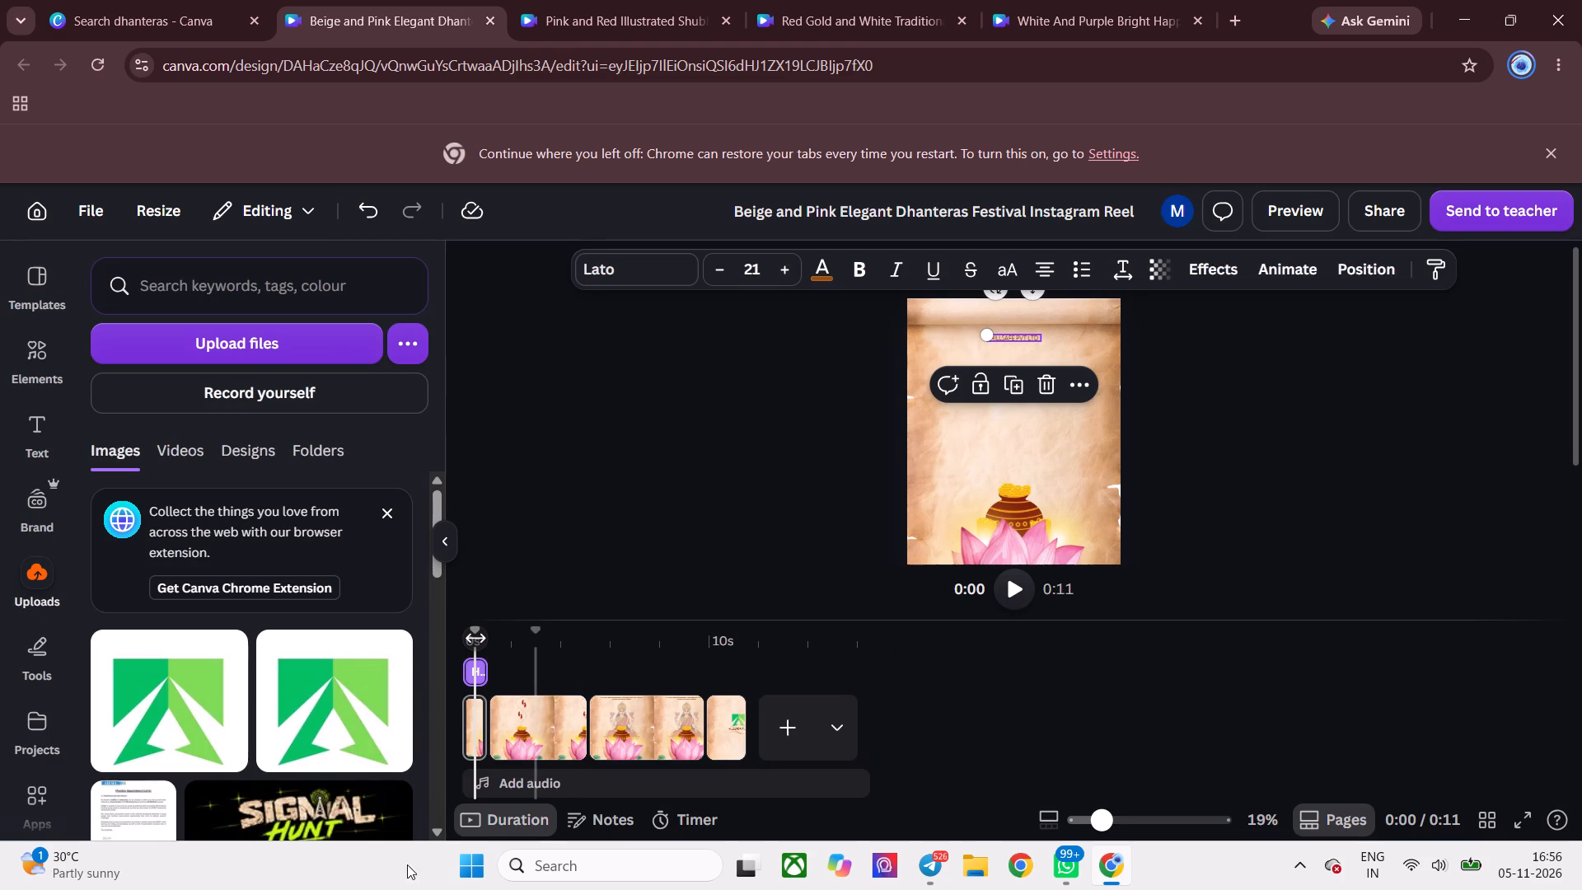
Copy the HILLSAFE PVT LTD text from the reel's first page.
left_click(543, 733)
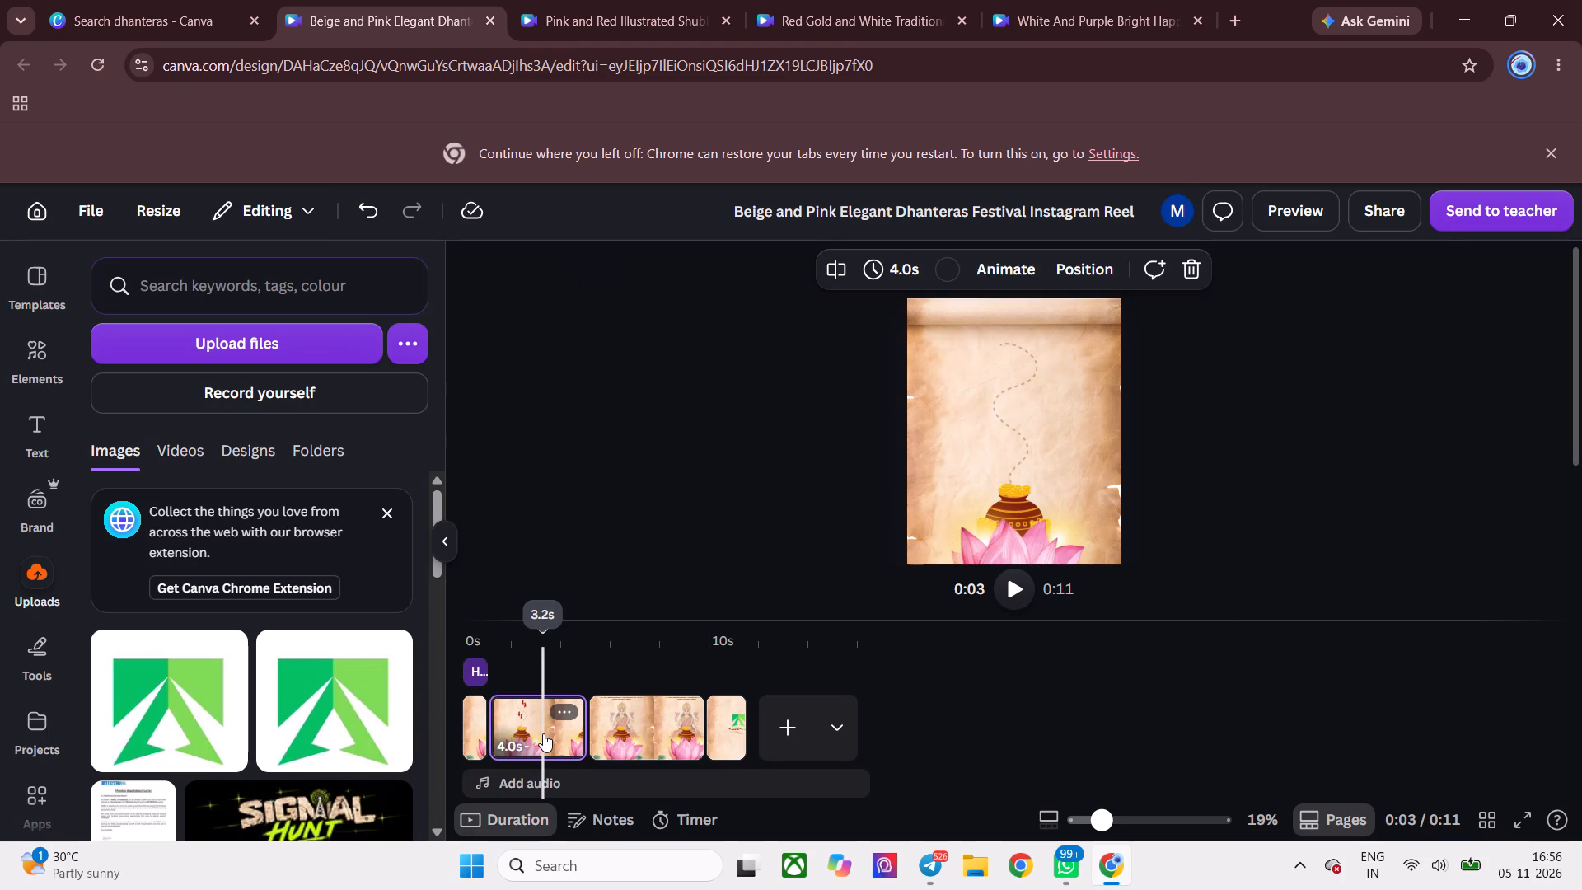
left_click(479, 744)
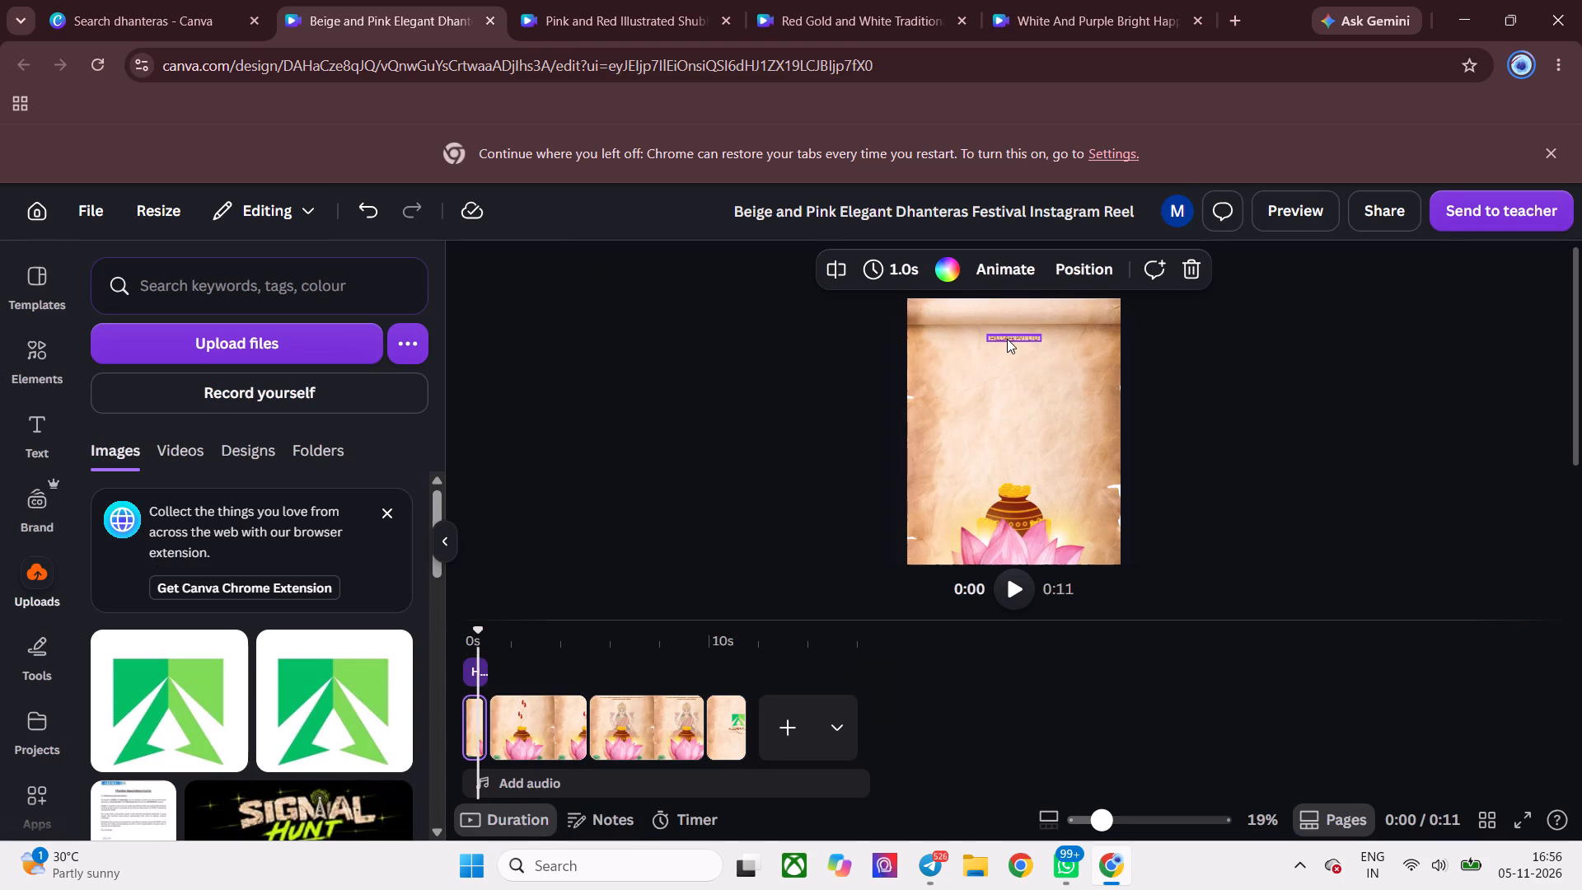
double_click(1005, 335)
triple_click(1005, 335)
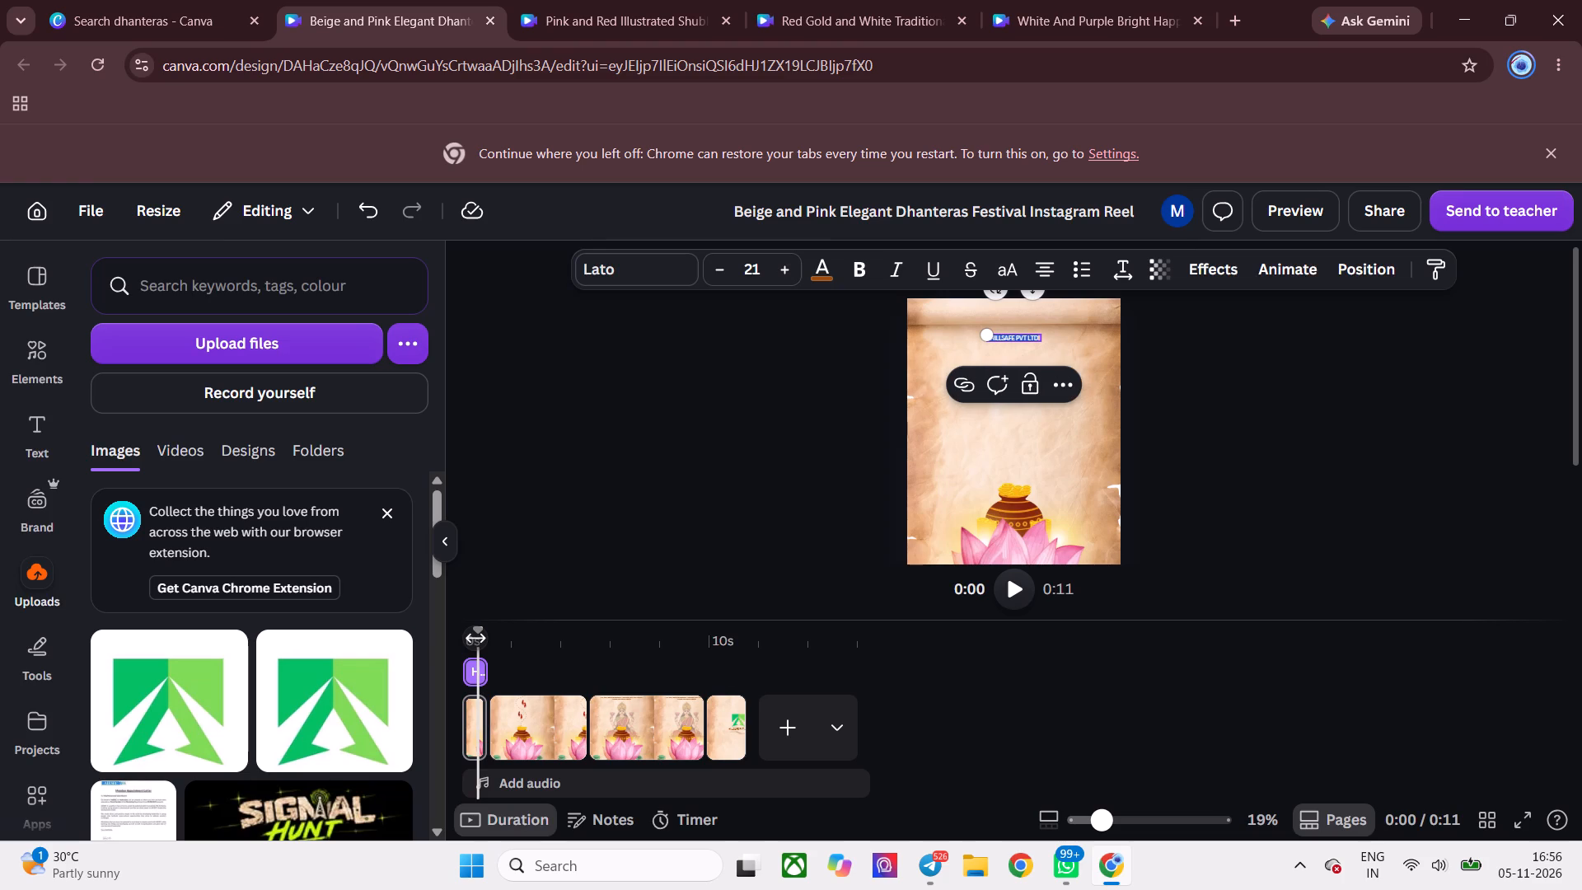
key("ctrl+c")
Add a body text box to the second page and move it up above the footprints.
left_click(519, 721)
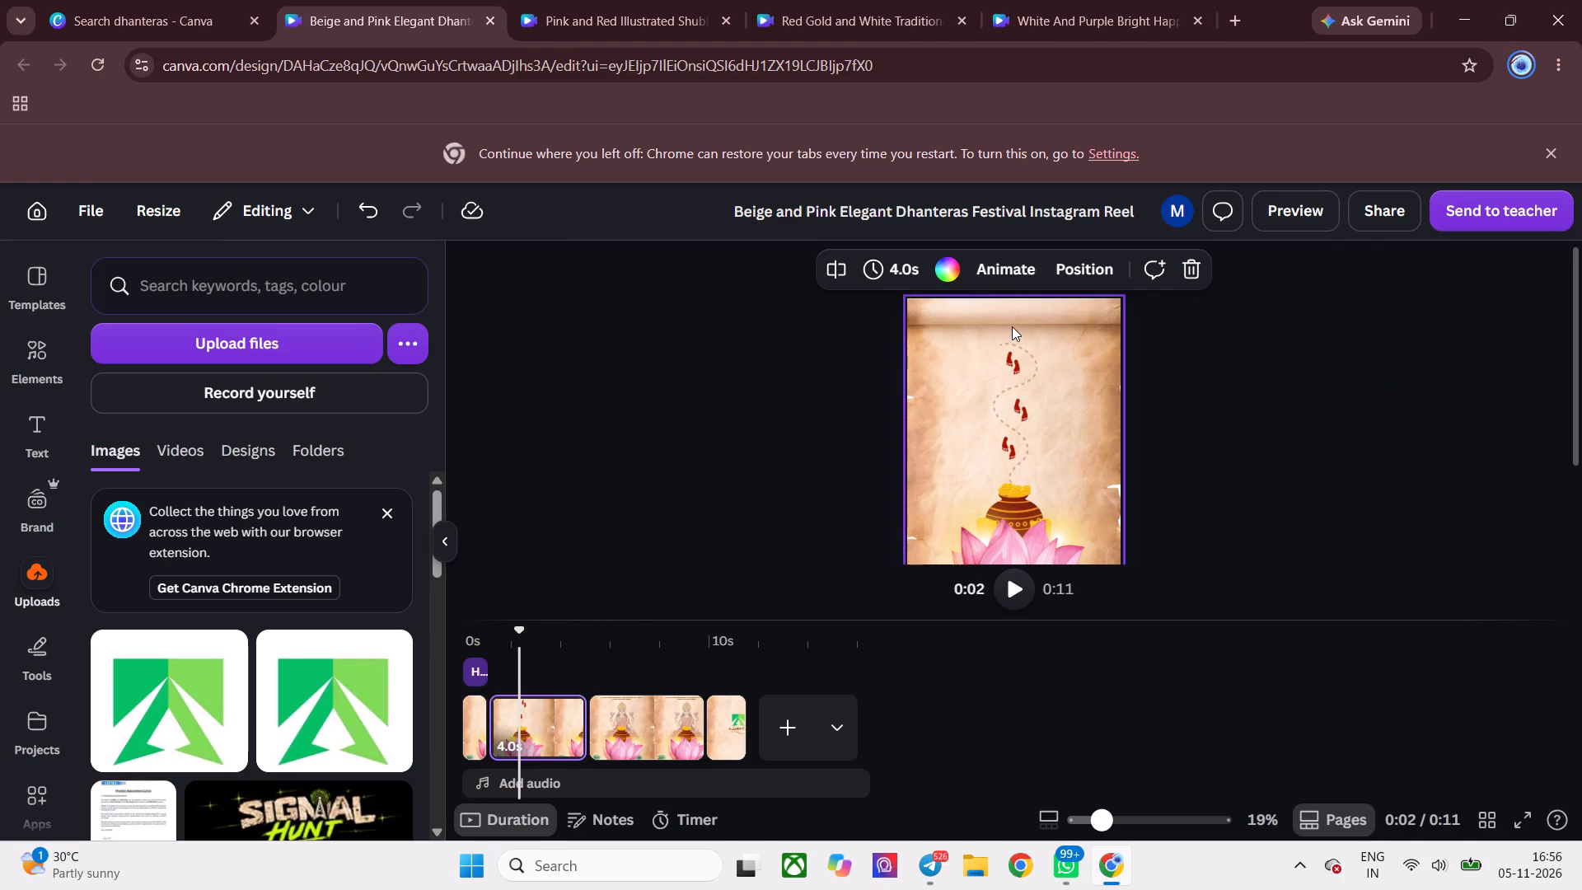
left_click(48, 425)
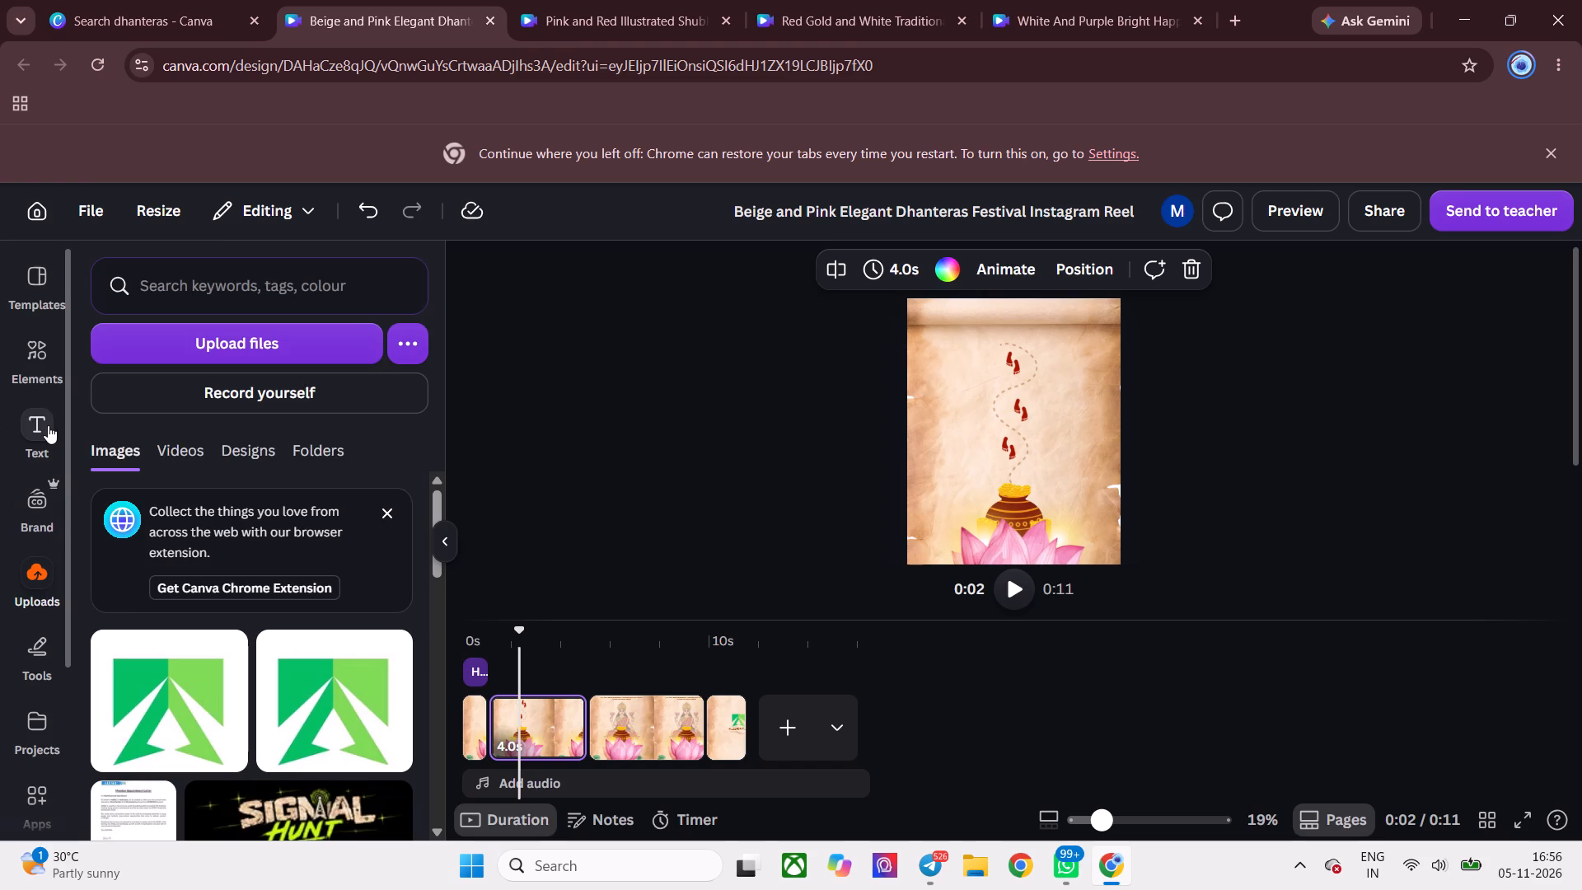
left_click(264, 708)
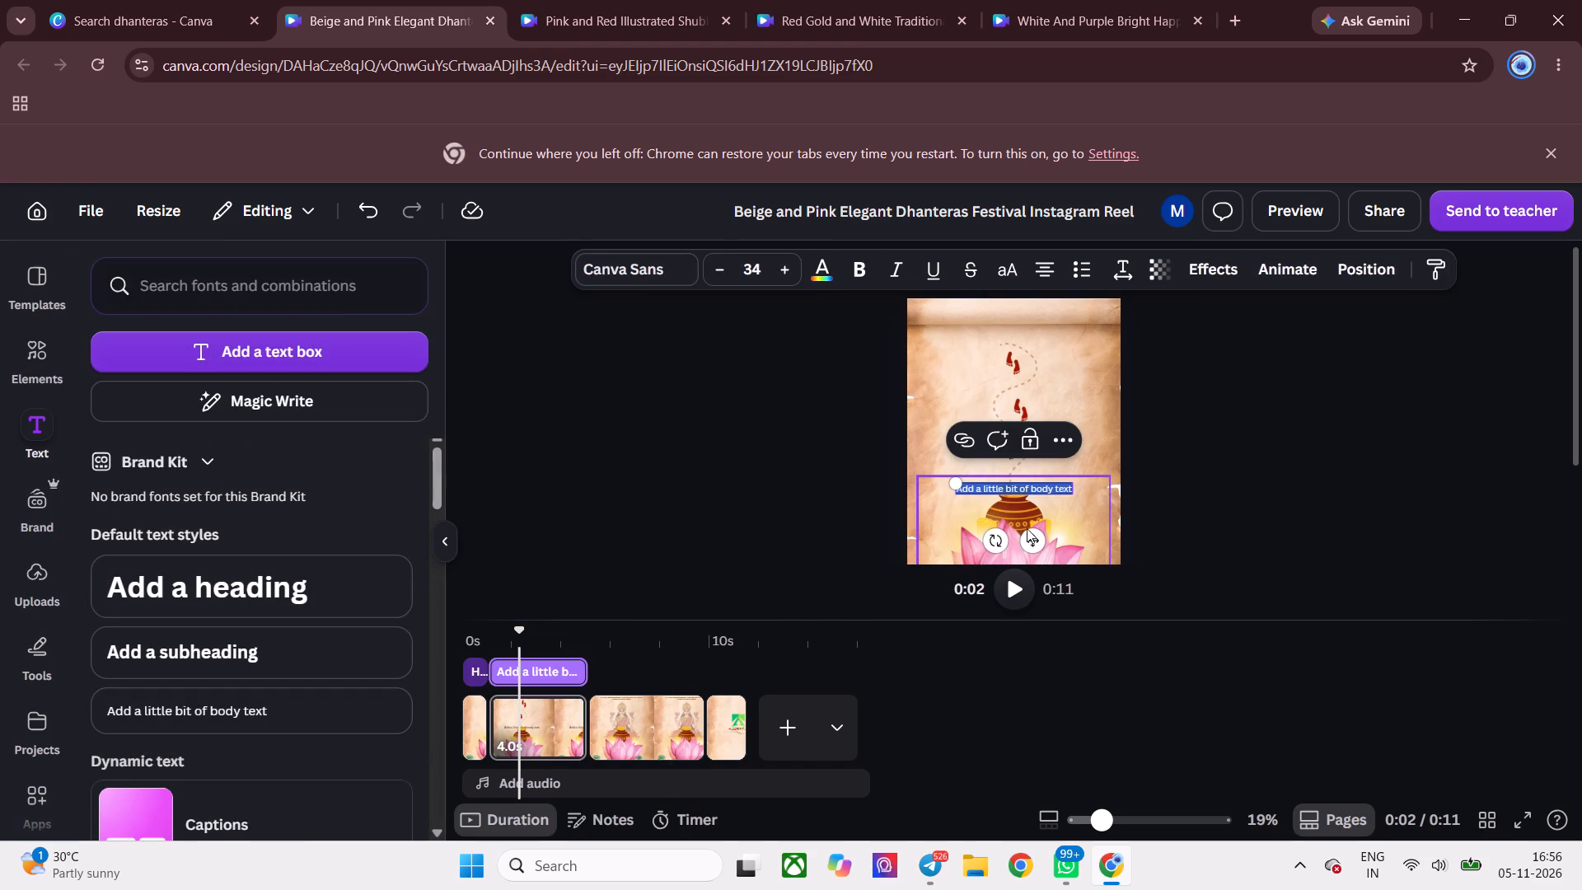
left_click_drag(1029, 536, 1025, 398)
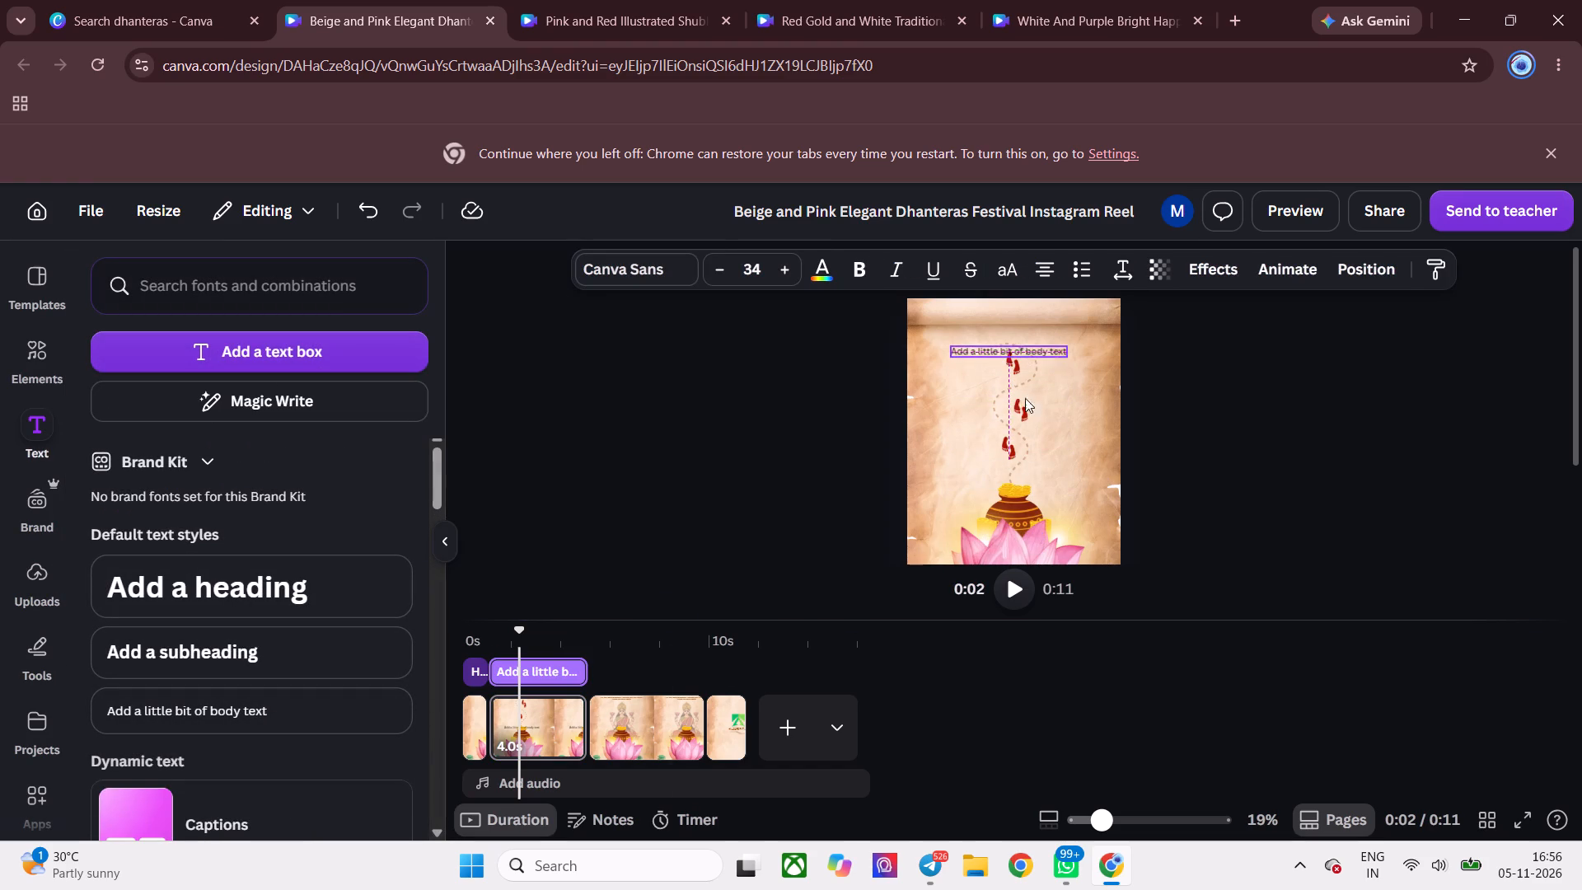
left_click_drag(1025, 398, 1024, 380)
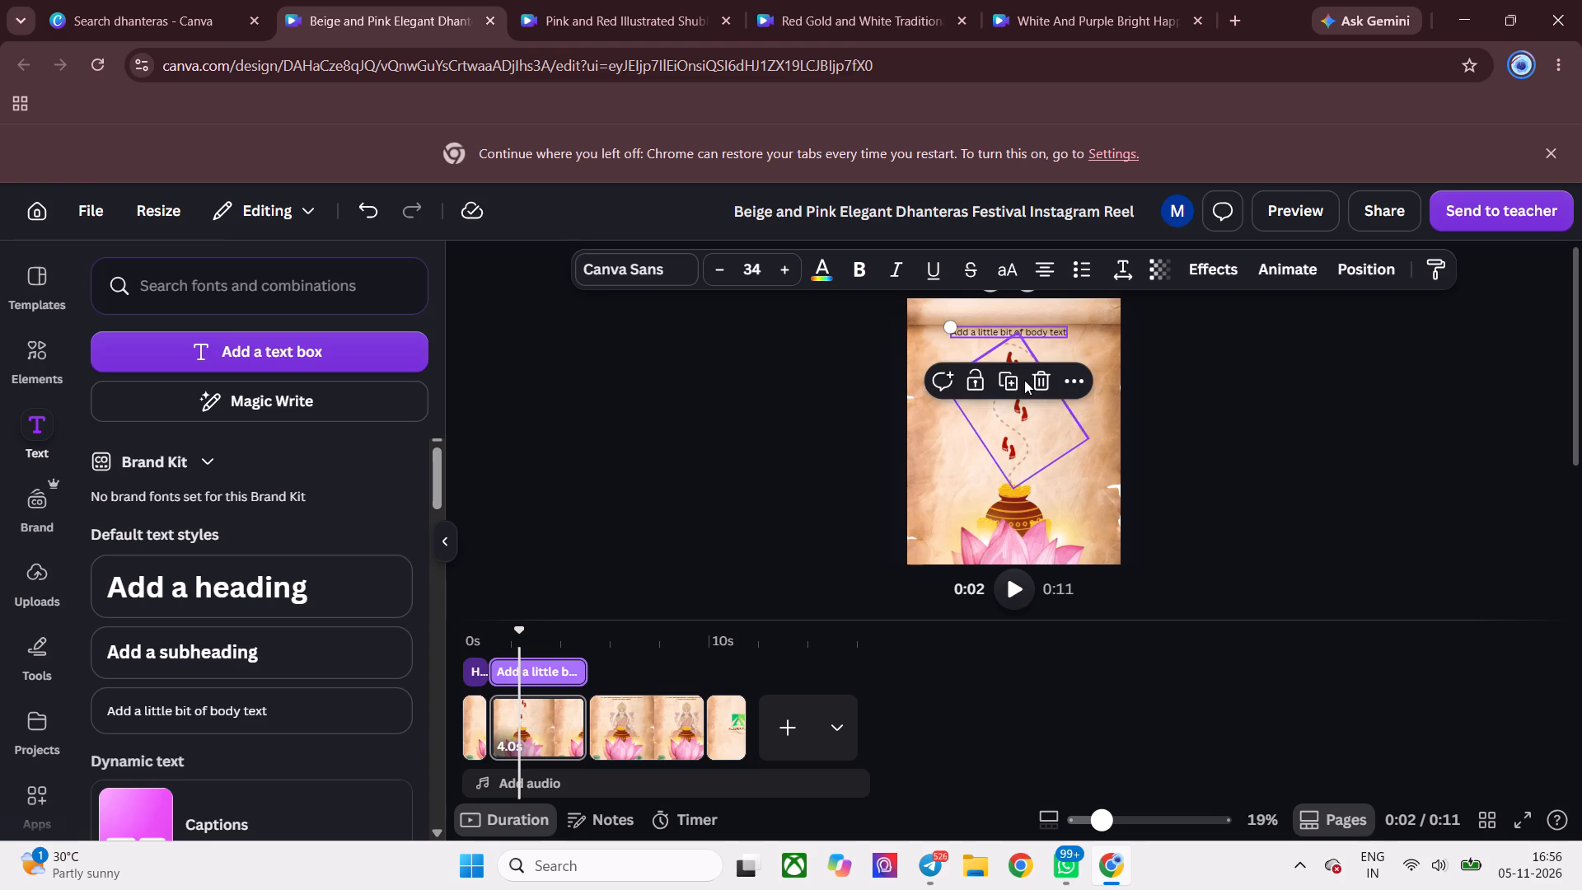
Replace the placeholder wording in the second page's text box with the copied HILLSAFE PVT LTD.
triple_click(981, 326)
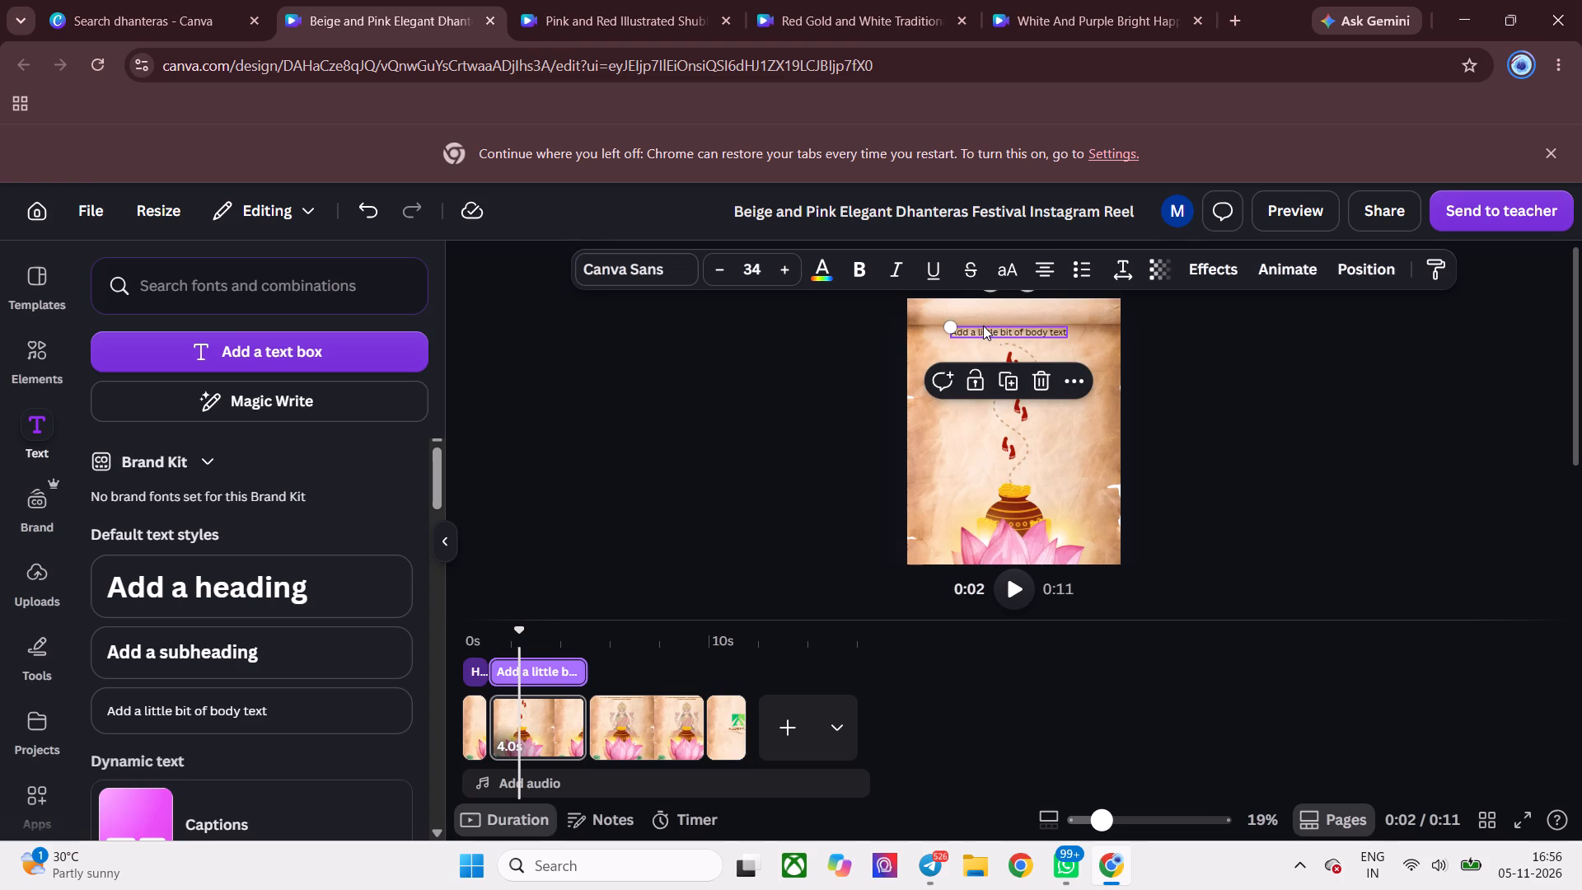
triple_click(985, 329)
key("BackSpace")
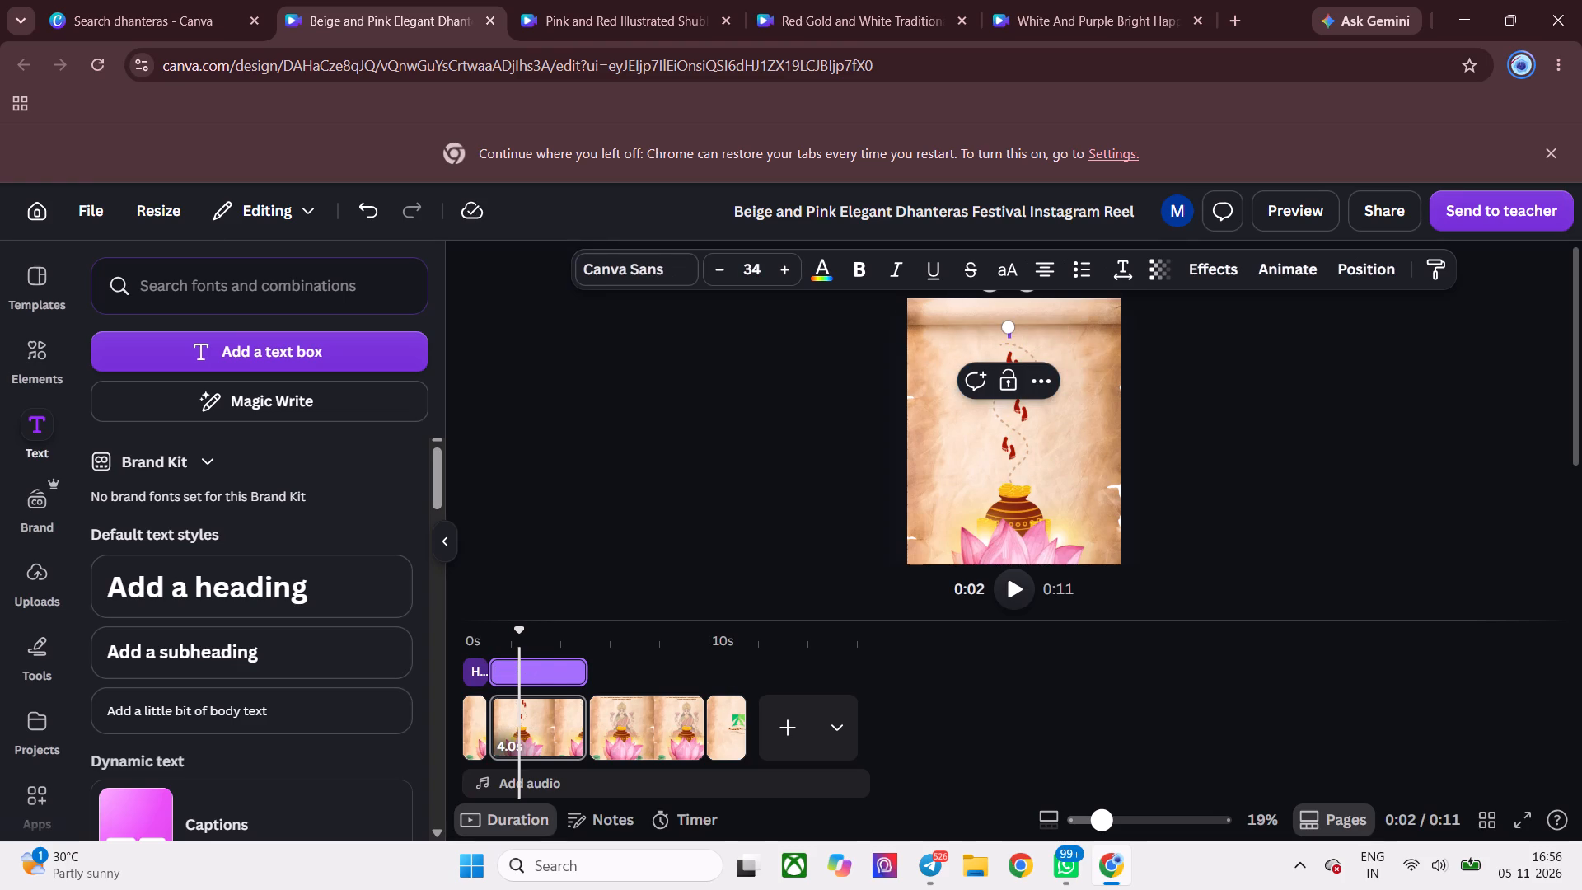
key("ctrl+v")
left_click(1272, 415)
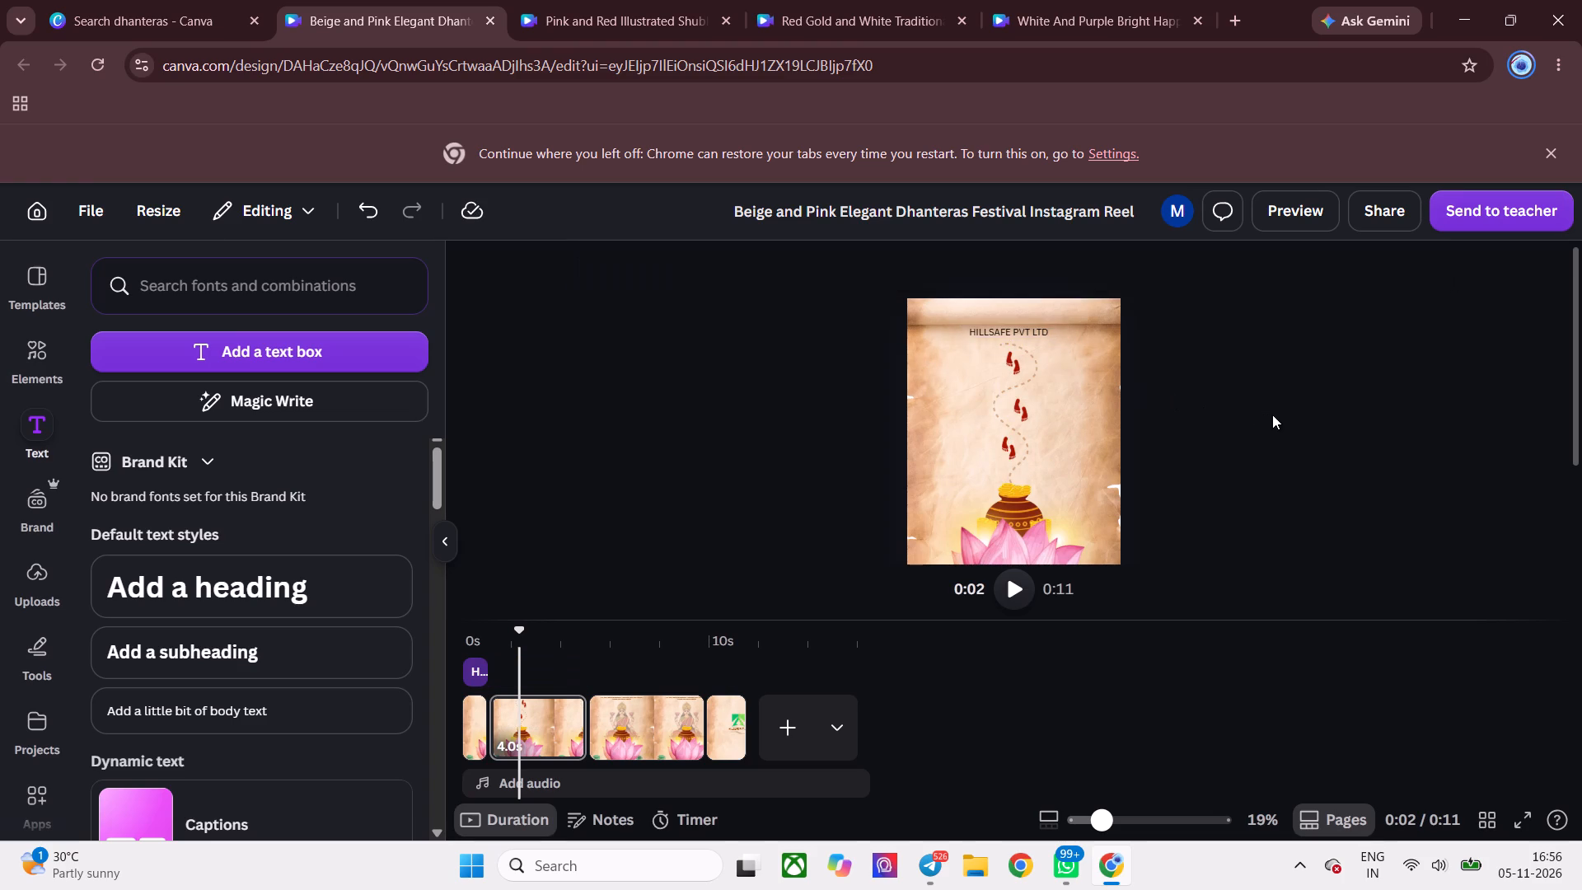
Centre the HILLSAFE PVT LTD text horizontally near the top of the second page, above the footprints.
left_click_drag(985, 330, 999, 329)
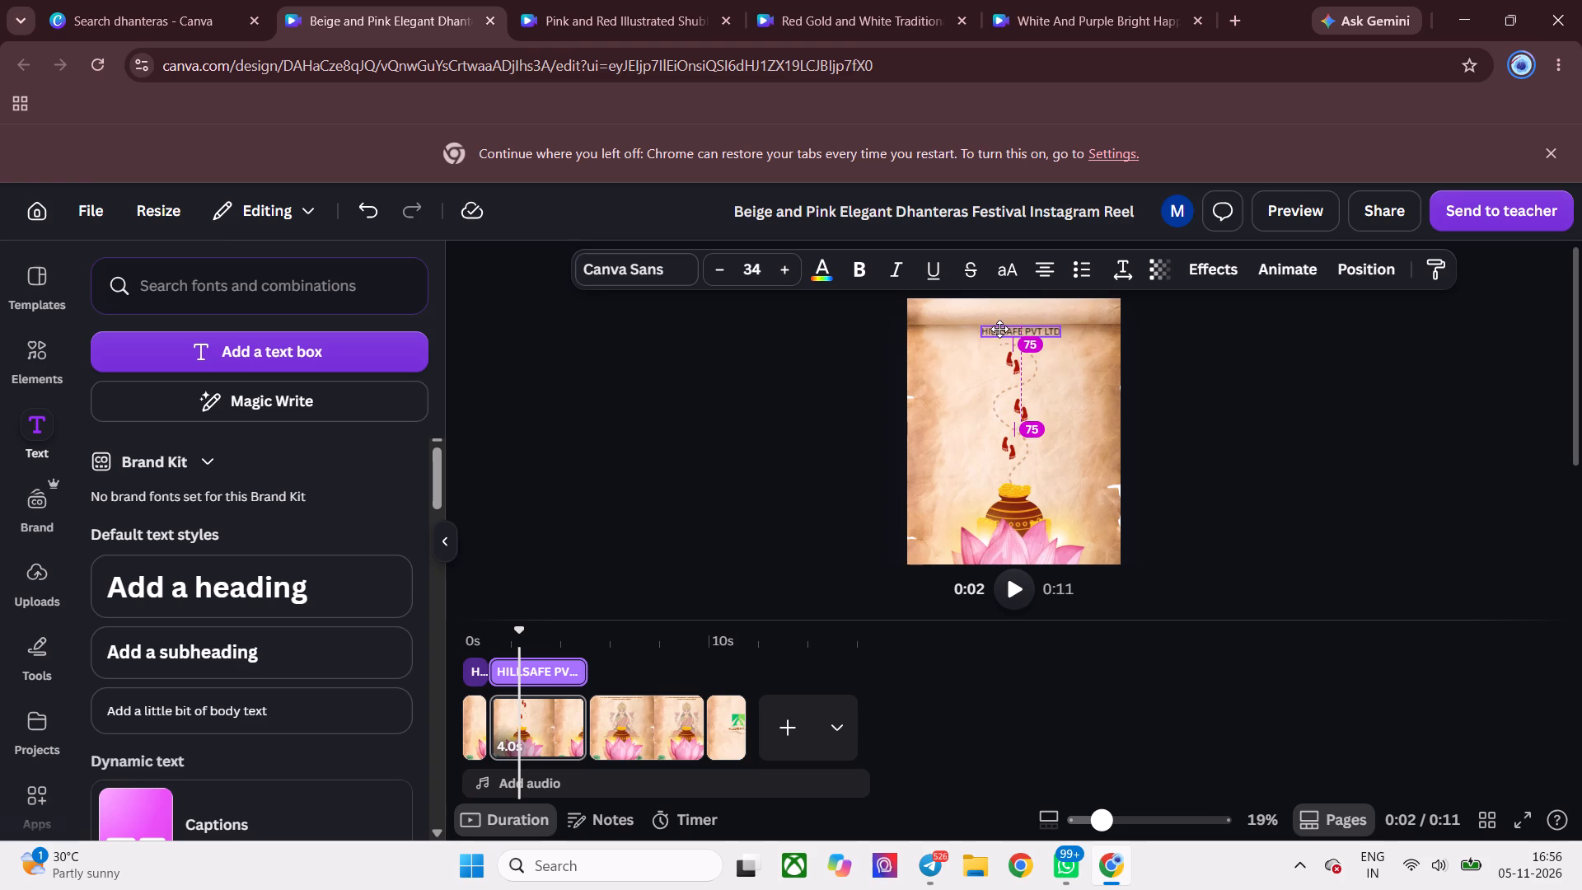
left_click_drag(999, 329, 1003, 328)
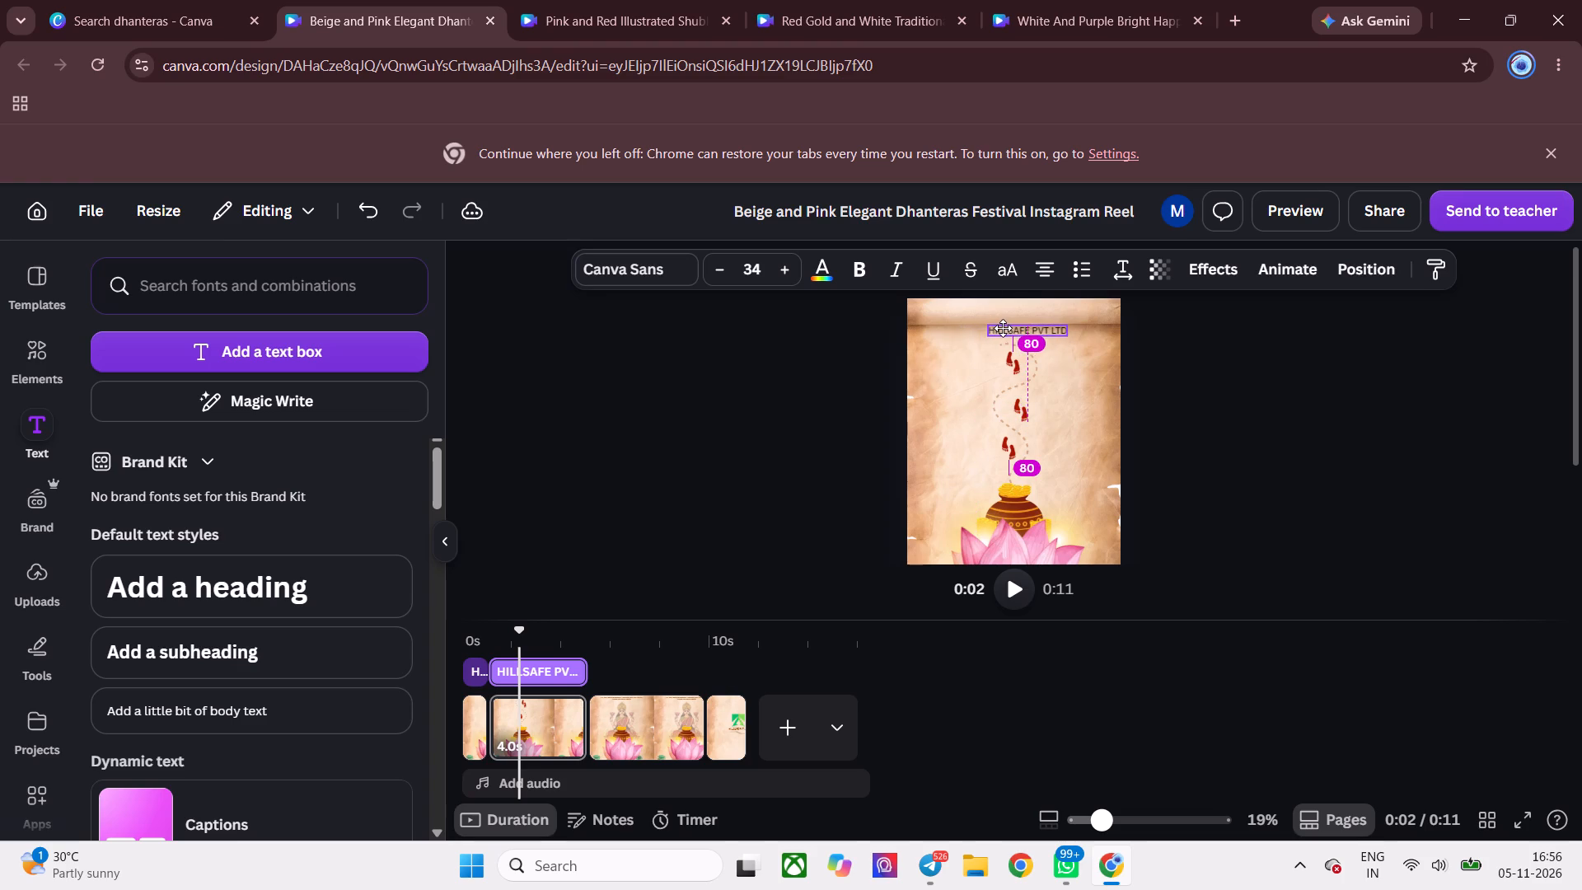
left_click_drag(1003, 328, 987, 329)
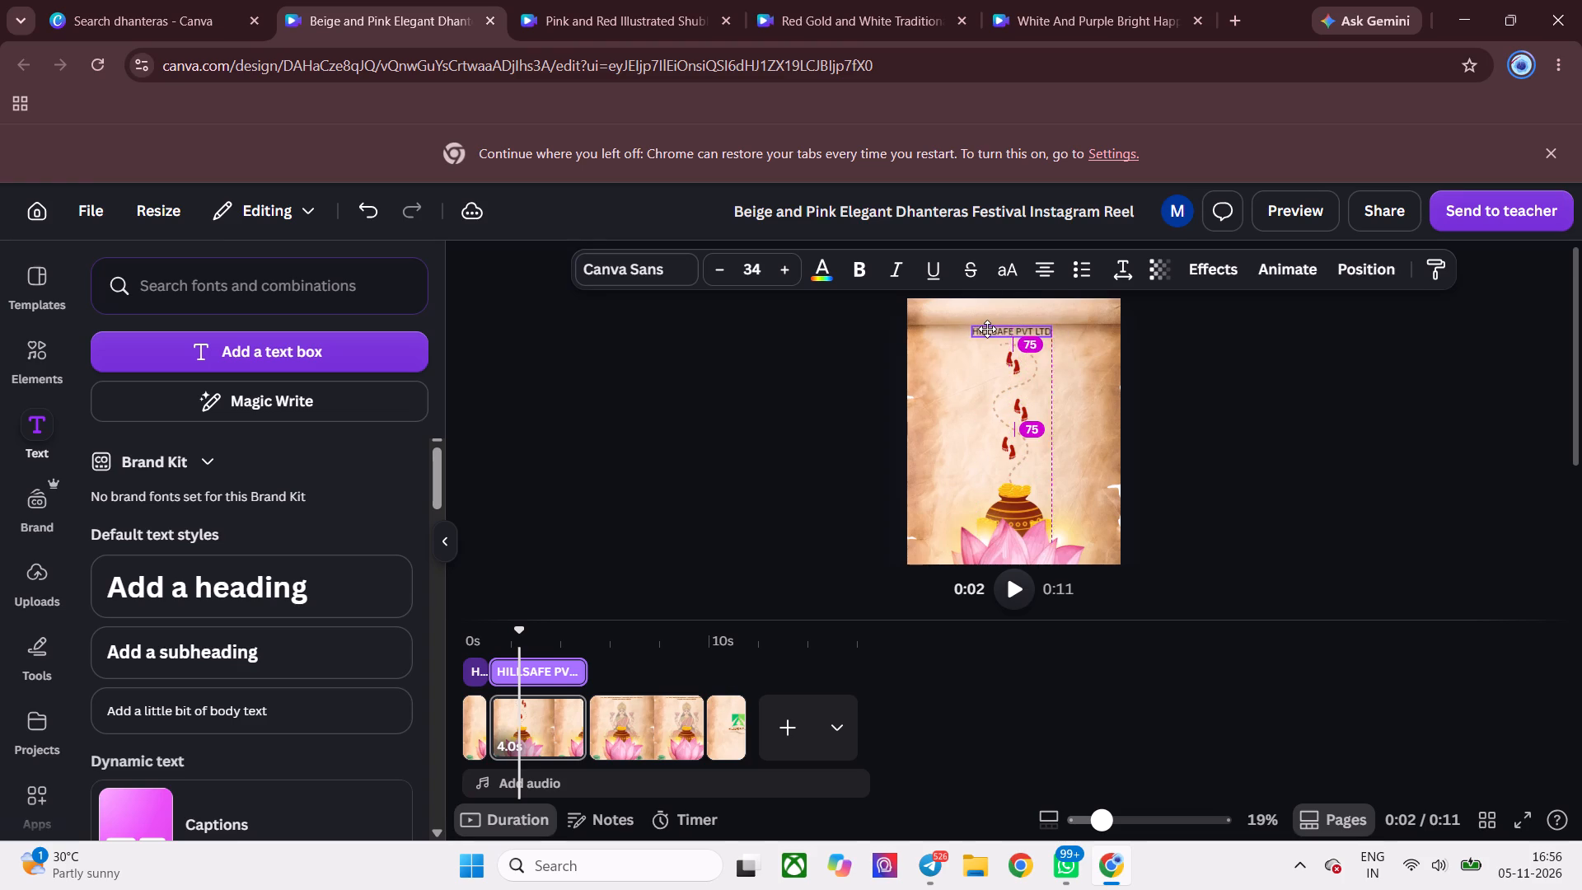
left_click_drag(987, 329, 994, 329)
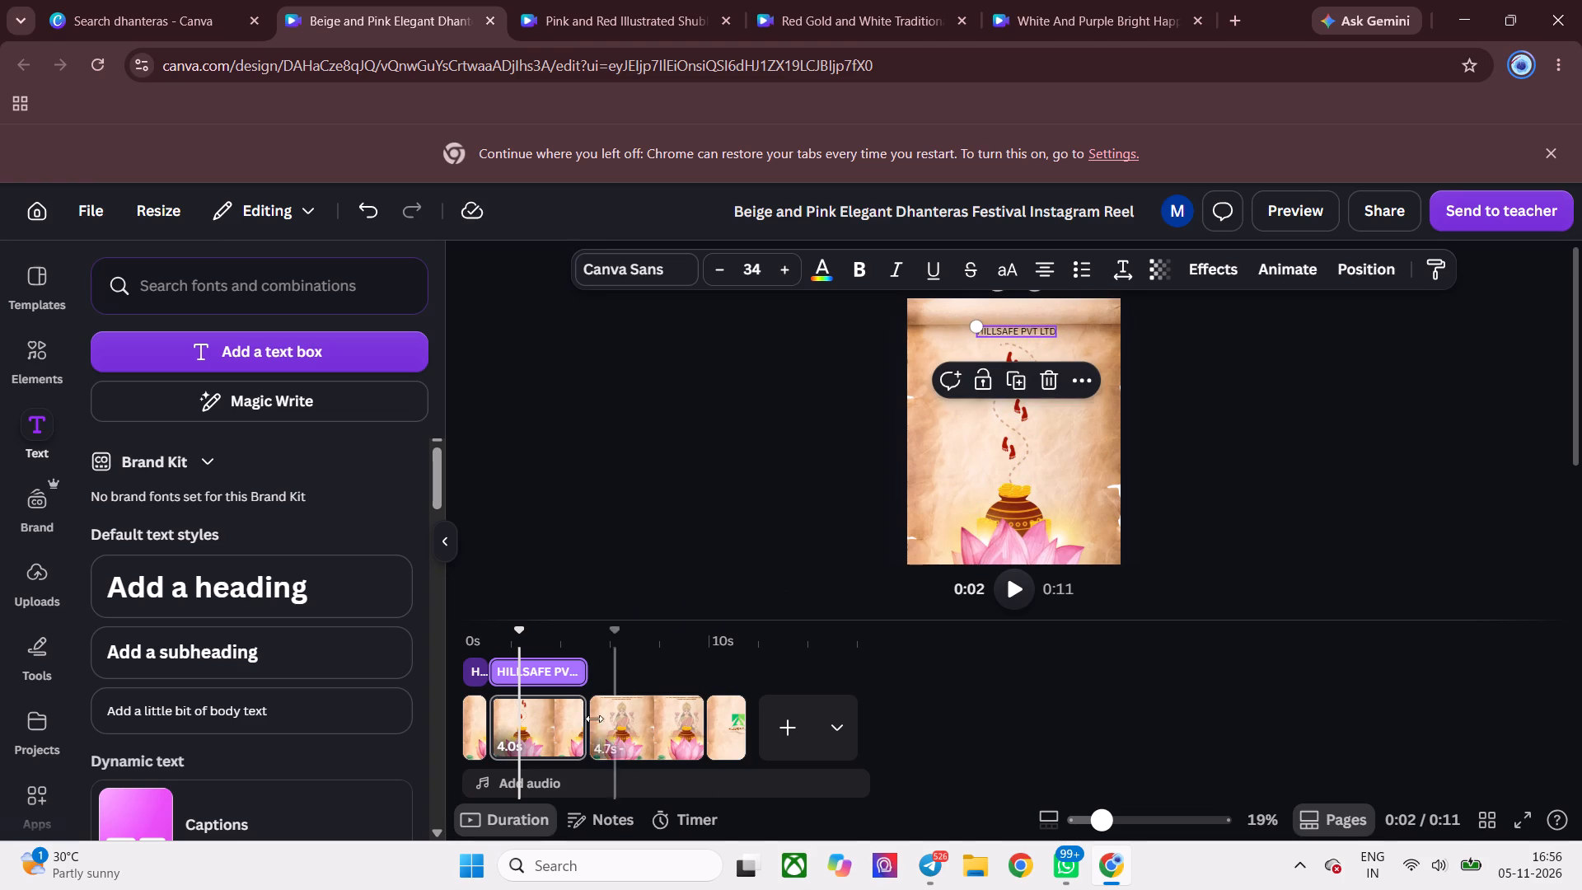
Compare the font and size of the company name text on the first and second pages.
left_click(473, 739)
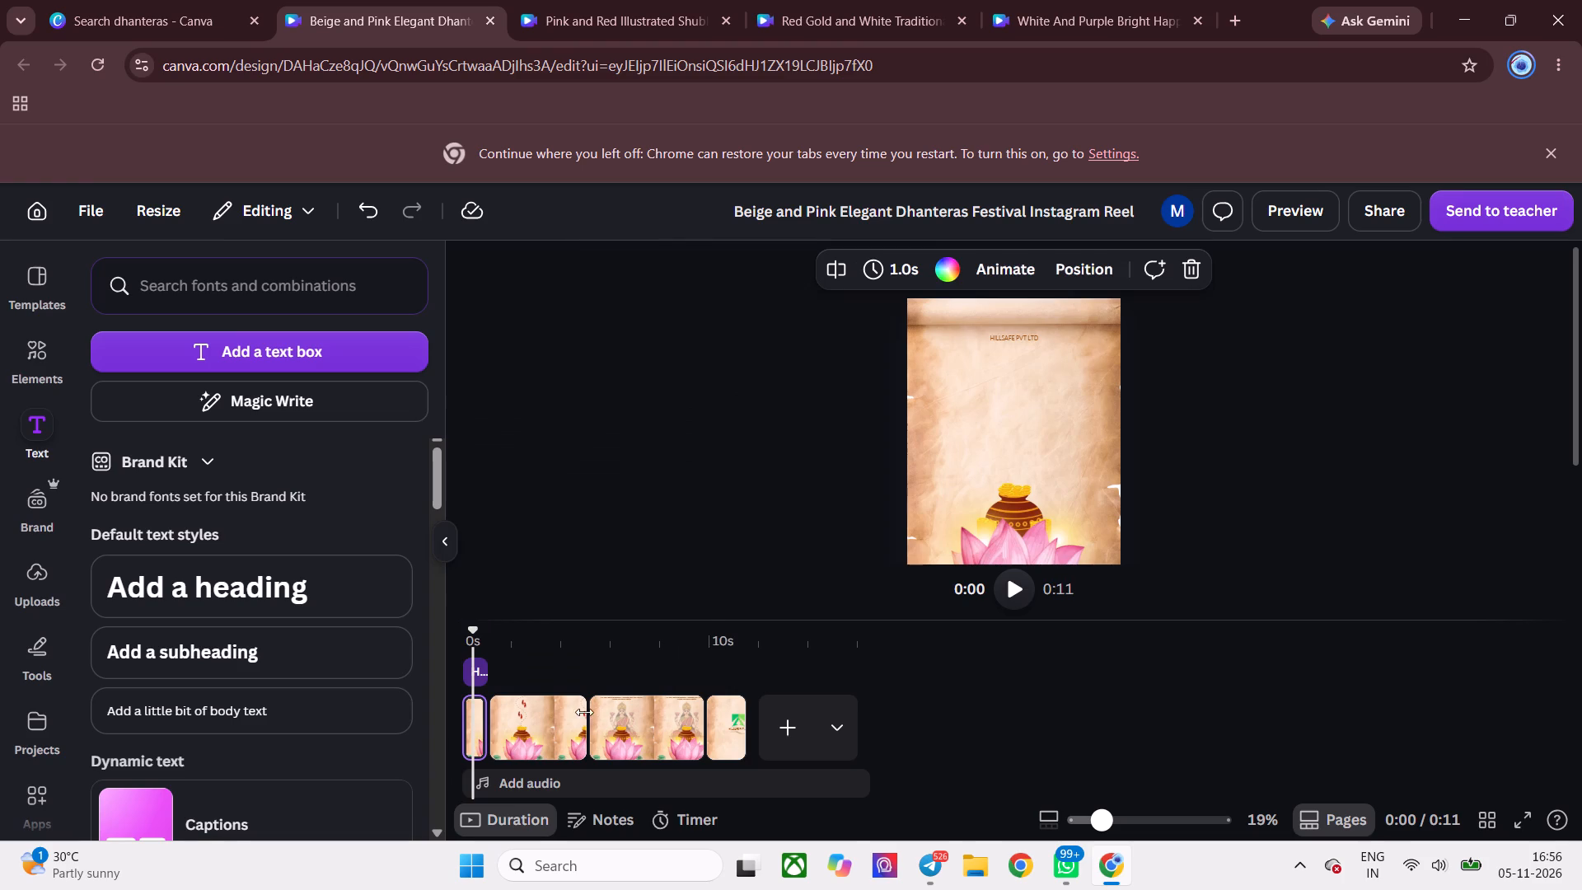
left_click(1008, 338)
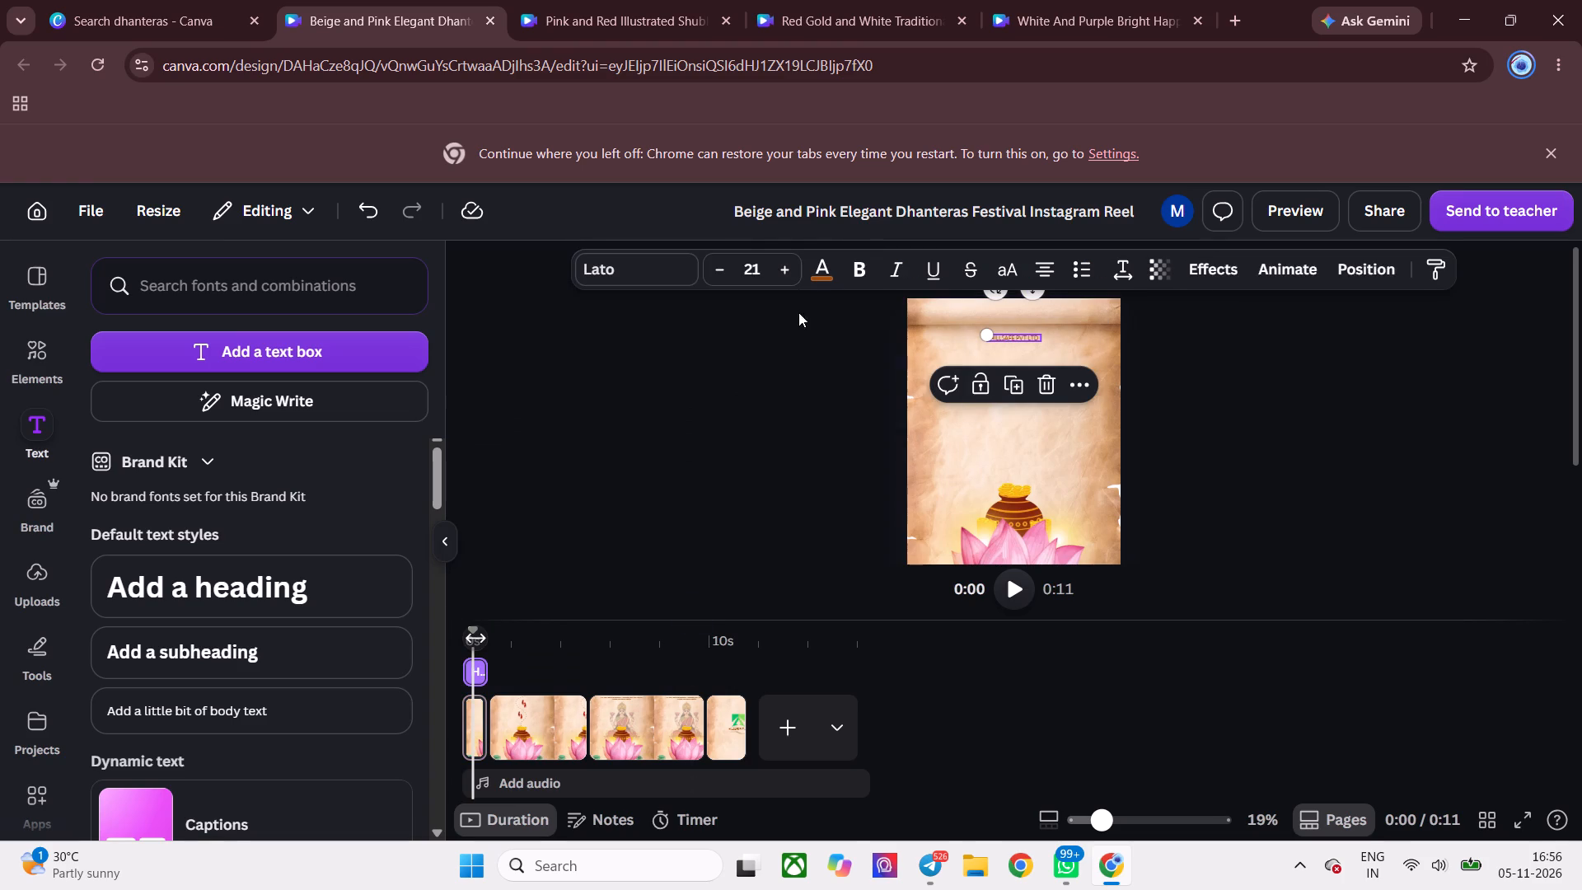
left_click(555, 745)
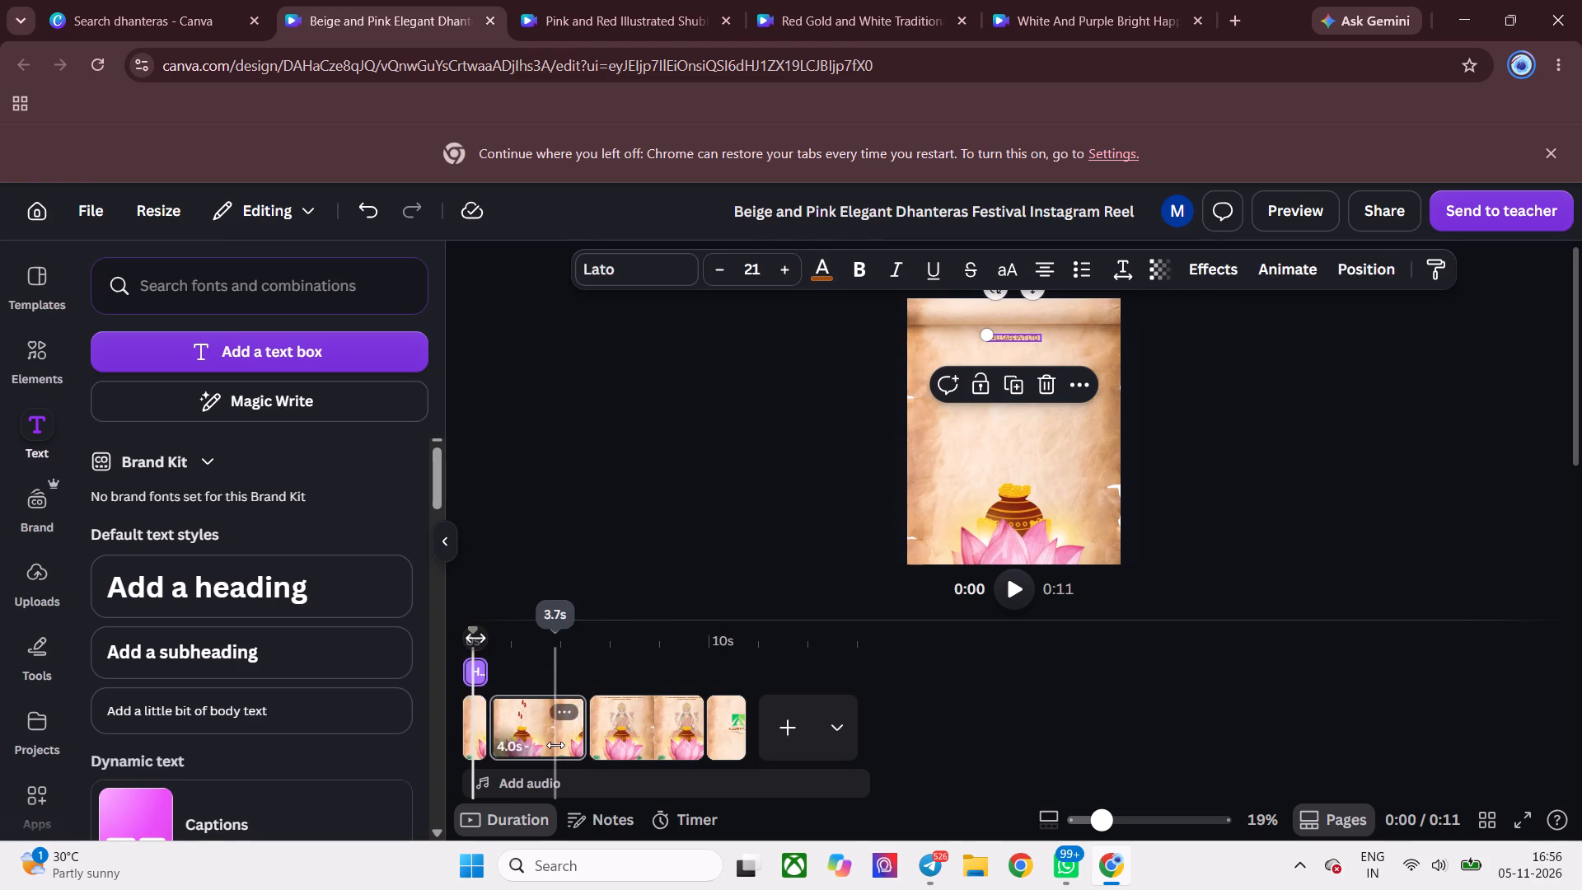
left_click(1005, 333)
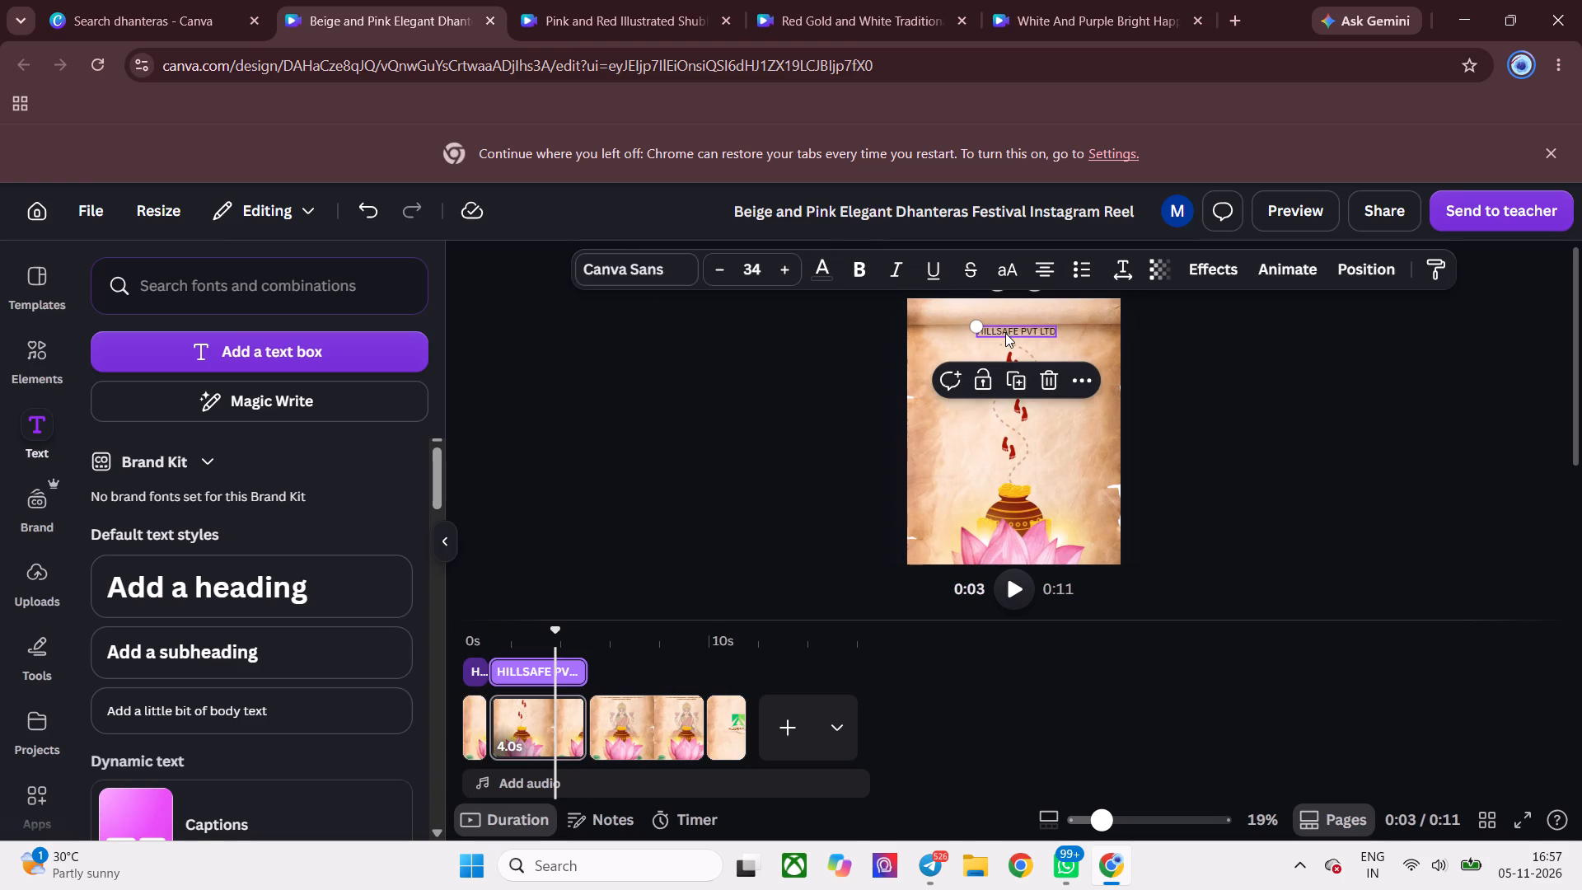
left_click(475, 714)
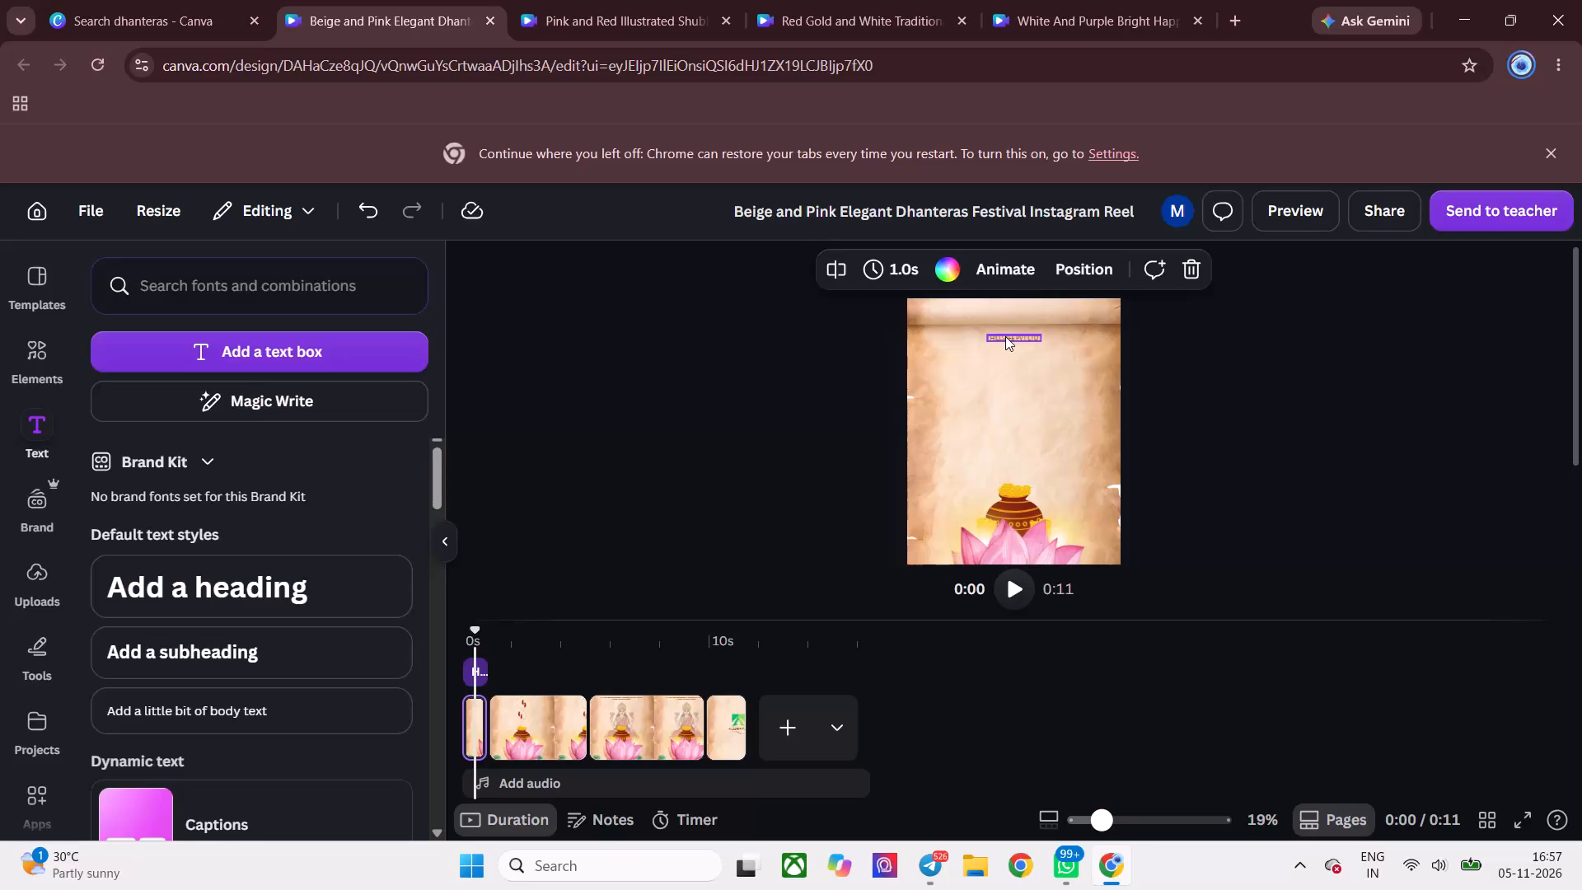
left_click(1005, 336)
Set the font size of the second page's HILLSAFE PVT LTD text to 21.
left_click(541, 713)
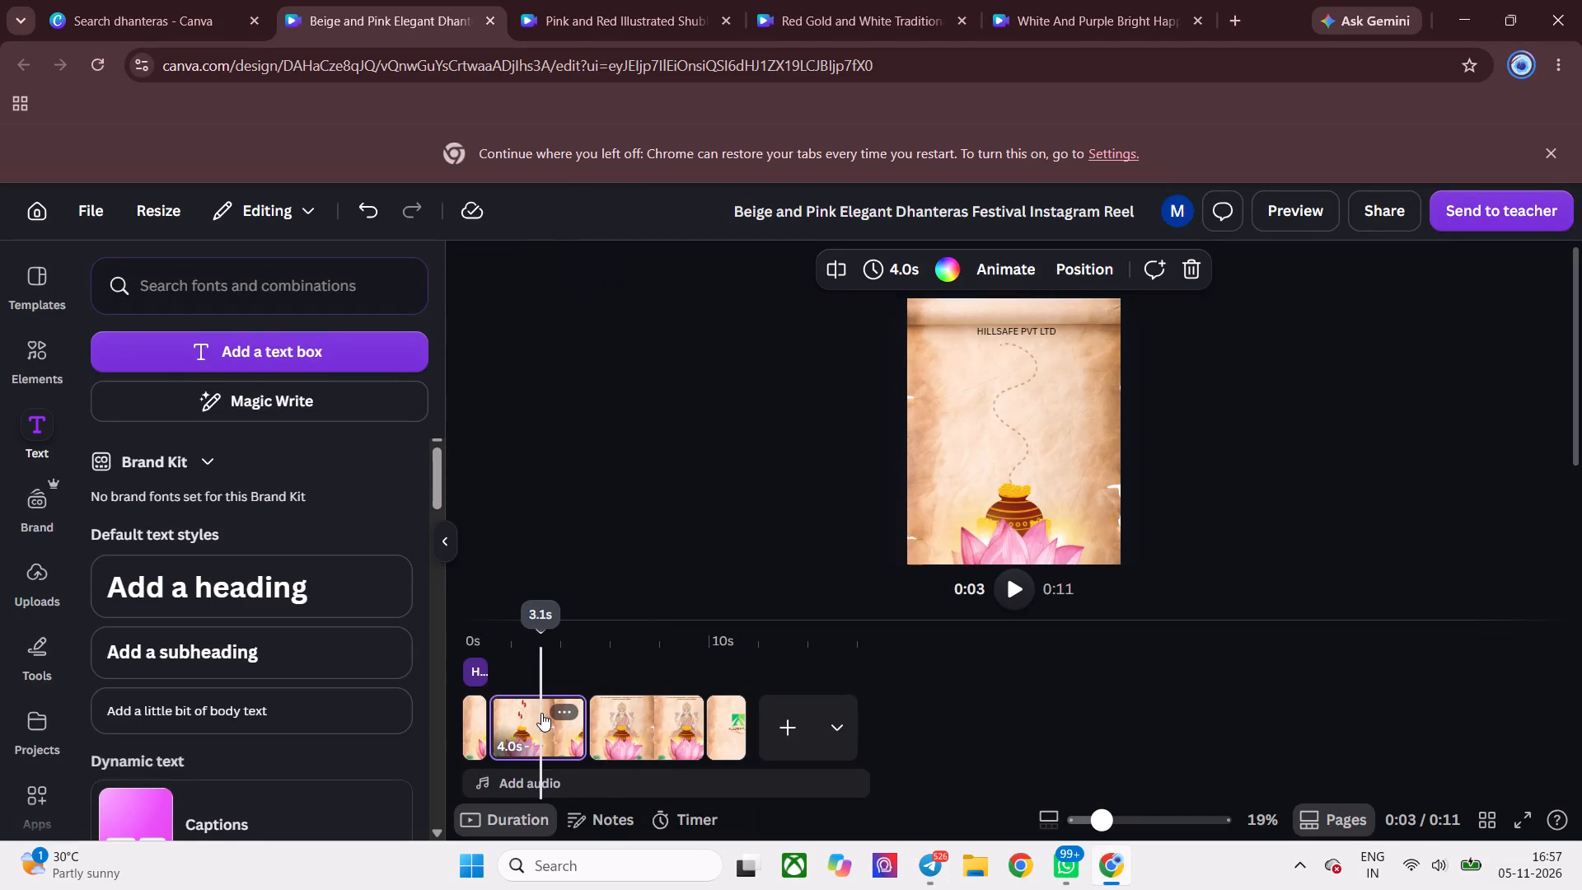
left_click(1006, 336)
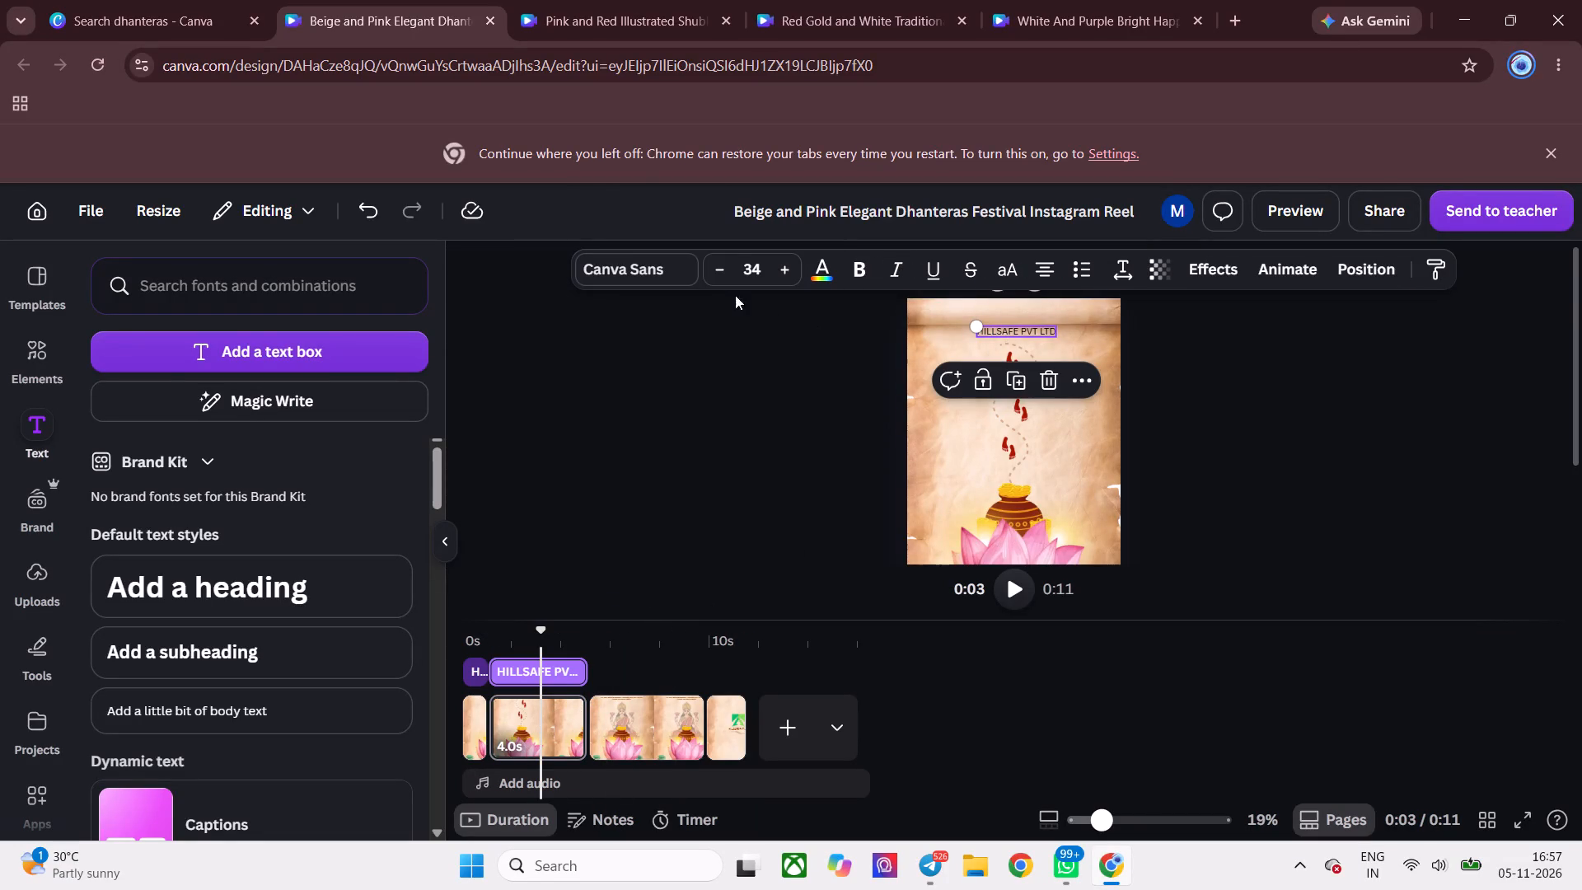
left_click(756, 258)
key("BackSpace")
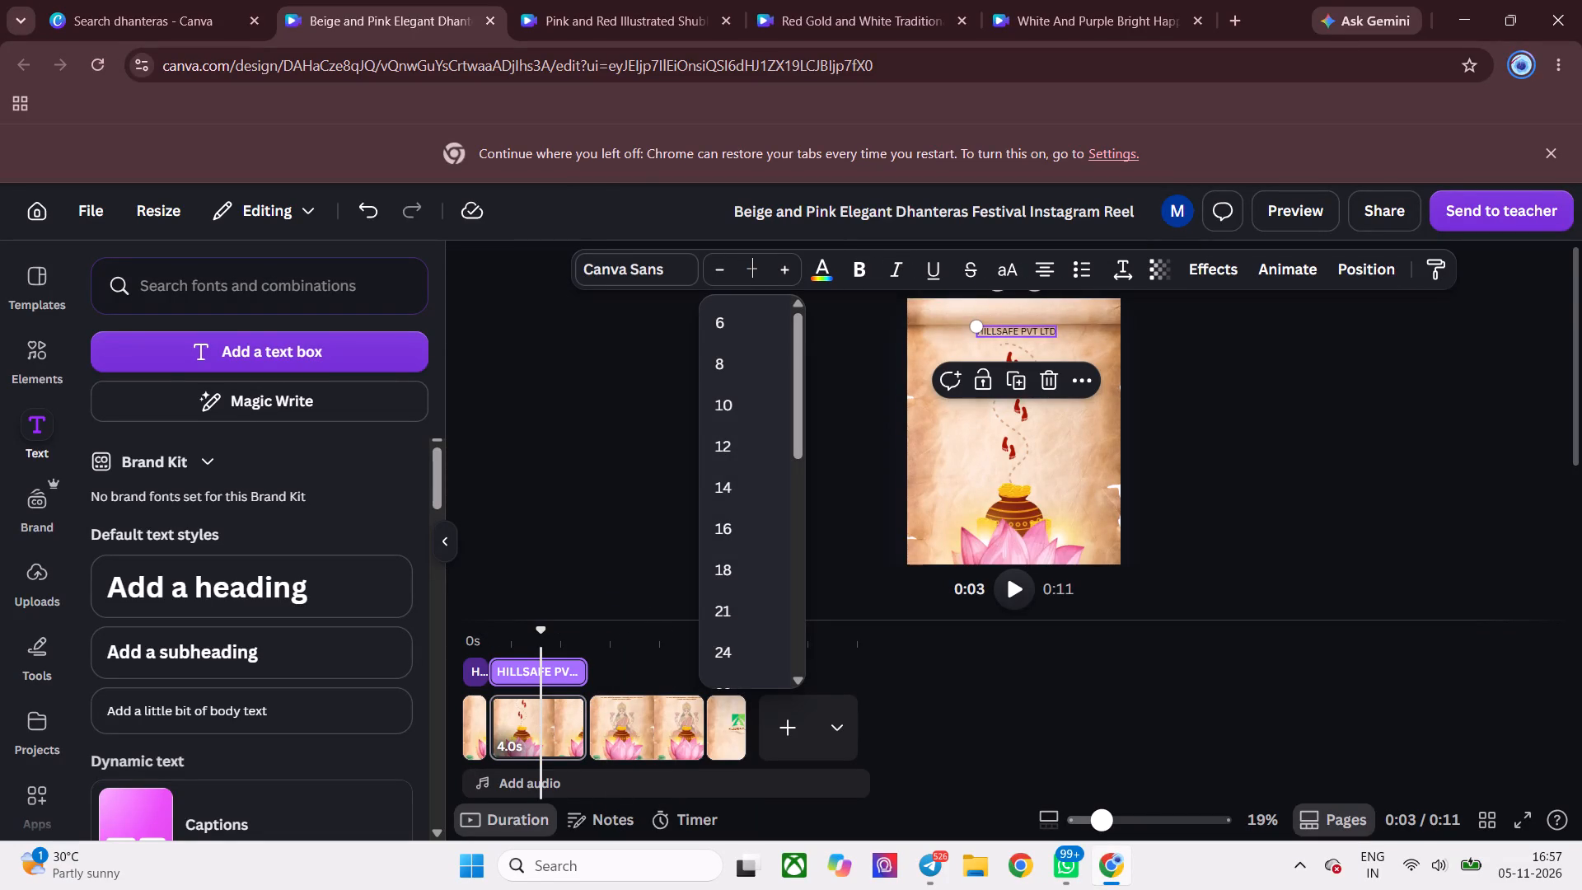
key("Down")
key("End")
key("BackSpace")
key("Down")
key("End")
key("BackSpace")
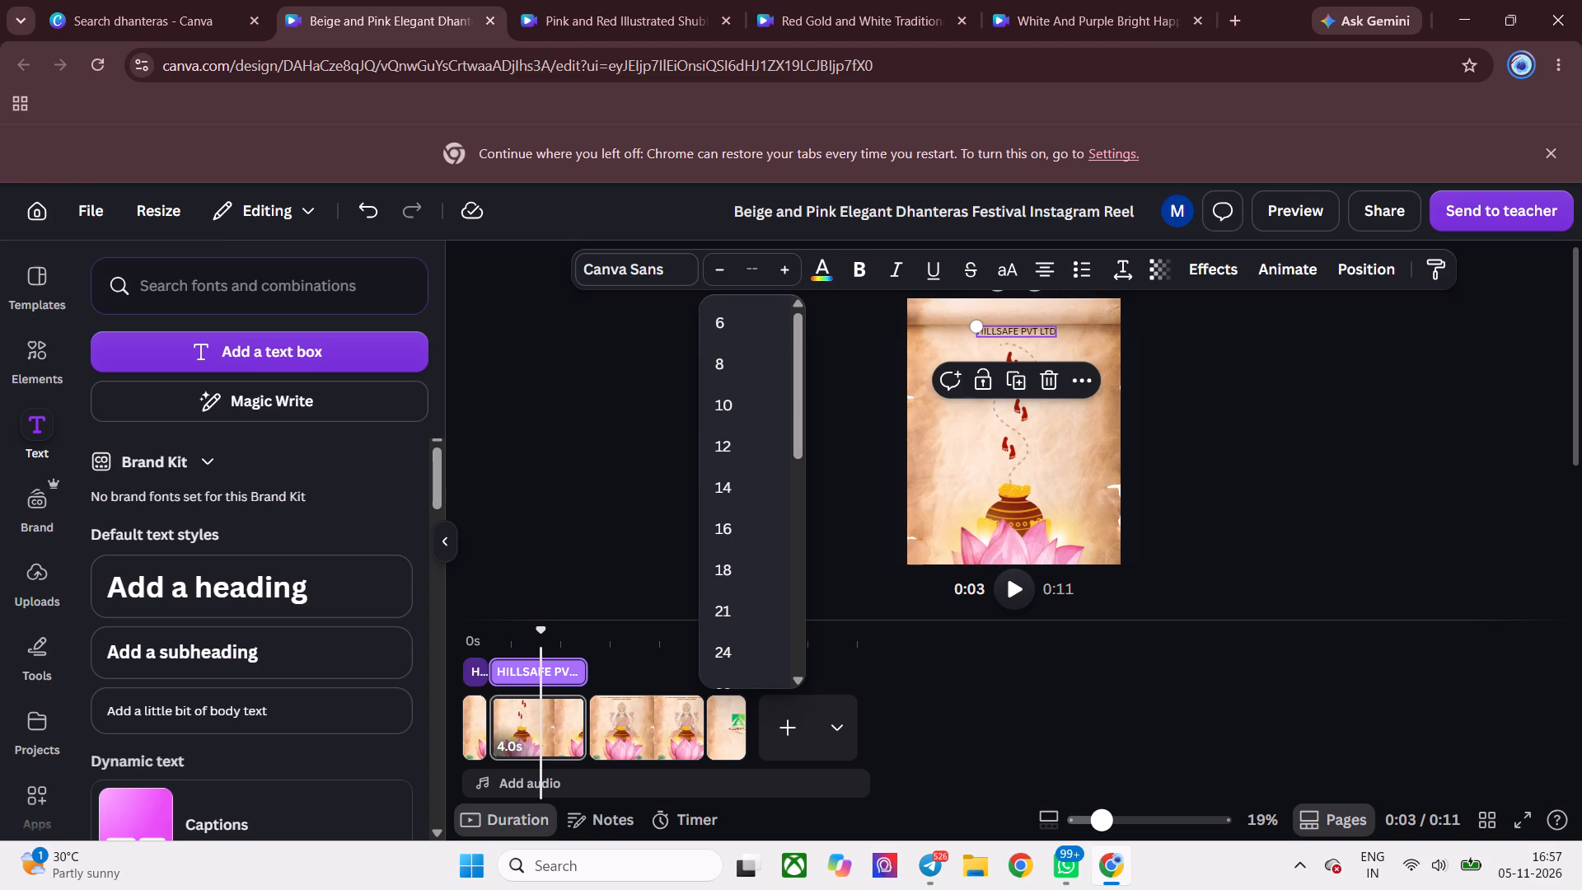
key("Down")
key("BackSpace")
type("21")
key("Return")
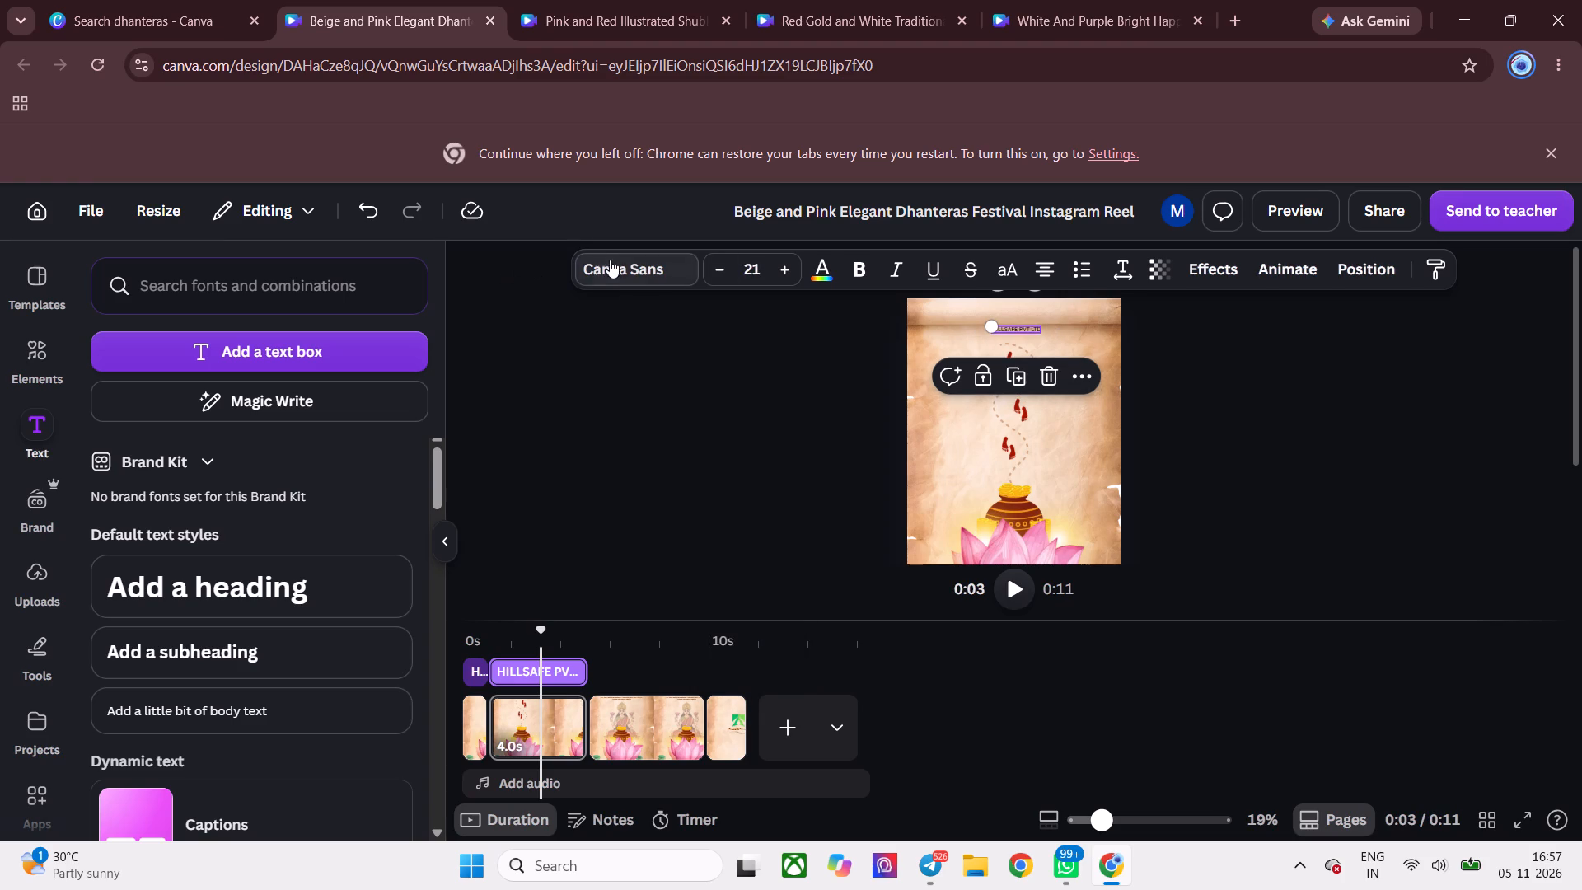
Change the font of the second page's HILLSAFE PVT LTD text to Lato.
left_click(615, 259)
left_click(293, 363)
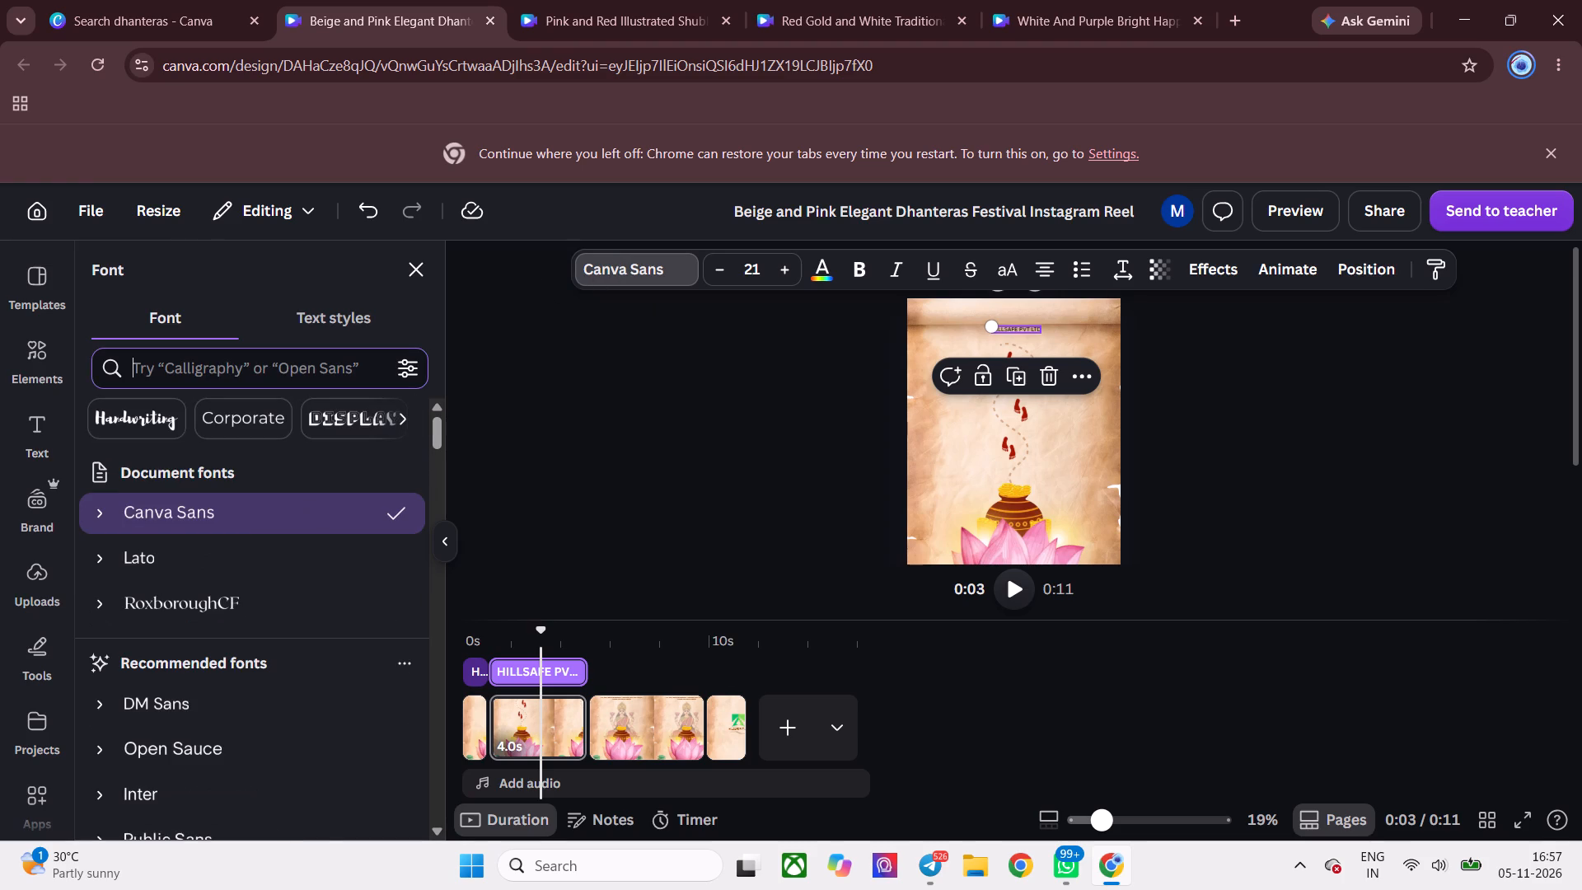
type("LA")
type("TO")
left_click(275, 460)
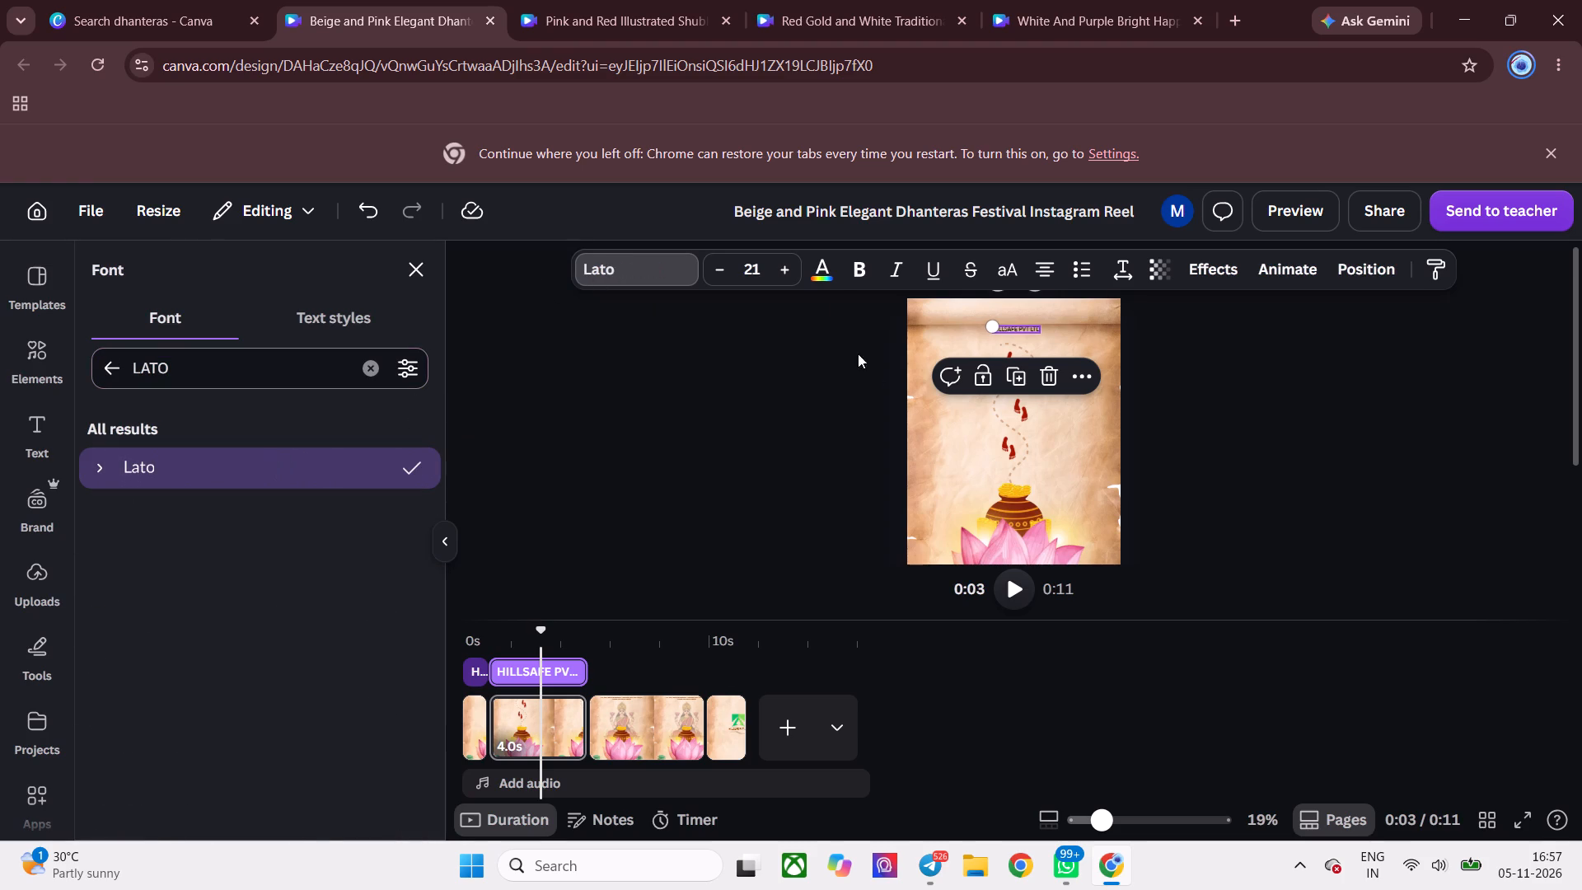
Colour the second page's HILLSAFE PVT LTD text with the red already used in the design.
left_click(817, 269)
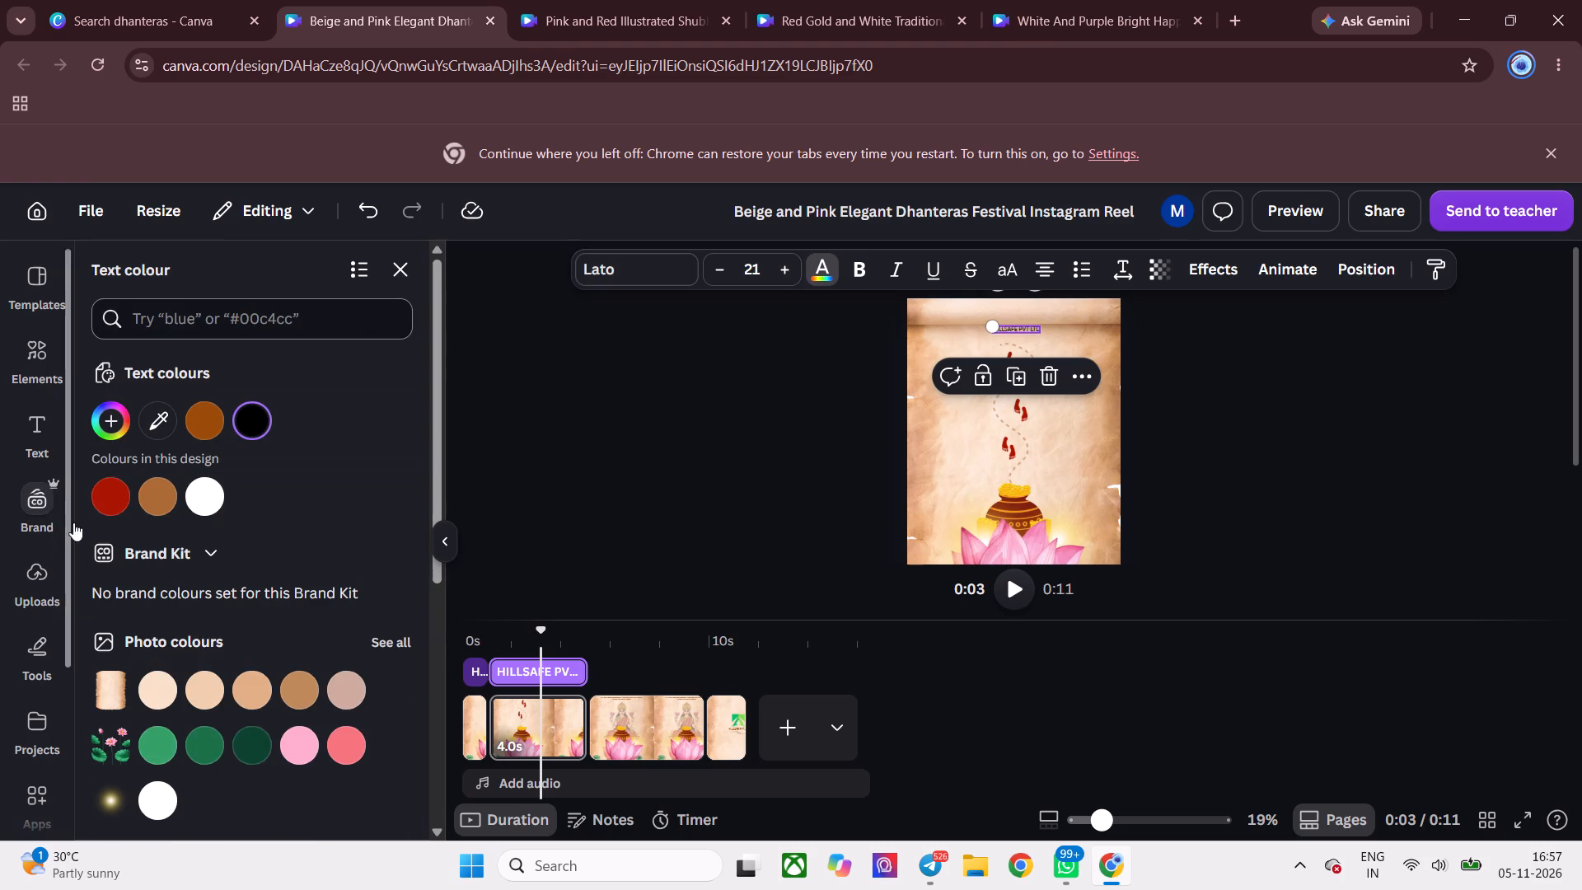
left_click(111, 509)
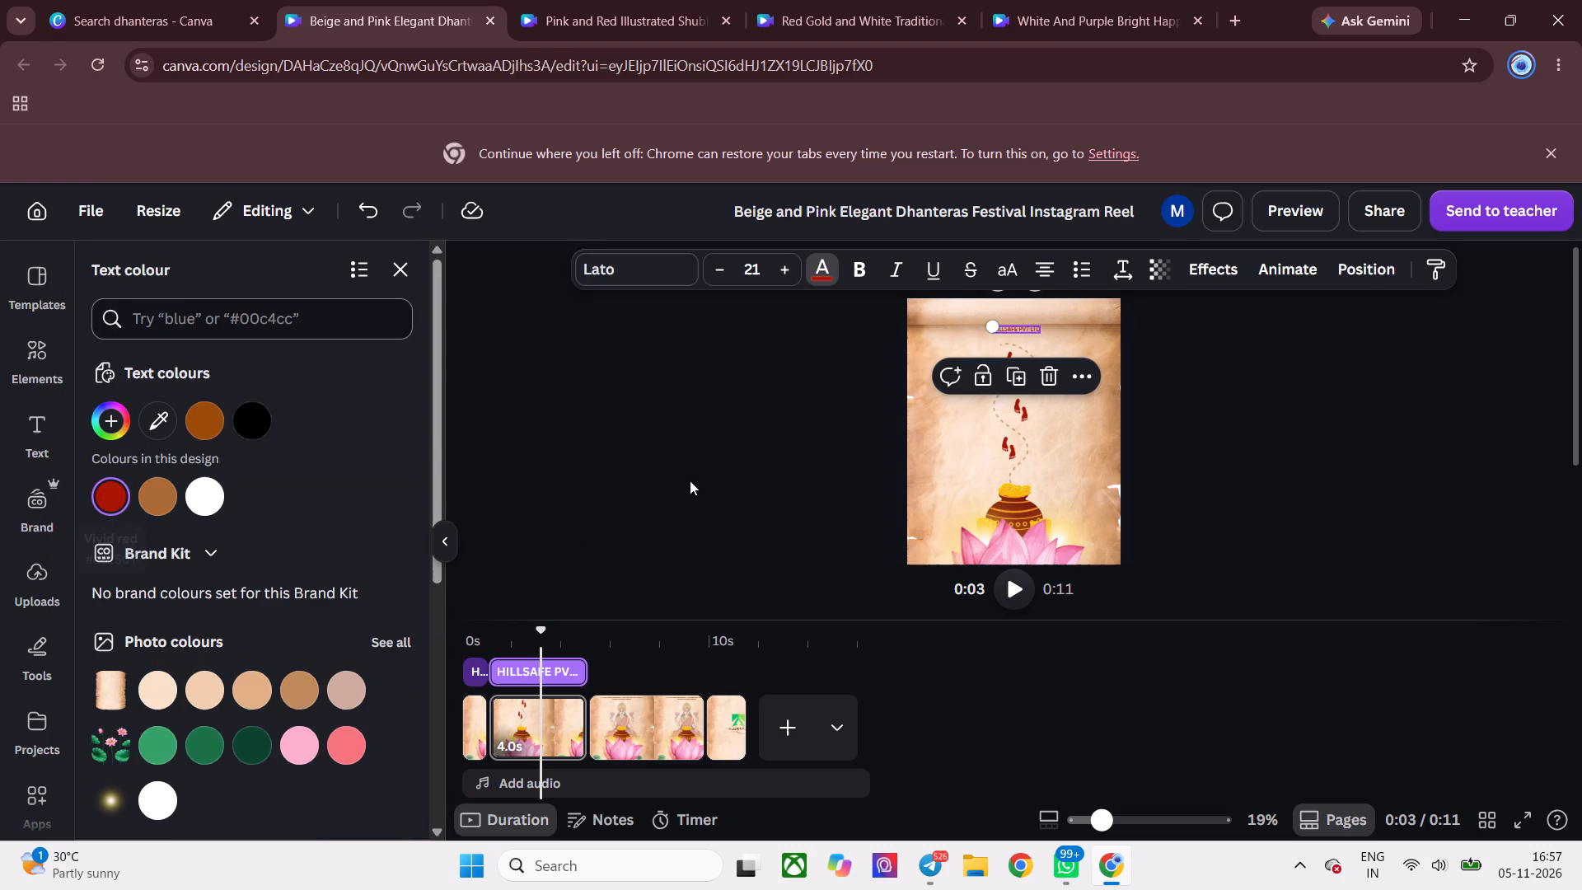
left_click(690, 480)
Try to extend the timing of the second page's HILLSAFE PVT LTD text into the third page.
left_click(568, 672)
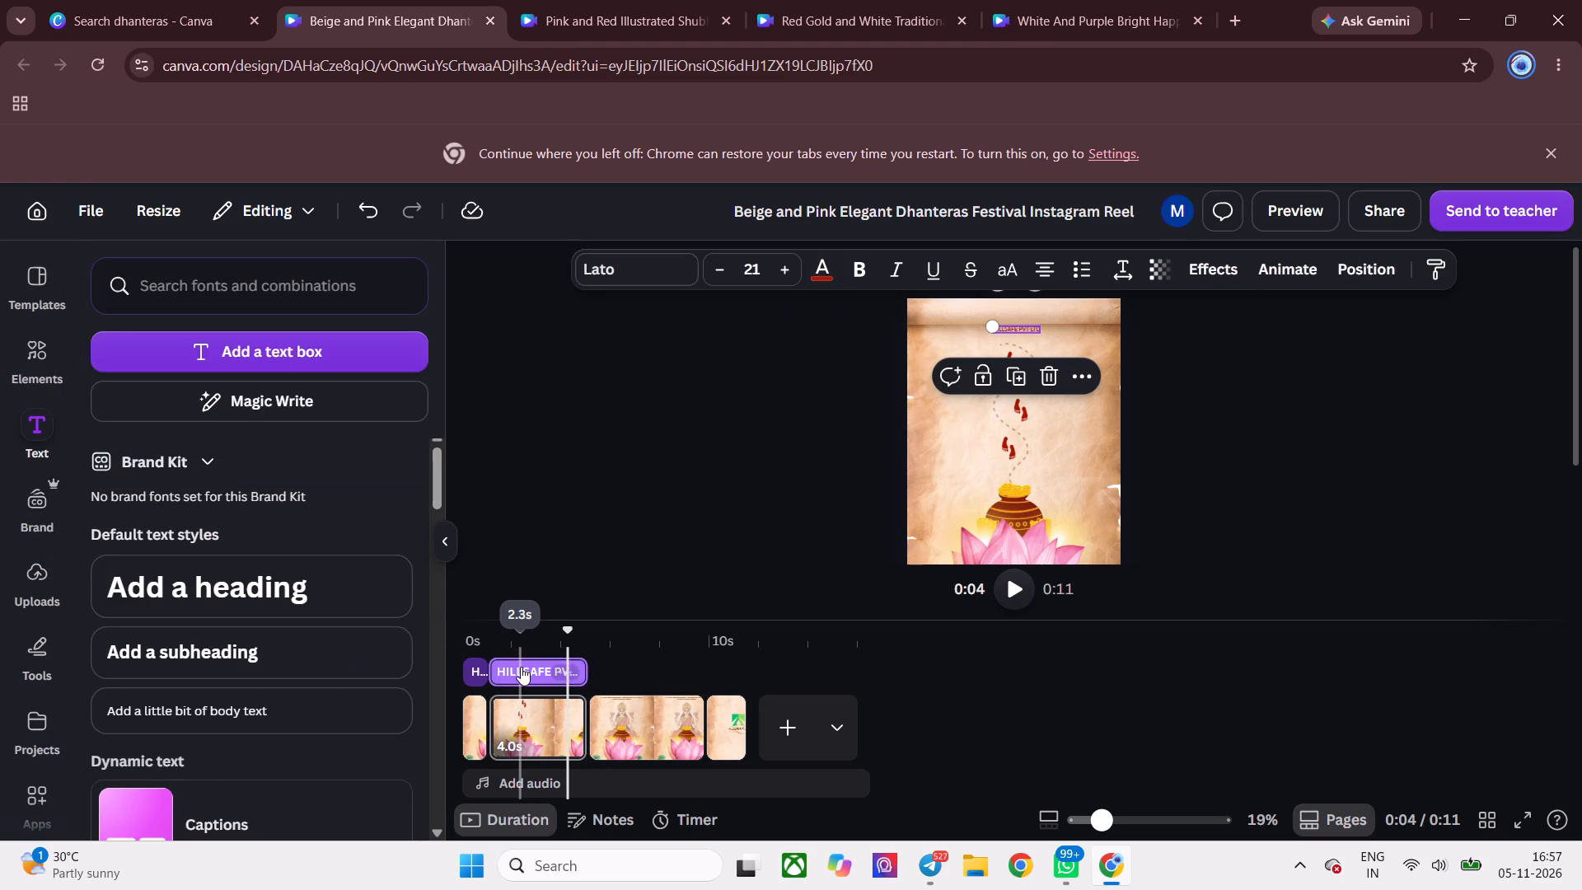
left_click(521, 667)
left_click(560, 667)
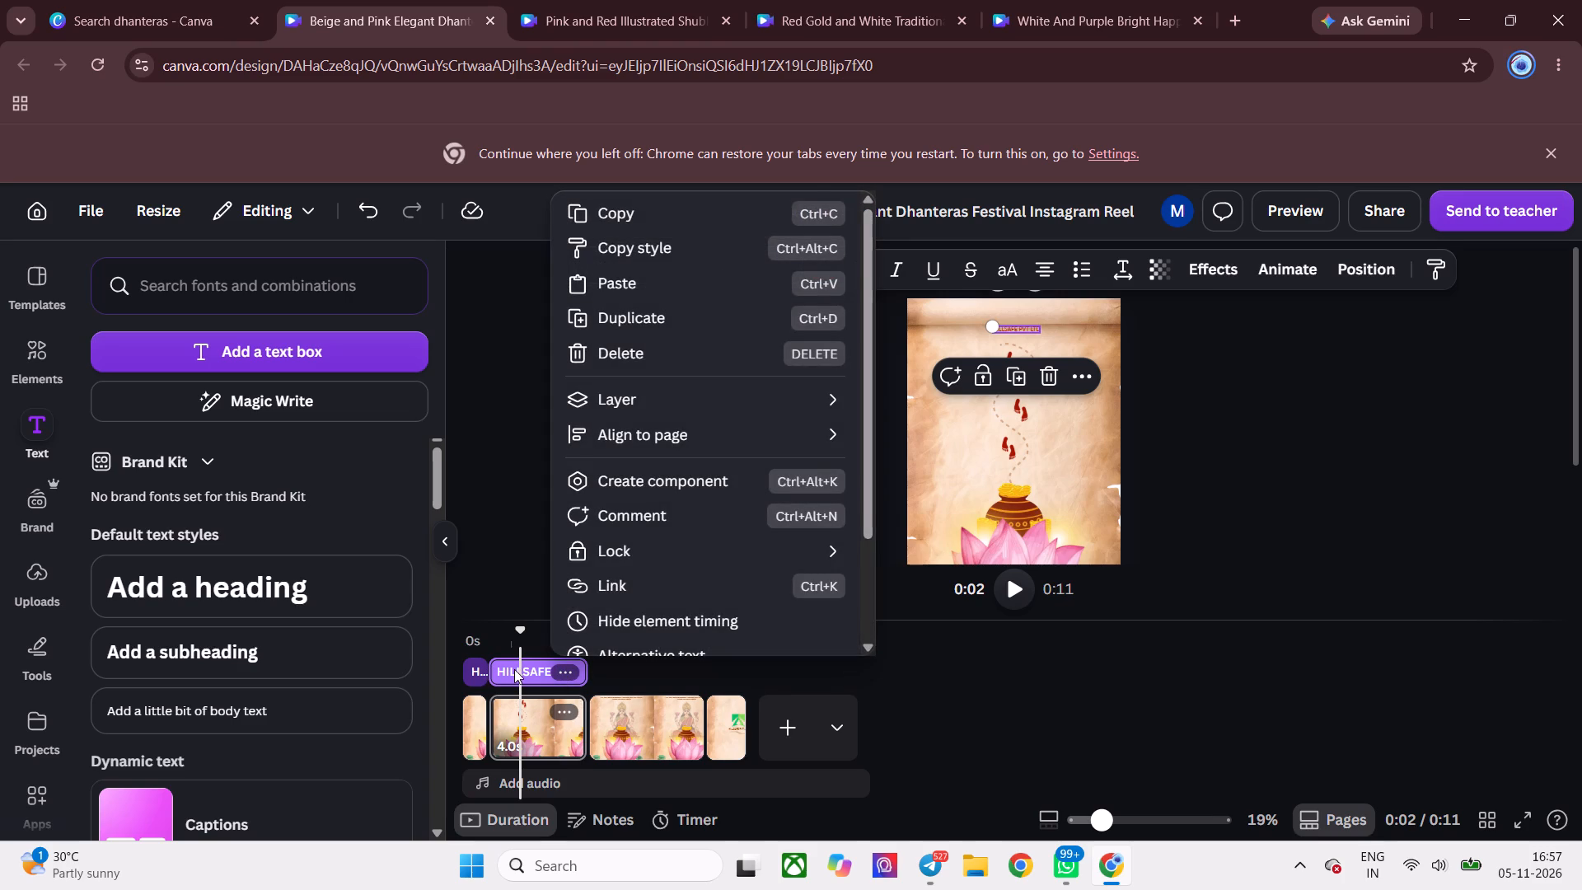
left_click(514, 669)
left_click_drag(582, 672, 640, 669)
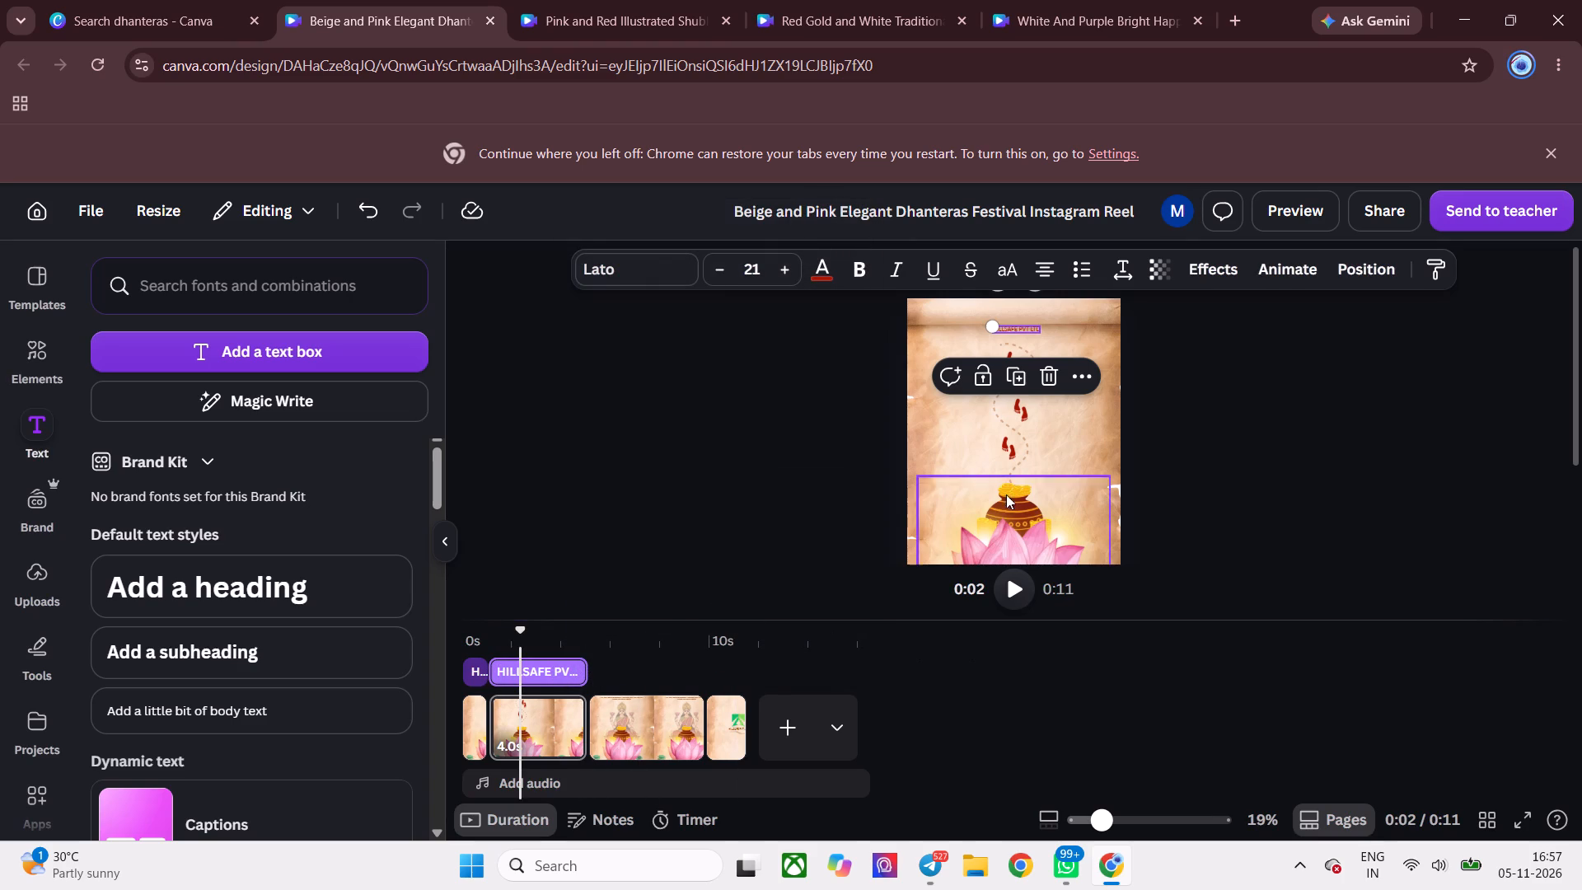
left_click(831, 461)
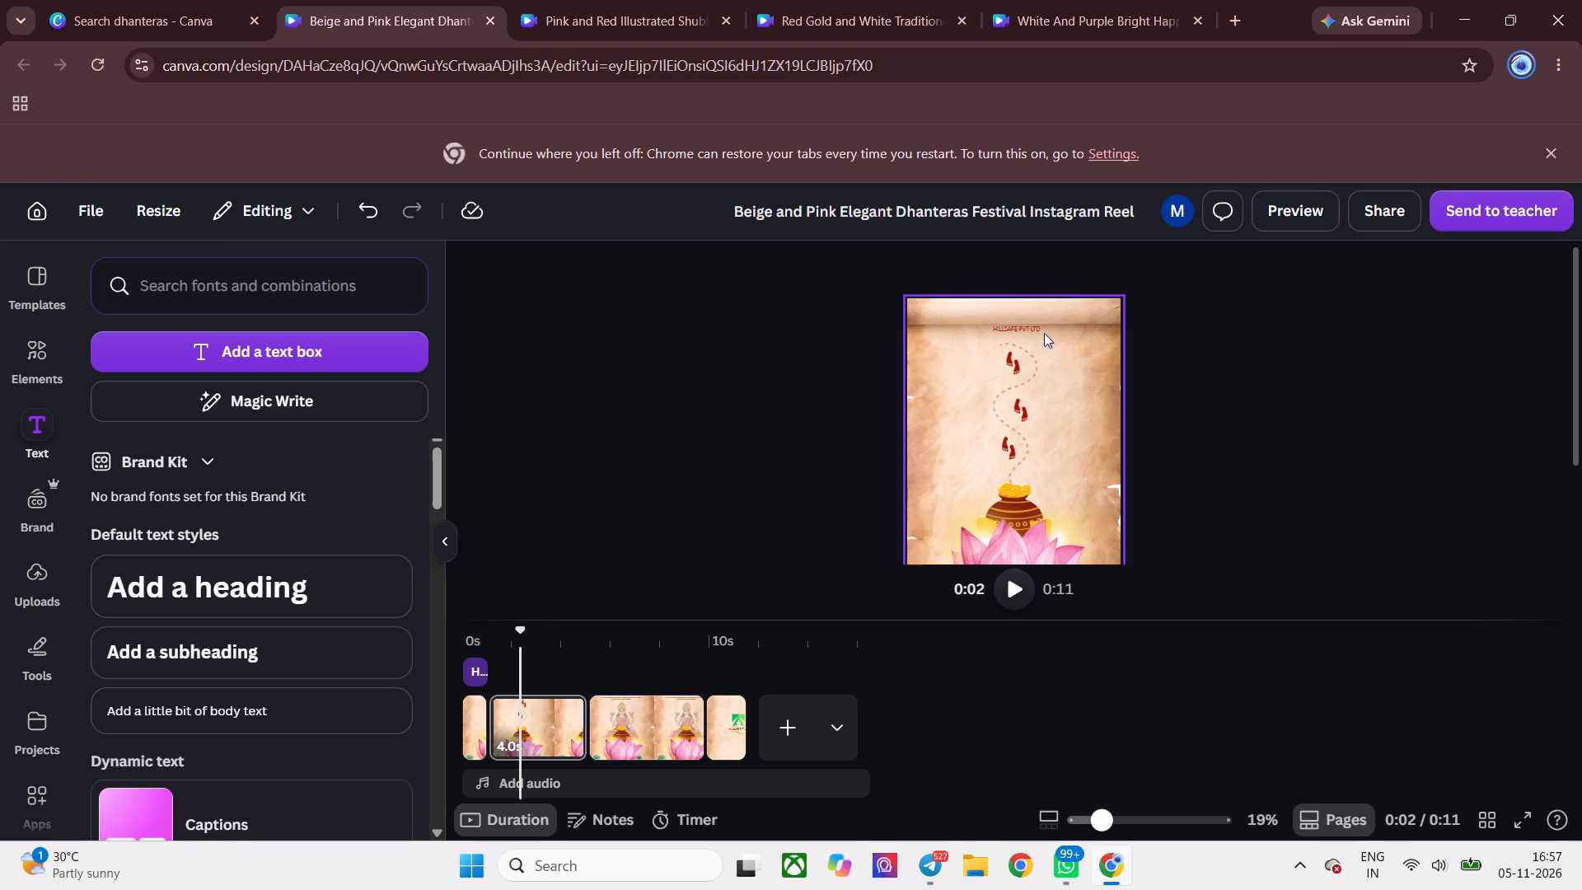
Preview the Dhanteras reel and examine the logo on its last page and the layout of the third page.
left_click(1027, 330)
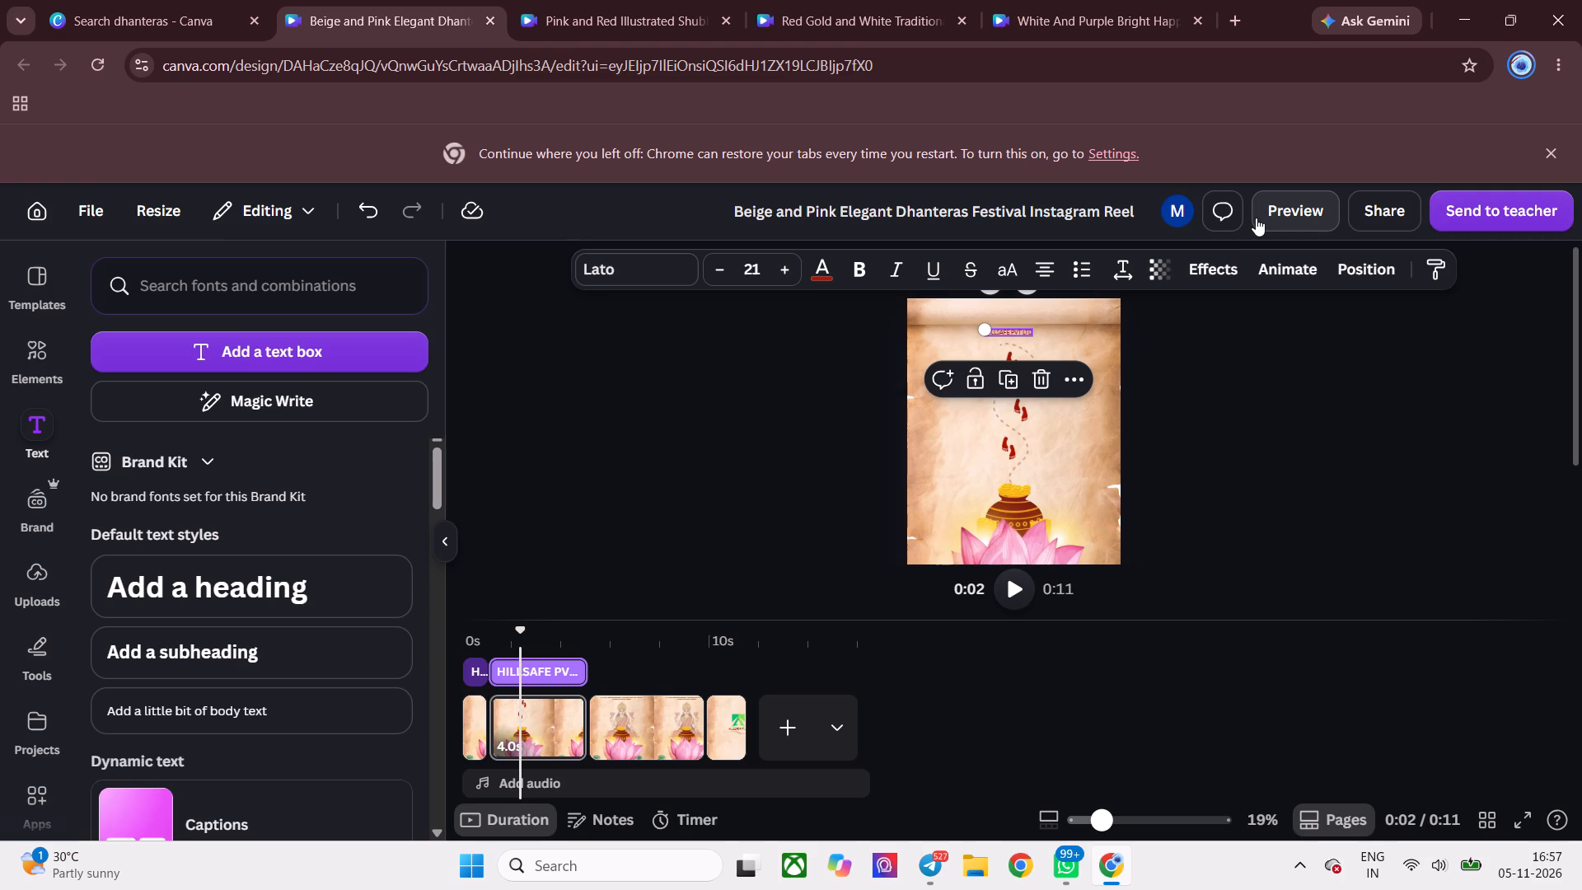
left_click(1276, 214)
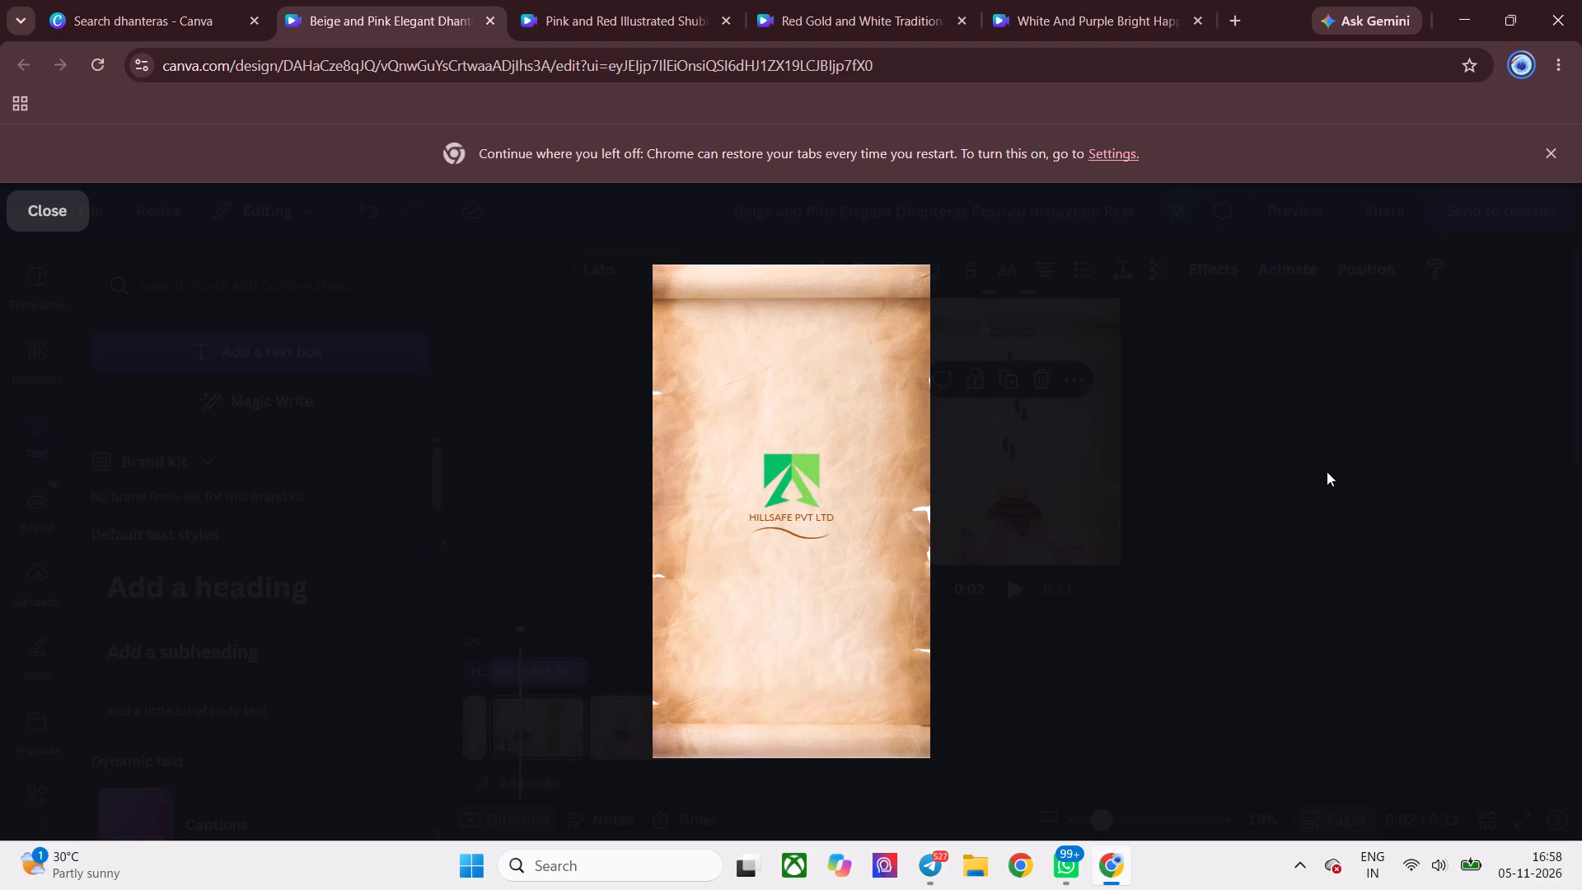
left_click(1283, 469)
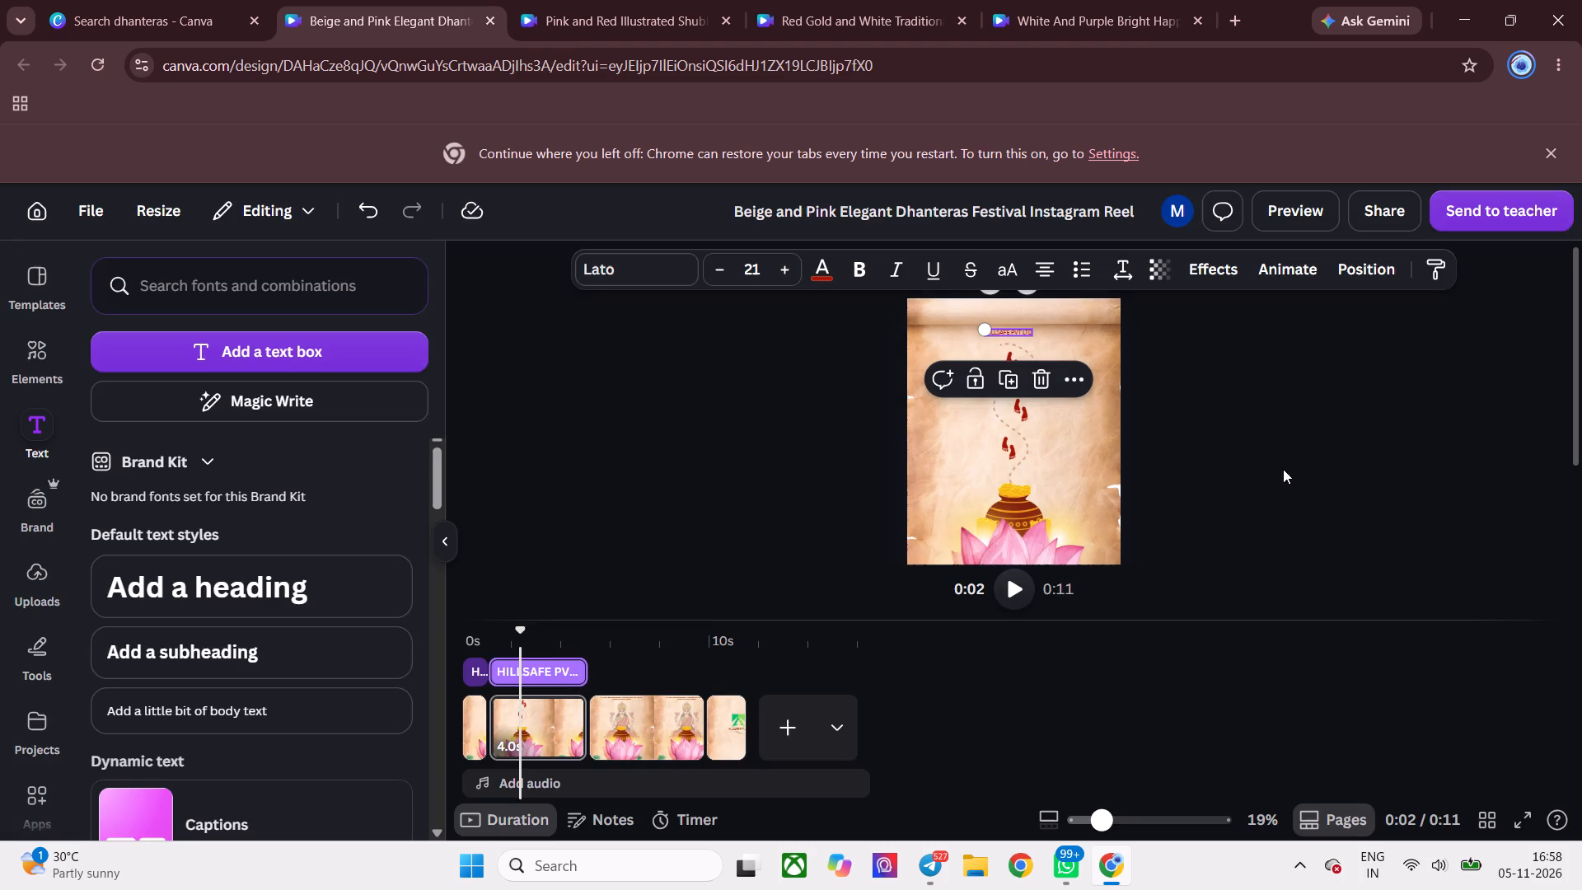
left_click(740, 734)
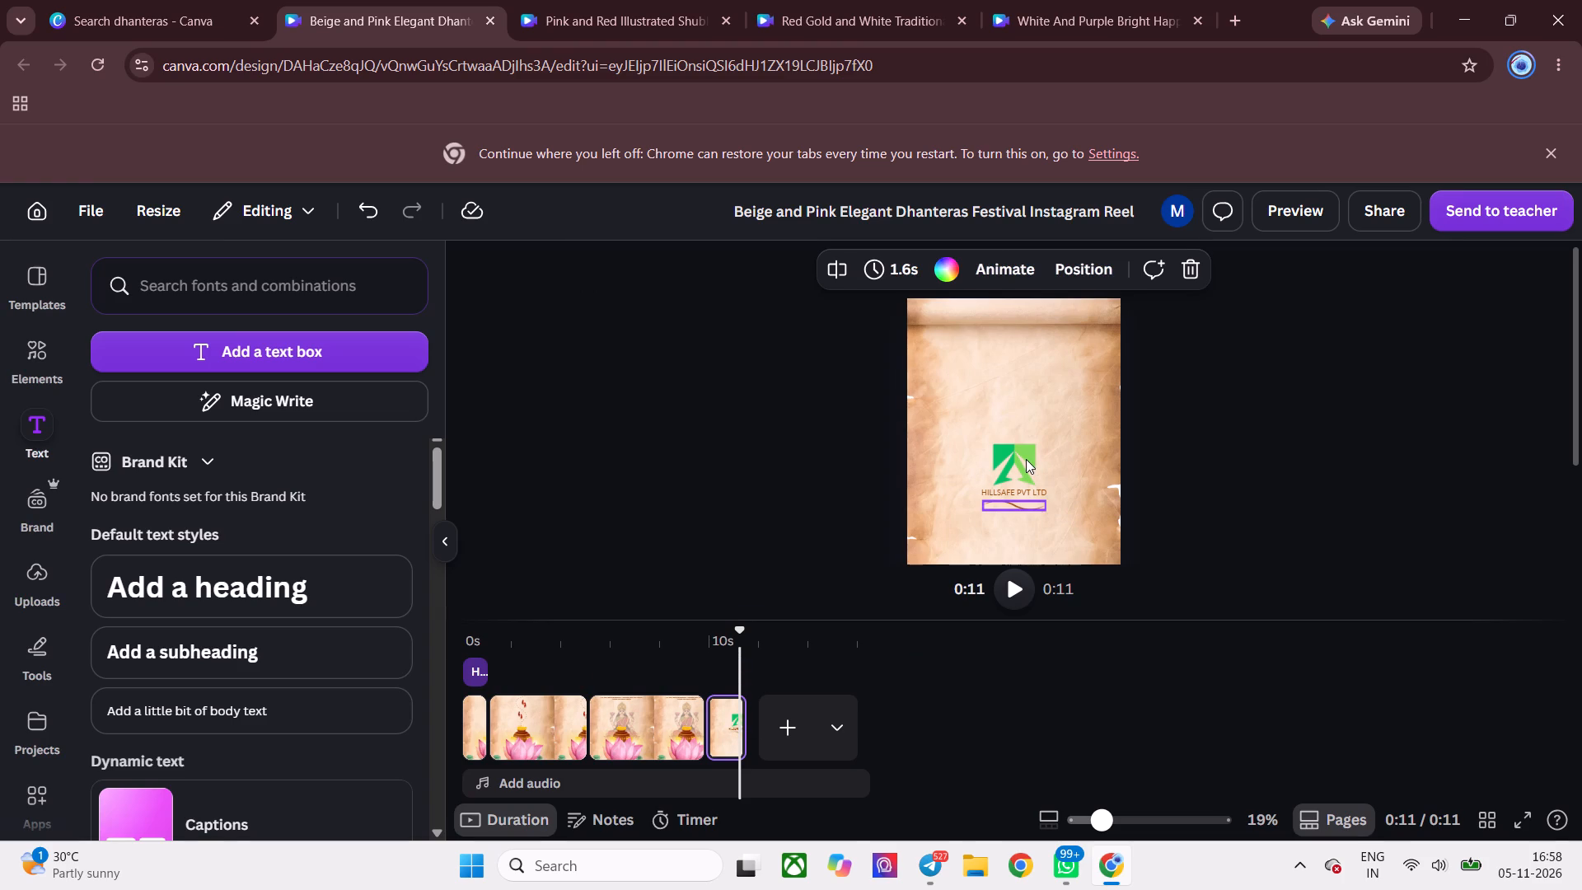
left_click(1026, 459)
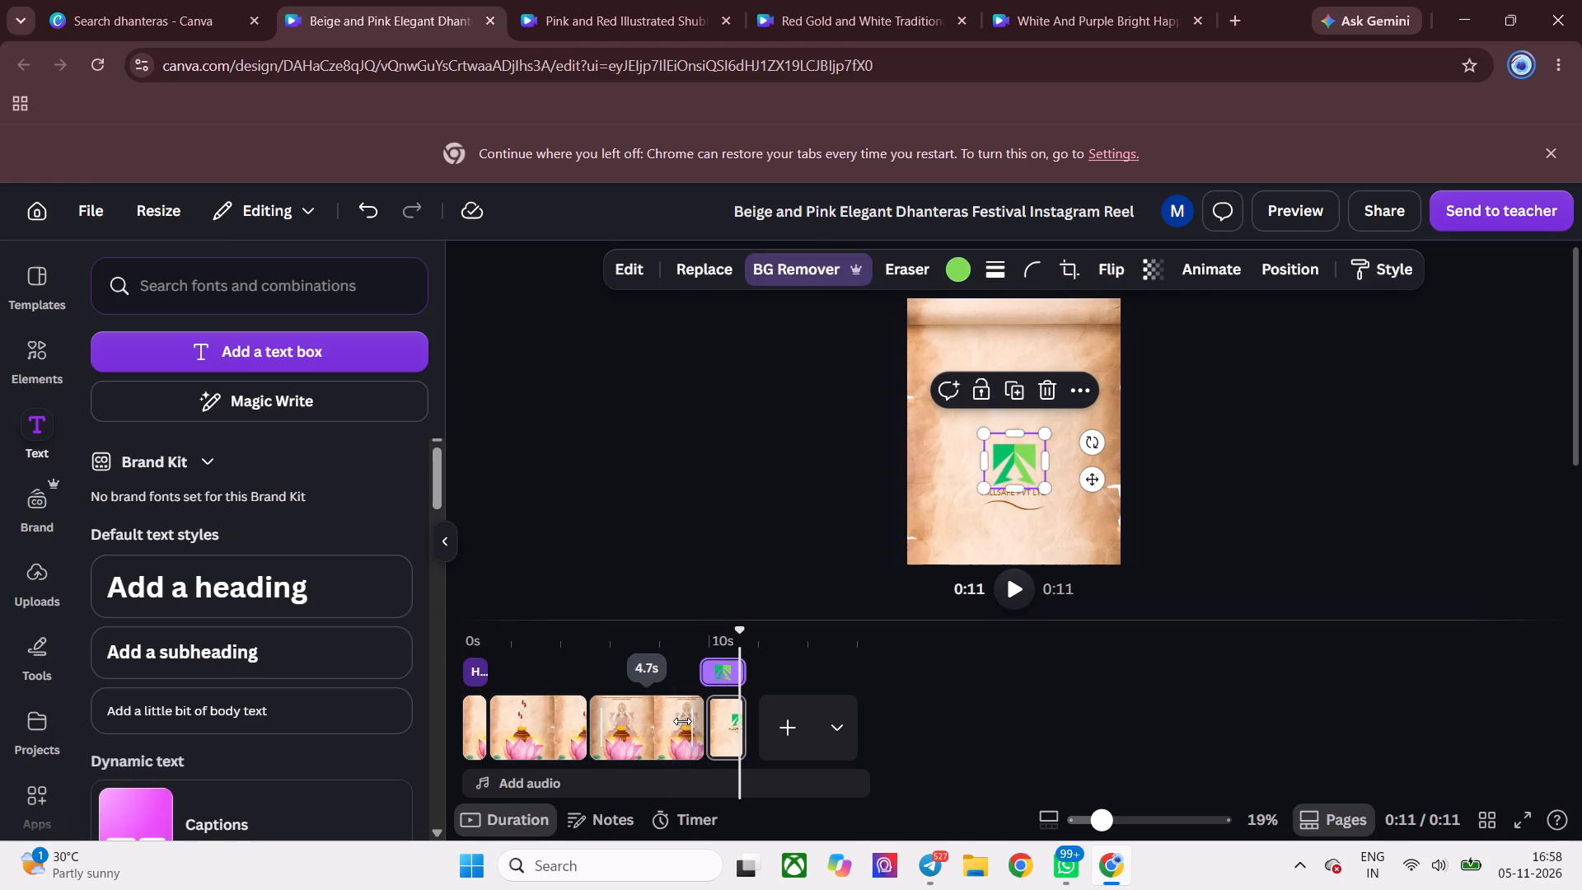
left_click(688, 725)
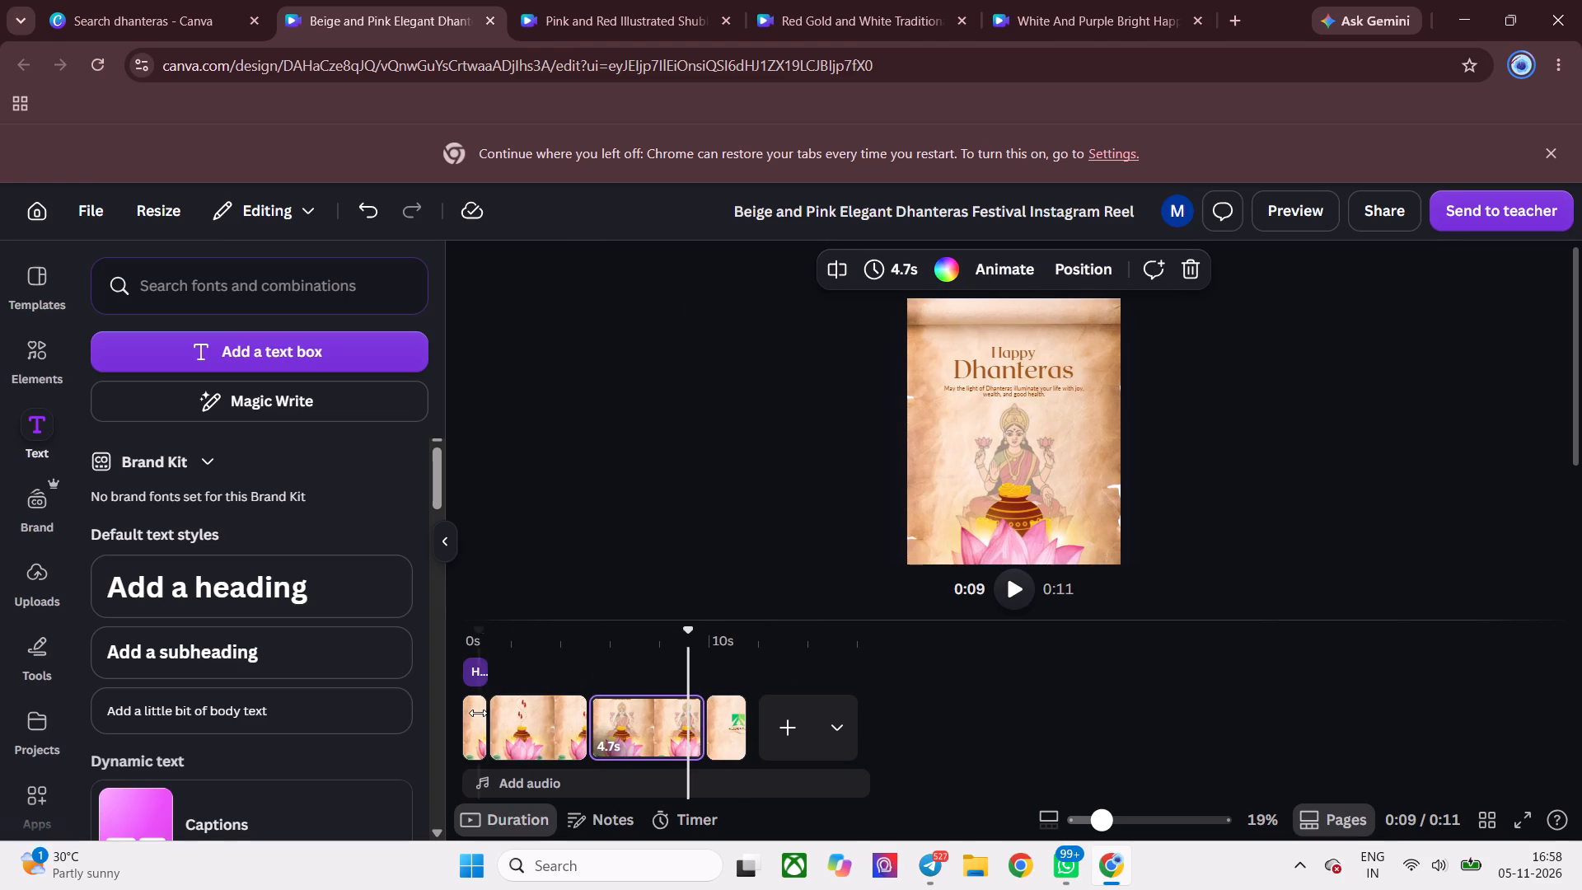
Add the uploaded green HillSafe logo to the first page, background removed, scaled down and placed in the page's upper-left corner.
left_click(478, 713)
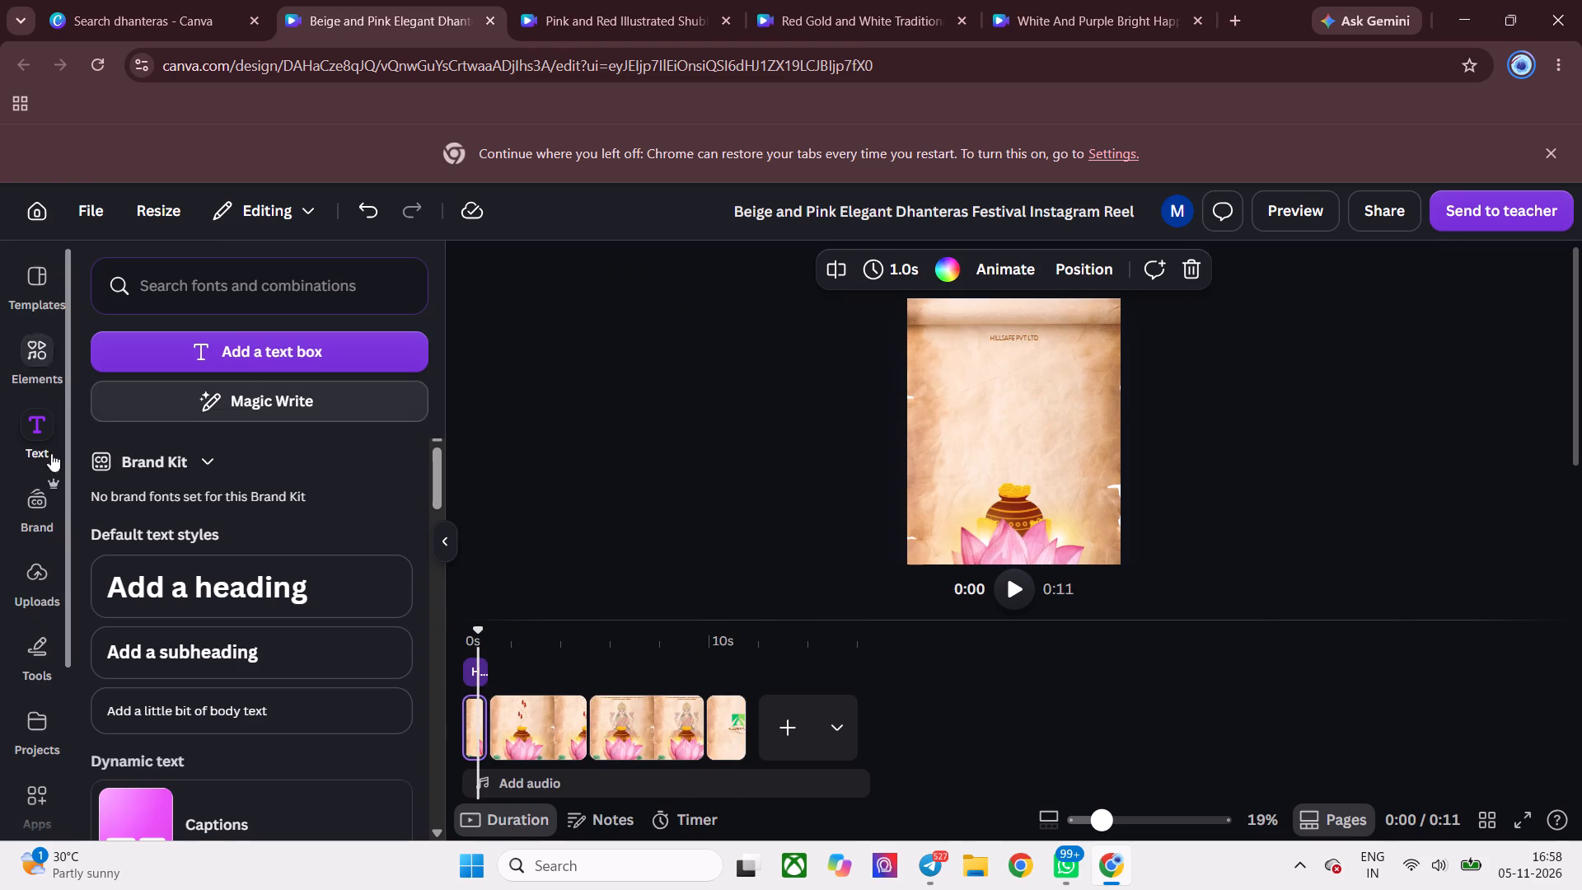
left_click(40, 588)
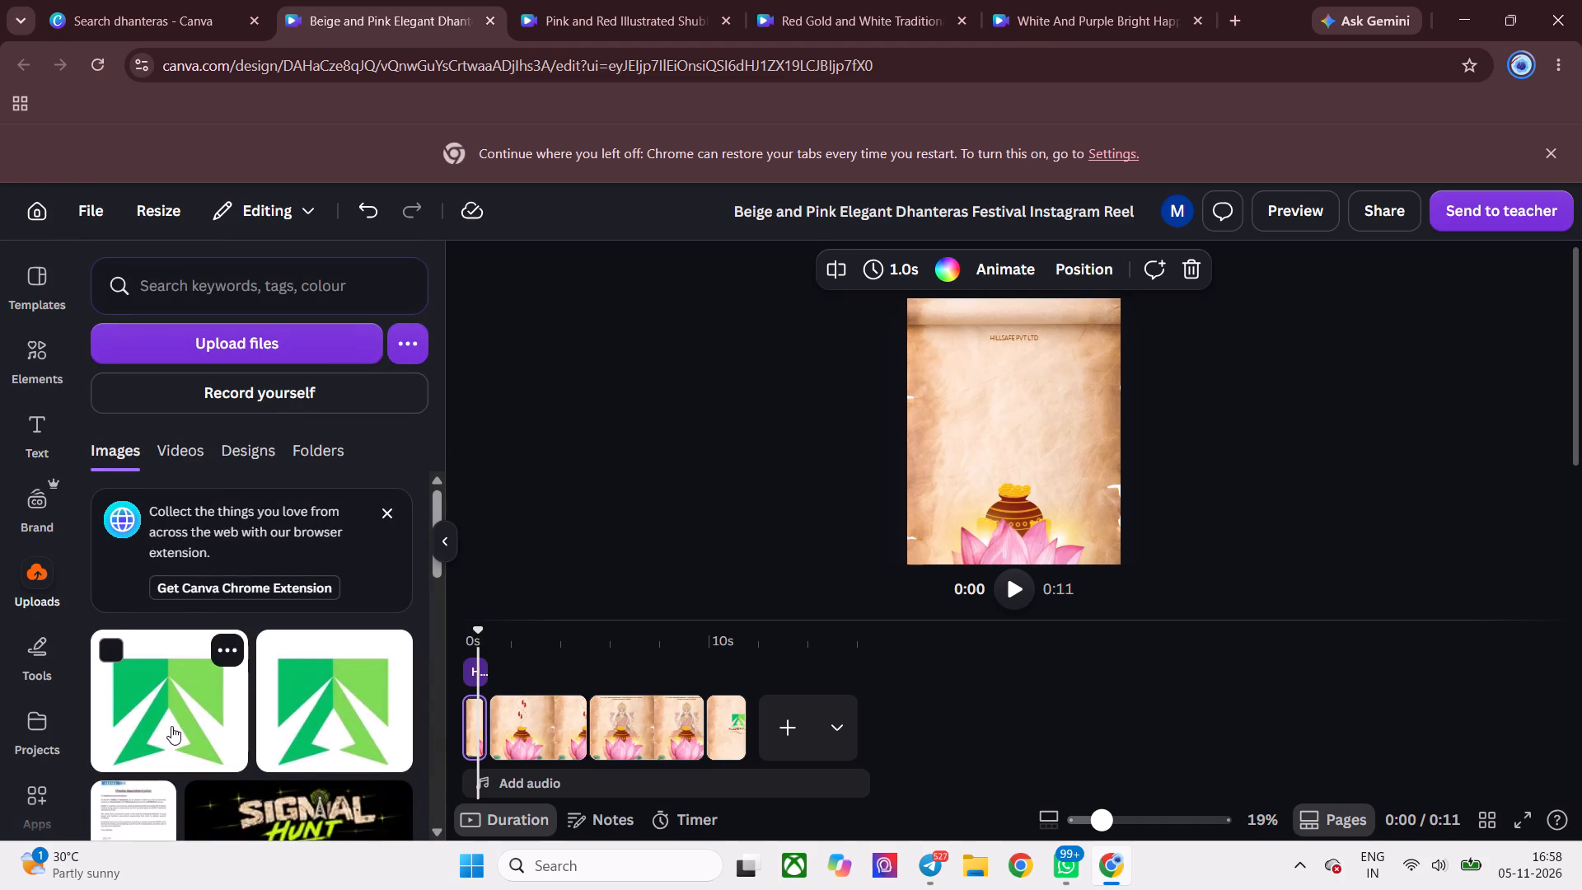
left_click(171, 726)
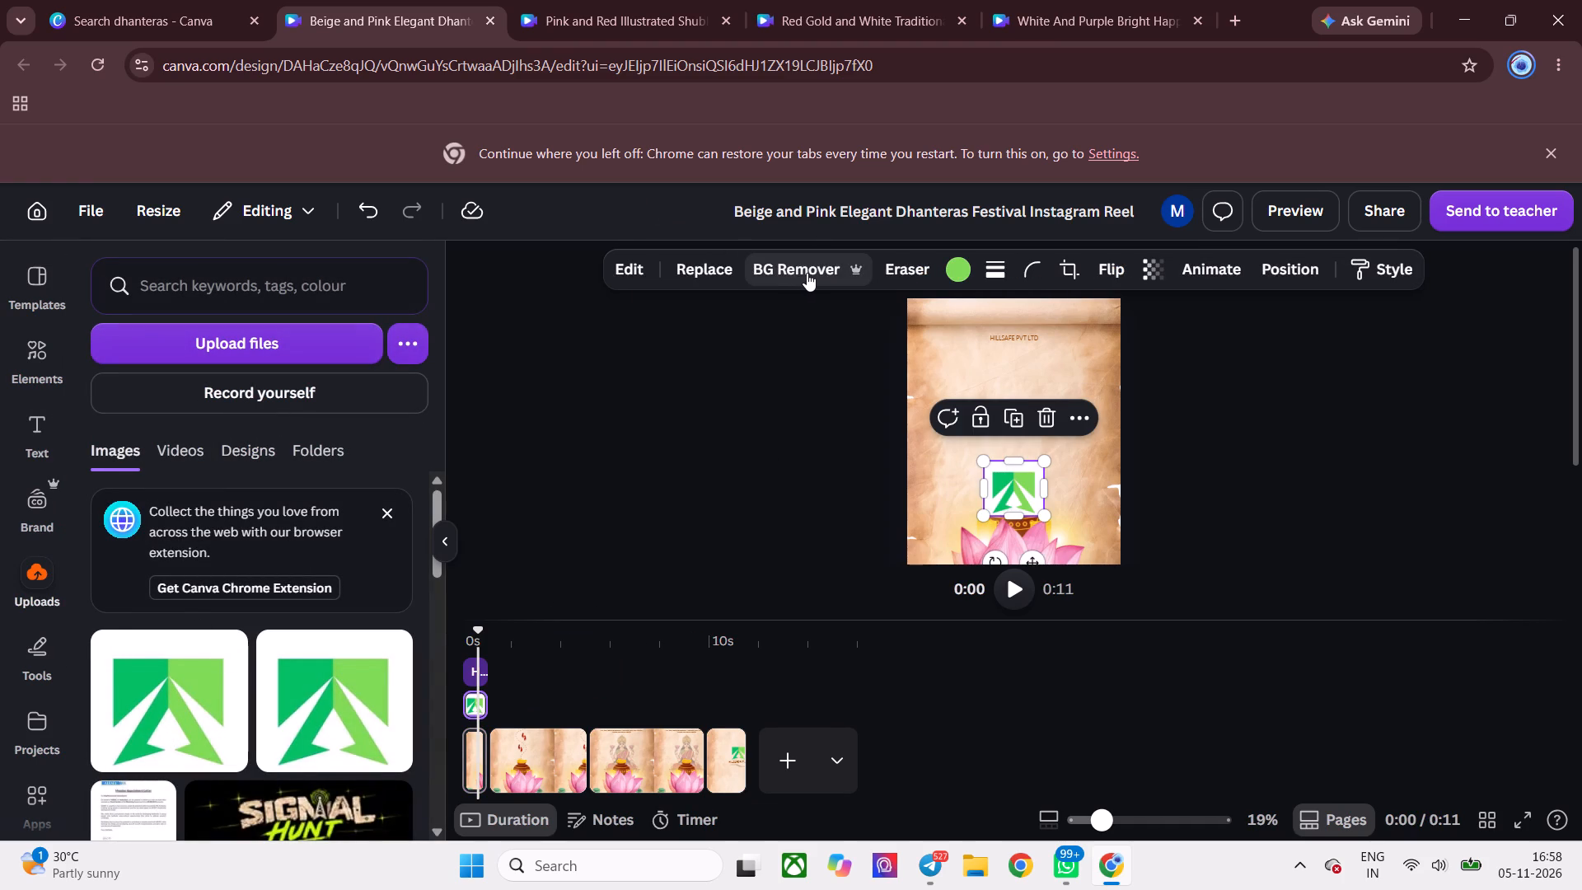
left_click(807, 273)
left_click_drag(1046, 517, 1026, 503)
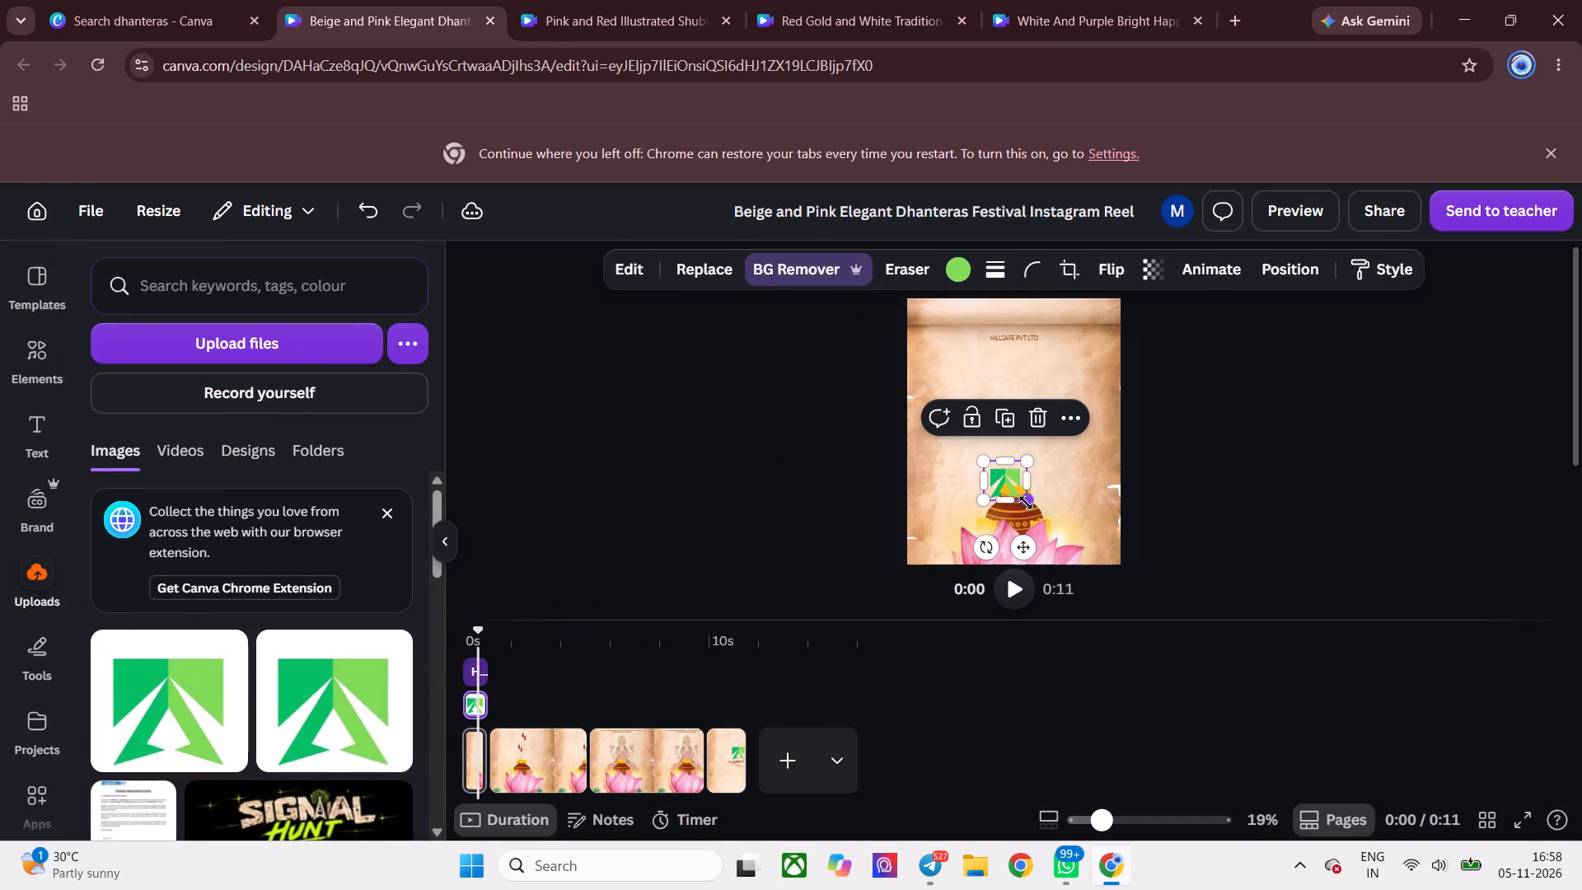
left_click_drag(1003, 471, 929, 339)
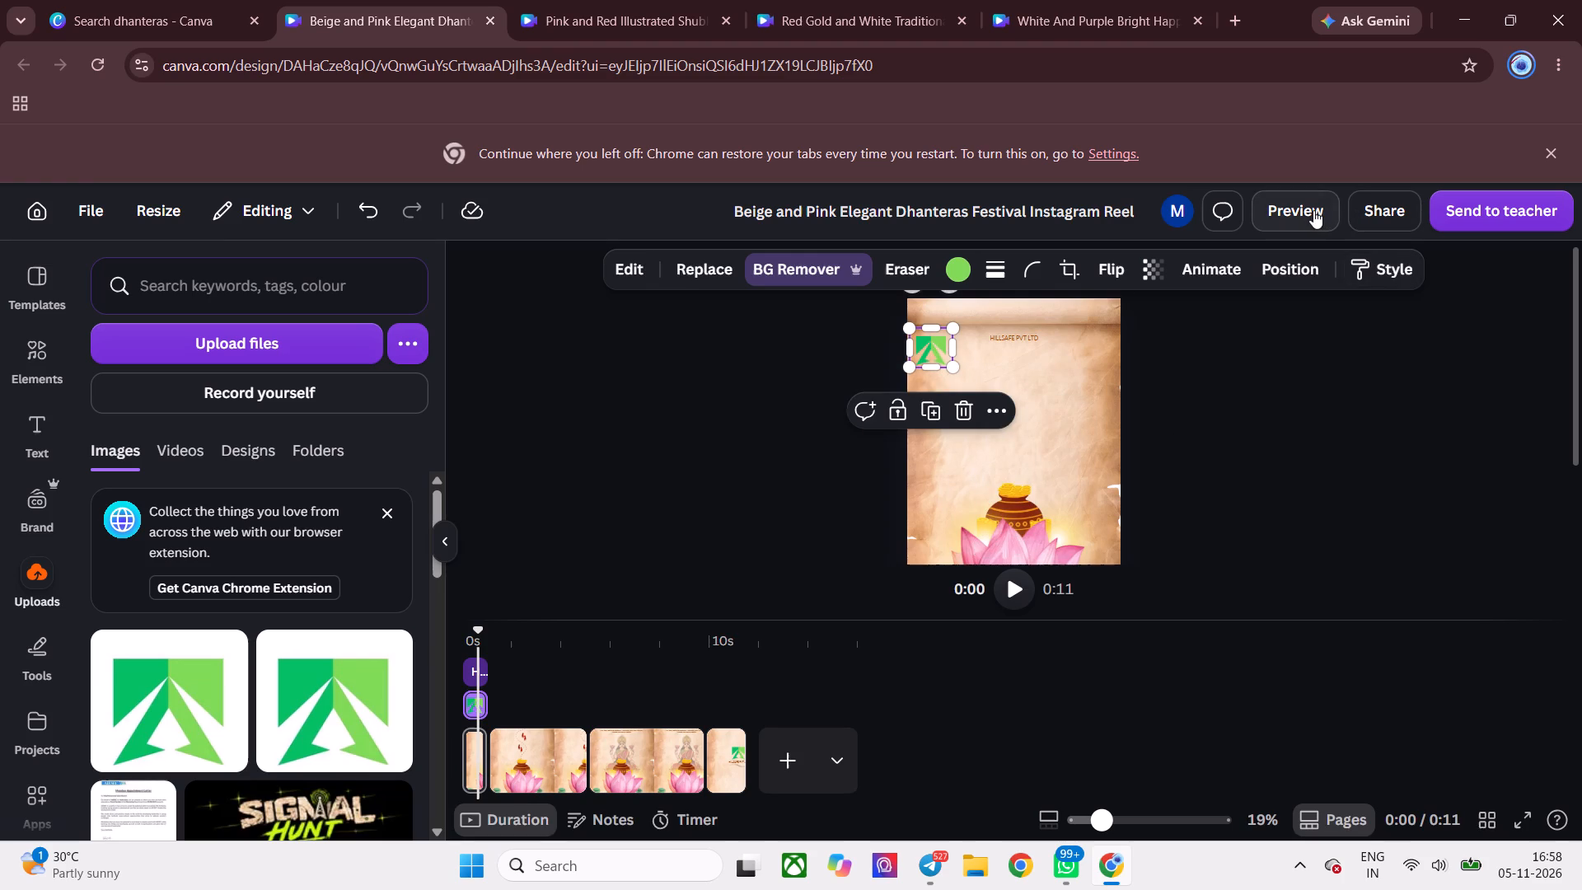
Preview the reel to check the logo on the first page.
left_click(1313, 210)
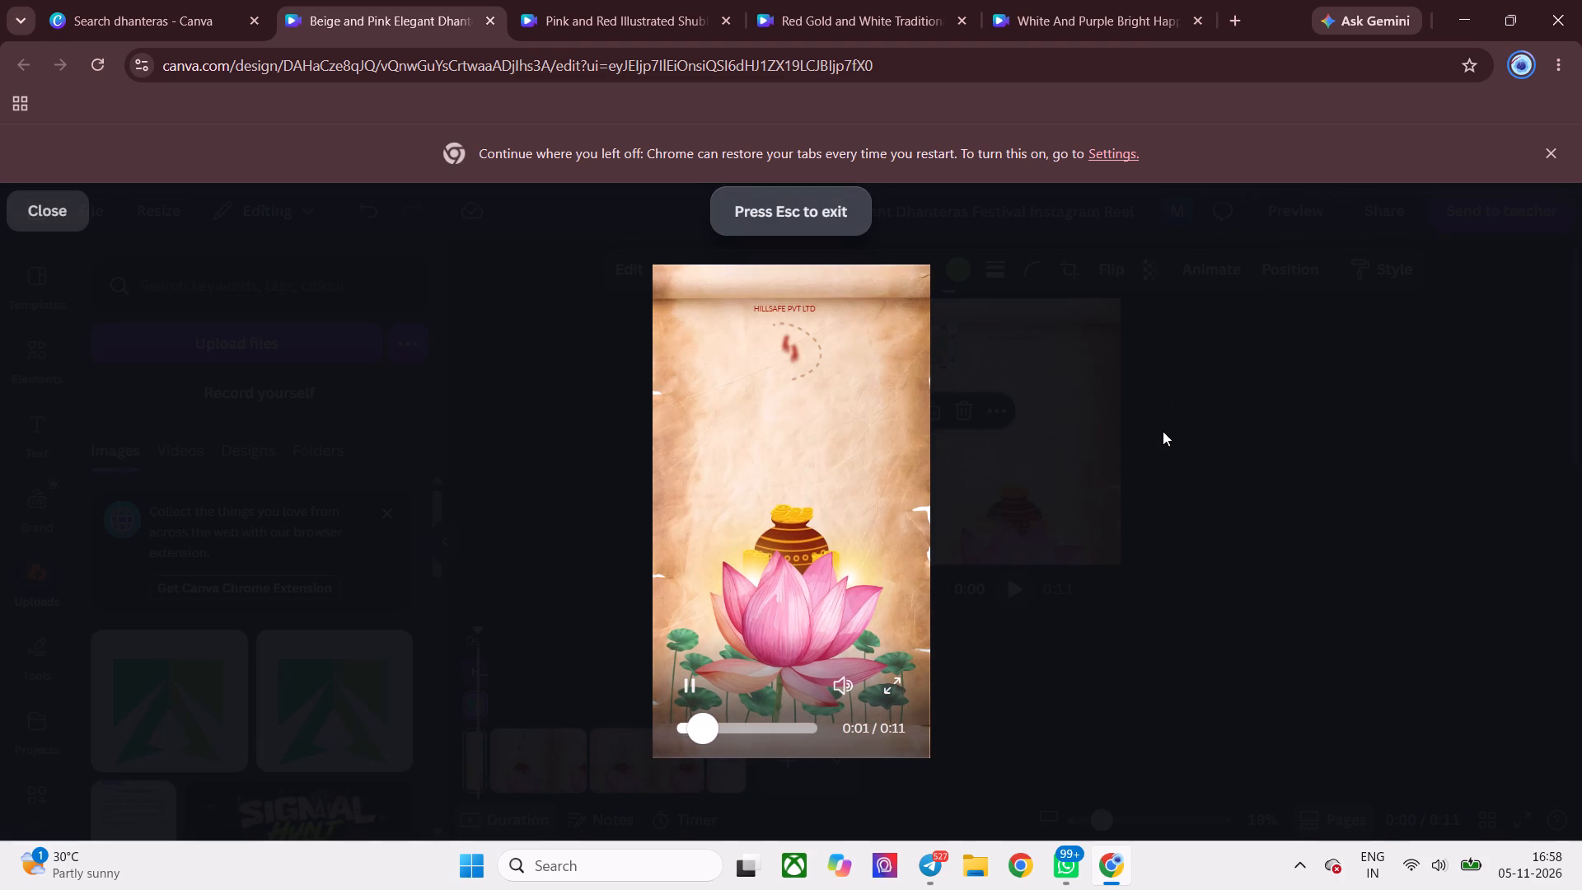
left_click(1194, 391)
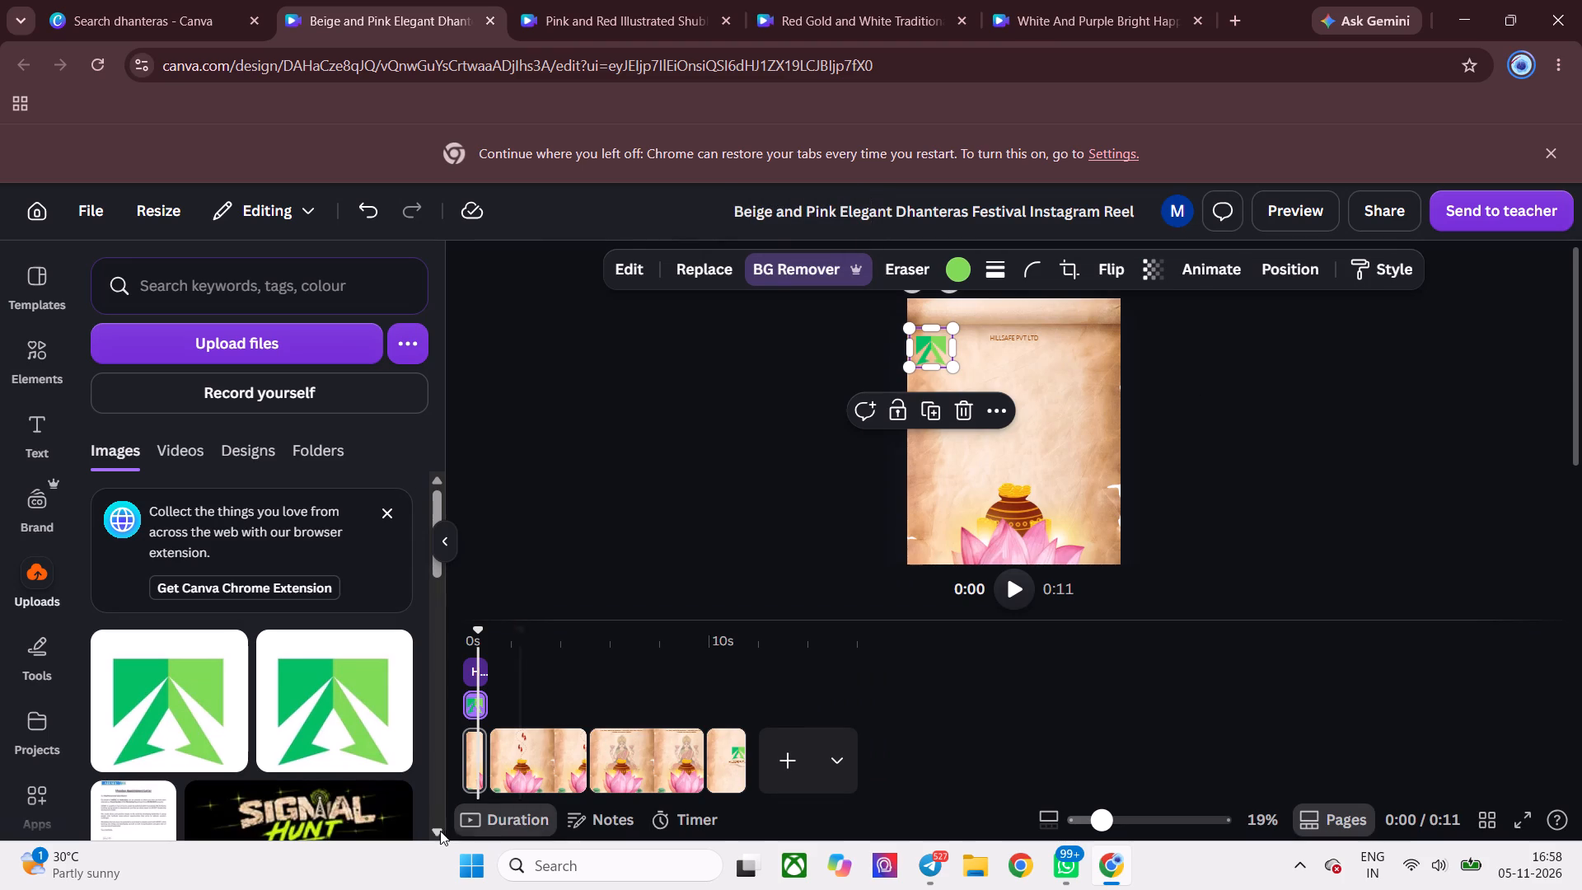
Add the uploaded green HillSafe logo to the second page, background removed, in the page's upper-left corner.
left_click(524, 742)
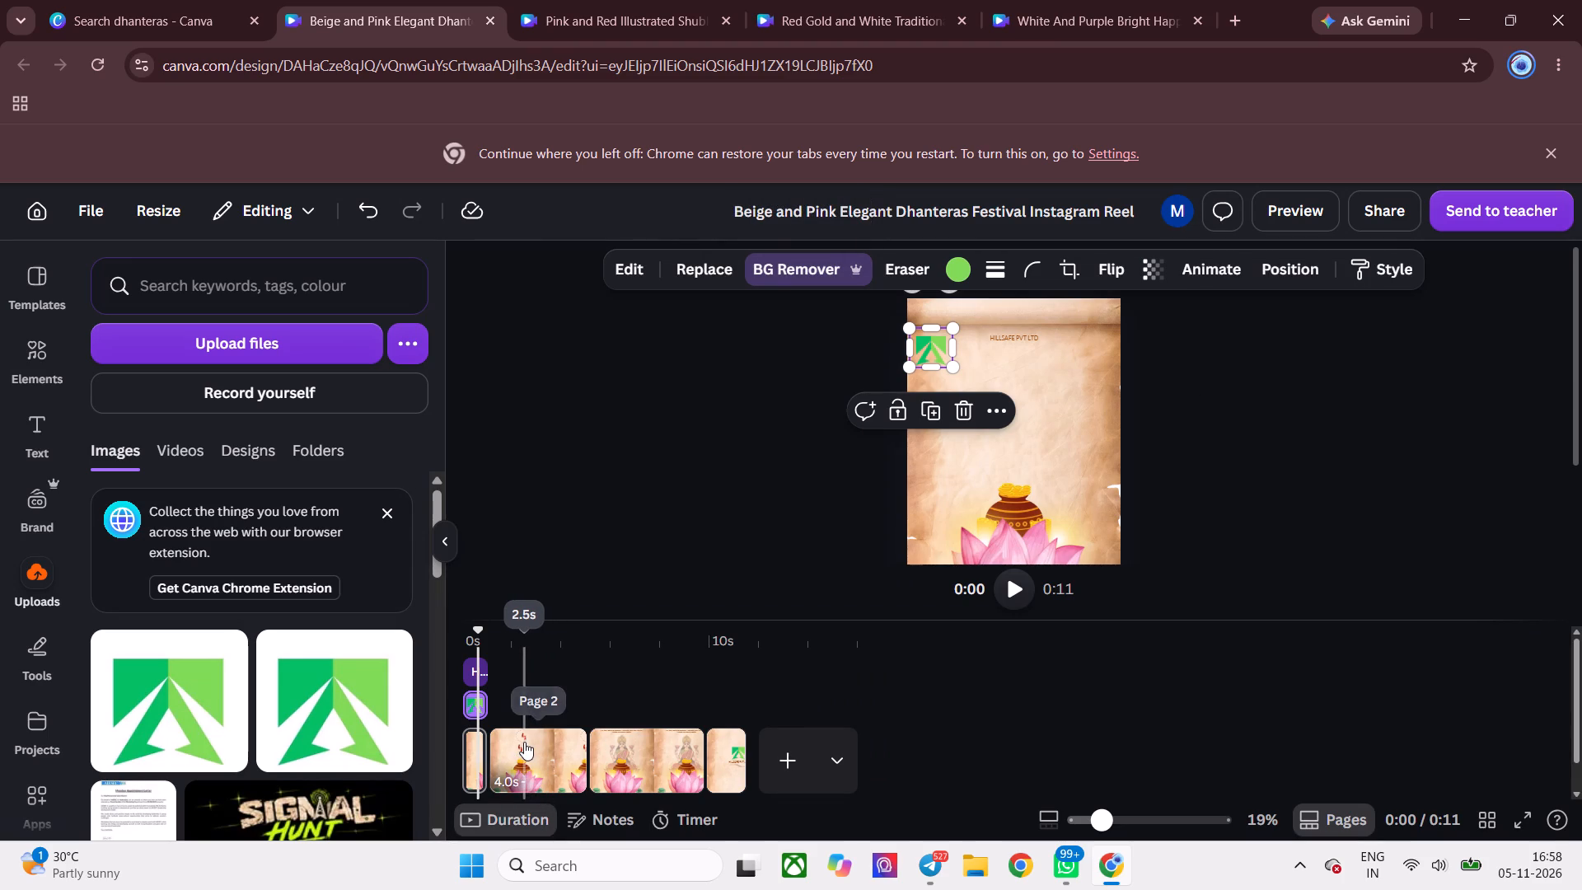
left_click(179, 703)
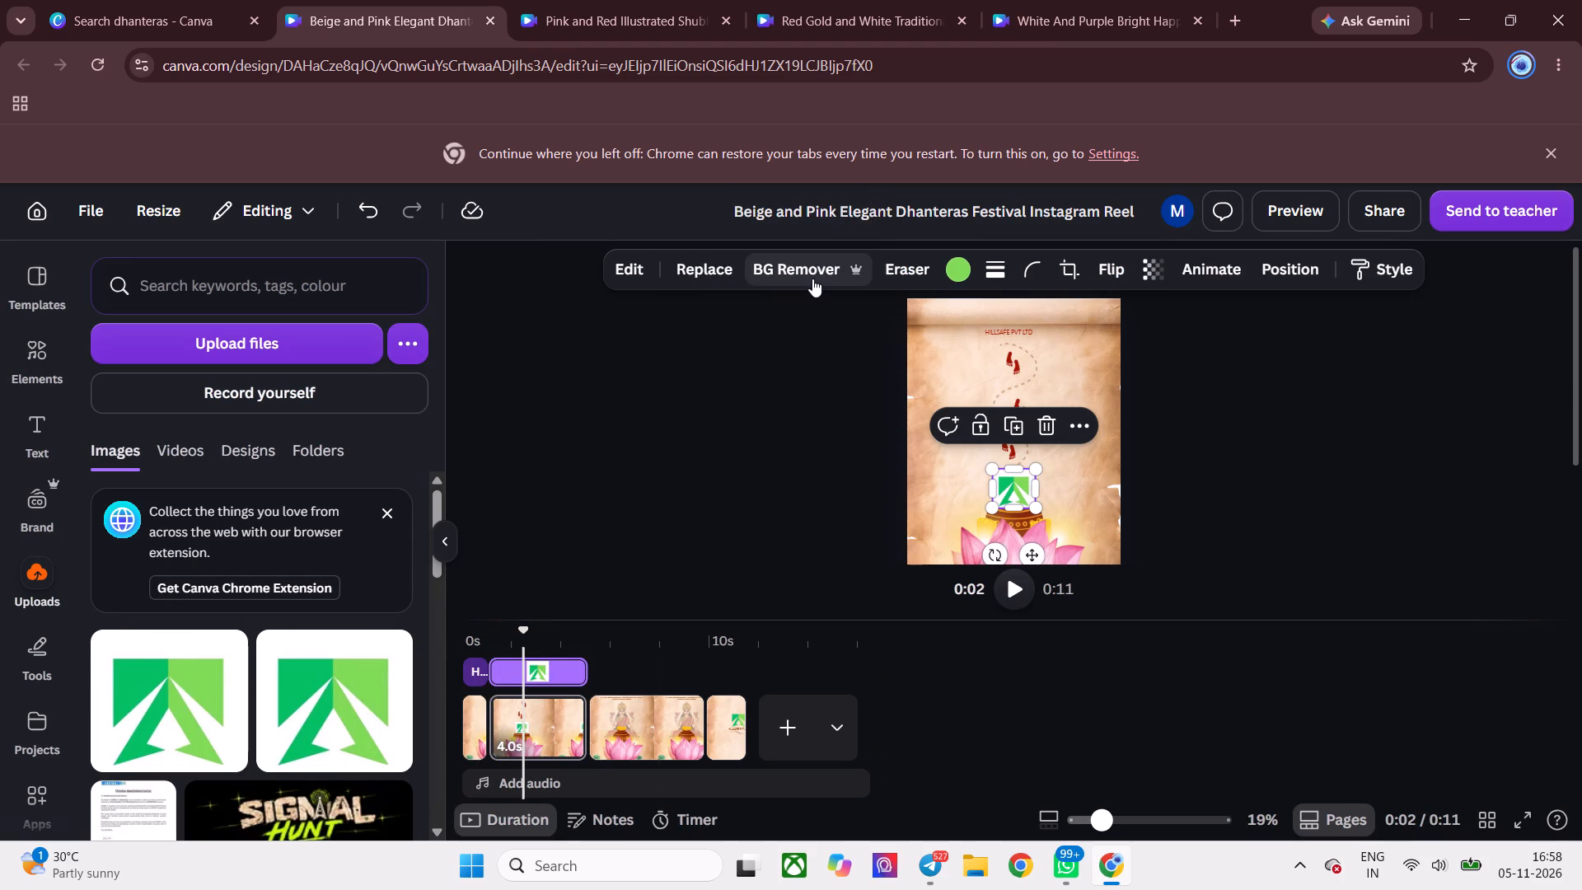
left_click(812, 279)
left_click_drag(1013, 486, 957, 375)
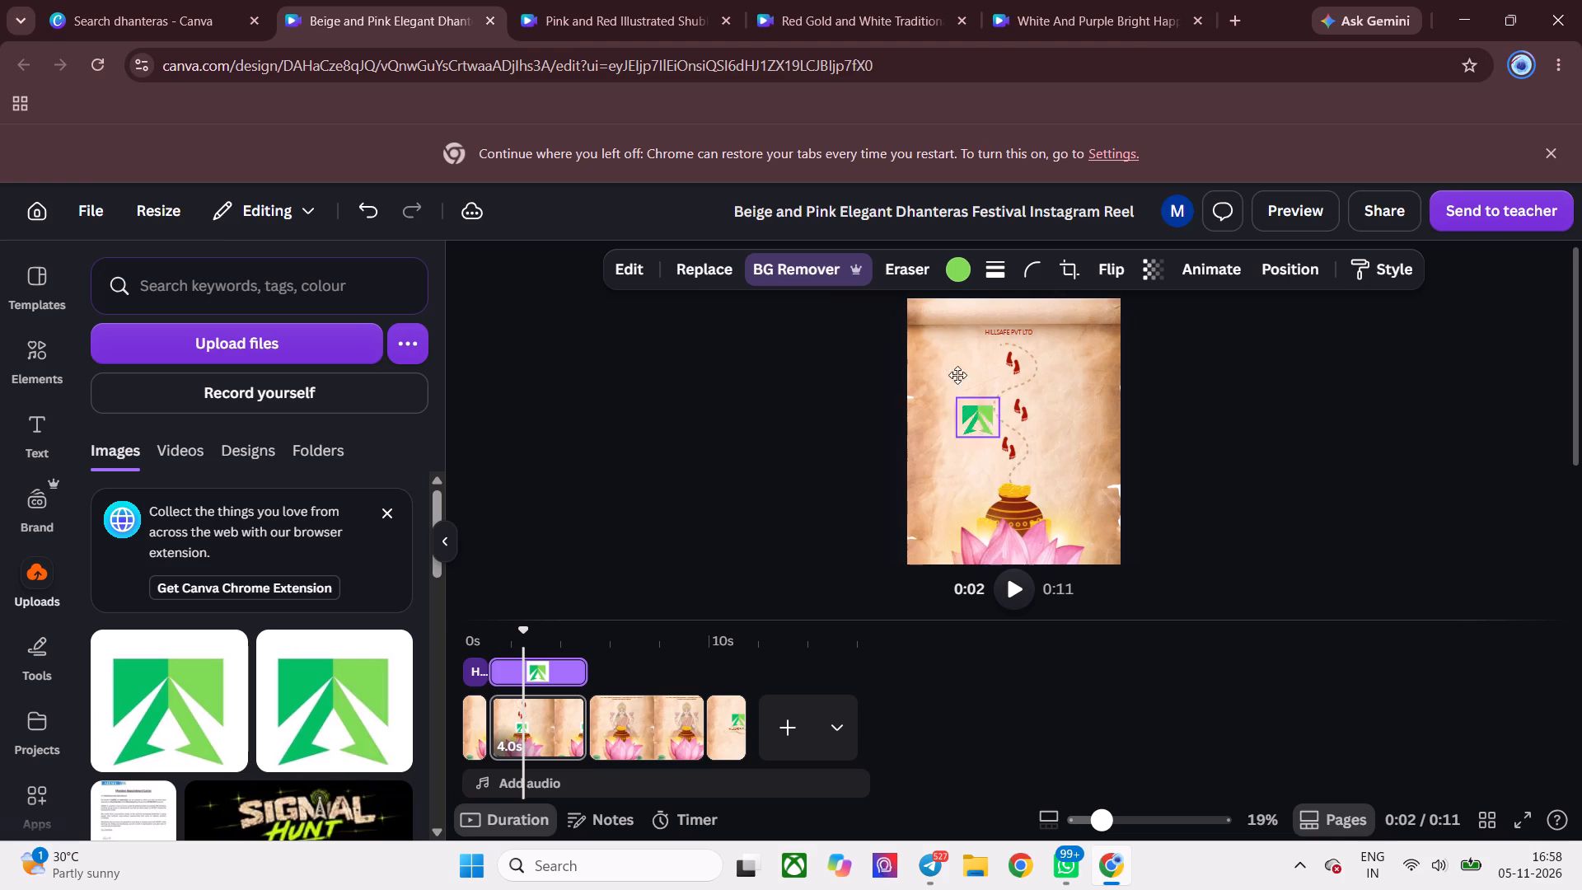
left_click_drag(957, 375, 937, 348)
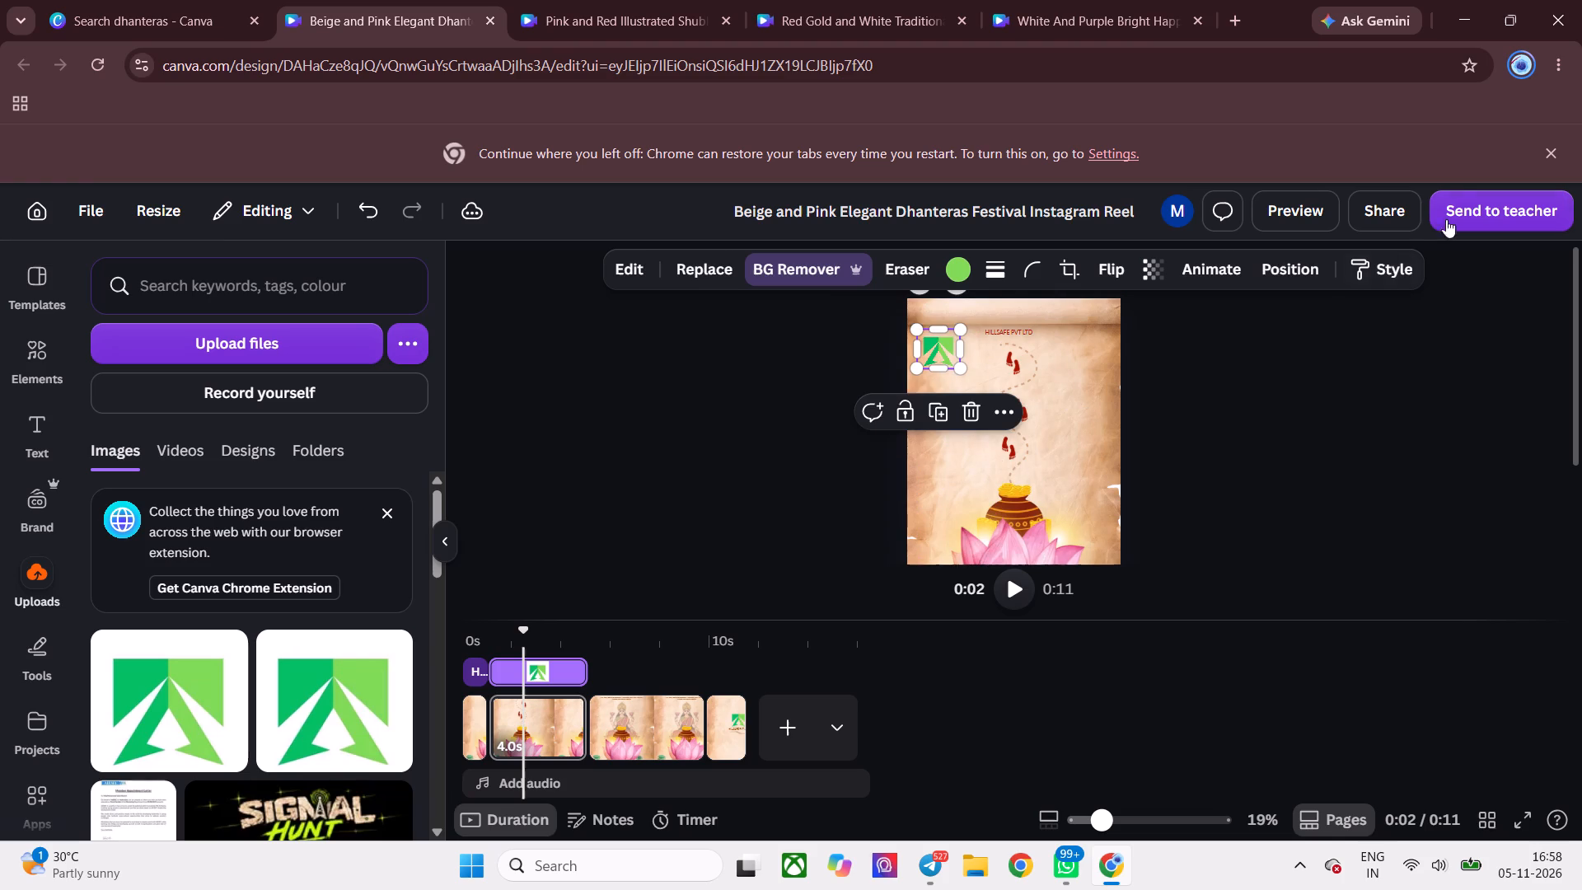
Preview the reel to check how the logo carries over from the first page to the second.
left_click(1294, 210)
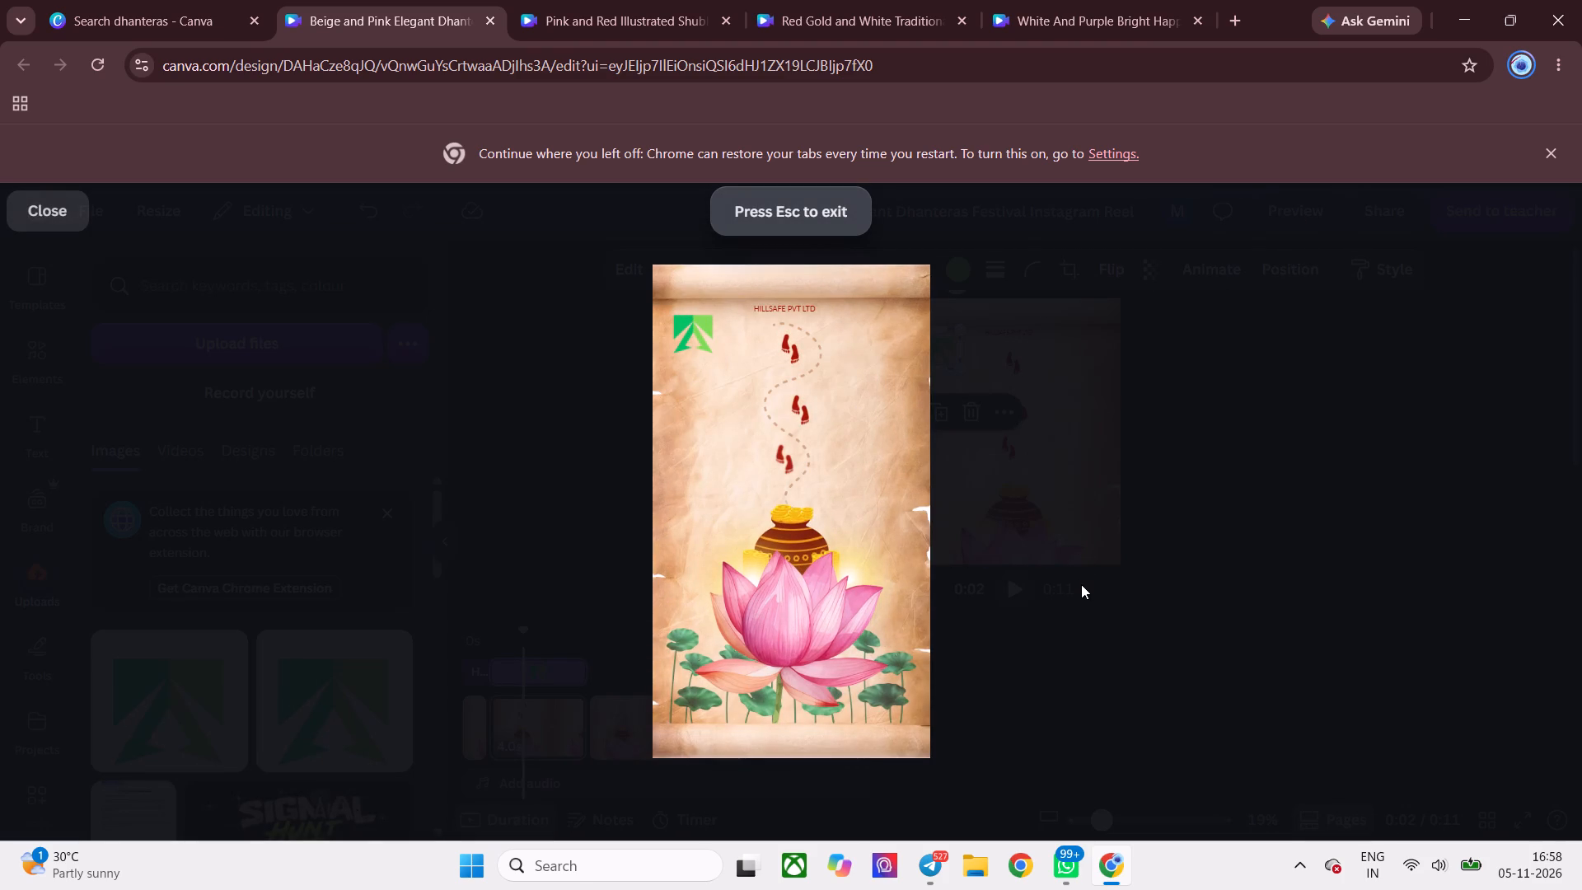
left_click(1221, 340)
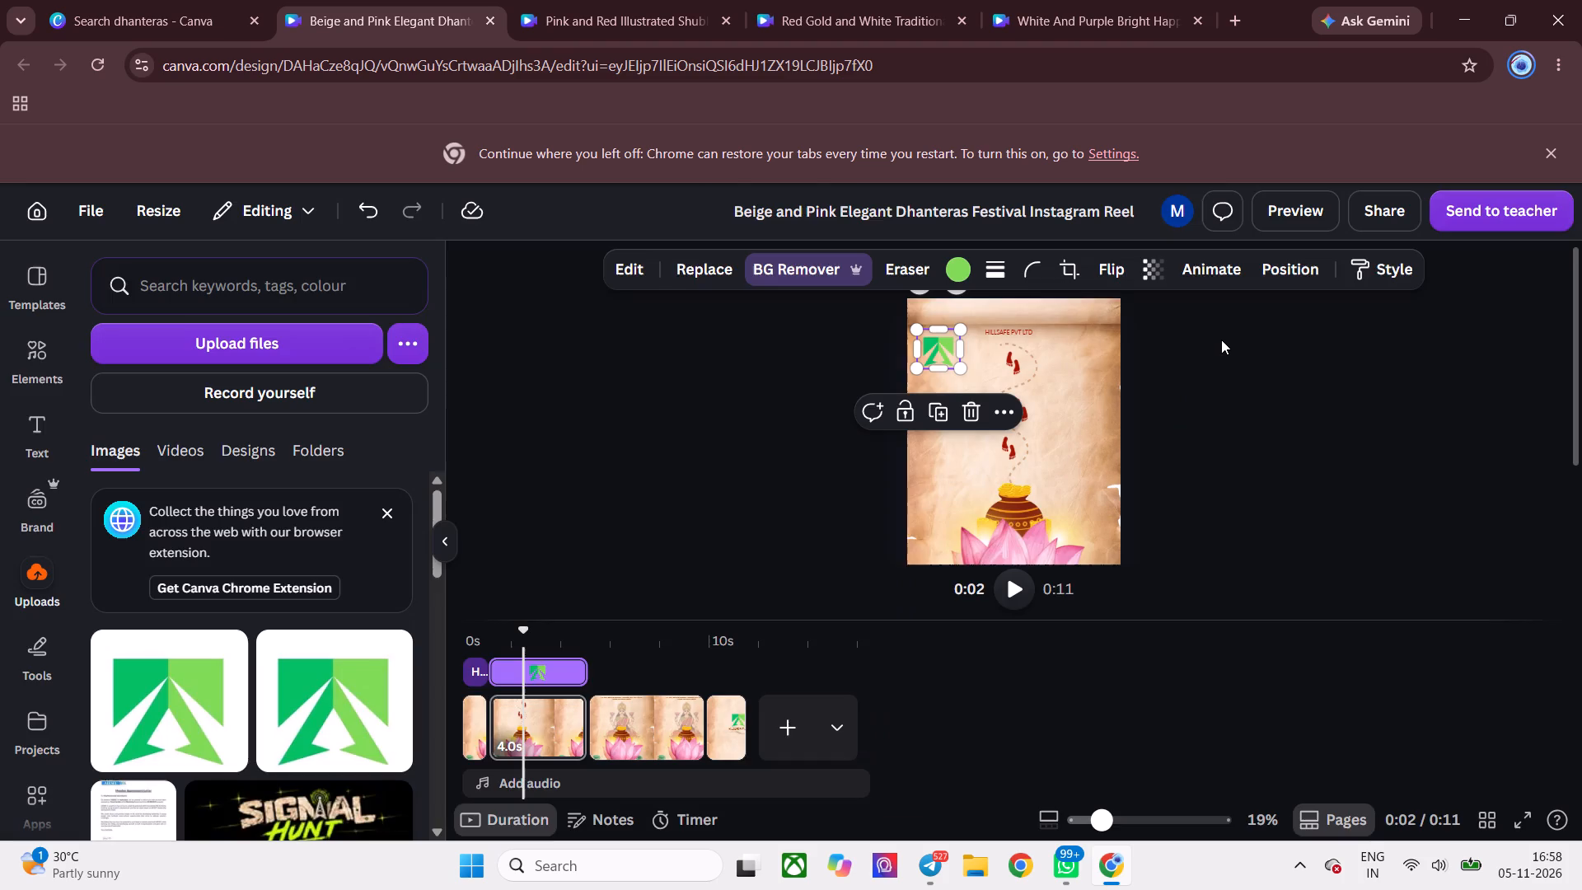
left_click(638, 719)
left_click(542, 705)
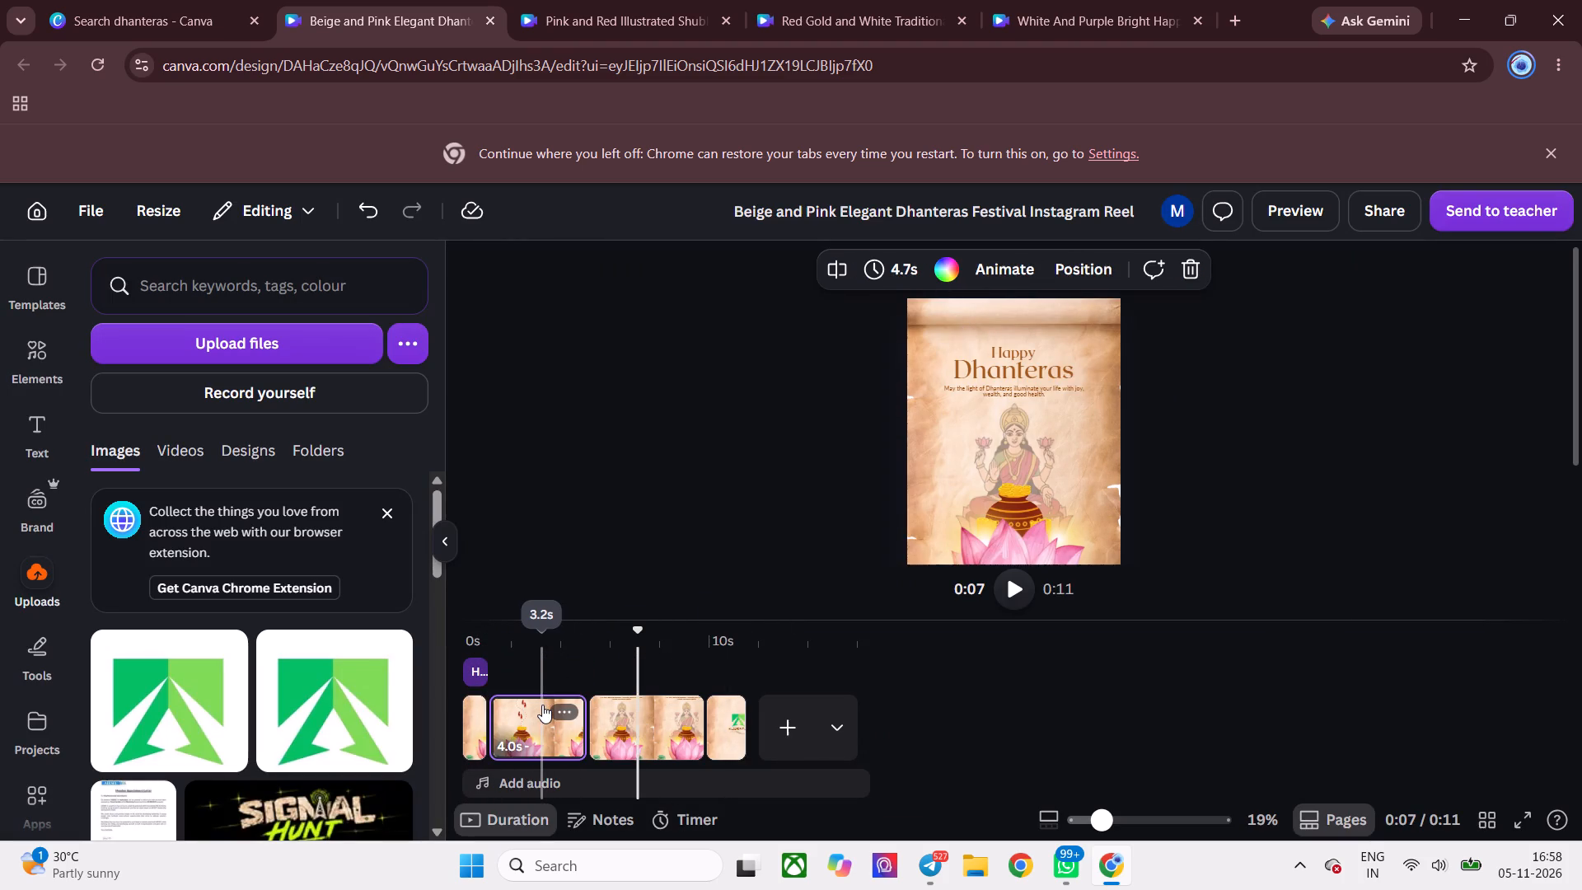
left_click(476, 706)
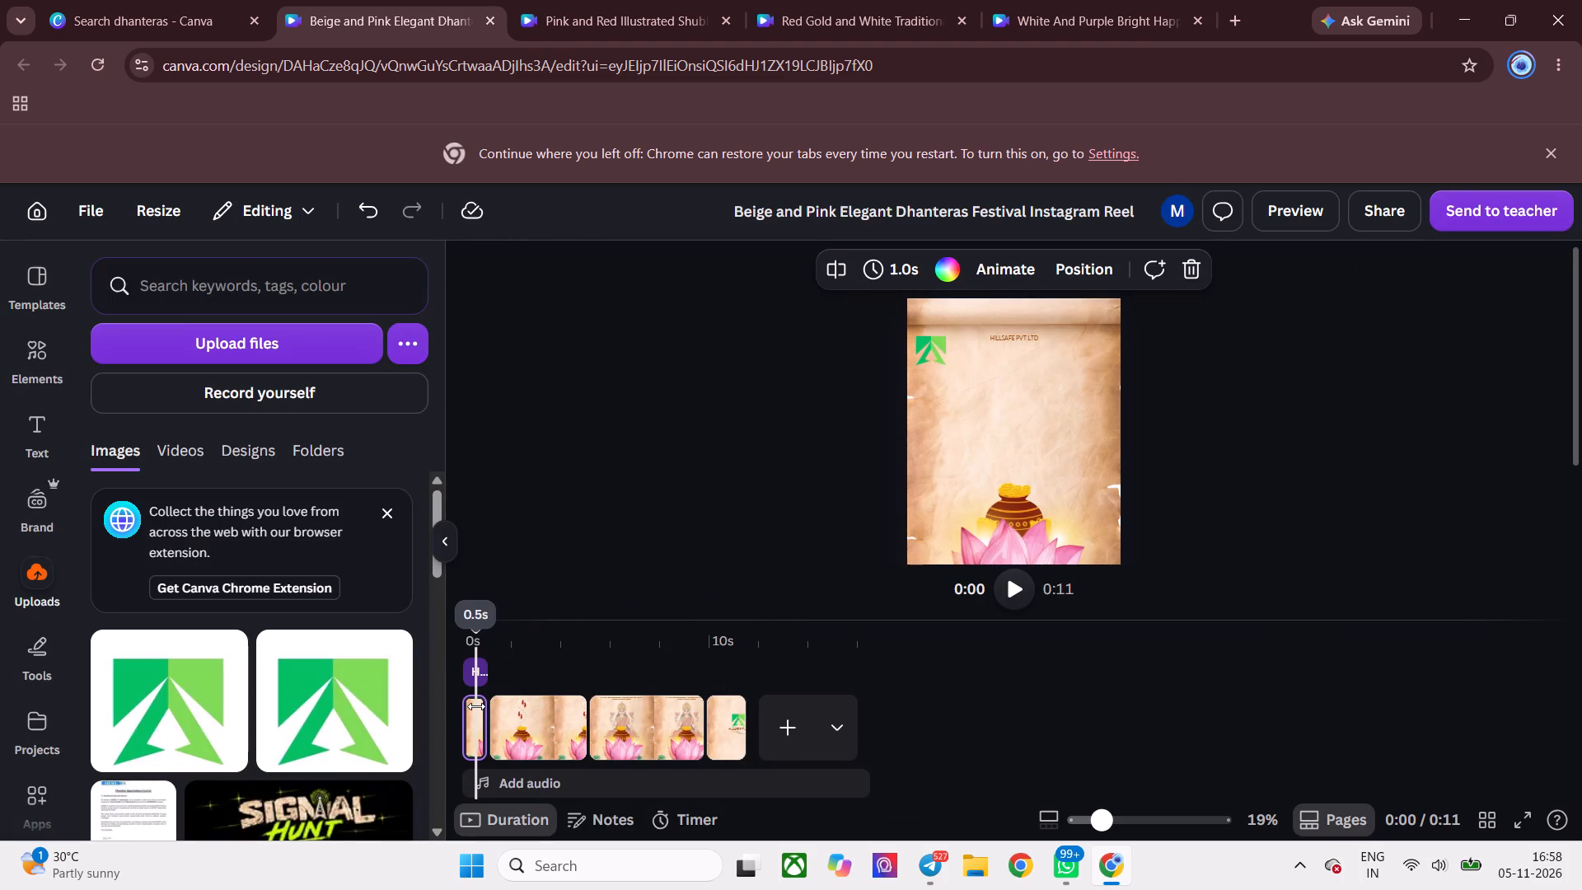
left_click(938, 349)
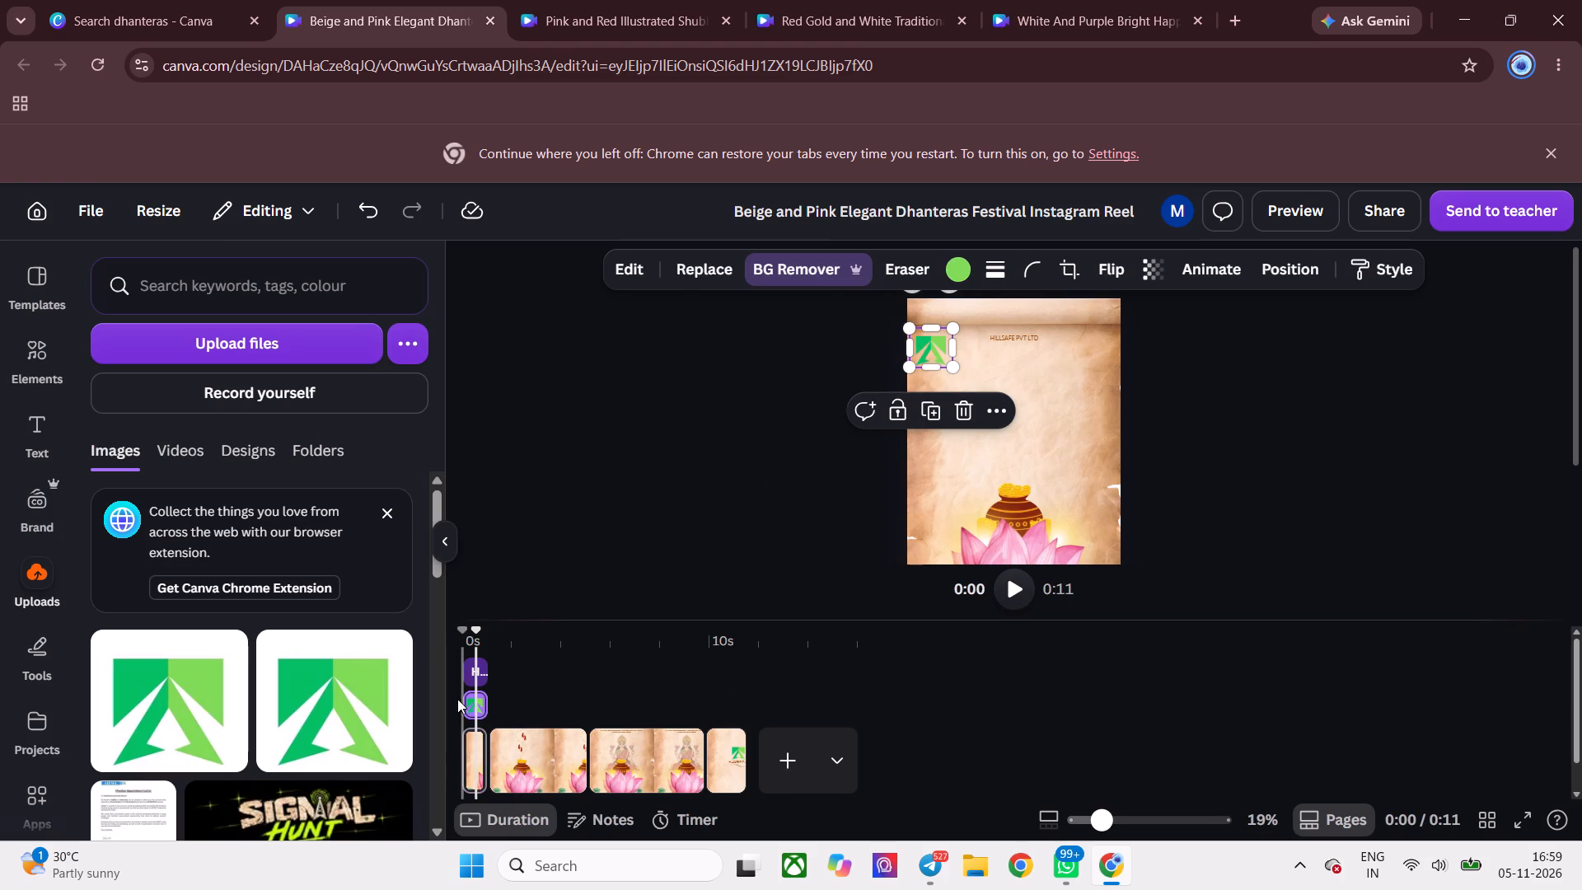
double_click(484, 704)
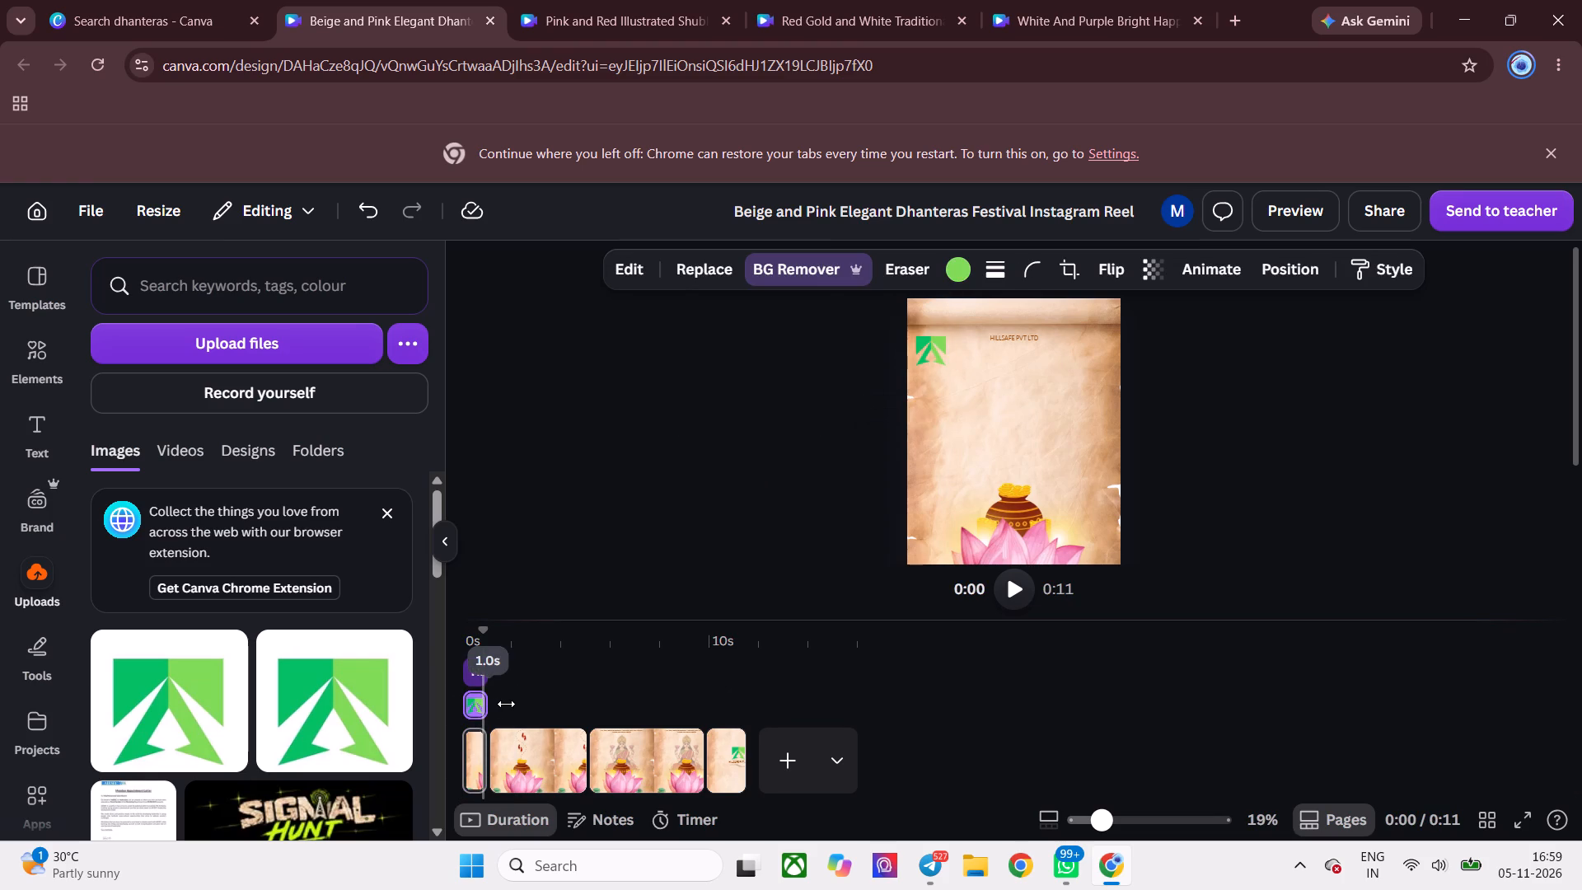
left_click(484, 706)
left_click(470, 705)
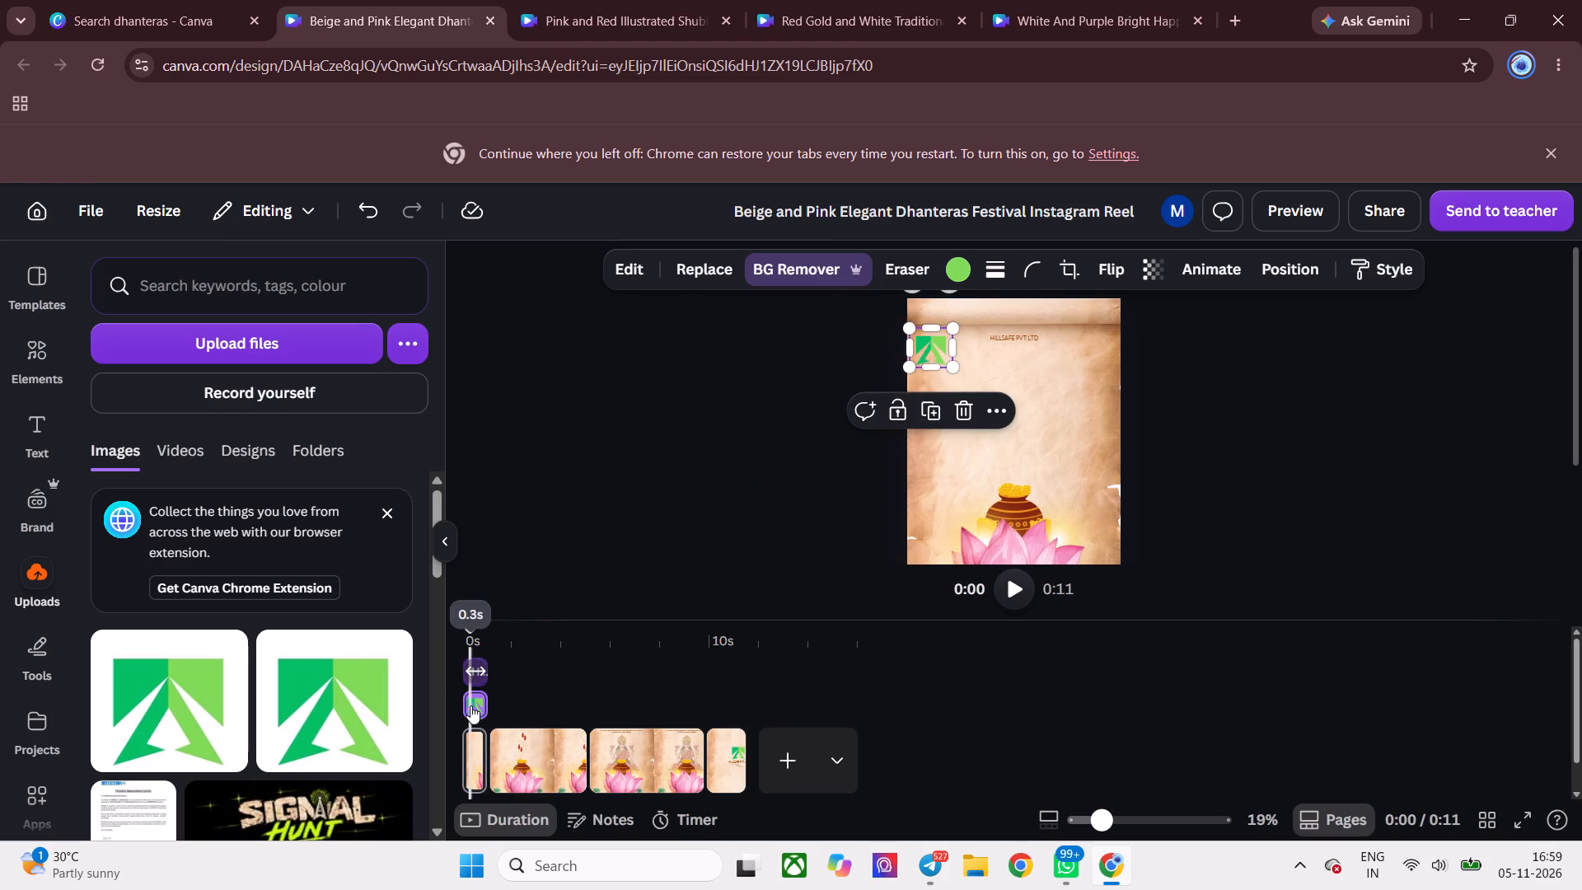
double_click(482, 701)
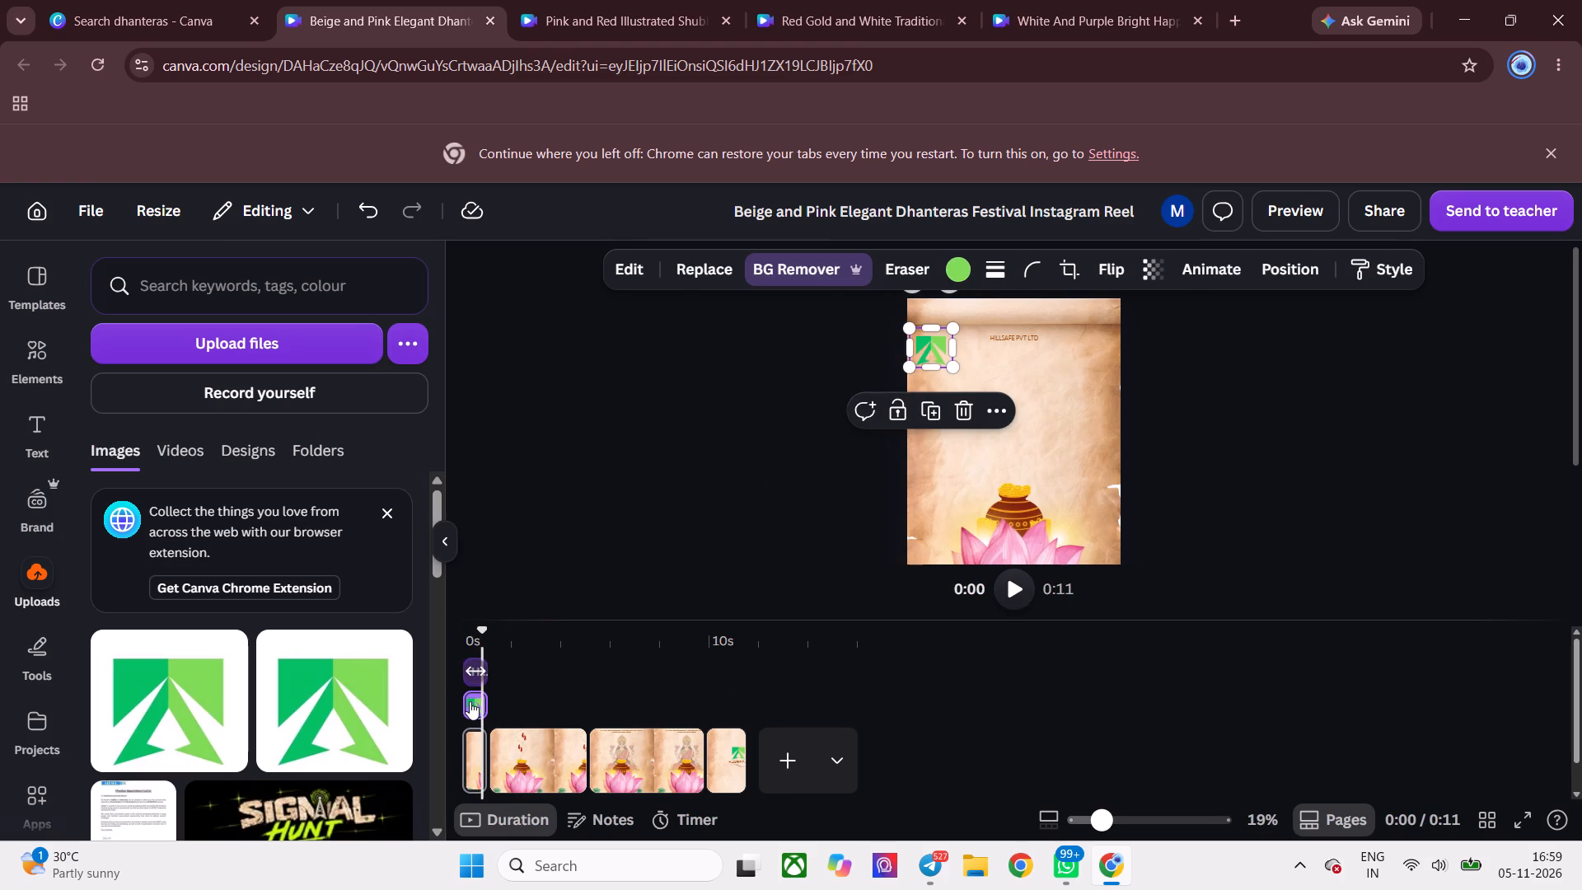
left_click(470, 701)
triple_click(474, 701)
Align the second page's logo to the left edge of the page.
left_click(526, 740)
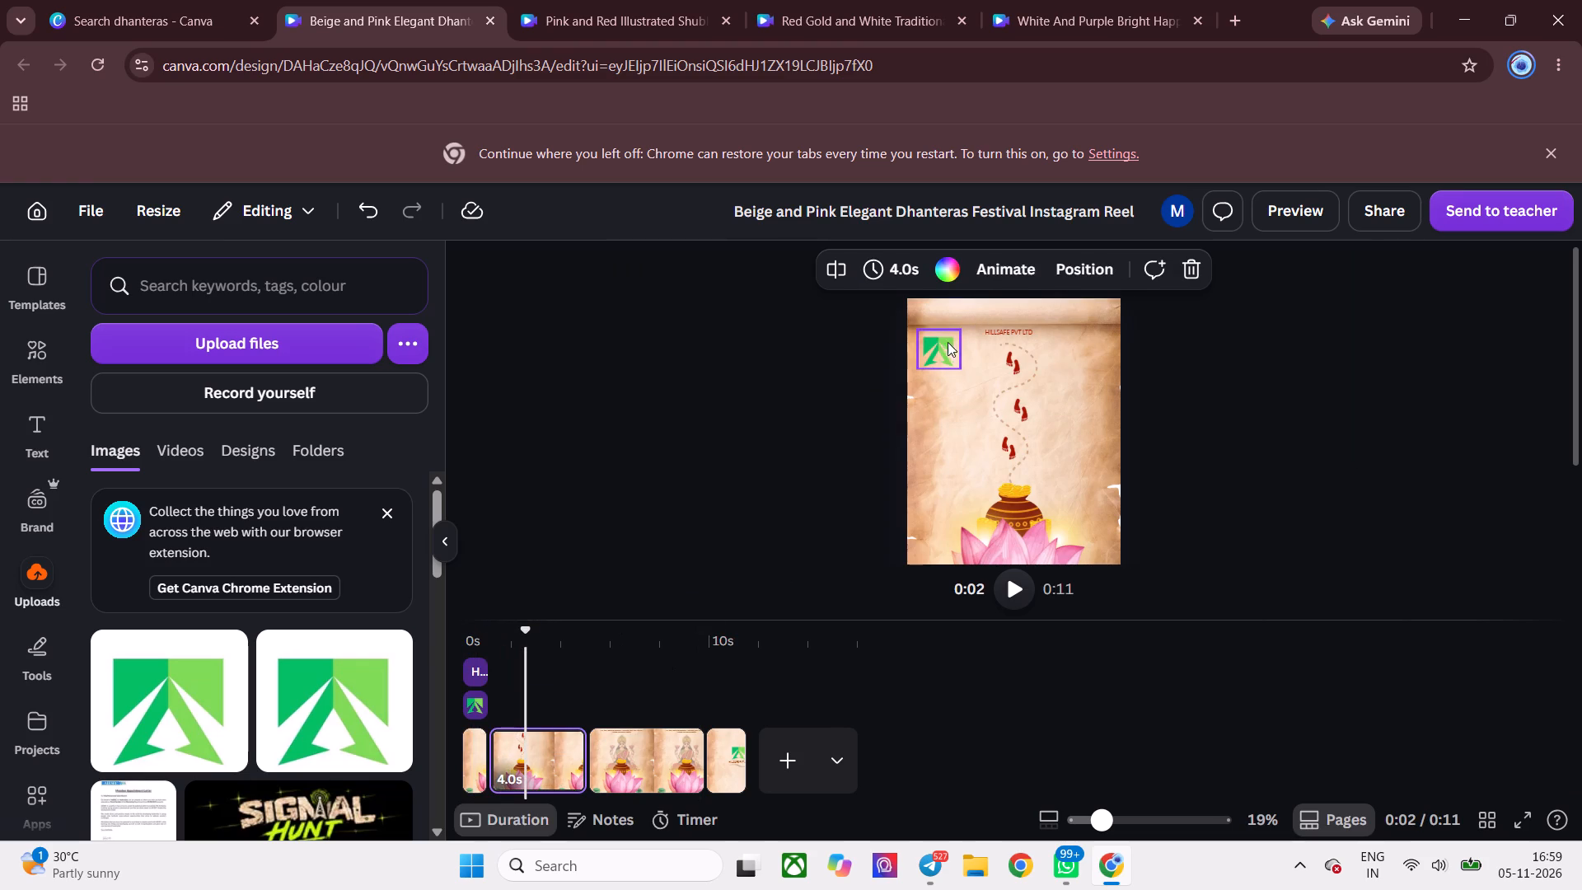
left_click(943, 345)
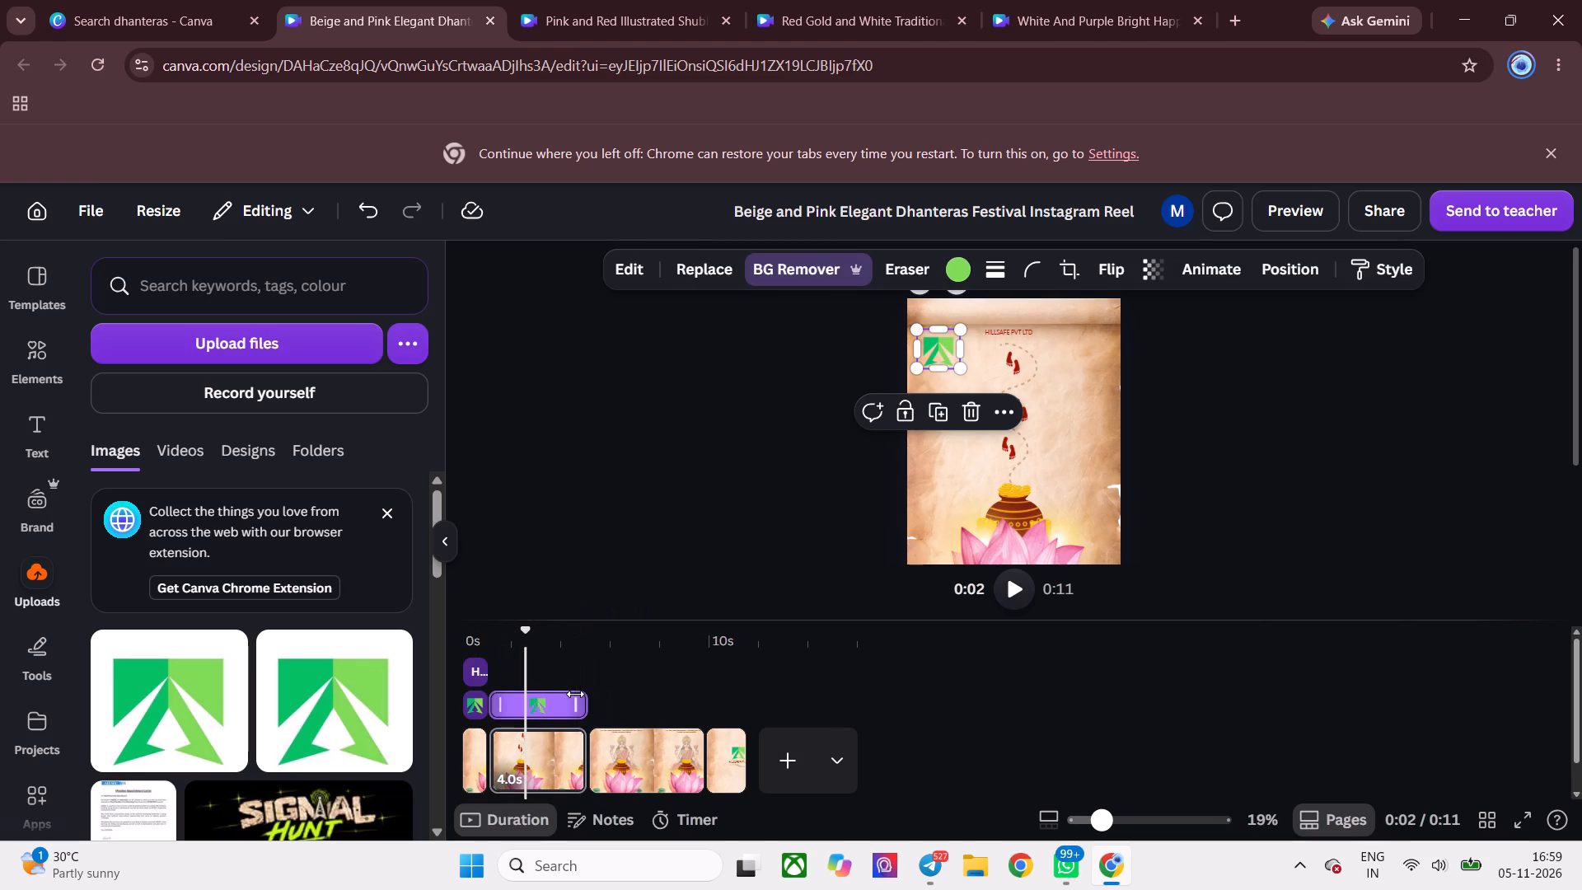
left_click(541, 709)
left_click(566, 701)
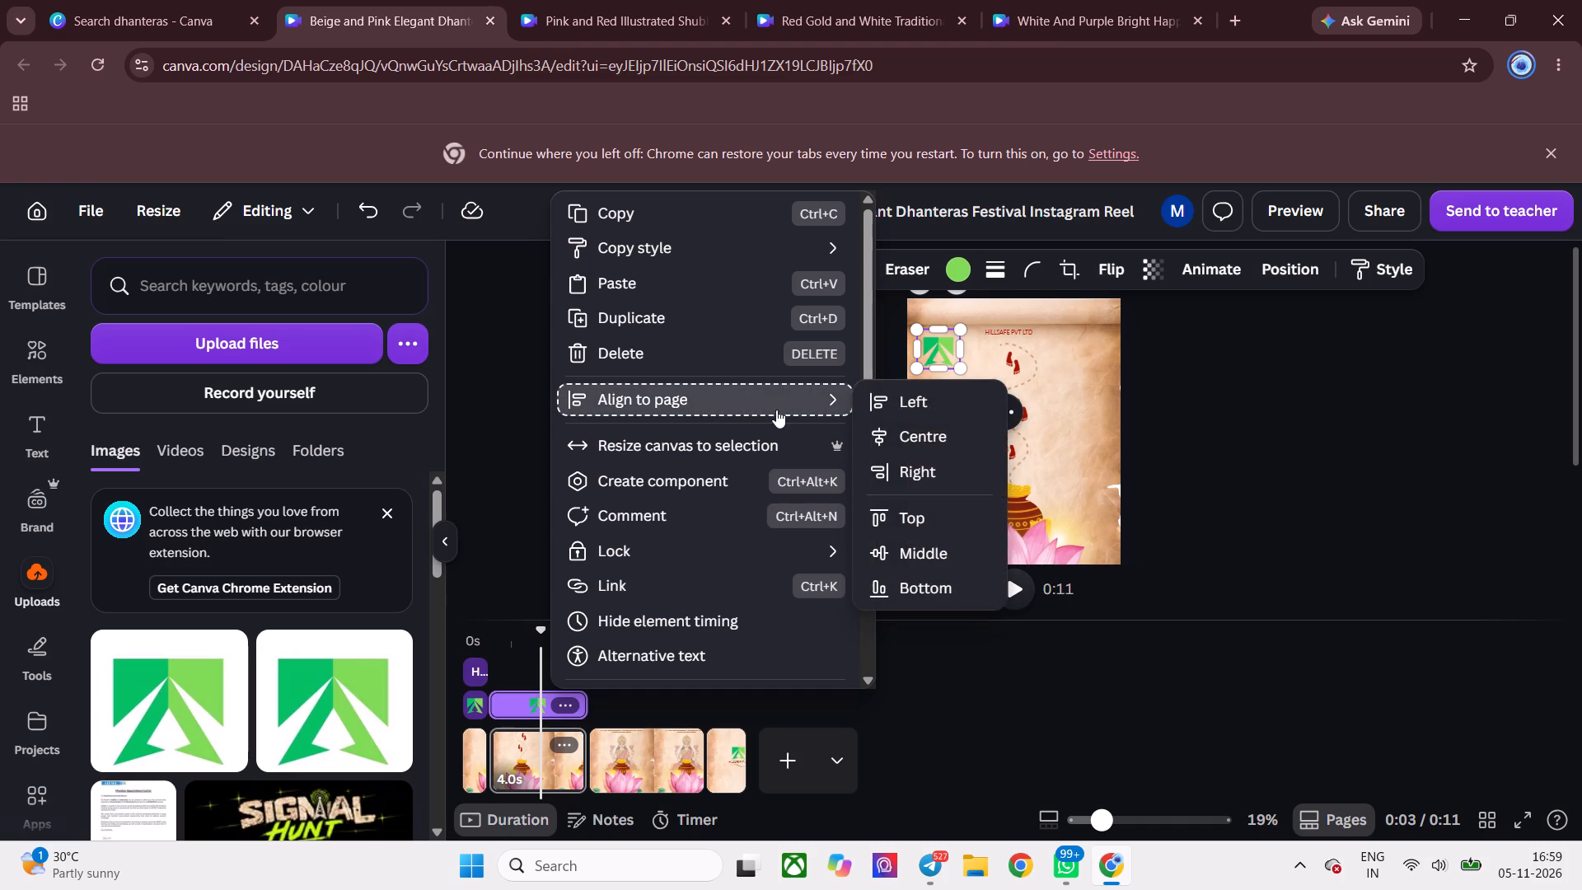
left_click(882, 393)
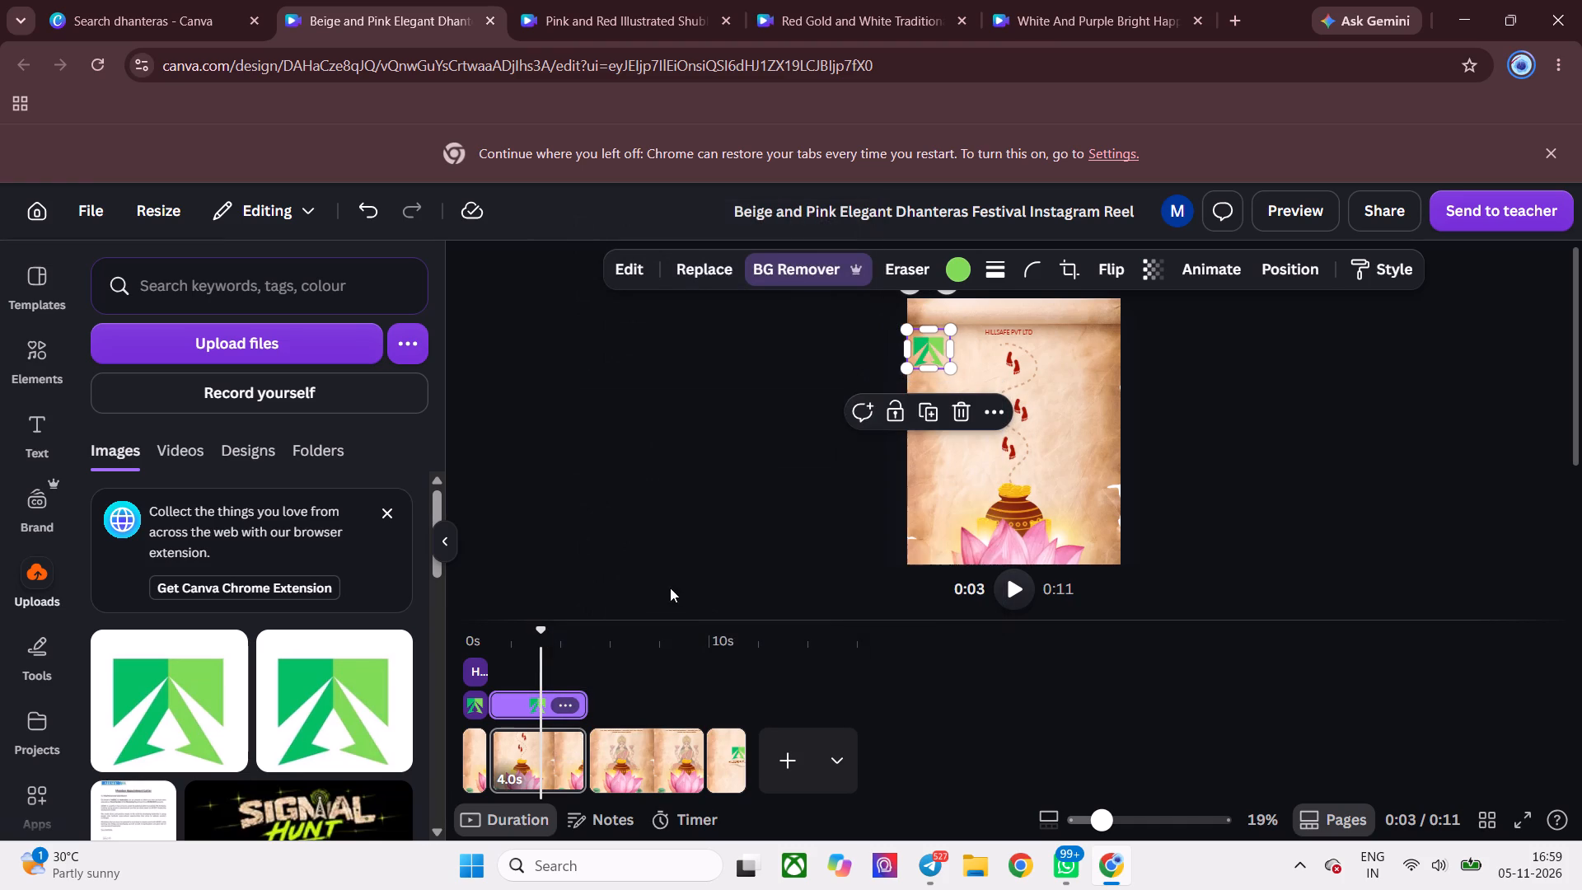
Align the first page's logo to the left edge of the page.
left_click(474, 766)
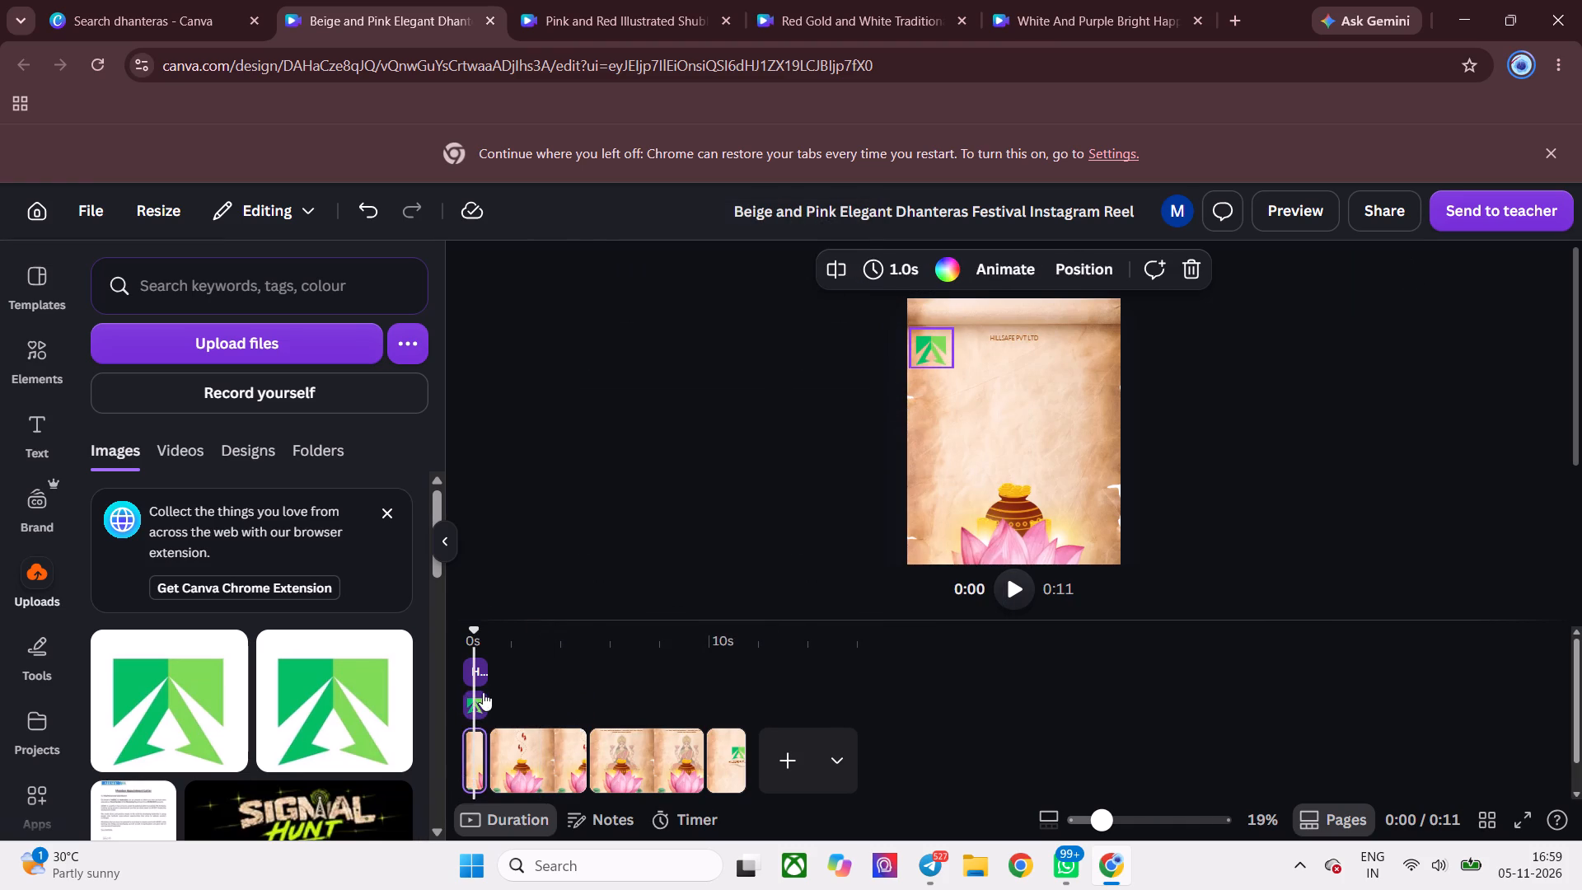
left_click(475, 701)
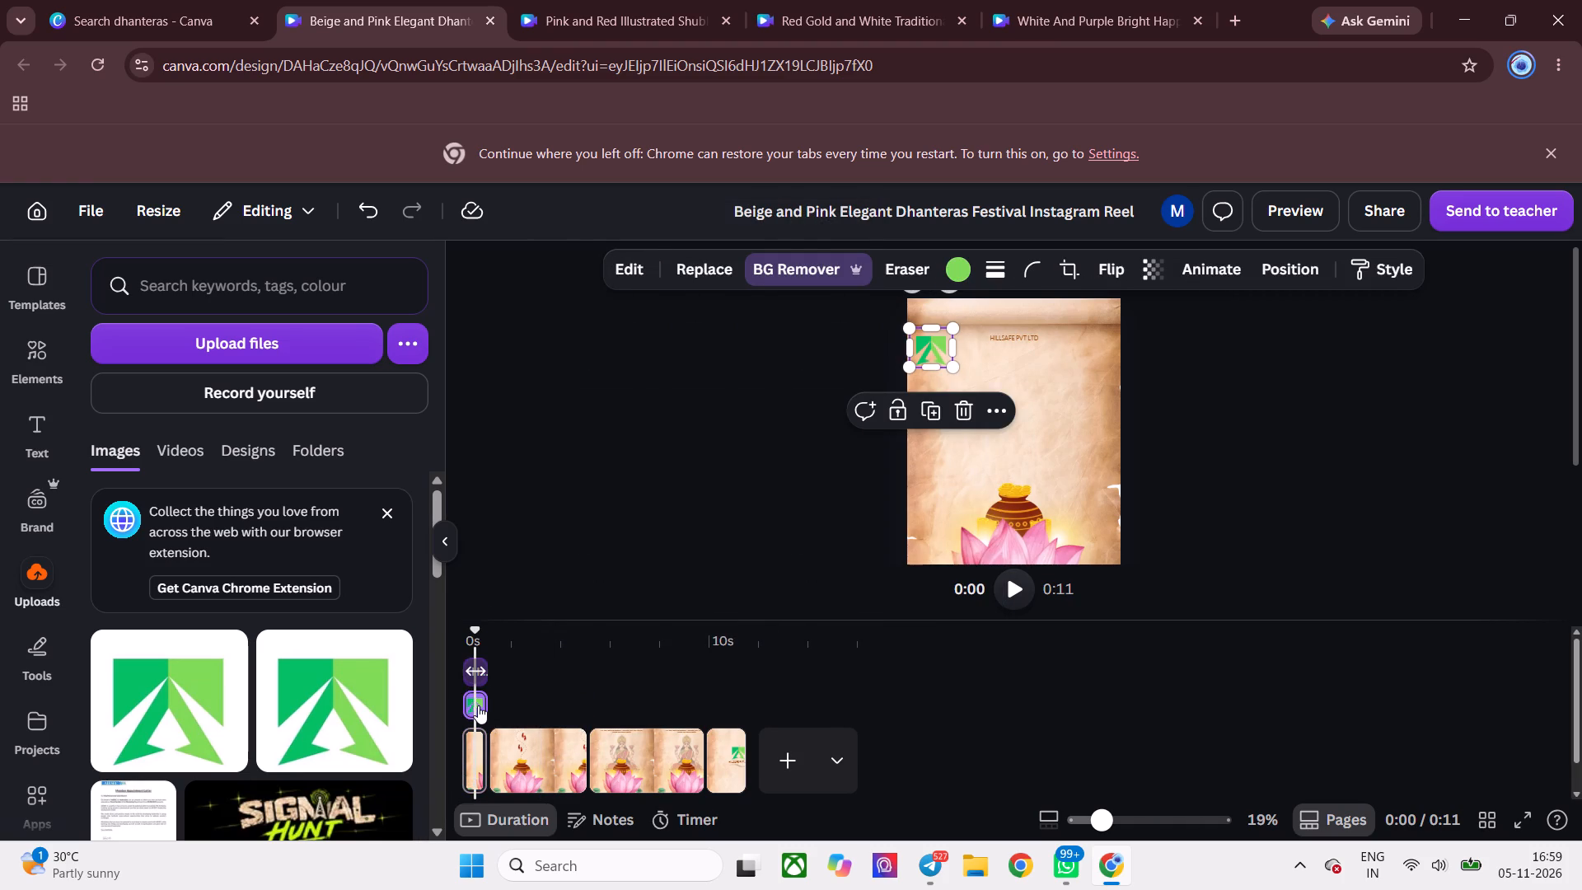
triple_click(478, 705)
right_click(478, 705)
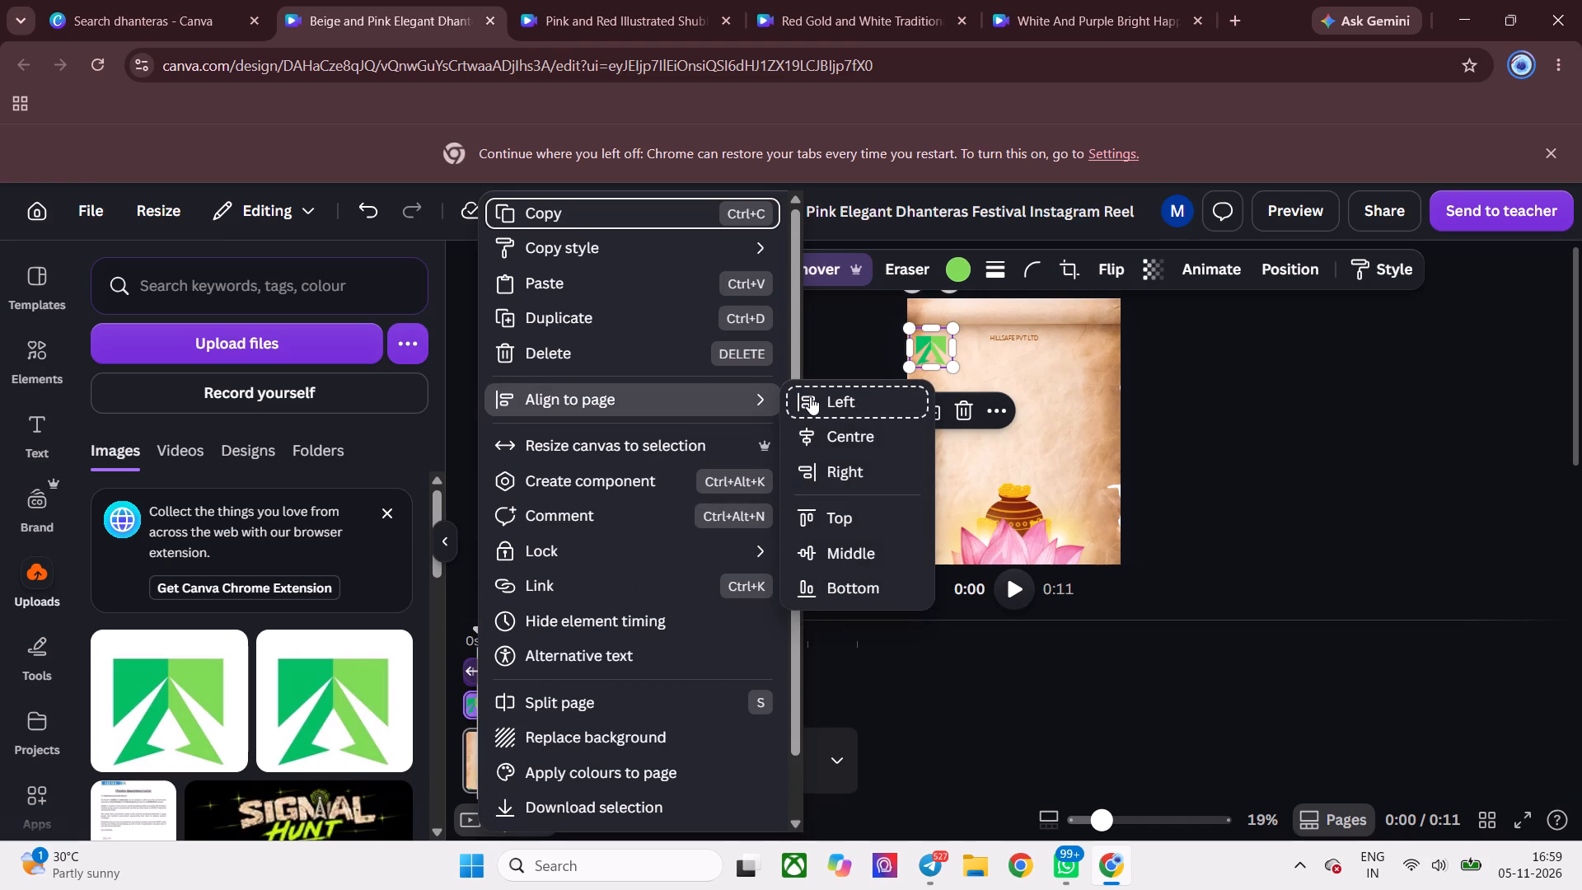
left_click(810, 396)
left_click(756, 409)
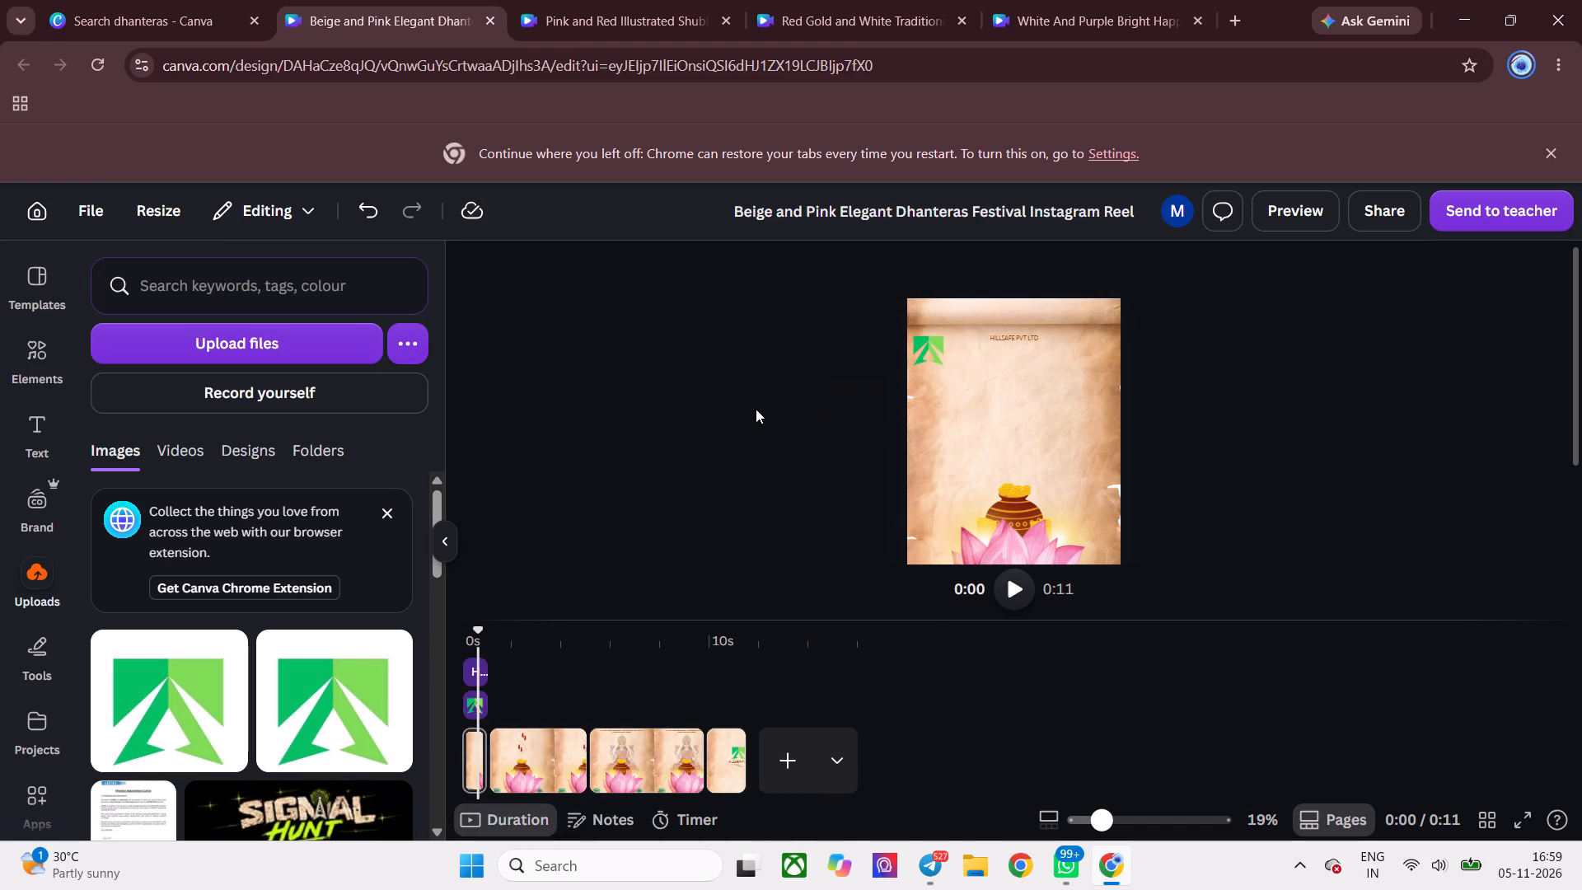
left_click(931, 353)
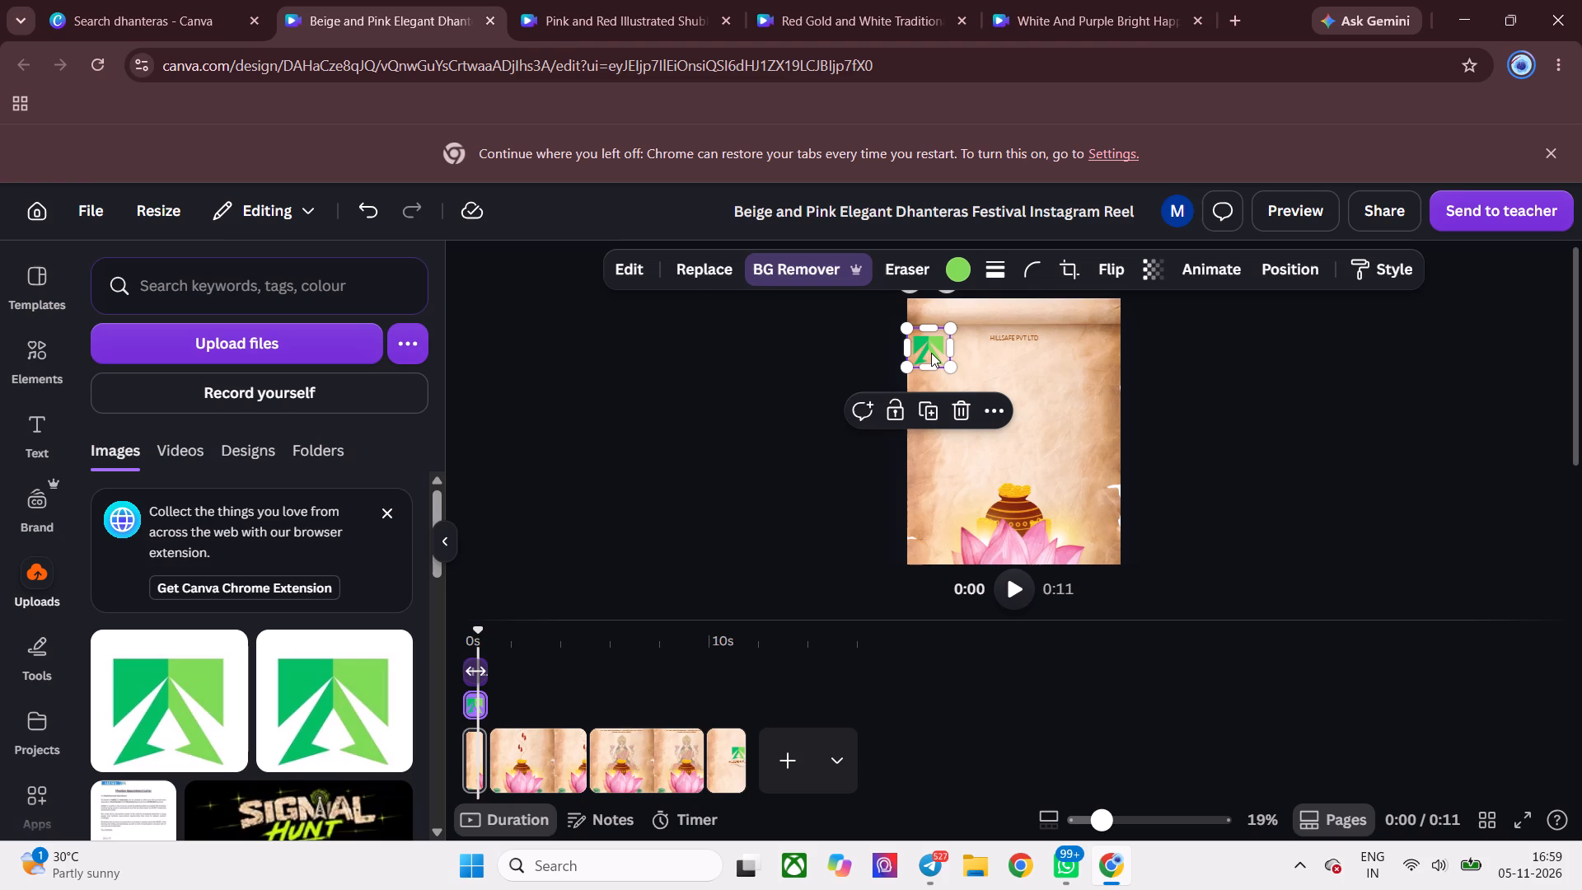
Preview the reel to check the logo placement across its pages.
double_click(931, 353)
left_click(749, 463)
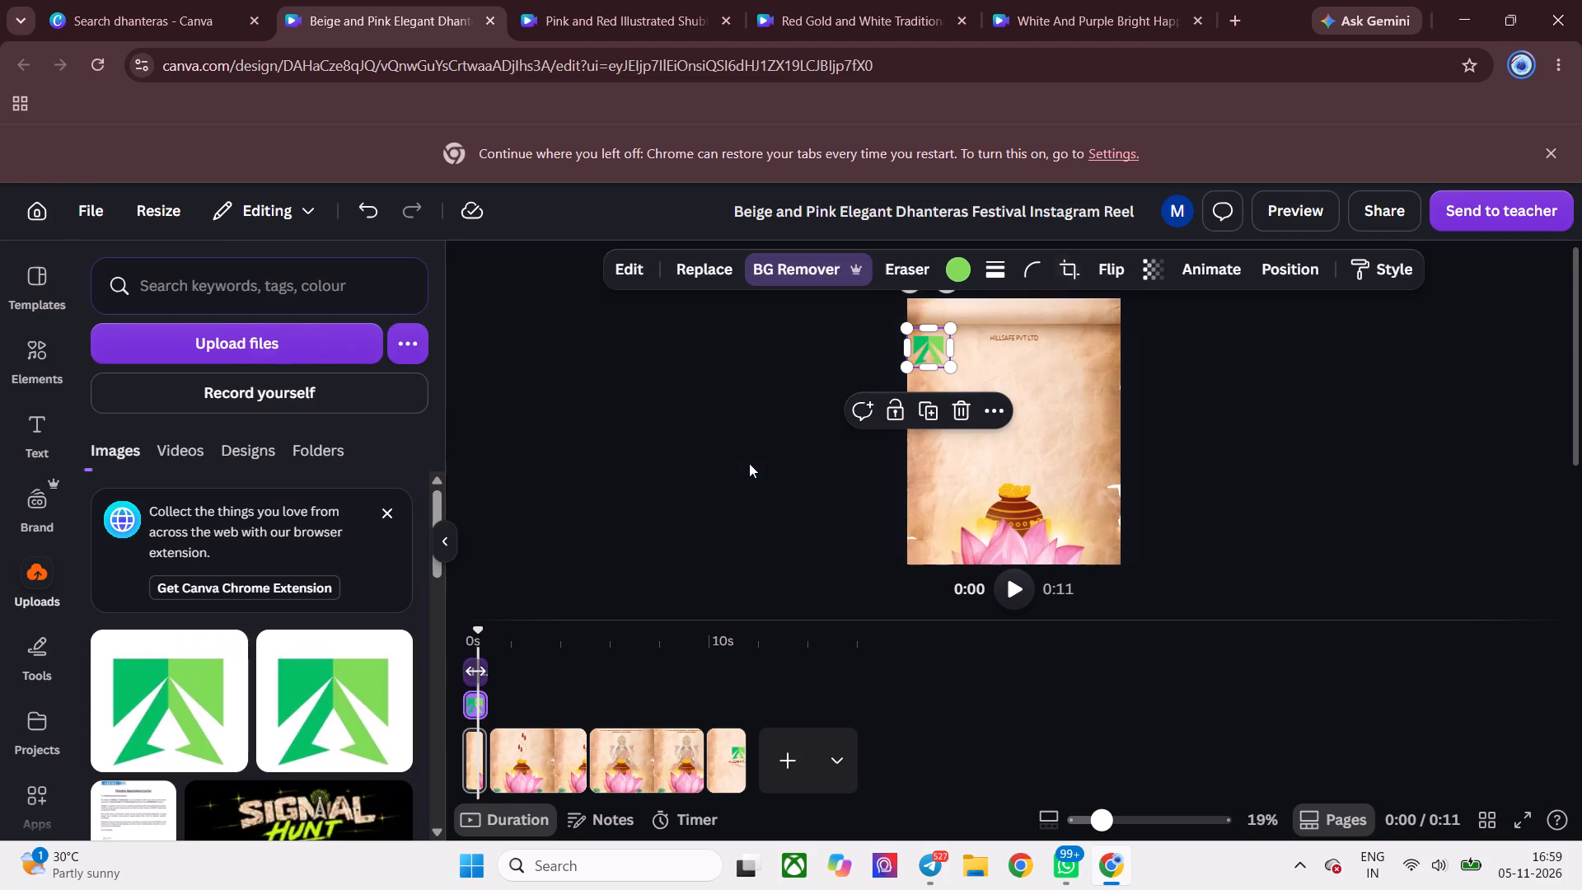
left_click(1307, 222)
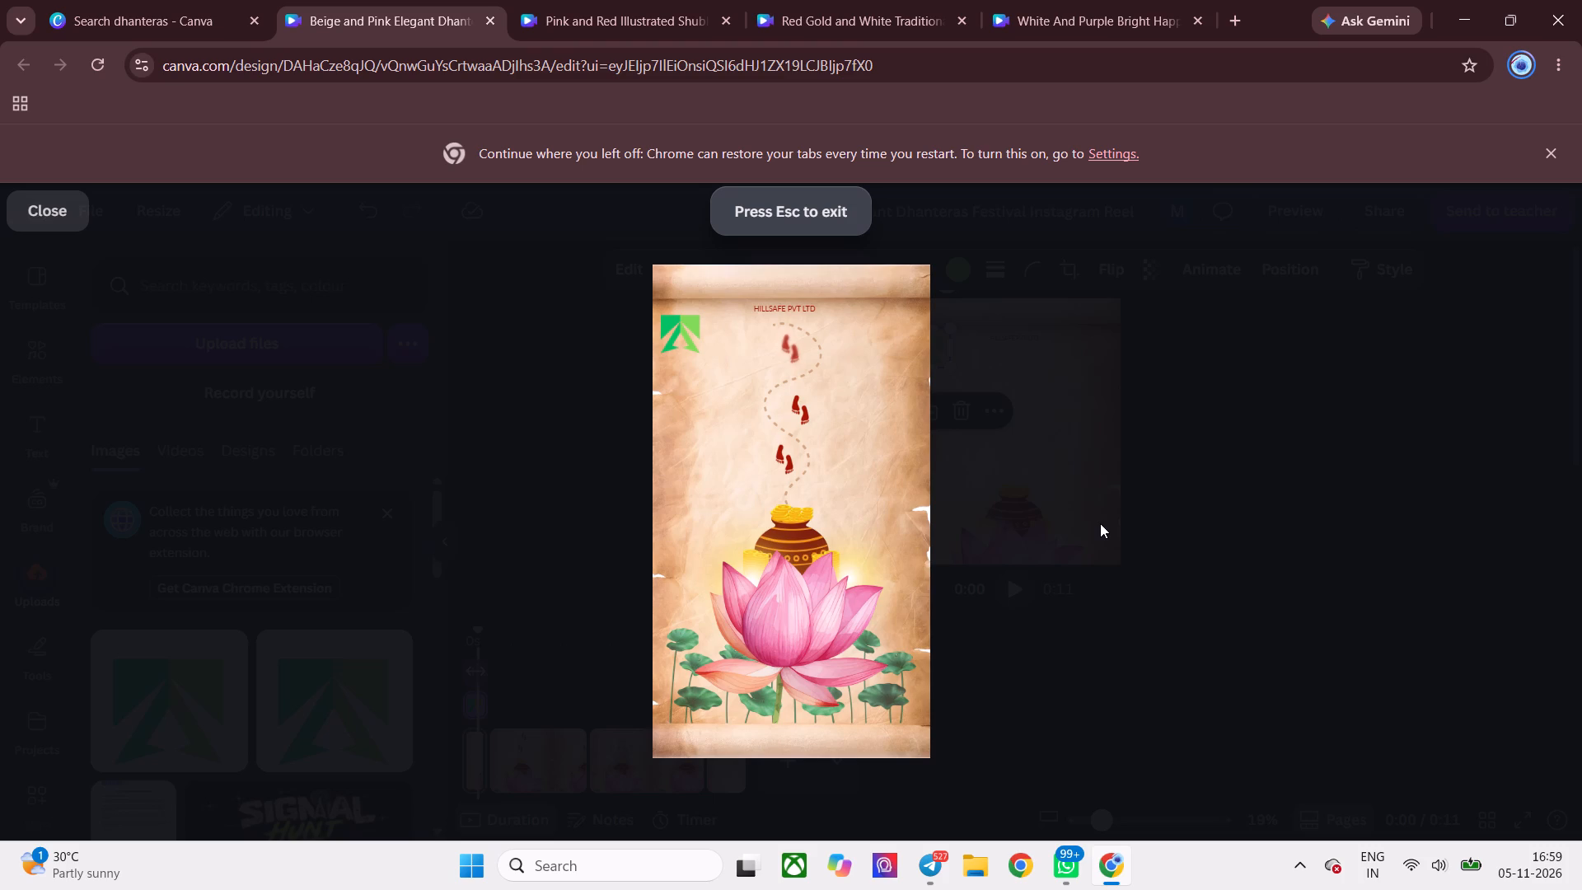
left_click(1309, 484)
Add the uploaded green HillSafe logo to the third page, background removed, in the page's upper-left corner beside the Happy Dhanteras heading.
left_click(658, 780)
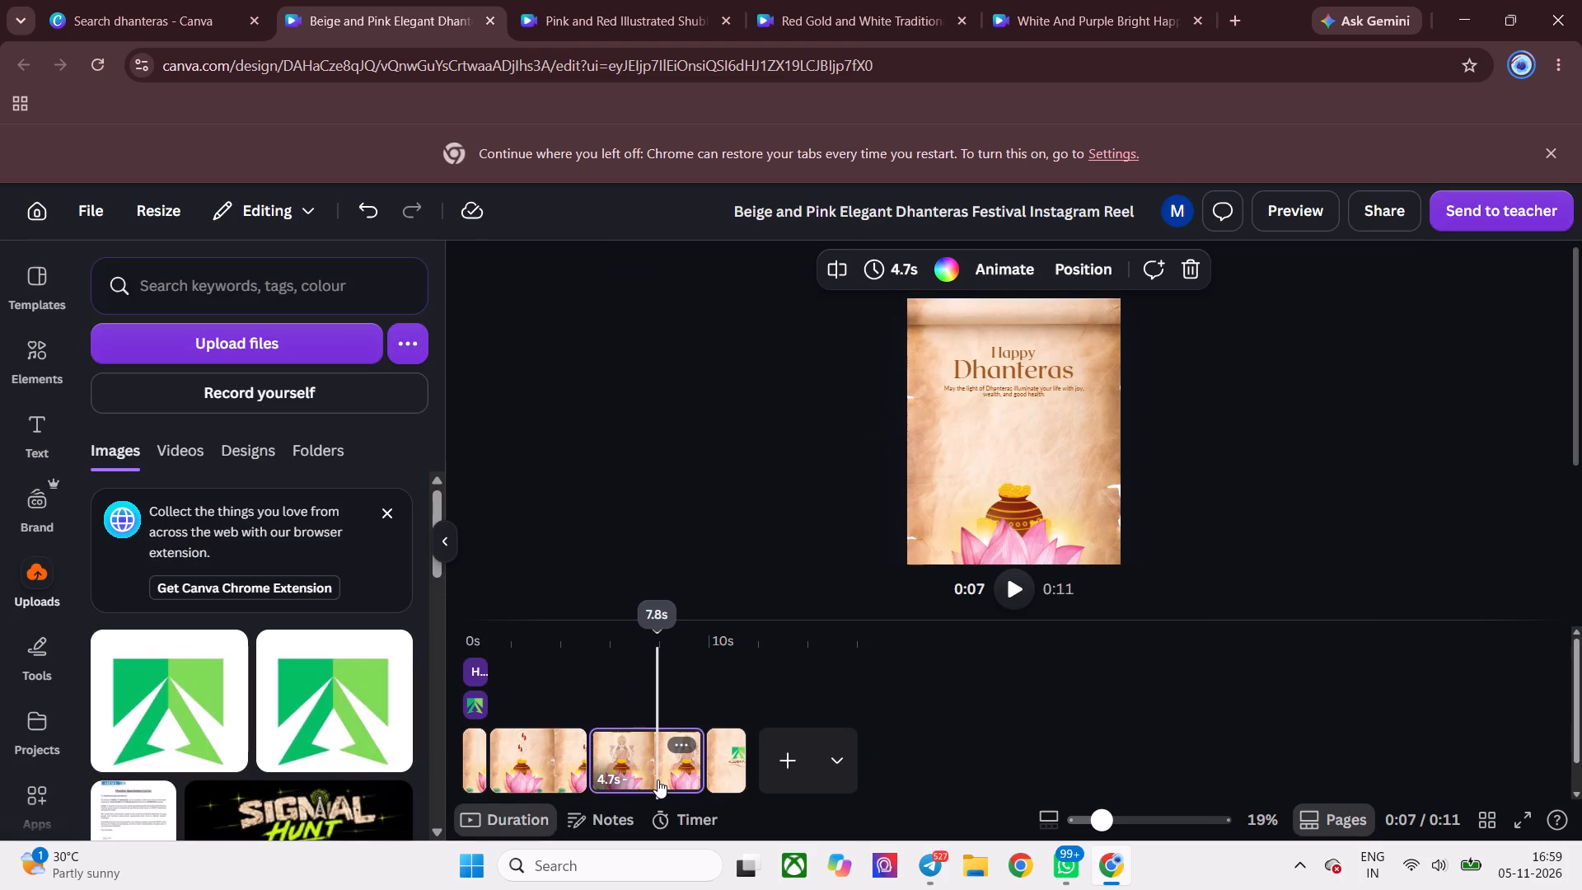
left_click(220, 689)
left_click(834, 265)
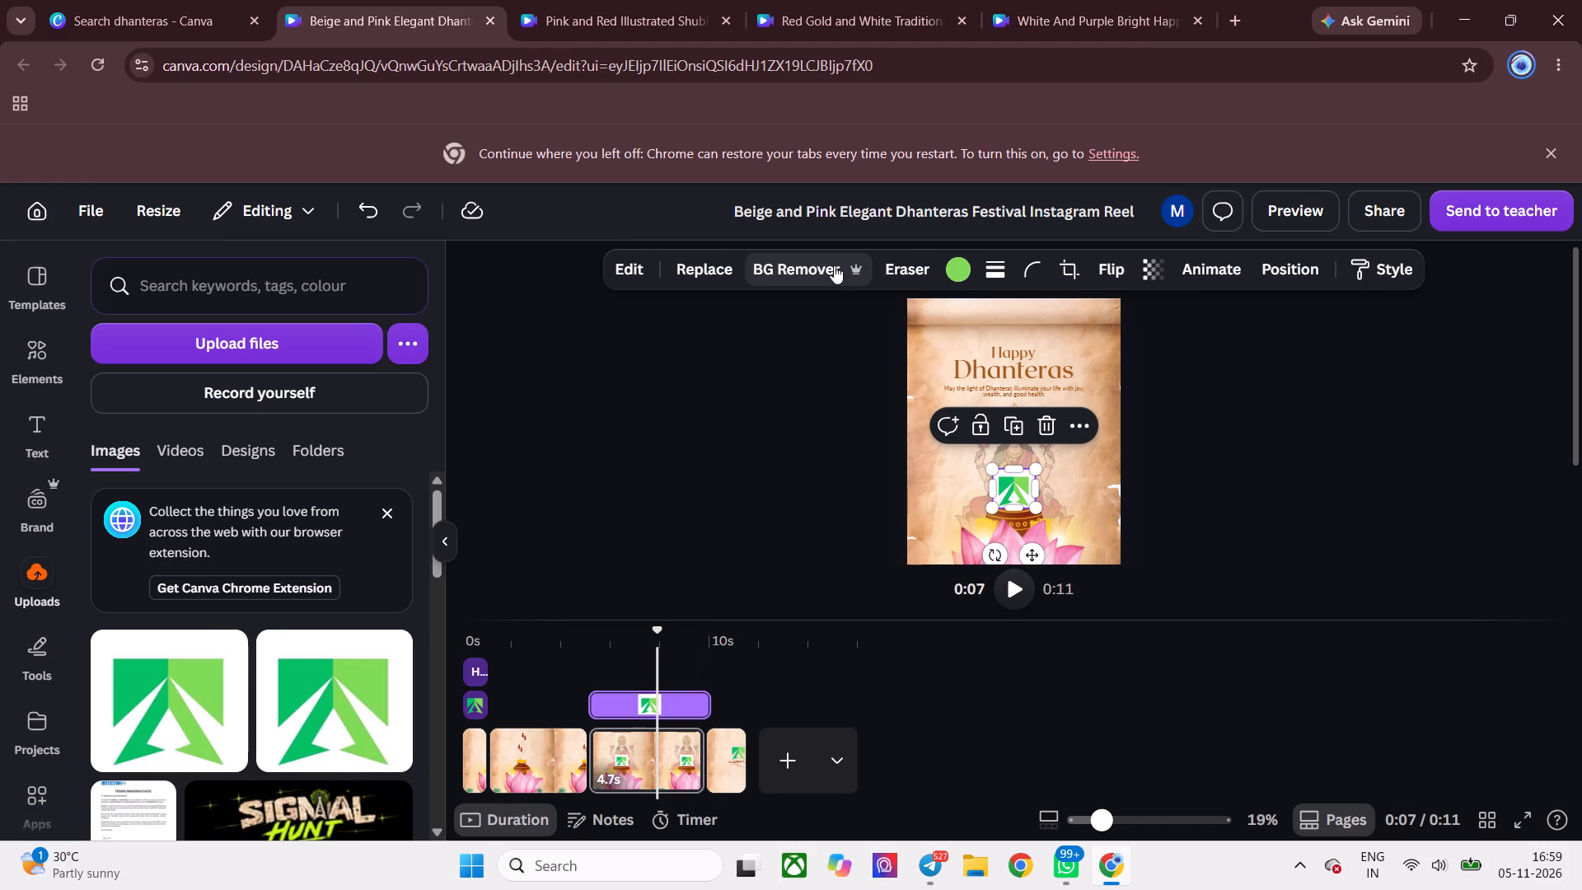
left_click_drag(1019, 491, 934, 357)
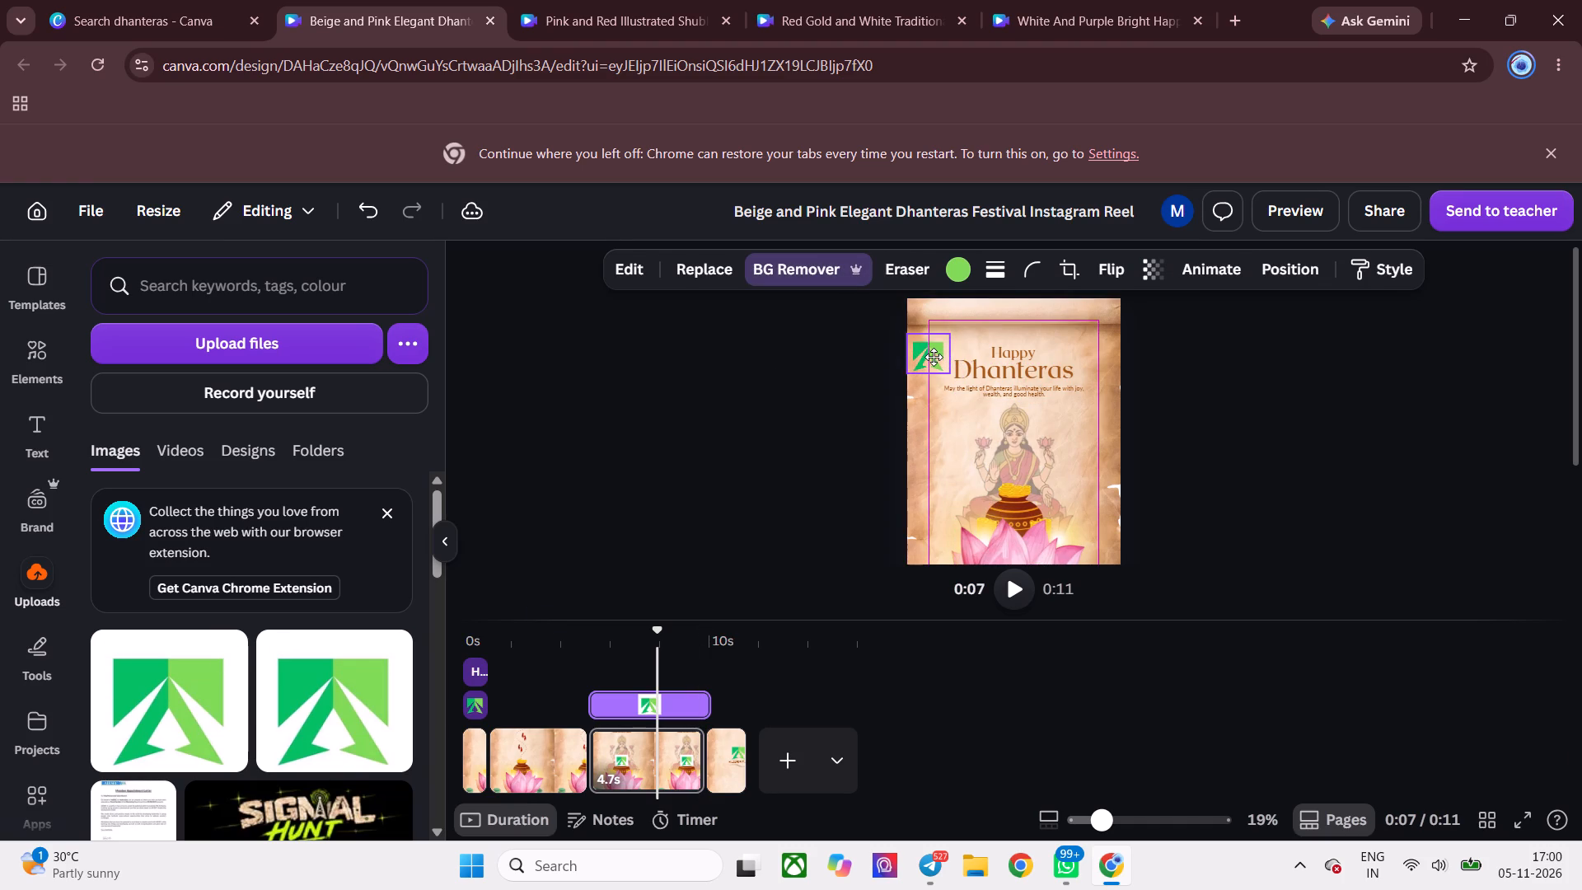
left_click_drag(934, 357, 929, 349)
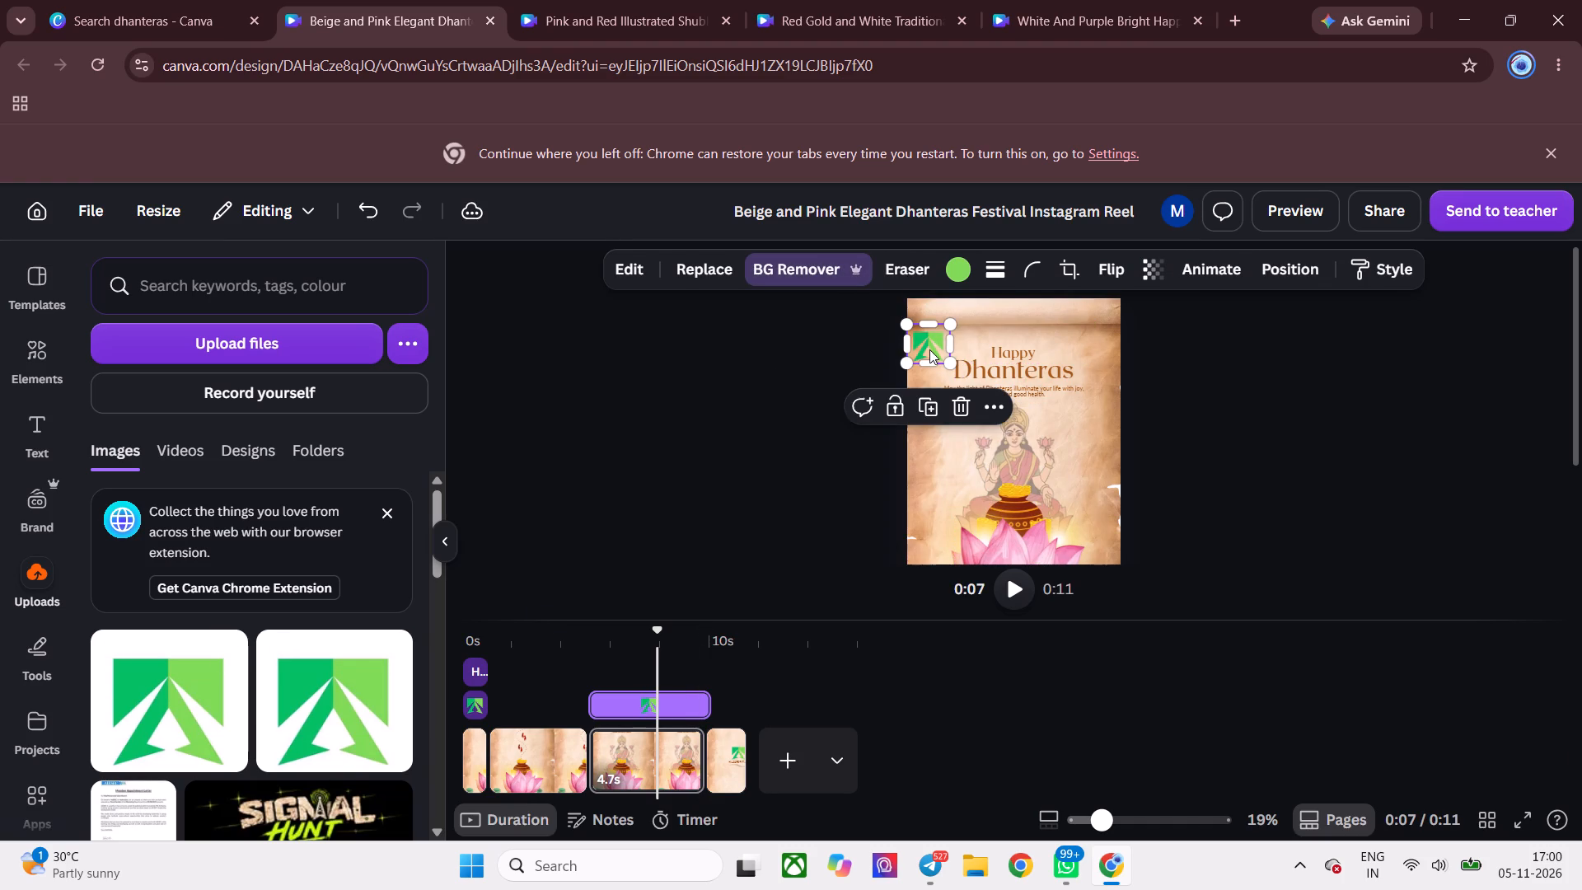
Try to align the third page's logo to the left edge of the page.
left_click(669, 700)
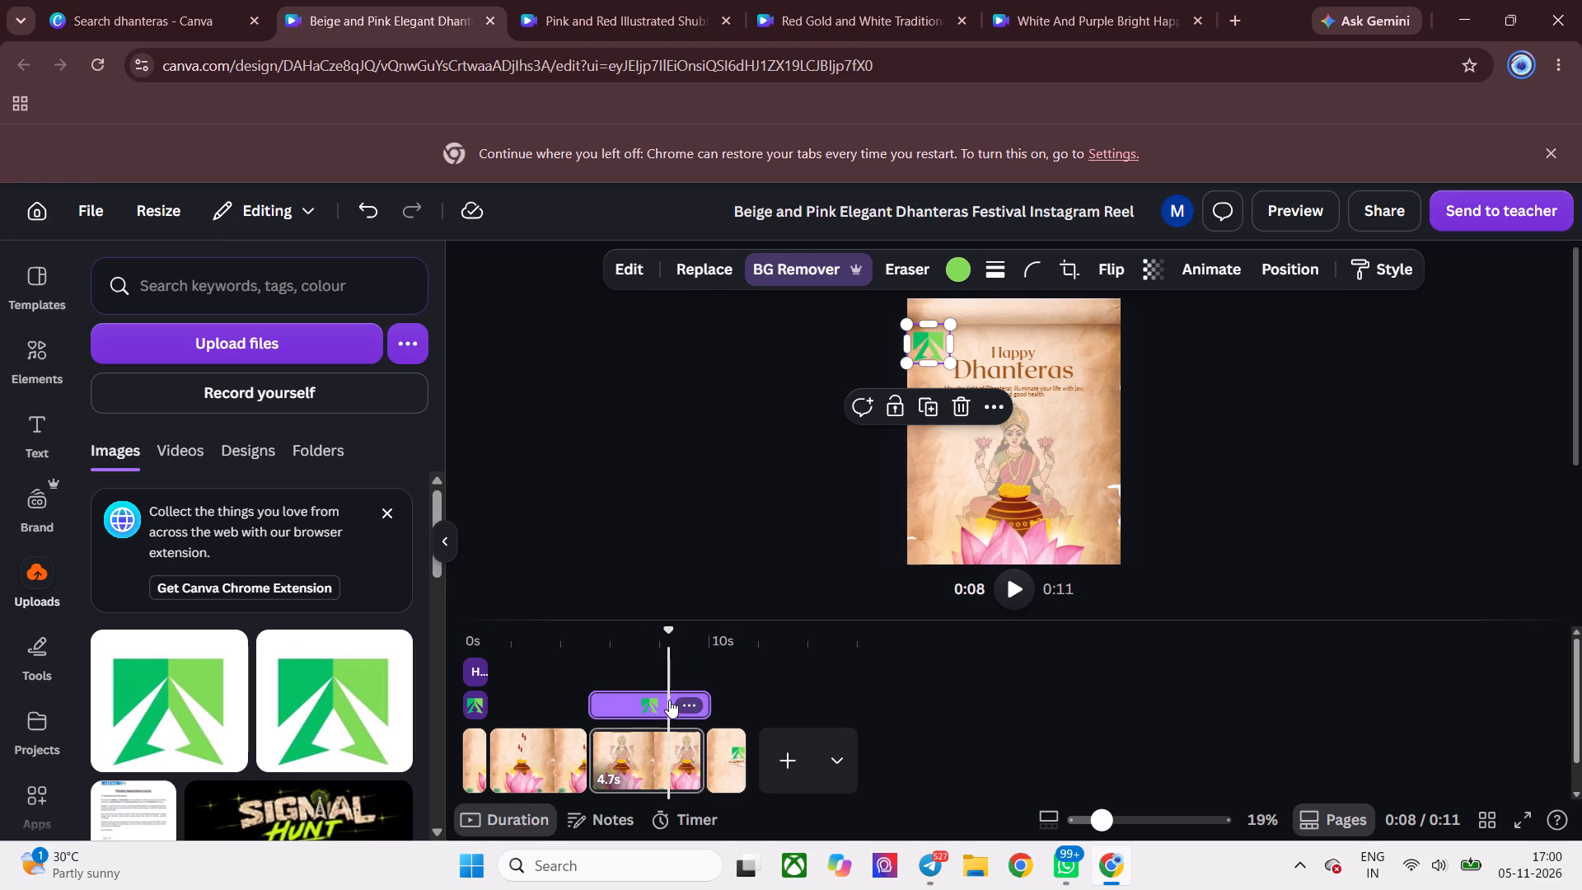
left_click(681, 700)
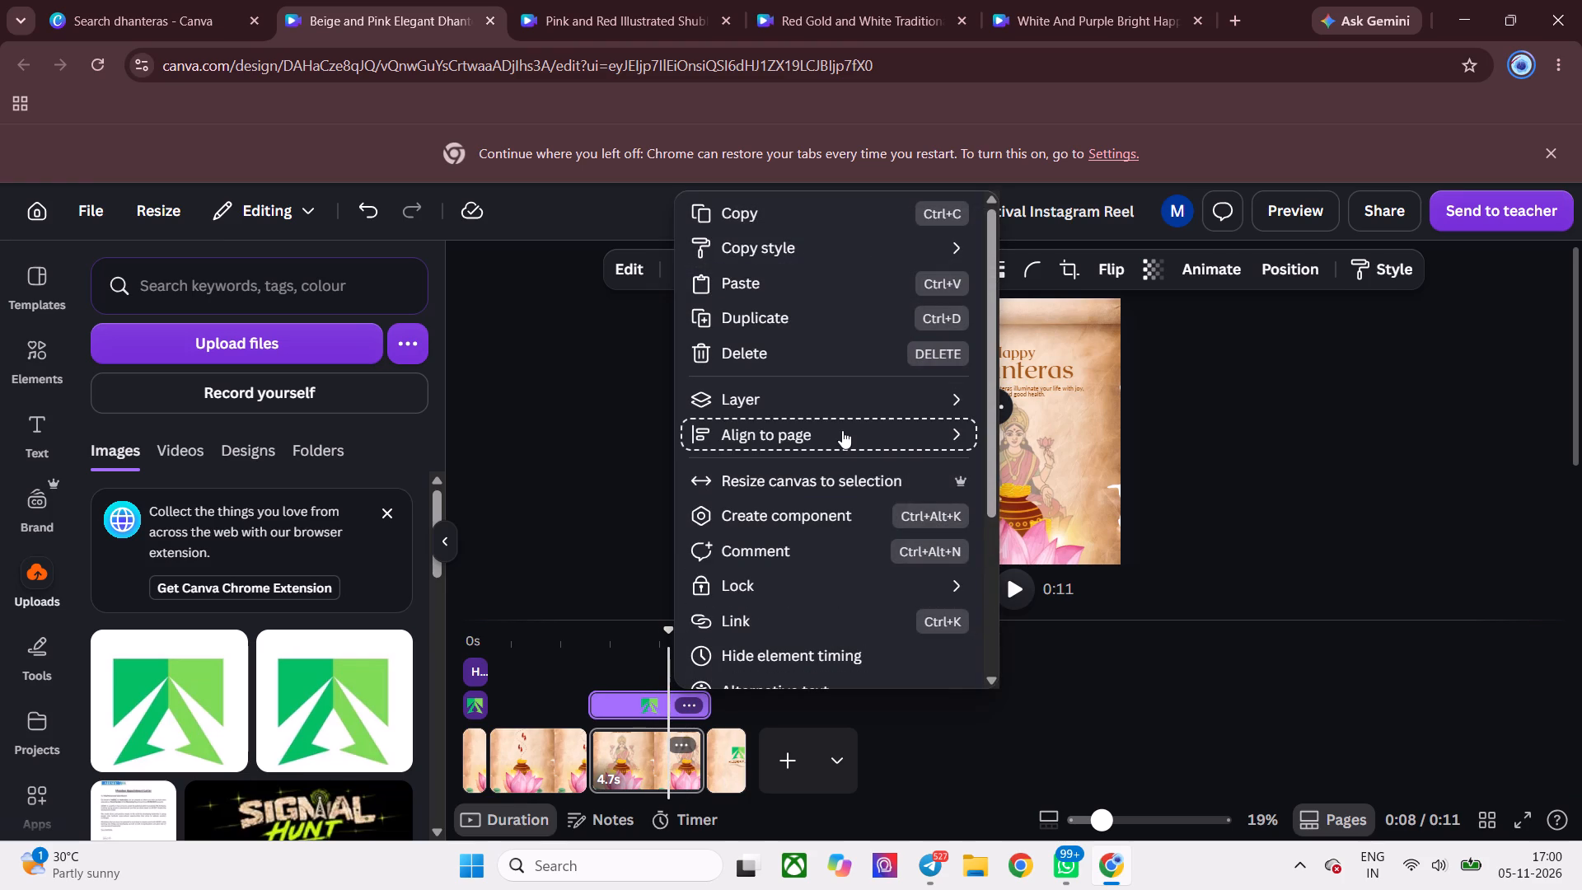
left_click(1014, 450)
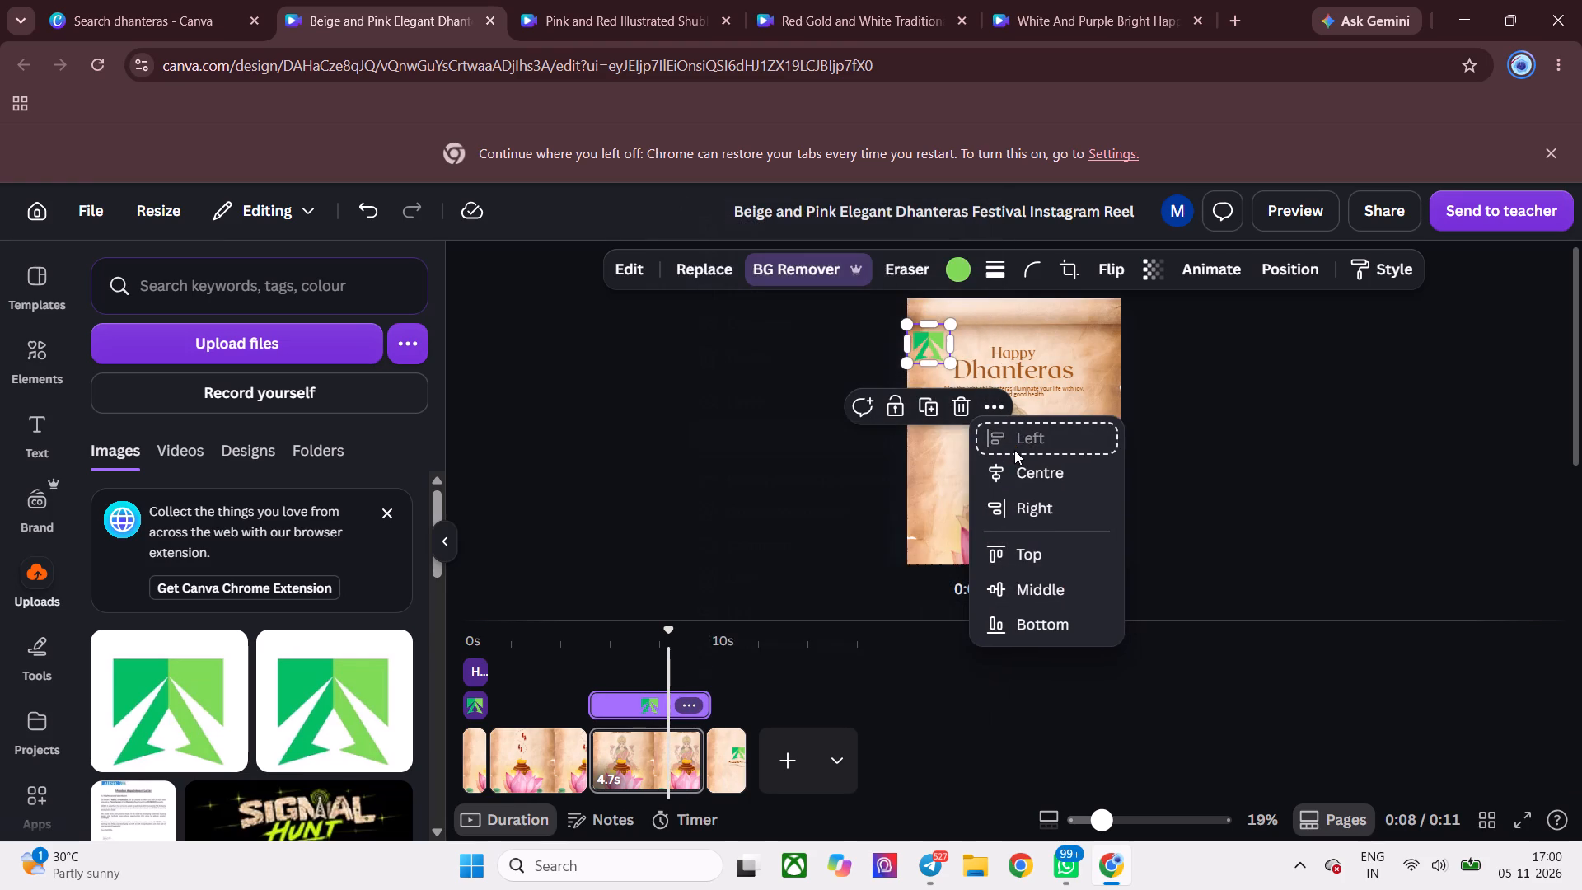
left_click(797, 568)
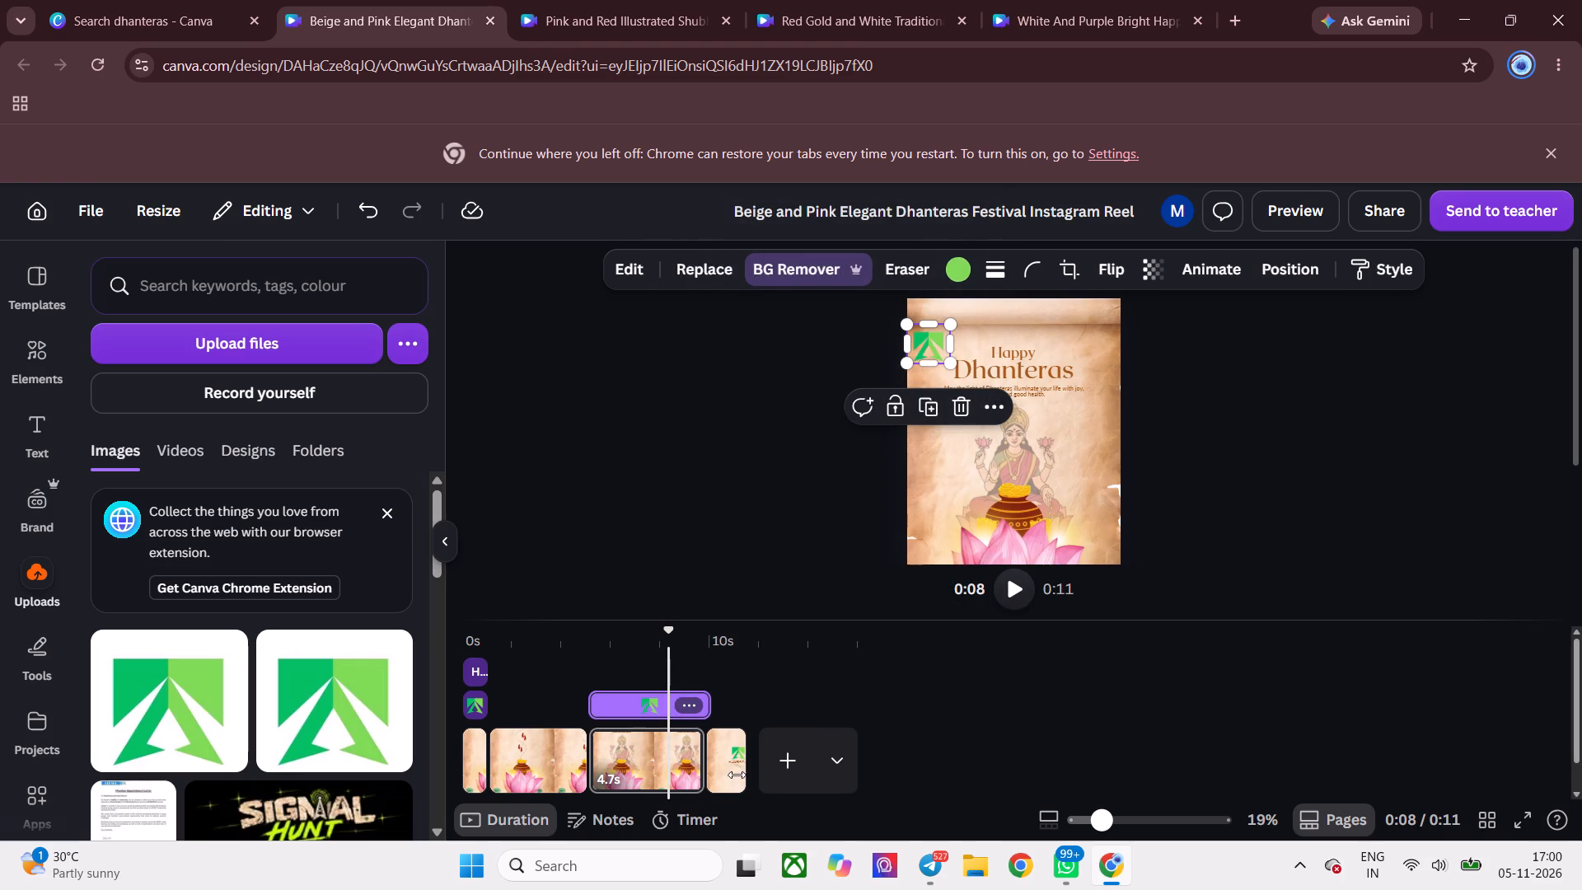
Preview the Dhanteras reel to check the logo across its pages.
left_click(1318, 194)
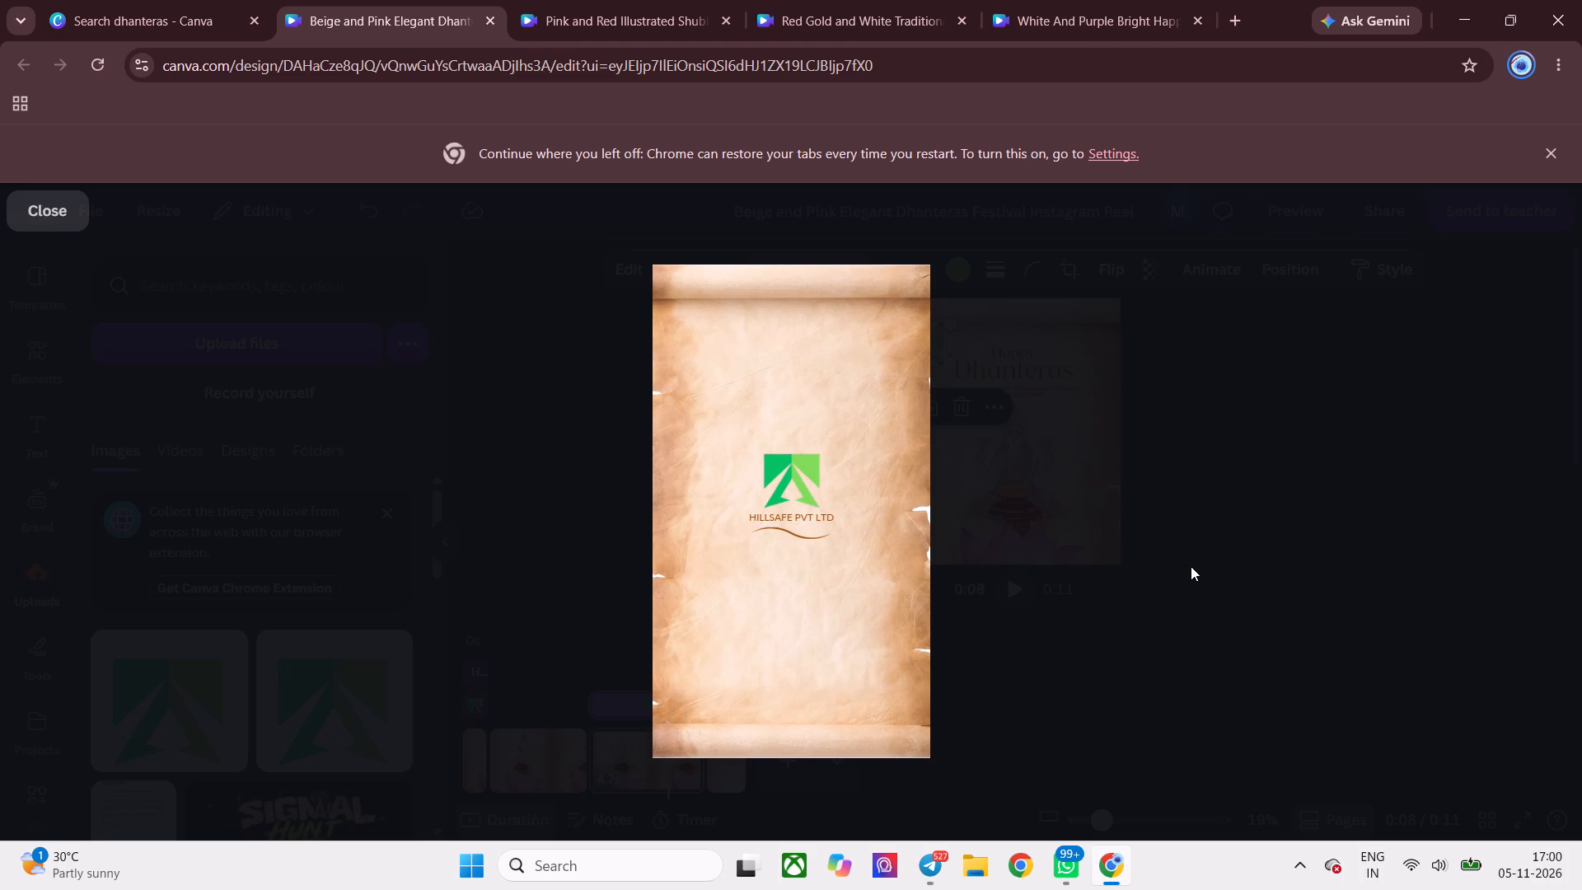
left_click(1191, 566)
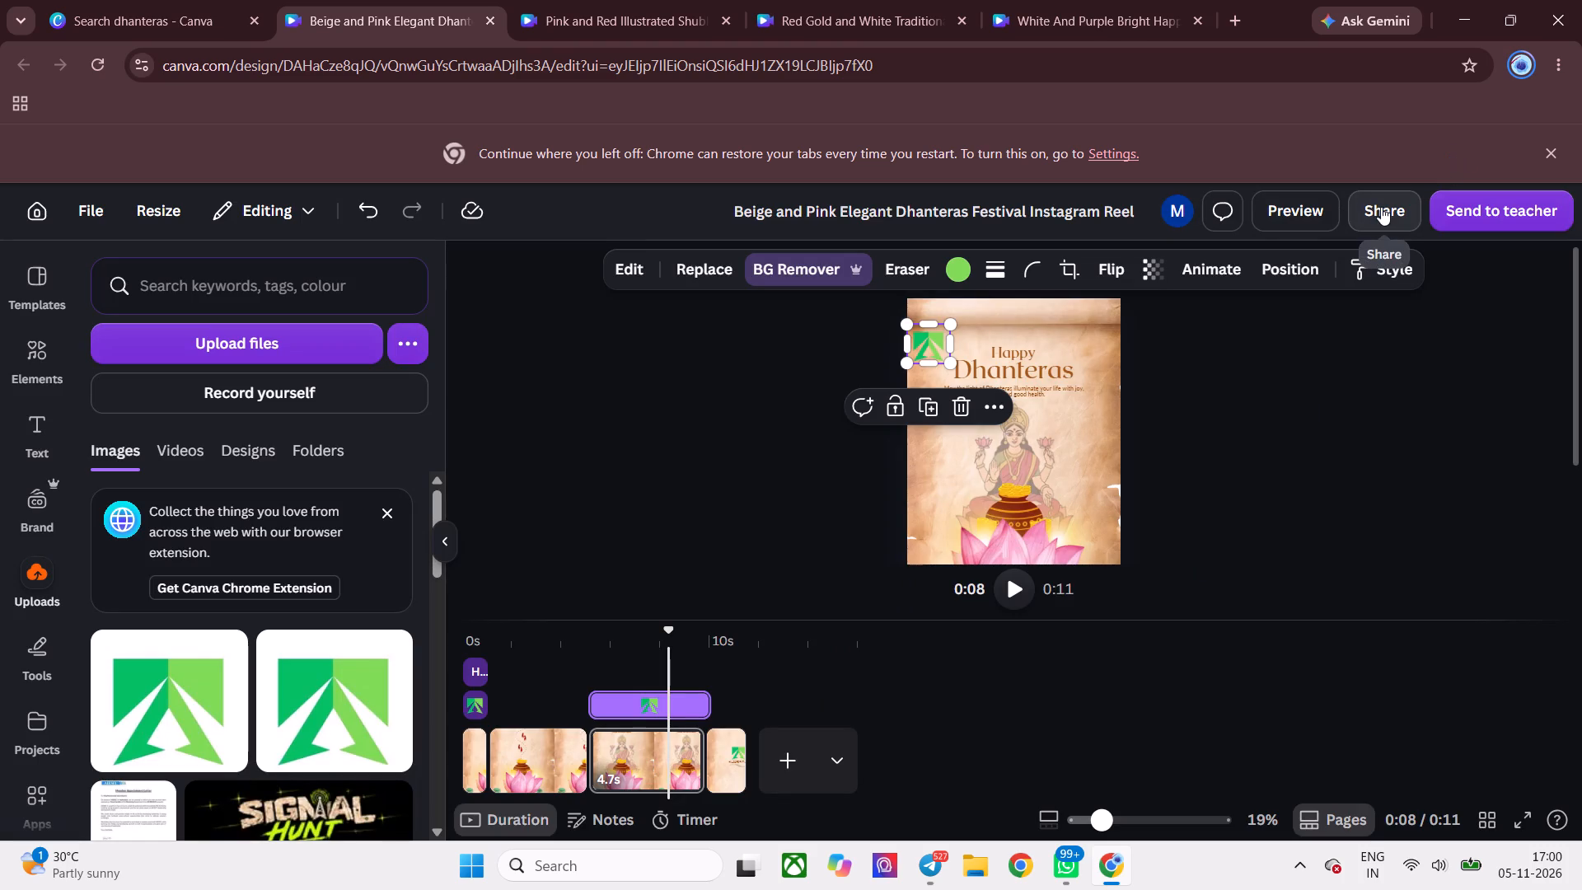
Set the reel's sharing access to anyone with the link, with view-only permission, and copy the link.
left_click(1381, 207)
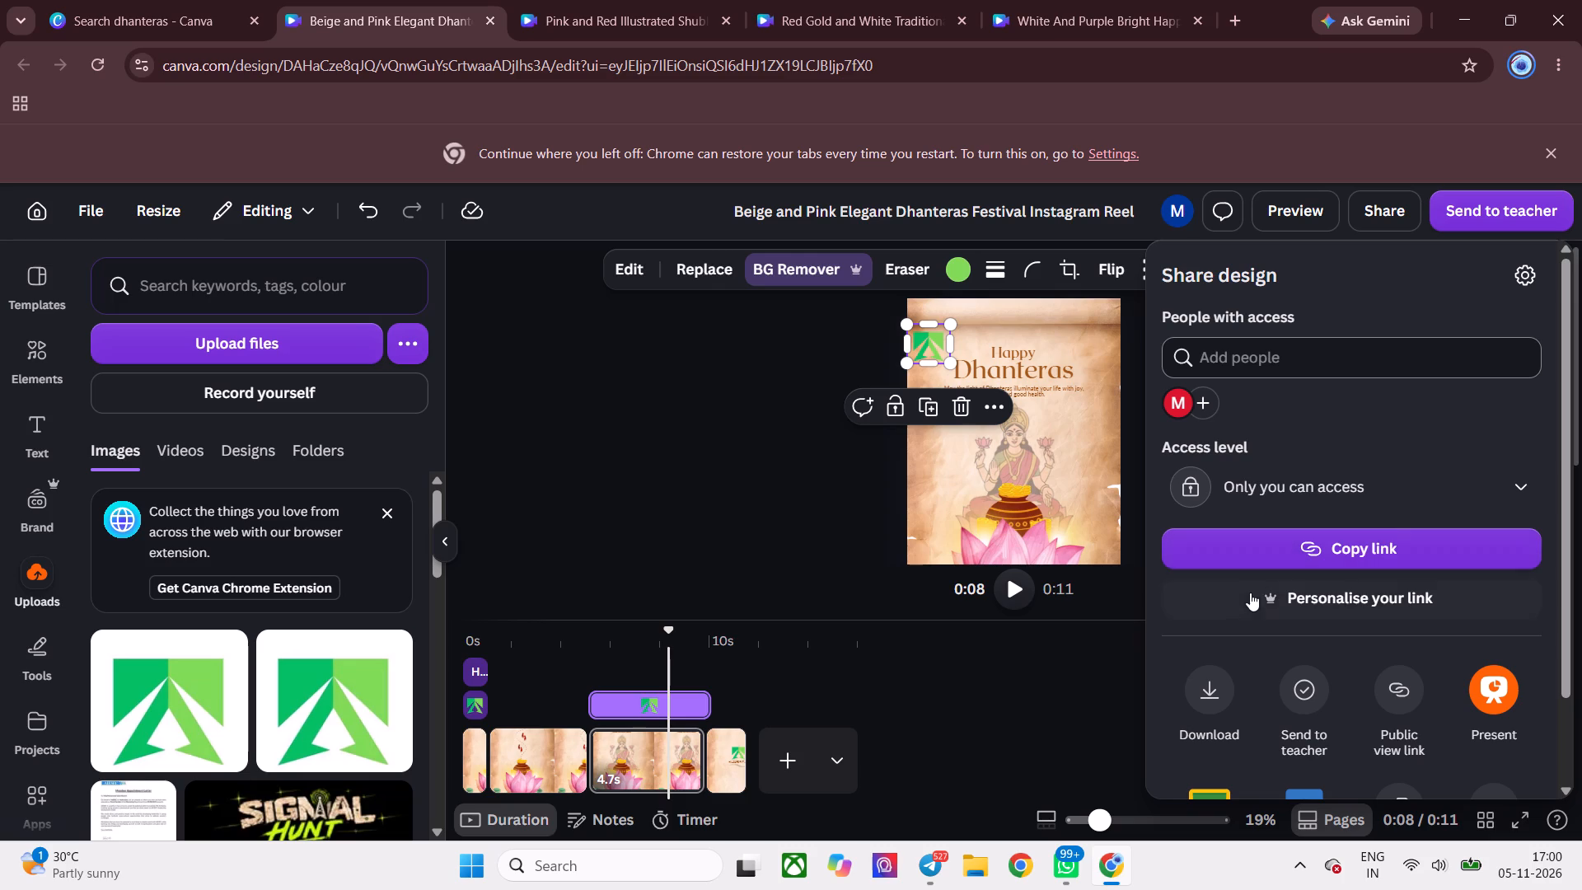
left_click(1345, 485)
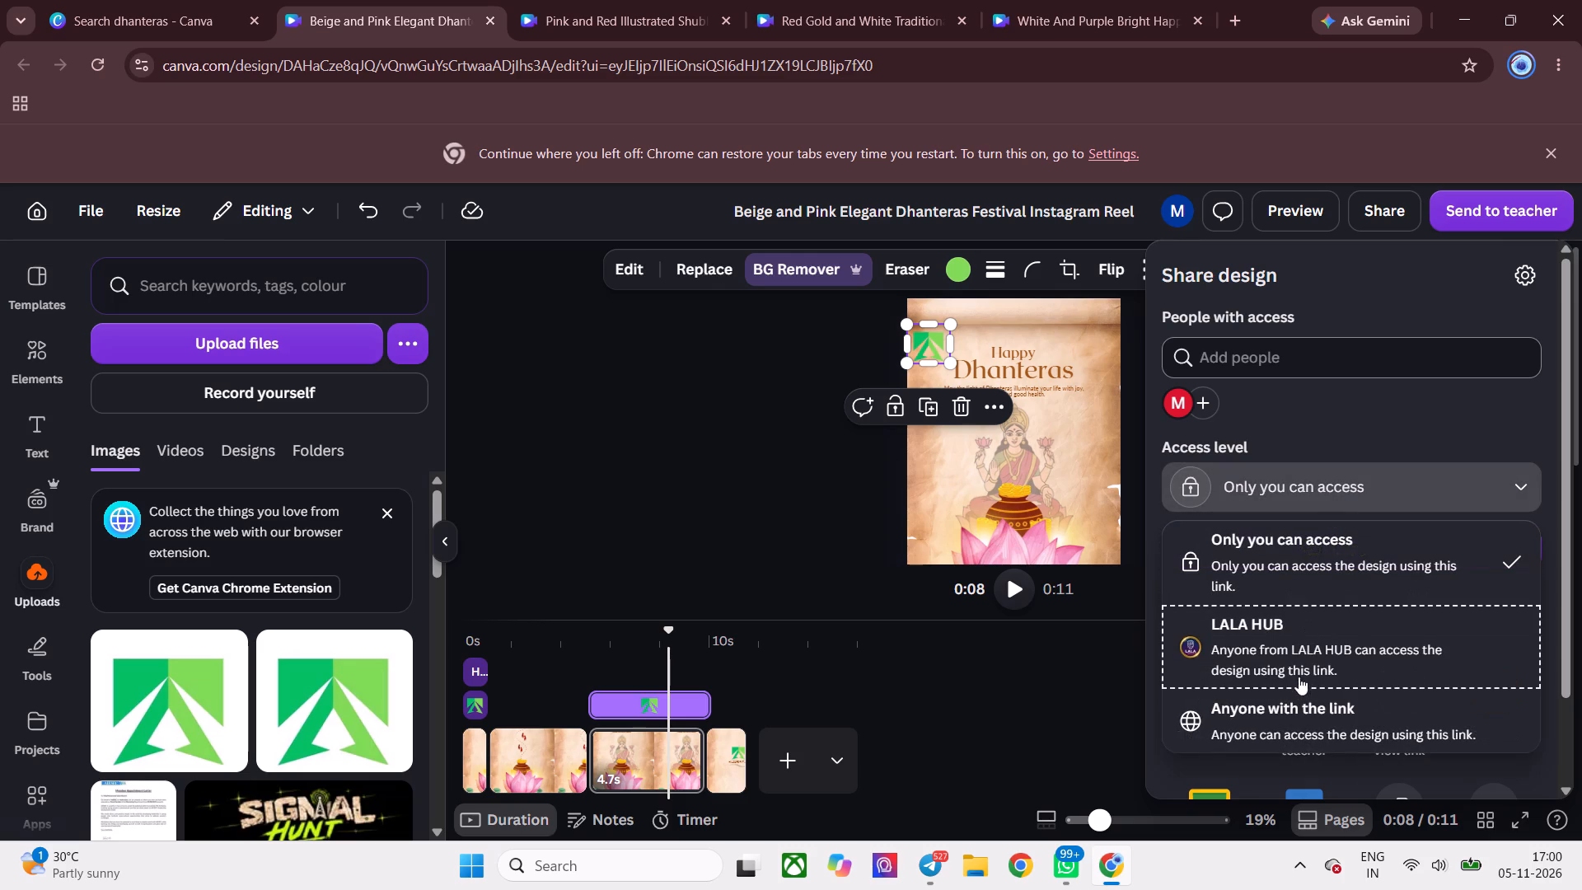
left_click(1286, 743)
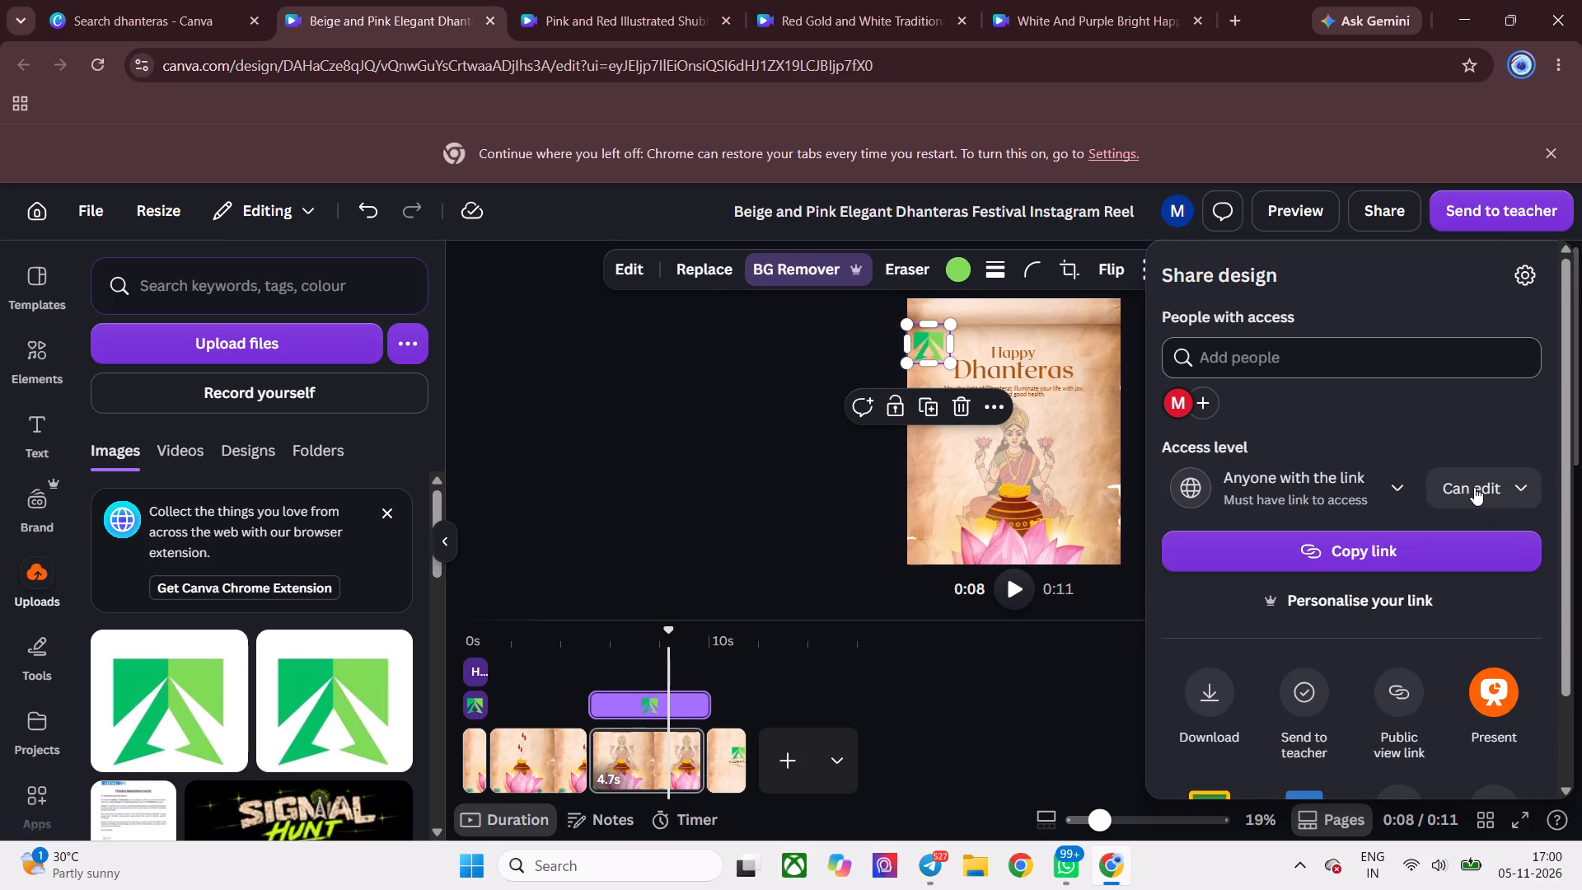
left_click(1474, 487)
left_click(1452, 621)
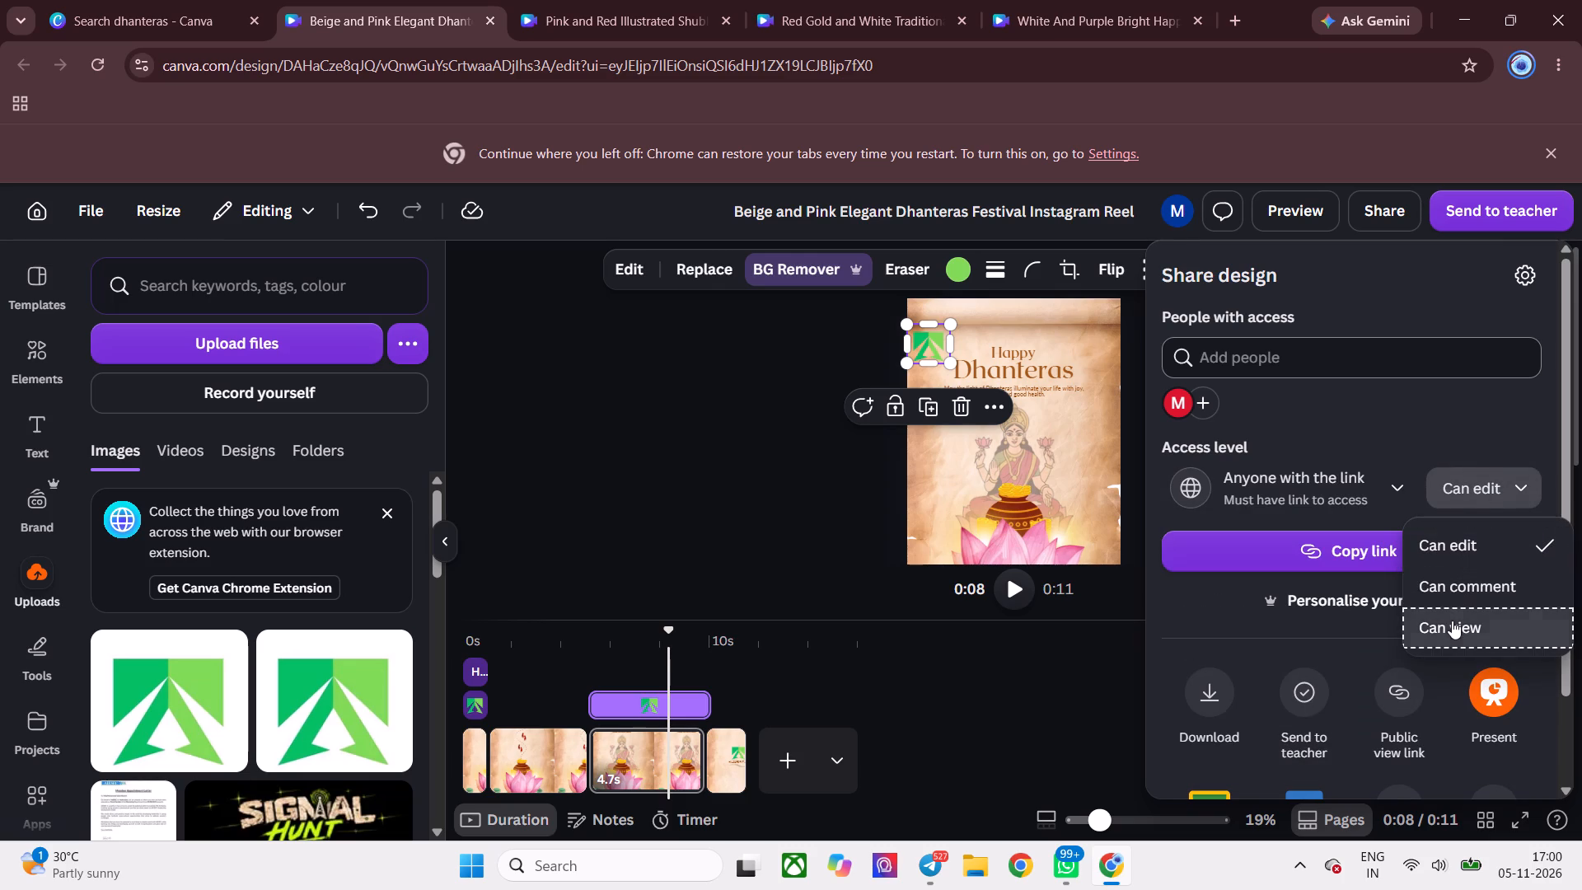
left_click(1422, 551)
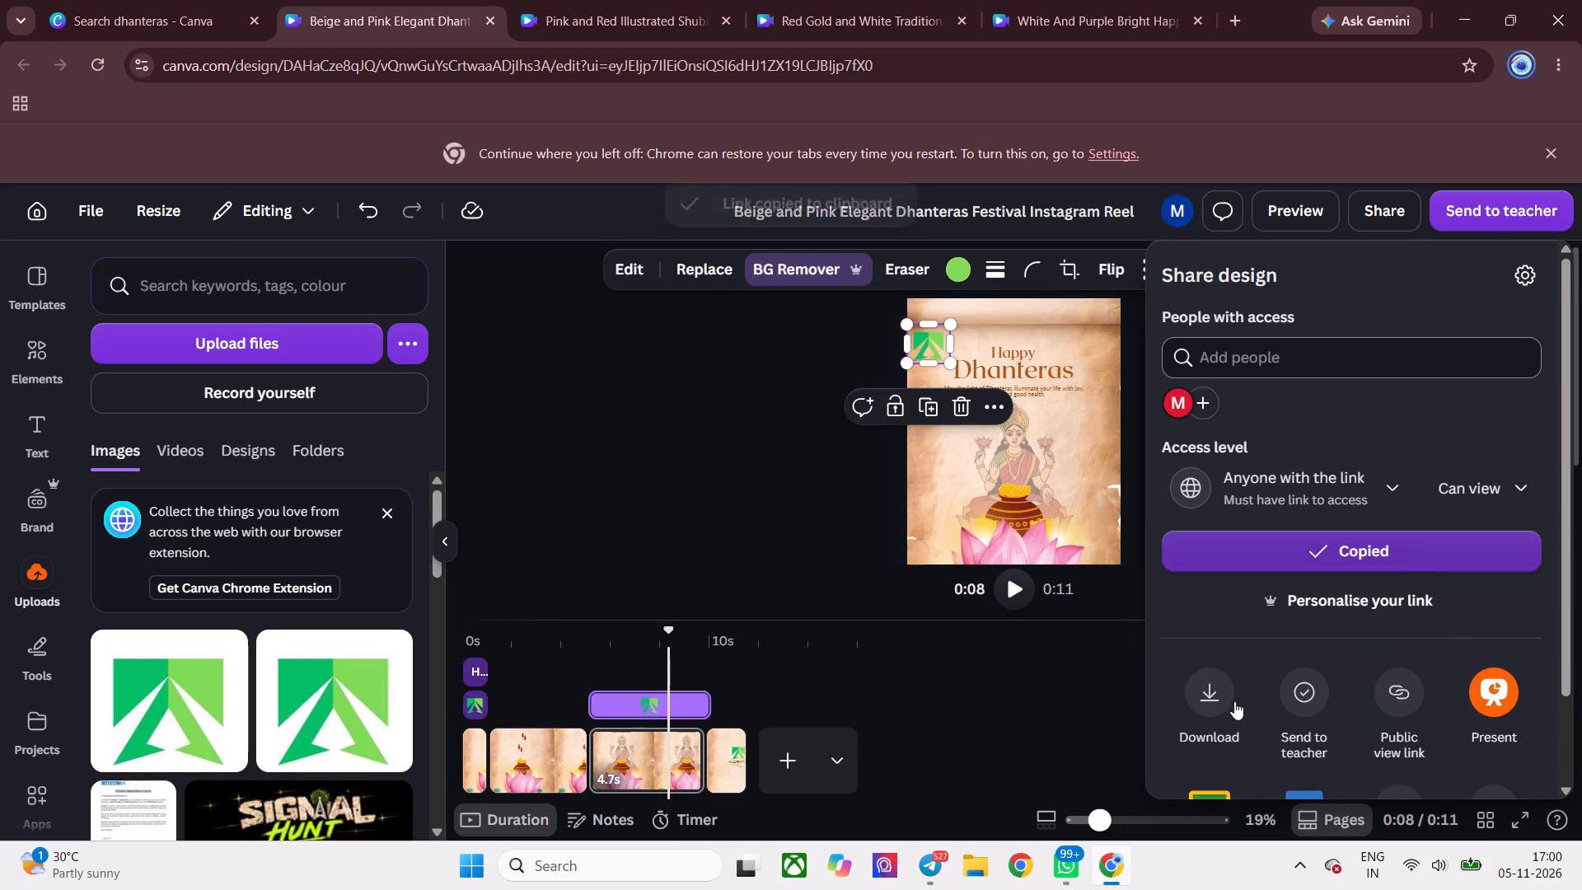
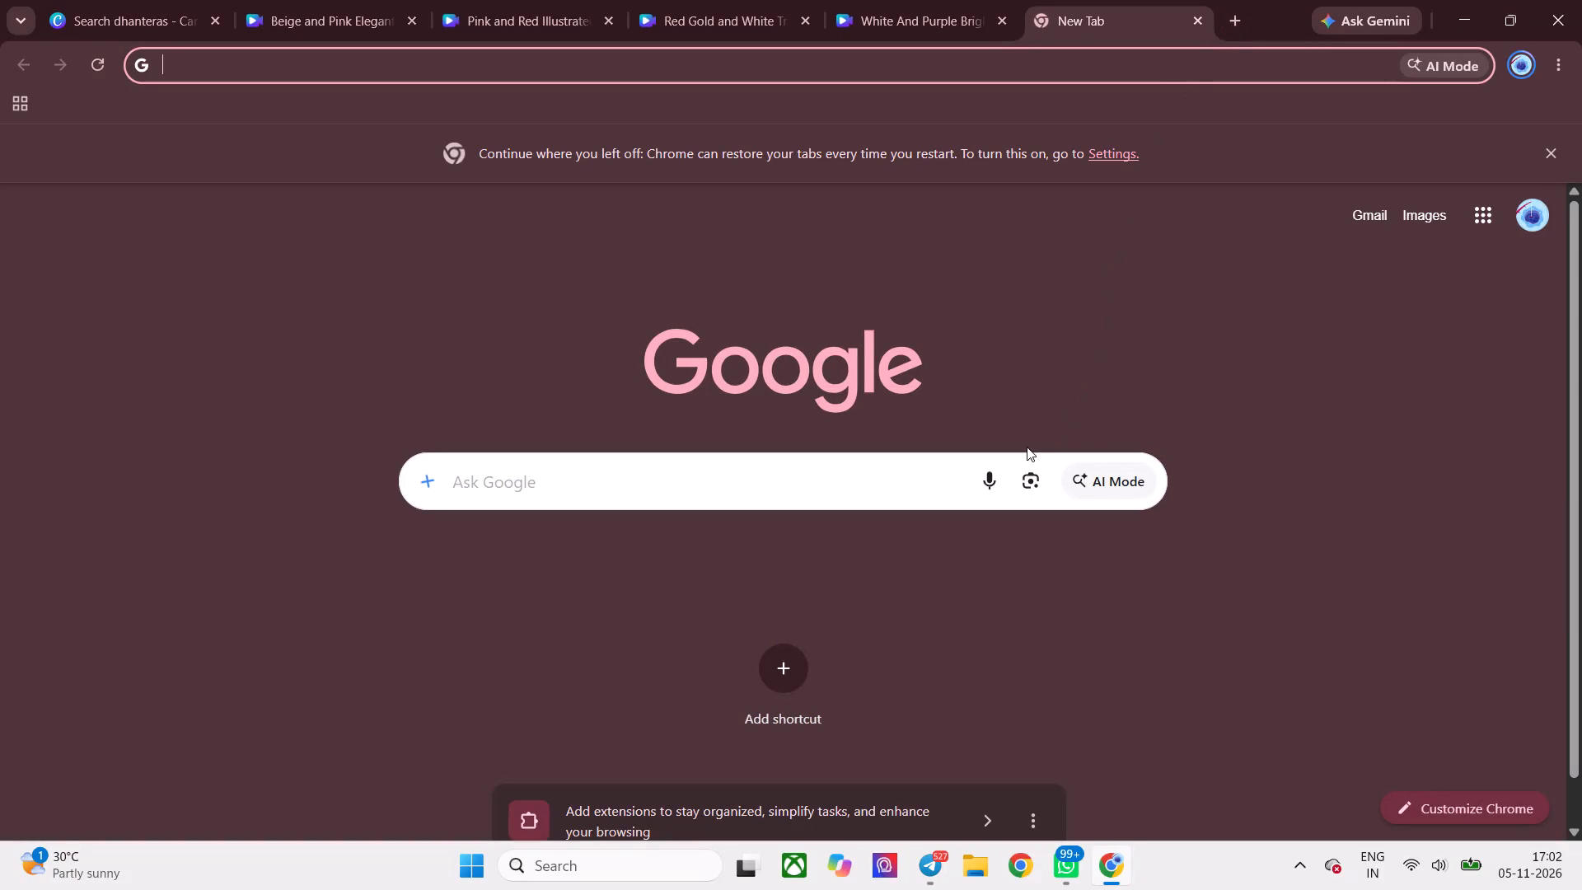
Search Google for "what are the five days of Diwali" and read the full AI overview of each day's name and significance.
left_click(981, 471)
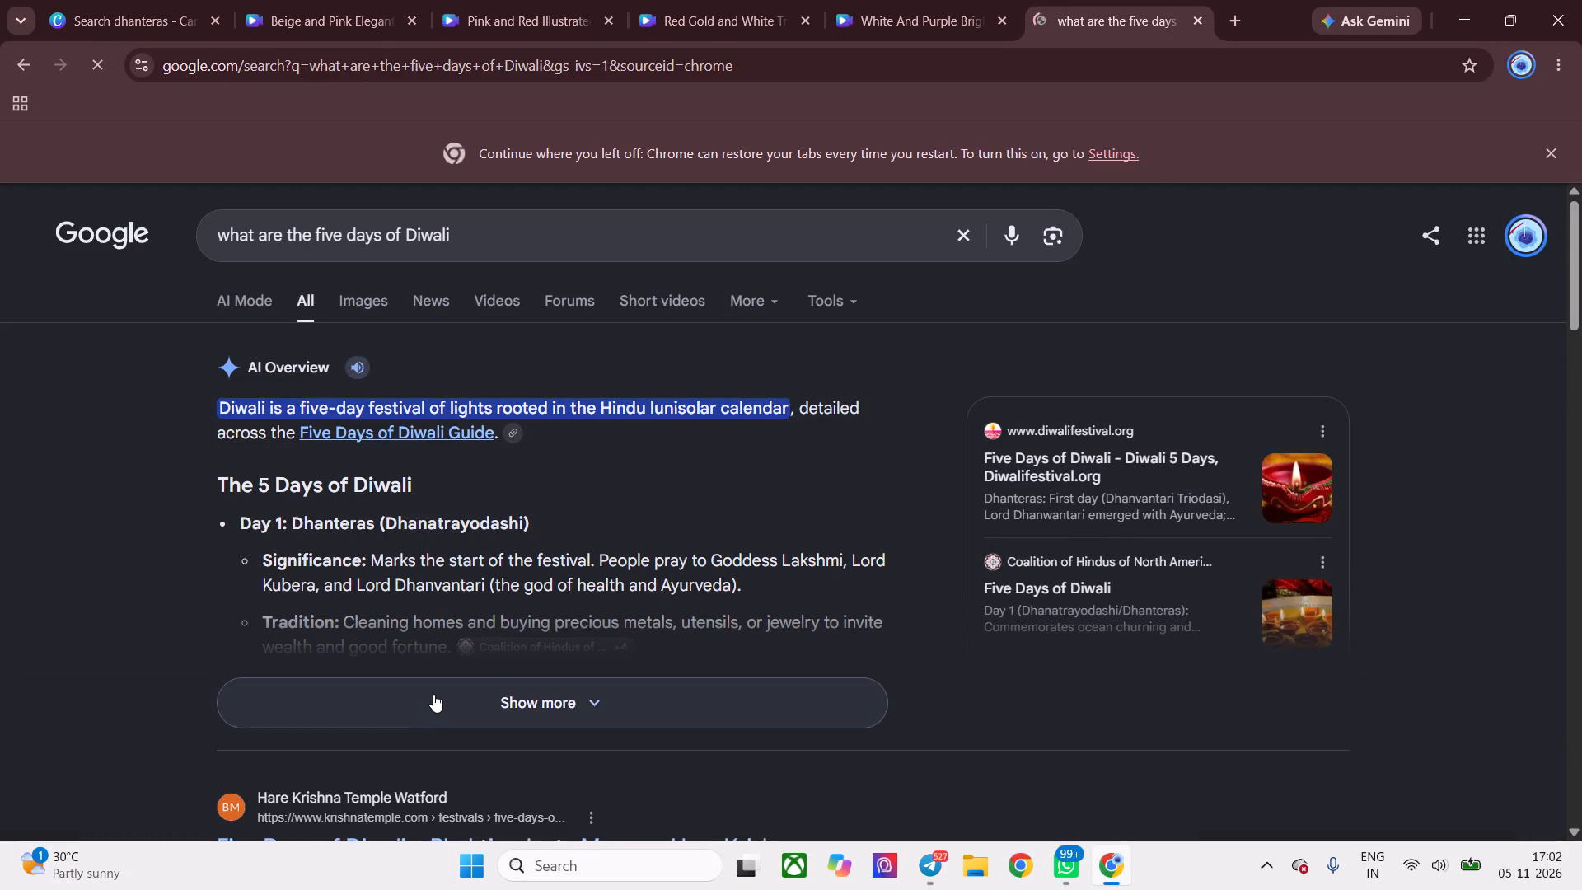
left_click(433, 694)
scroll(452, 588, "down", 2)
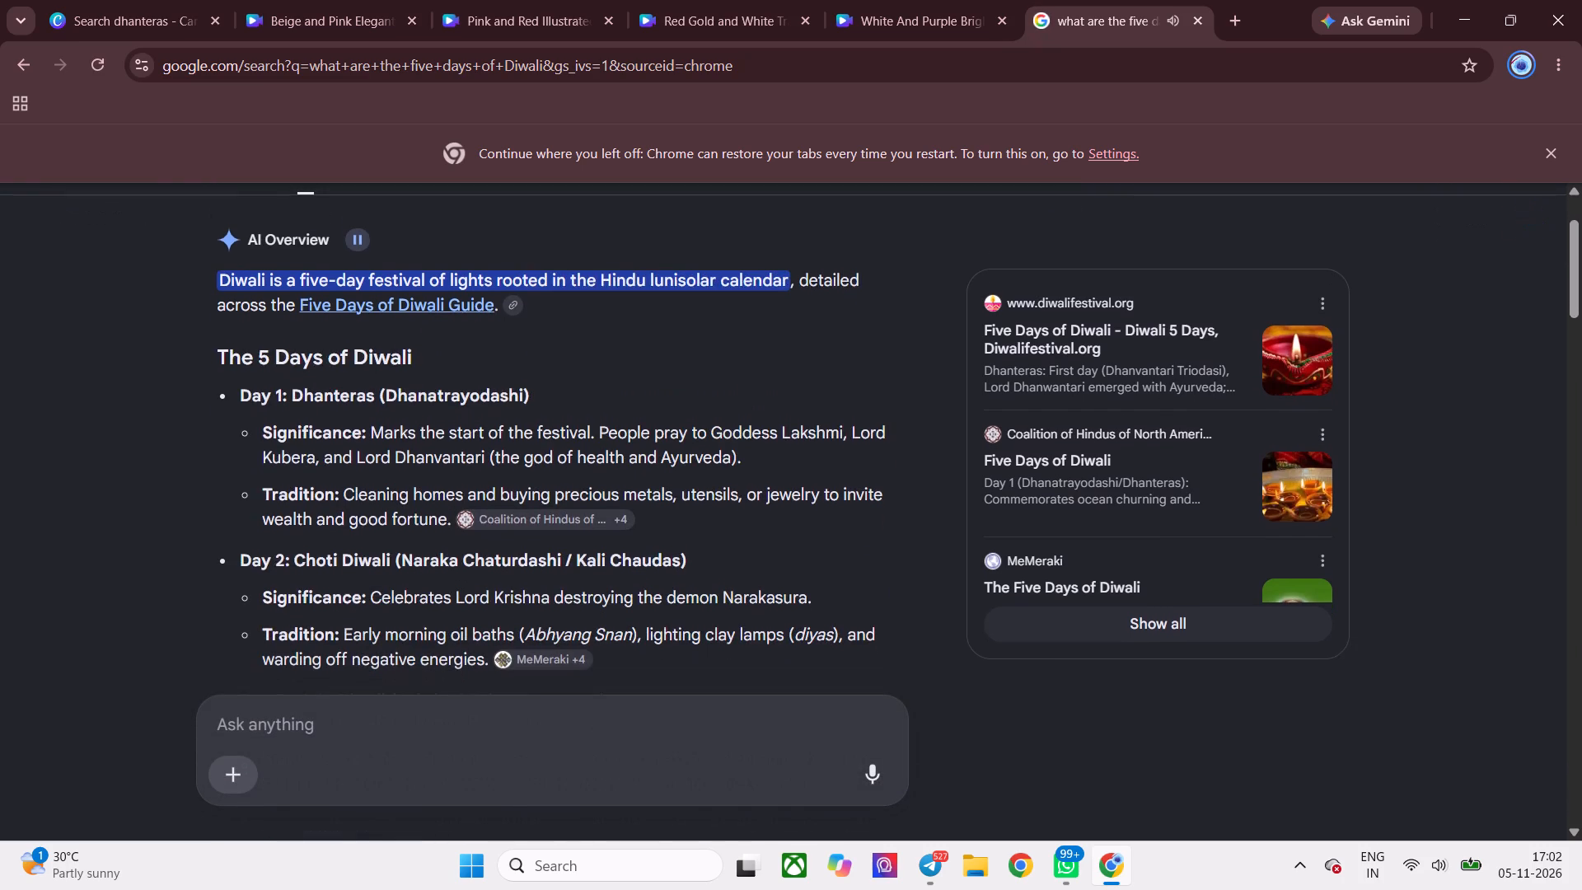
scroll(452, 588, "down", 2)
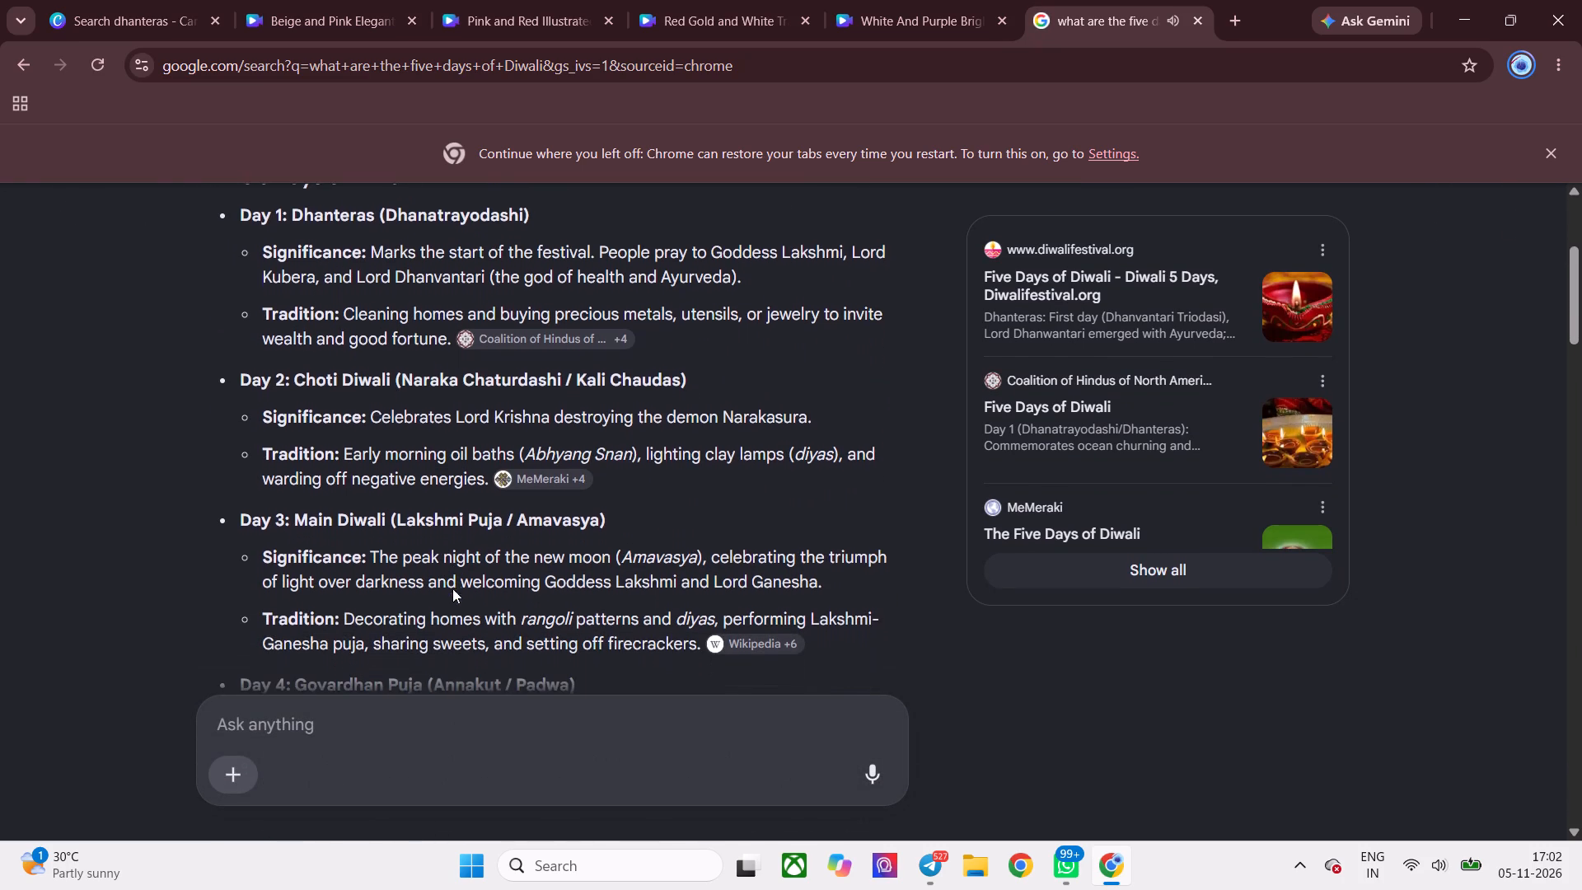
scroll(452, 588, "down", 3)
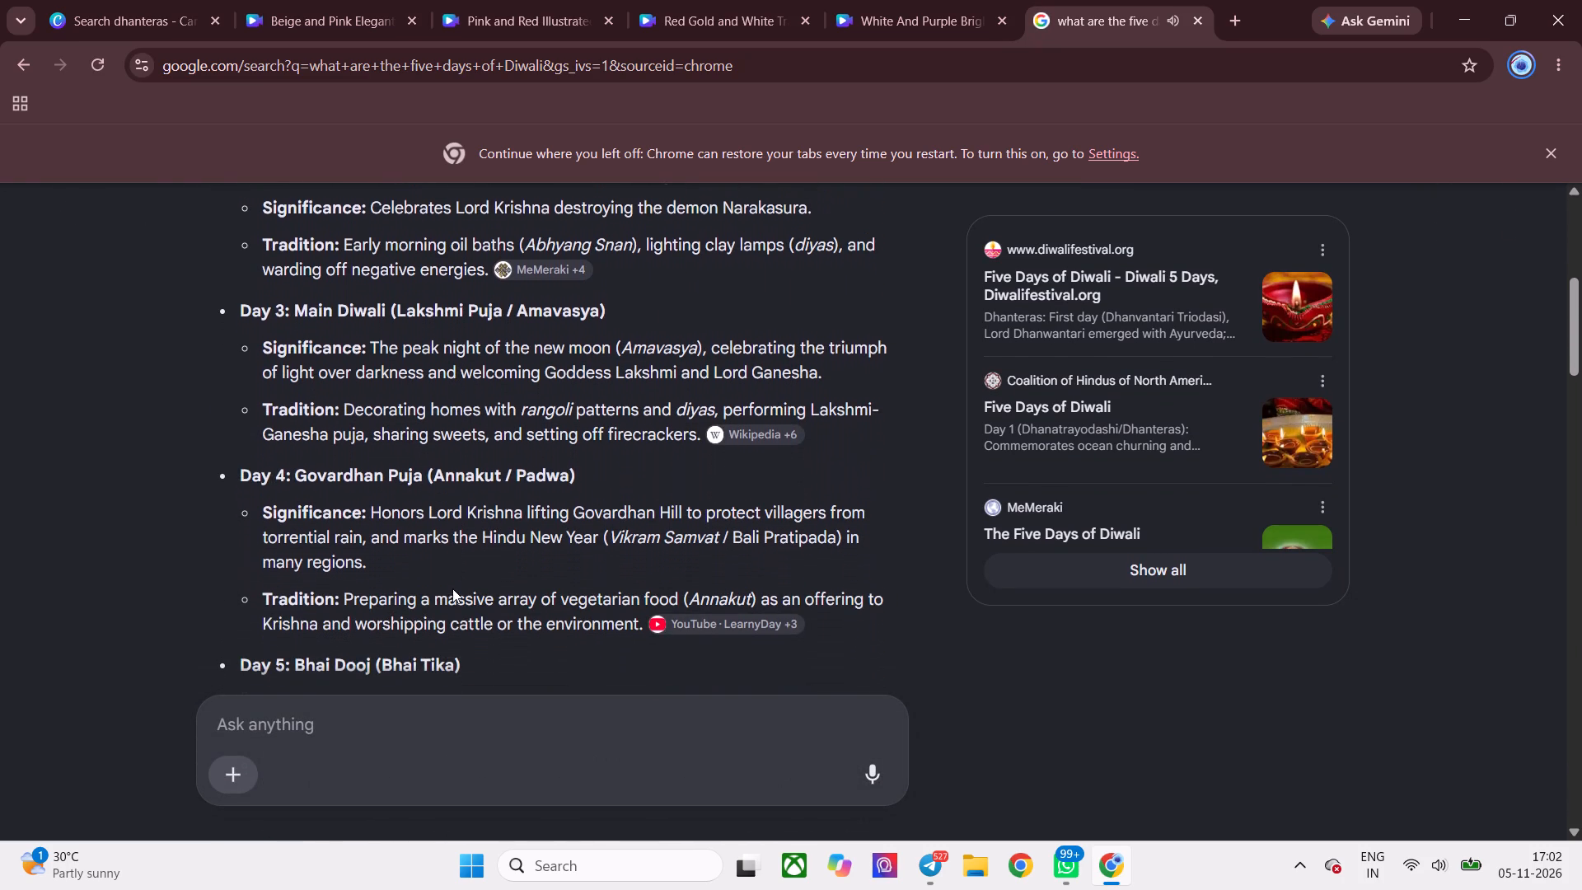
scroll(452, 588, "down", 4)
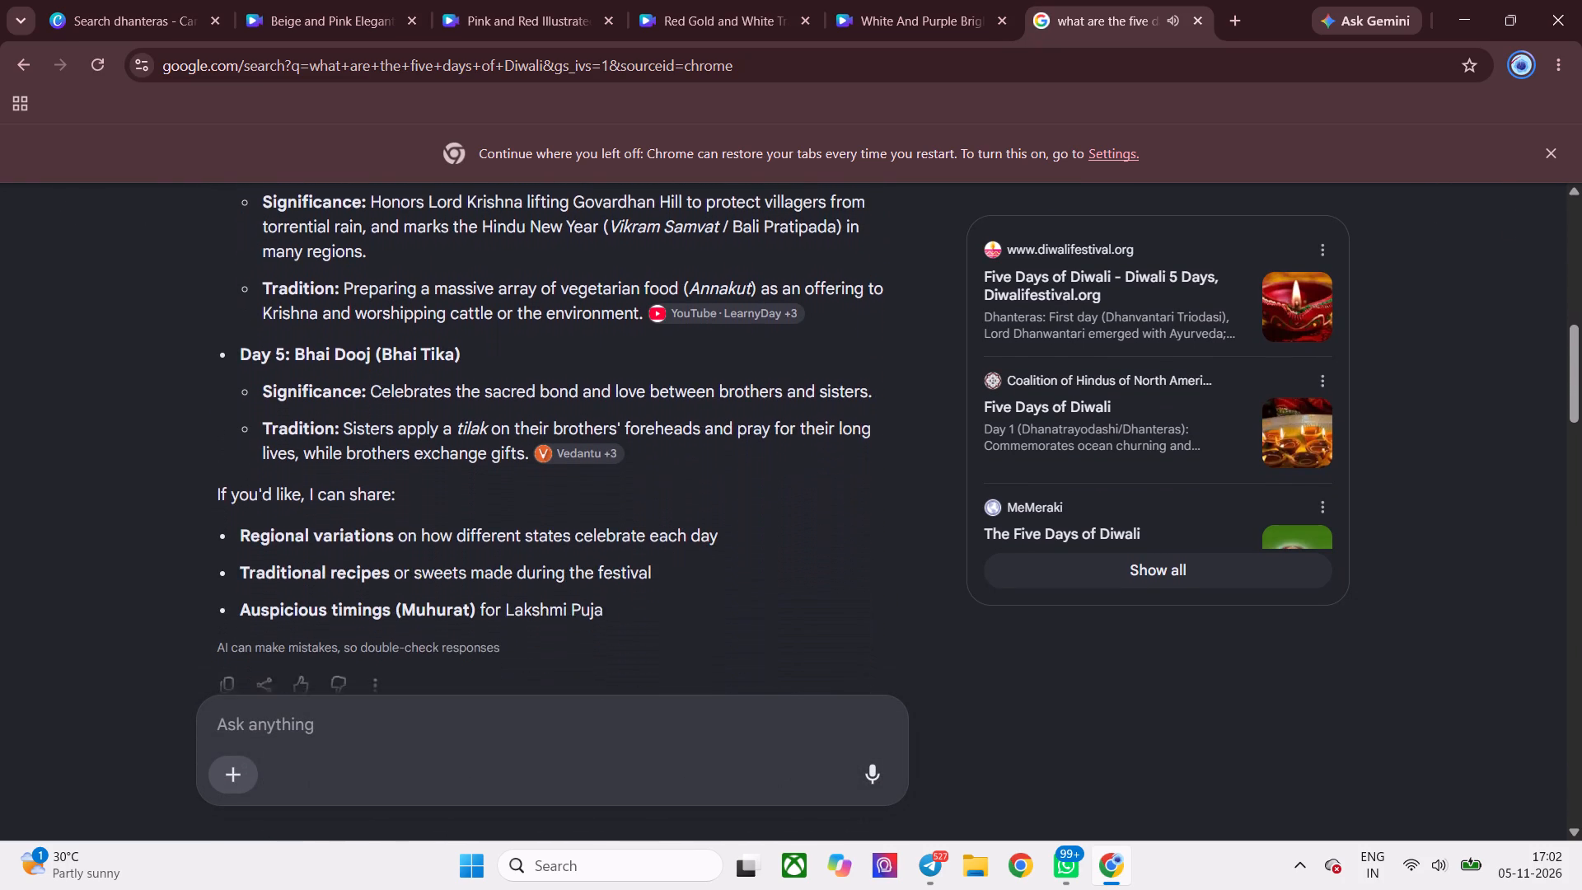
scroll(452, 588, "down", 1)
scroll(452, 588, "up", 3)
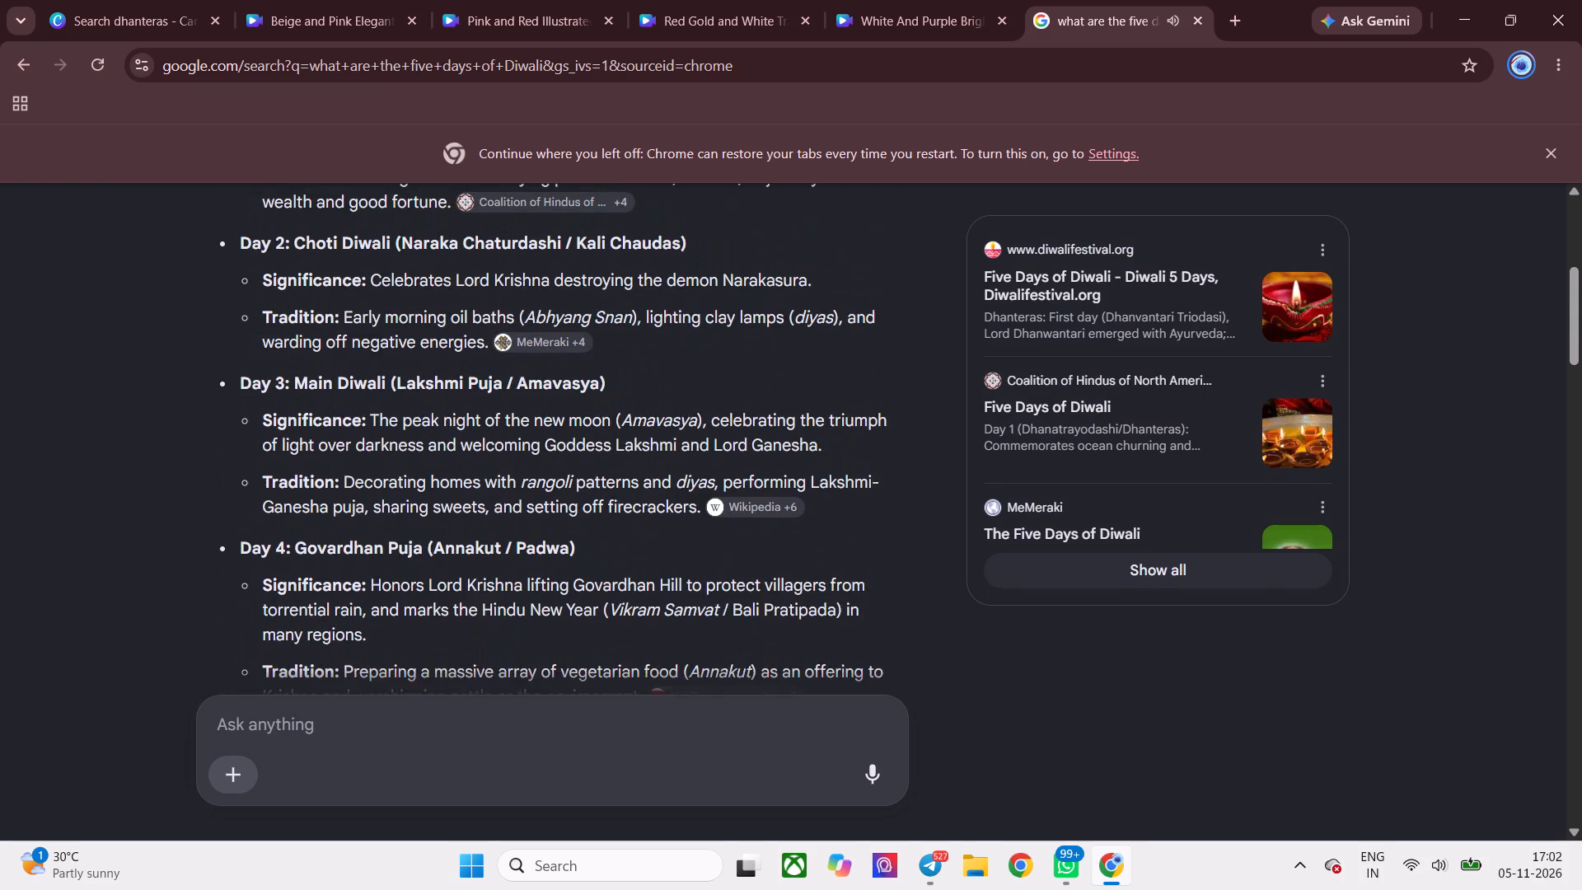
scroll(452, 588, "up", 2)
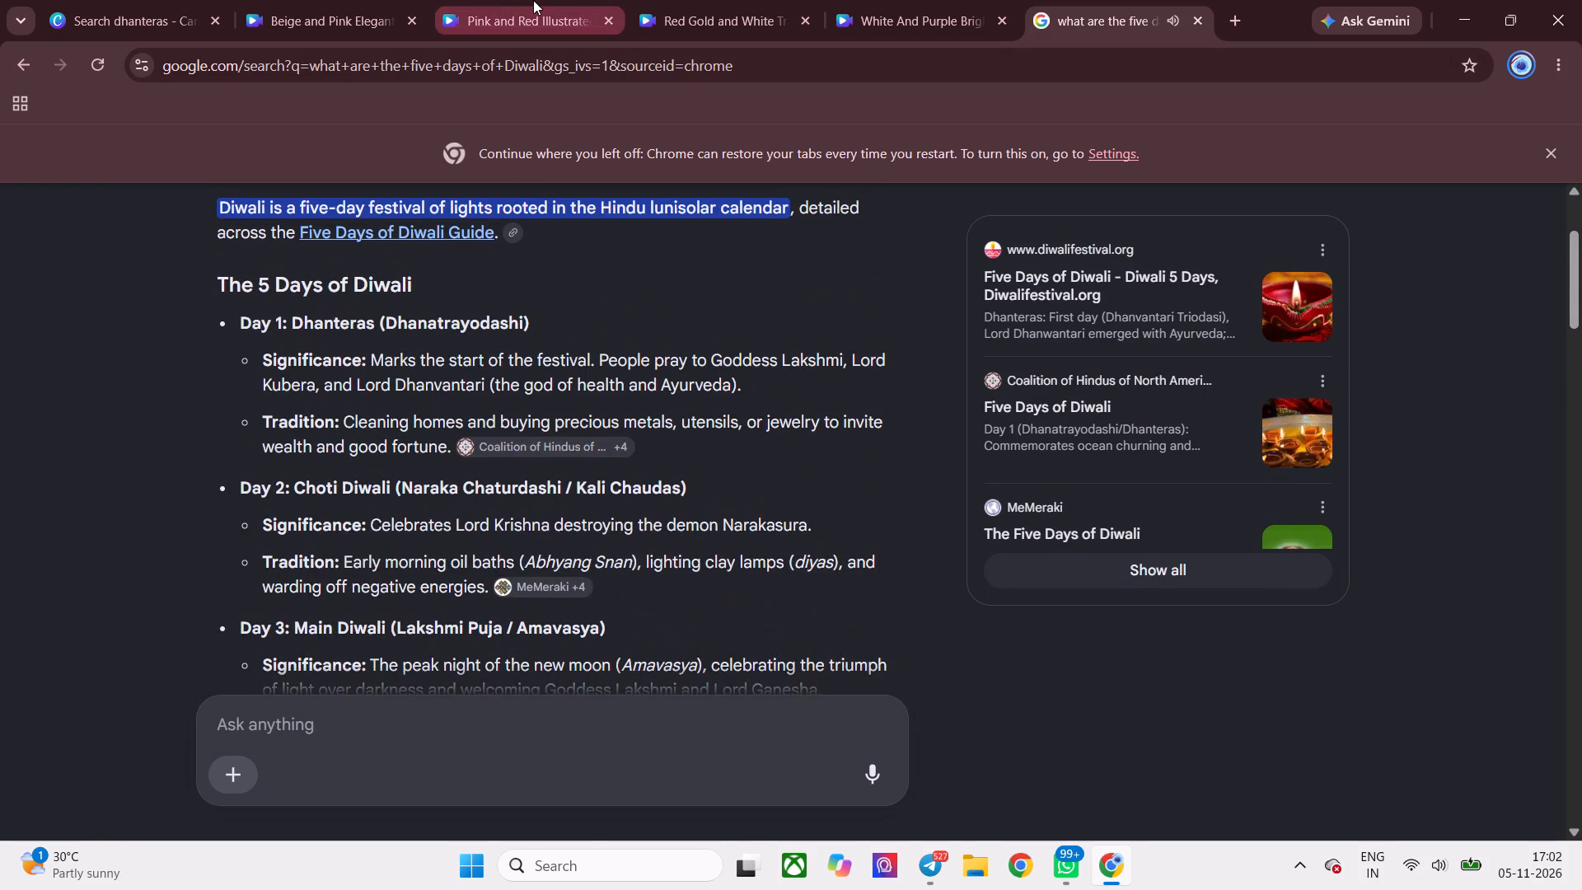
Return to the Canva template search, close the open Dhanteras template preview, and search for "choti diwali" to look through the templates.
left_click(533, 0)
left_click(337, 17)
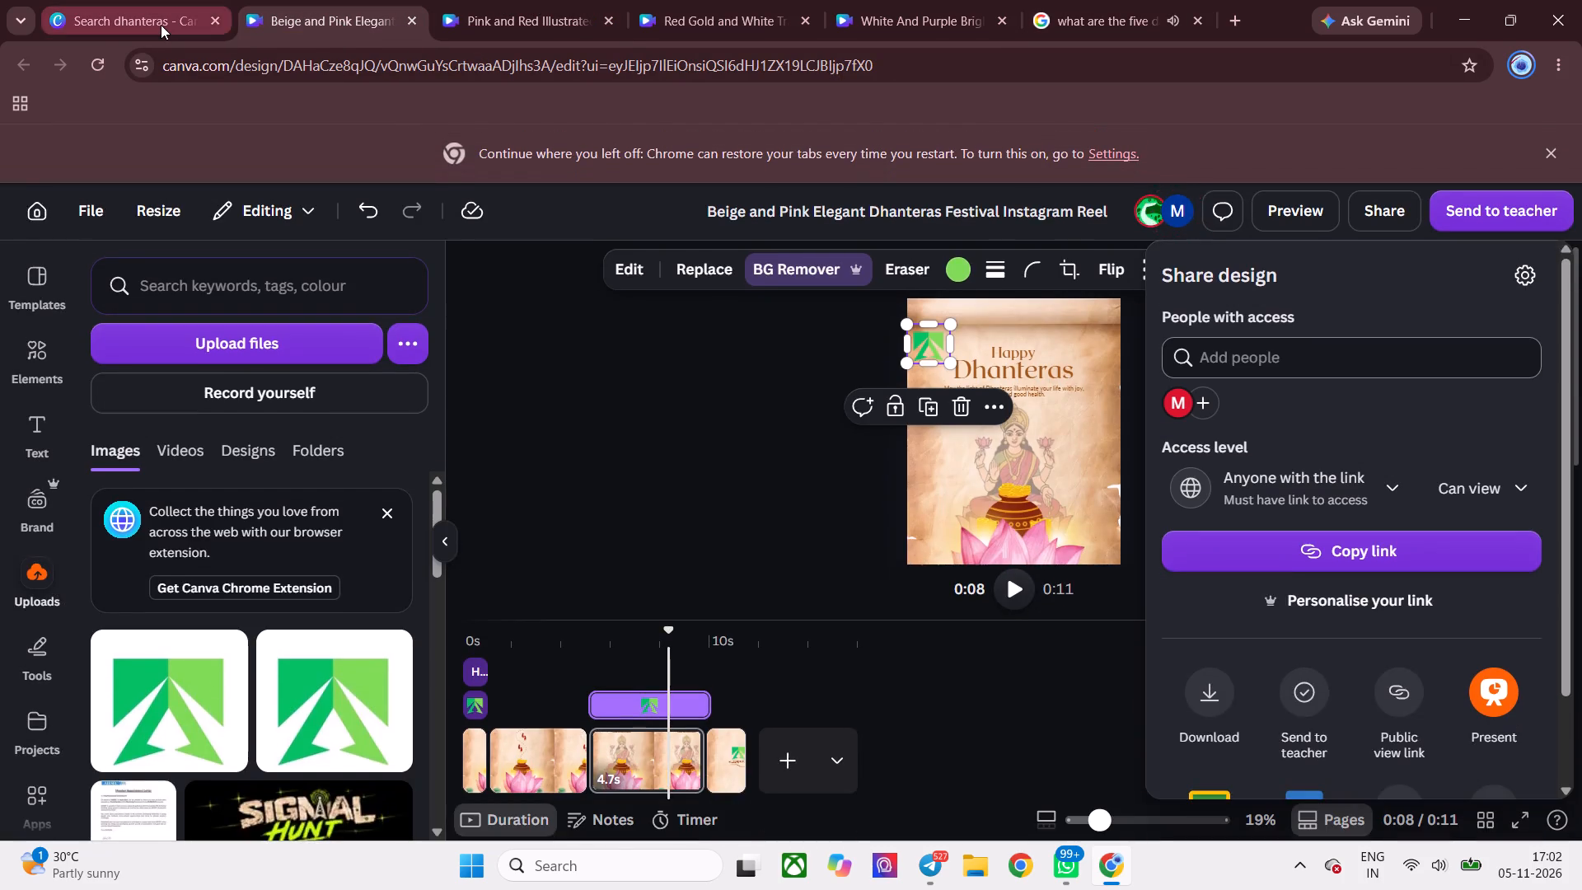
left_click(161, 25)
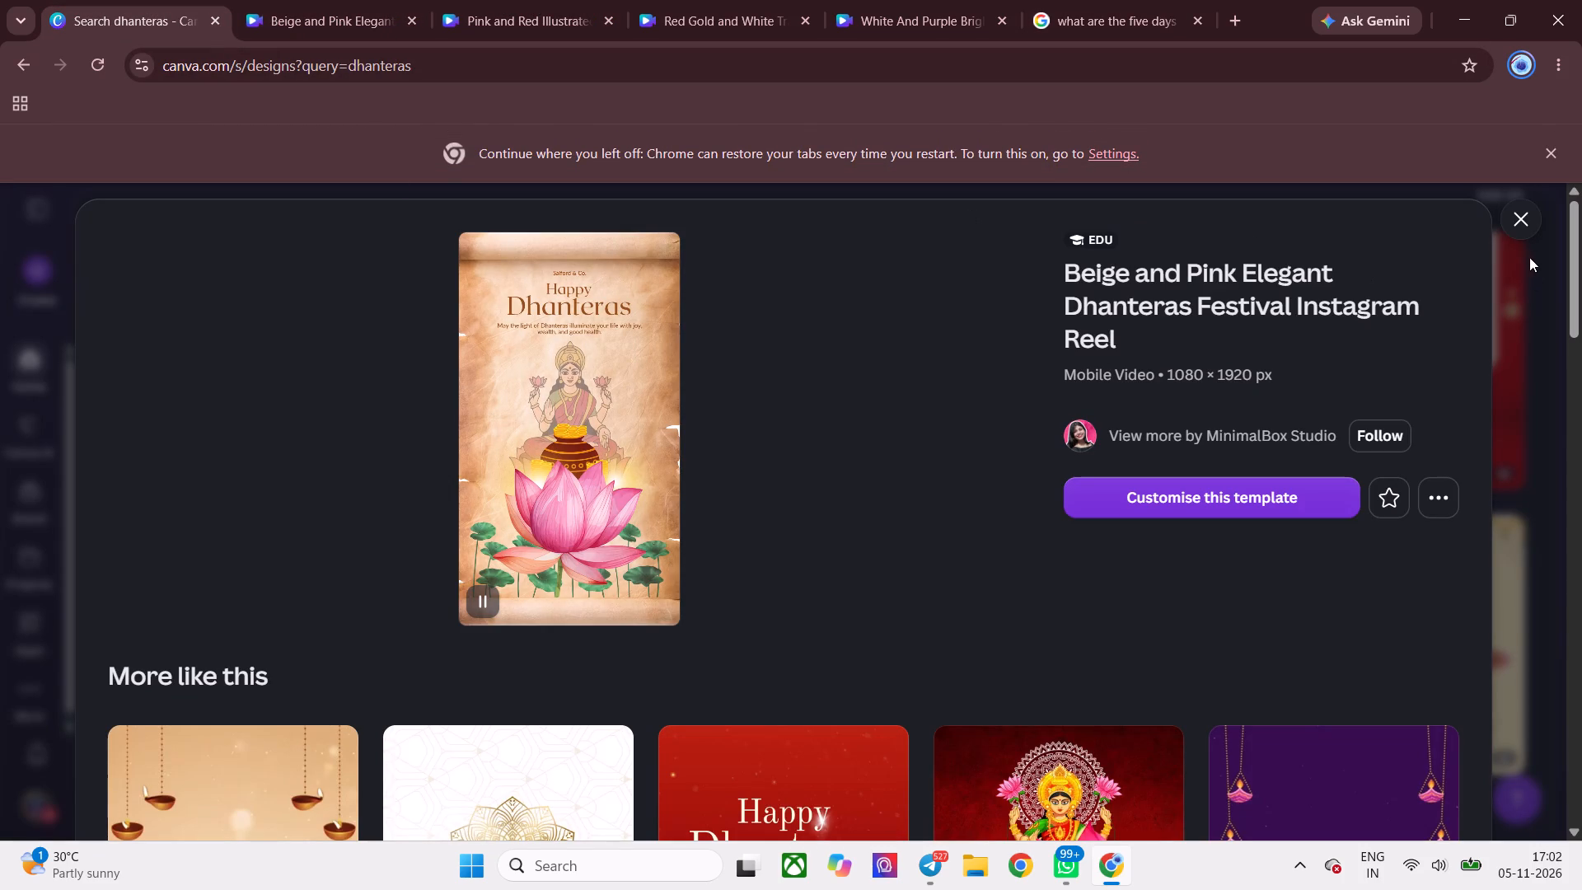
left_click(1523, 228)
scroll(743, 628, "up", 8)
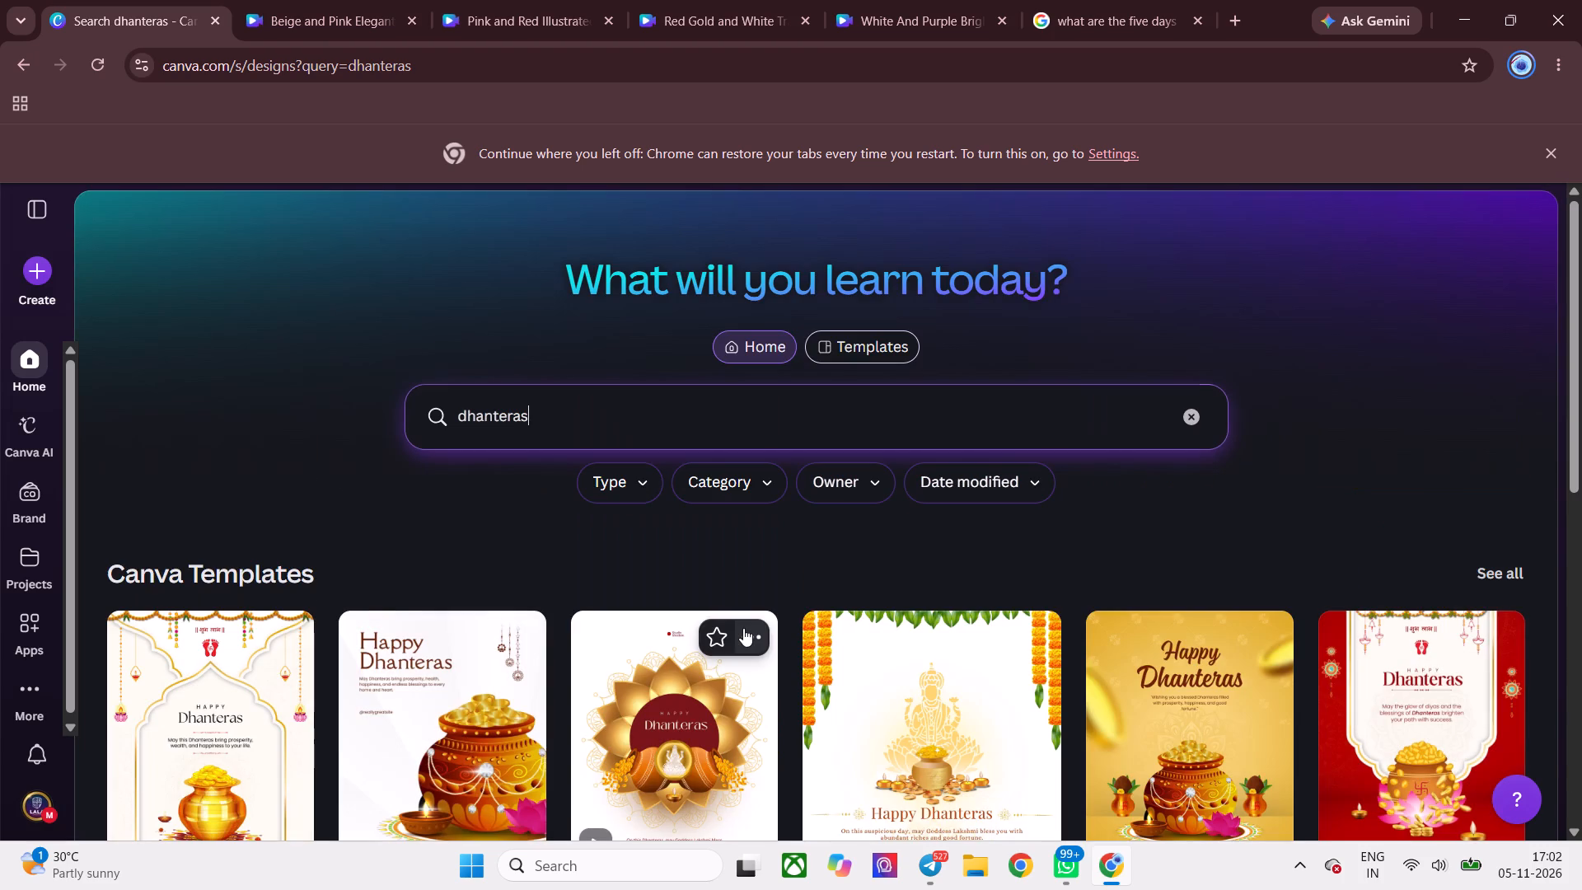
triple_click(559, 411)
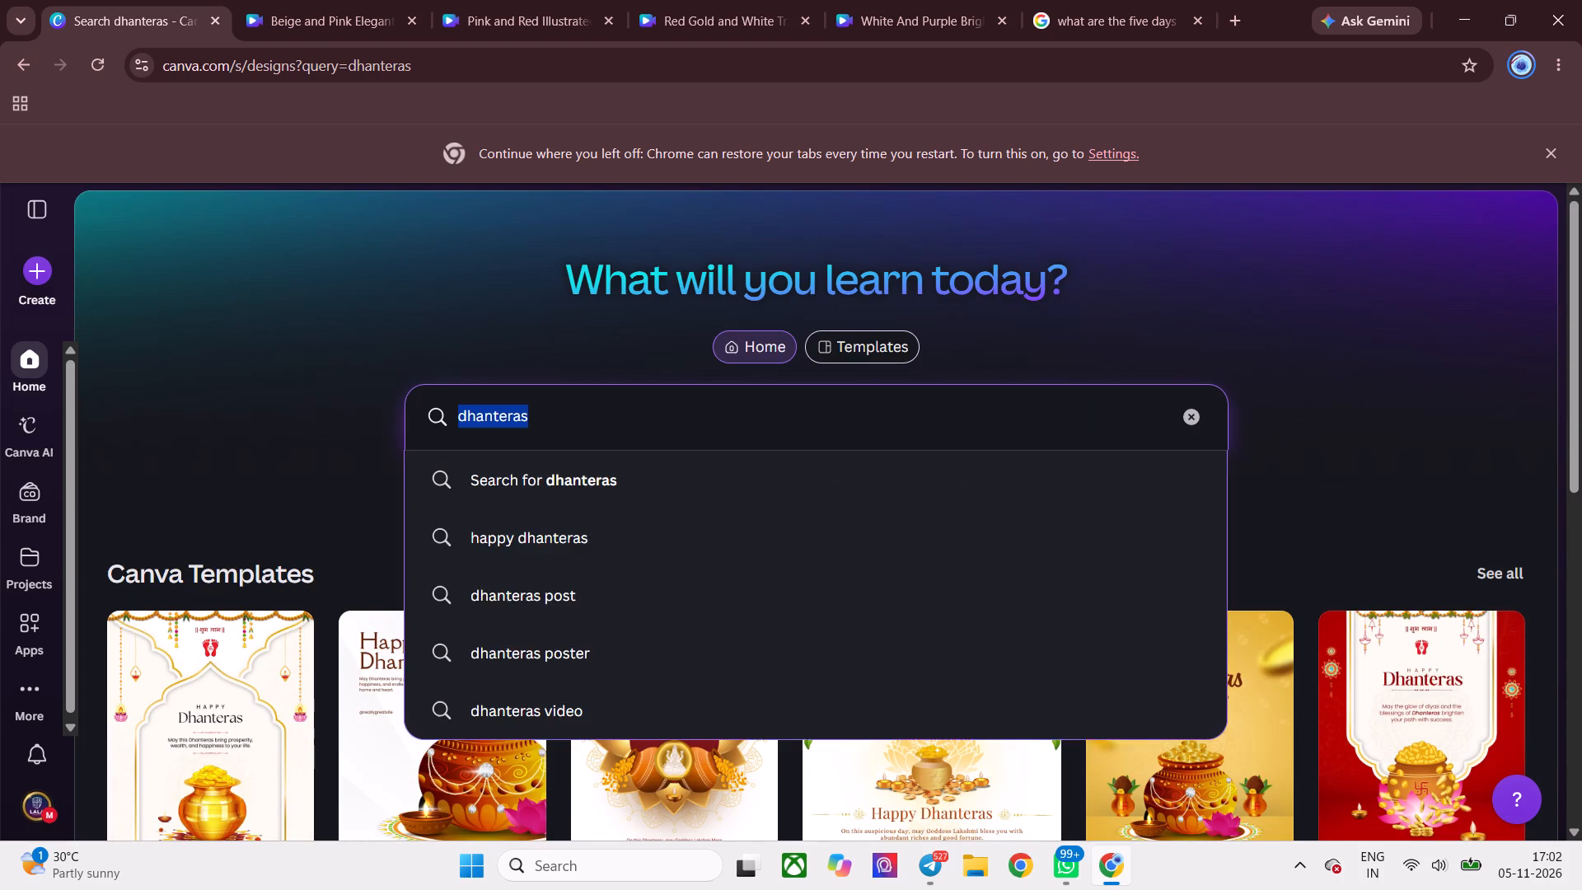
key("BackSpace")
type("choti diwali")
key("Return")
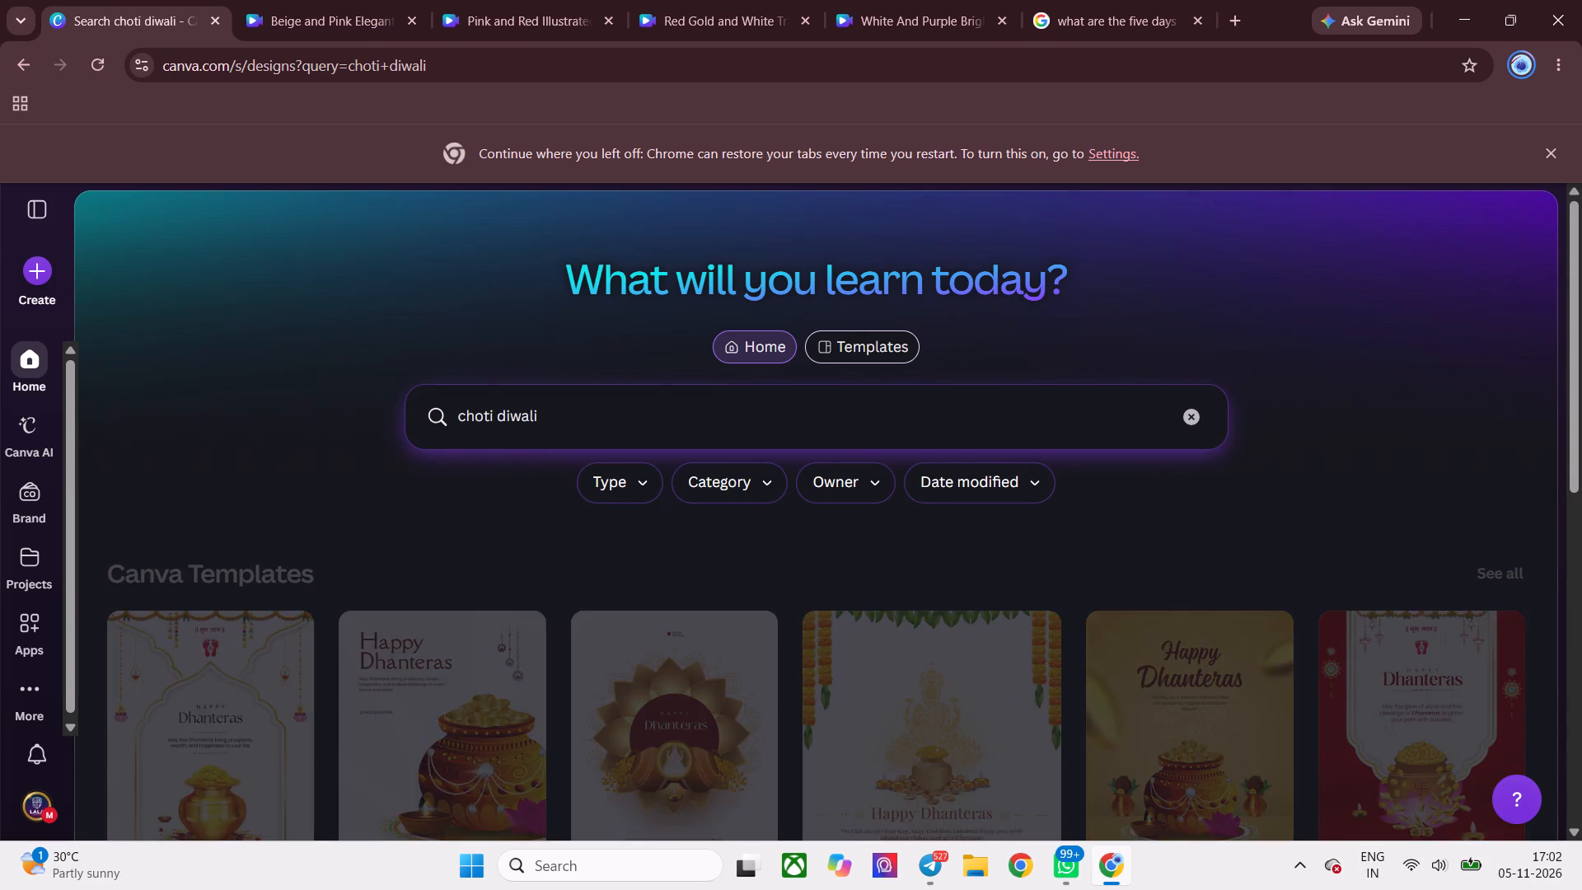
scroll(416, 580, "down", 1)
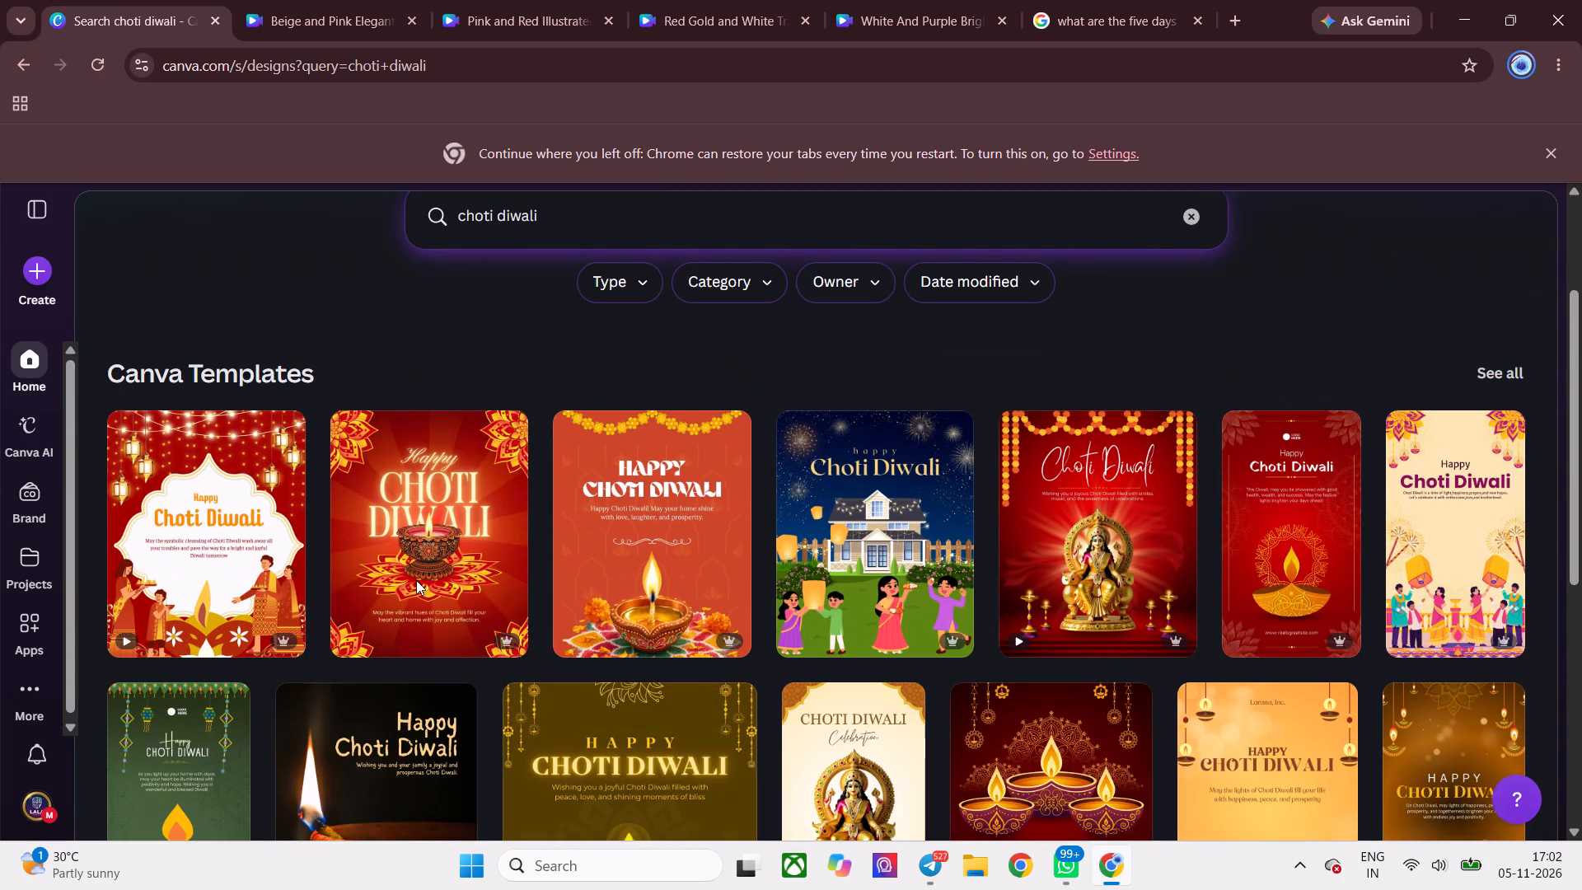
scroll(416, 580, "down", 1)
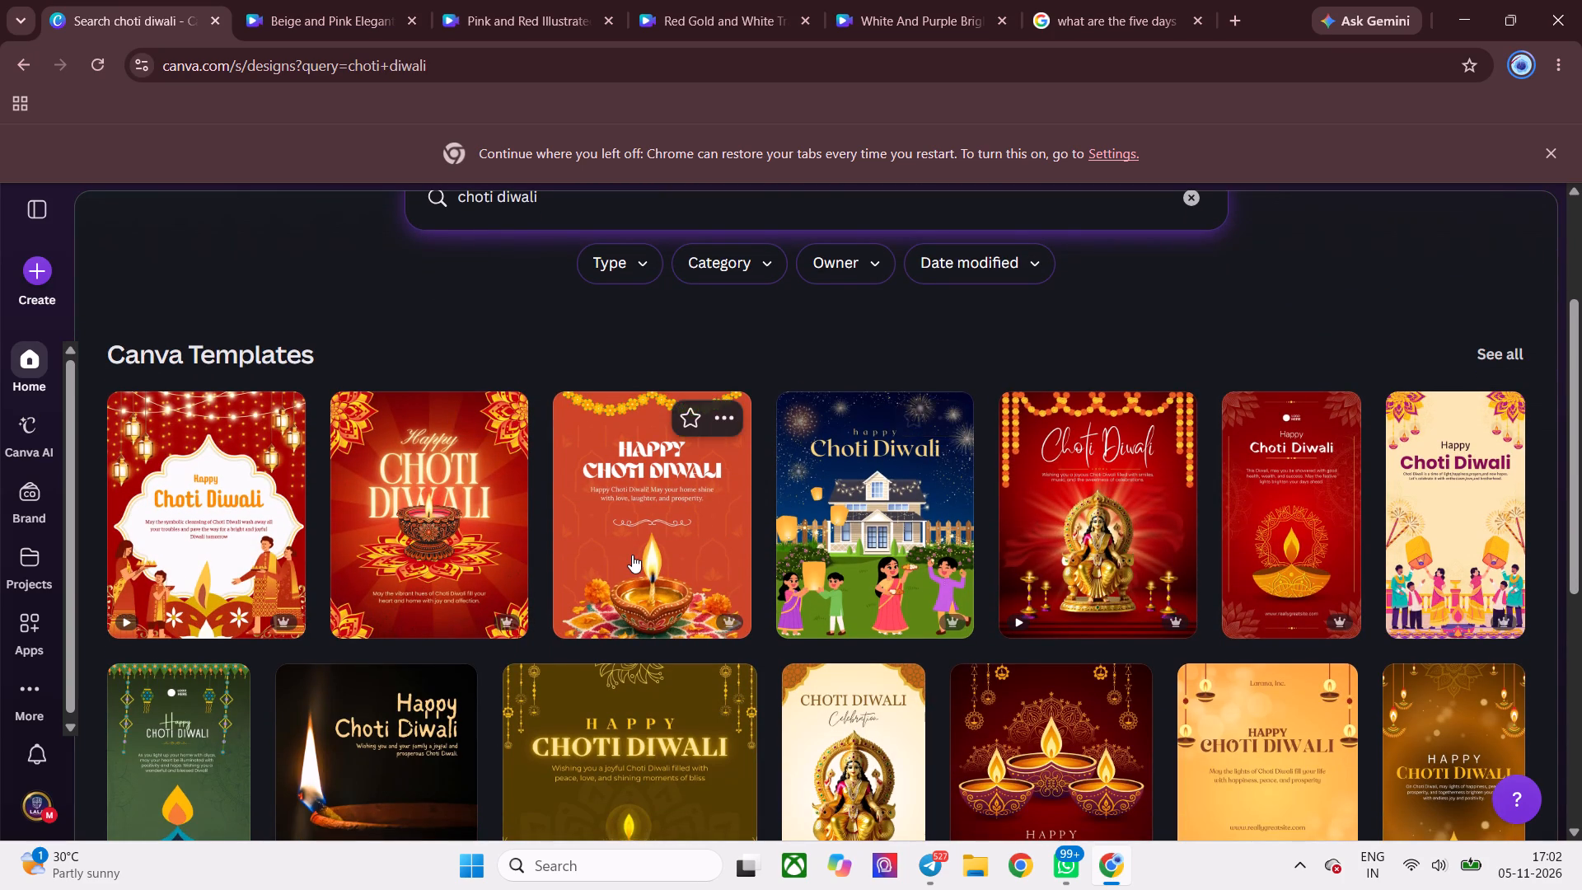
scroll(632, 555, "down", 2)
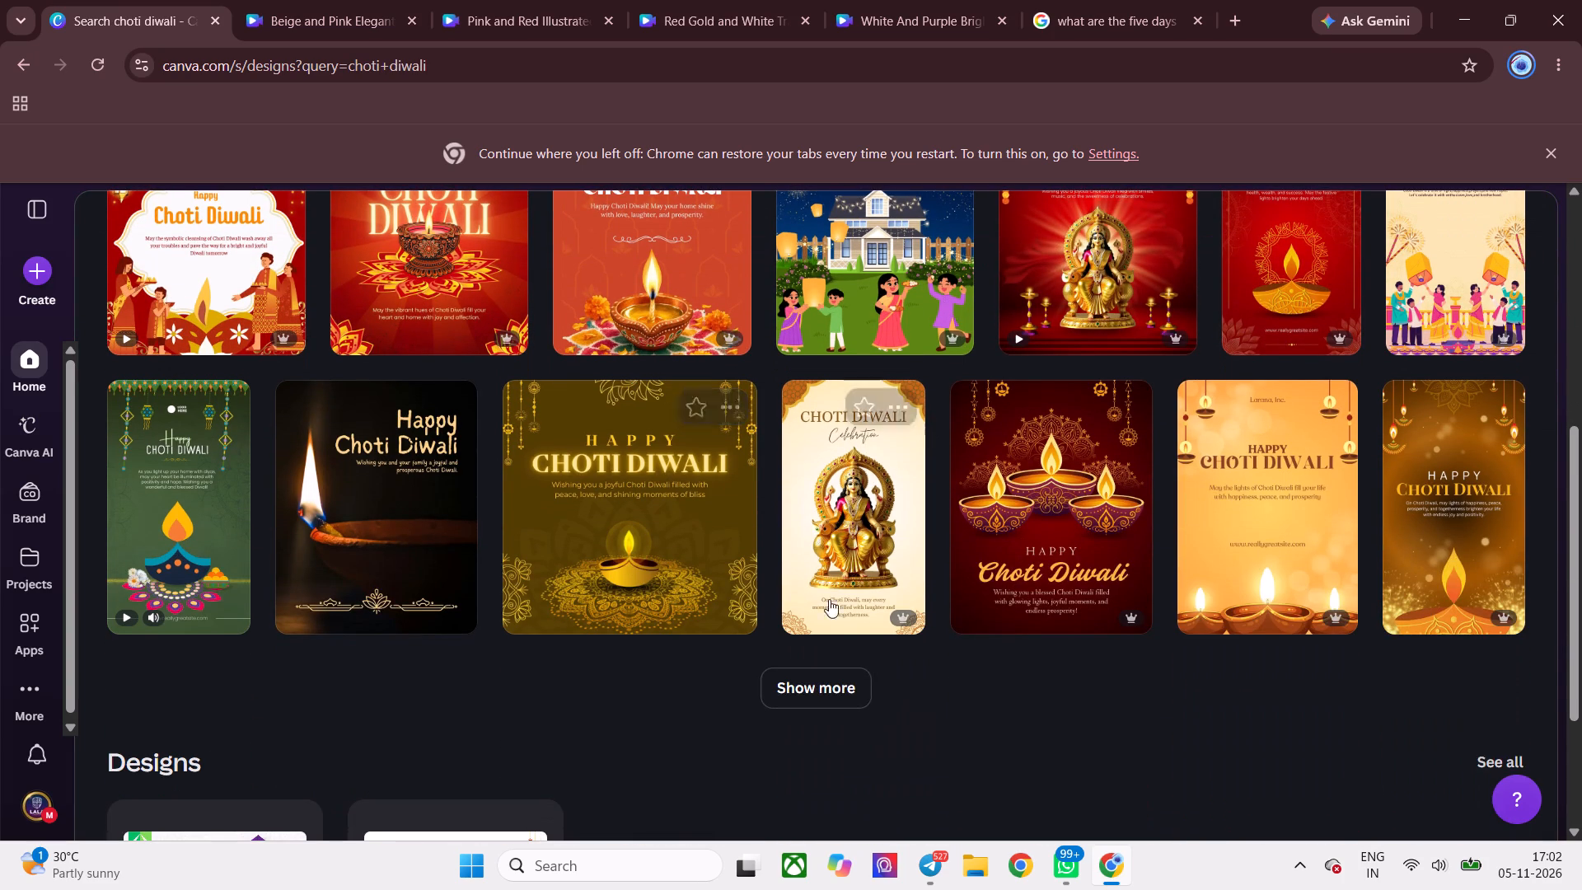
Expand the Choti Diwali template results and open the preview of the Green and White Illustrative Happy Choti Diwali Greeting story.
left_click(834, 695)
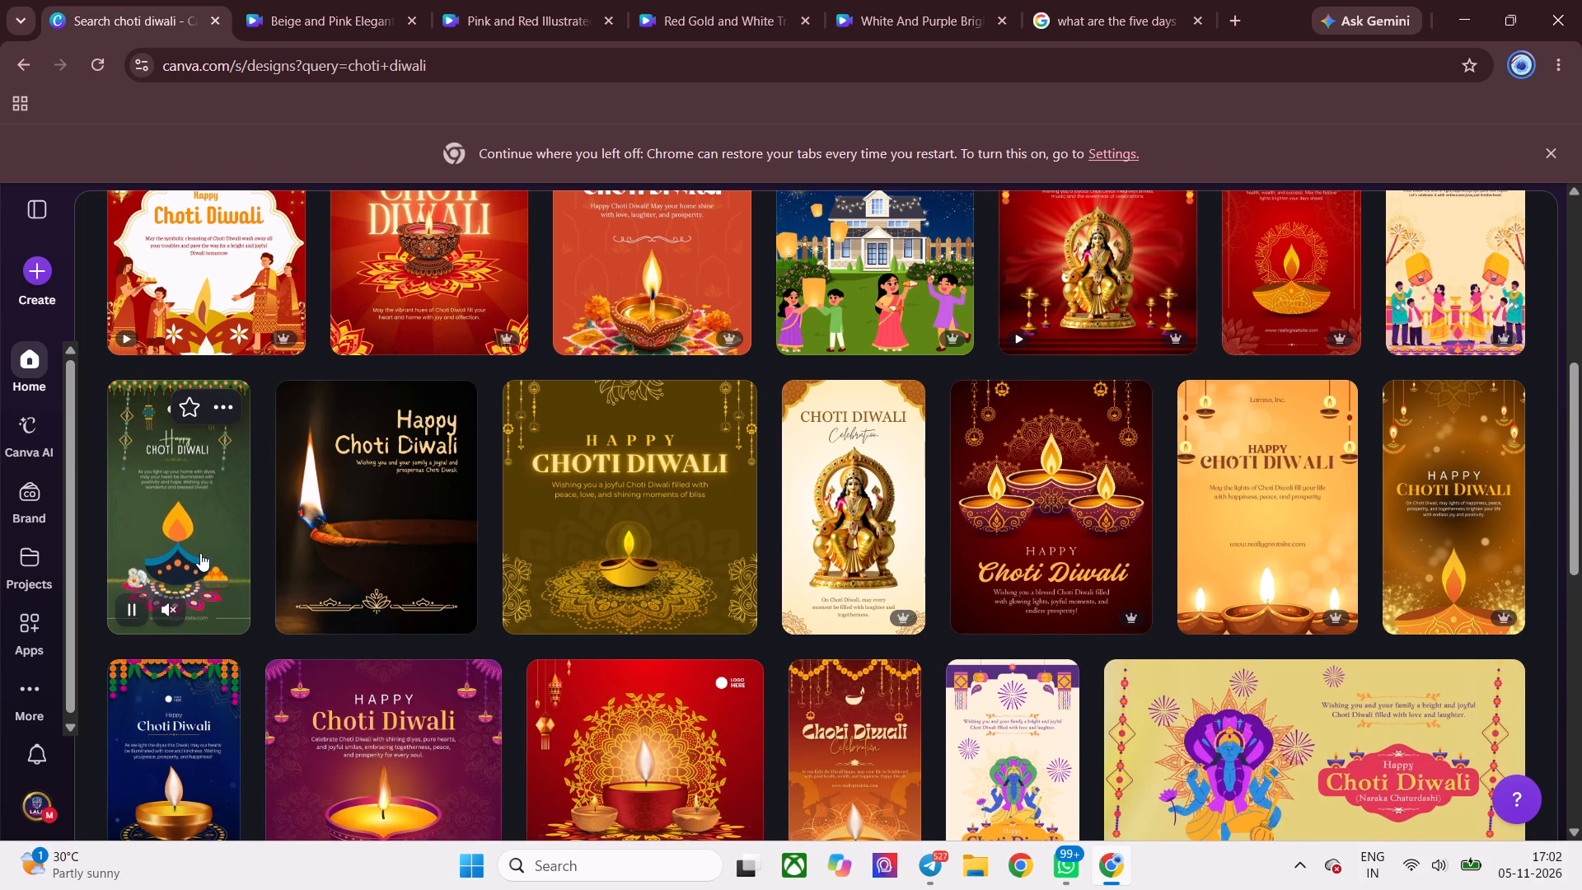
scroll(200, 553, "down", 2)
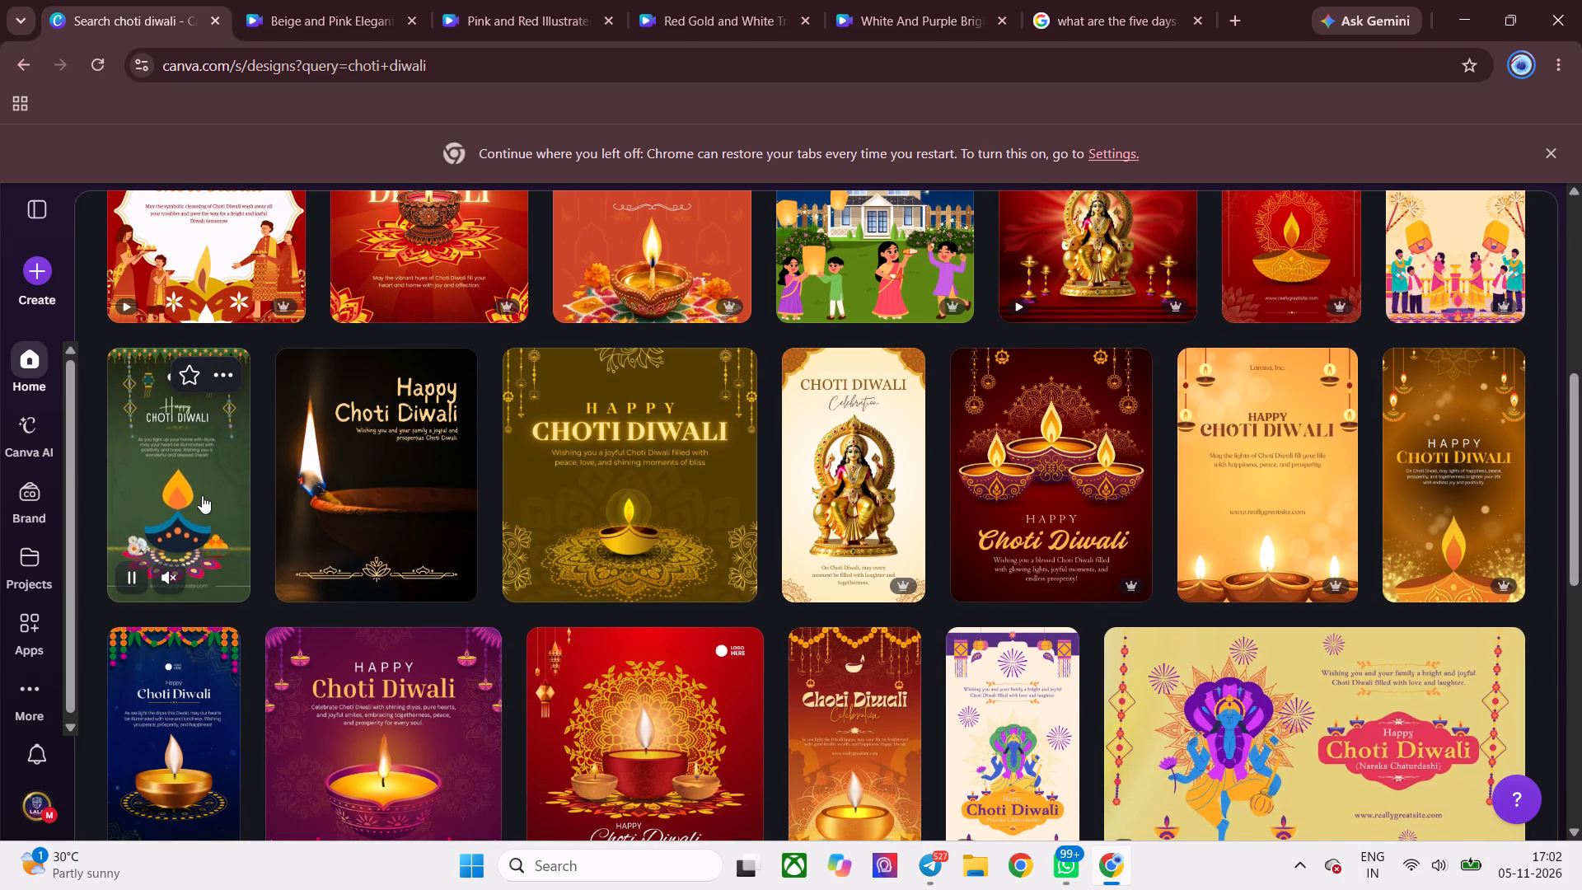
left_click(202, 494)
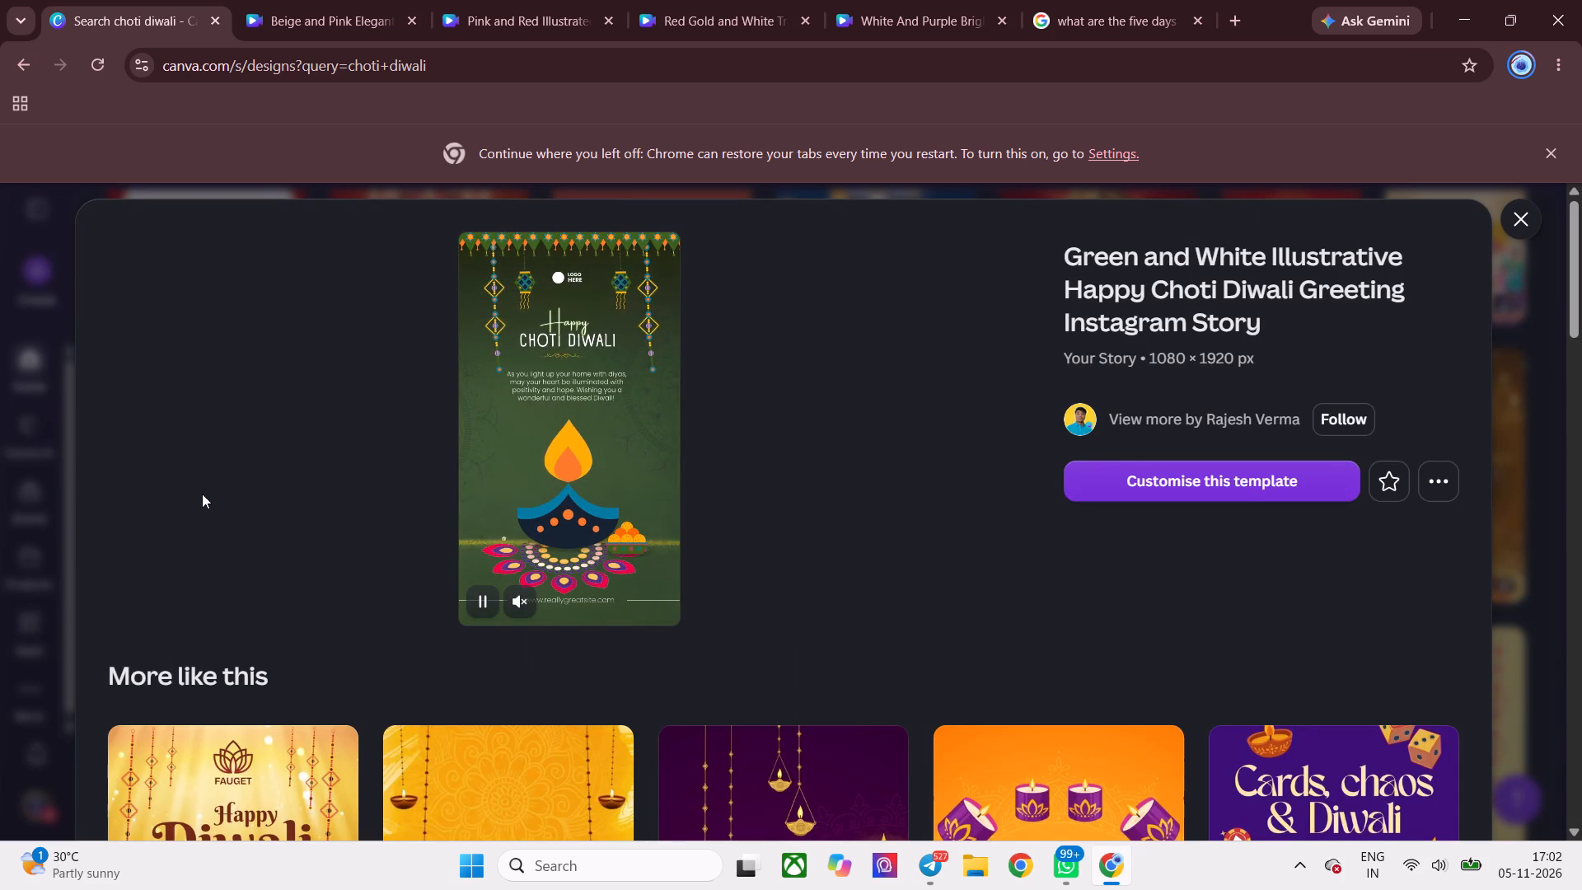
Examine the templates similar to the green Choti Diwali story for designs covering the other Diwali festival days.
scroll(202, 494, "down", 2)
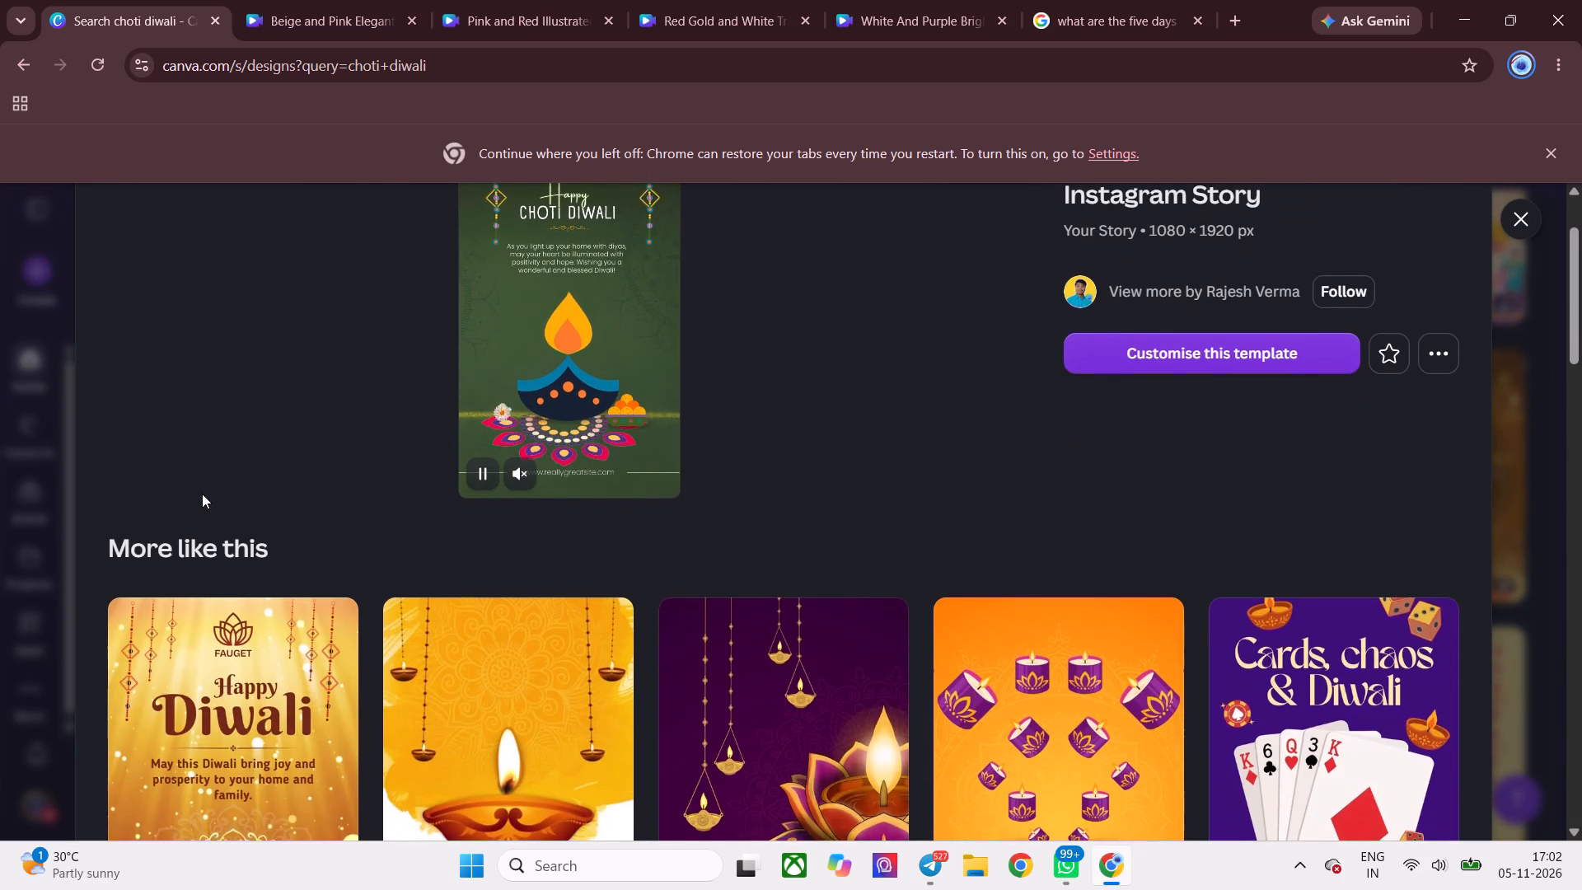
scroll(202, 494, "down", 3)
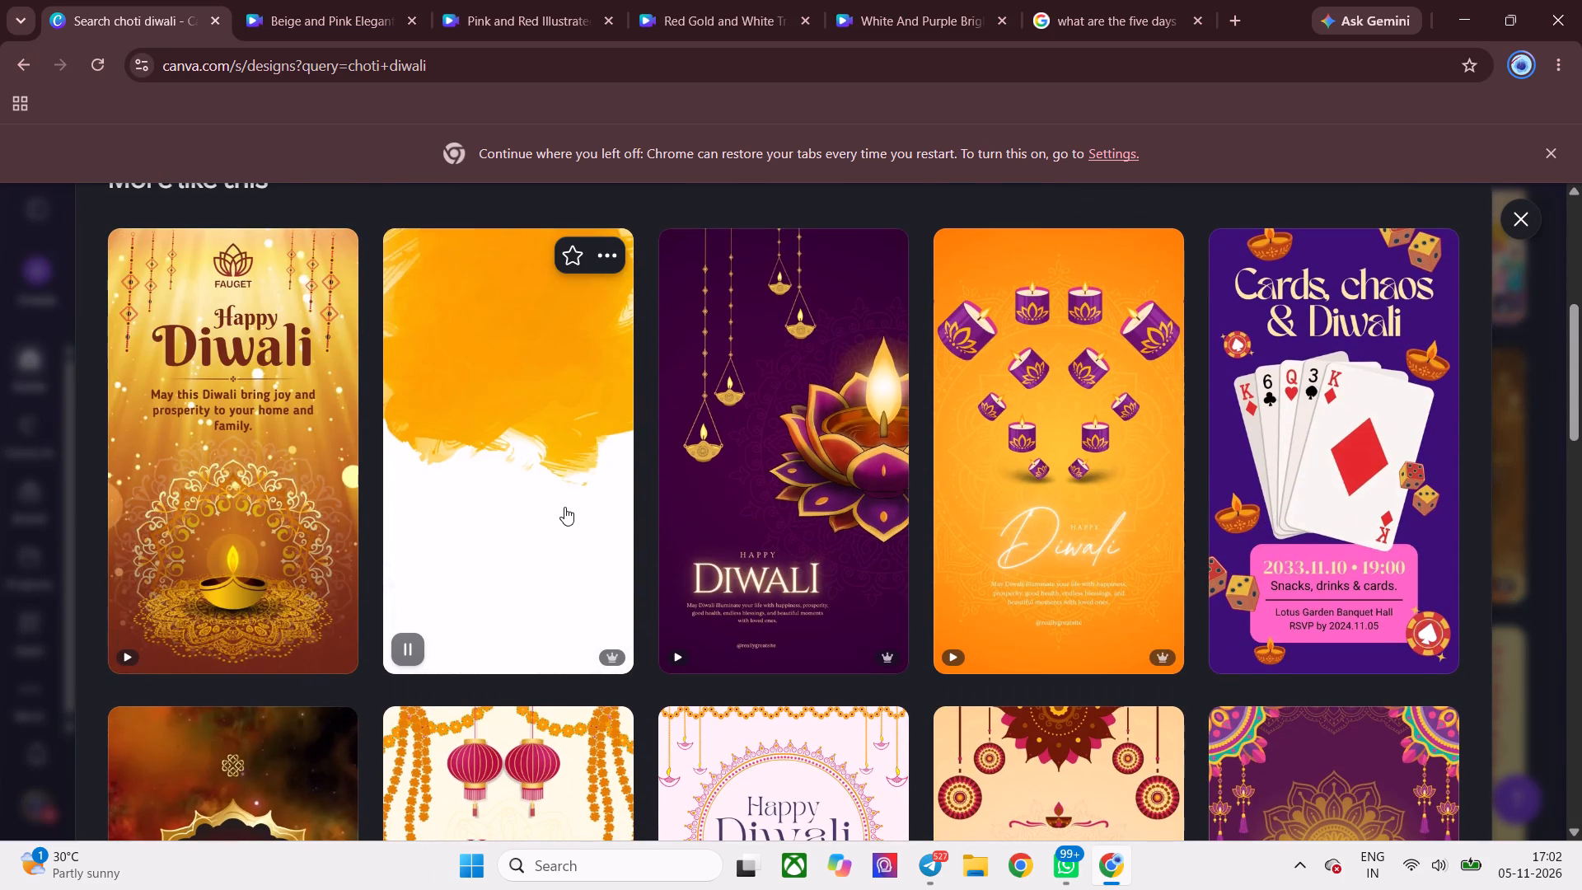
scroll(569, 508, "down", 5)
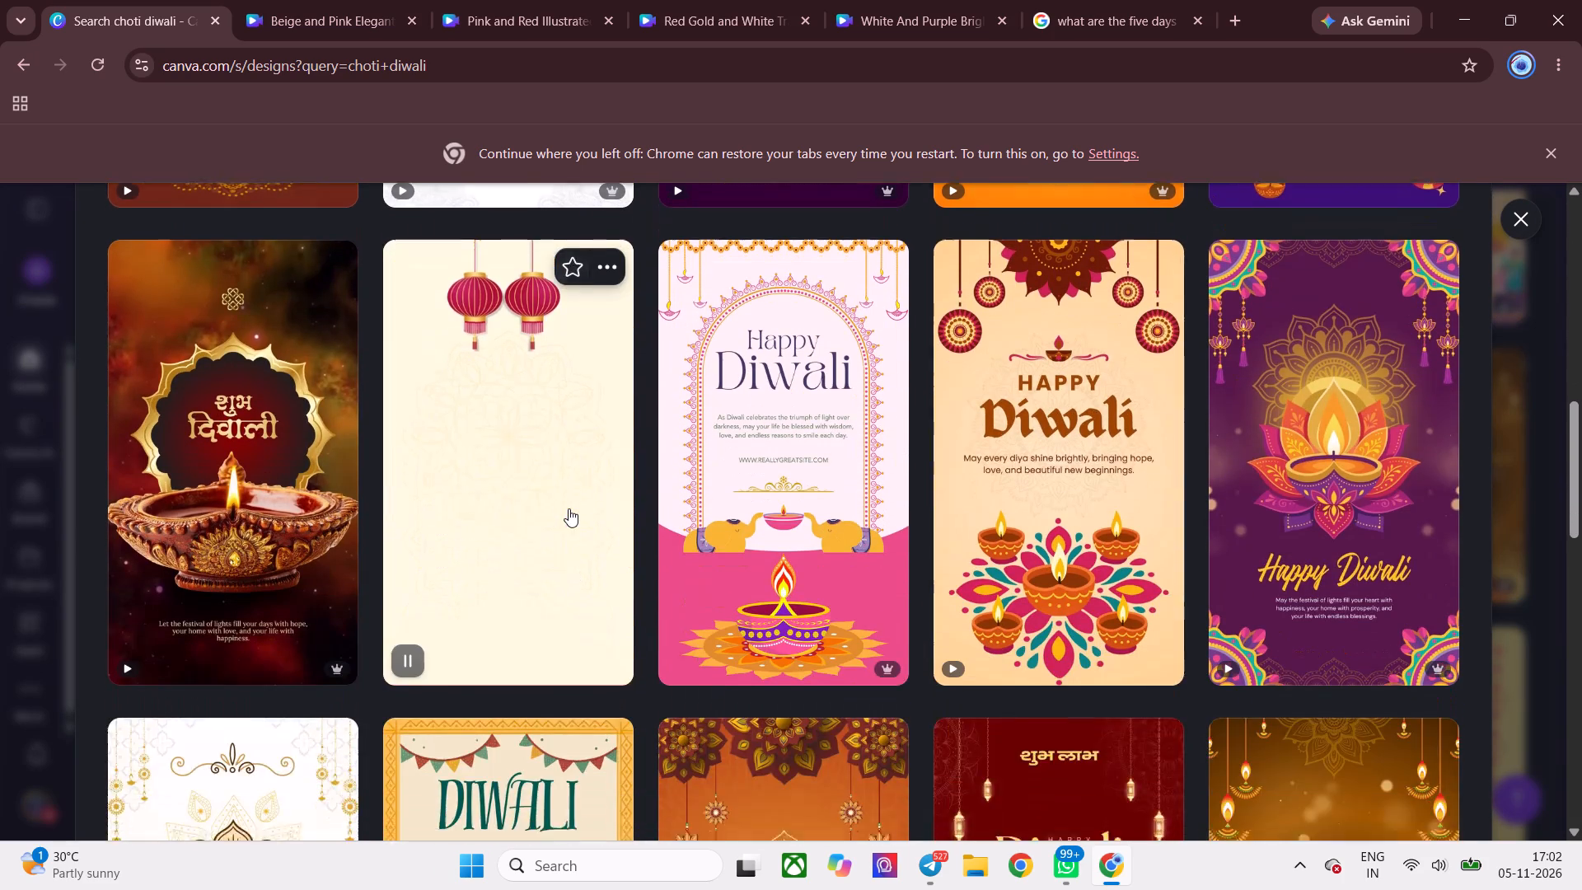
scroll(569, 508, "down", 8)
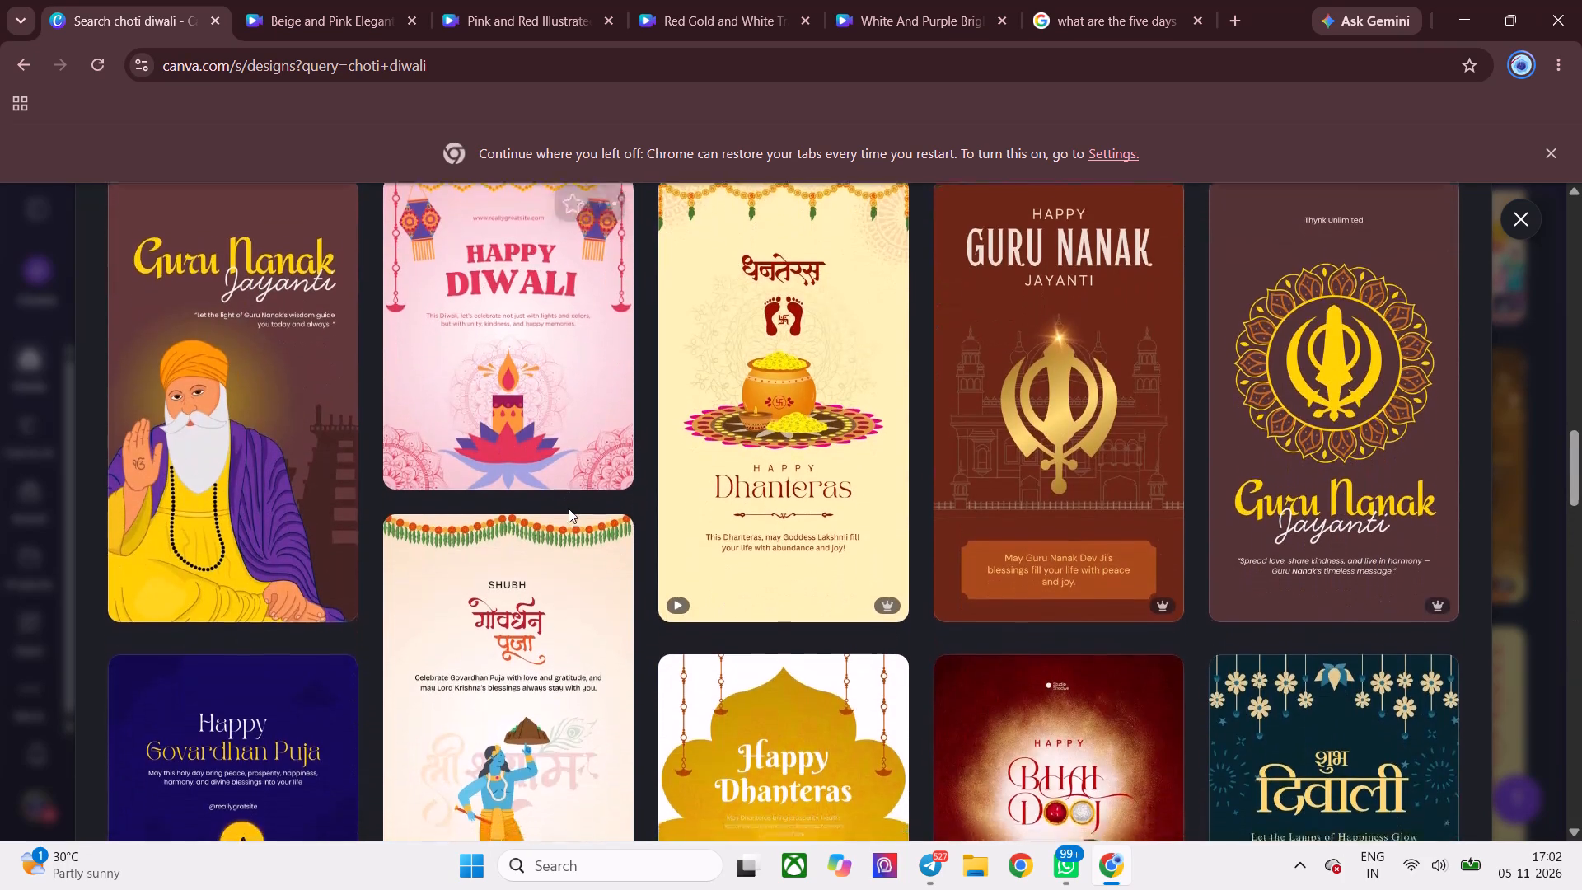
scroll(569, 508, "down", 5)
scroll(569, 508, "up", 2)
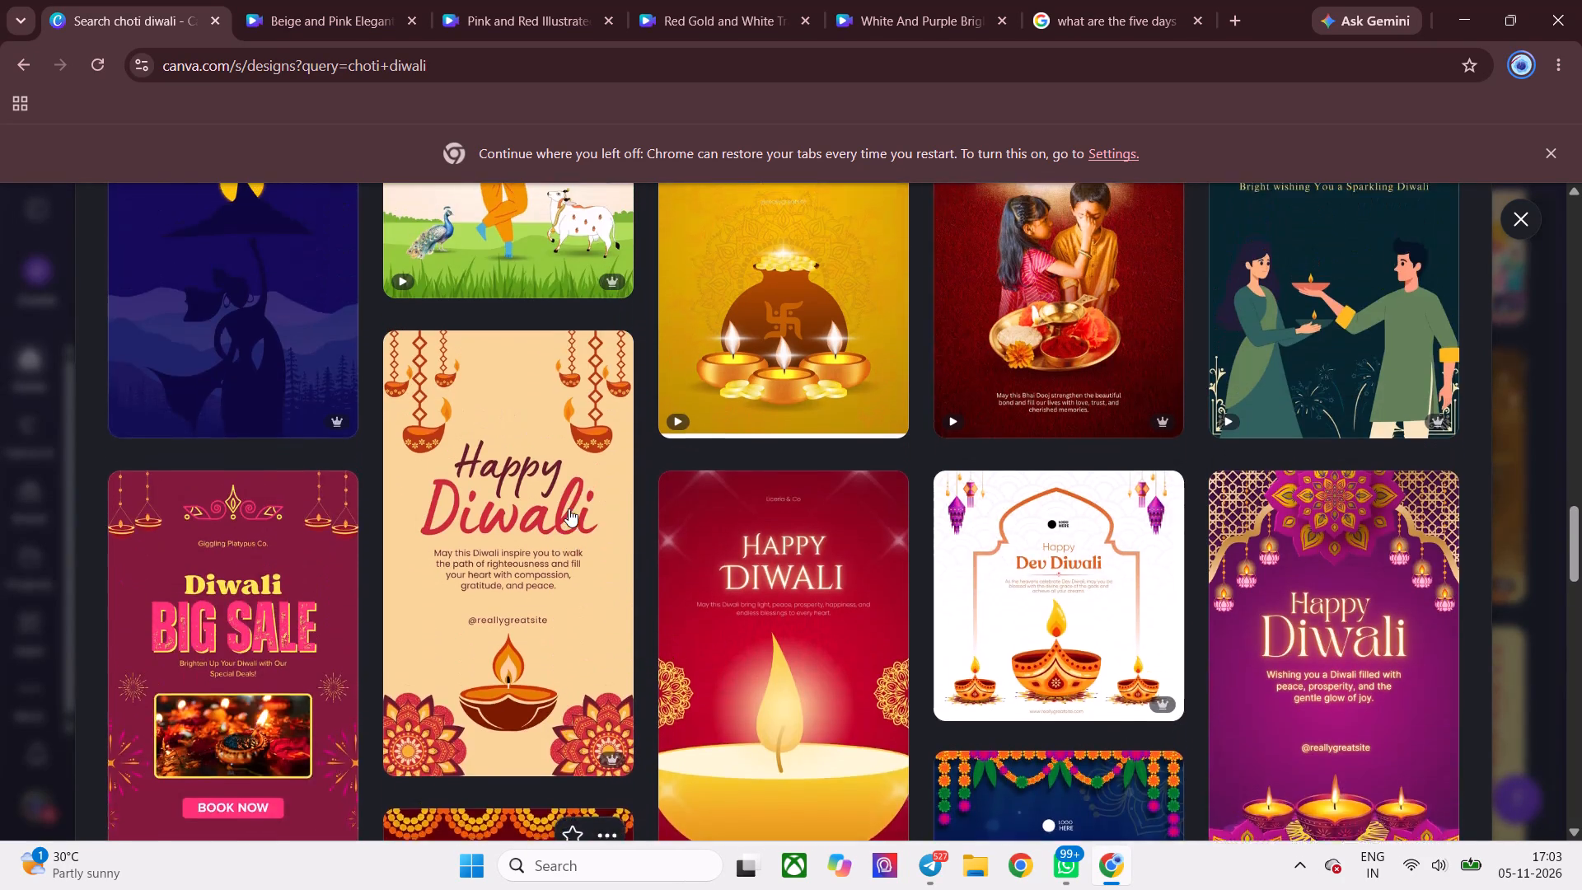
scroll(569, 508, "up", 6)
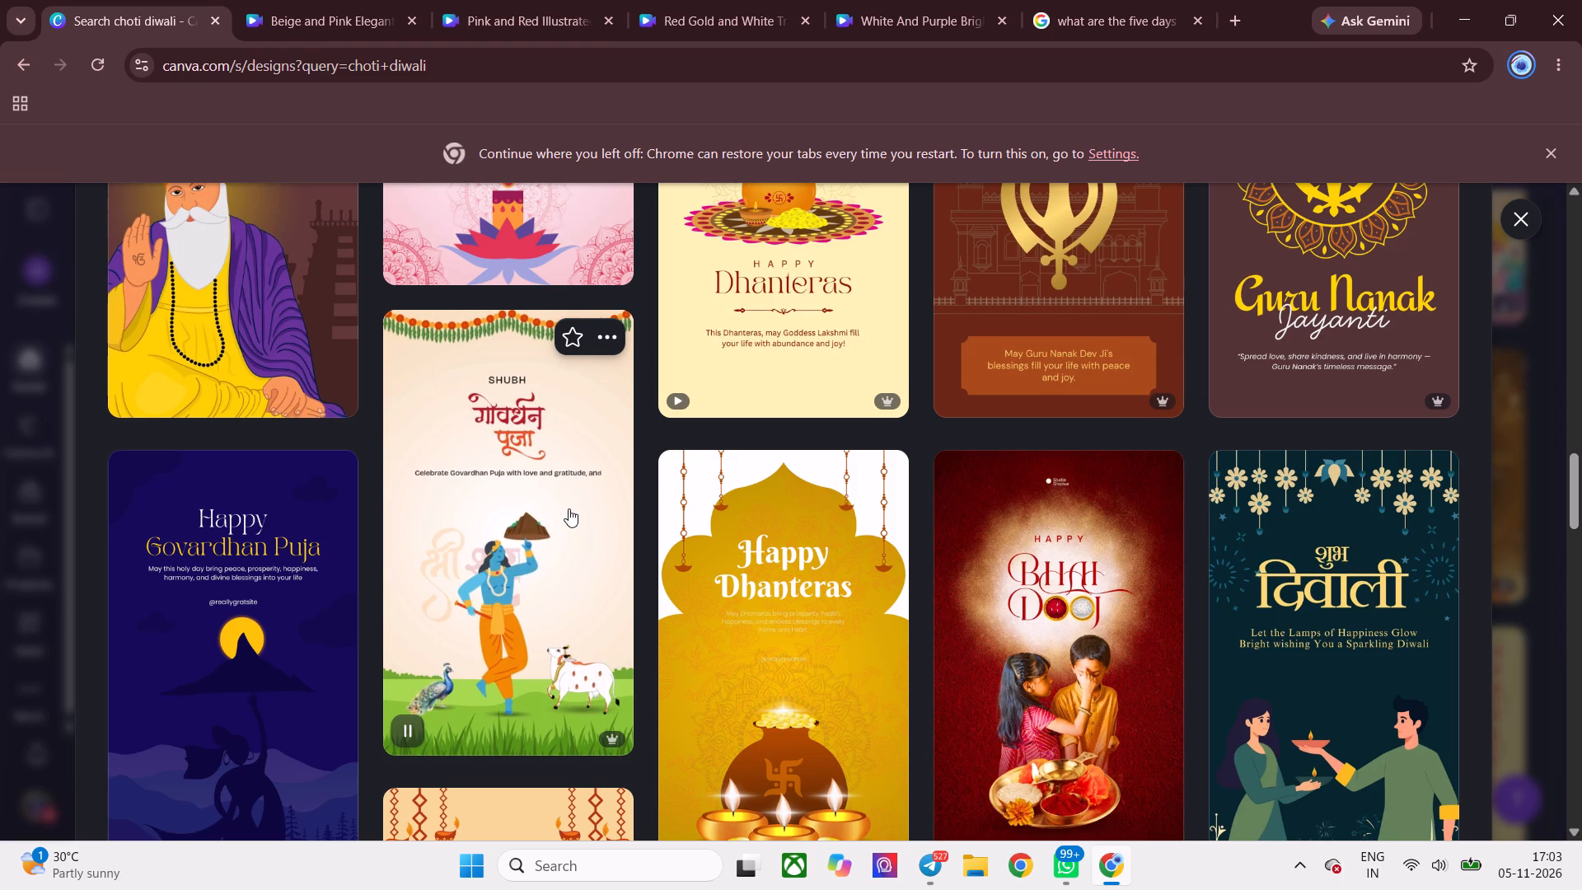
Open the preview of the Orange and Blue Illustrated Govardhan Puja story template and check its additional options.
left_click(609, 335)
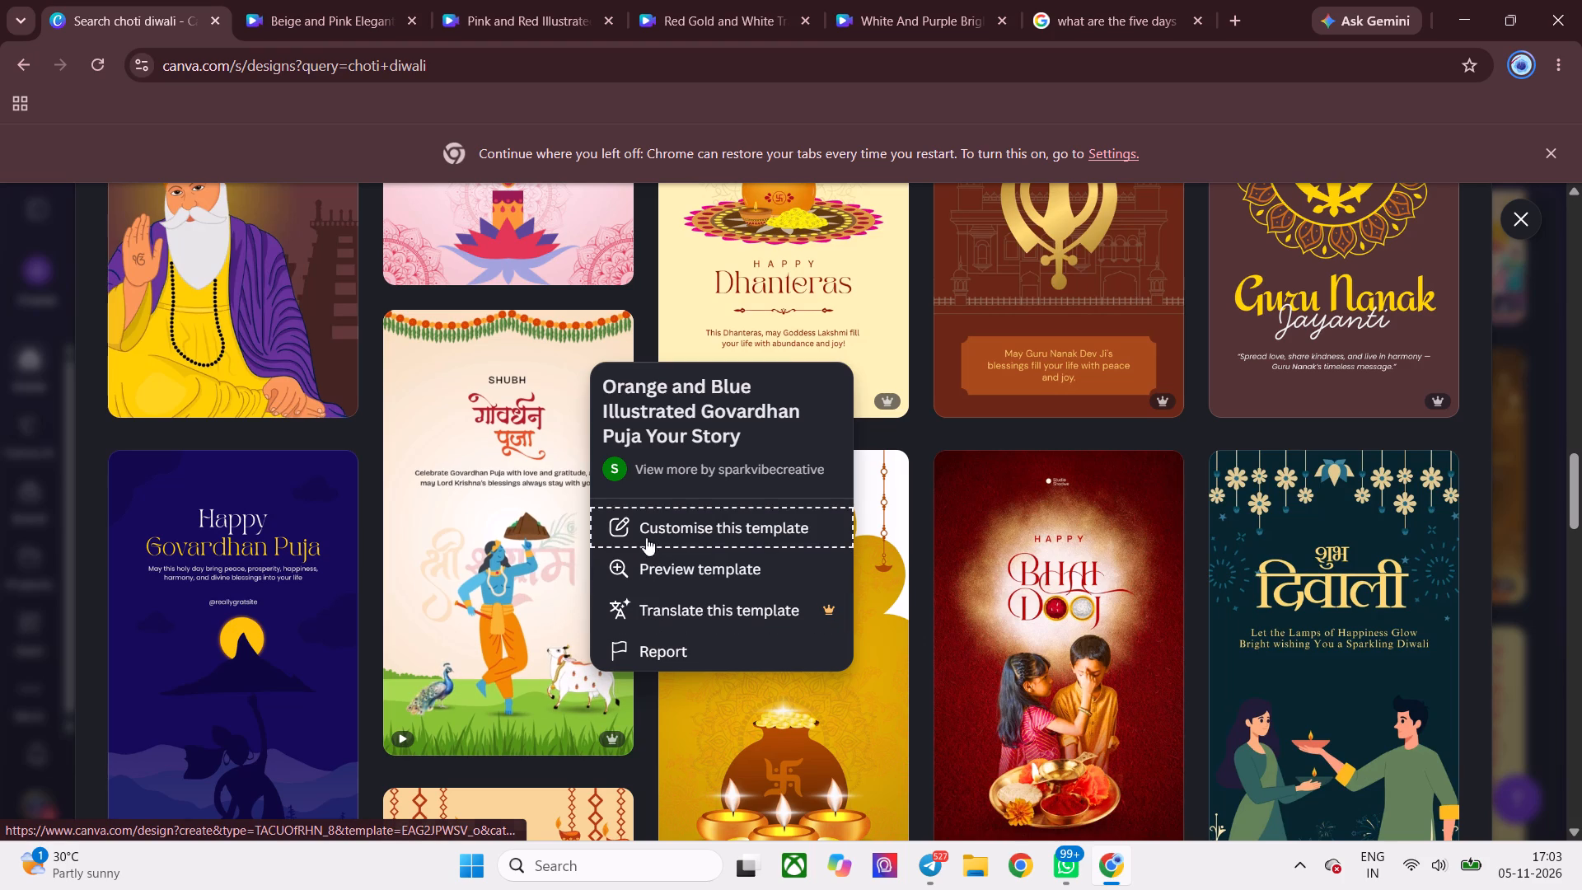
left_click(494, 521)
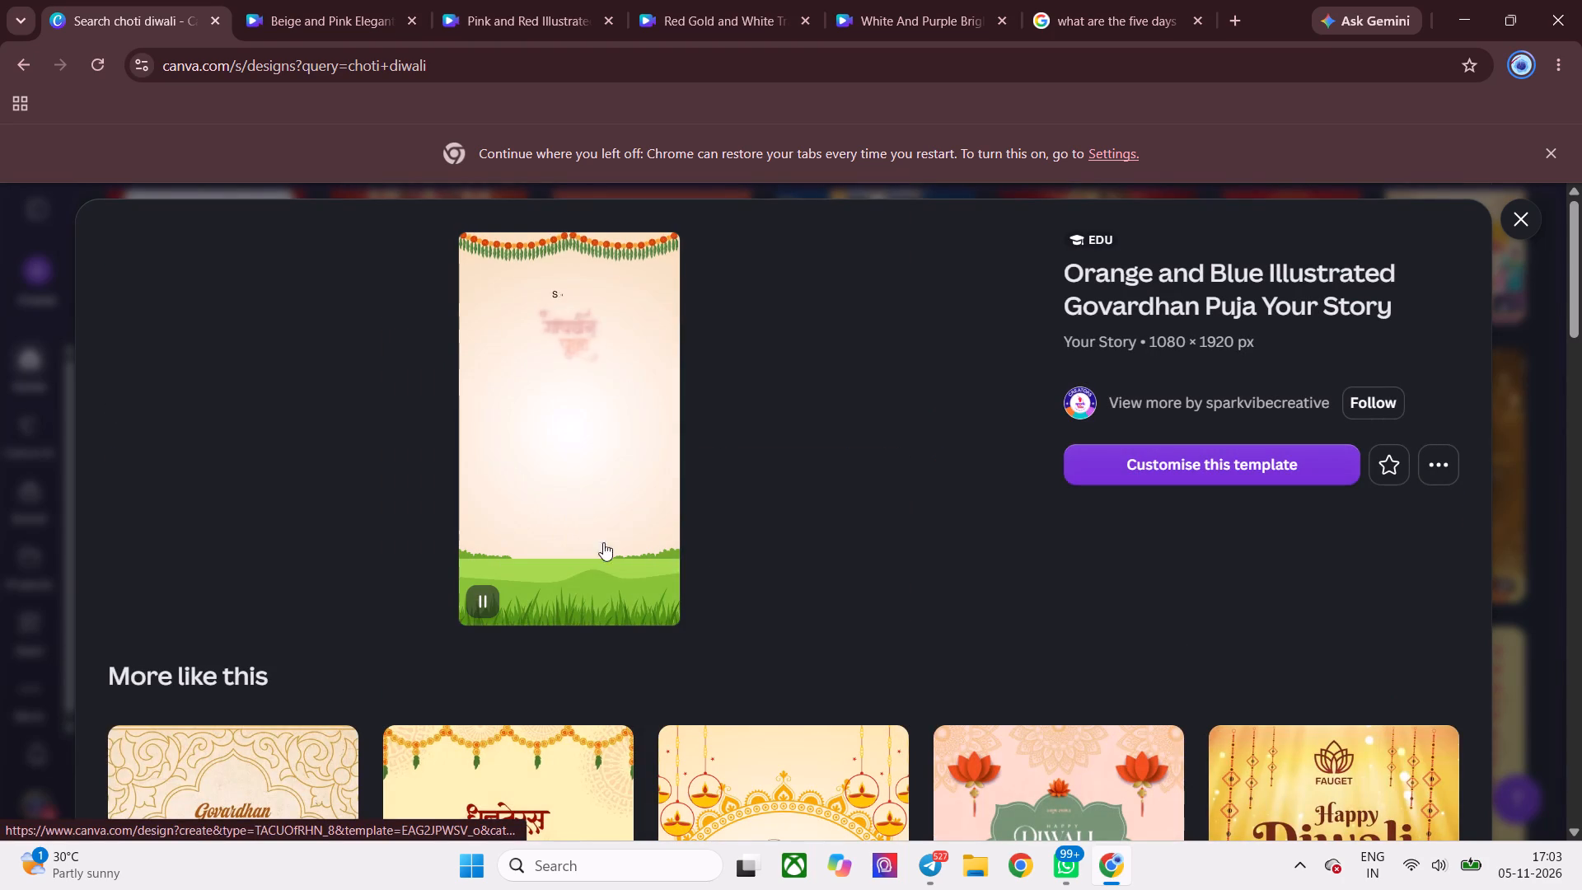
left_click(1440, 461)
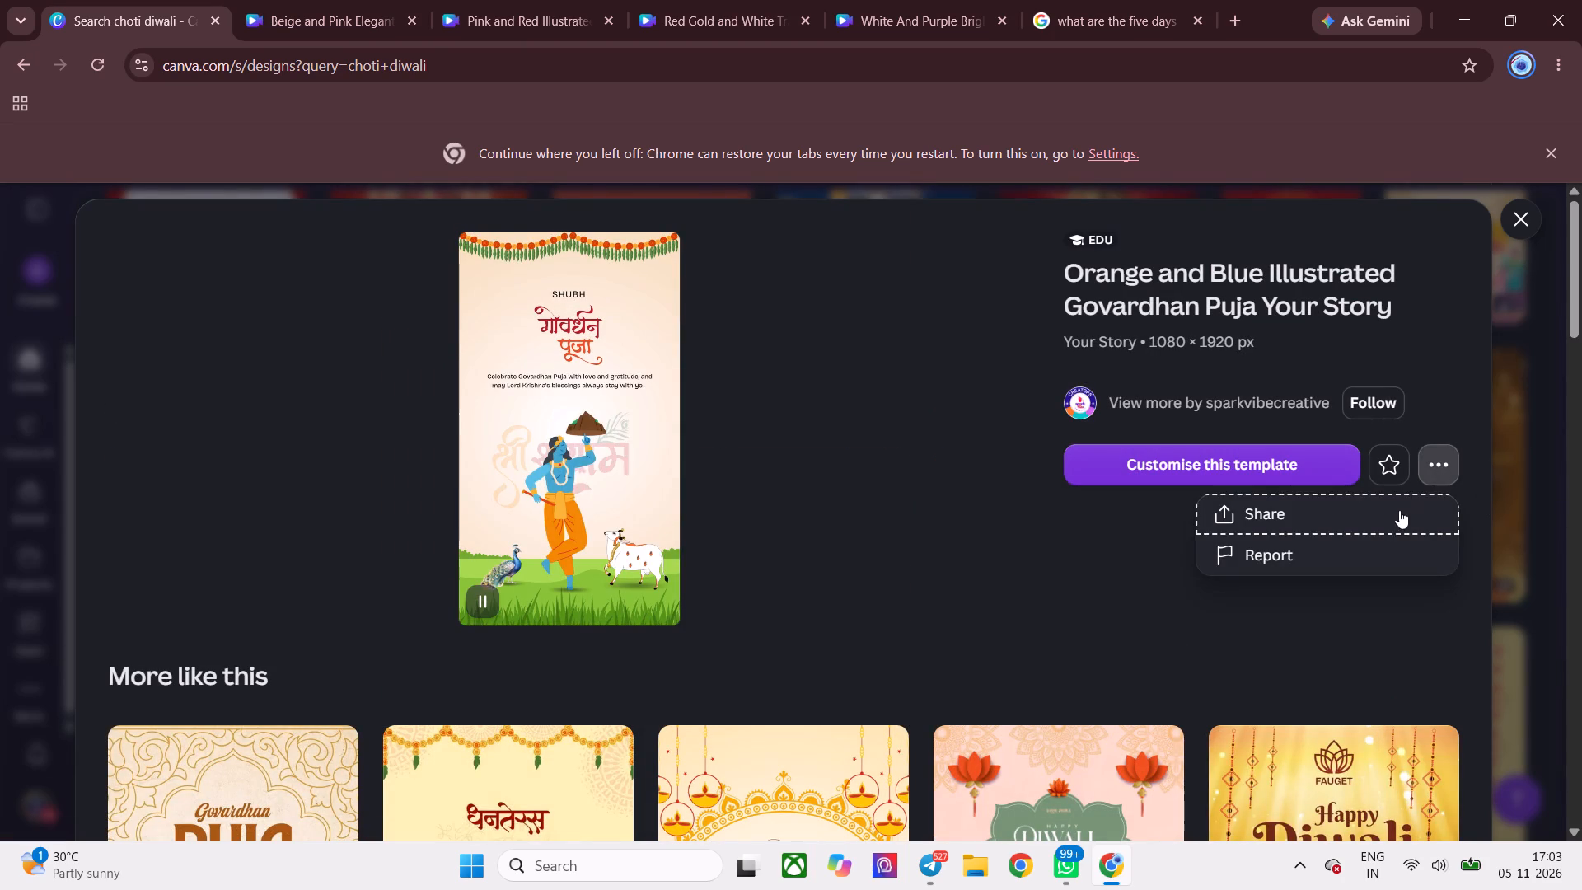
left_click(1013, 588)
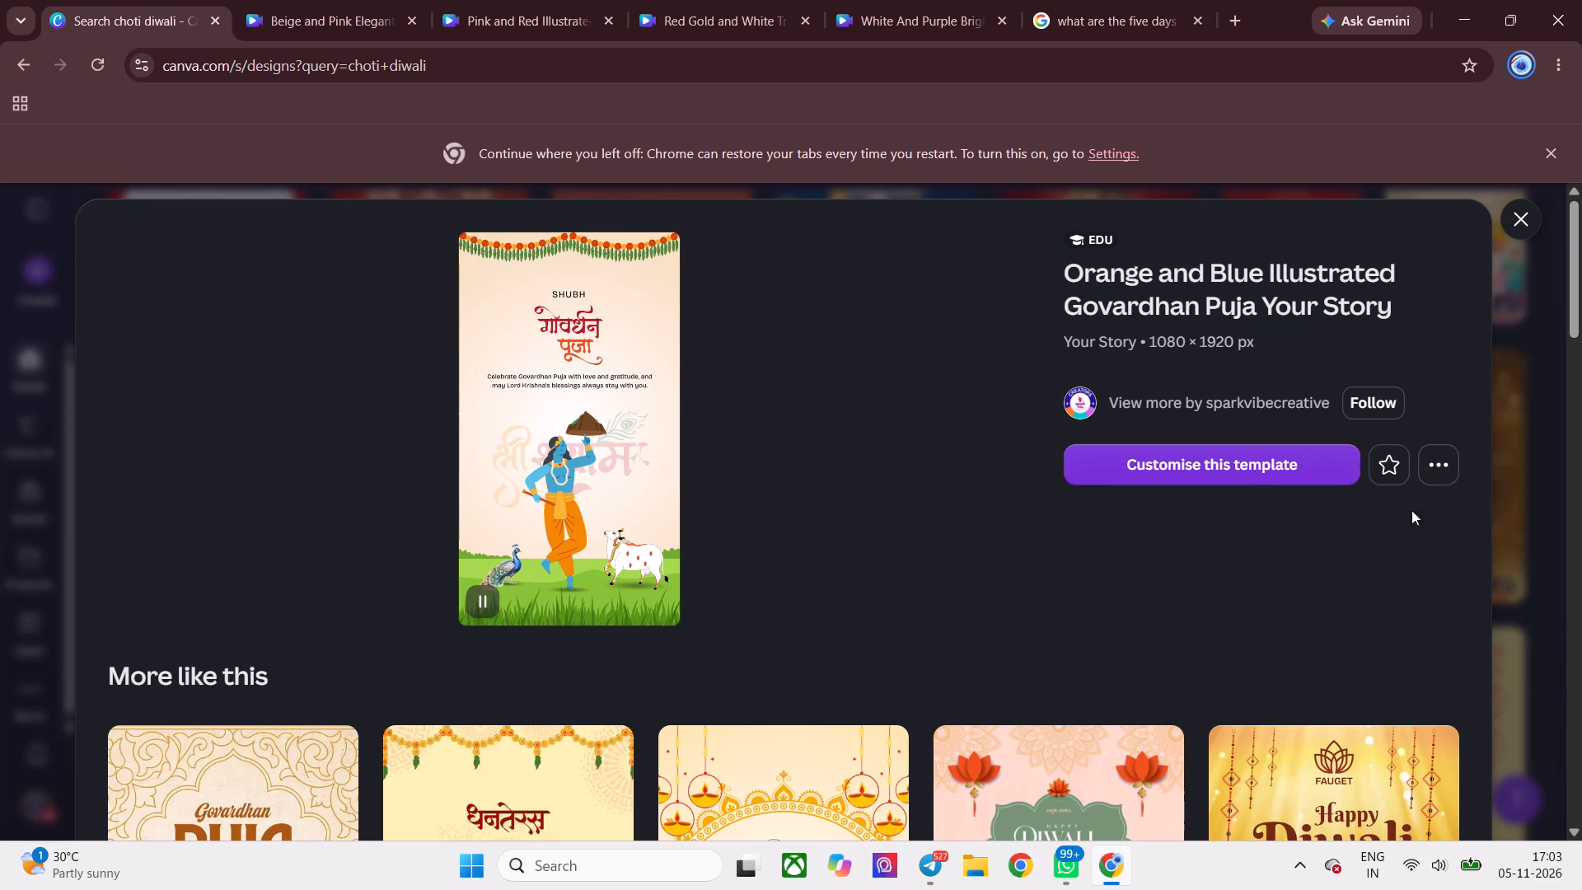
Copy the share link of the Orange and Blue Illustrated Govardhan Puja story template.
left_click(1435, 471)
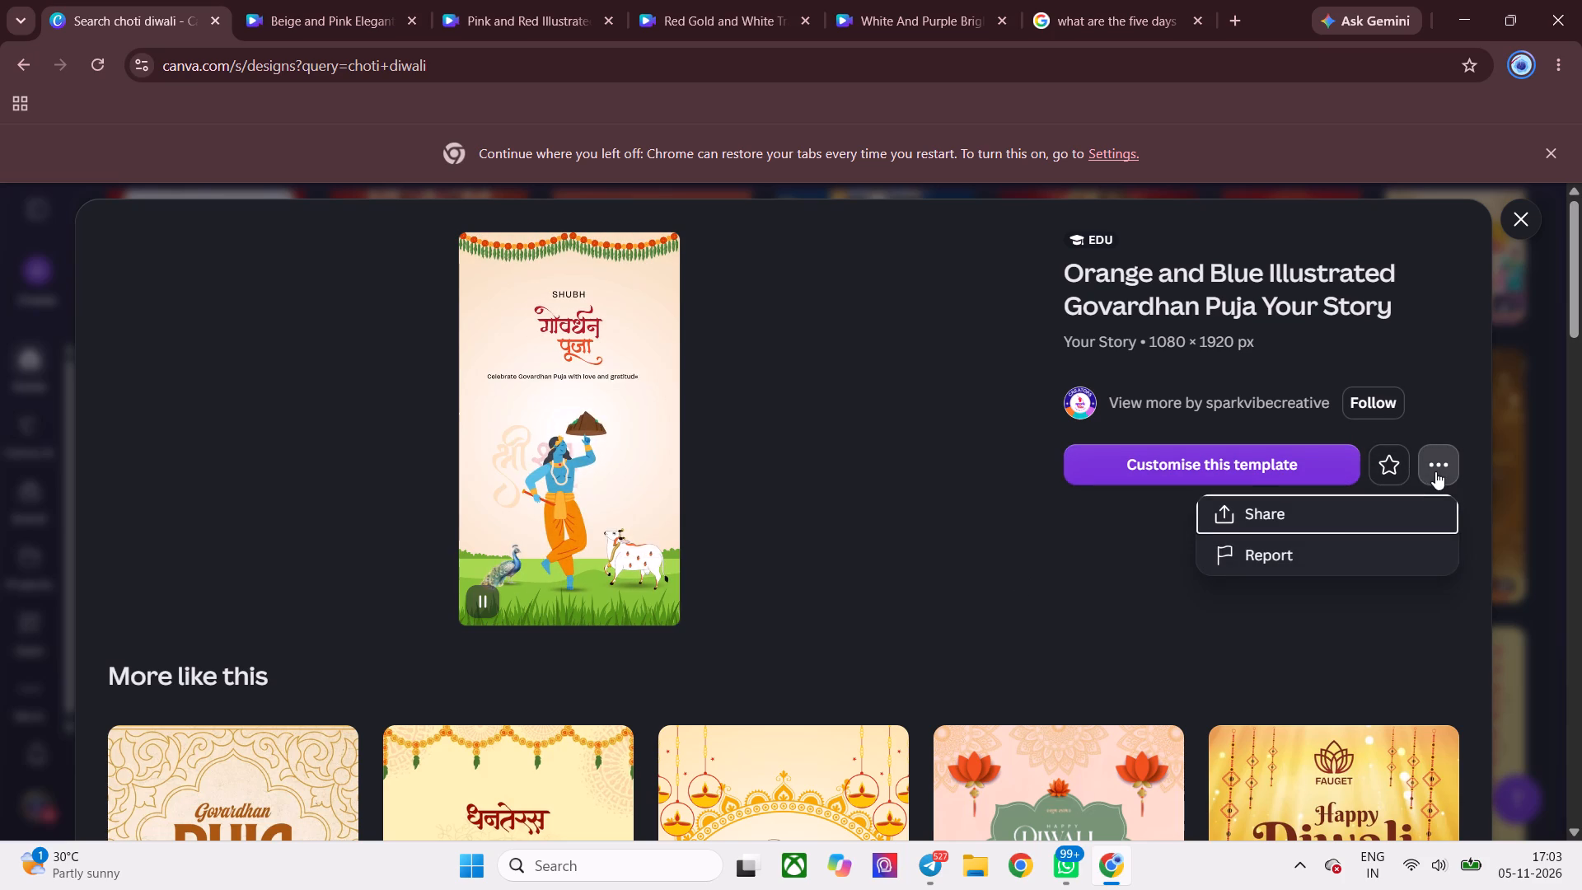
left_click(1378, 518)
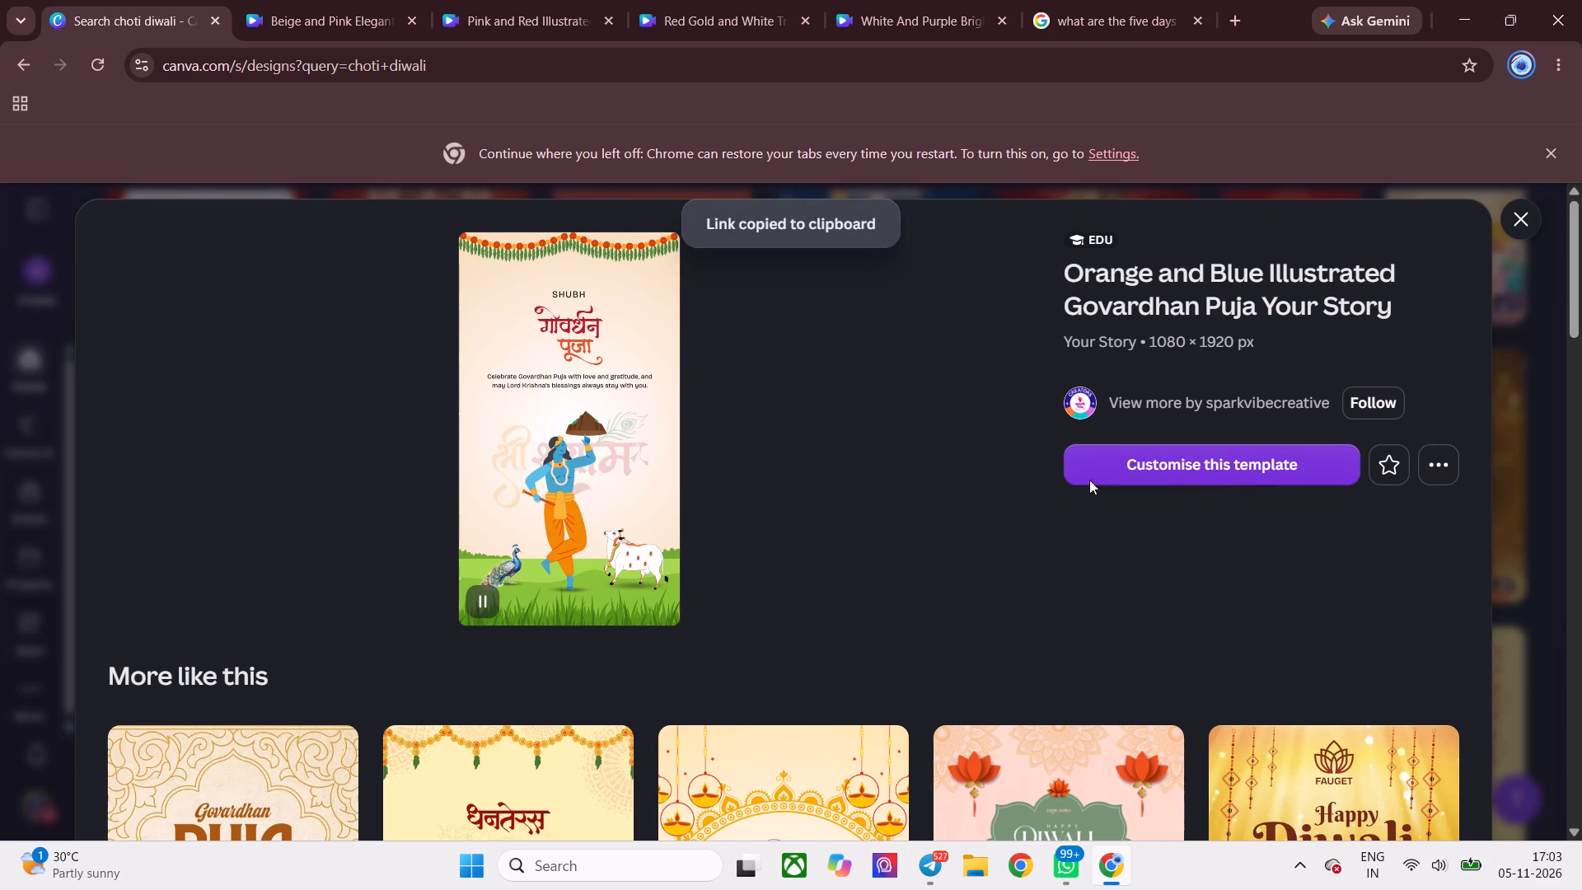
Examine the templates similar to the Govardhan Puja story for designs covering the other Diwali festival days.
scroll(902, 455, "down", 3)
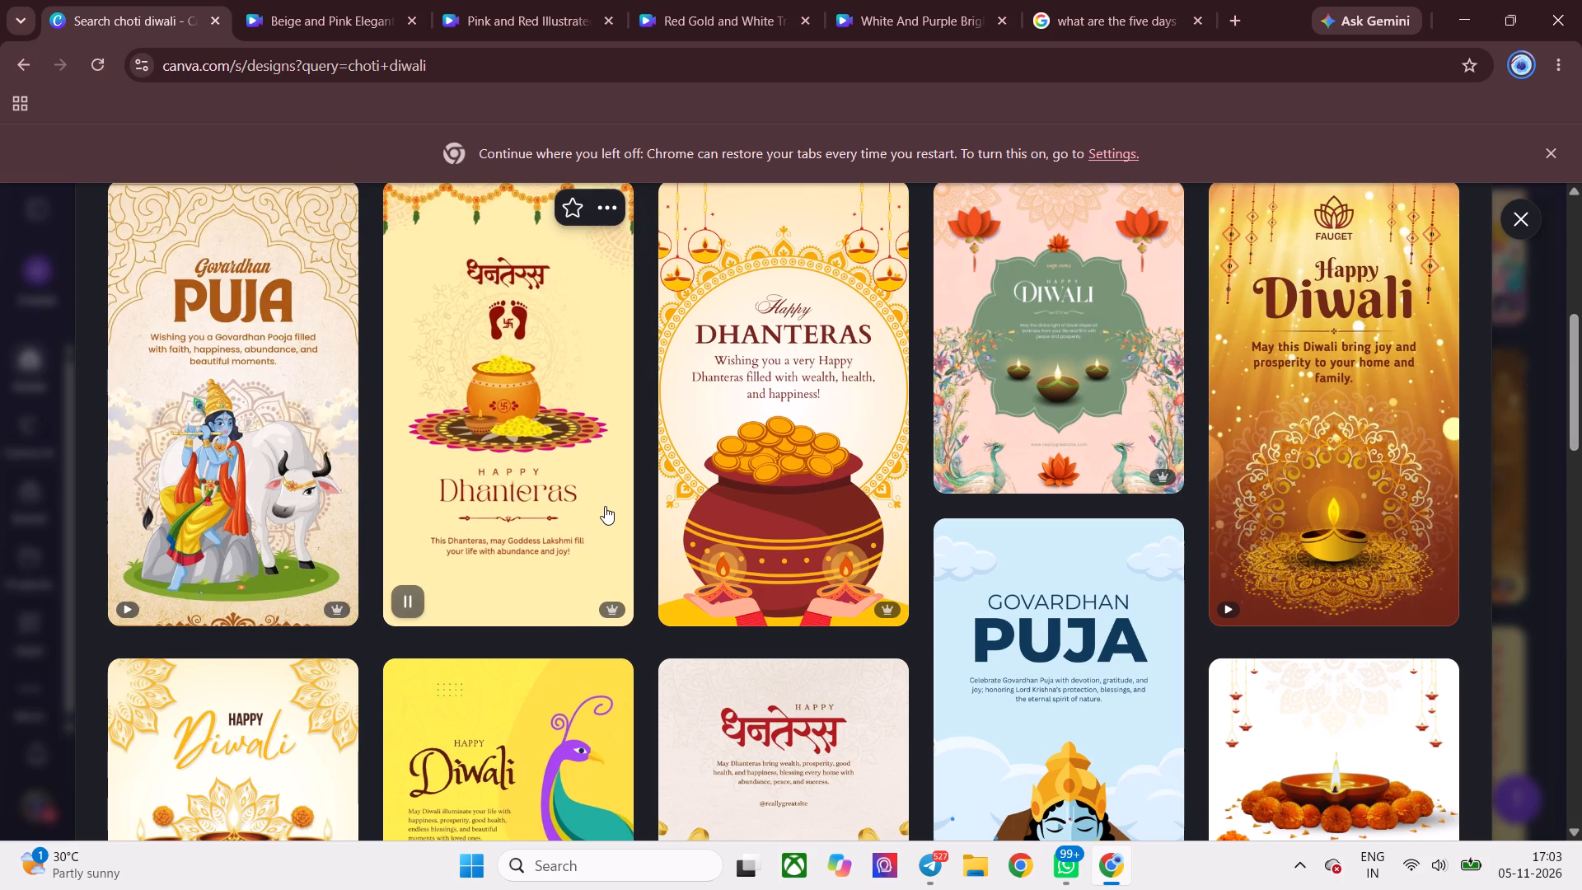
scroll(605, 506, "down", 4)
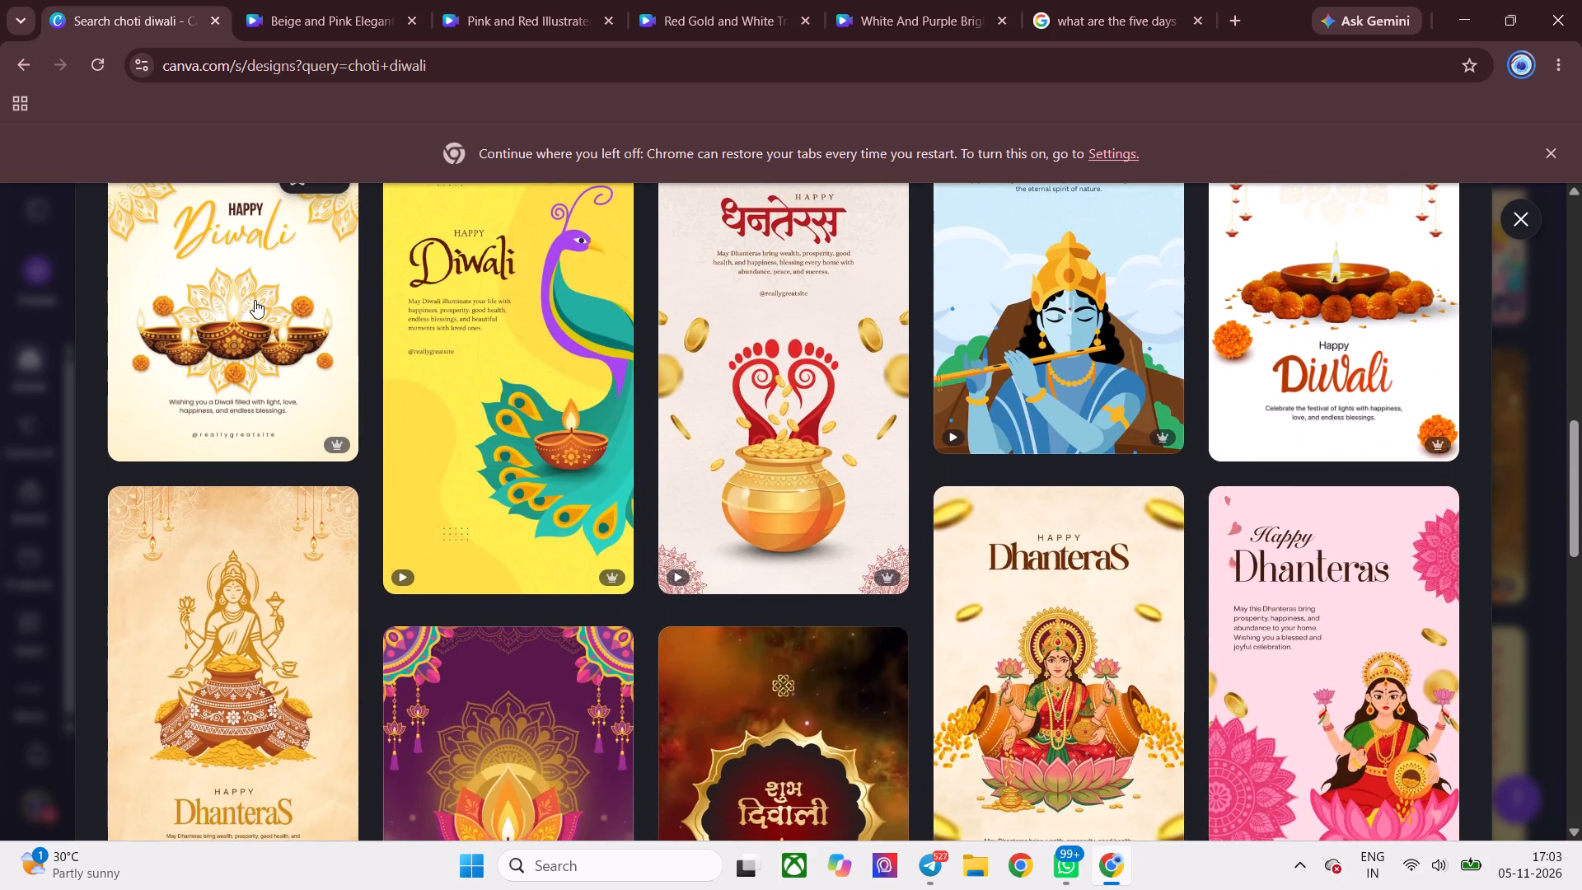
scroll(255, 302, "down", 3)
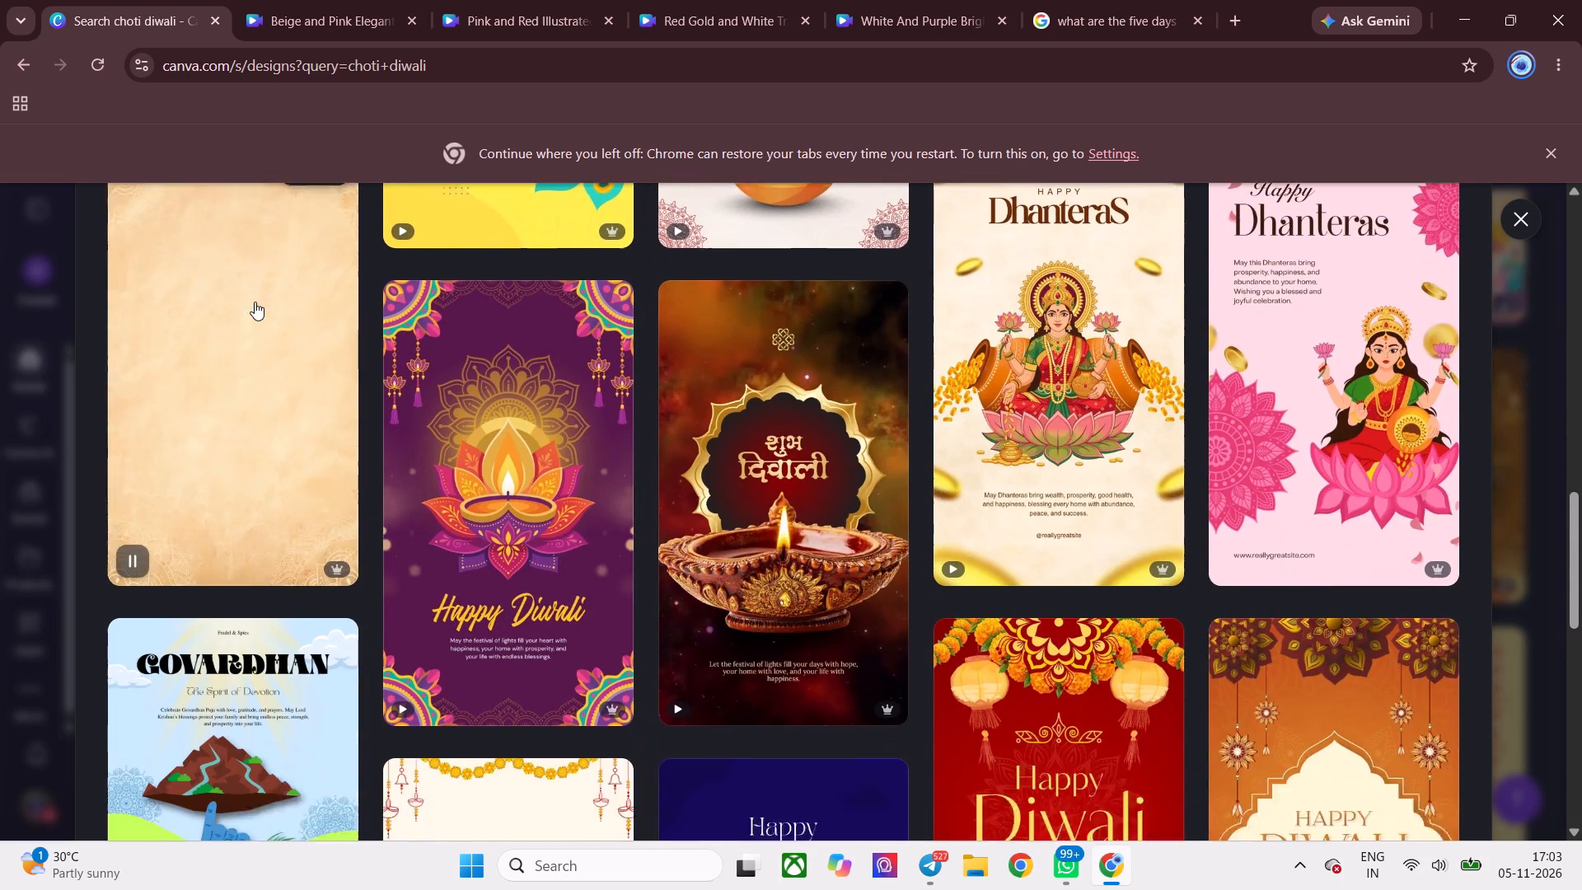
scroll(255, 302, "down", 7)
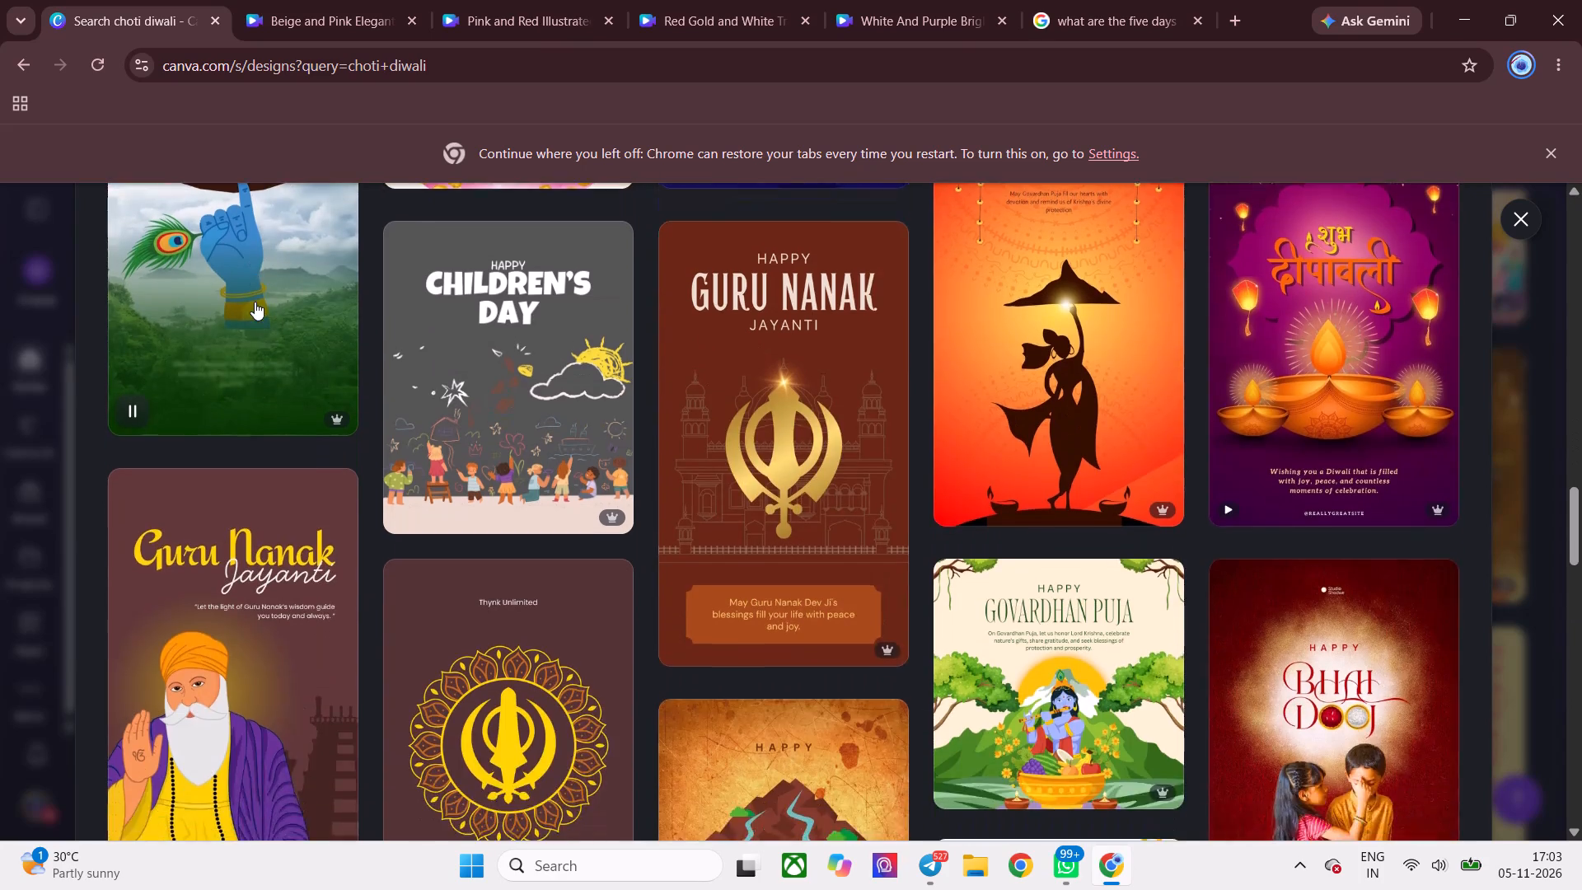
scroll(255, 302, "down", 4)
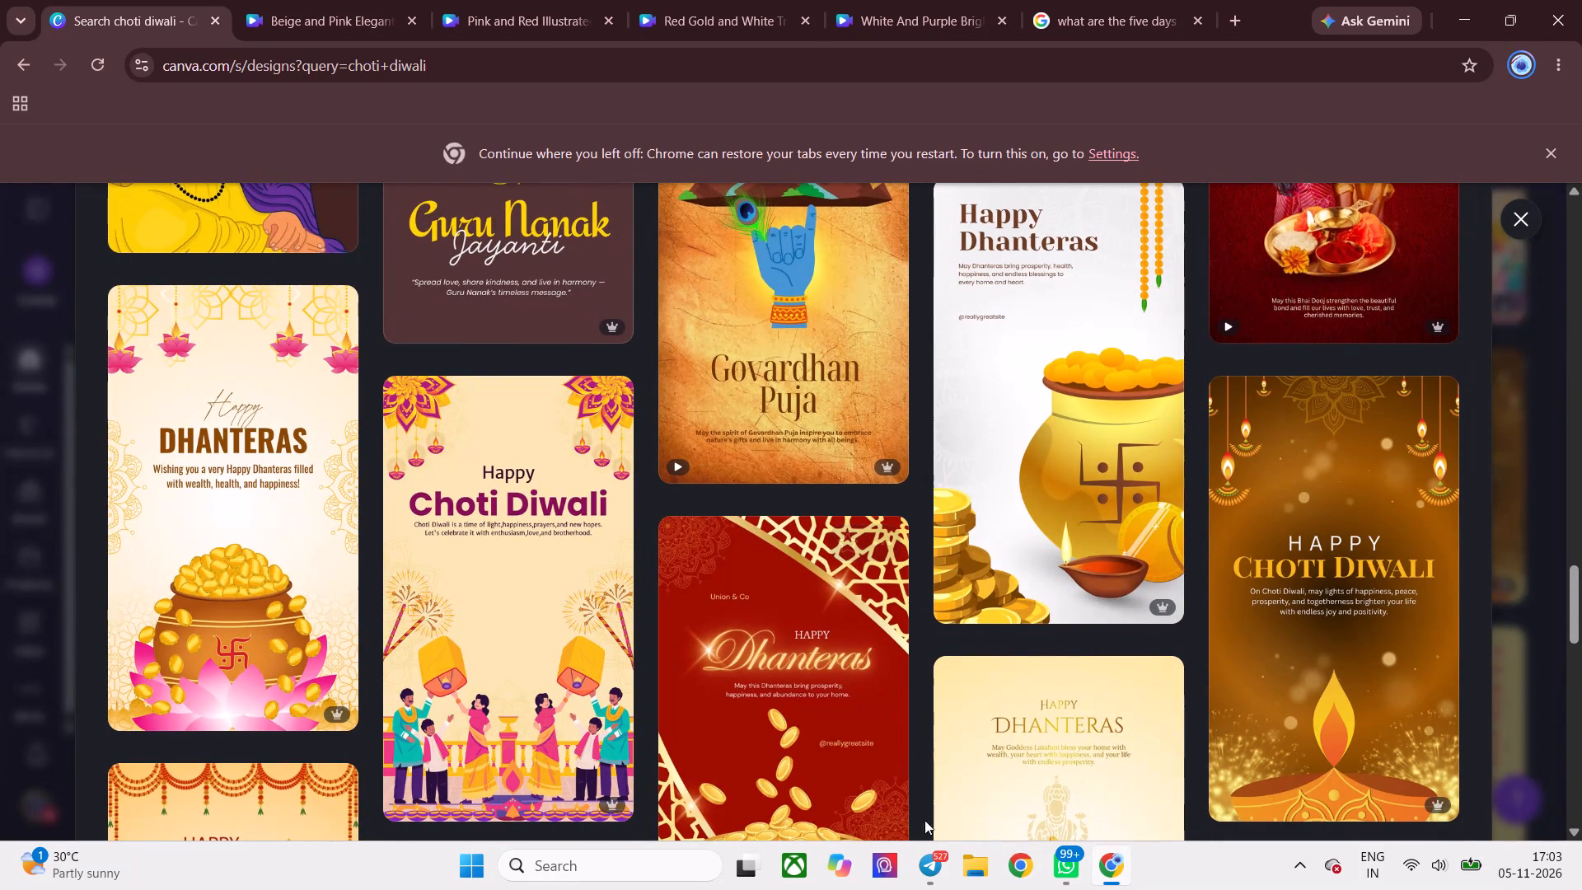
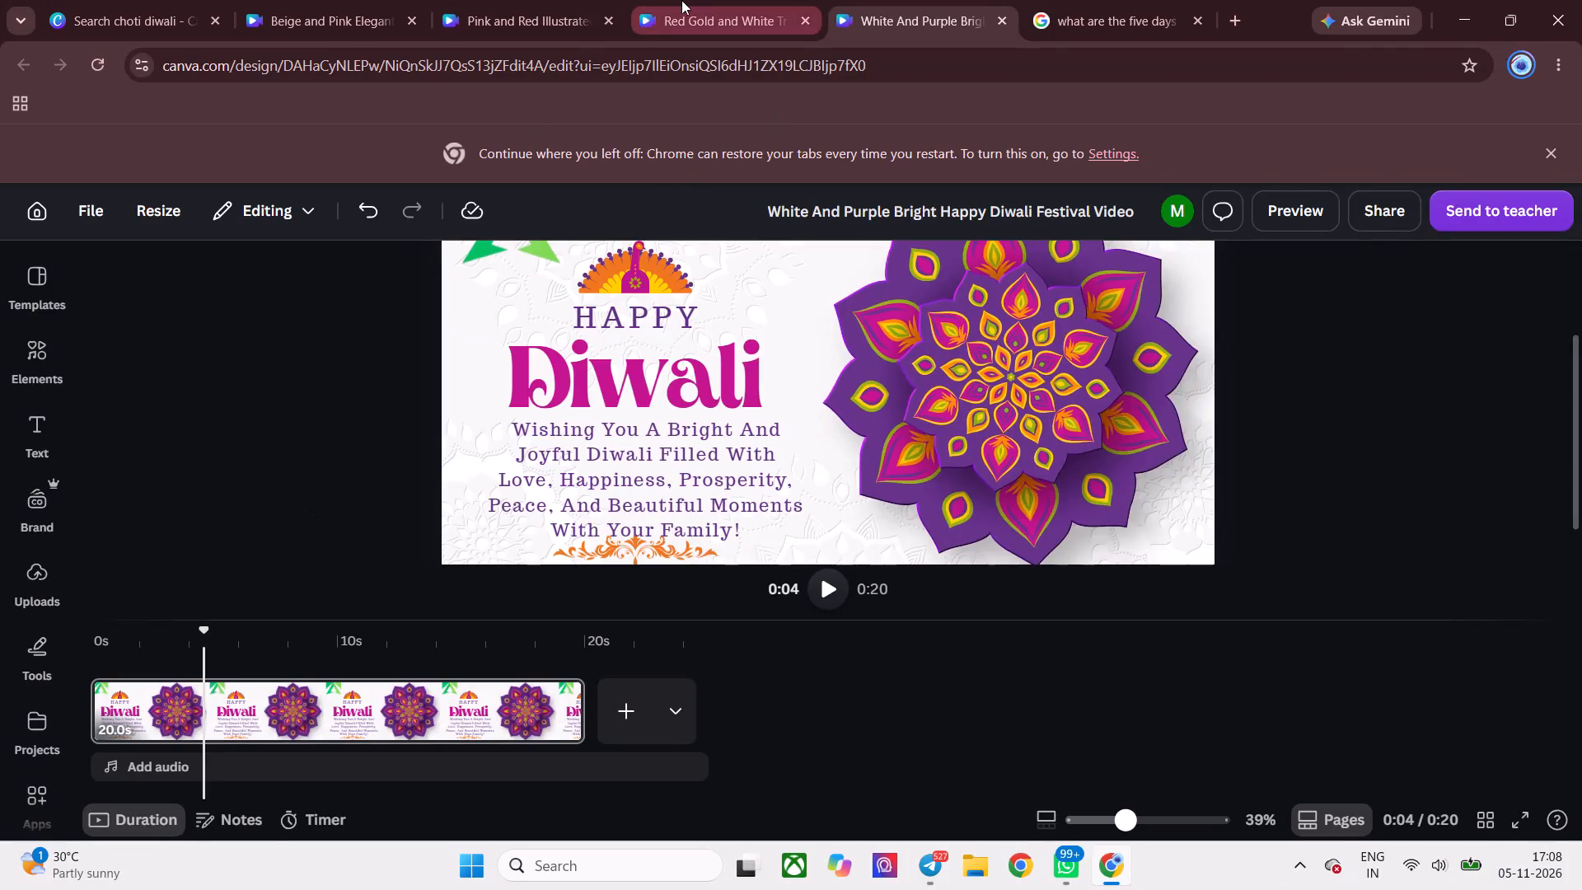
Look through the open Diwali and Dhanteras designs and return to the Choti Diwali template search.
left_click(679, 0)
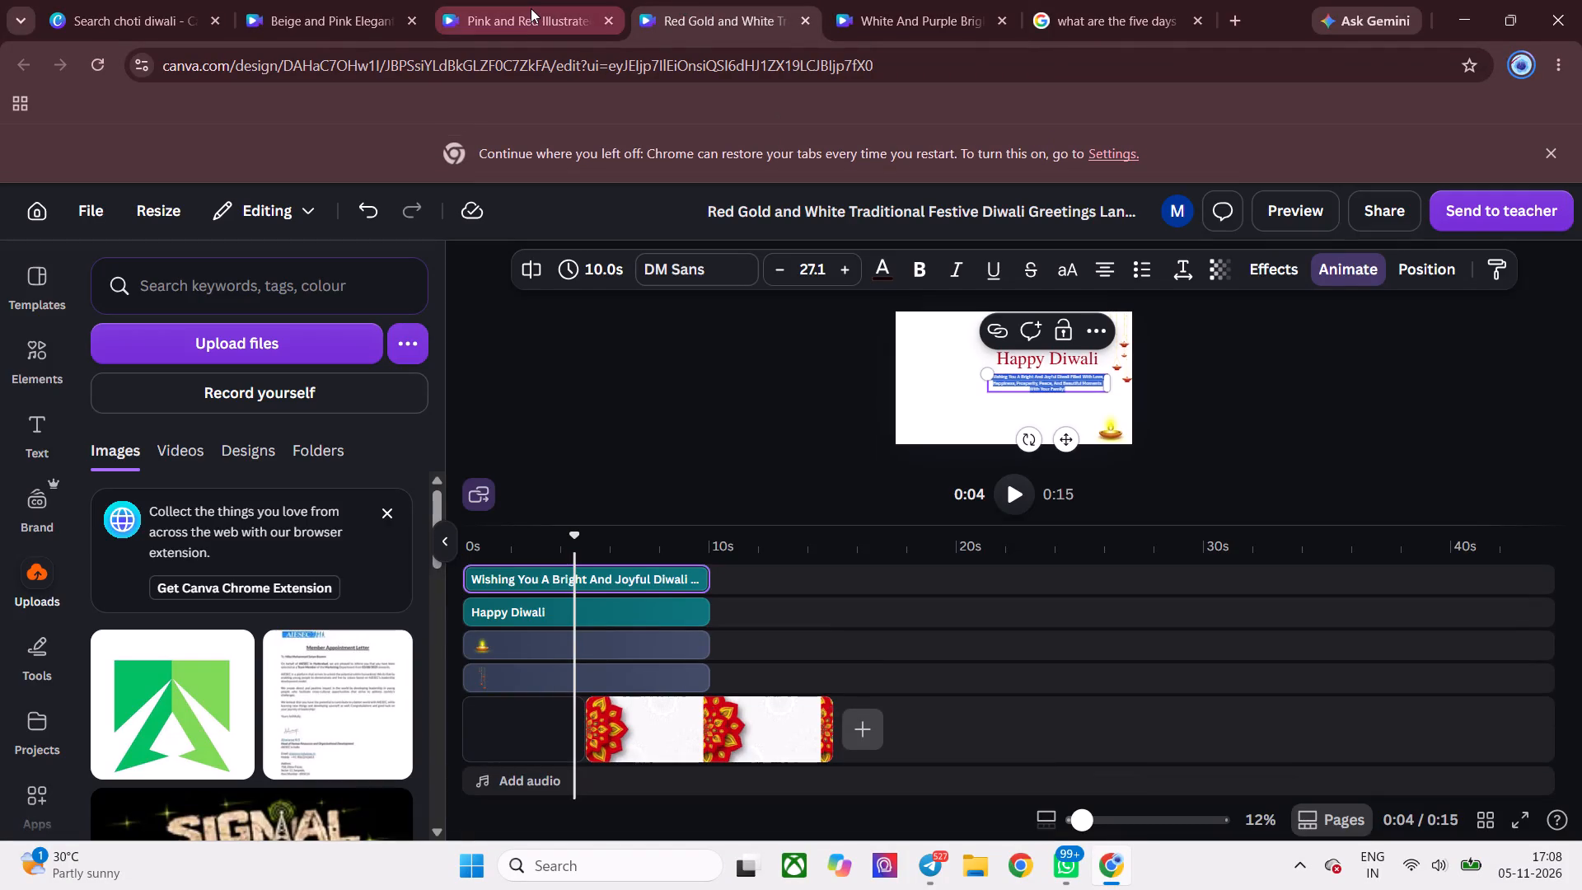
left_click(531, 7)
left_click(305, 13)
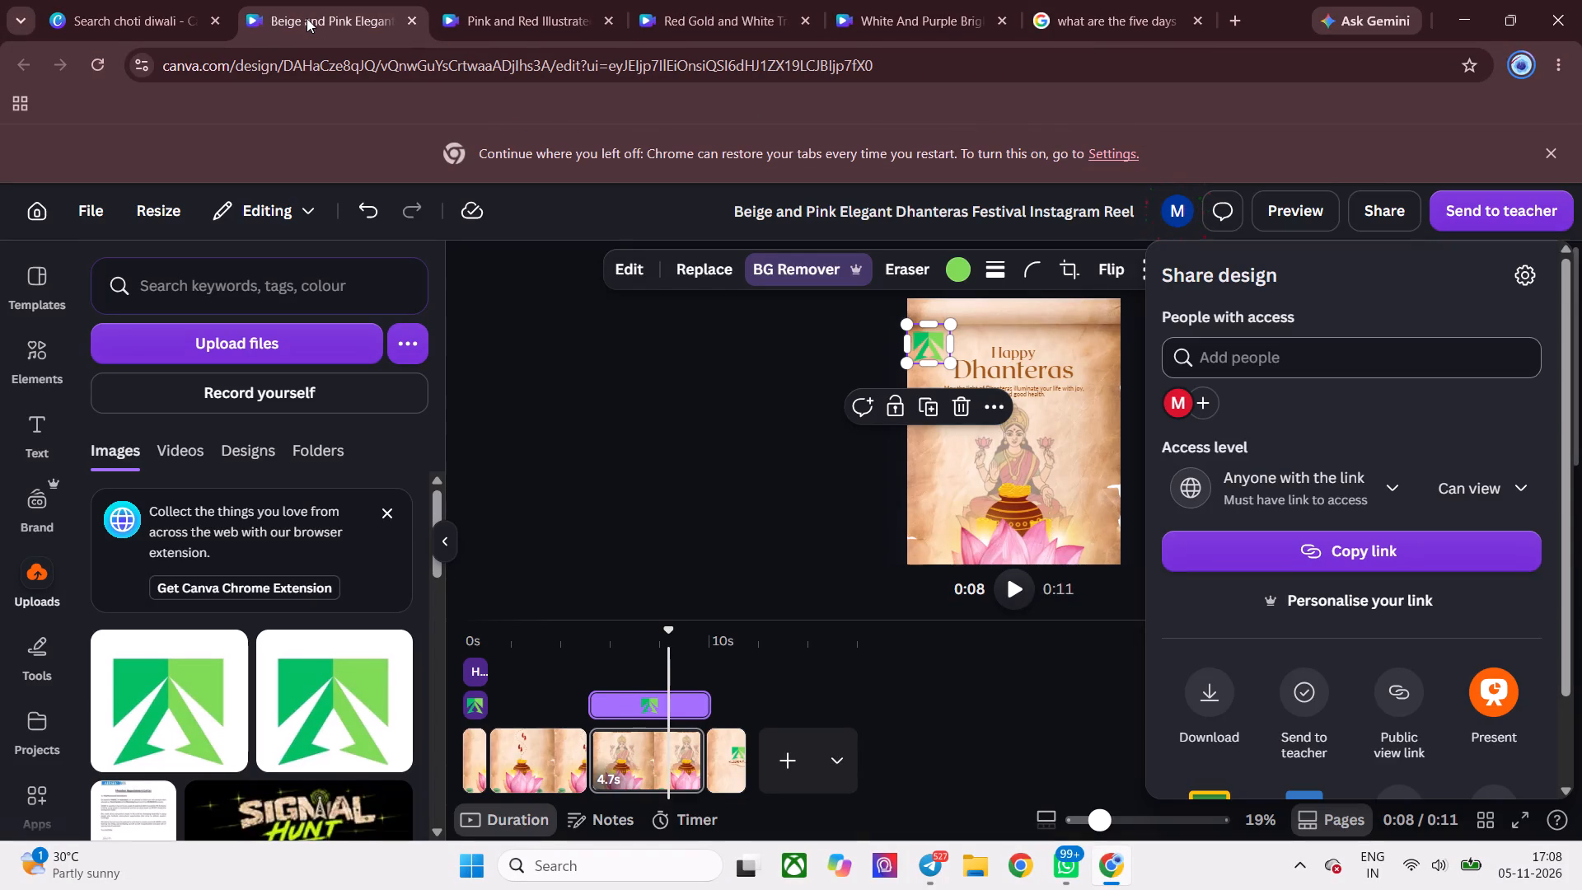
left_click(50, 0)
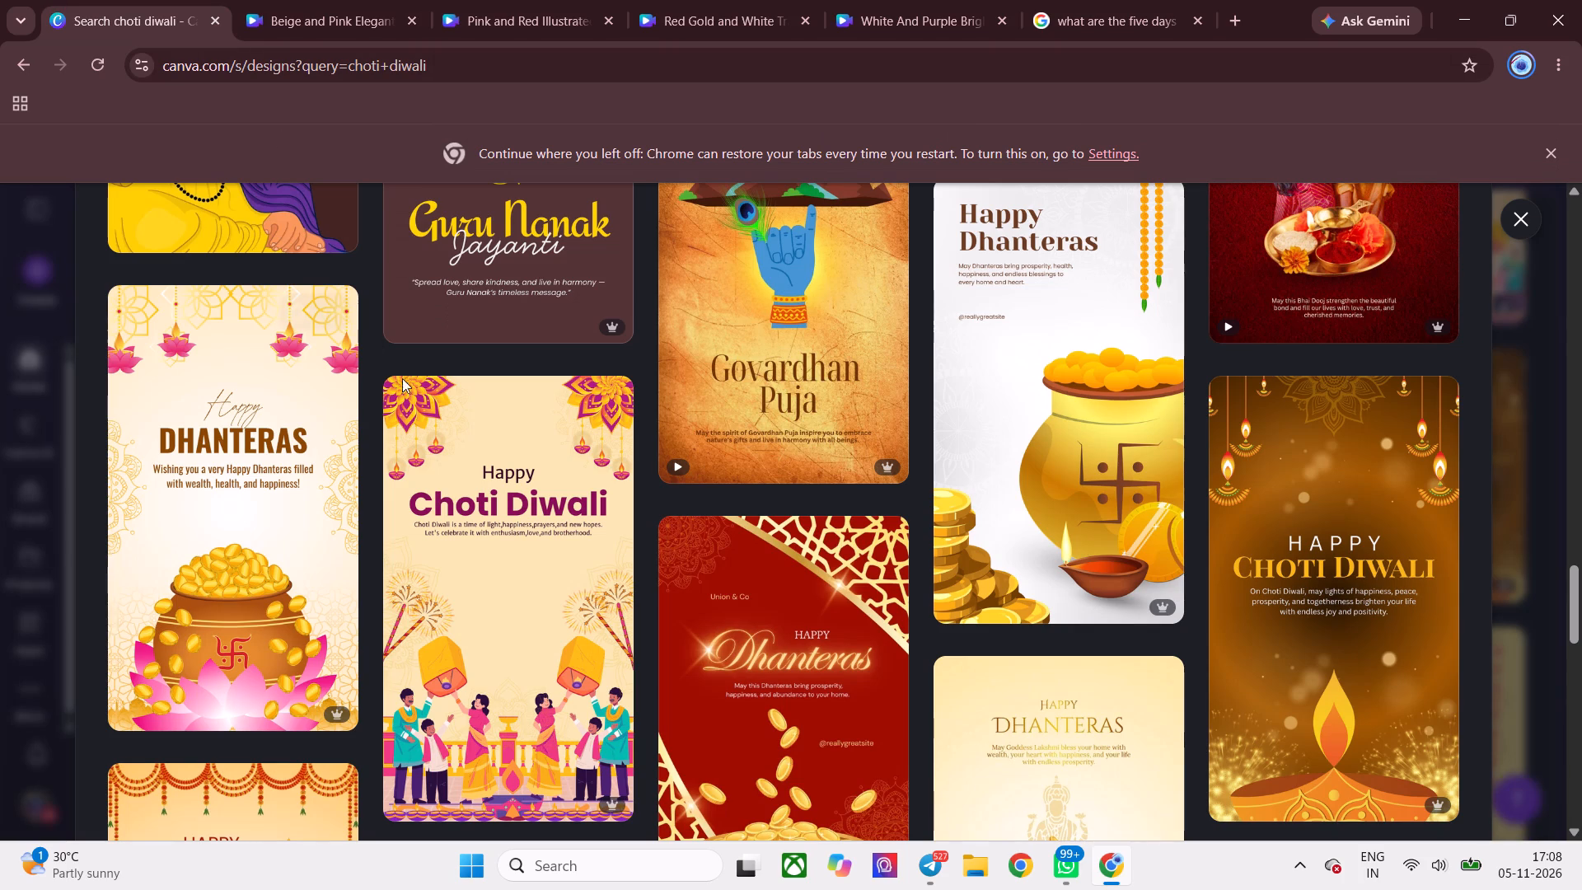
Close the Orange and Blue Illustrated Govardhan Puja story preview and browse the Choti Diwali template results.
scroll(418, 397, "up", 16)
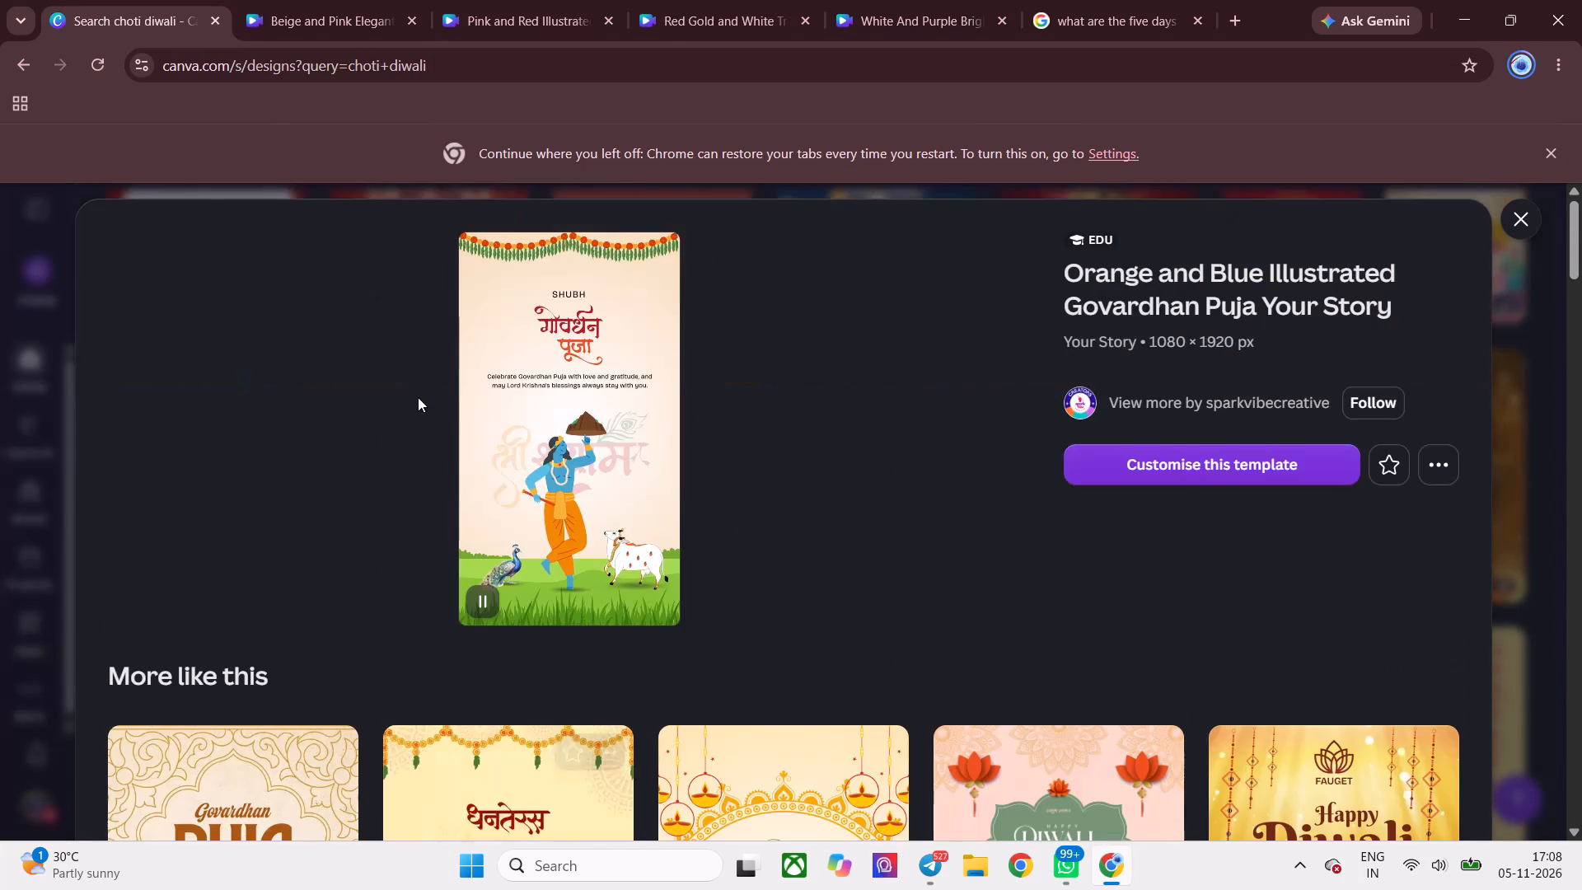
left_click(42, 272)
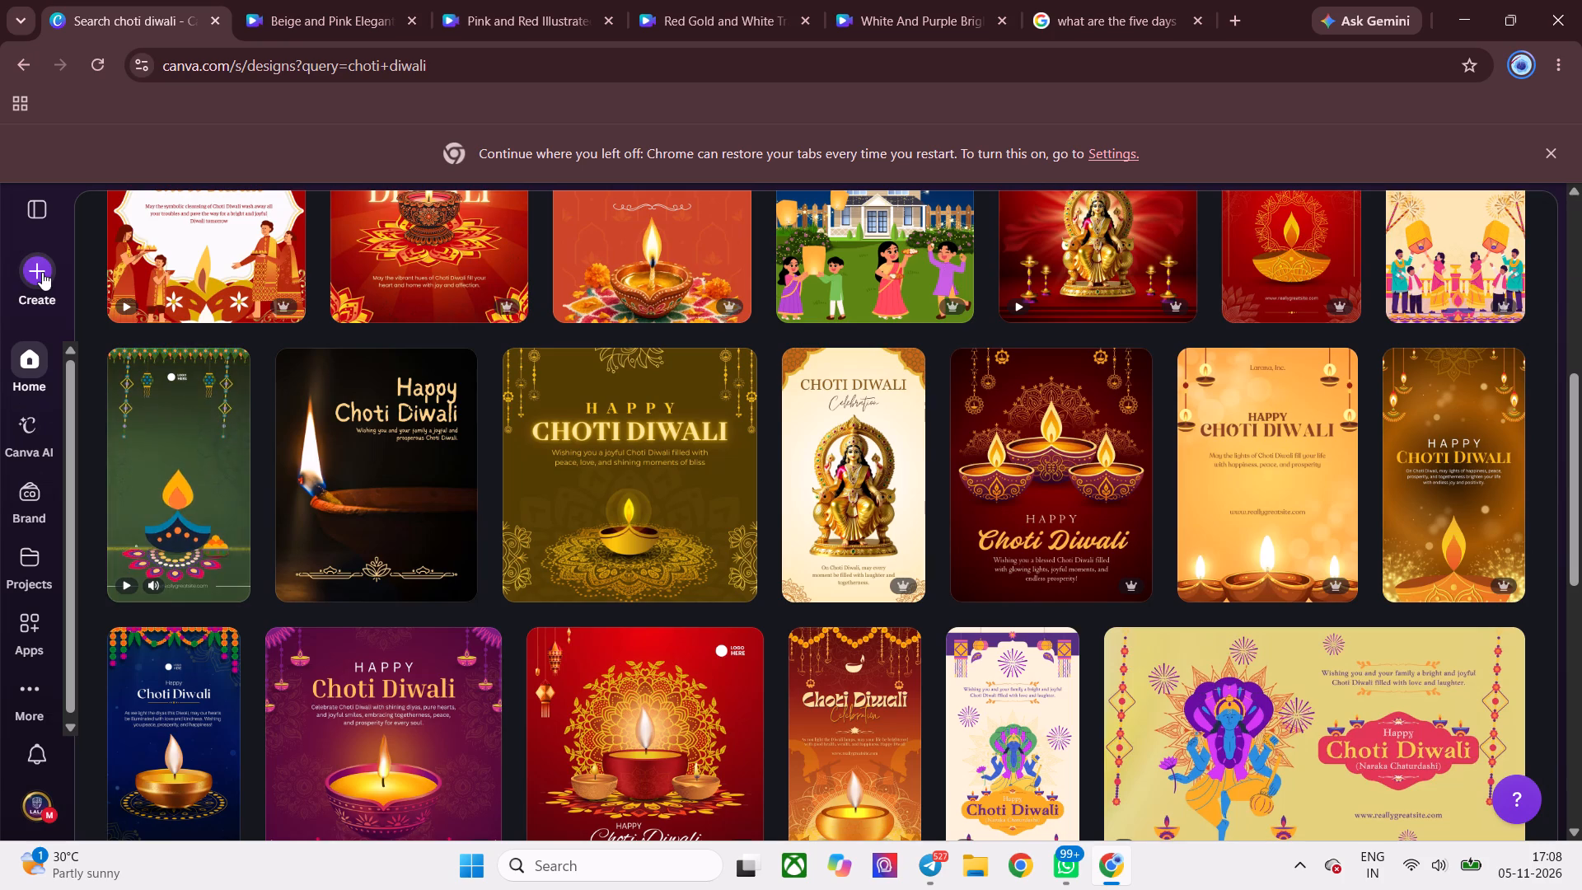
scroll(457, 422, "left", 1)
scroll(457, 422, "down", 1)
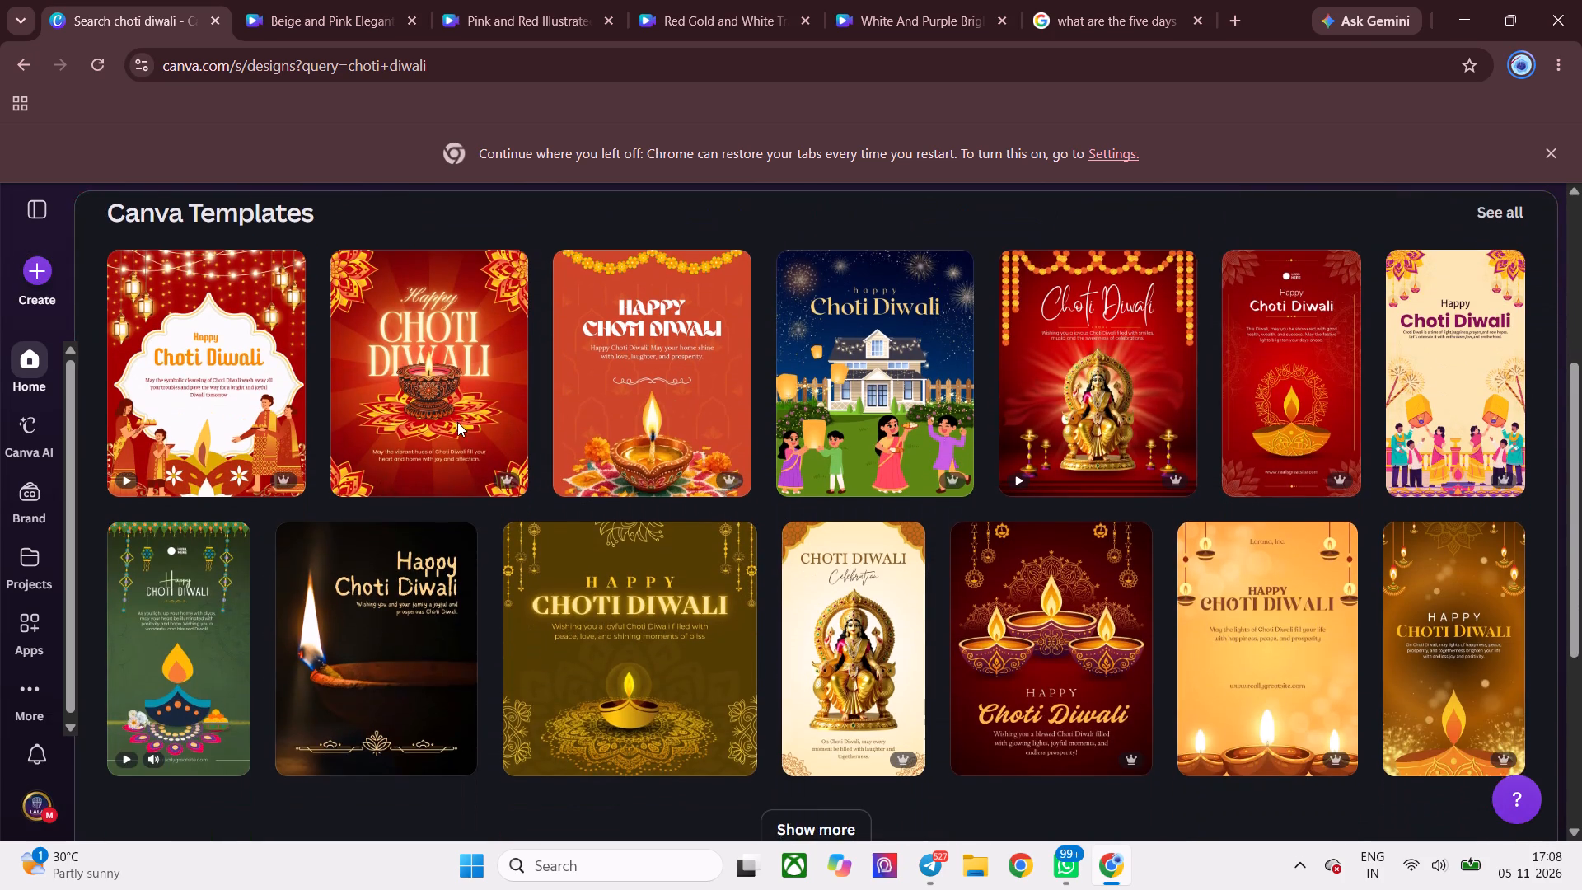
Browse more Choti Diwali template results, open the Green and White Illustrative Happy Choti Diwali Greeting story preview, and check its similar templates.
scroll(457, 422, "down", 4)
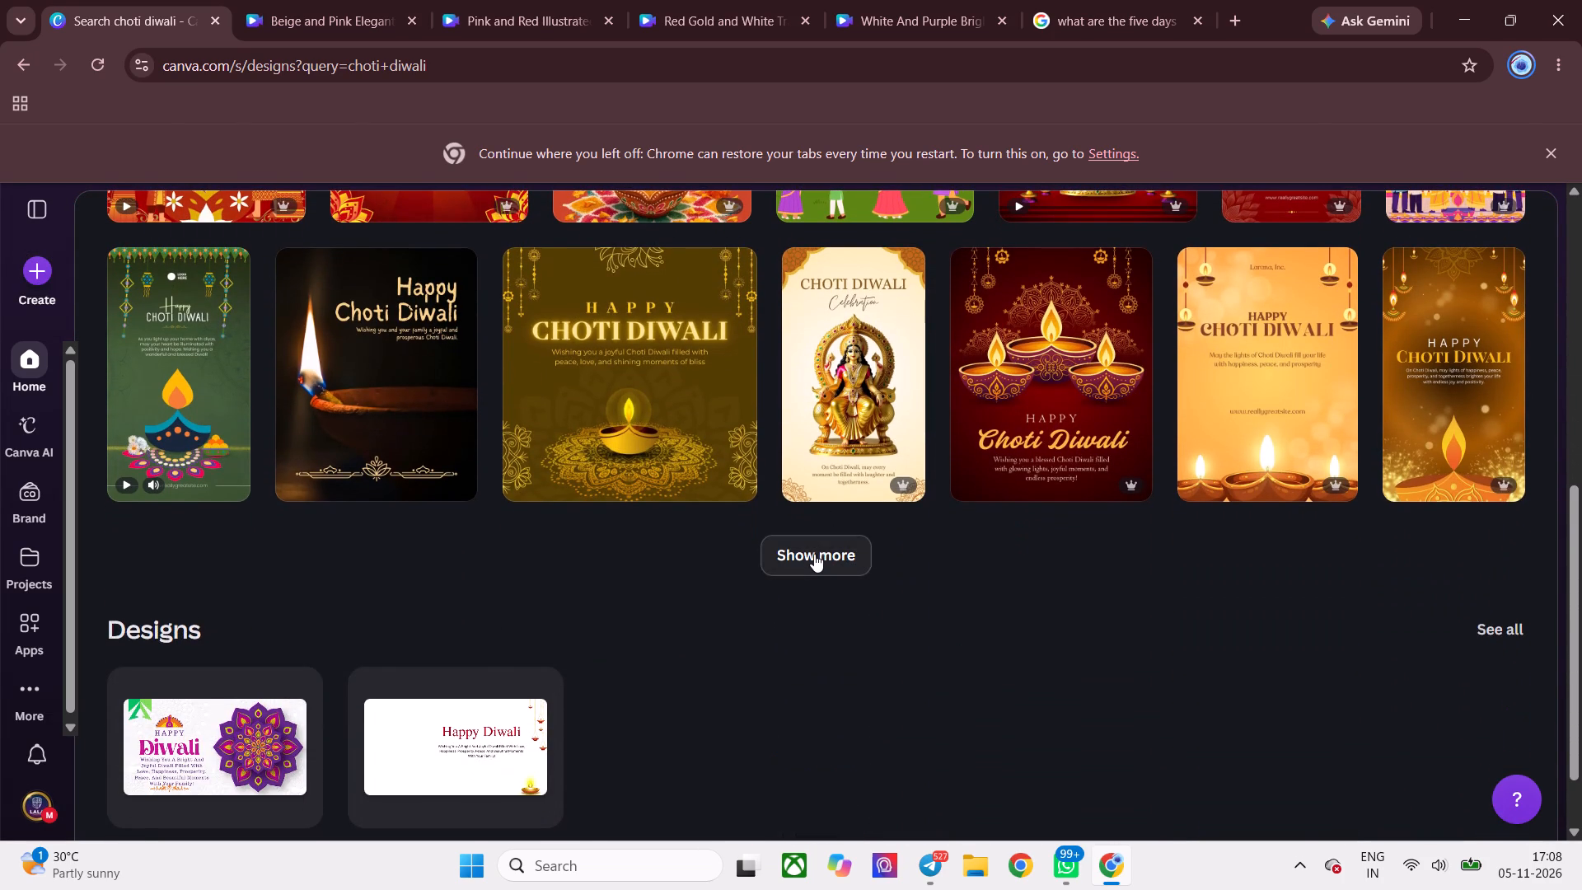
left_click(807, 560)
scroll(797, 384, "down", 2)
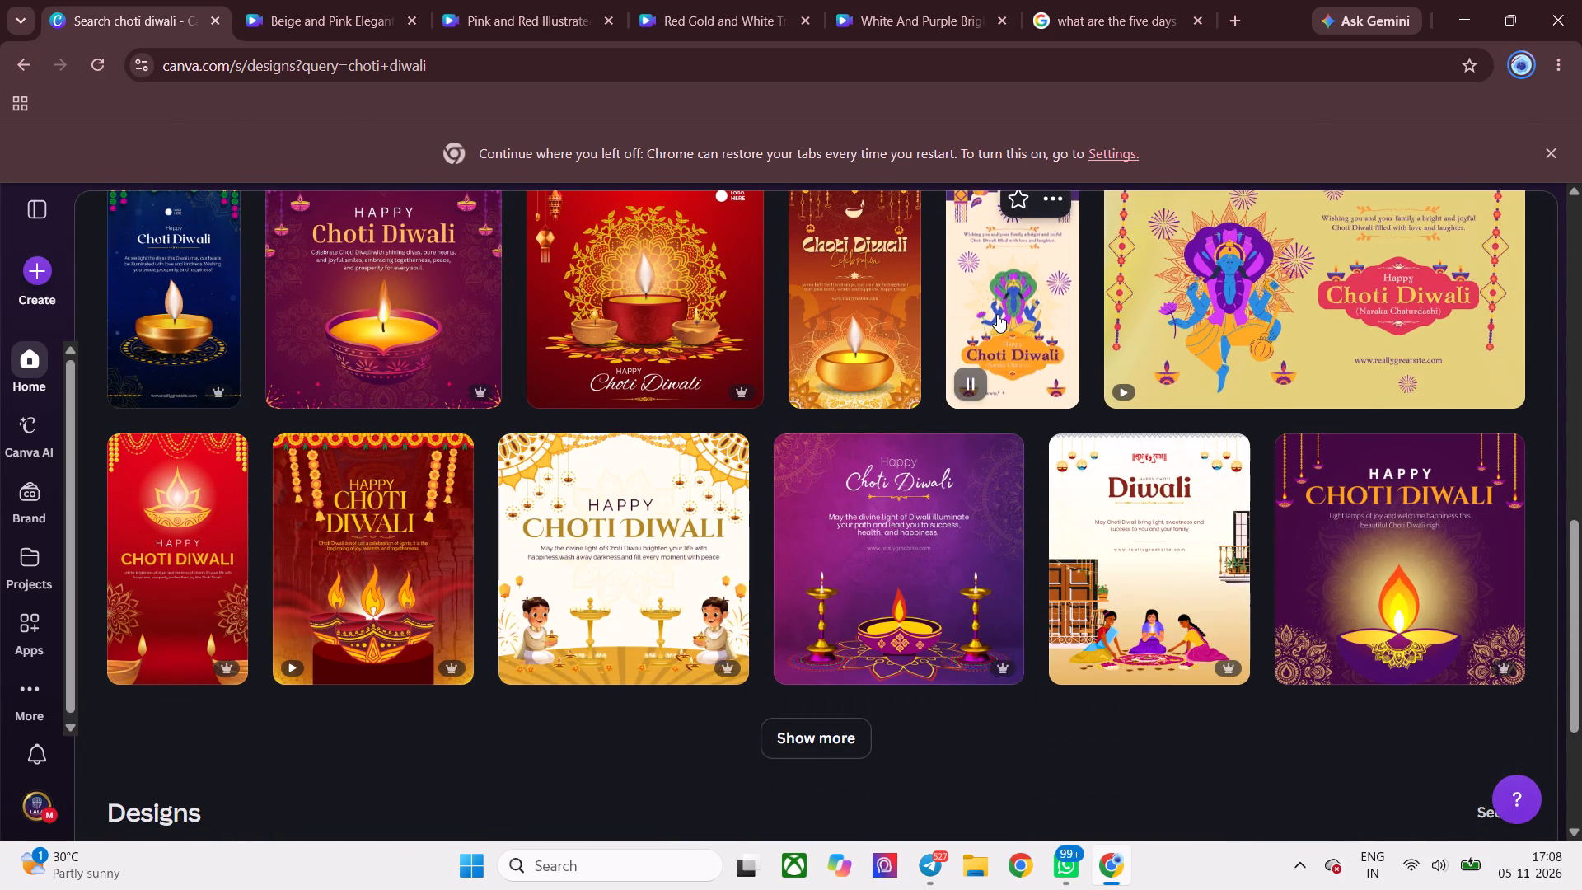
scroll(997, 314, "down", 1)
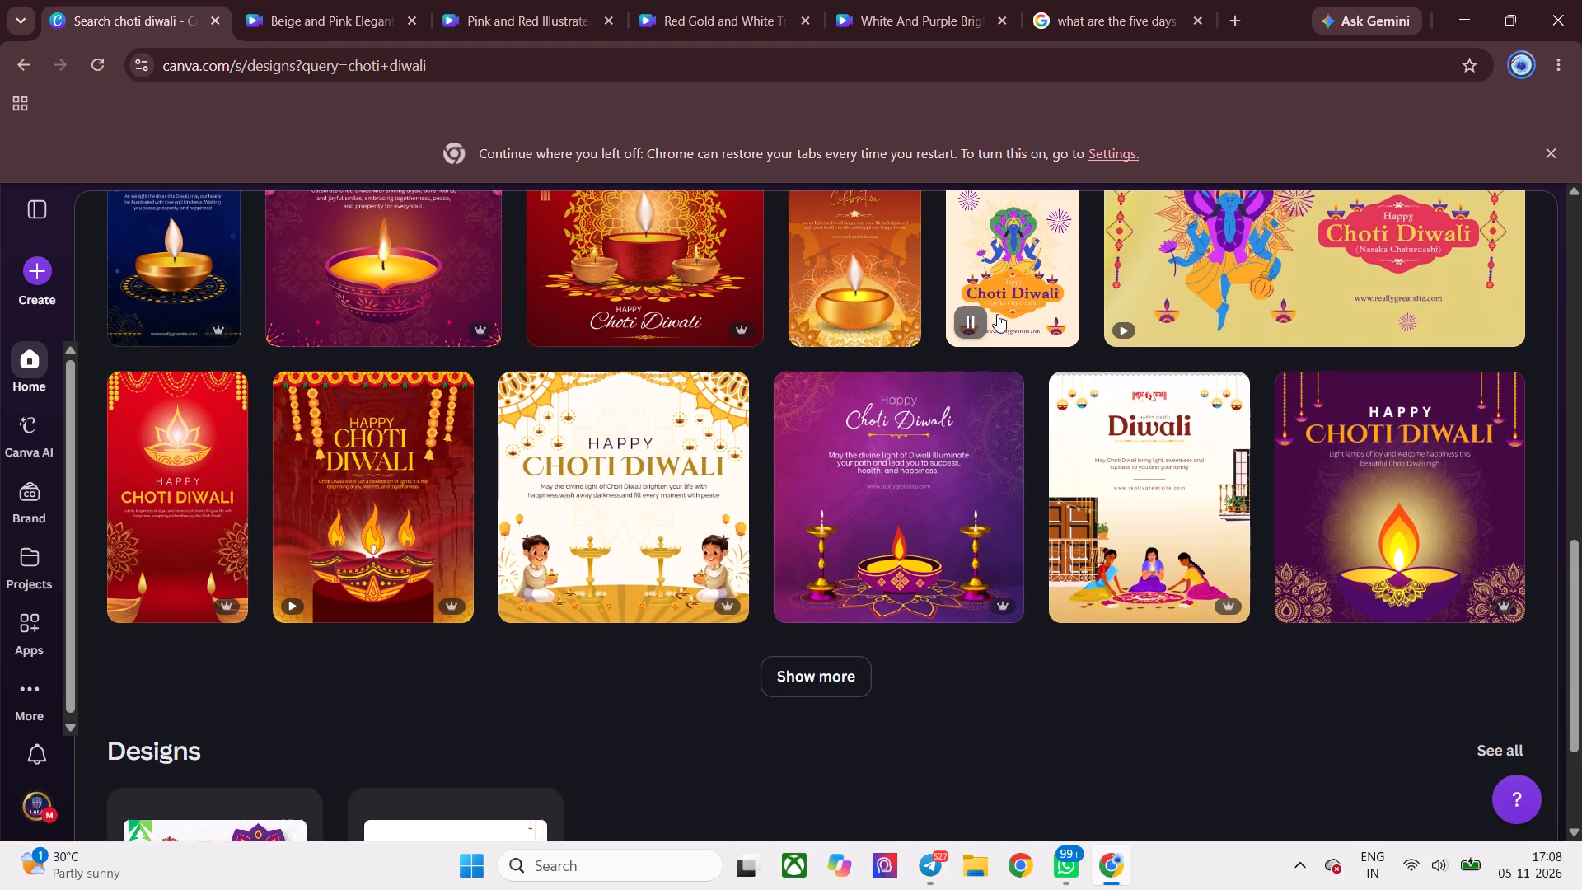
scroll(612, 488, "up", 3)
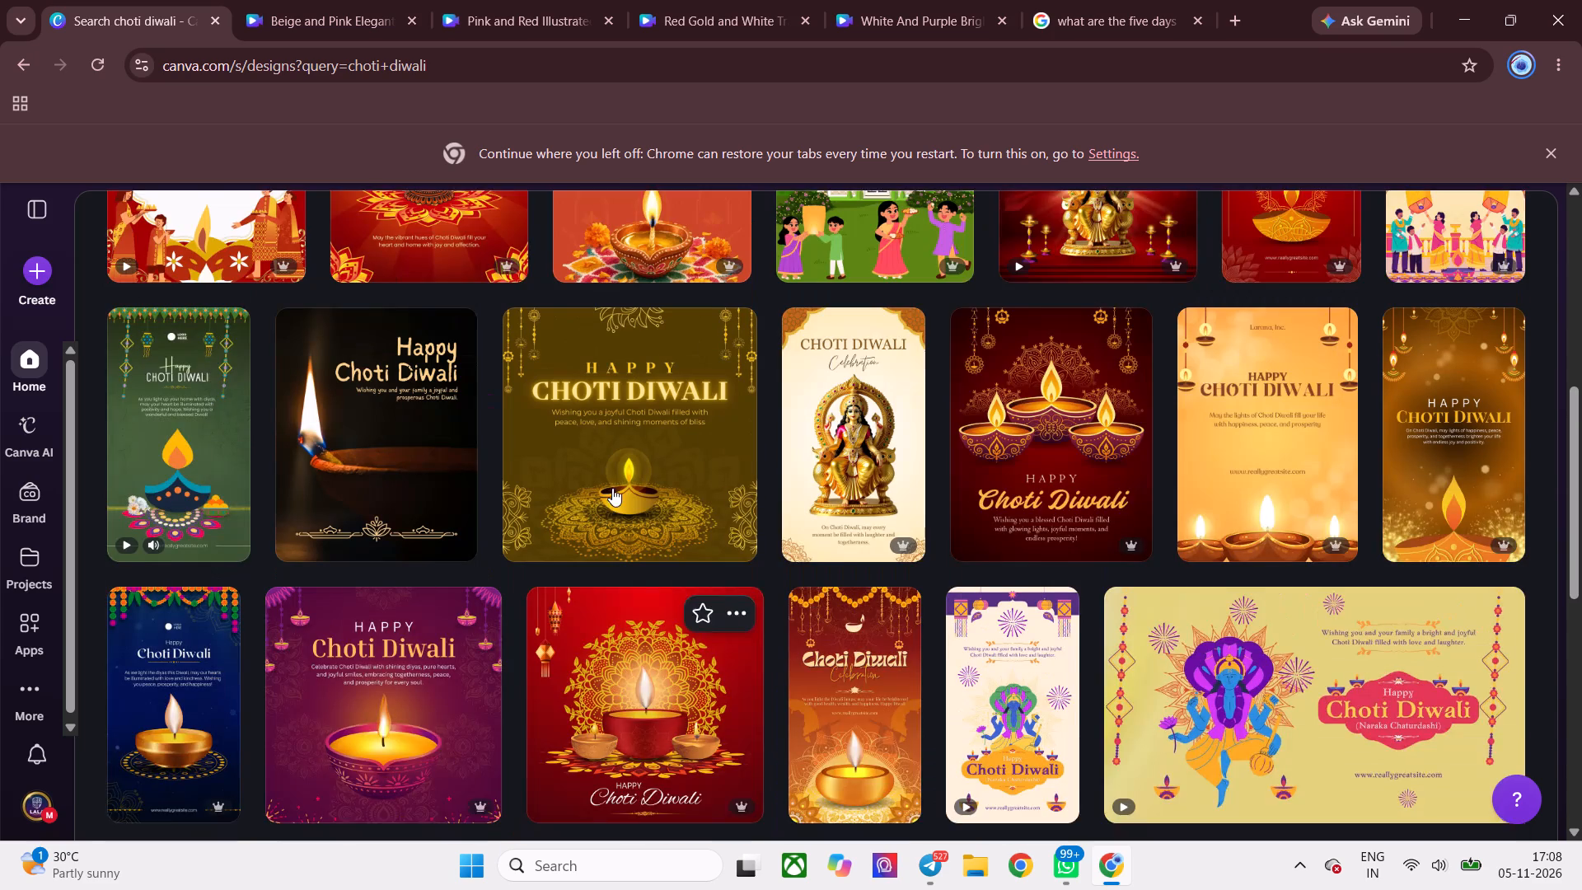
scroll(612, 488, "up", 1)
scroll(398, 456, "up", 1)
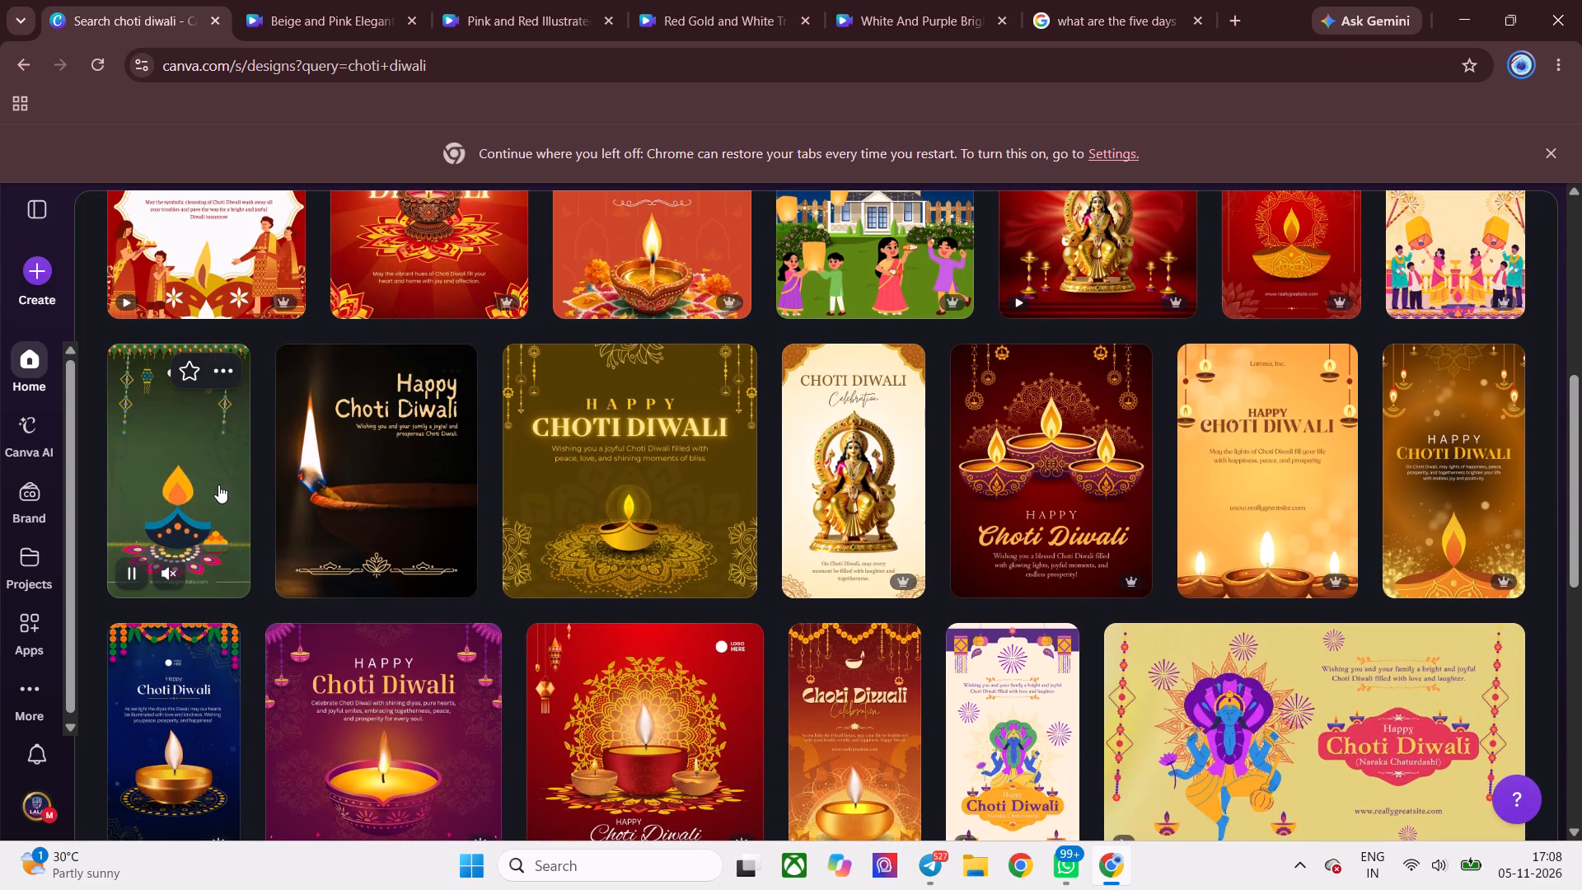
left_click(218, 485)
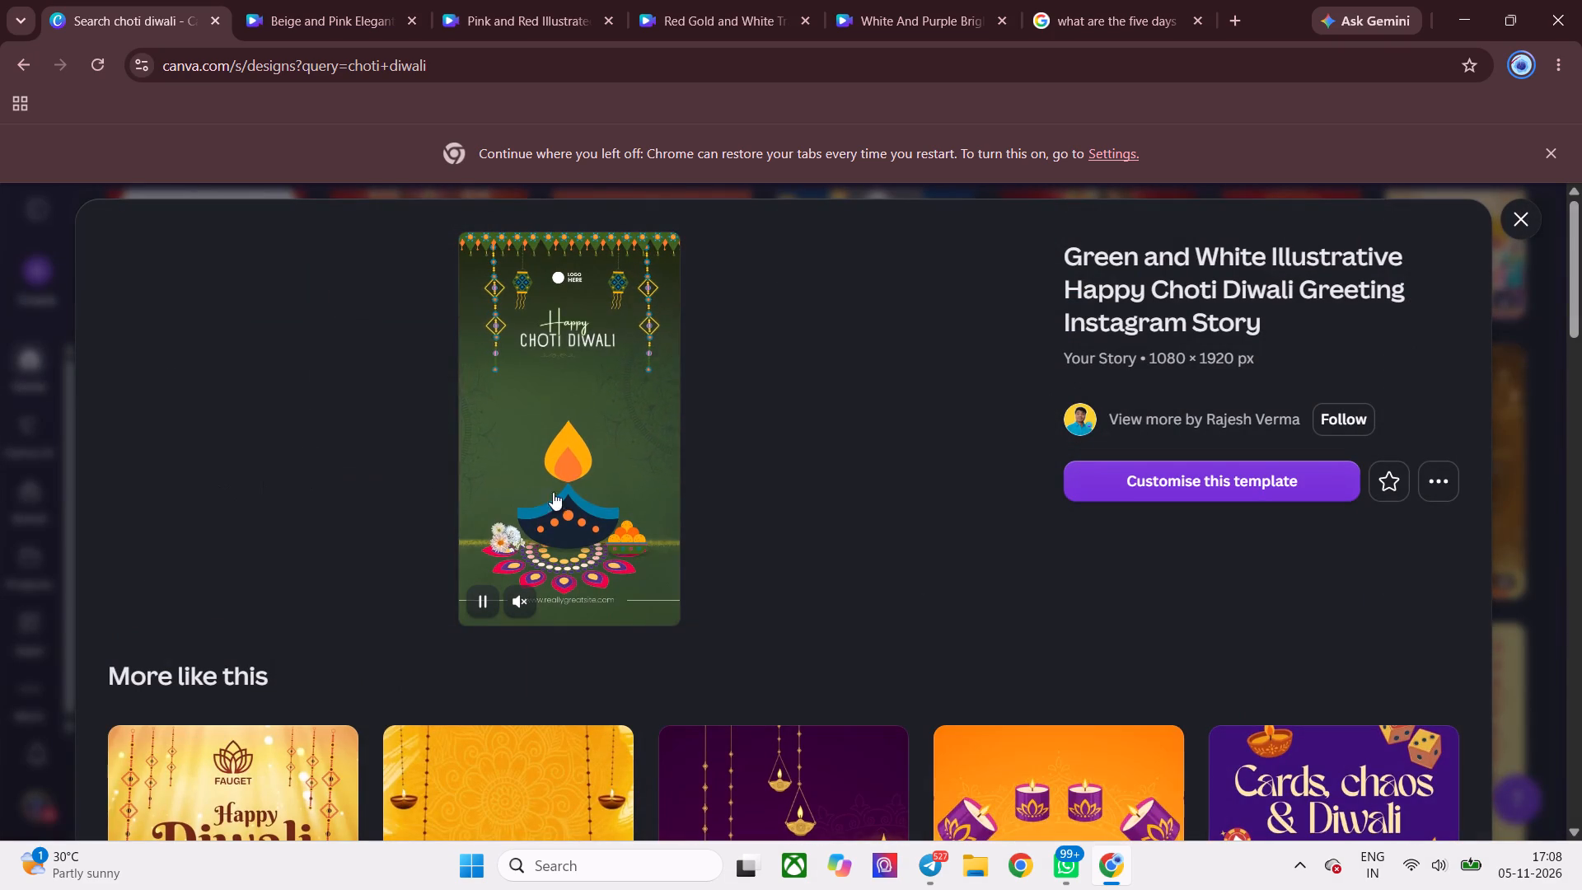
scroll(844, 444, "down", 3)
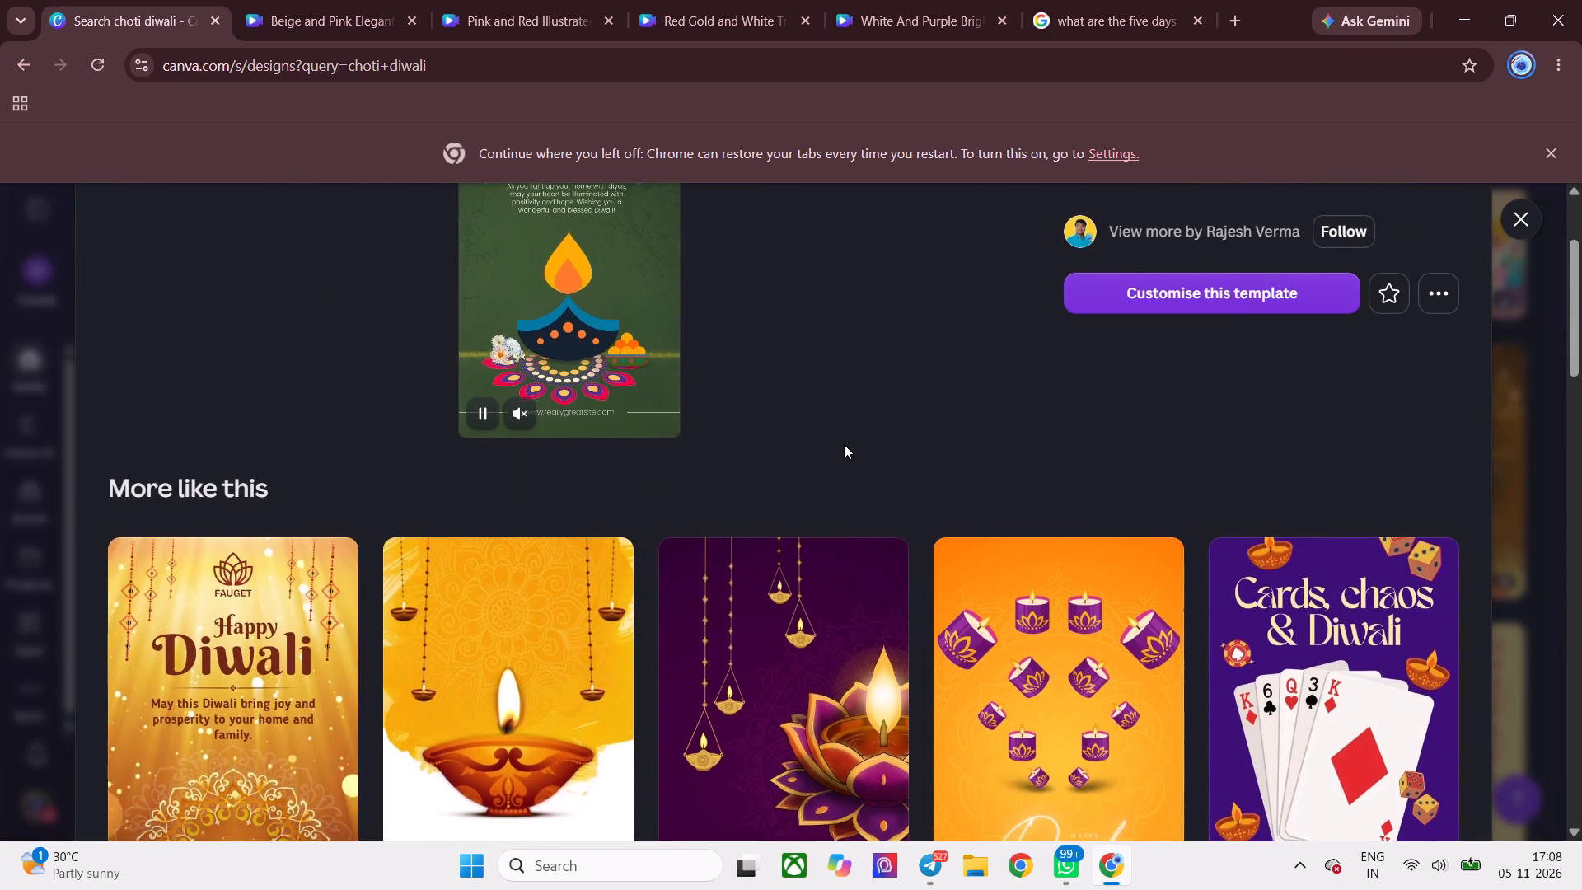
scroll(844, 444, "down", 2)
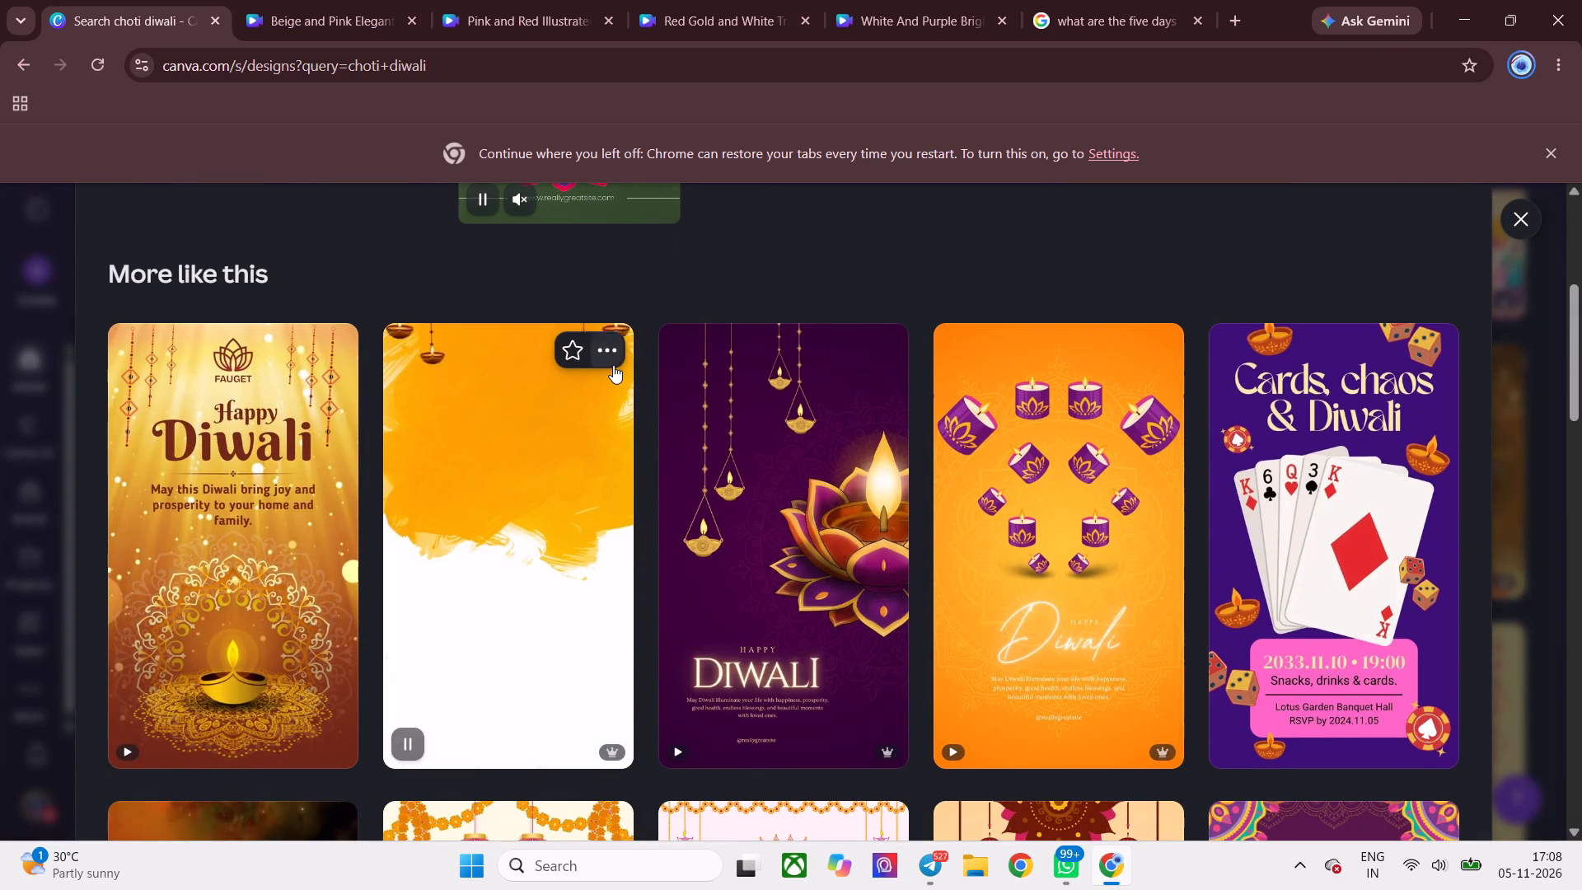
scroll(866, 227, "up", 5)
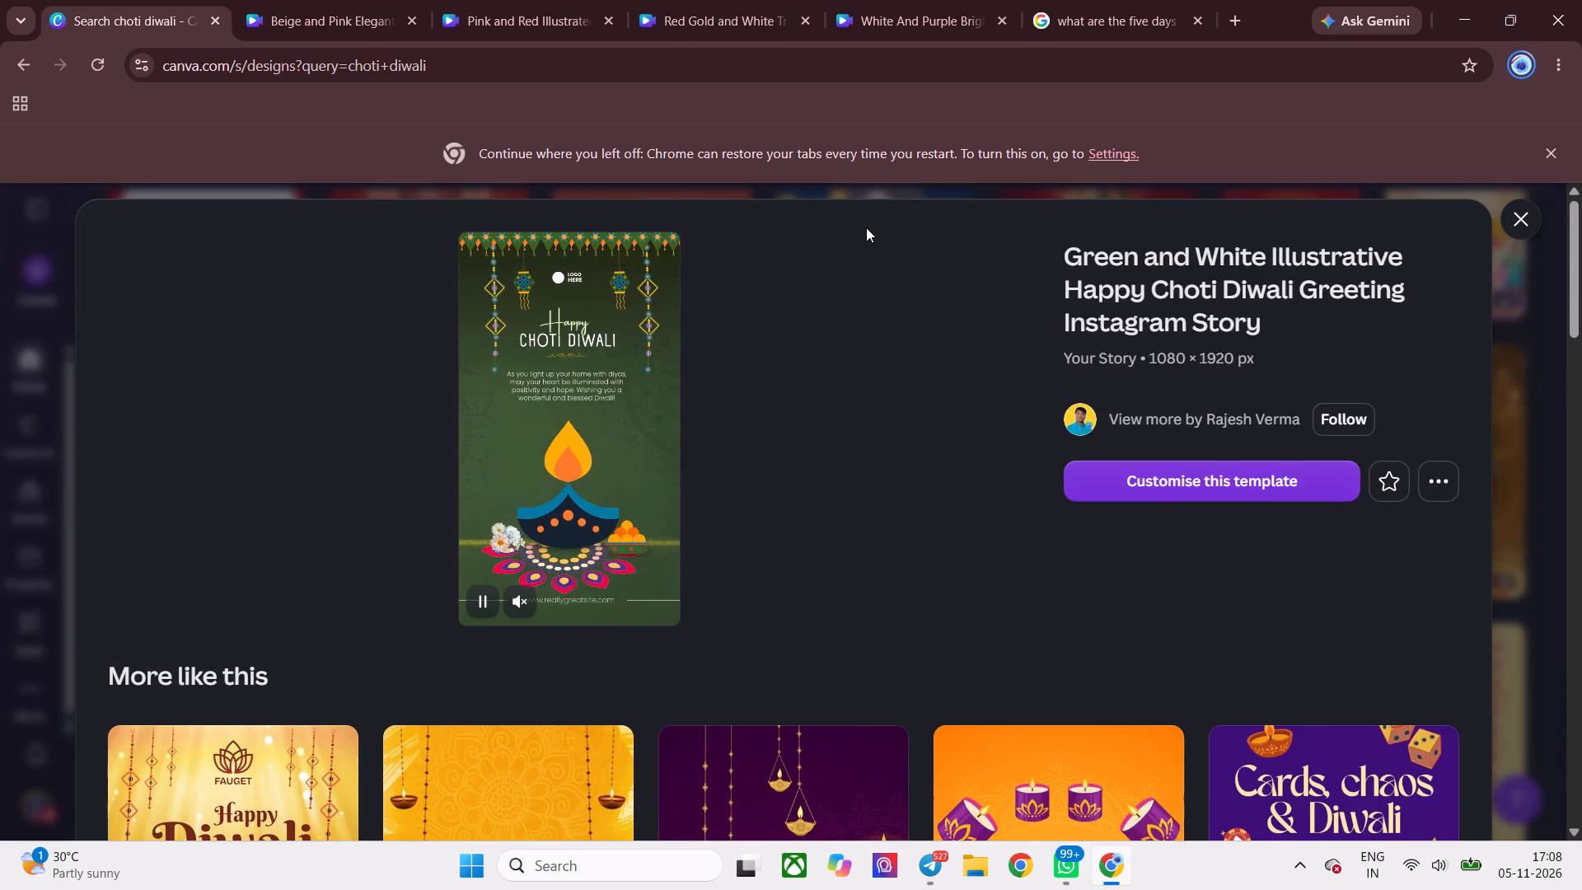
Examine the templates similar to the green Choti Diwali story for Dhanteras, Govardhan Puja and Bhai Dooj designs.
scroll(866, 227, "down", 3)
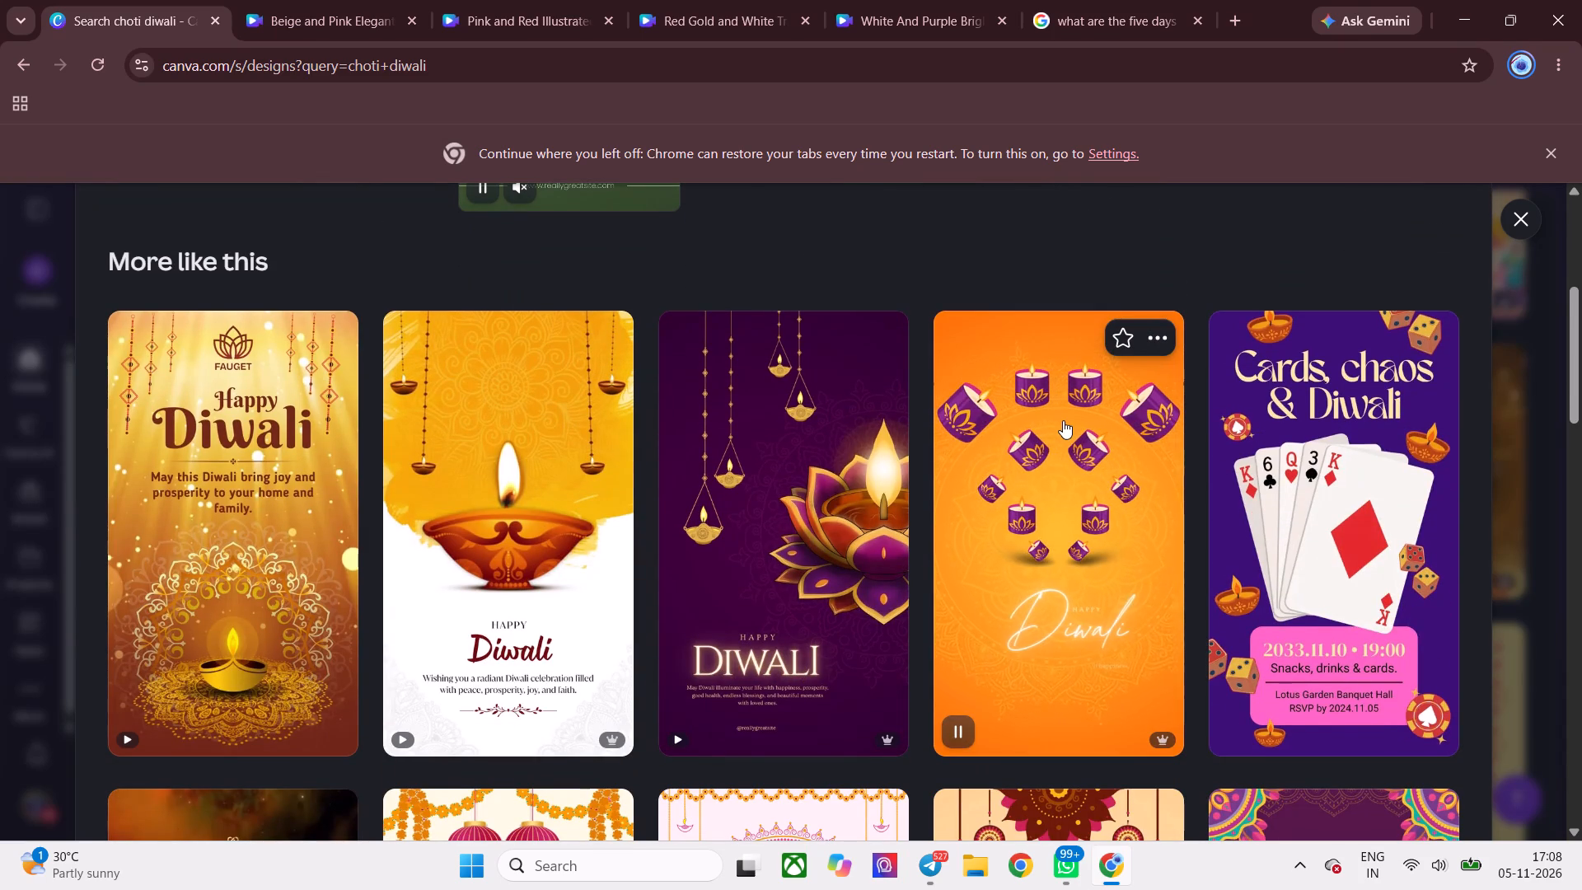
scroll(1063, 420, "down", 2)
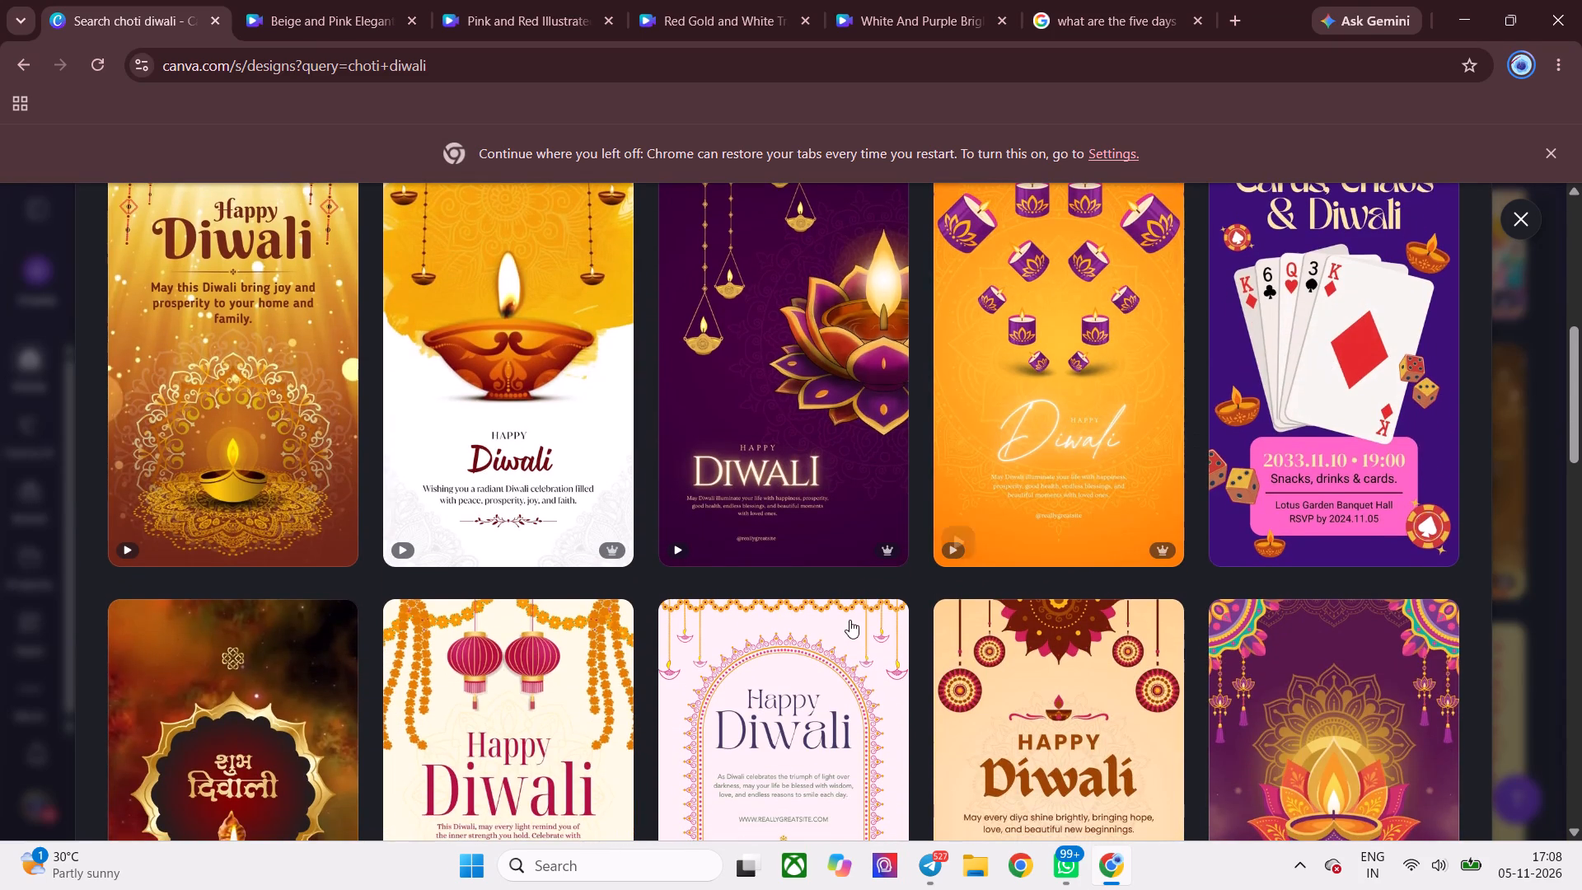
scroll(850, 620, "down", 2)
scroll(734, 634, "down", 3)
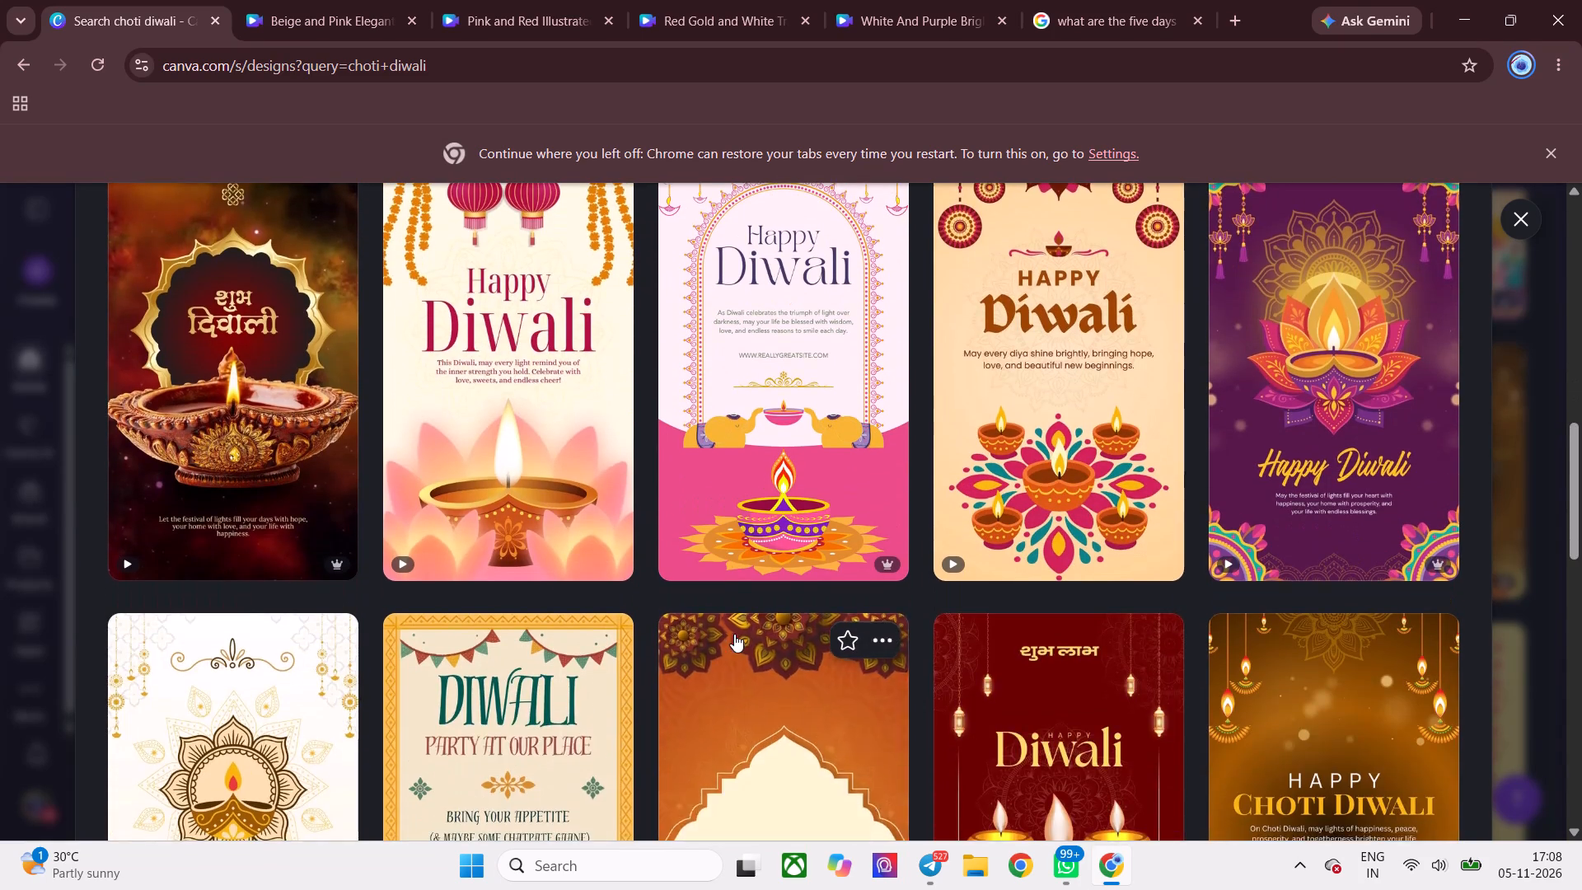
scroll(734, 634, "down", 4)
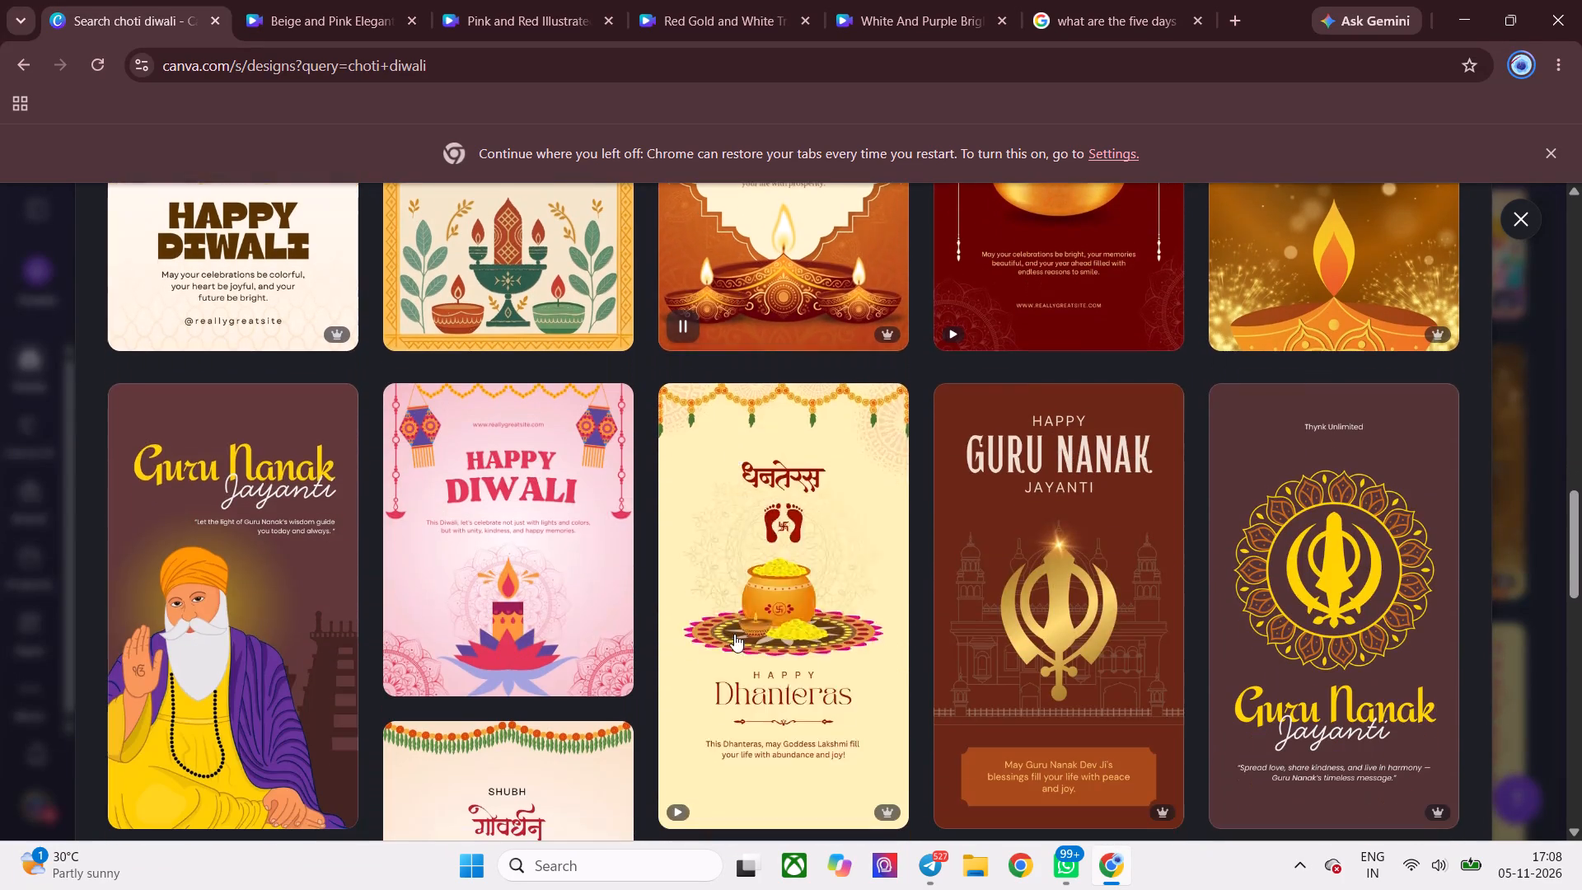
scroll(734, 634, "down", 2)
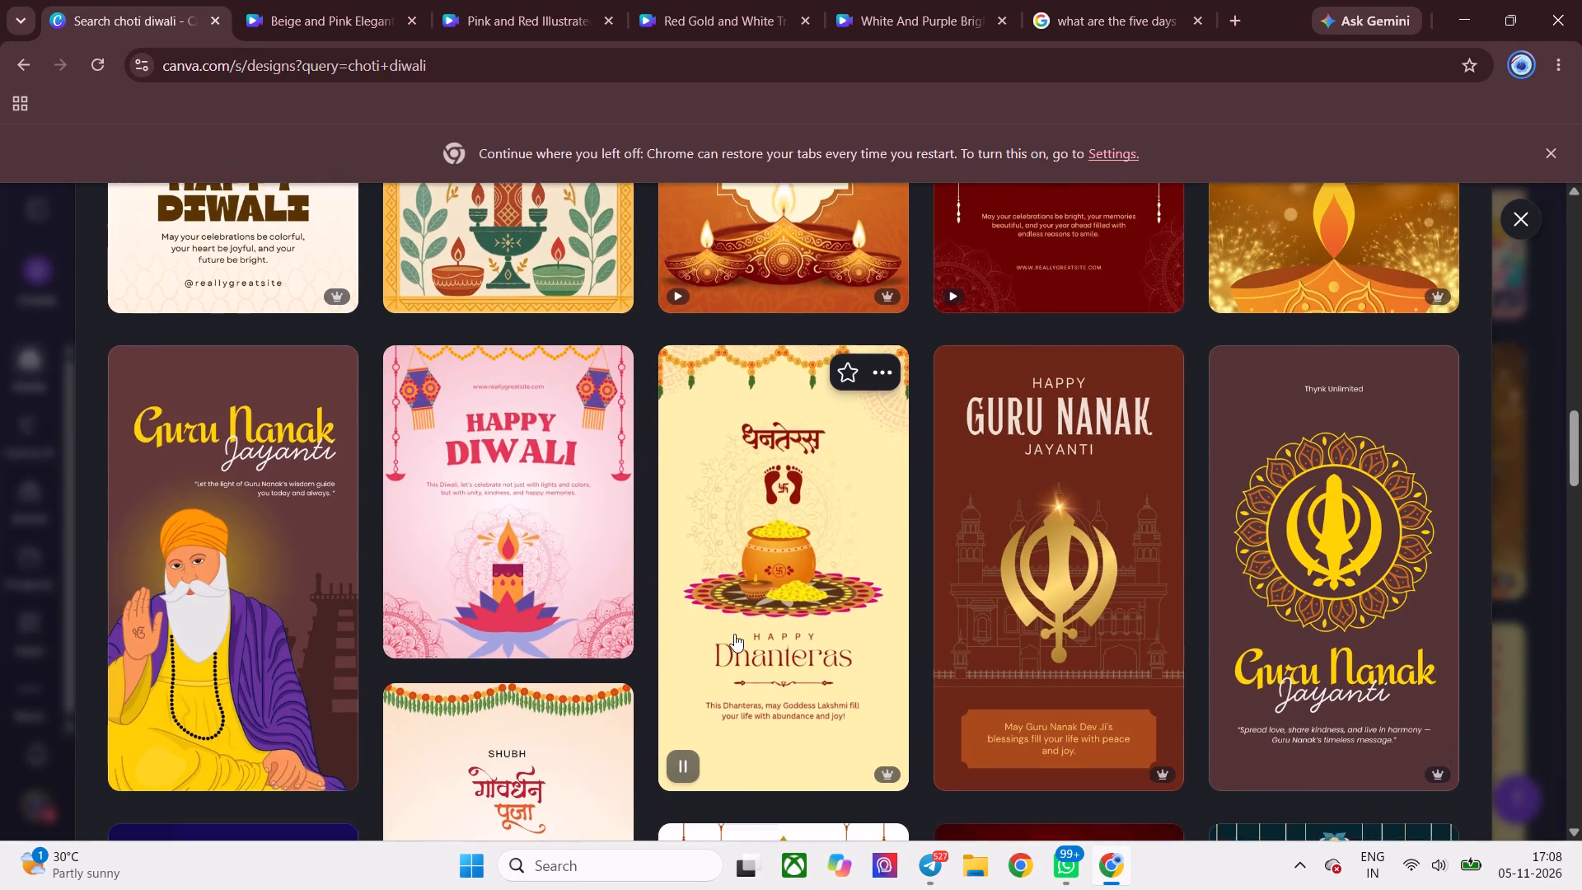
scroll(734, 634, "down", 3)
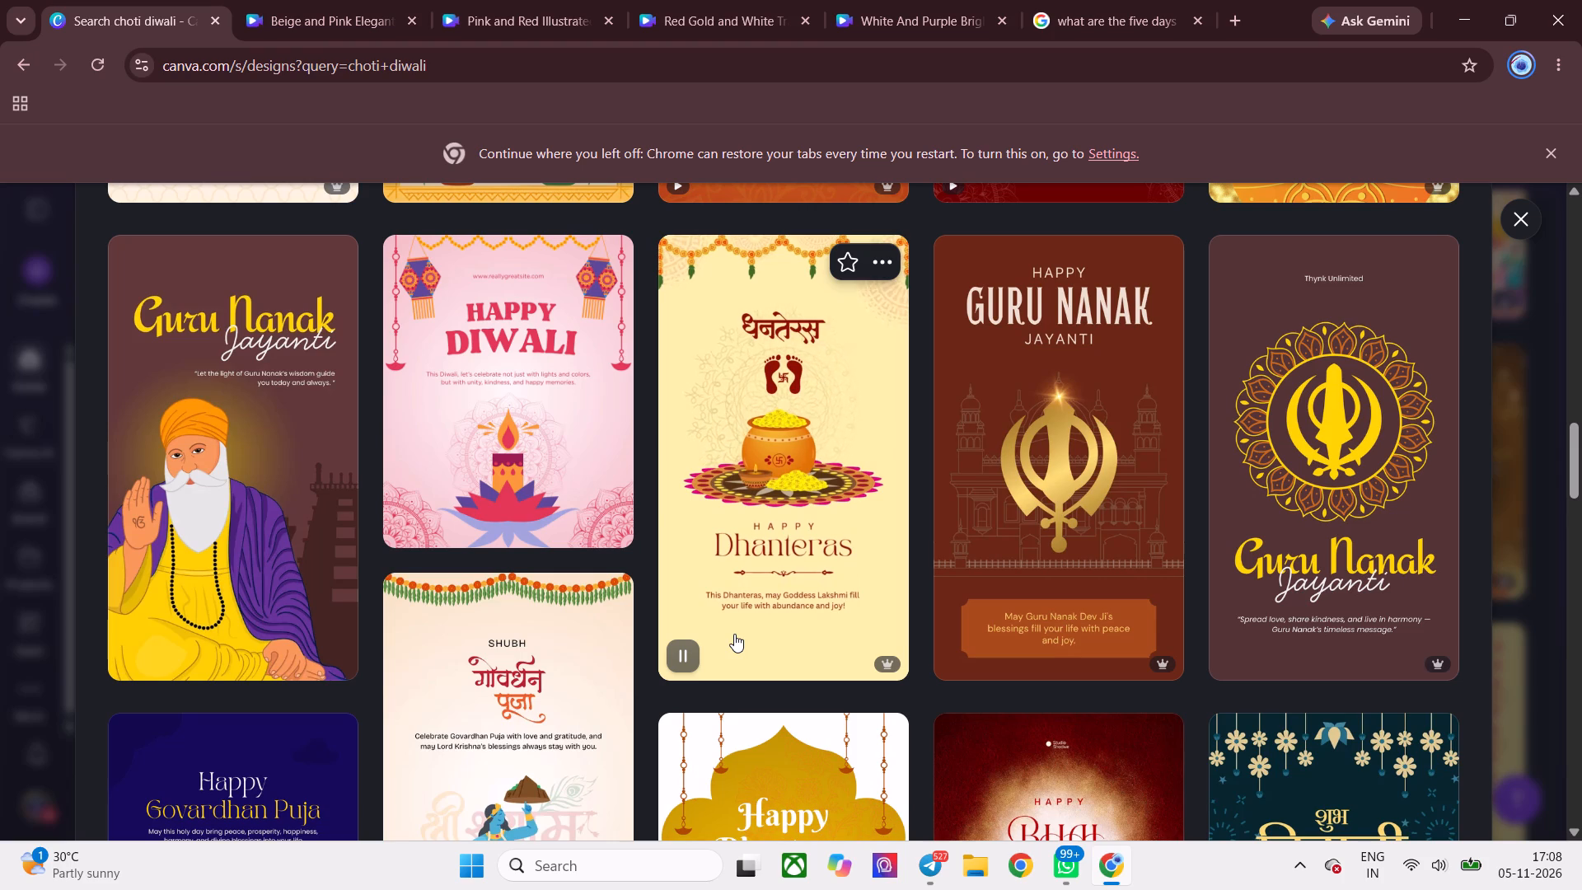
scroll(734, 634, "down", 1)
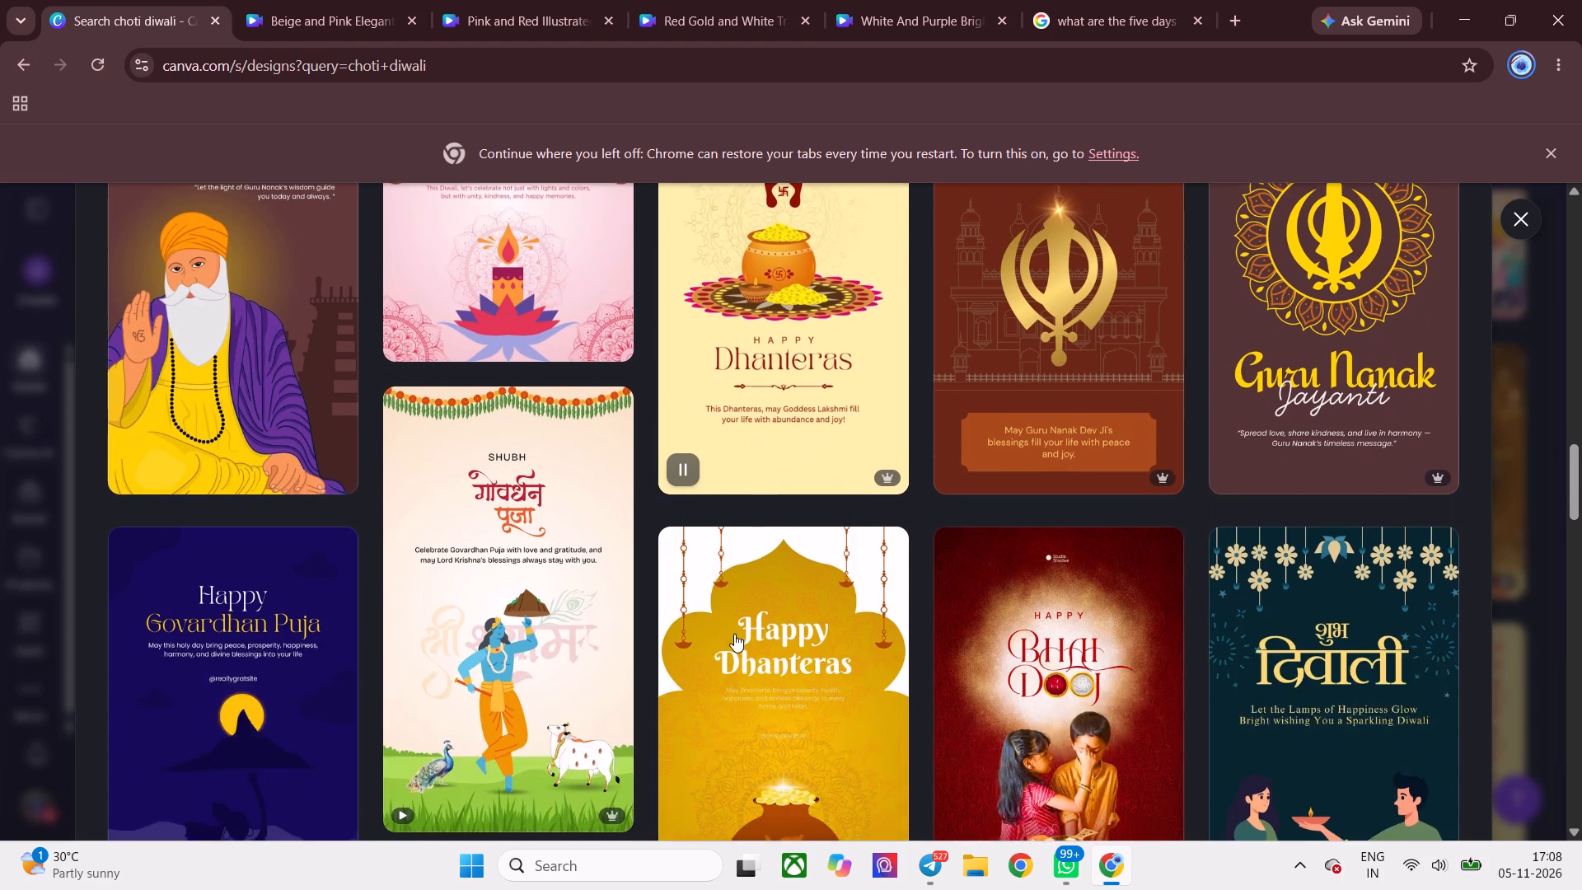
scroll(734, 634, "down", 1)
Open the Green and White Illustrative Happy Choti Diwali Greeting story template for customisation.
scroll(734, 634, "up", 7)
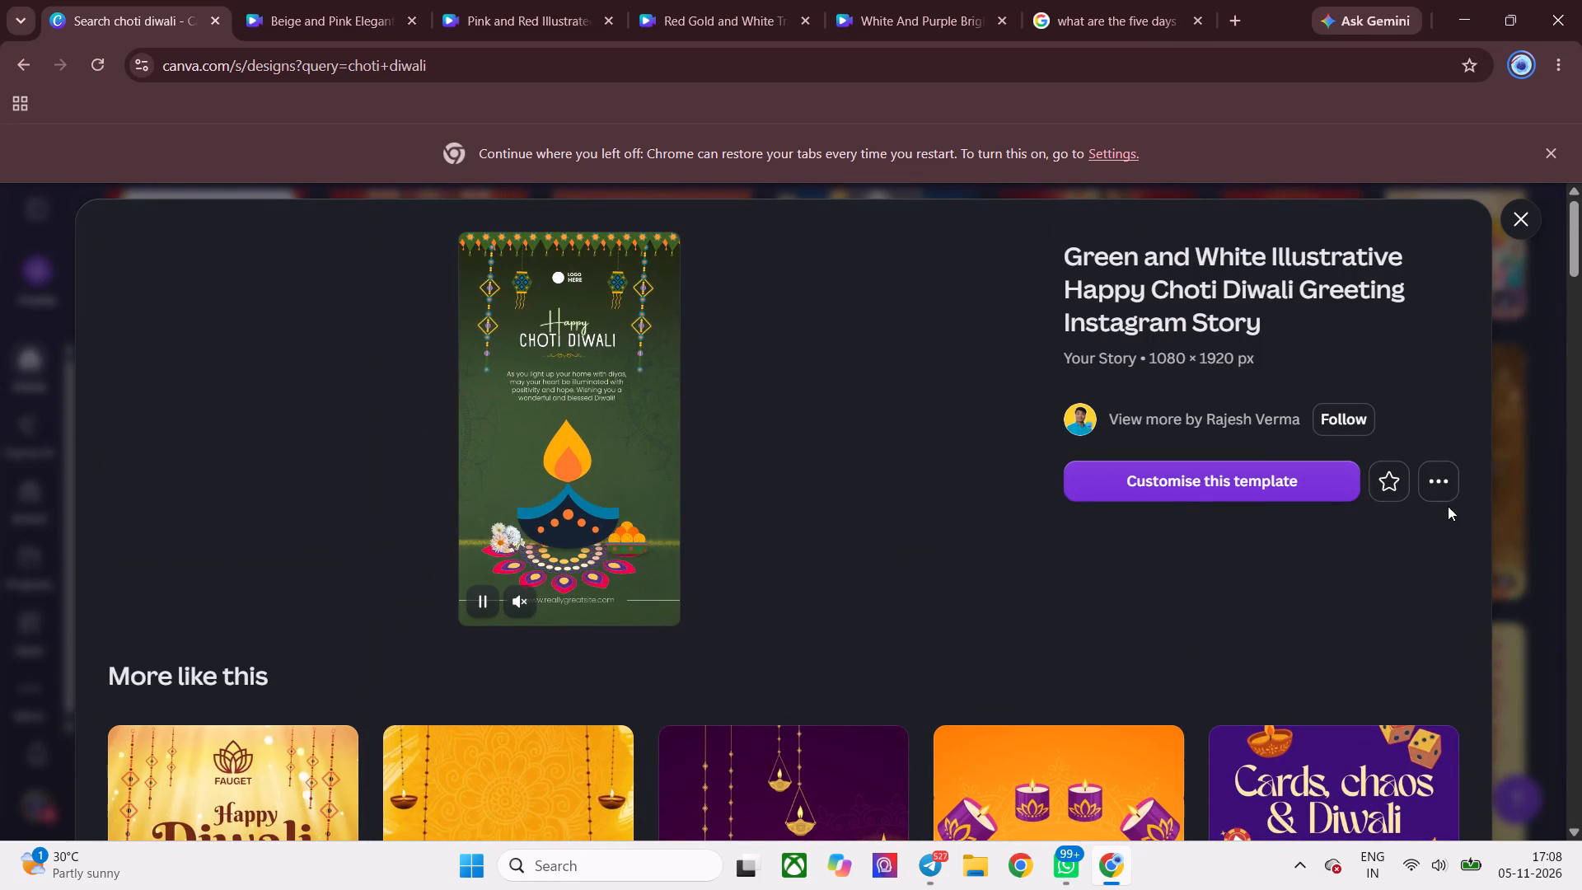
left_click(1442, 480)
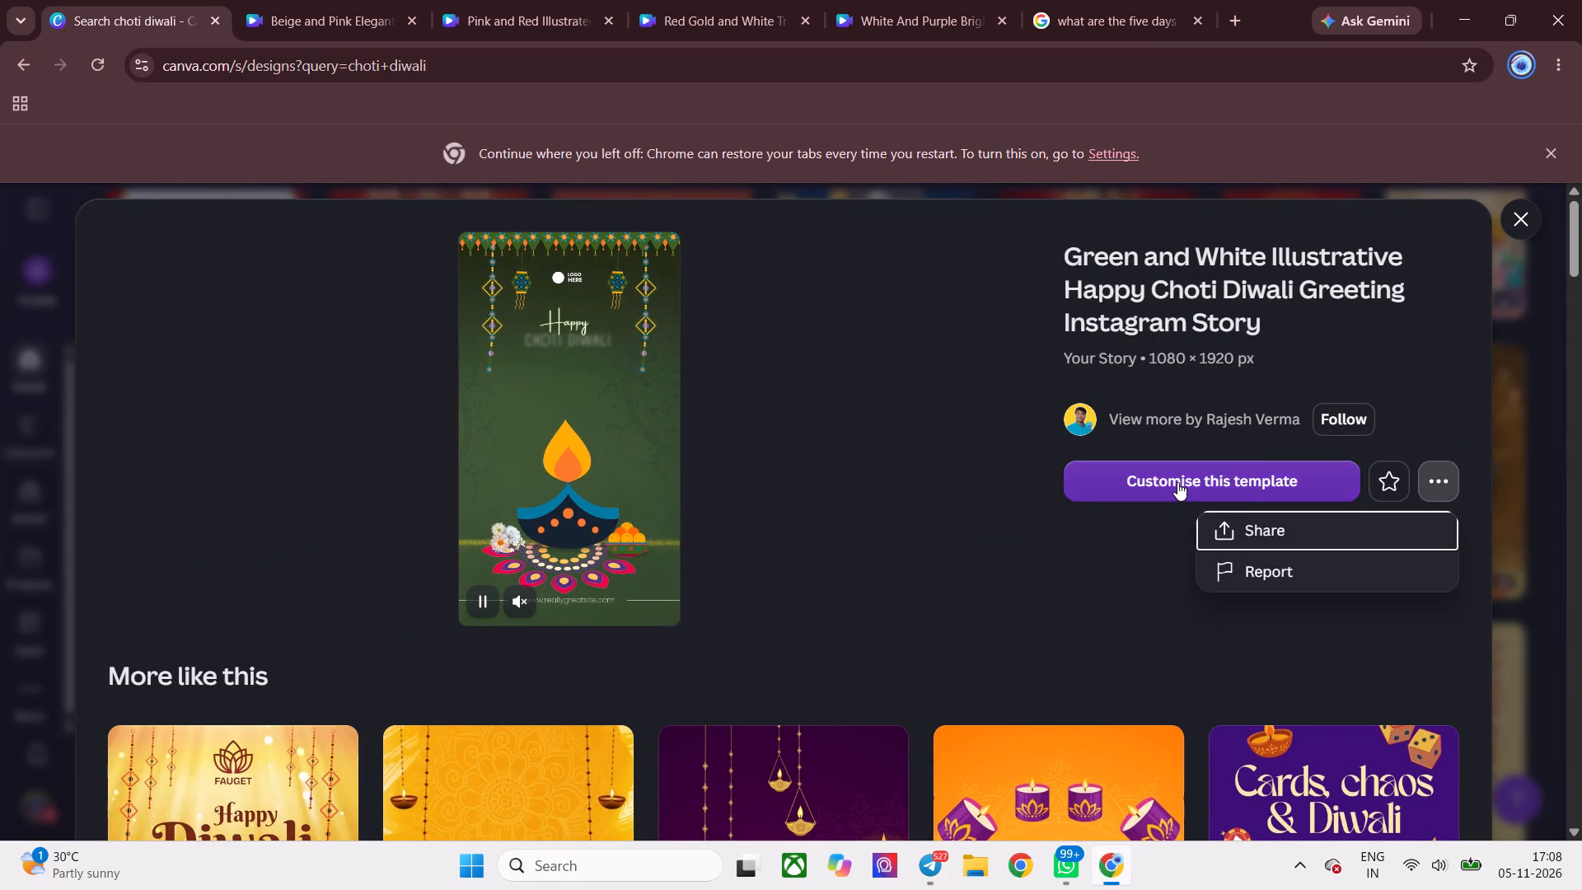
left_click(1177, 482)
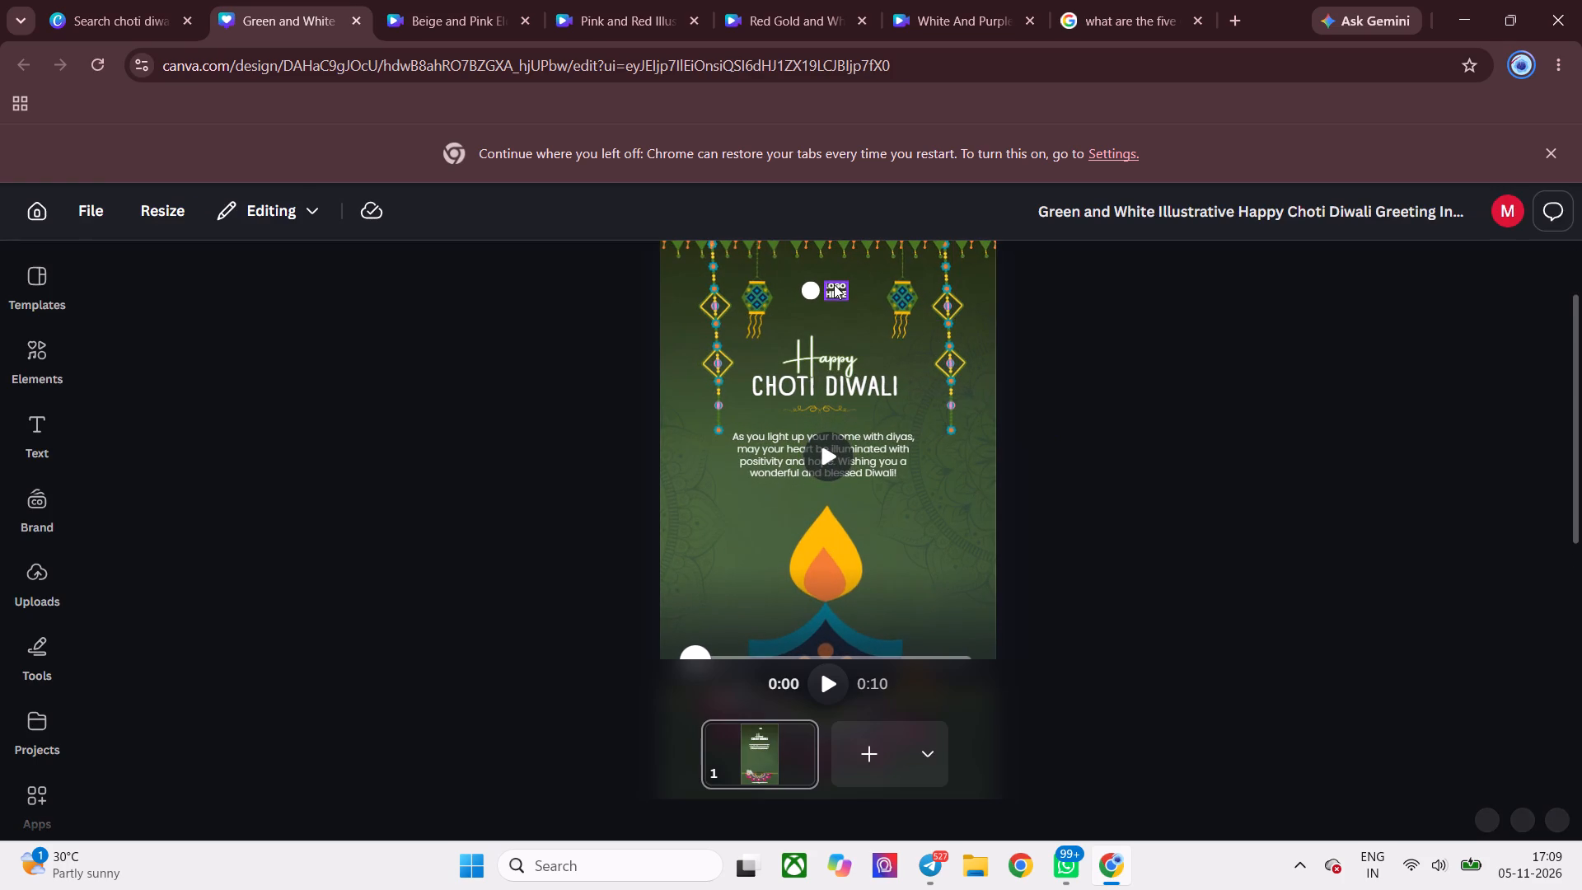
Delete the placeholder logo's white circle and its "LOGO HERE" text from above the Happy Choti Diwali heading.
left_click(834, 284)
left_click(1099, 510)
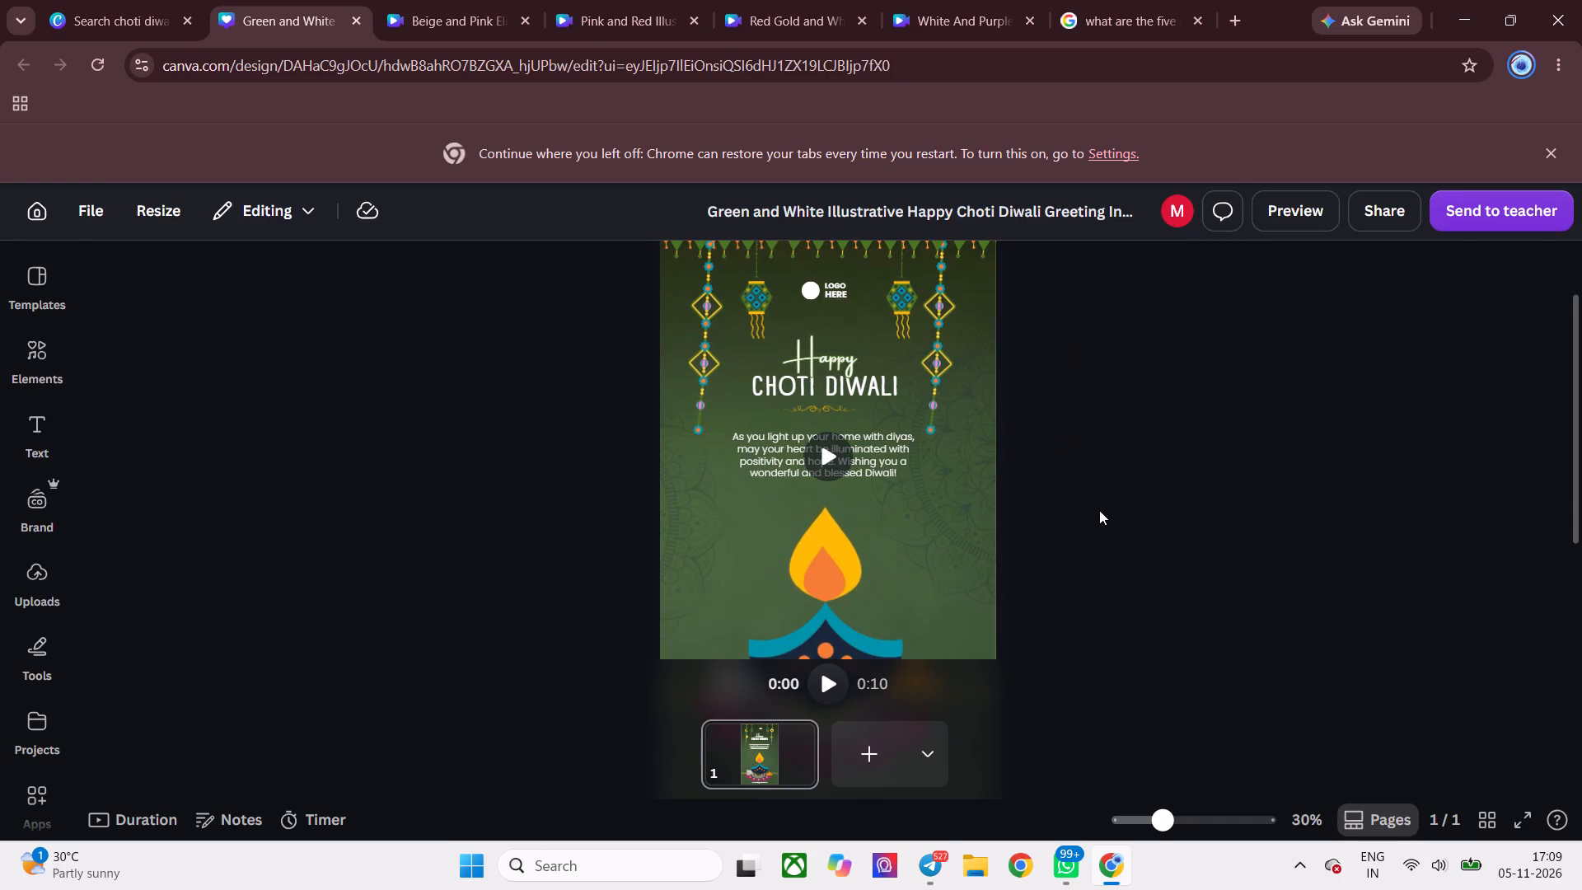
scroll(1099, 510, "up", 1)
left_click(807, 345)
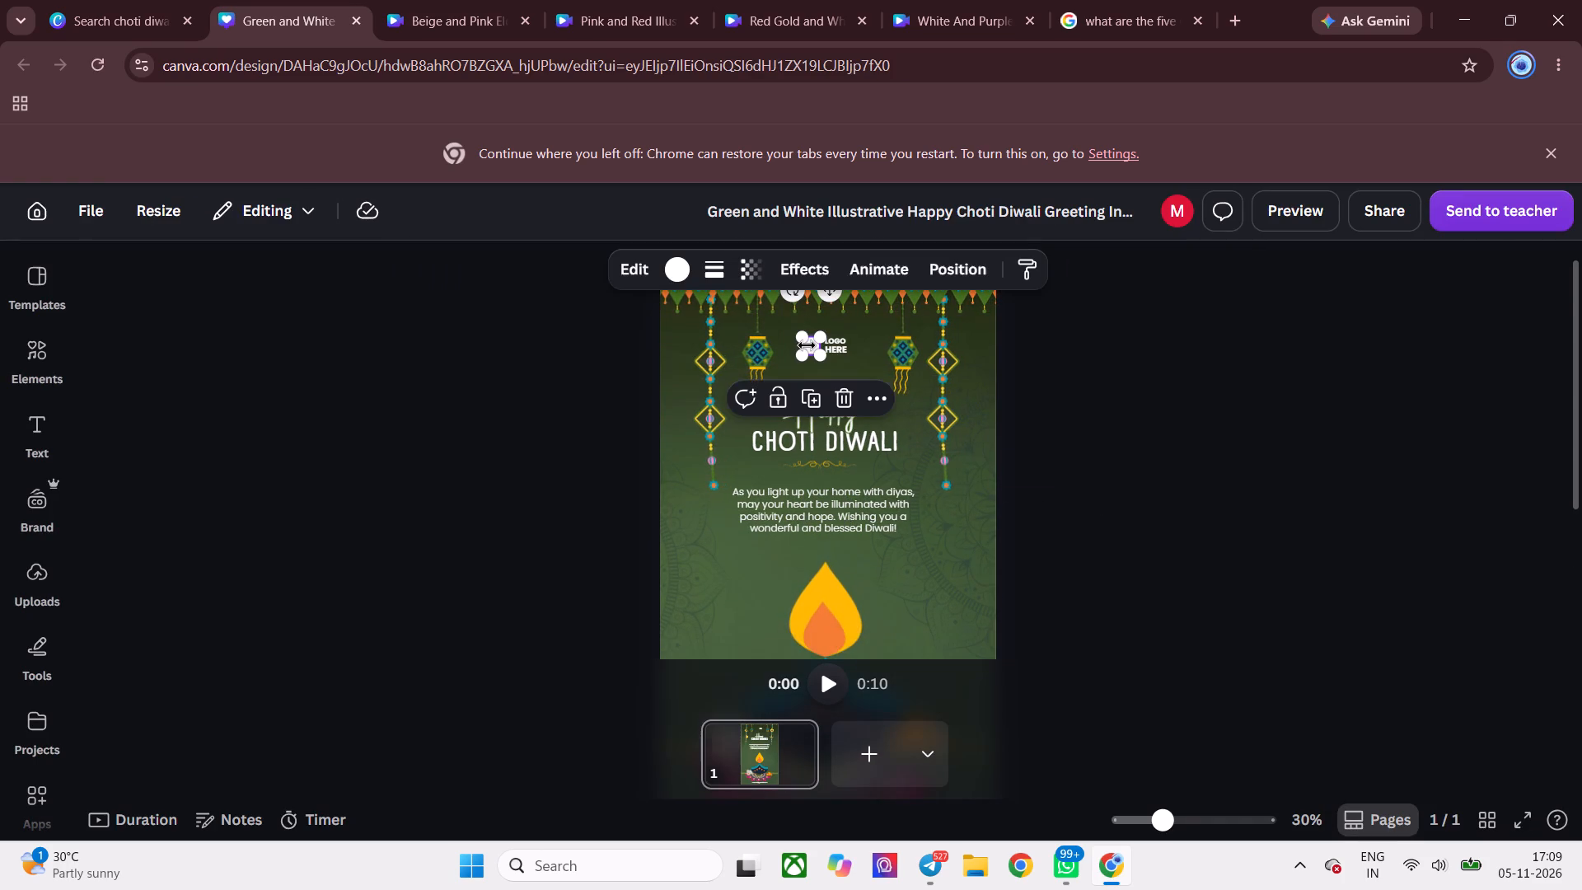
key("BackSpace")
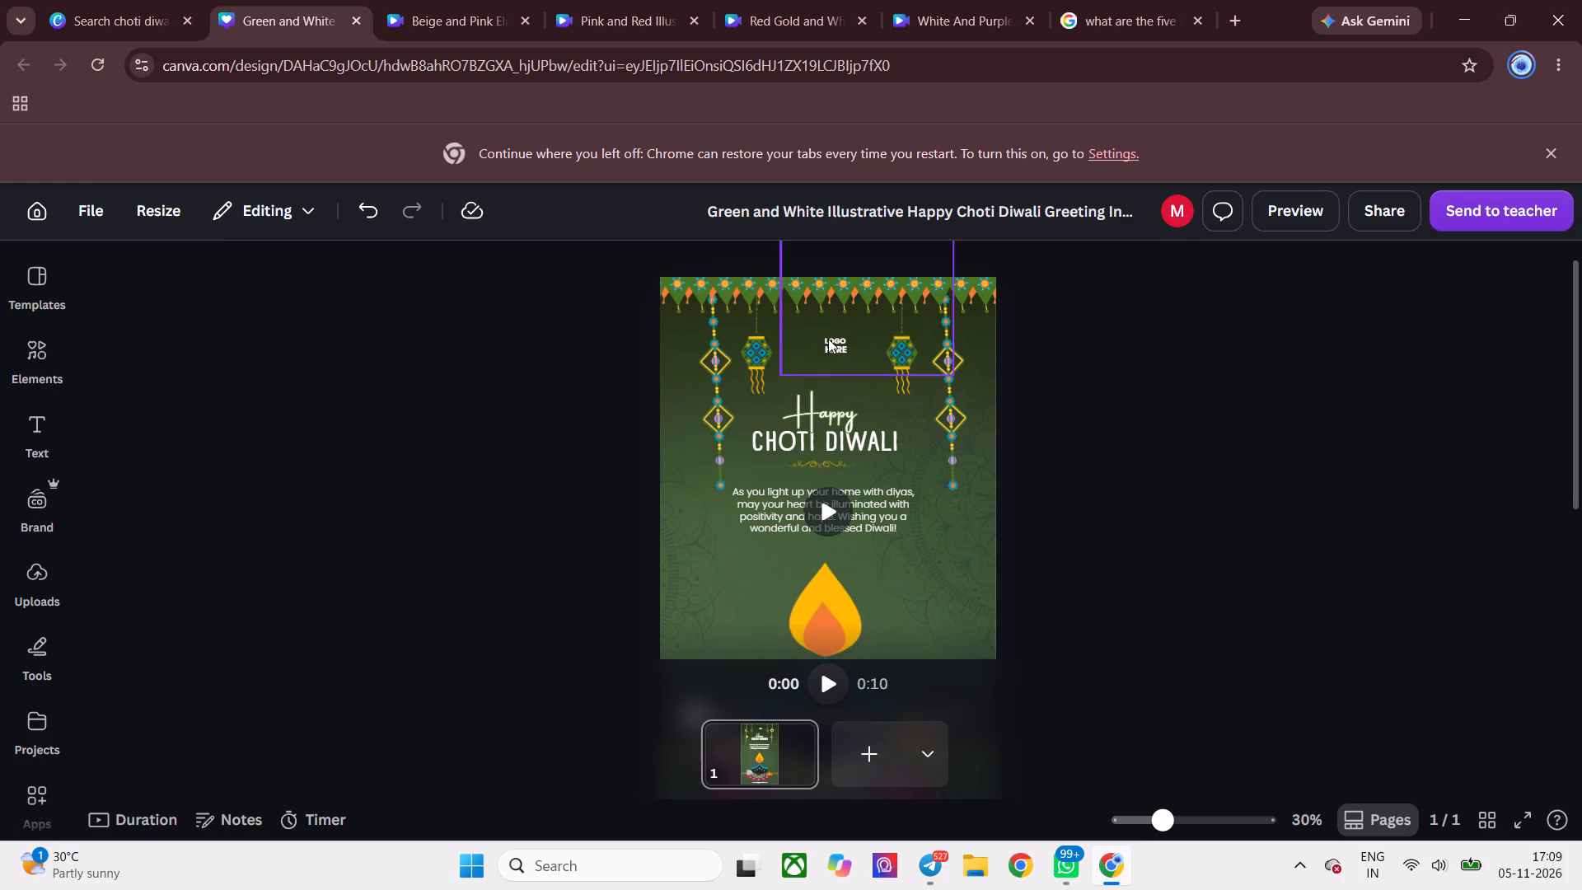
left_click(828, 339)
key("BackSpace")
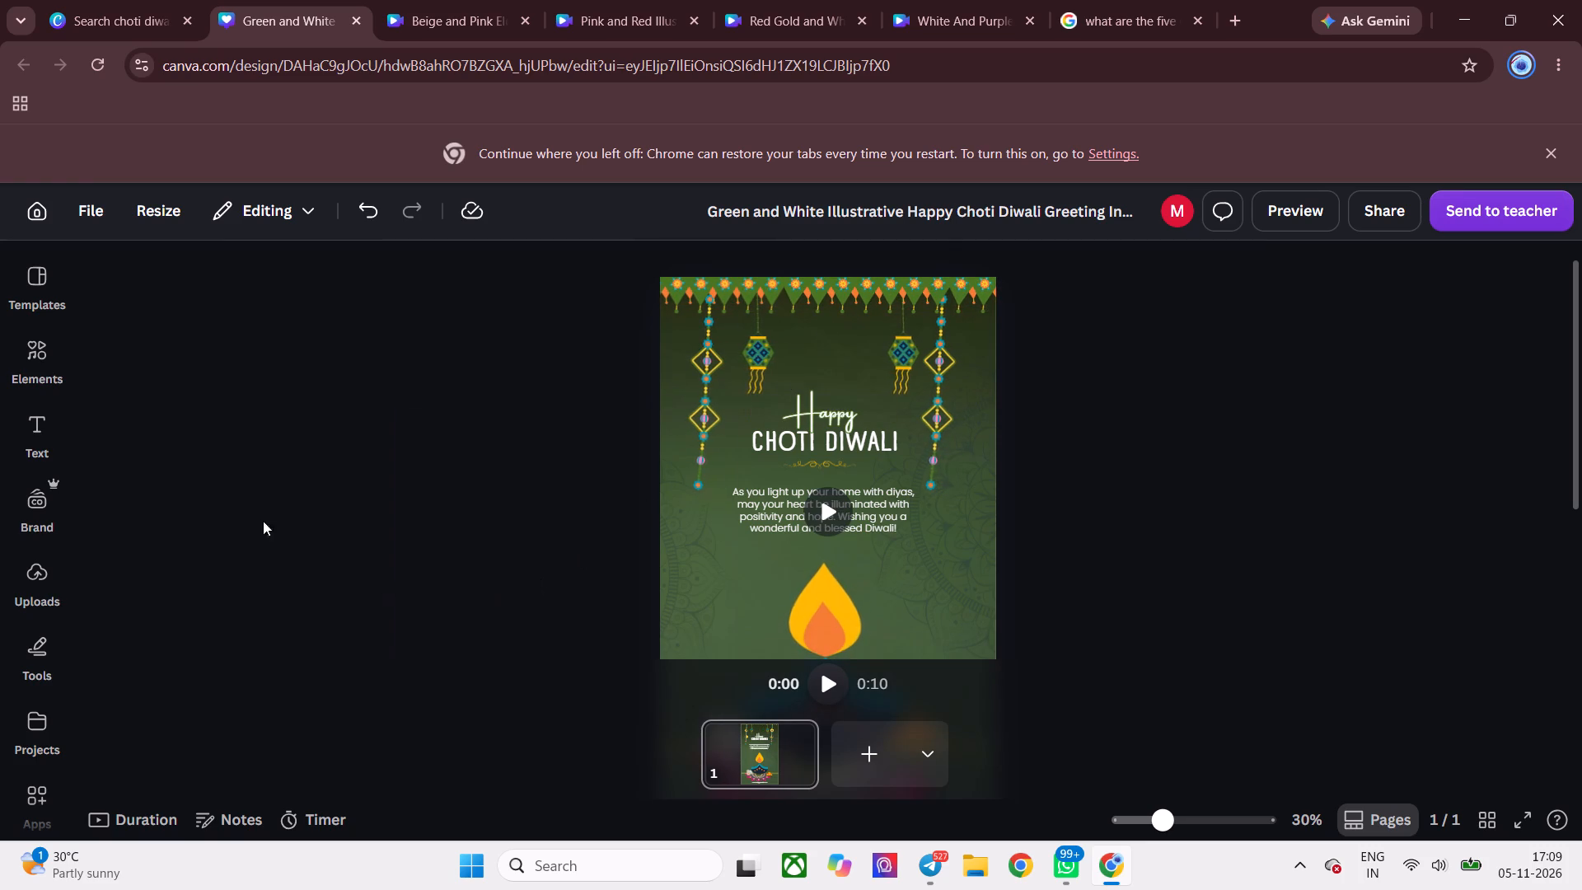
Add the green arrow-shaped logo from the uploaded images to the Choti Diwali design and remove its white background.
scroll(35, 687, "down", 1)
left_click(39, 686)
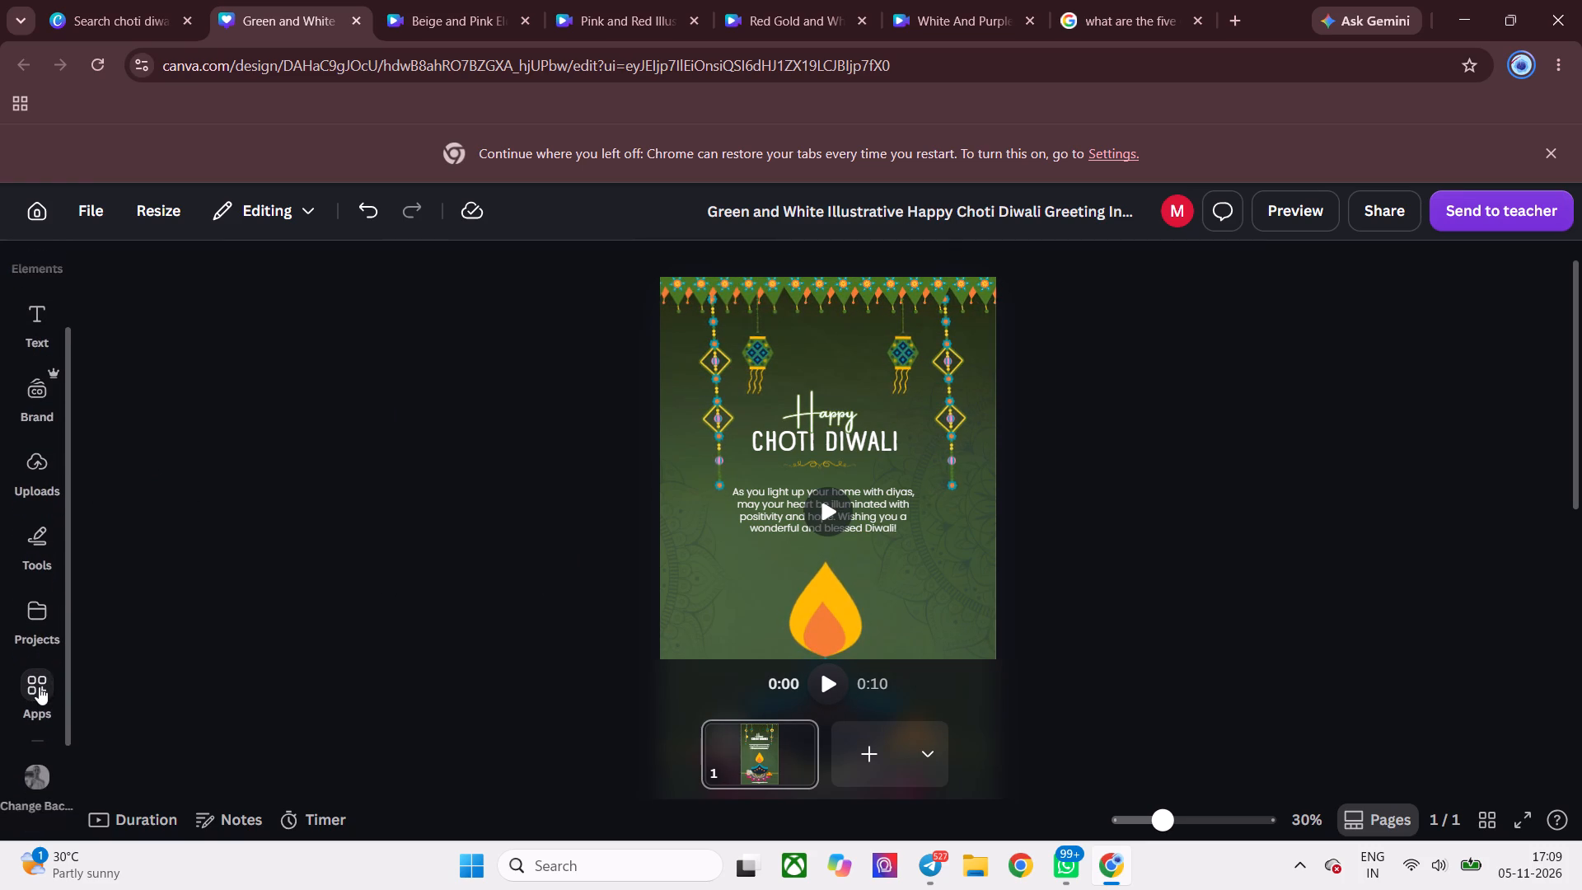
scroll(36, 681, "up", 1)
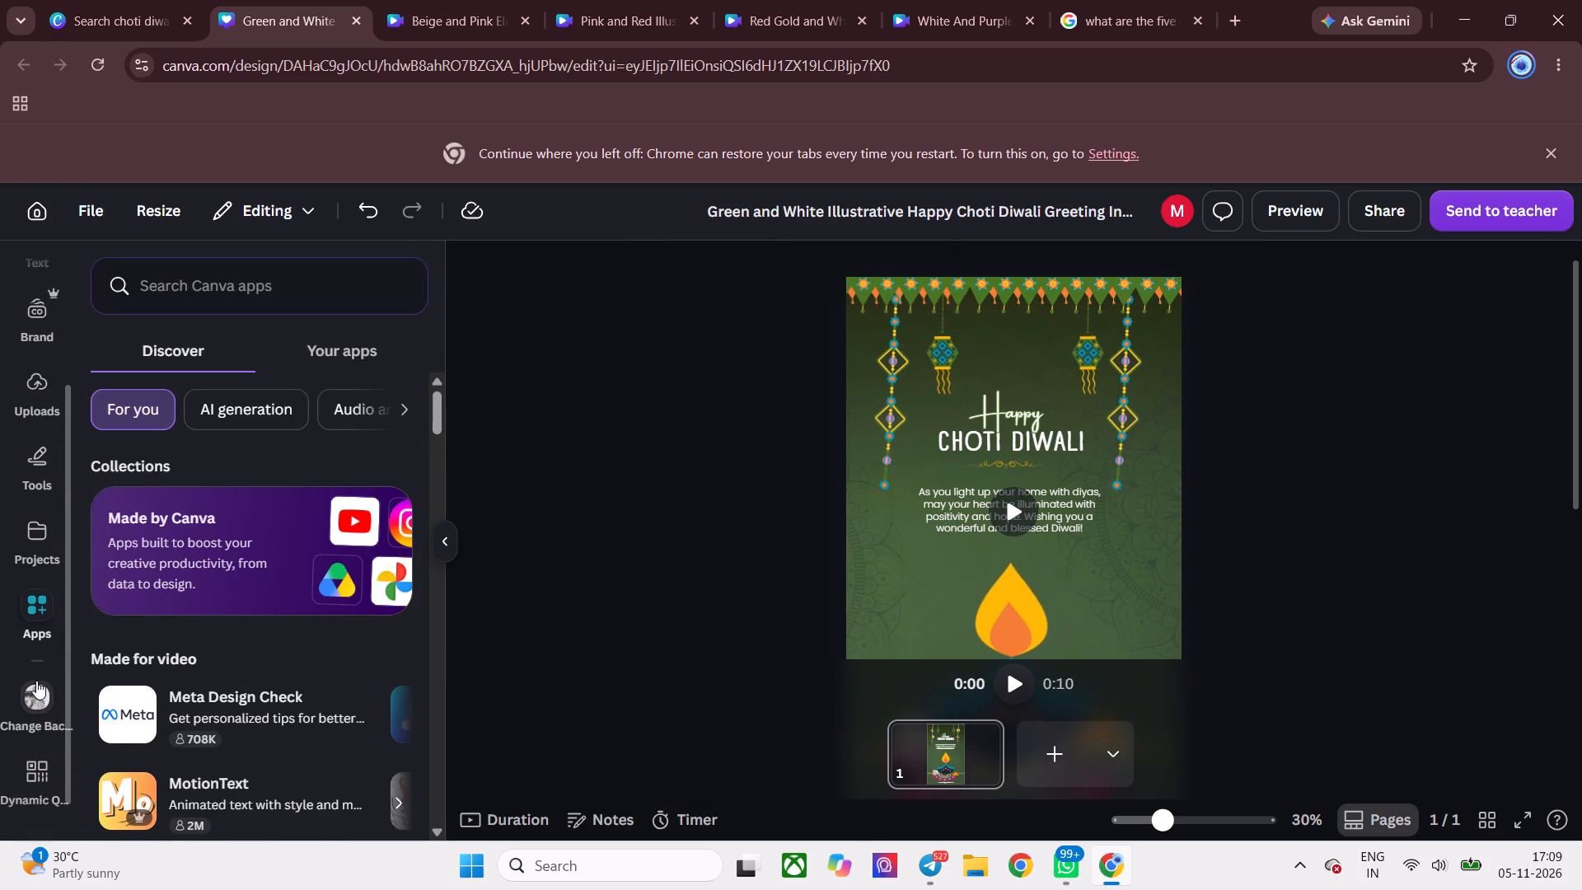
scroll(36, 681, "up", 1)
left_click(45, 510)
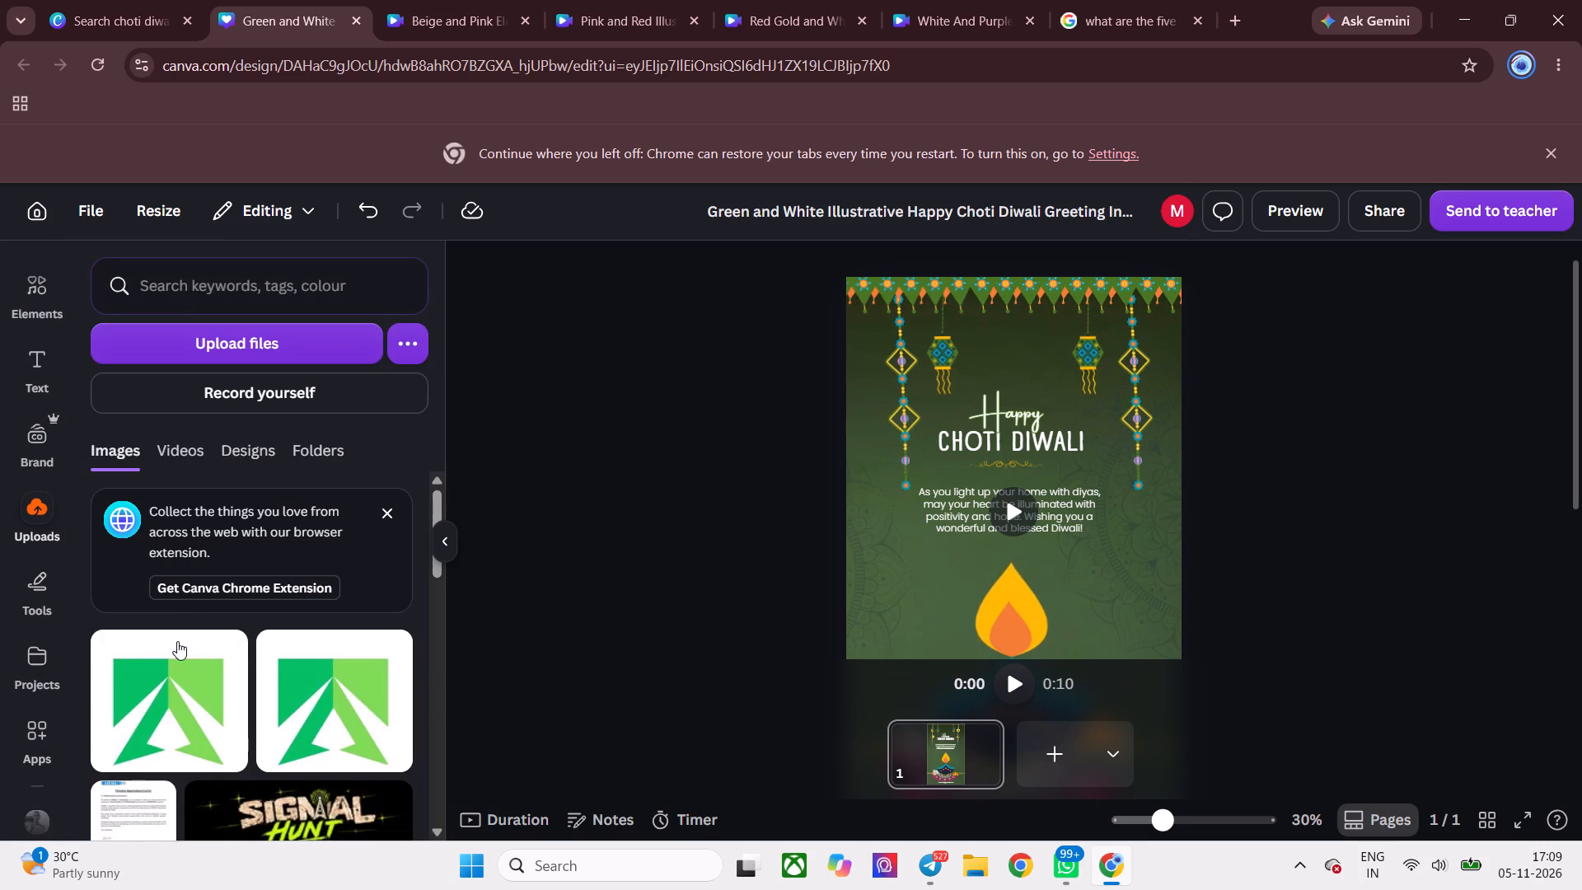
left_click(181, 722)
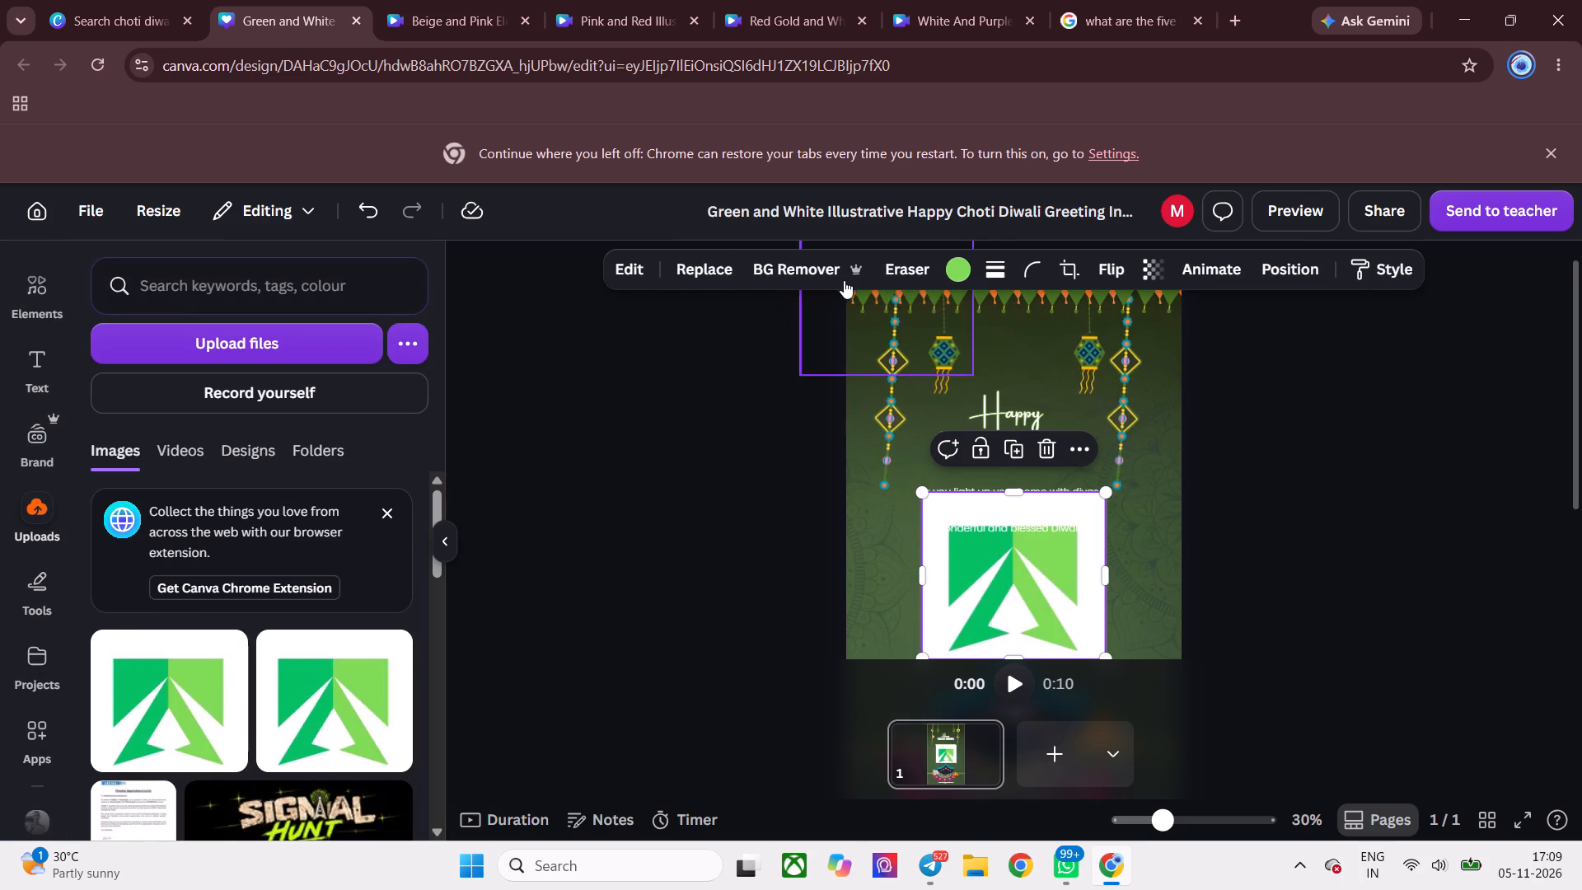
left_click(836, 273)
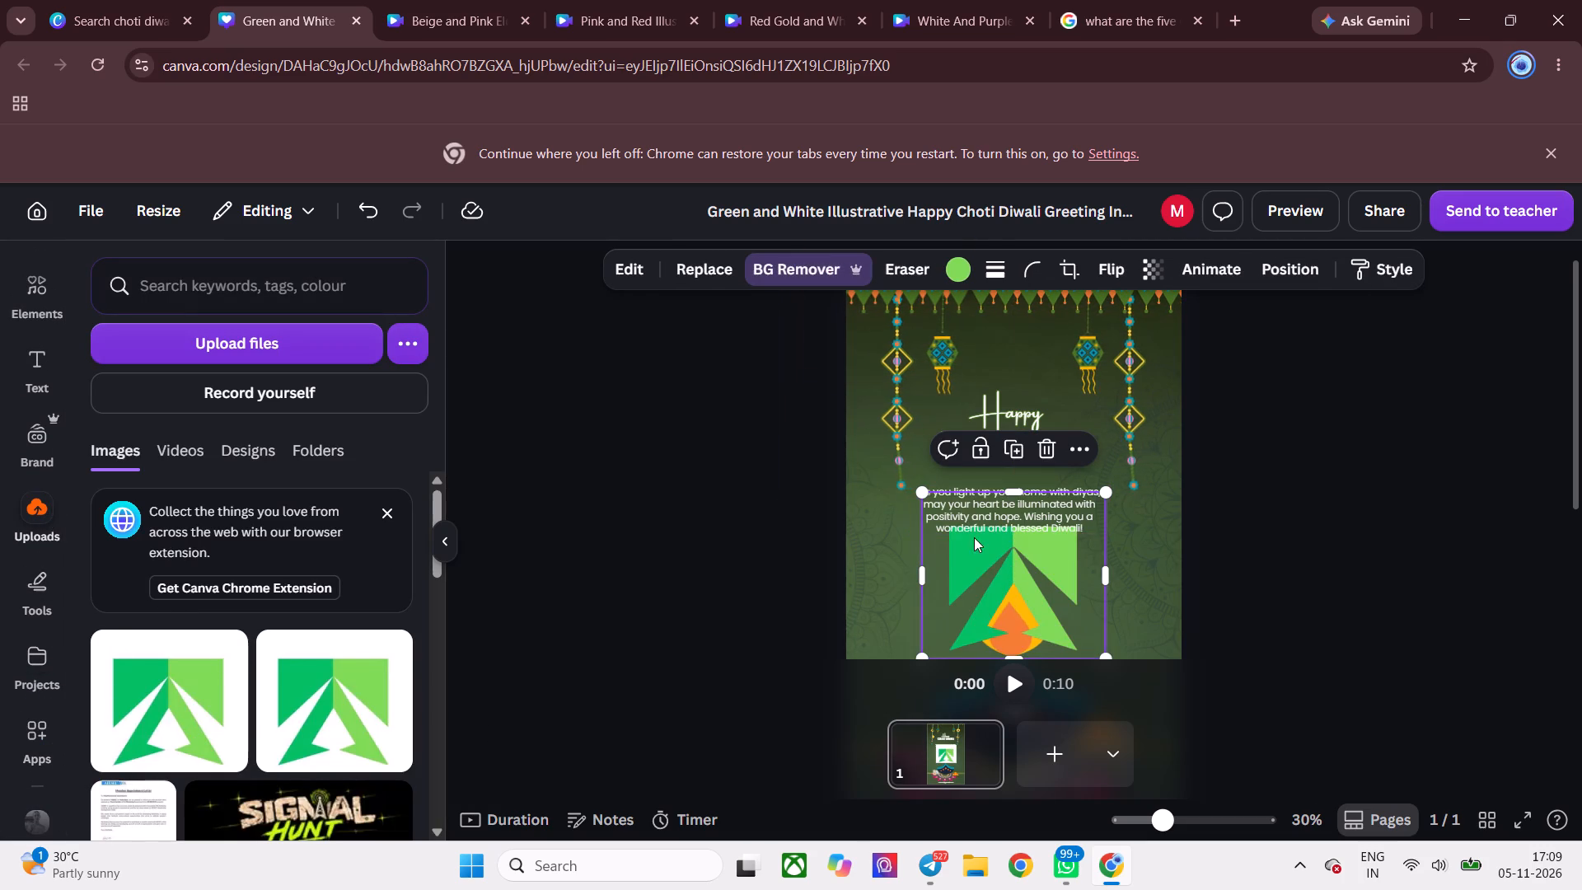
Shrink the logo and place it centred between the two lanterns above the Happy Choti Diwali heading.
left_click_drag(921, 490, 967, 533)
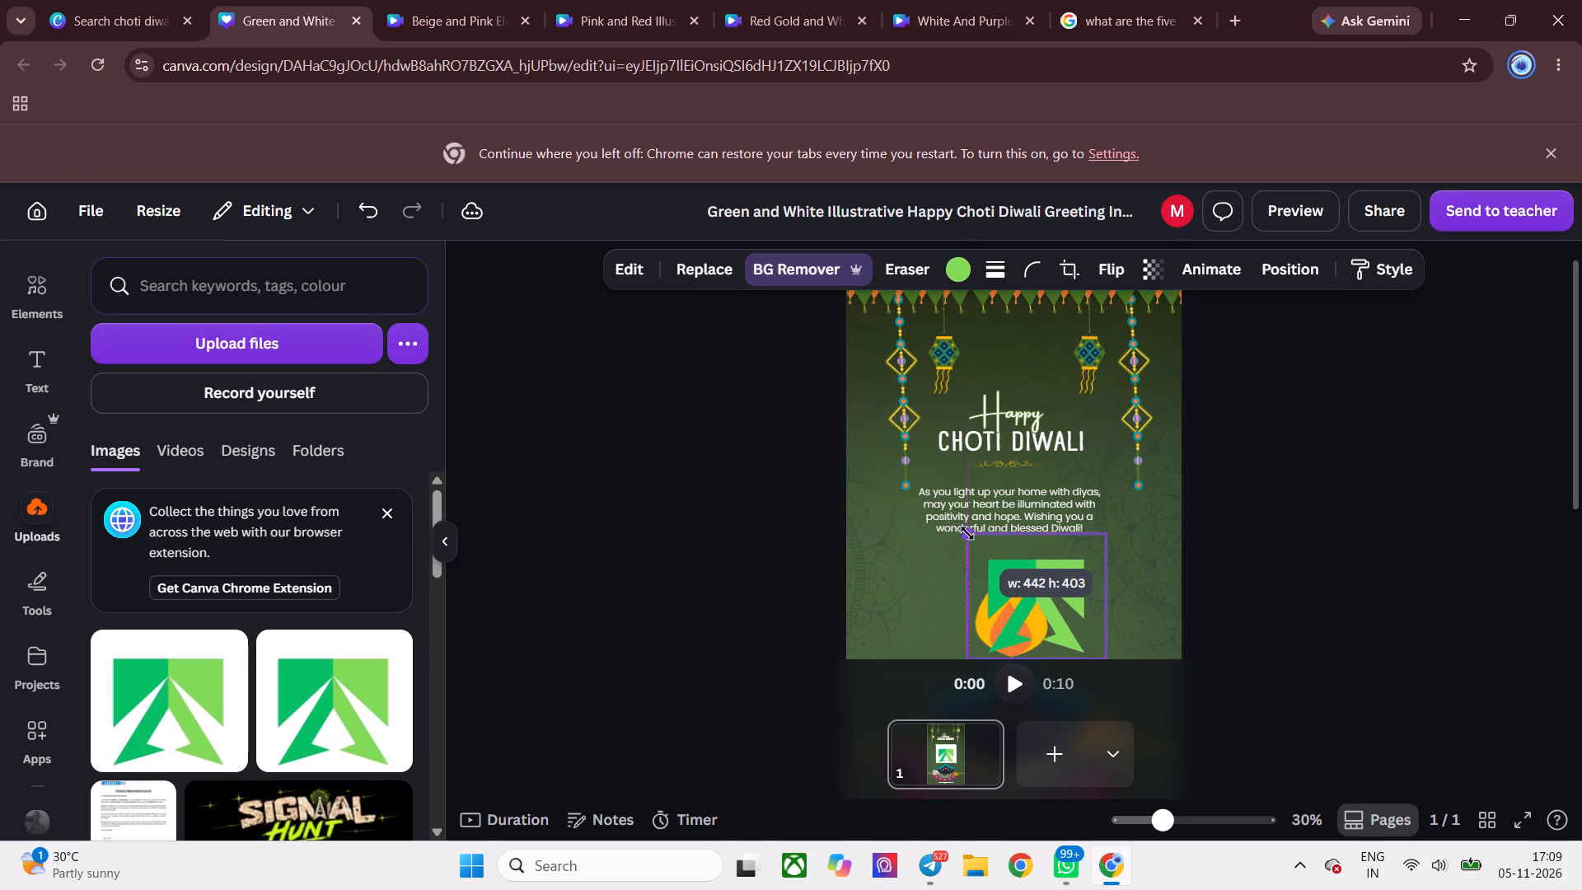
left_click_drag(967, 533, 1004, 563)
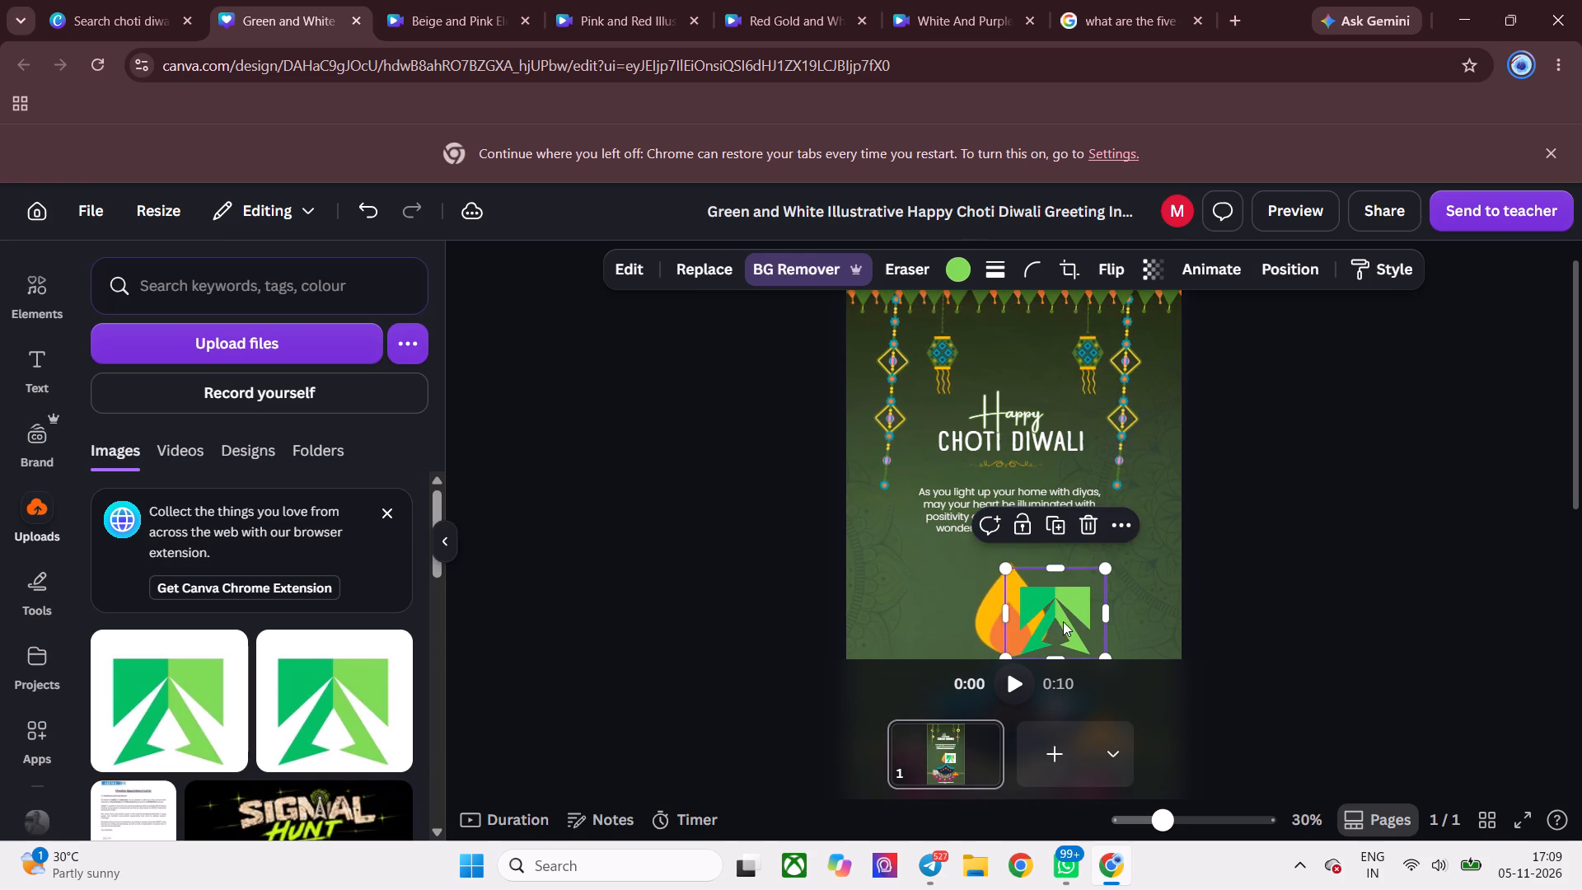
left_click_drag(1063, 621, 1016, 362)
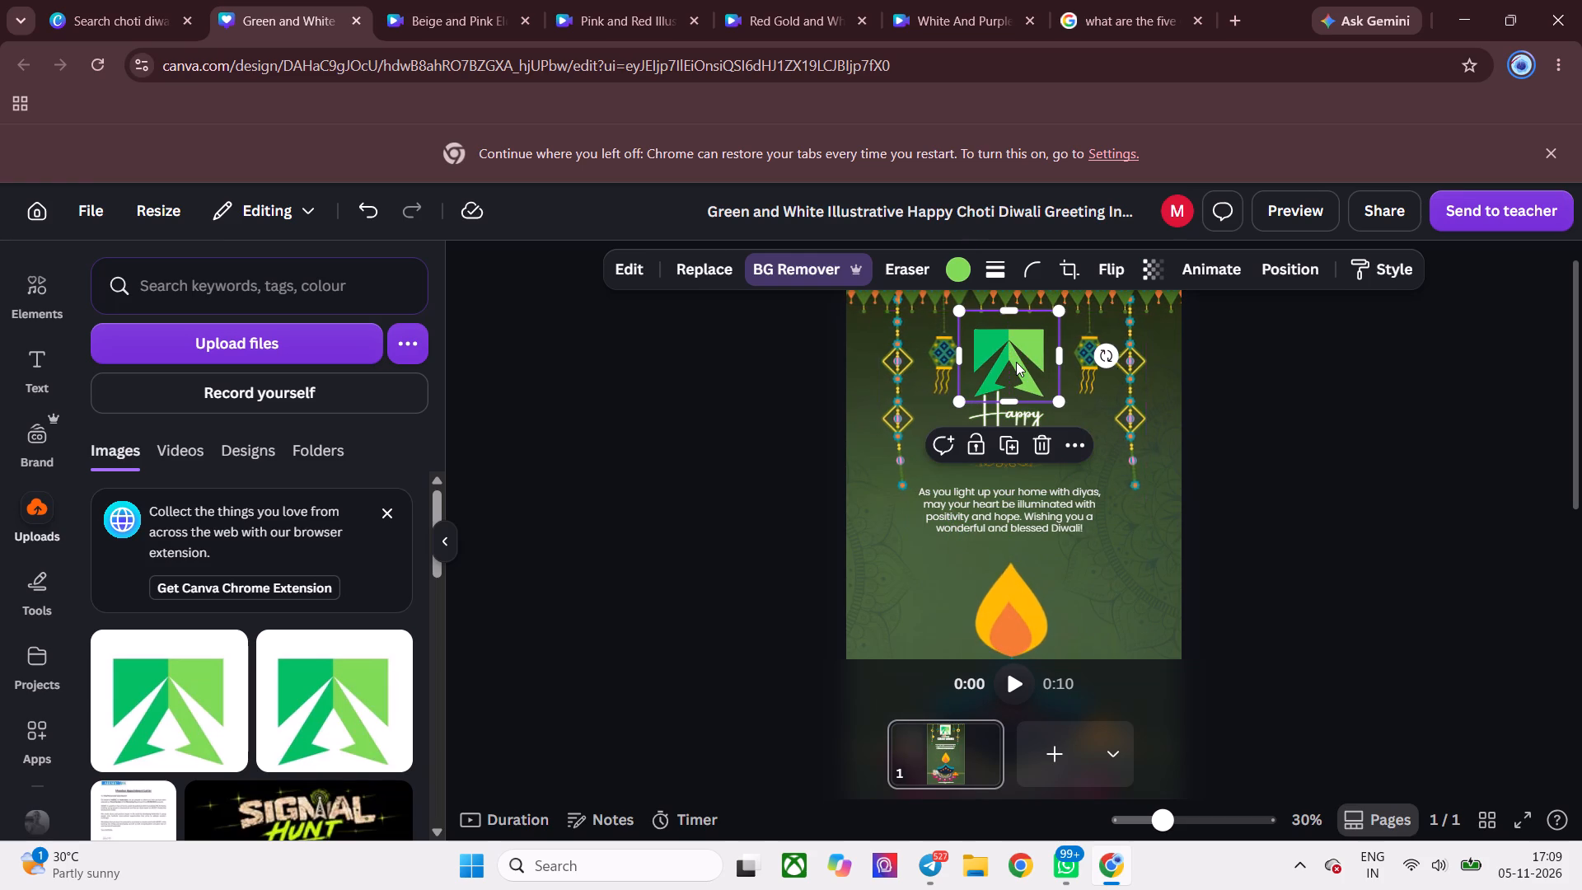
left_click_drag(957, 302, 985, 320)
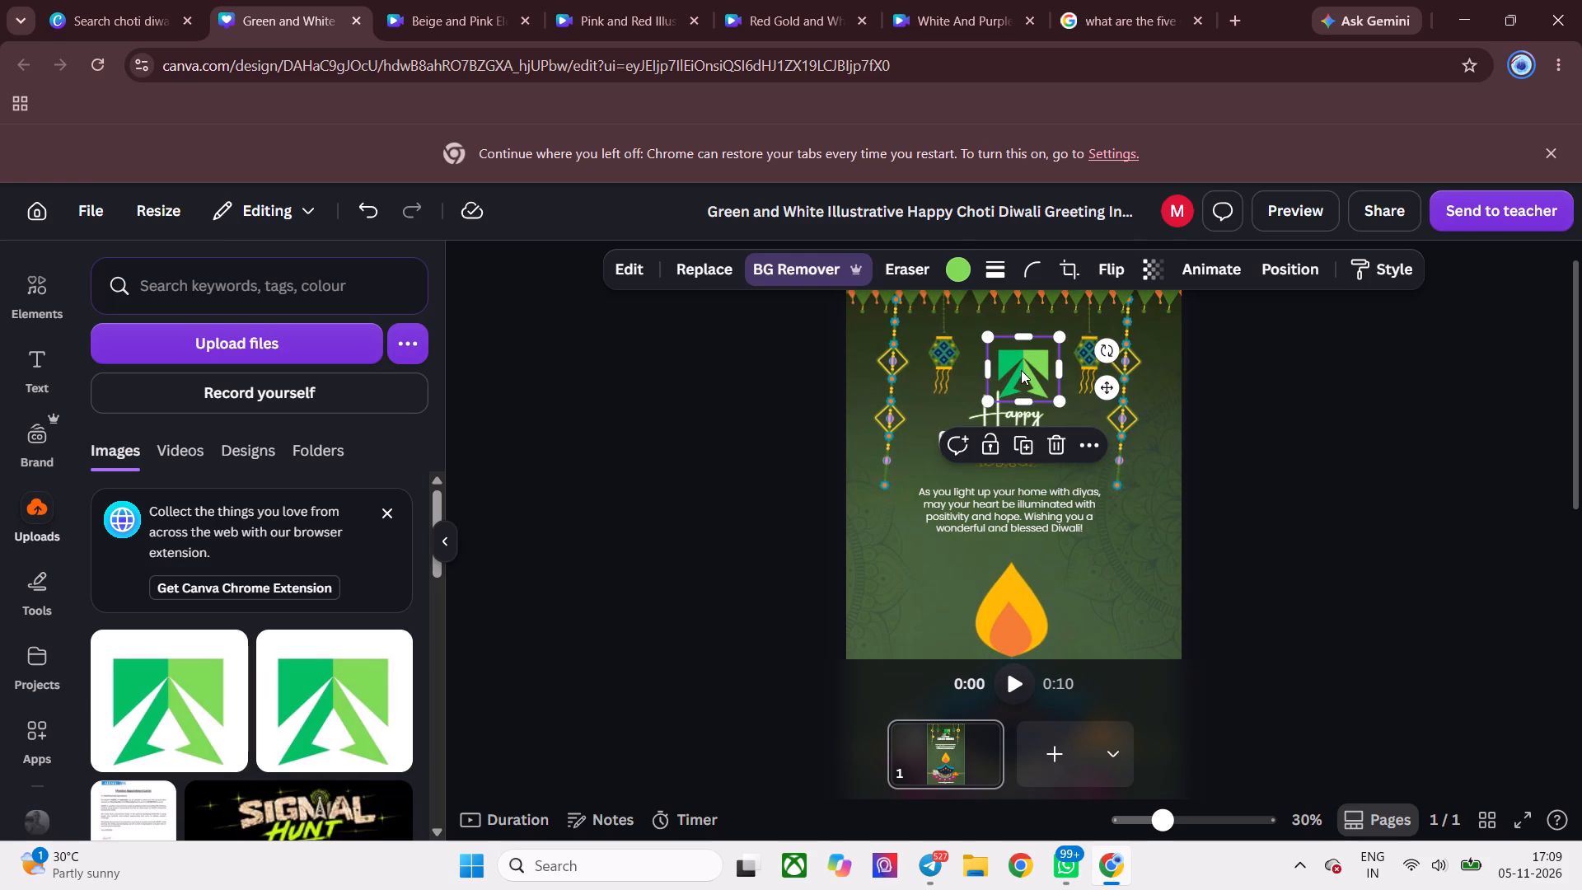
left_click_drag(1021, 370, 1001, 347)
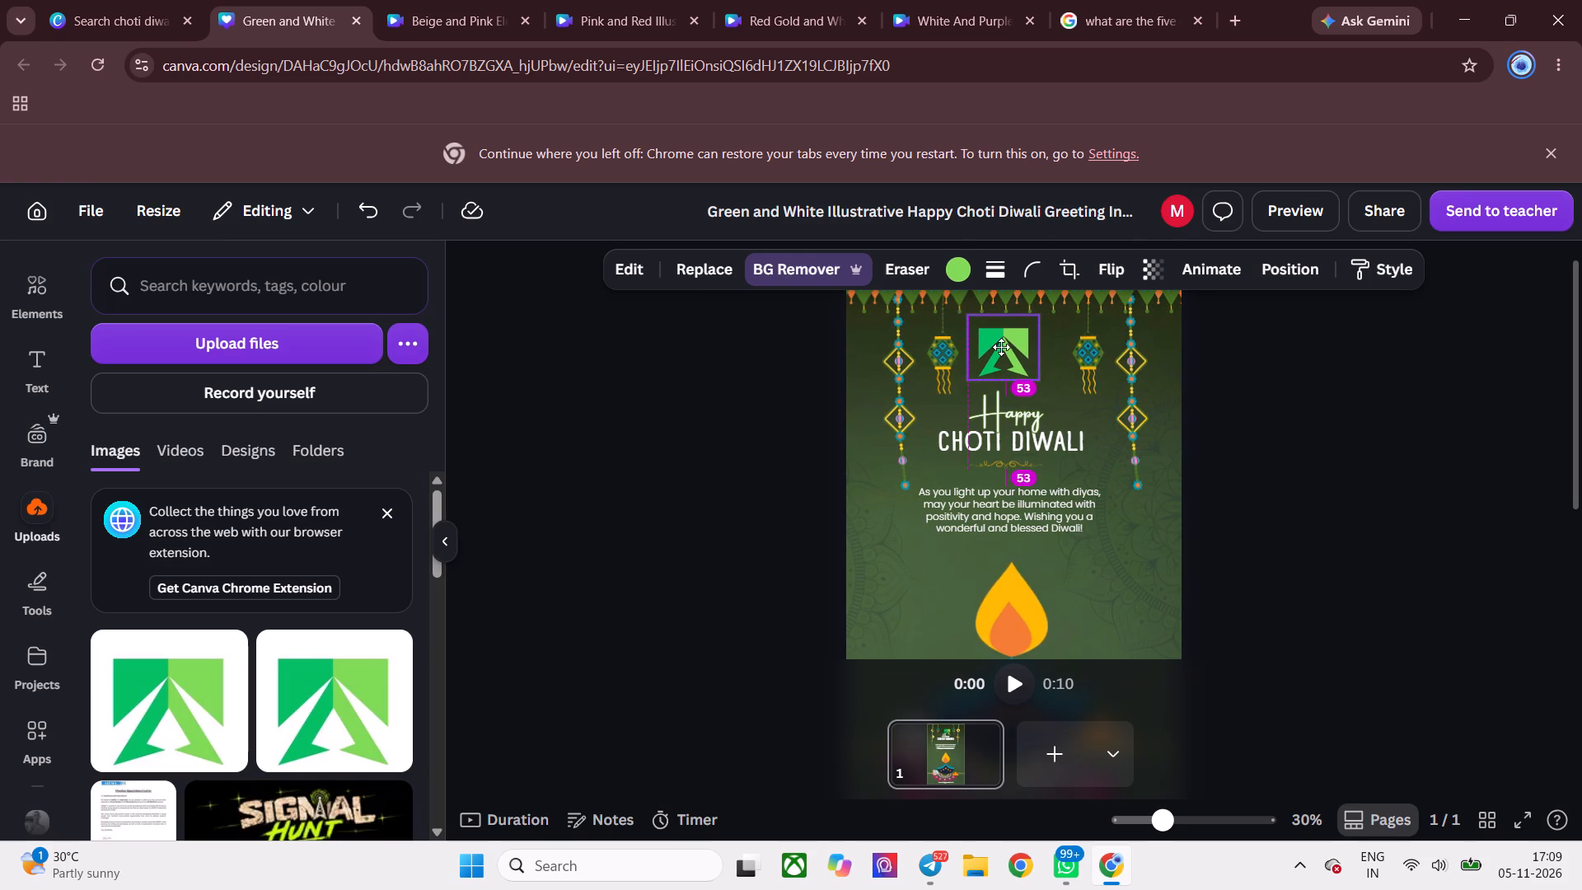
left_click_drag(1001, 347, 1003, 344)
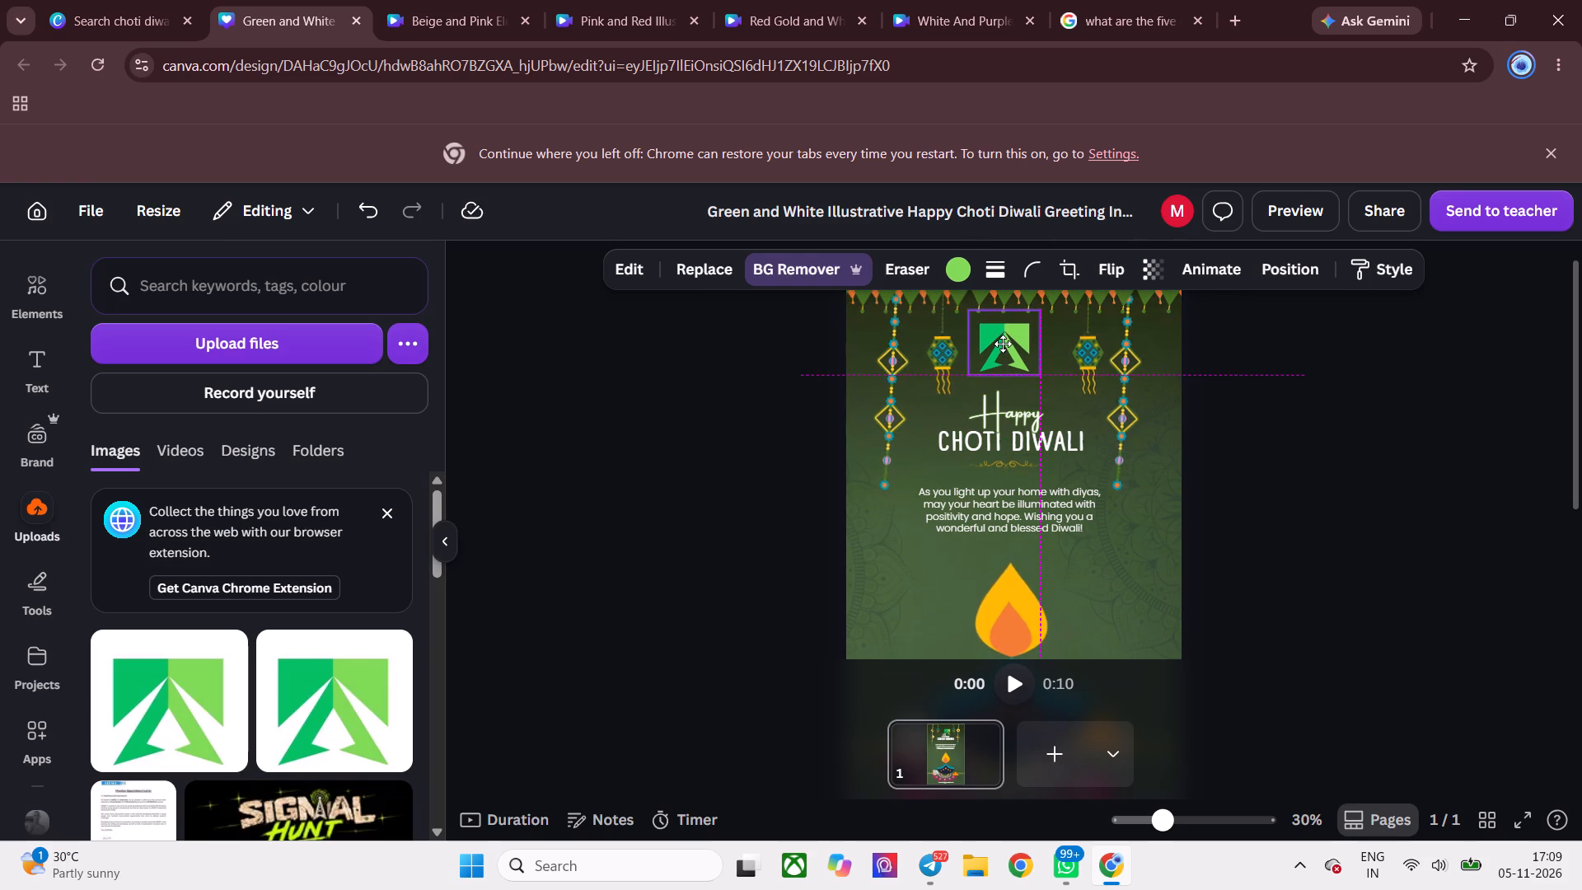
left_click_drag(1003, 344, 1009, 344)
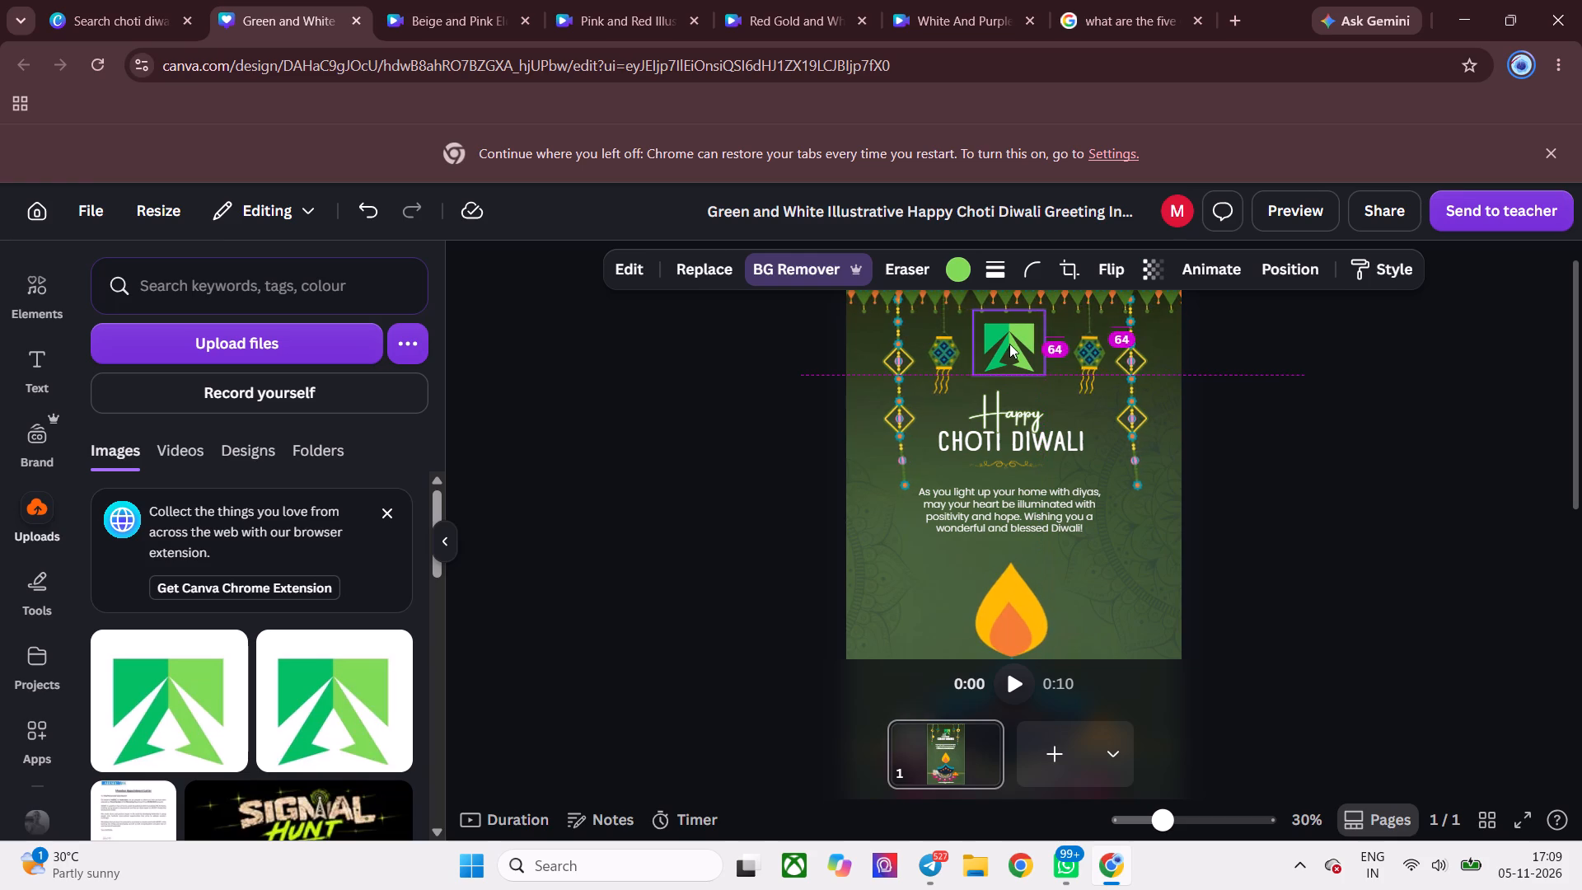
left_click(731, 377)
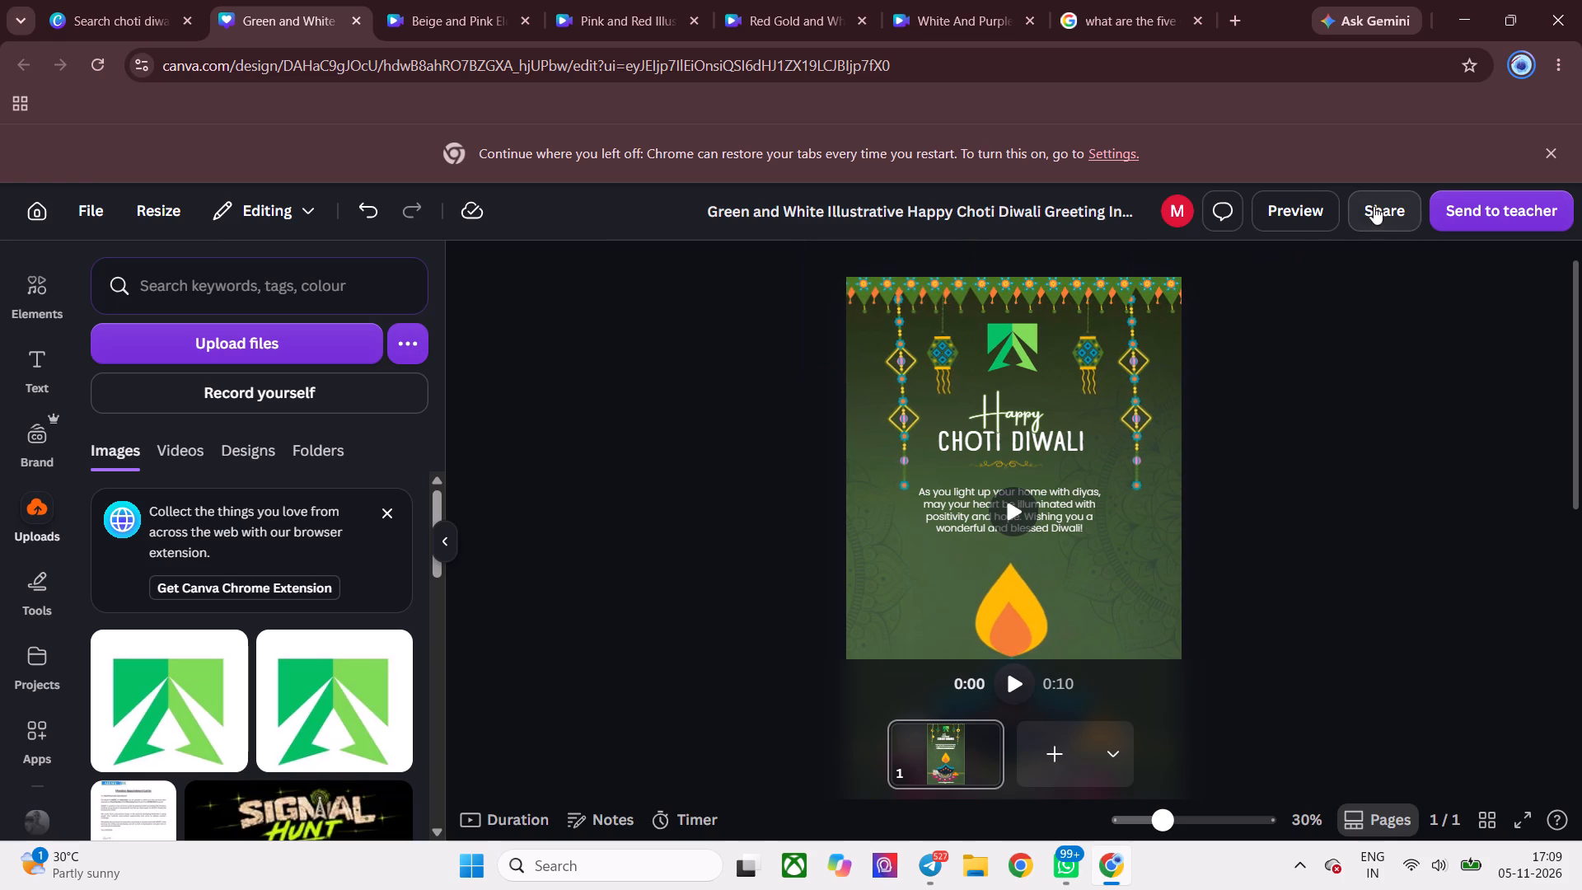
Preview the Choti Diwali design with the placed logo and return to editing.
left_click(1326, 193)
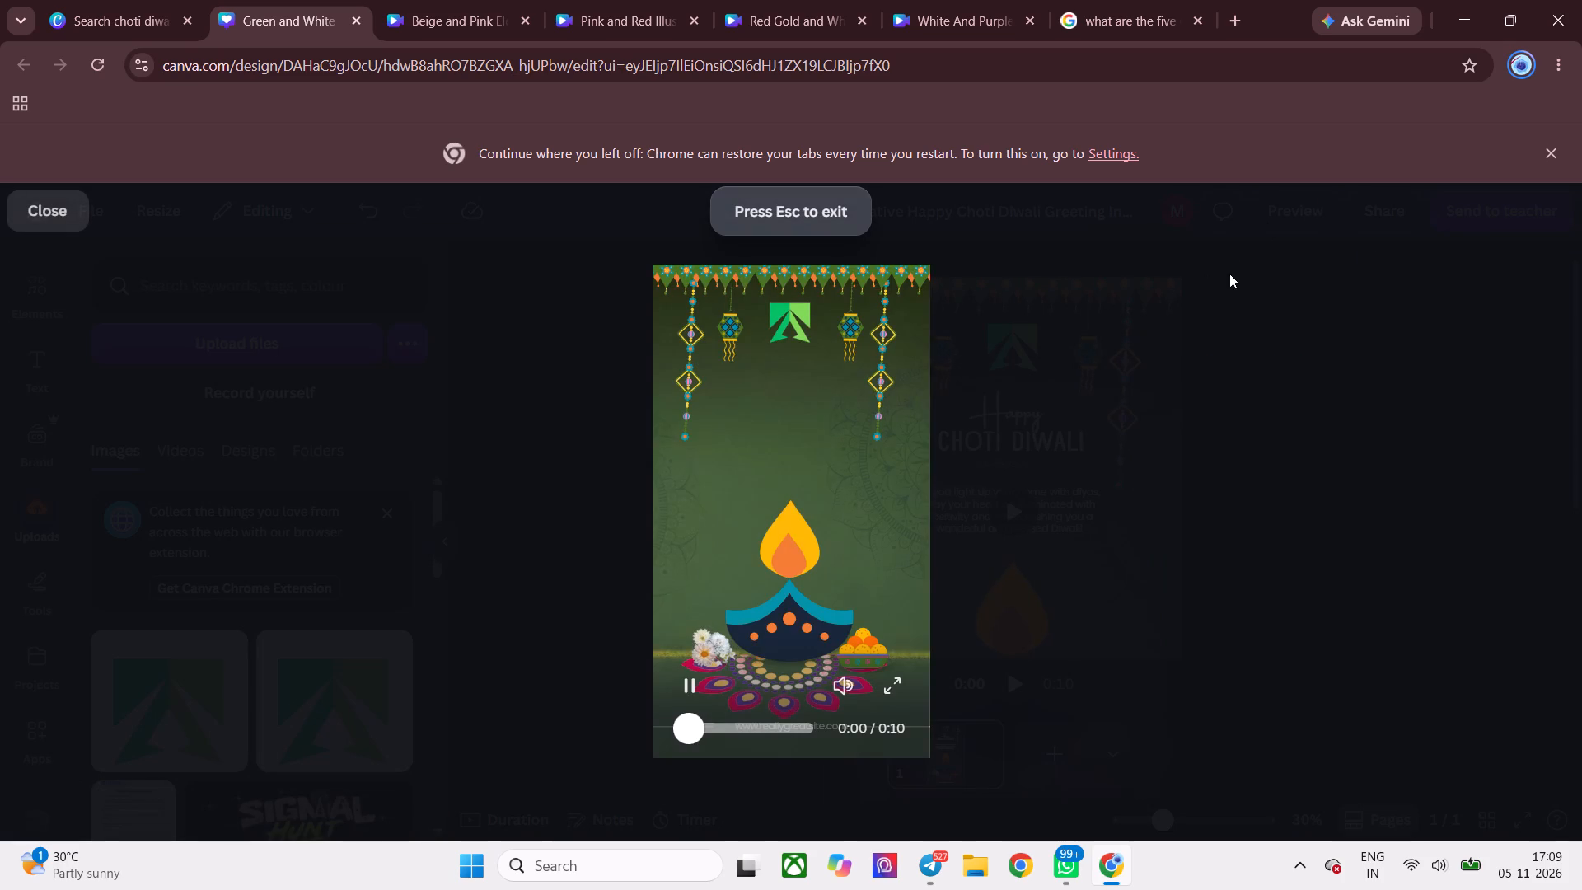
left_click(1203, 362)
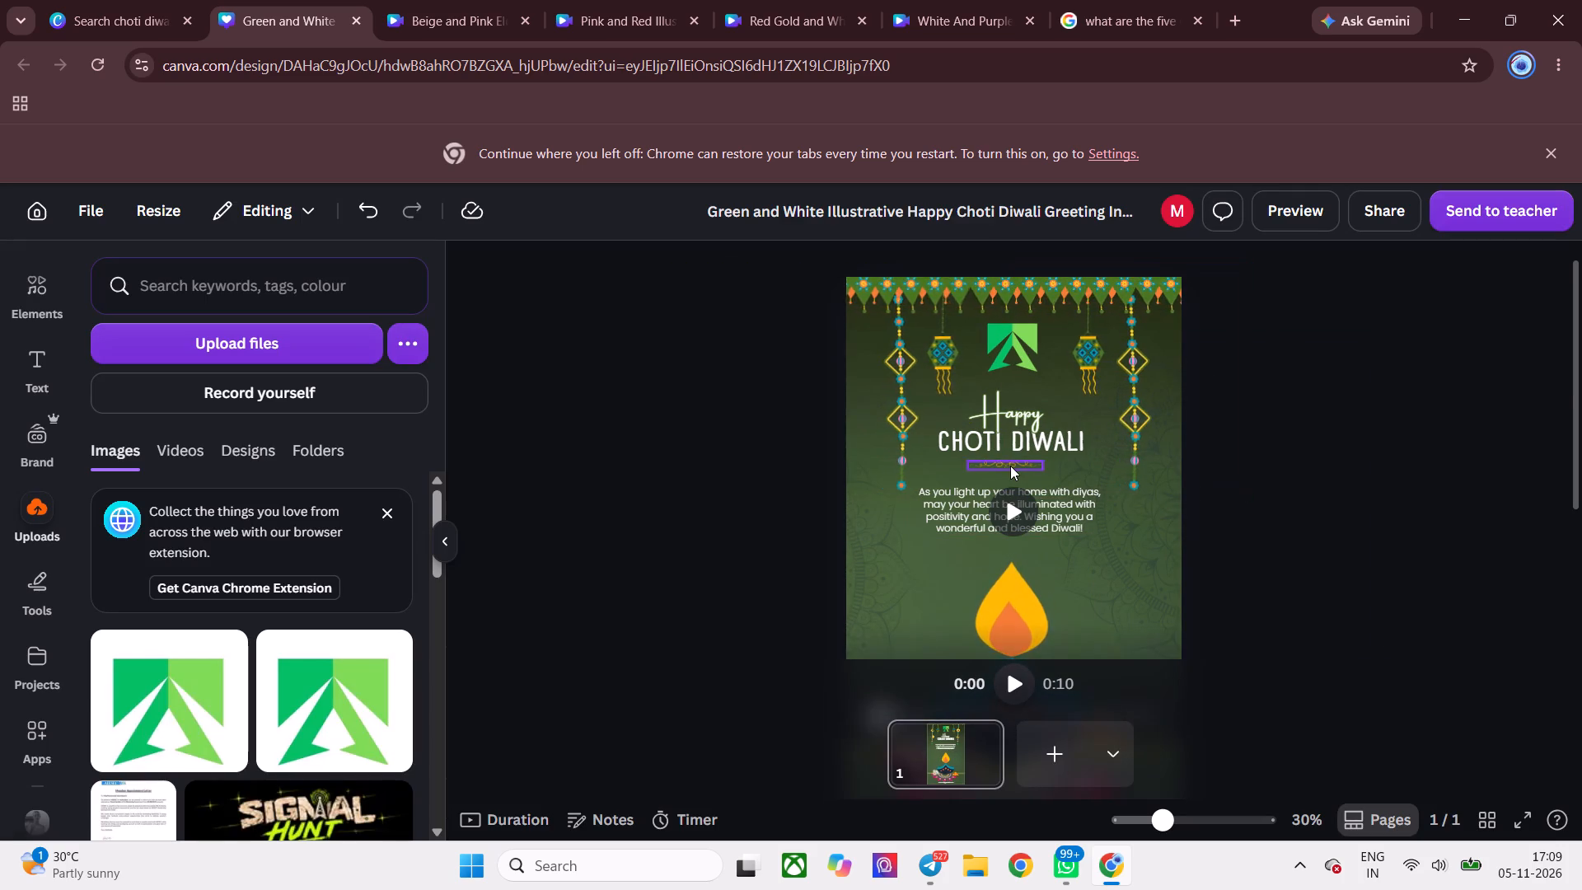
Replace the placeholder website text below the rangoli with HILLSAFE PRIVATE LIMITED.
scroll(1010, 466, "down", 3)
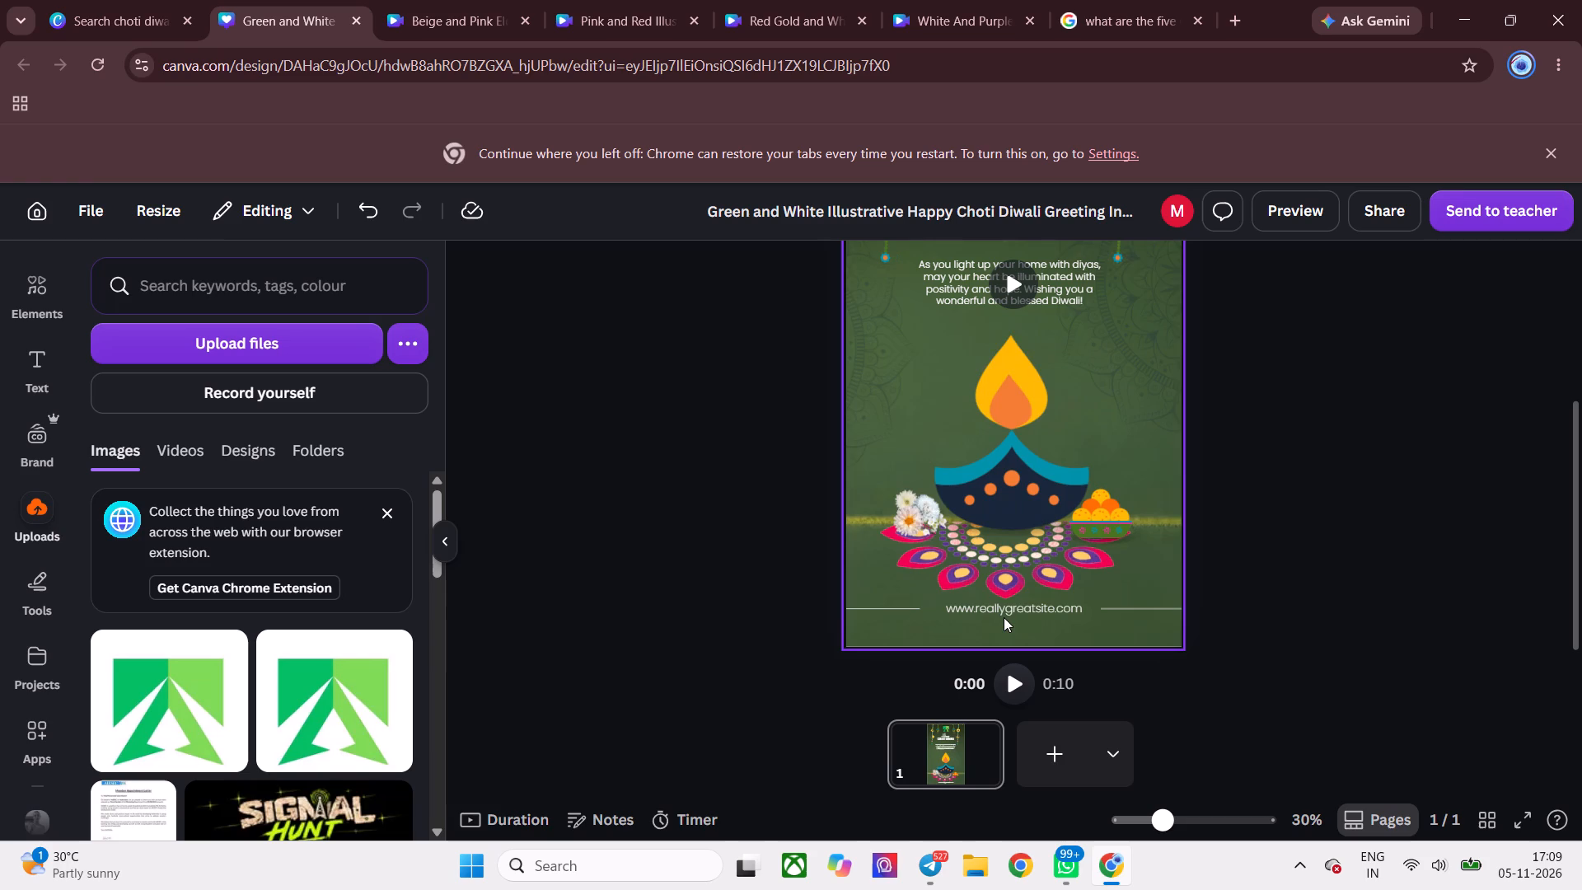
triple_click(1014, 609)
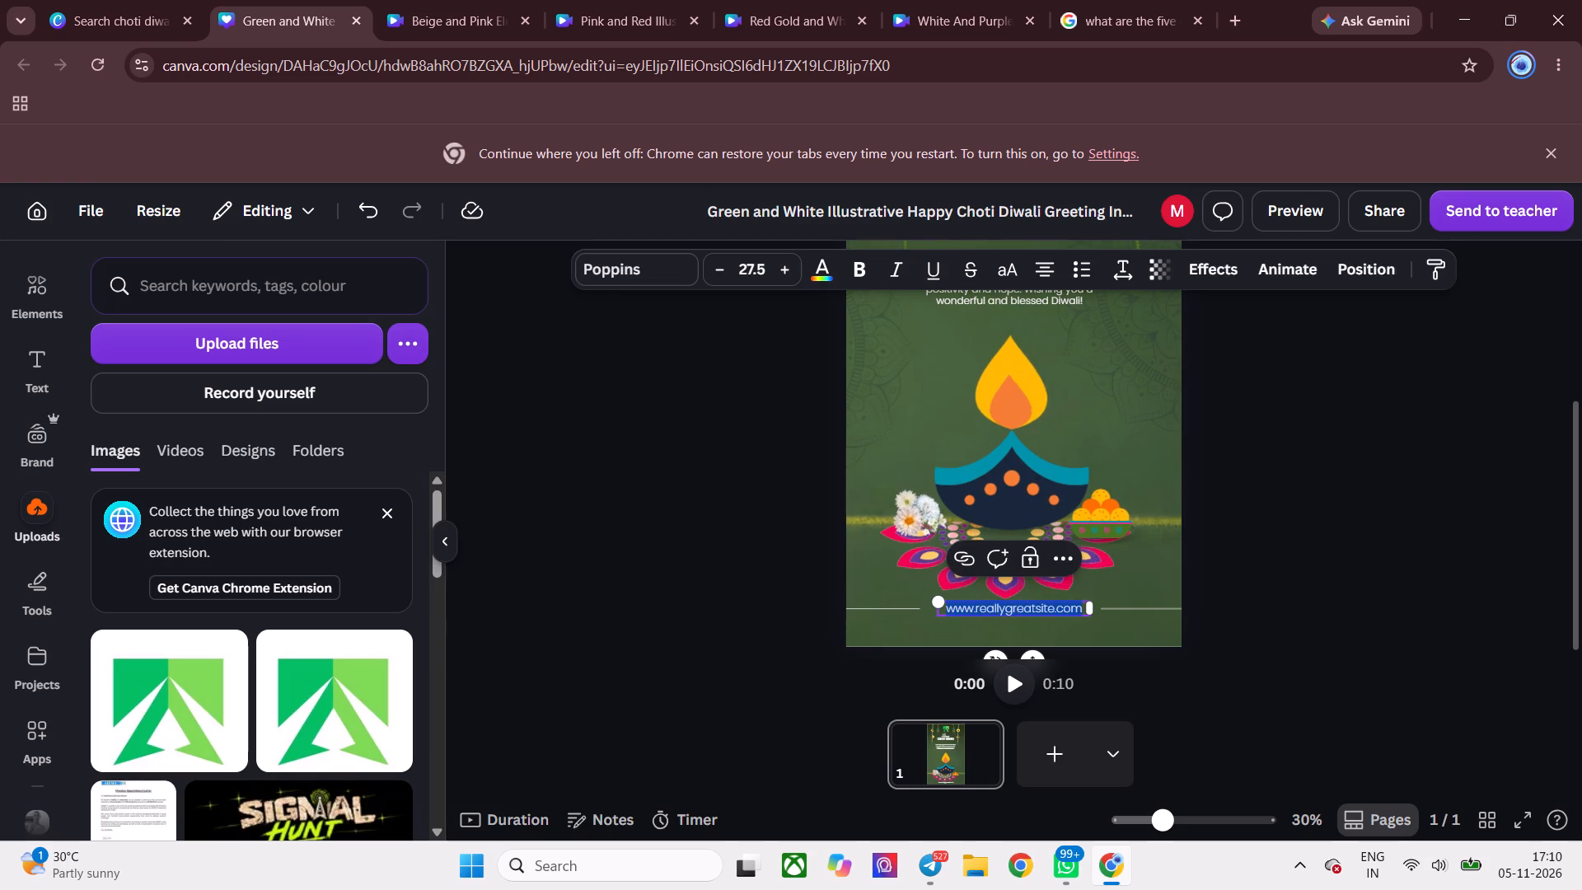
key("BackSpace")
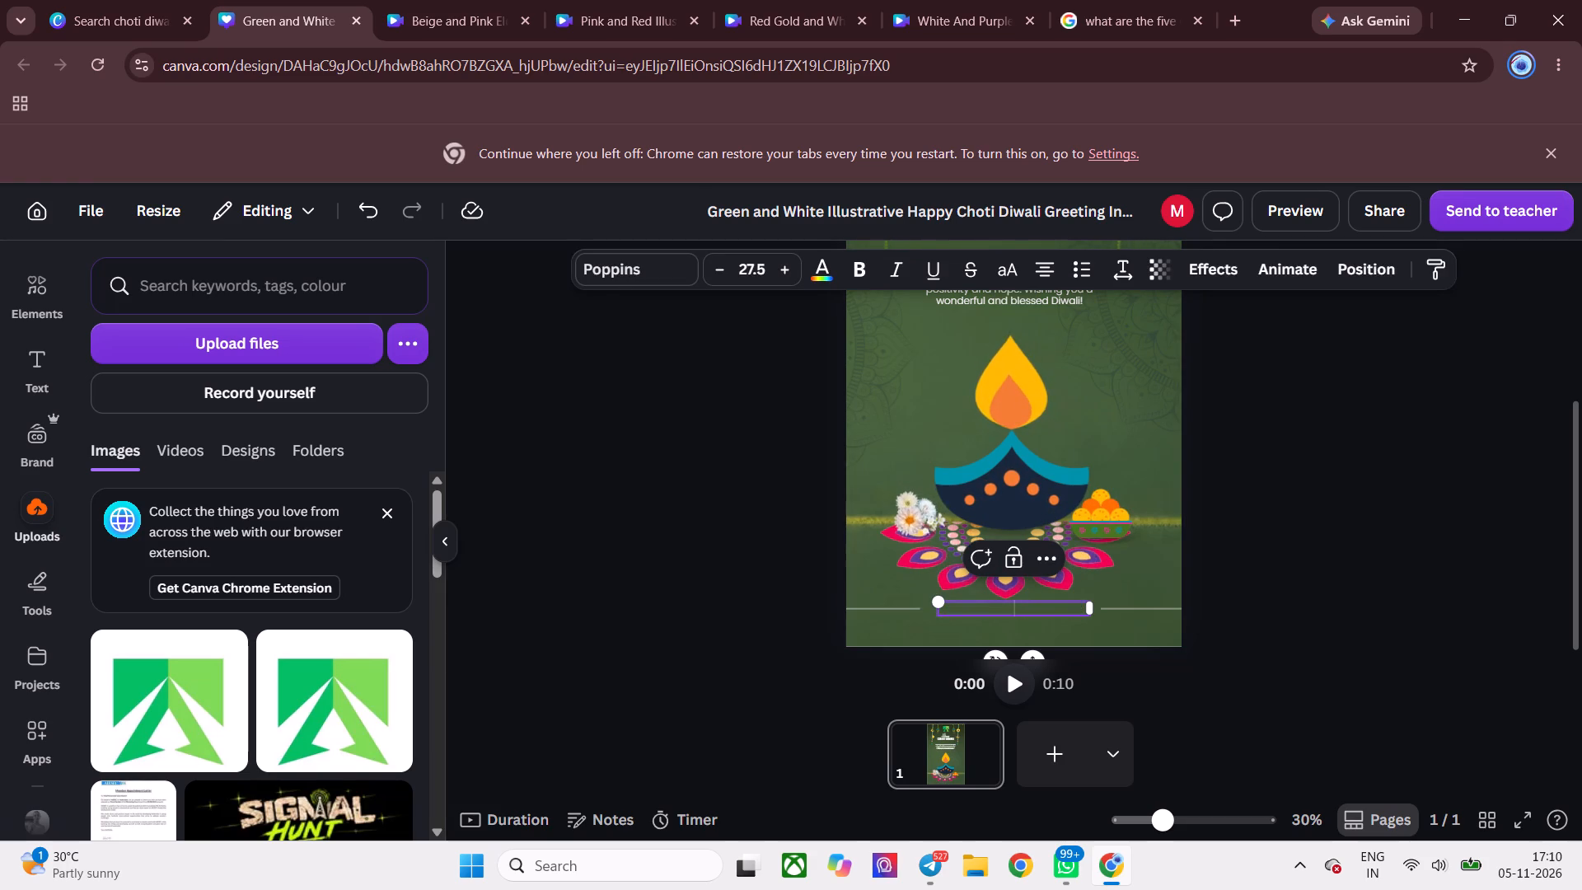
type("HI")
type("LL")
type("SAFE P")
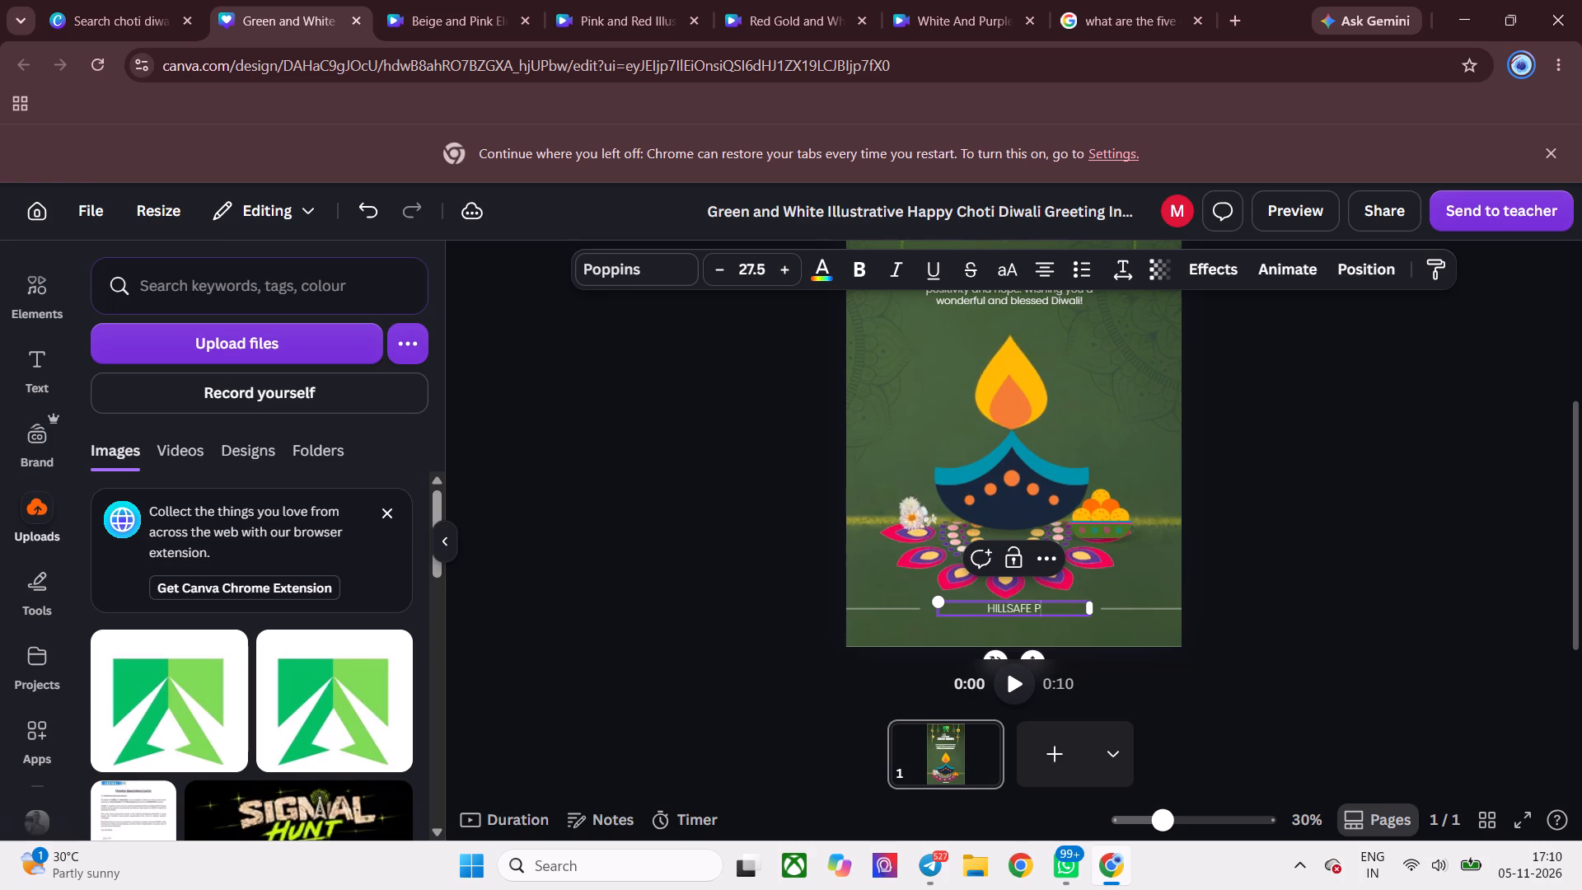
type("RIVATE LIMITED")
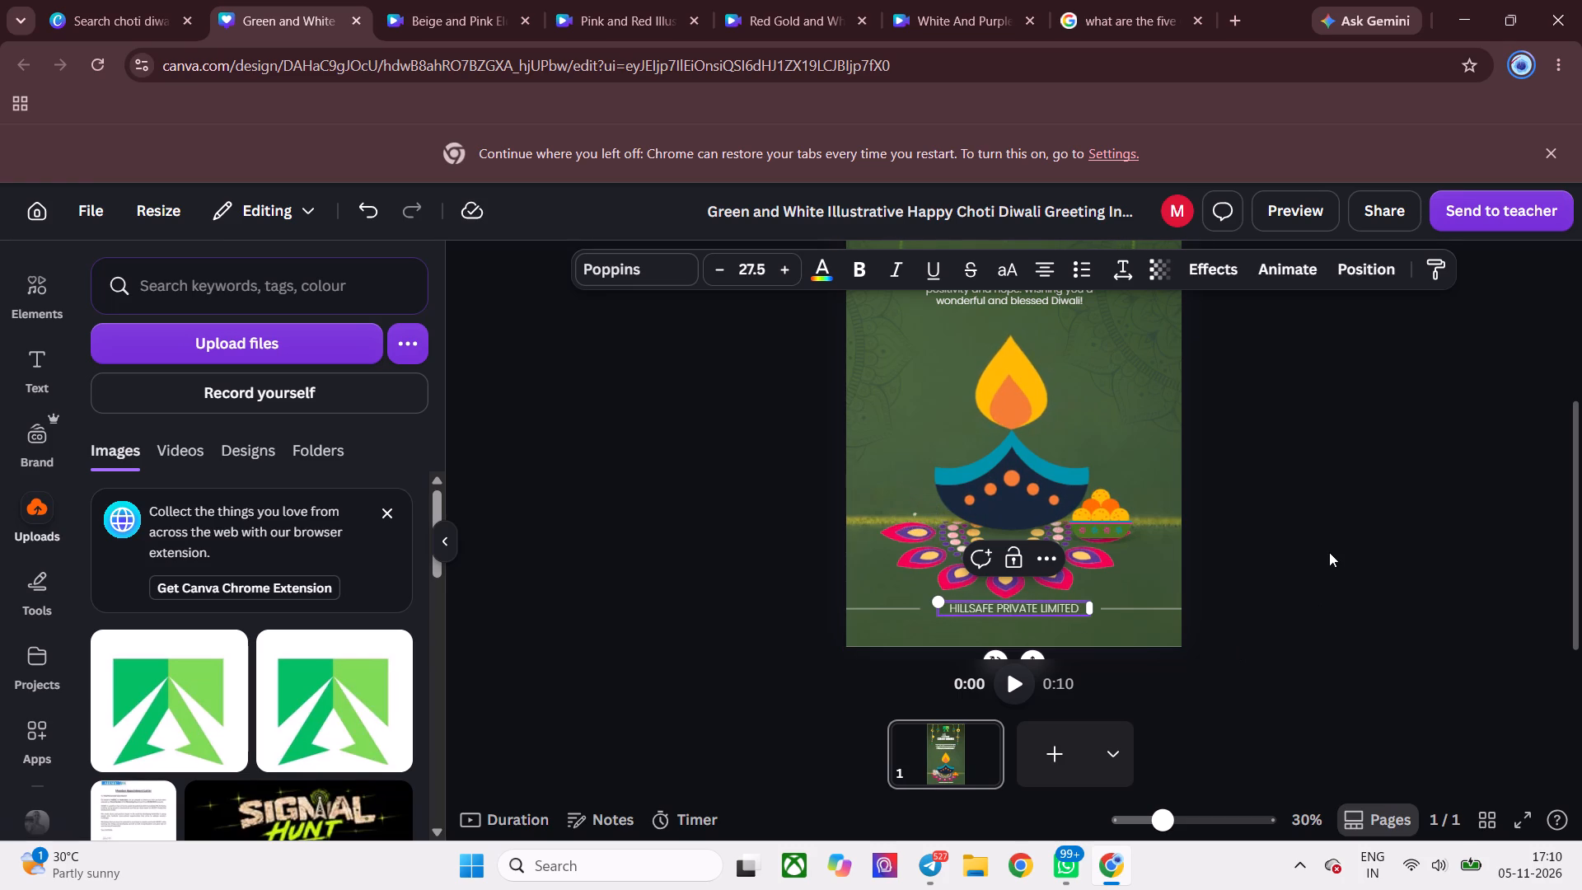
left_click(1329, 552)
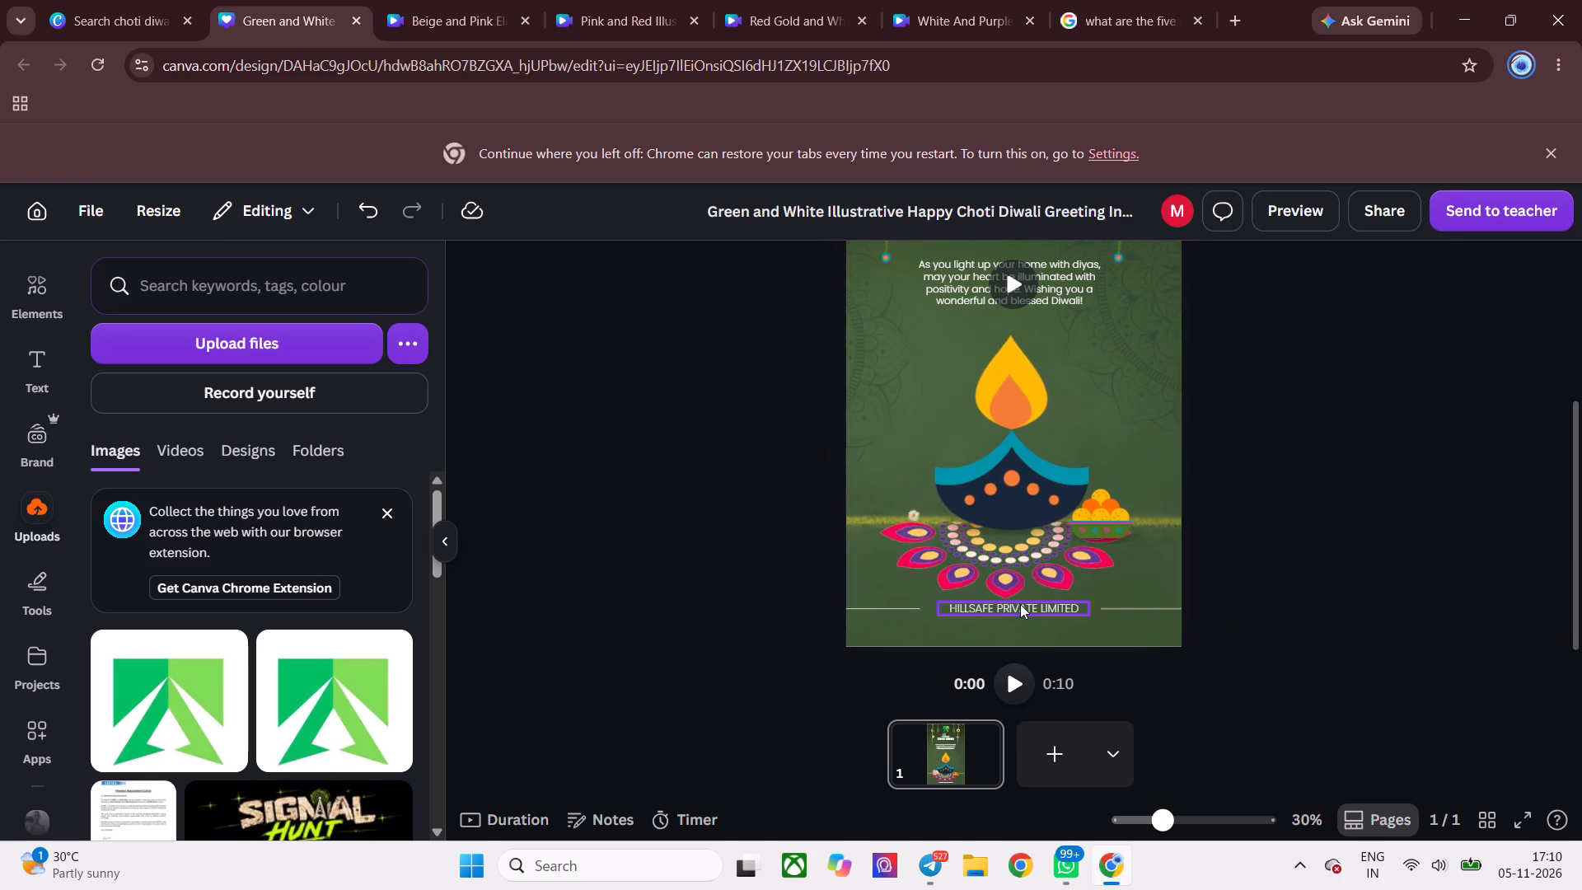
Centre the HILLSAFE PRIVATE LIMITED text between the two thin lines below the rangoli, level with them, checking the placement in a preview.
left_click(1020, 604)
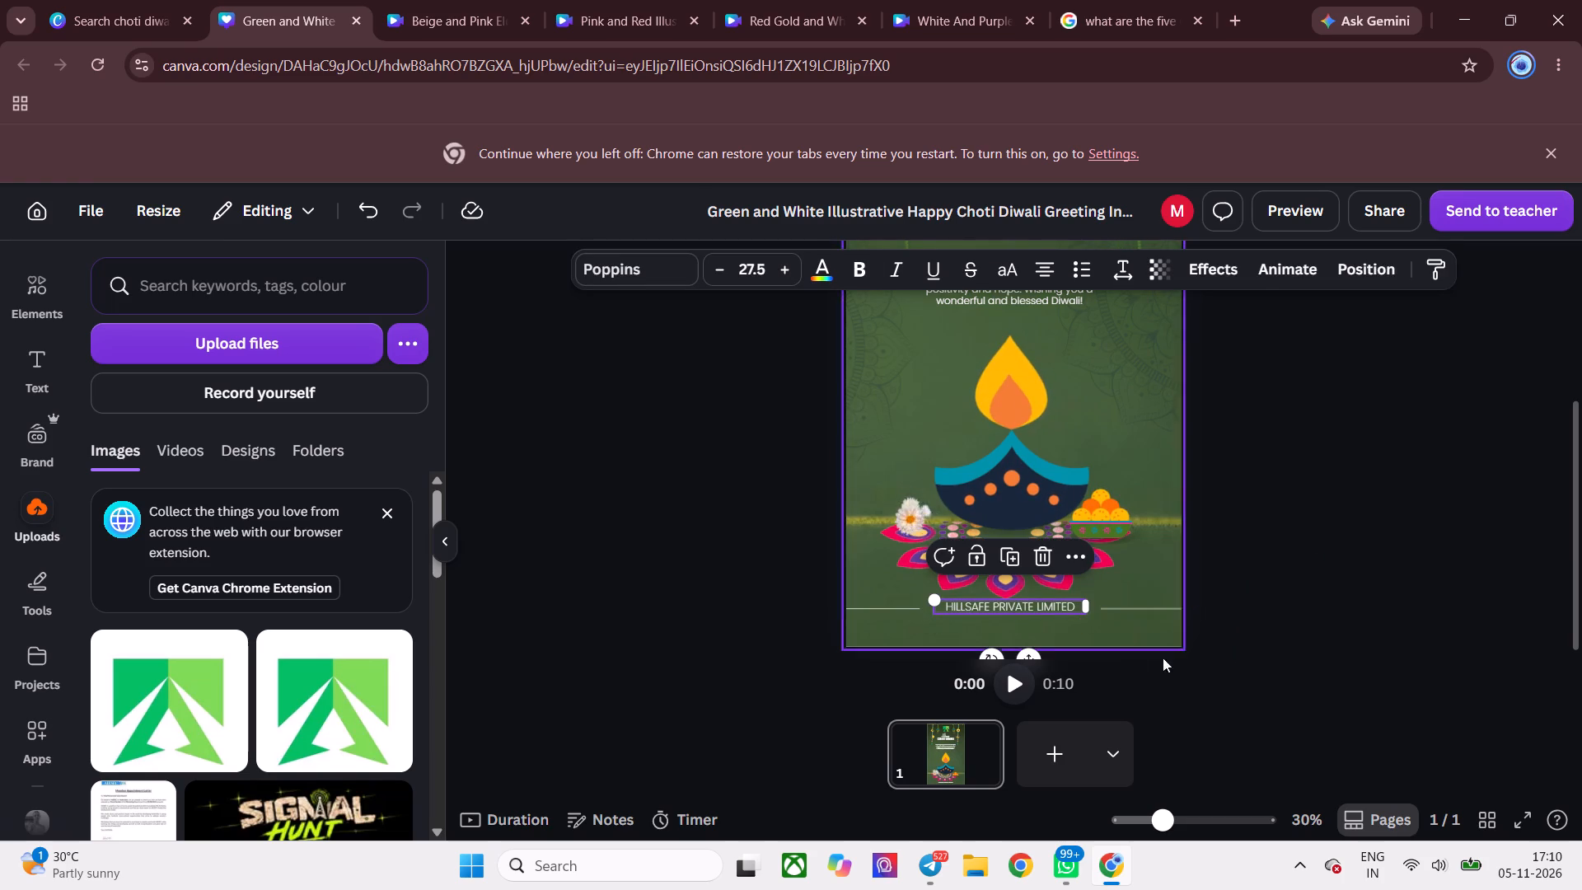
left_click(1023, 608)
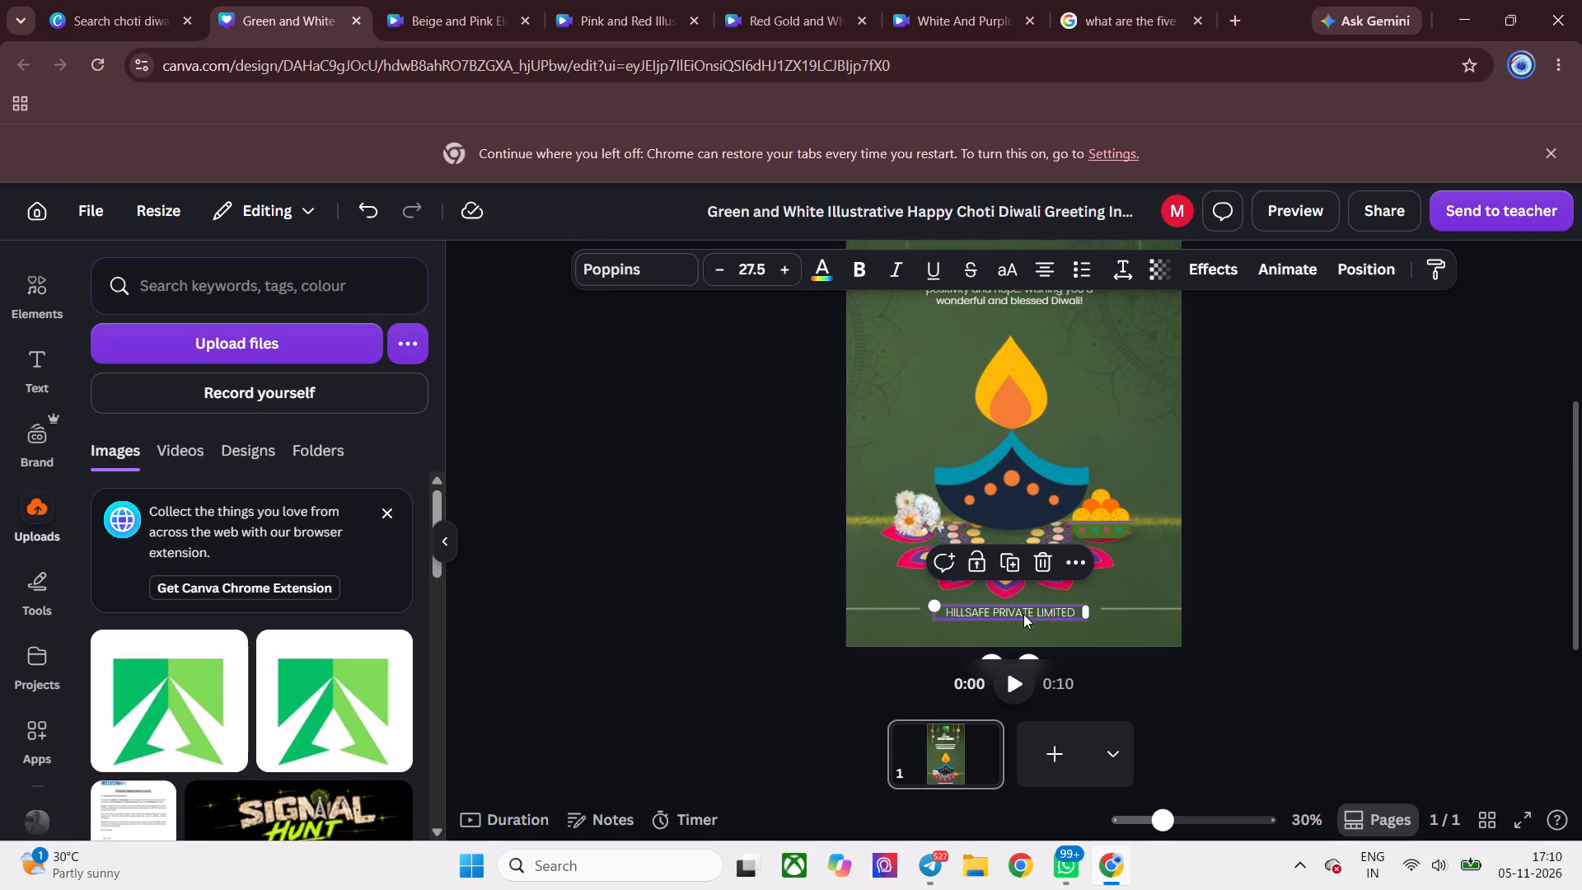
left_click(1372, 529)
left_click(1274, 219)
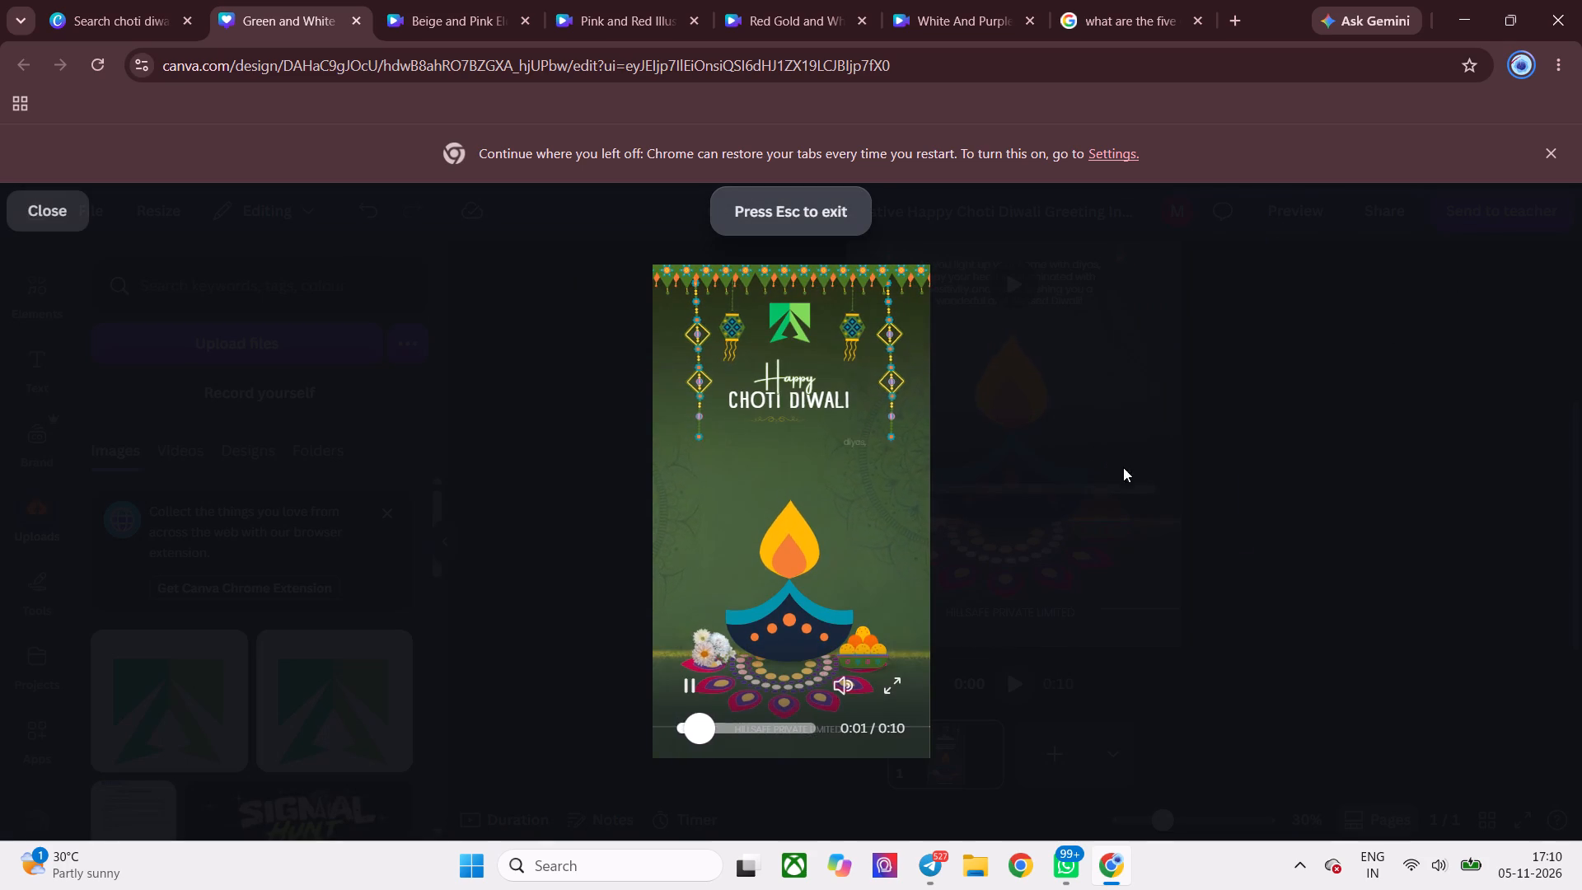
left_click(1165, 568)
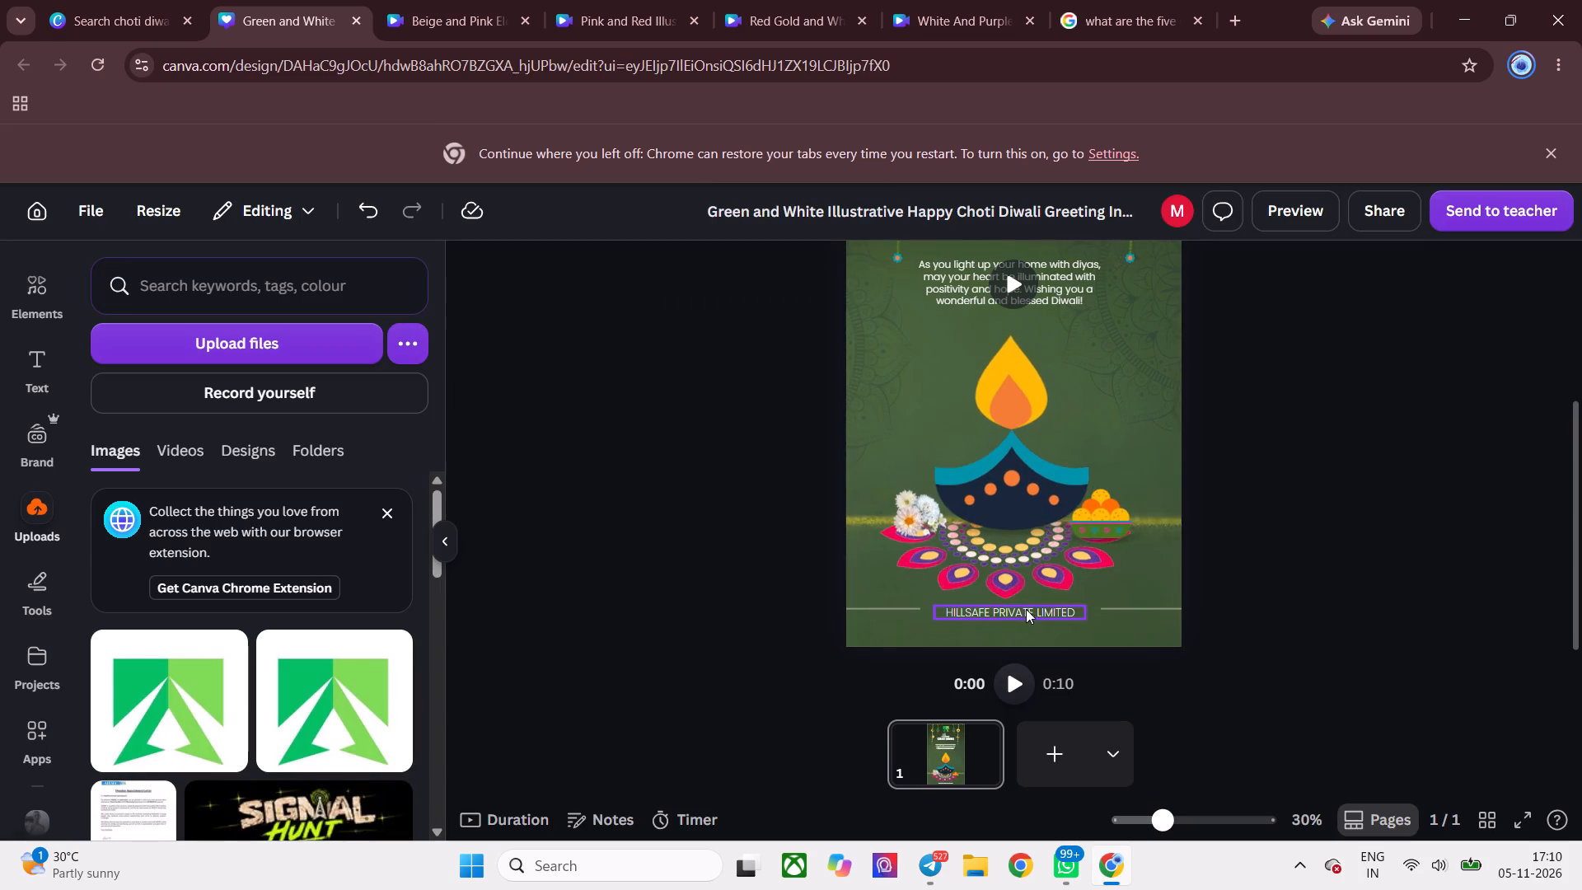
left_click(1027, 608)
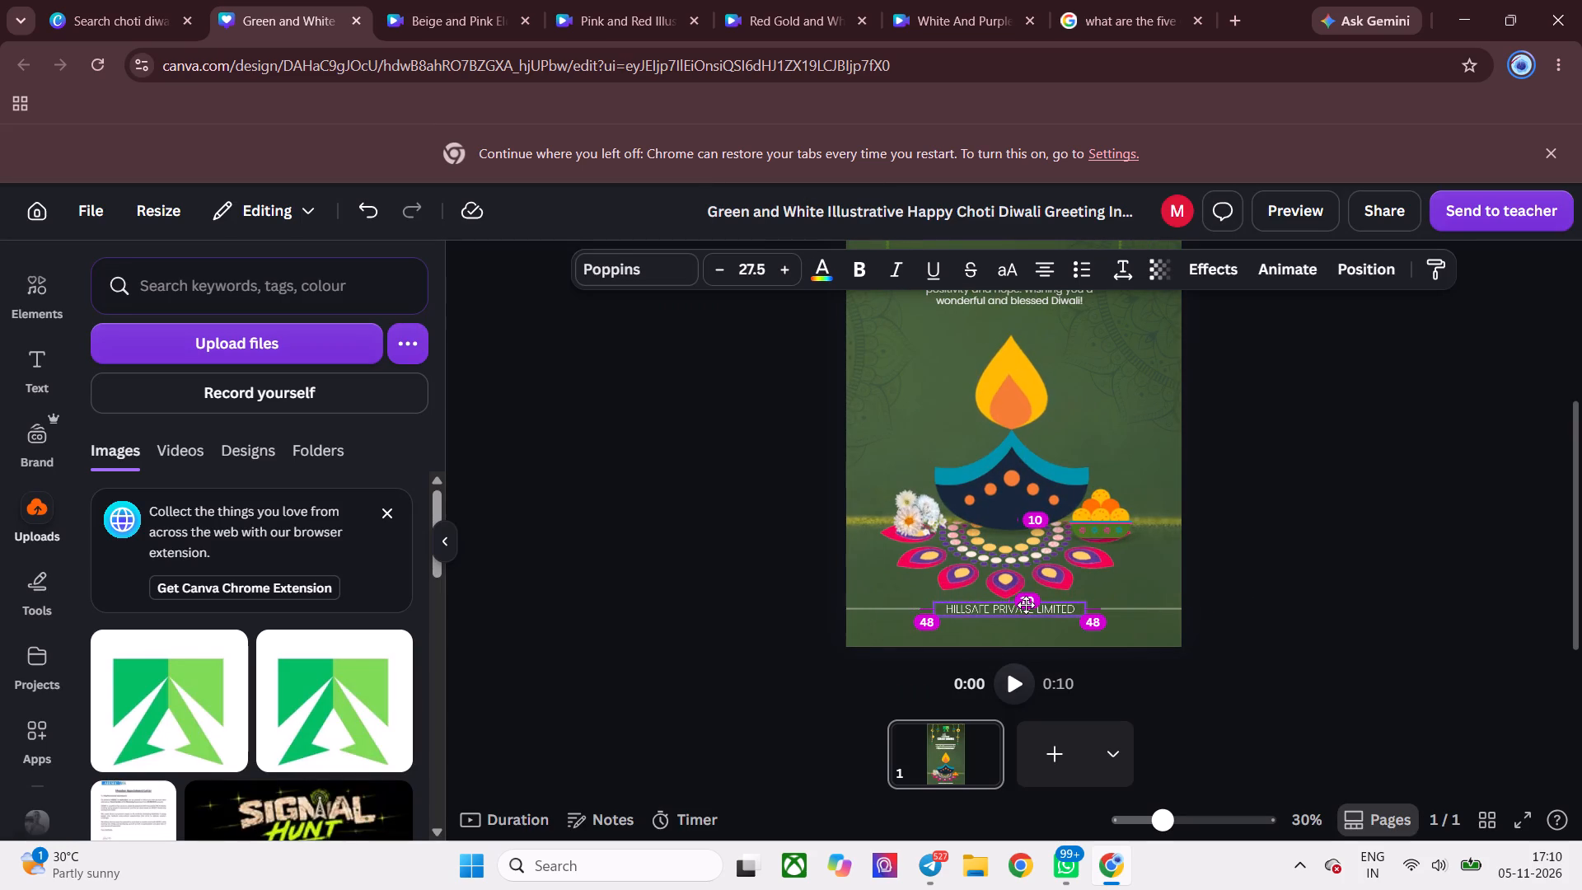
left_click(1026, 605)
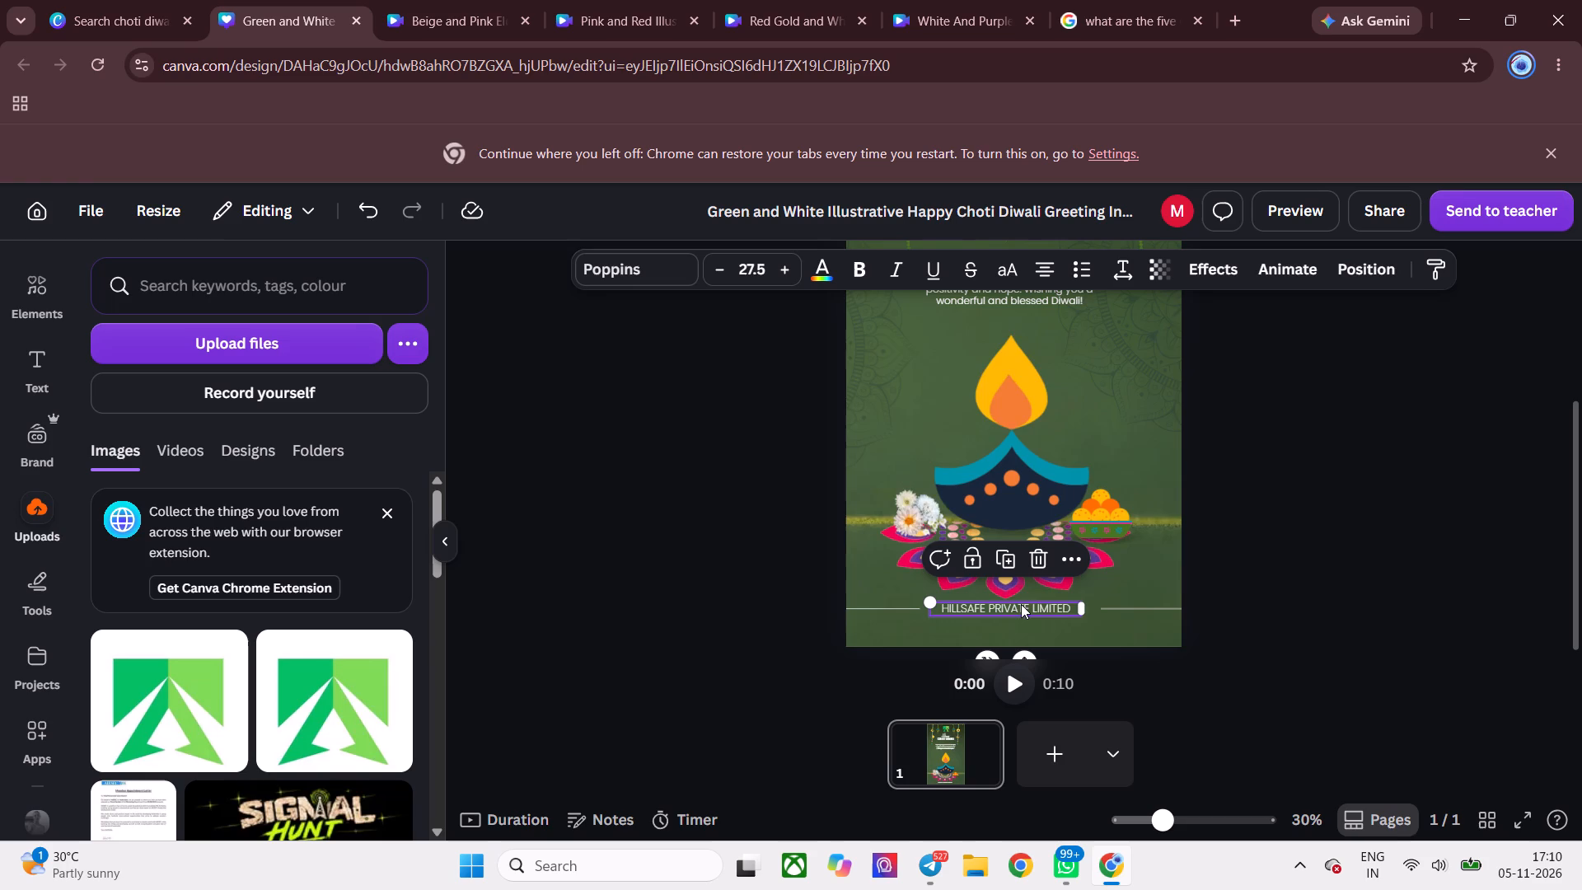
left_click(1261, 560)
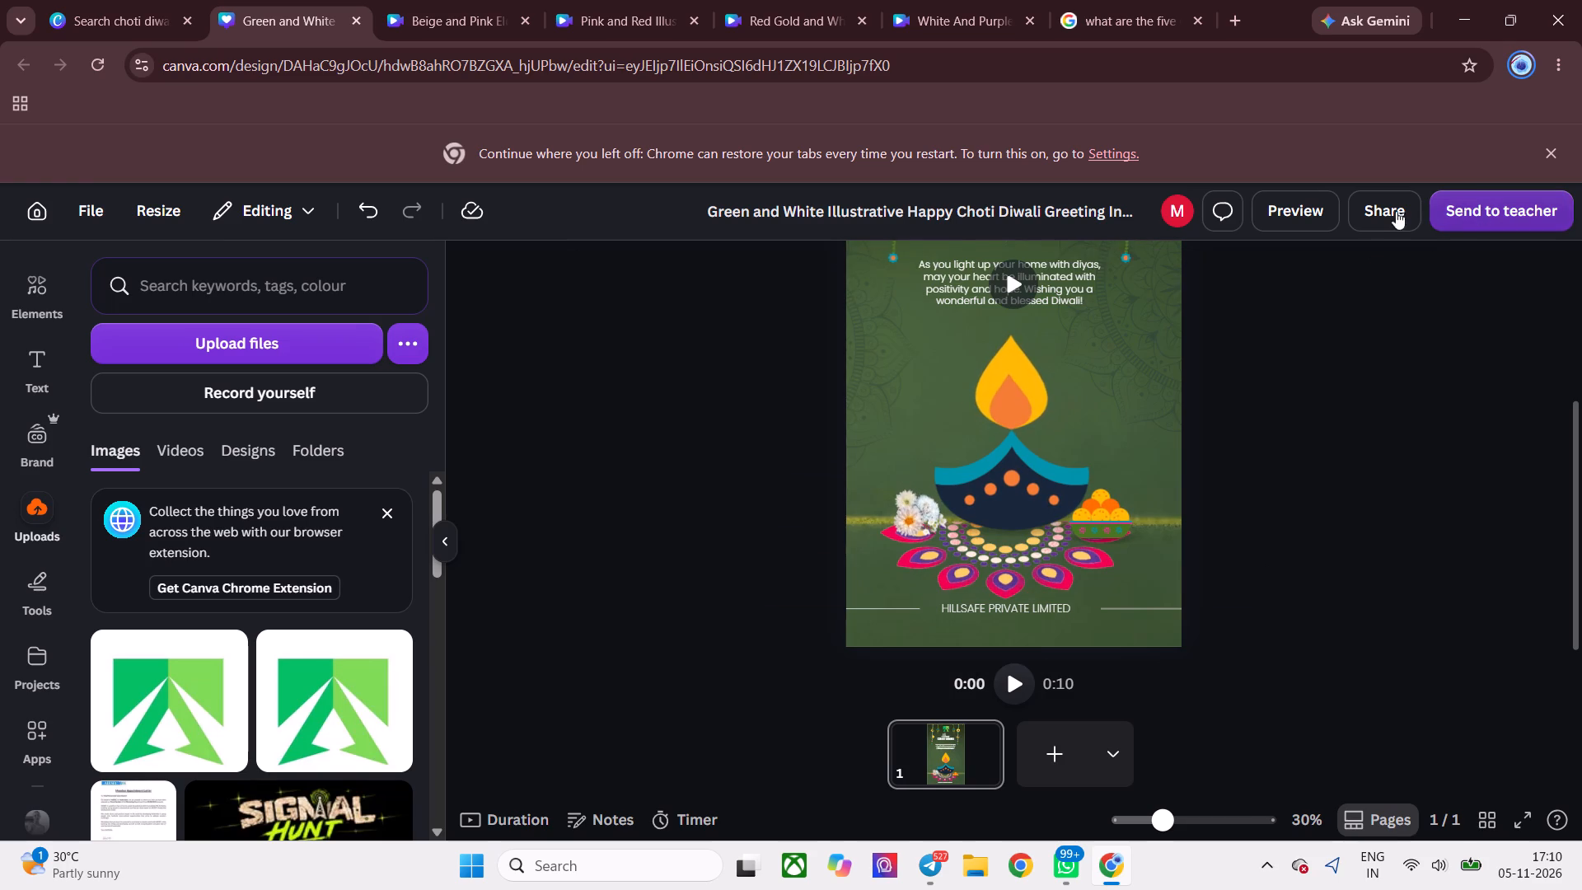
Preview the Choti Diwali design with the realigned company name and return to editing.
left_click(1303, 213)
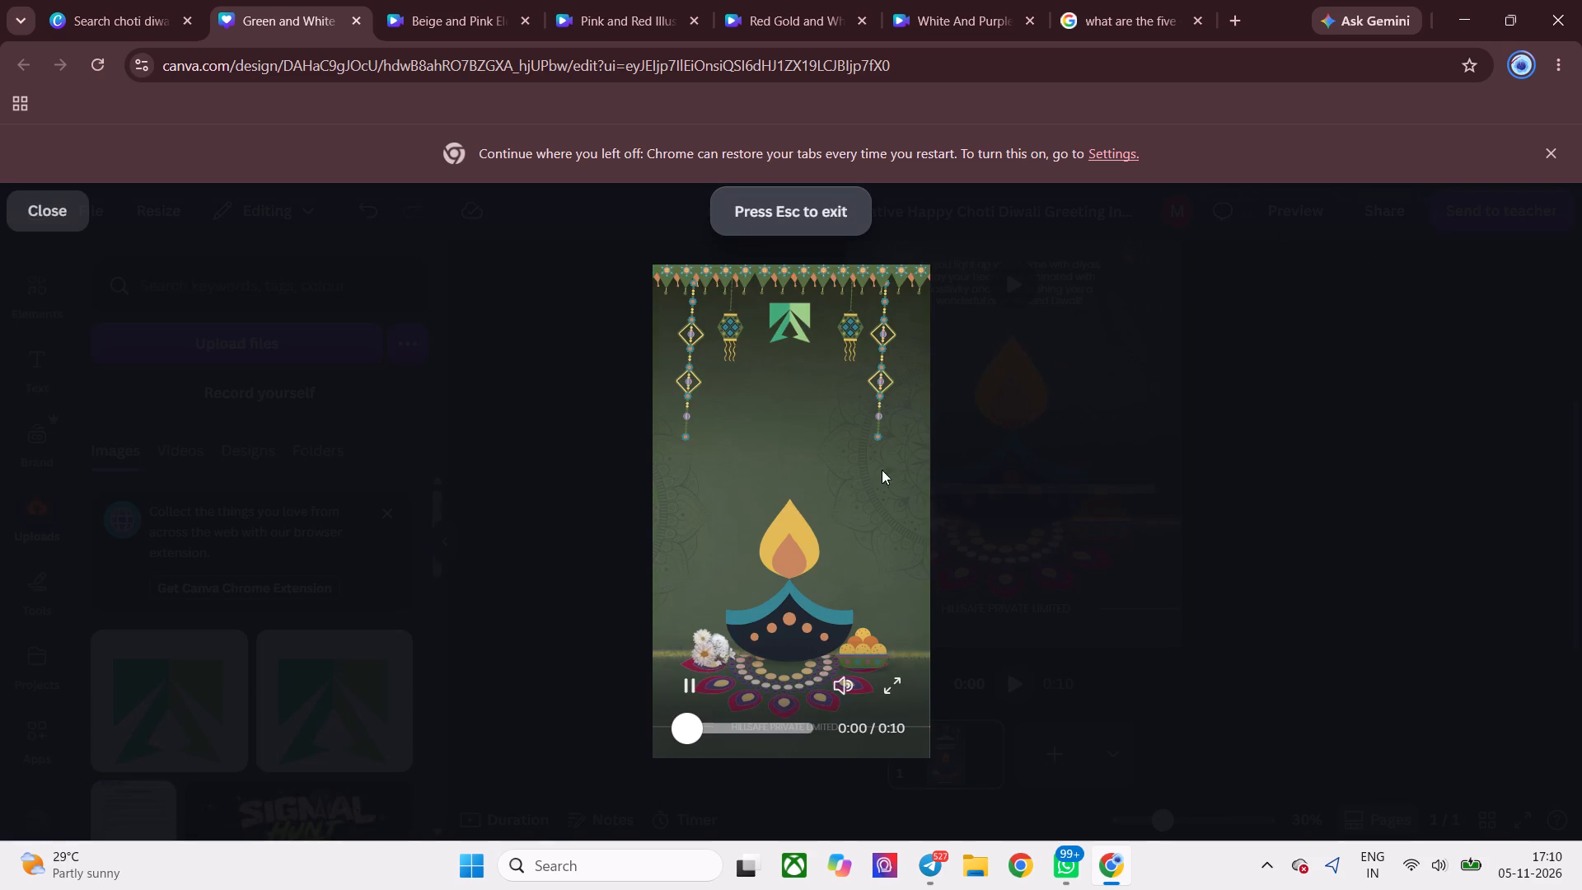
left_click(1140, 489)
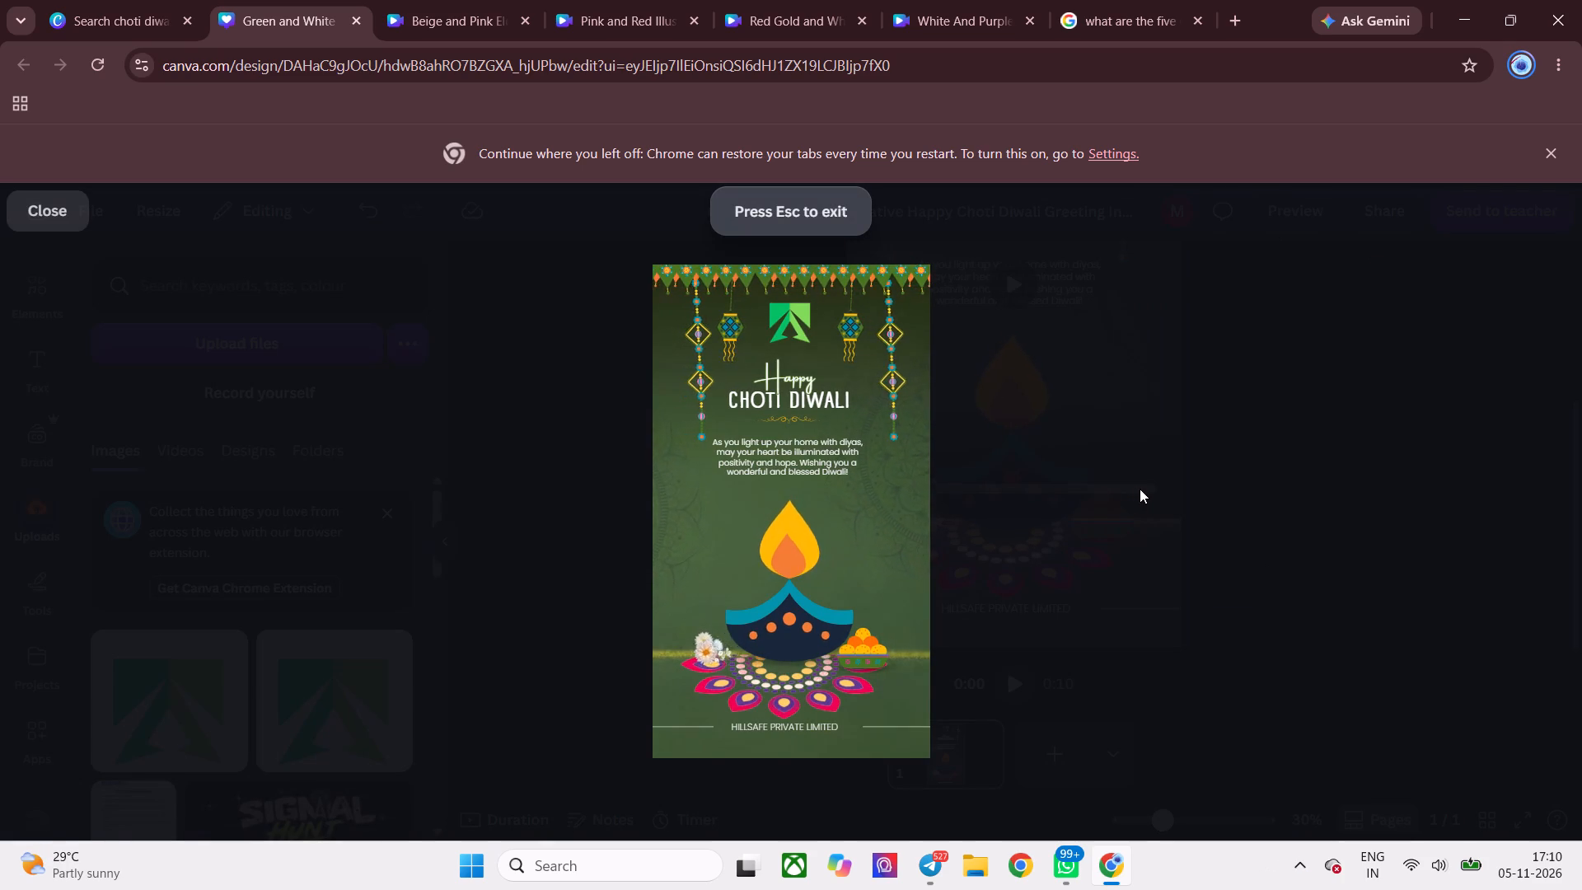
Share the Choti Diwali design with anyone with the link as Can view, and copy its link.
left_click(1367, 217)
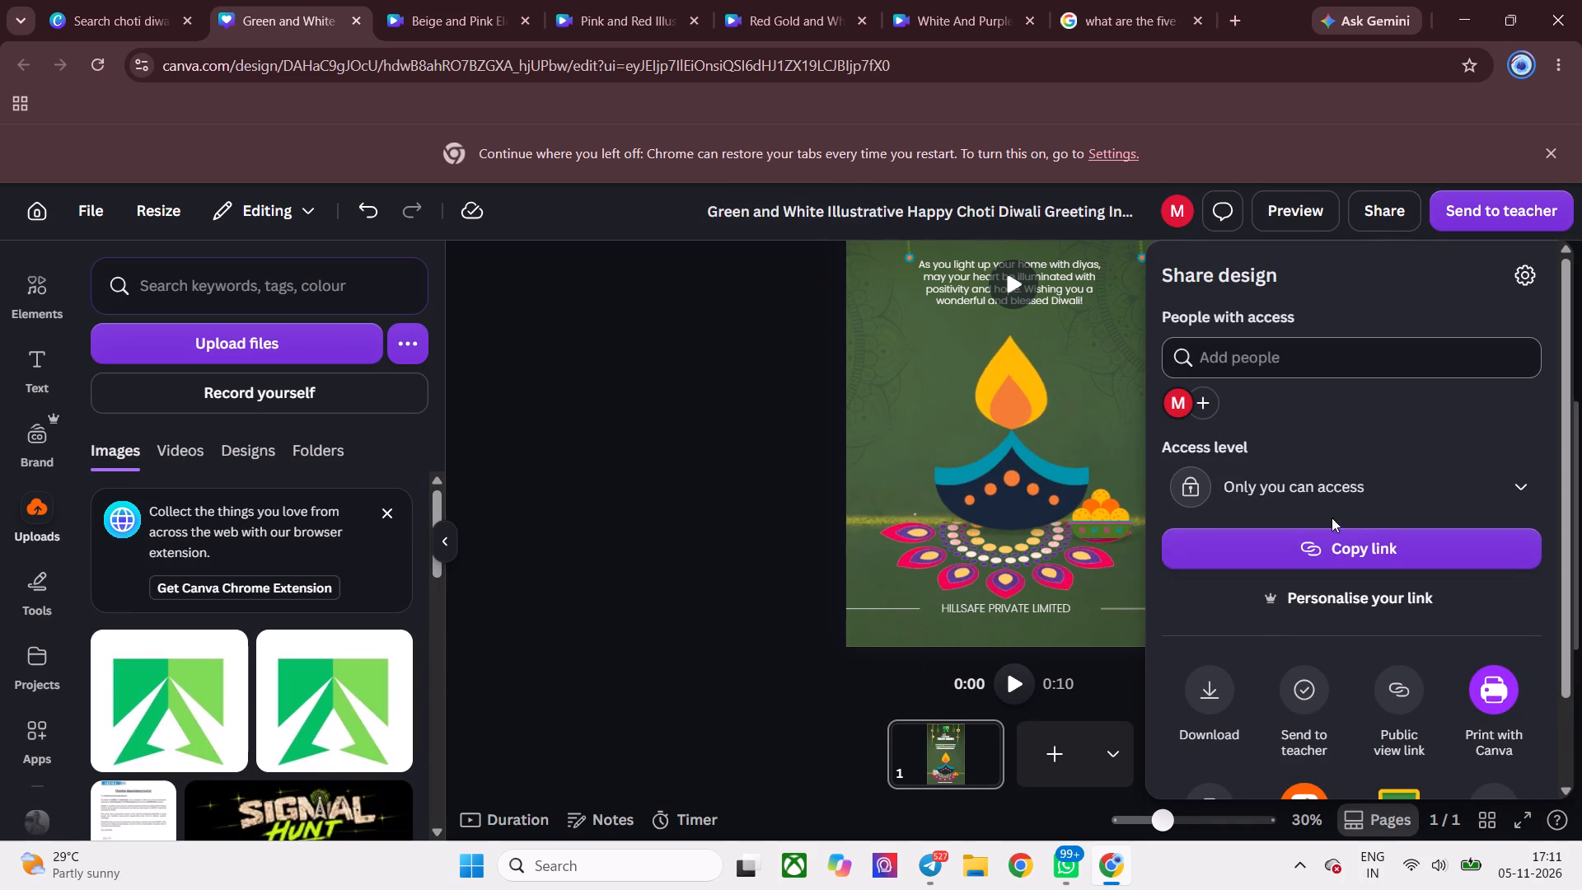
left_click(1356, 496)
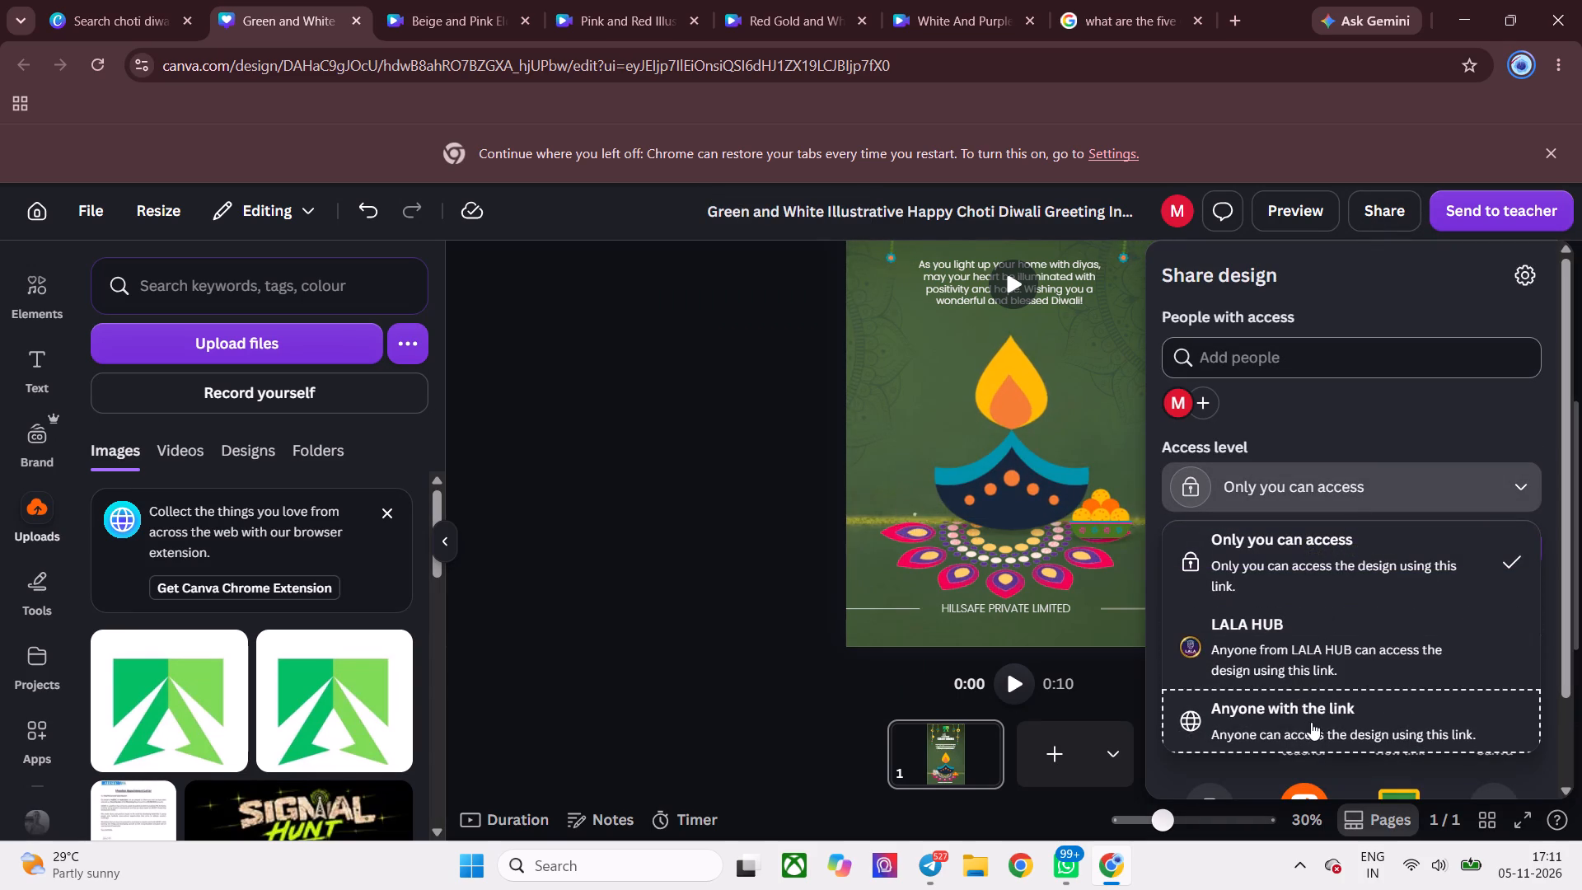
left_click(1311, 724)
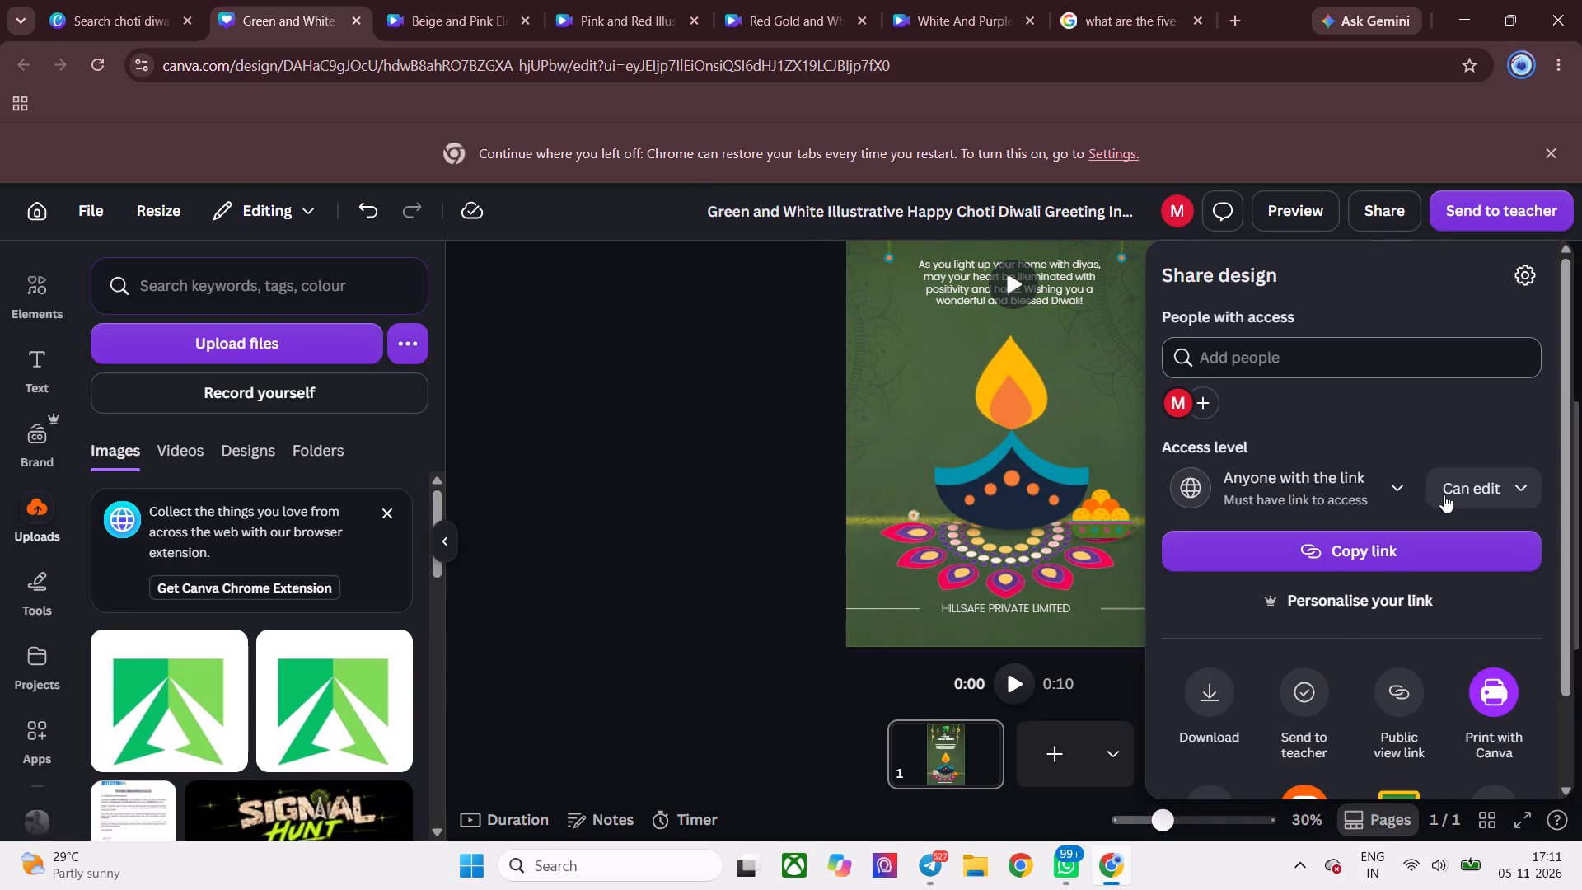
left_click(1444, 494)
left_click(1432, 621)
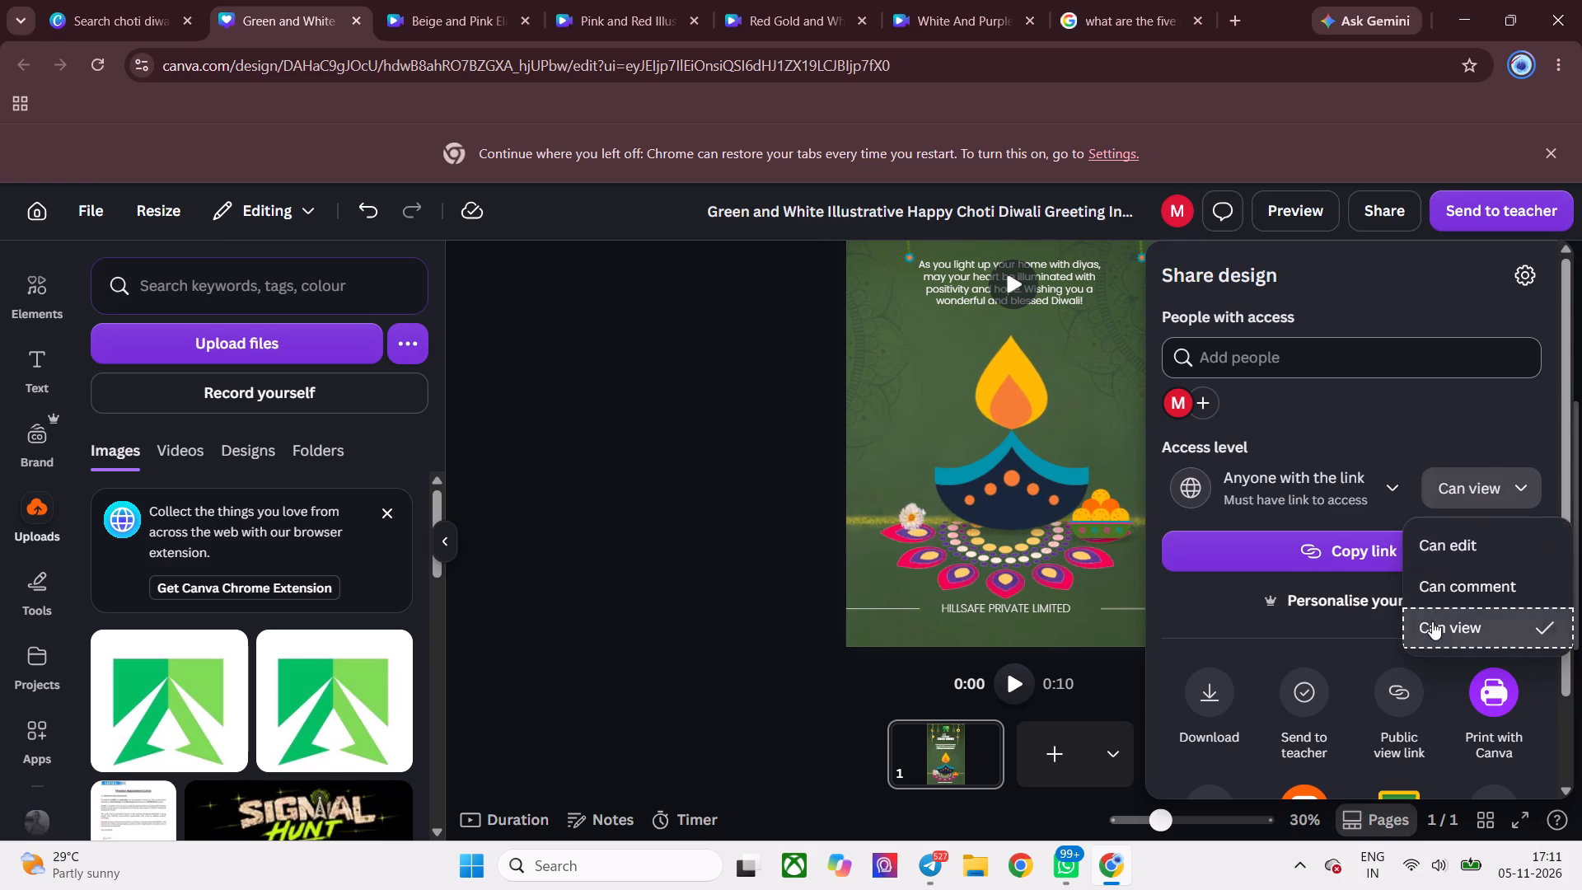
left_click(1424, 555)
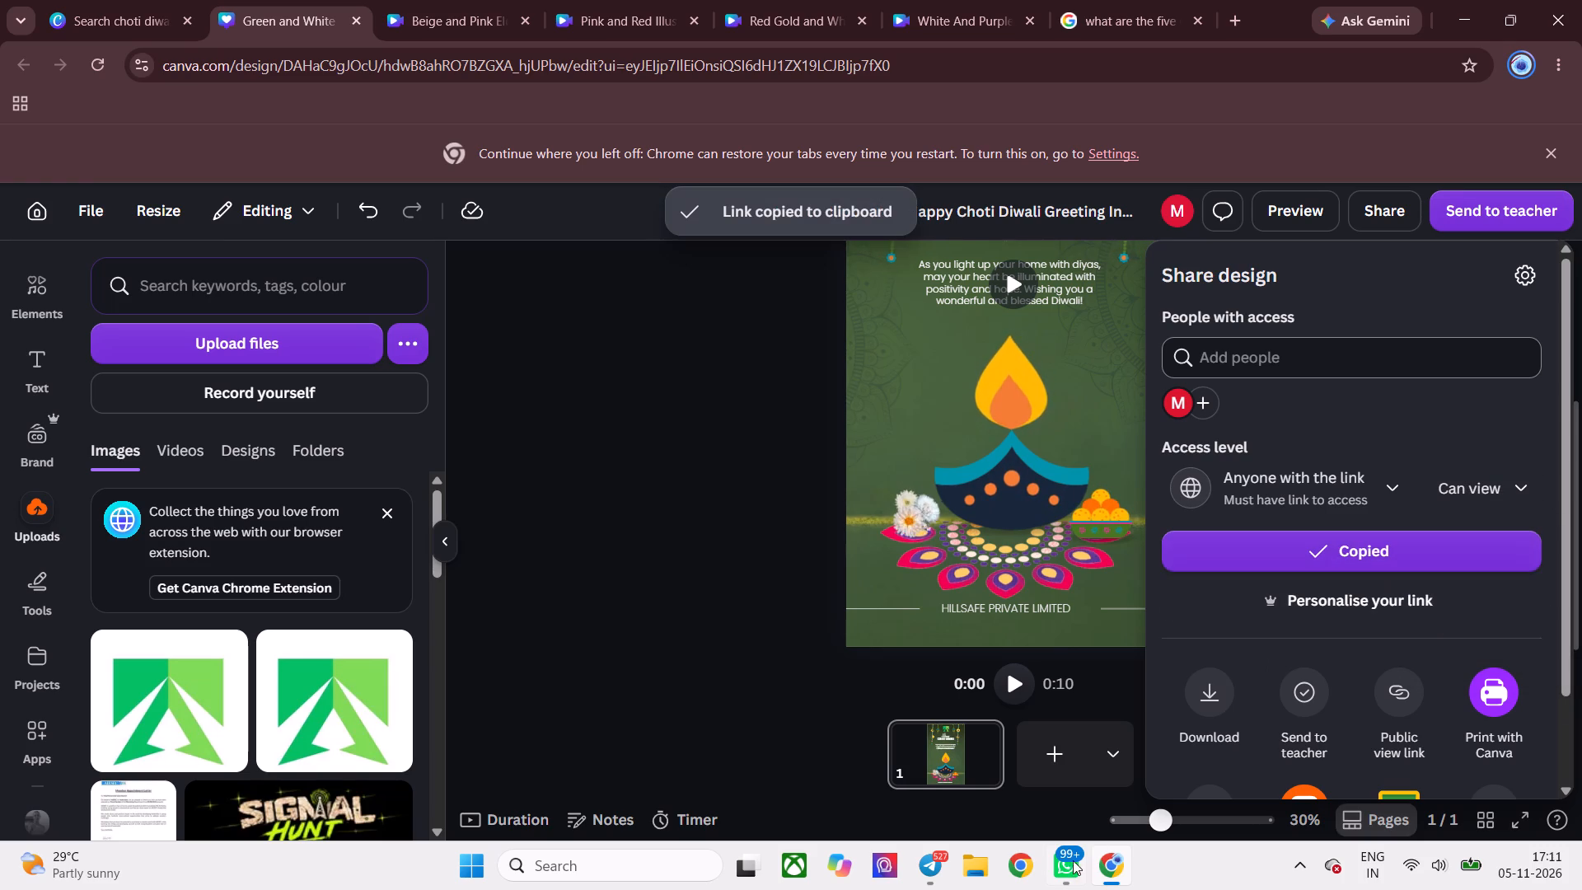
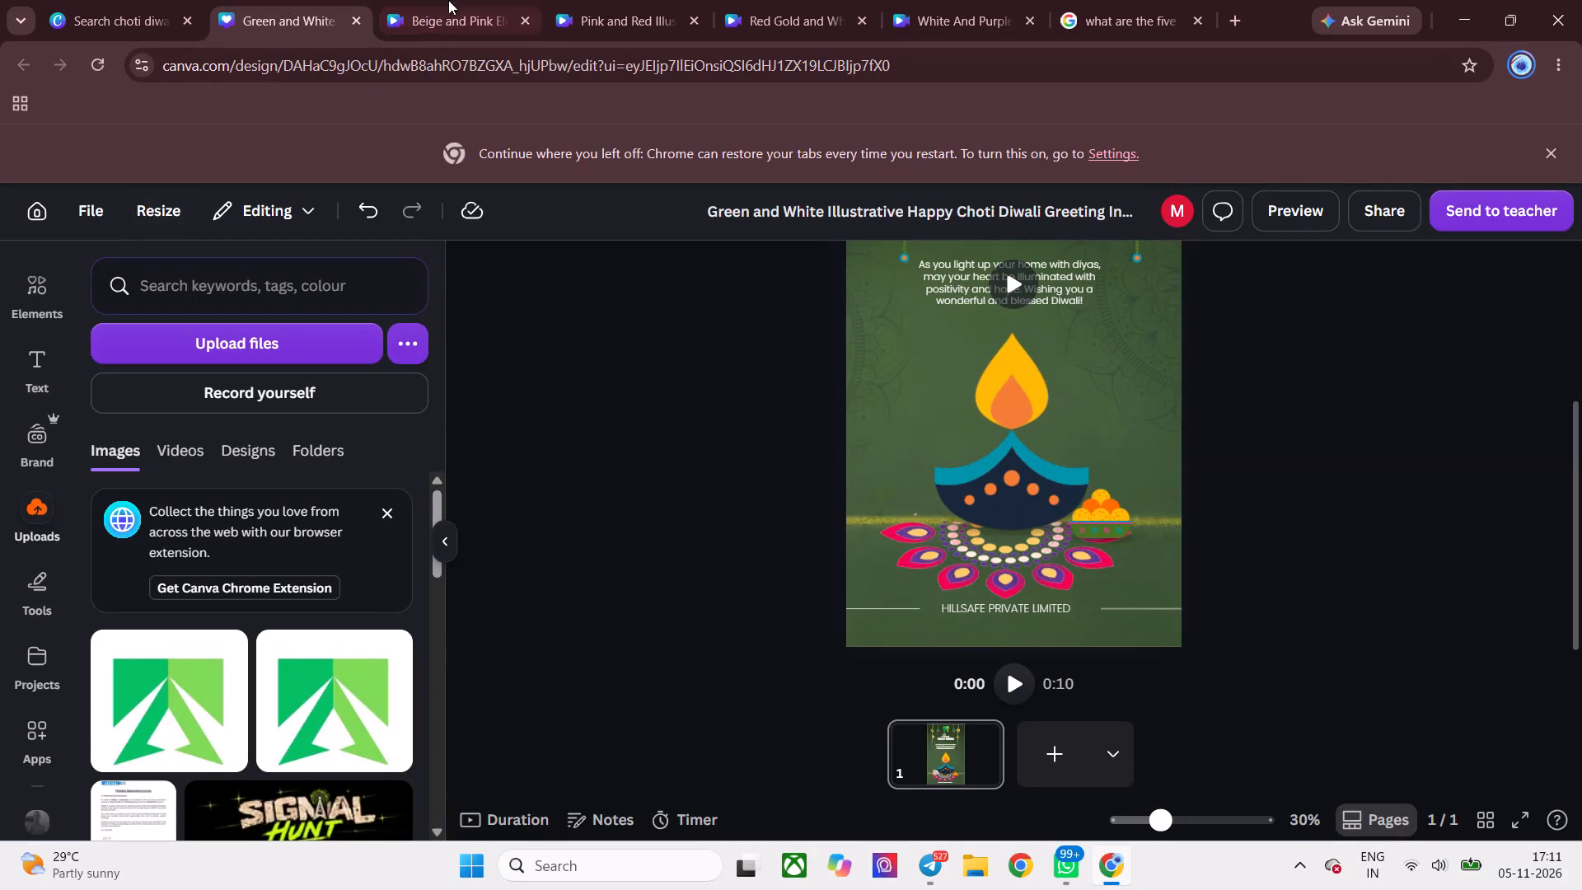
Close the Choti Diwali template details and search Canva for "bhai dhooj" templates, browsing the designs found.
left_click(43, 26)
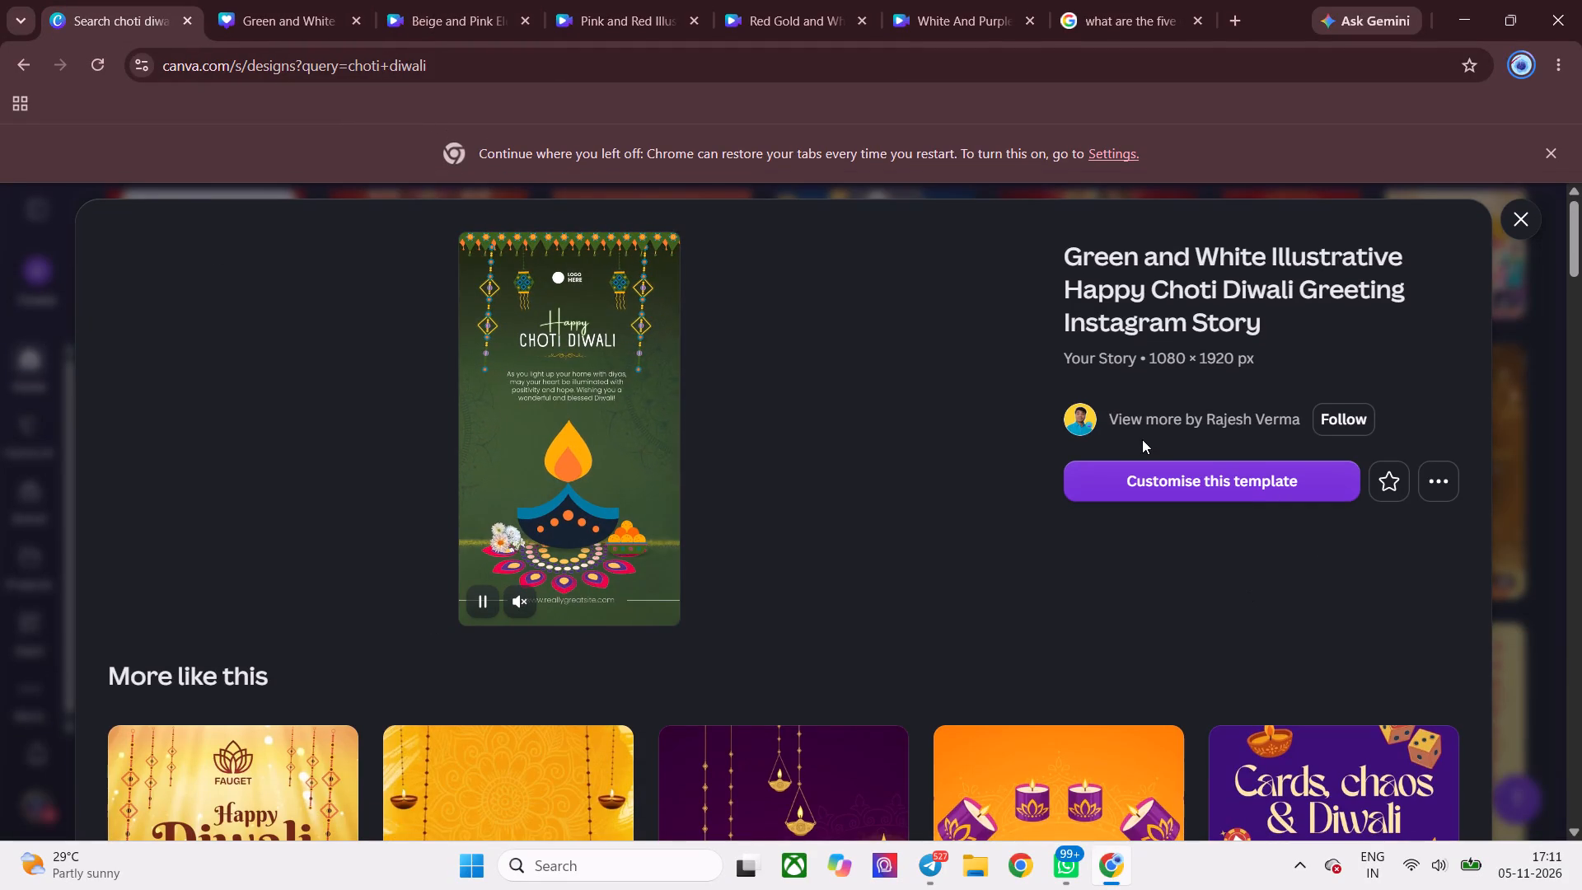
left_click(1517, 227)
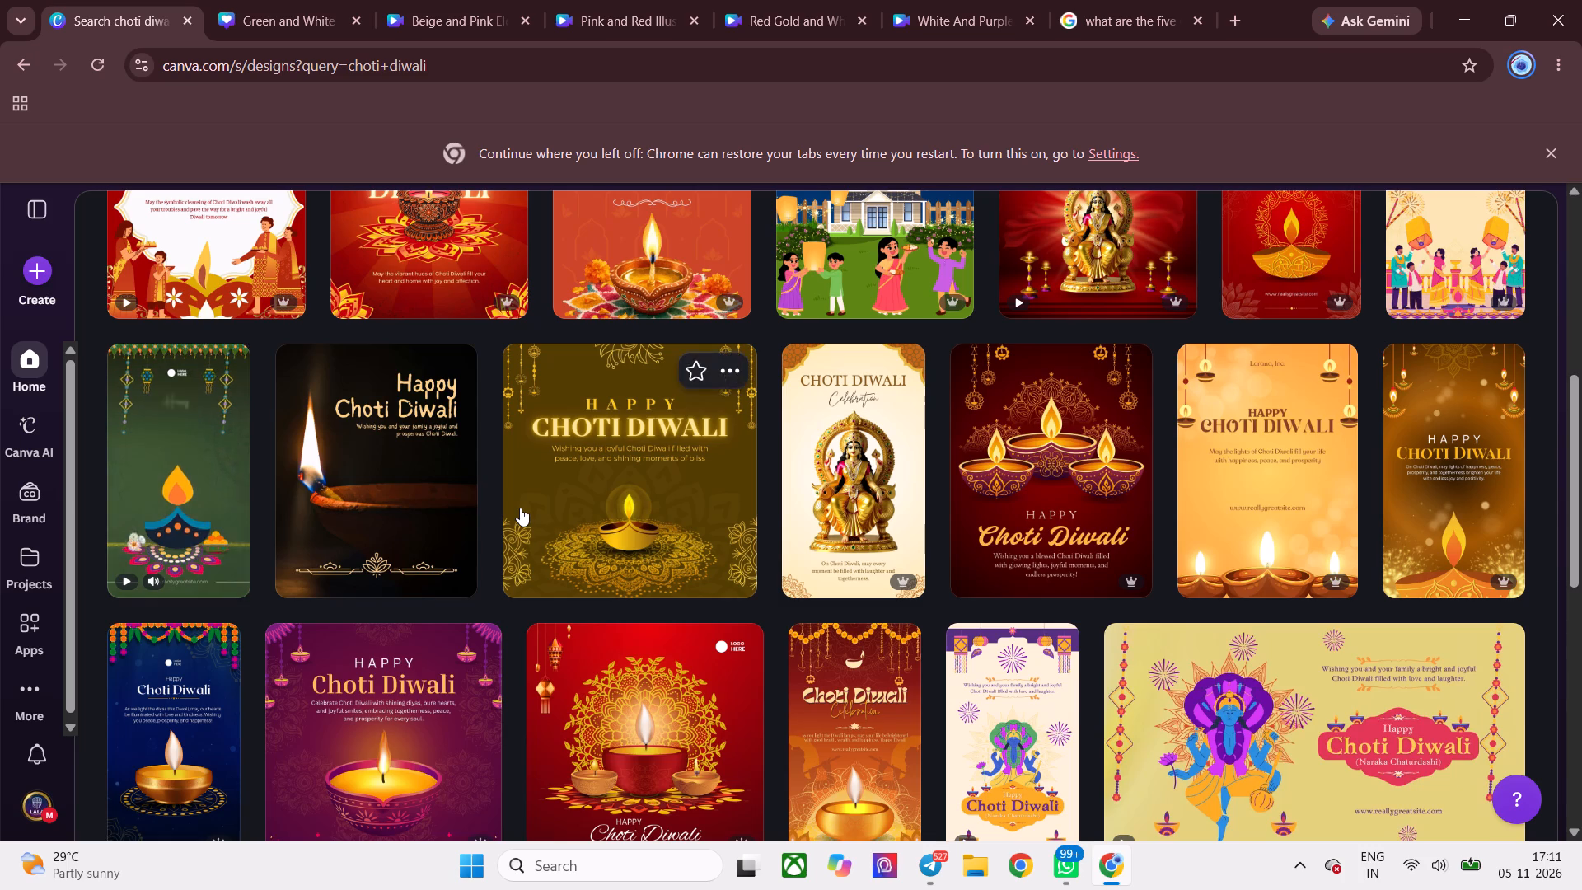
scroll(520, 508, "up", 8)
triple_click(569, 412)
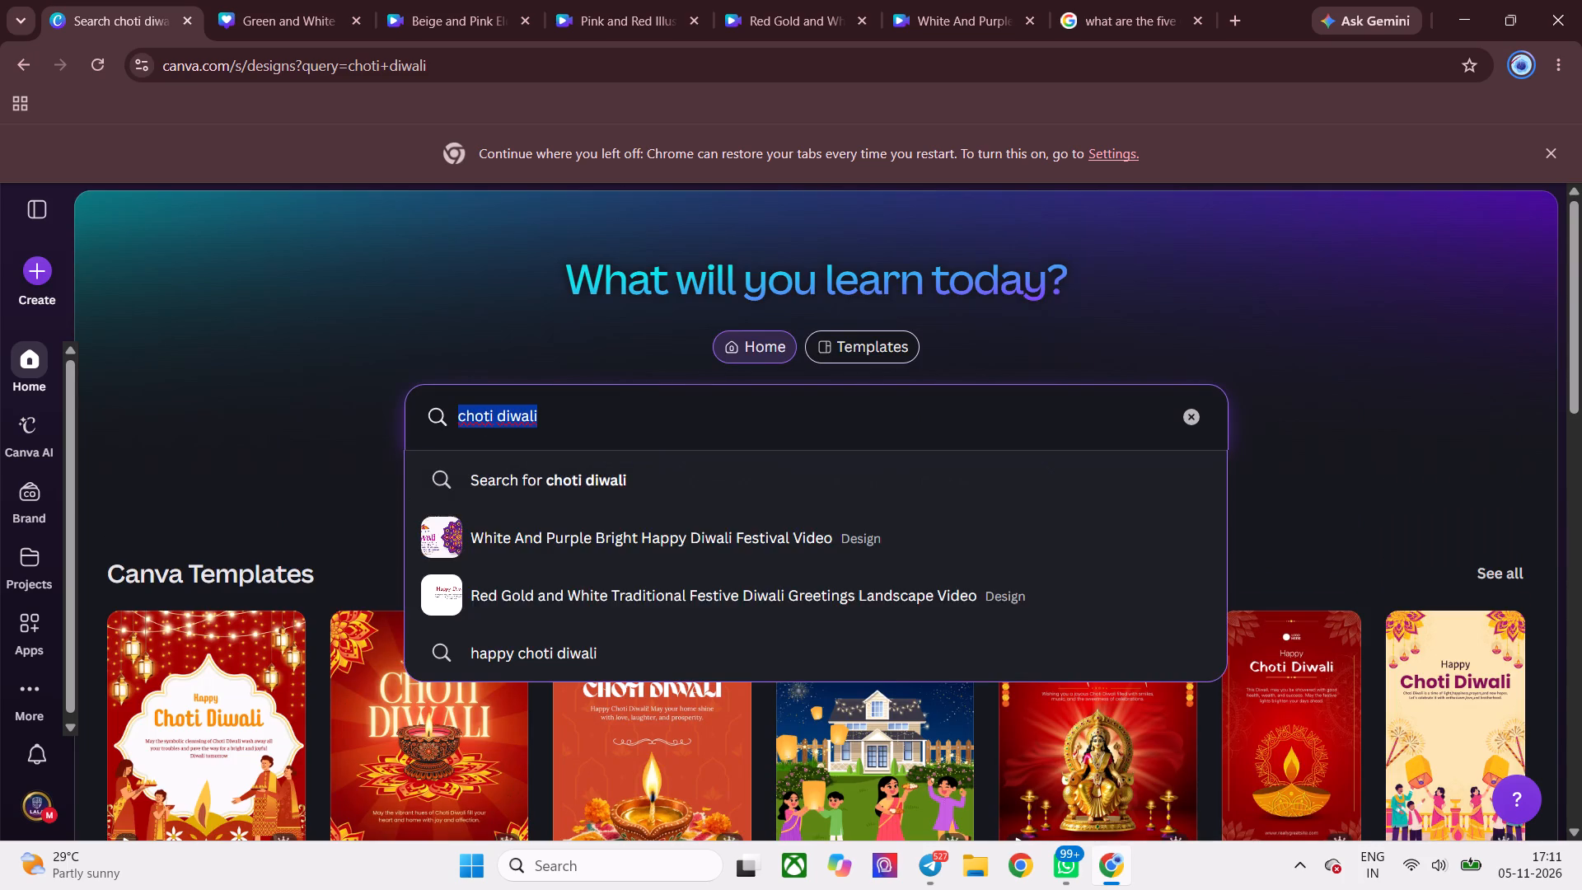
key("BackSpace")
type("bhai f")
key("BackSpace")
key("d")
type("hooj")
key("Return")
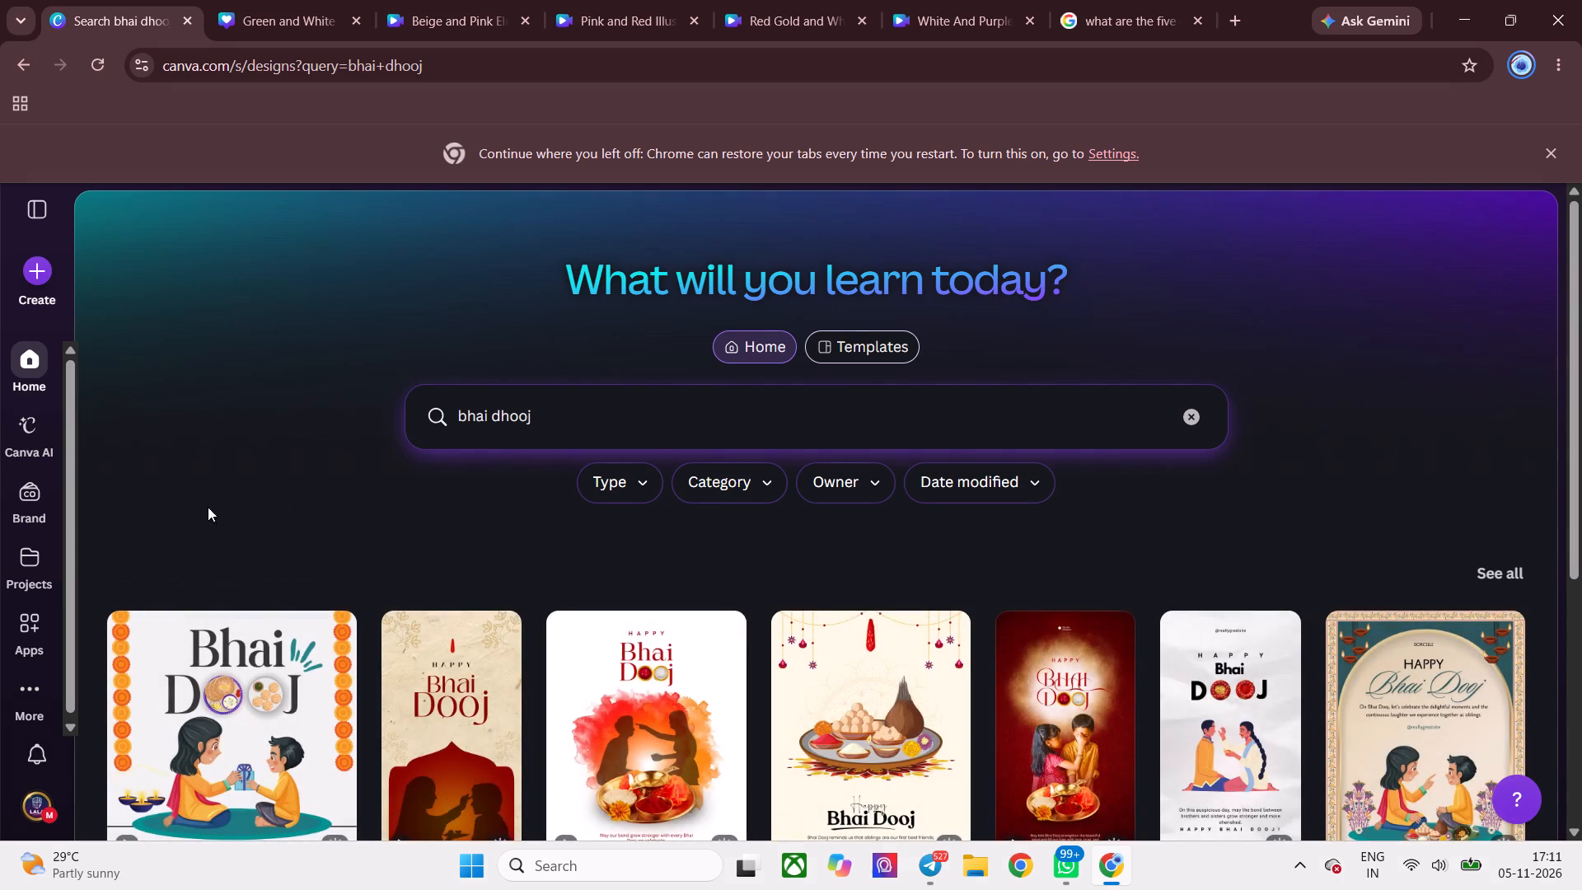
scroll(255, 520, "down", 2)
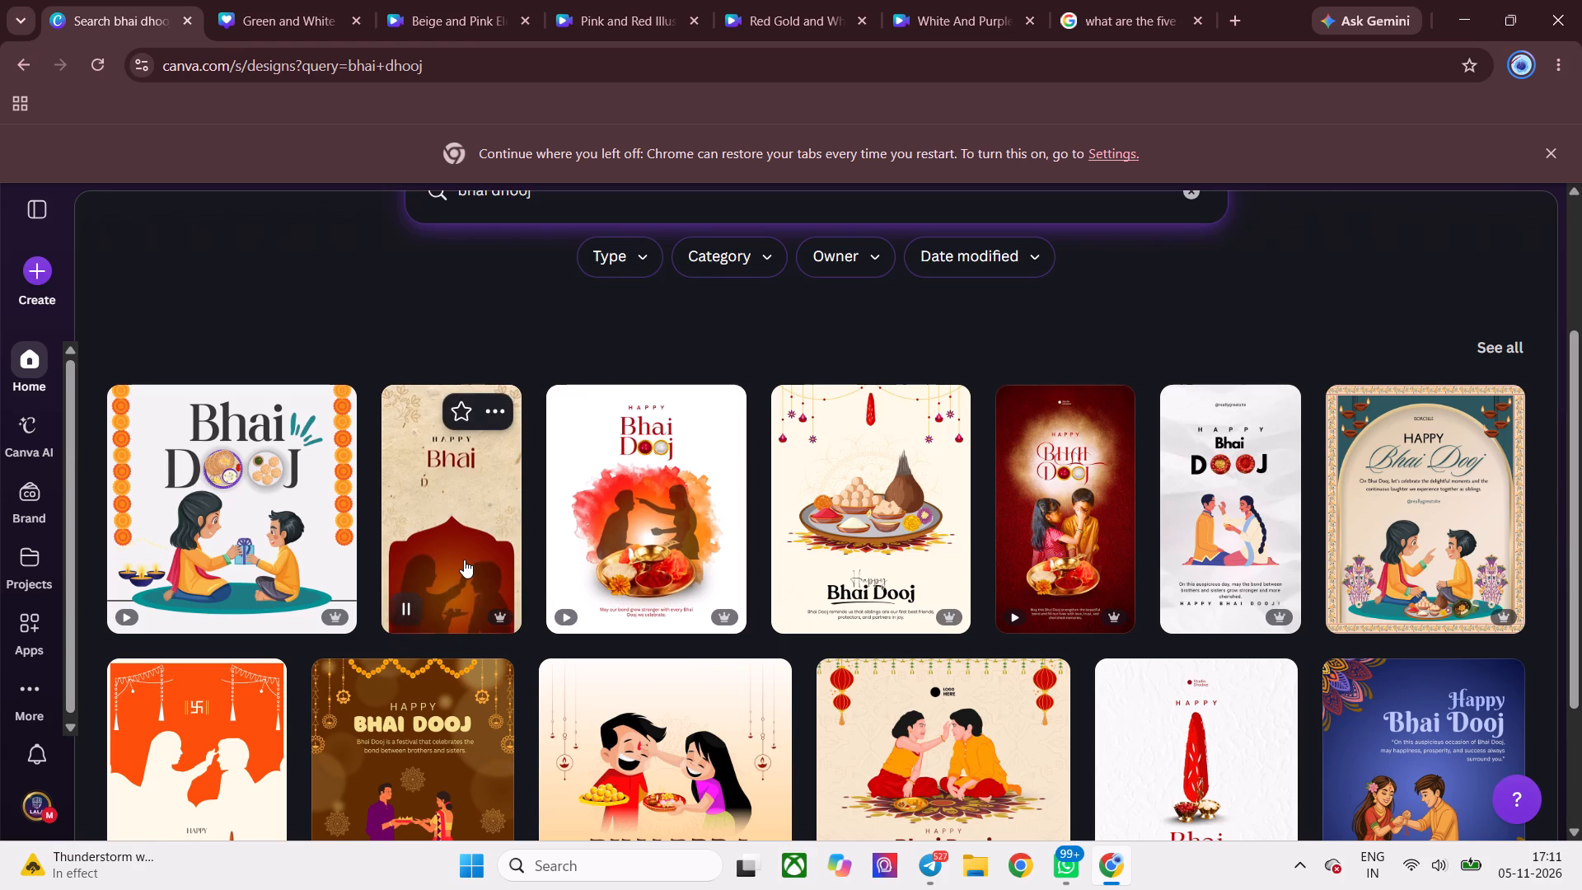
Open the details of the white and red Bhai Dooj template with the watercolour silhouettes and puja thali.
scroll(464, 560, "down", 1)
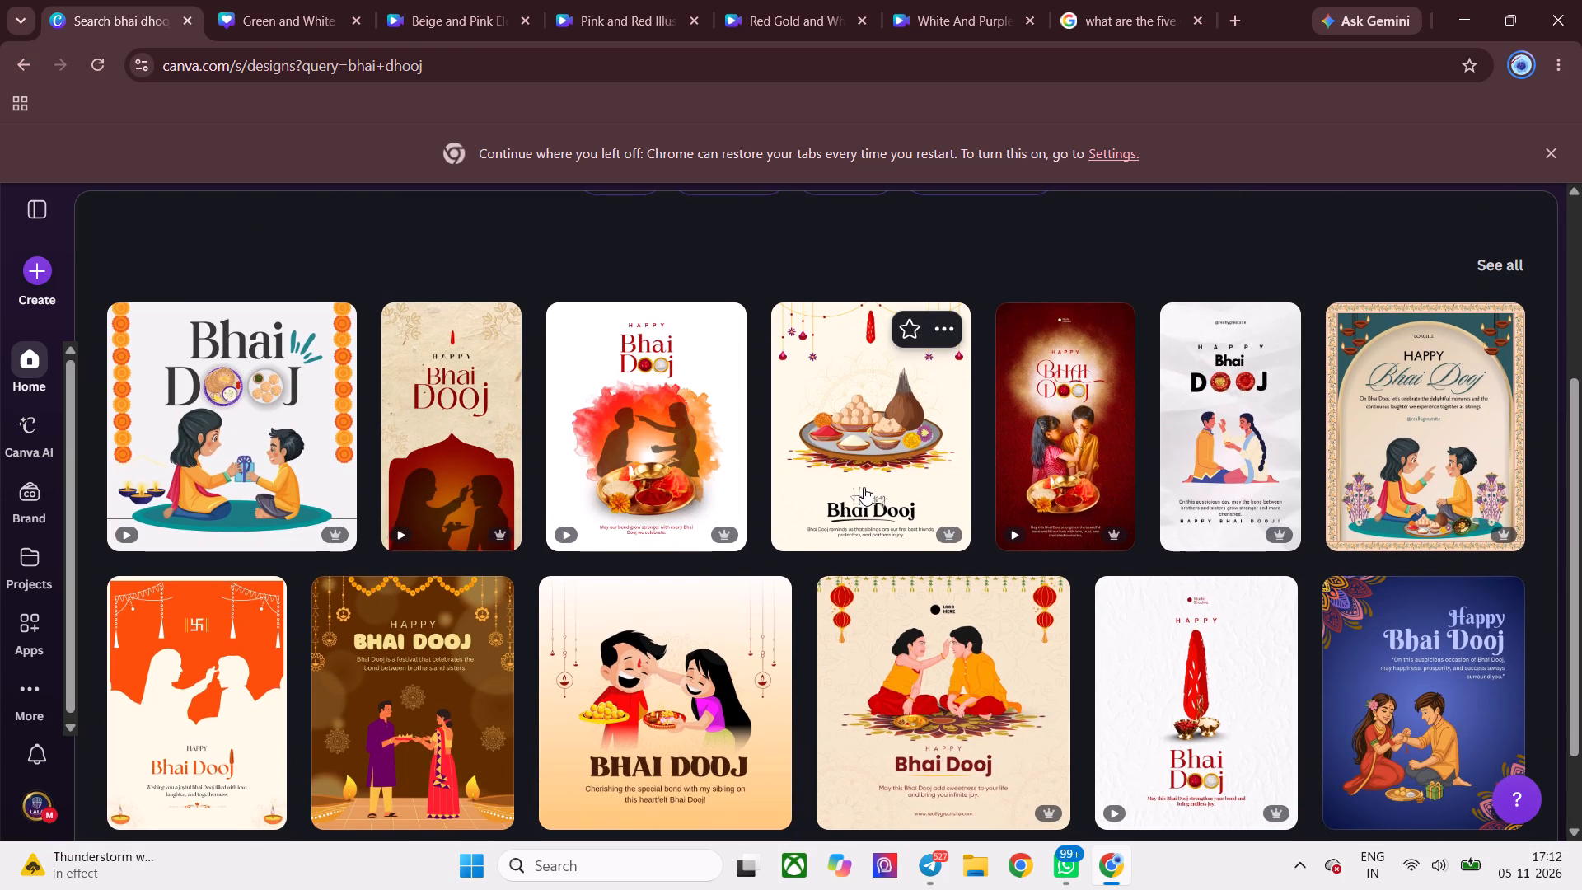
left_click(645, 459)
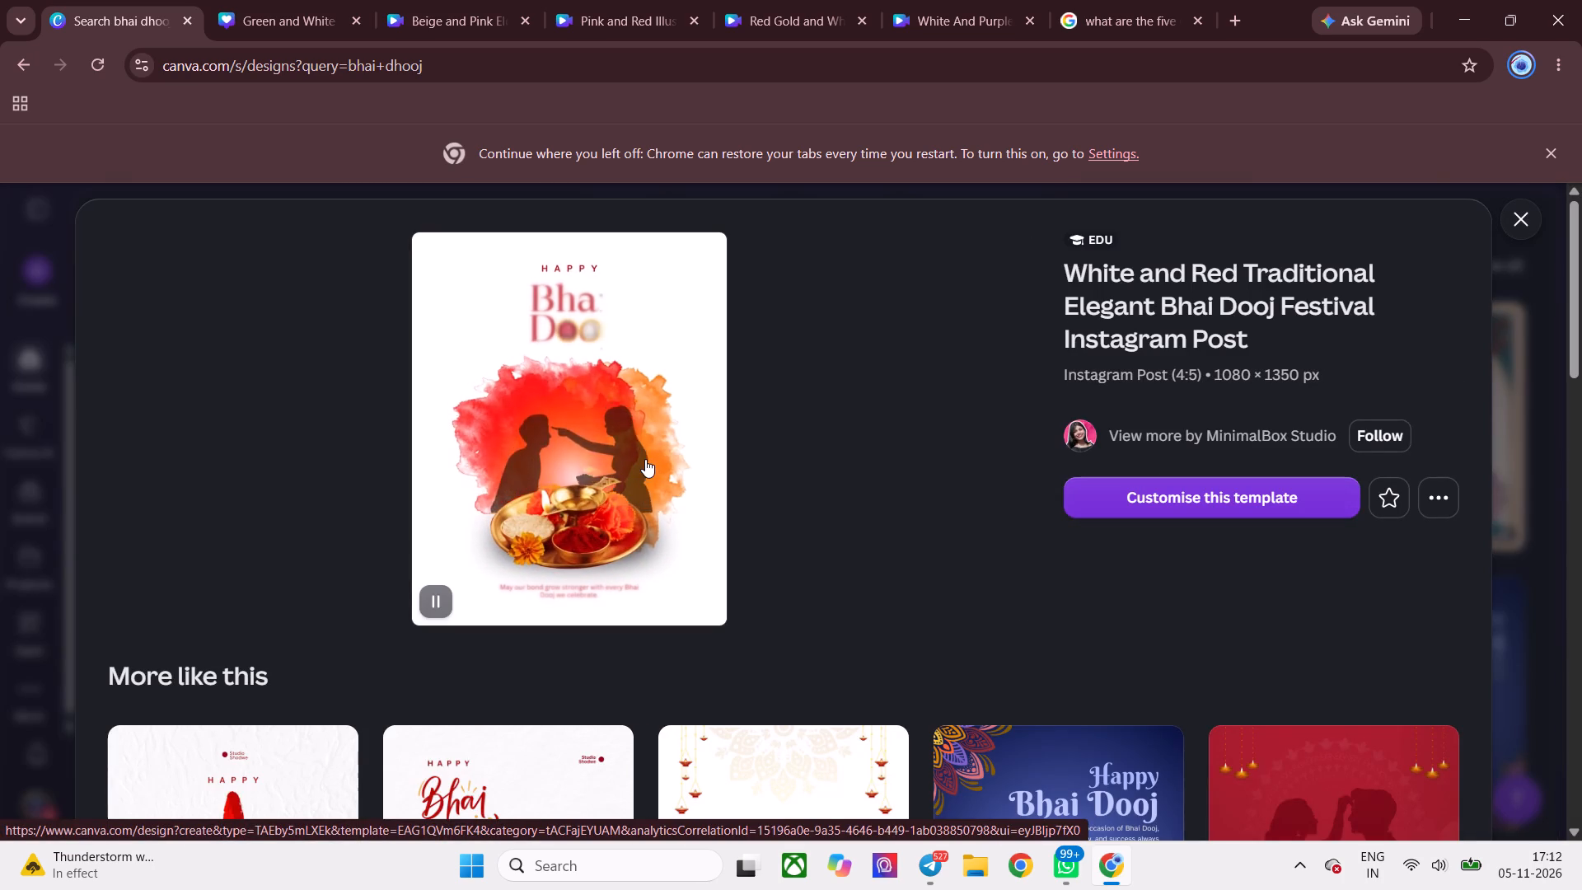
Browse the similar designs suggested below the White and Red Traditional Elegant Bhai Dooj template, comparing them with it.
scroll(645, 459, "down", 1)
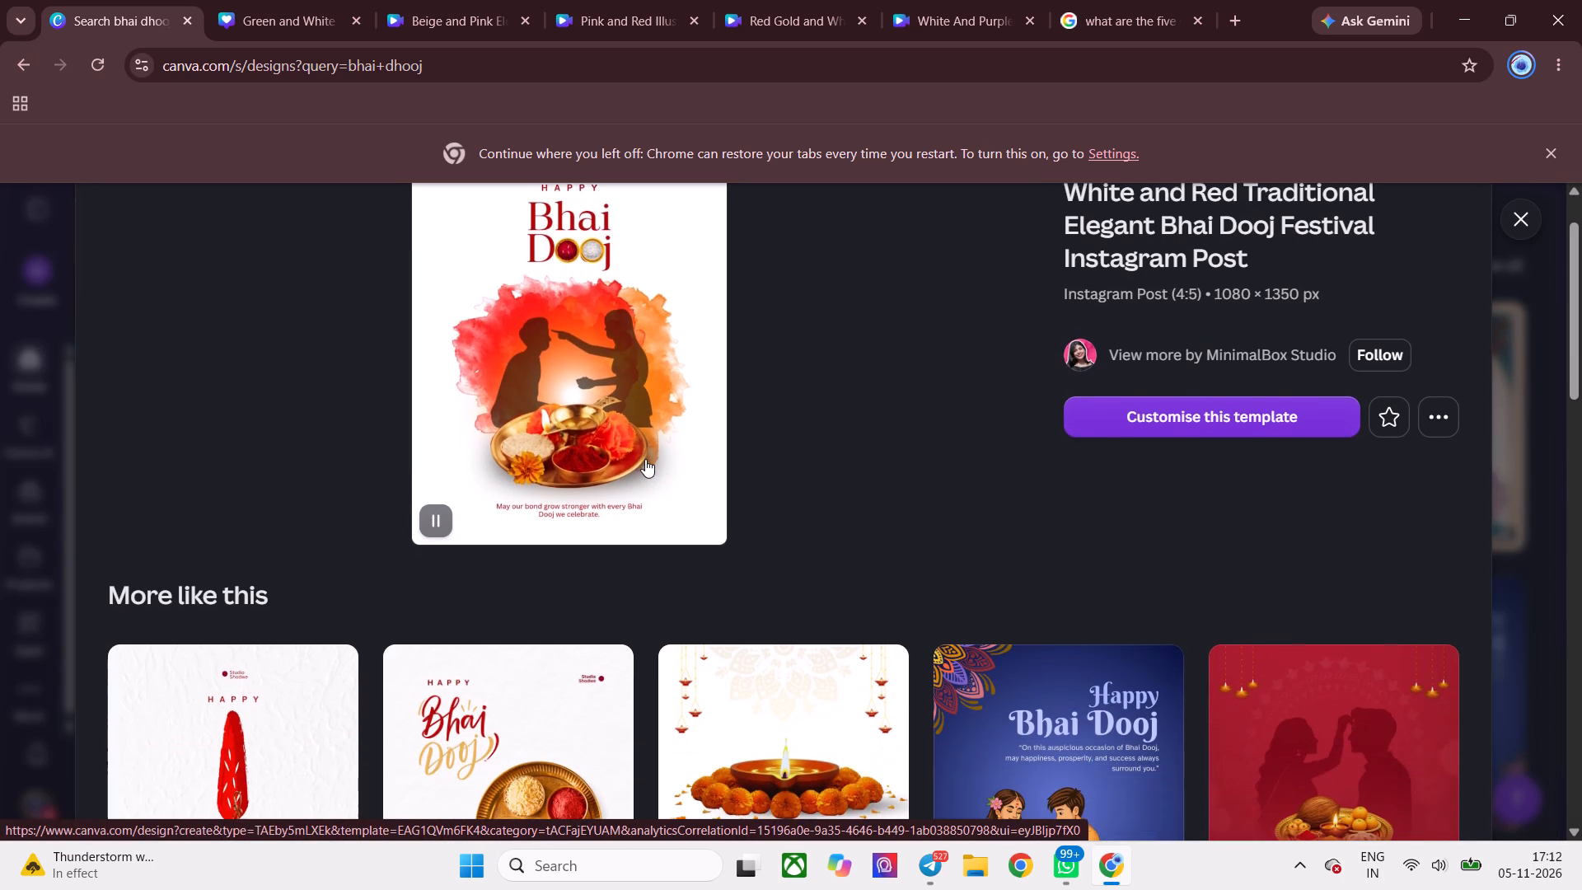
scroll(645, 459, "down", 2)
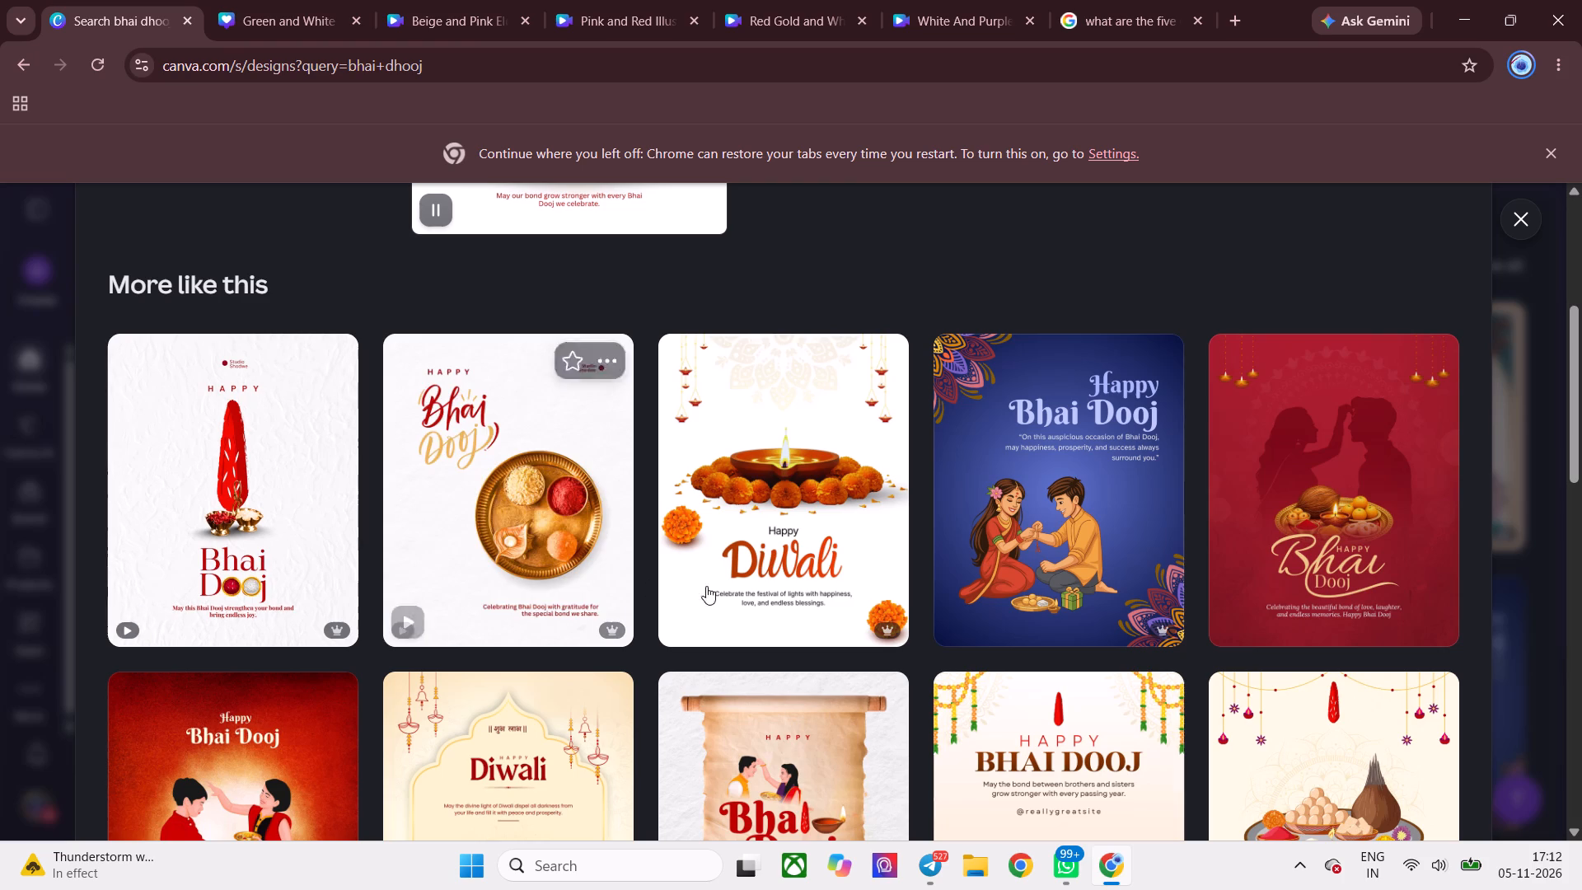
scroll(296, 492, "up", 1)
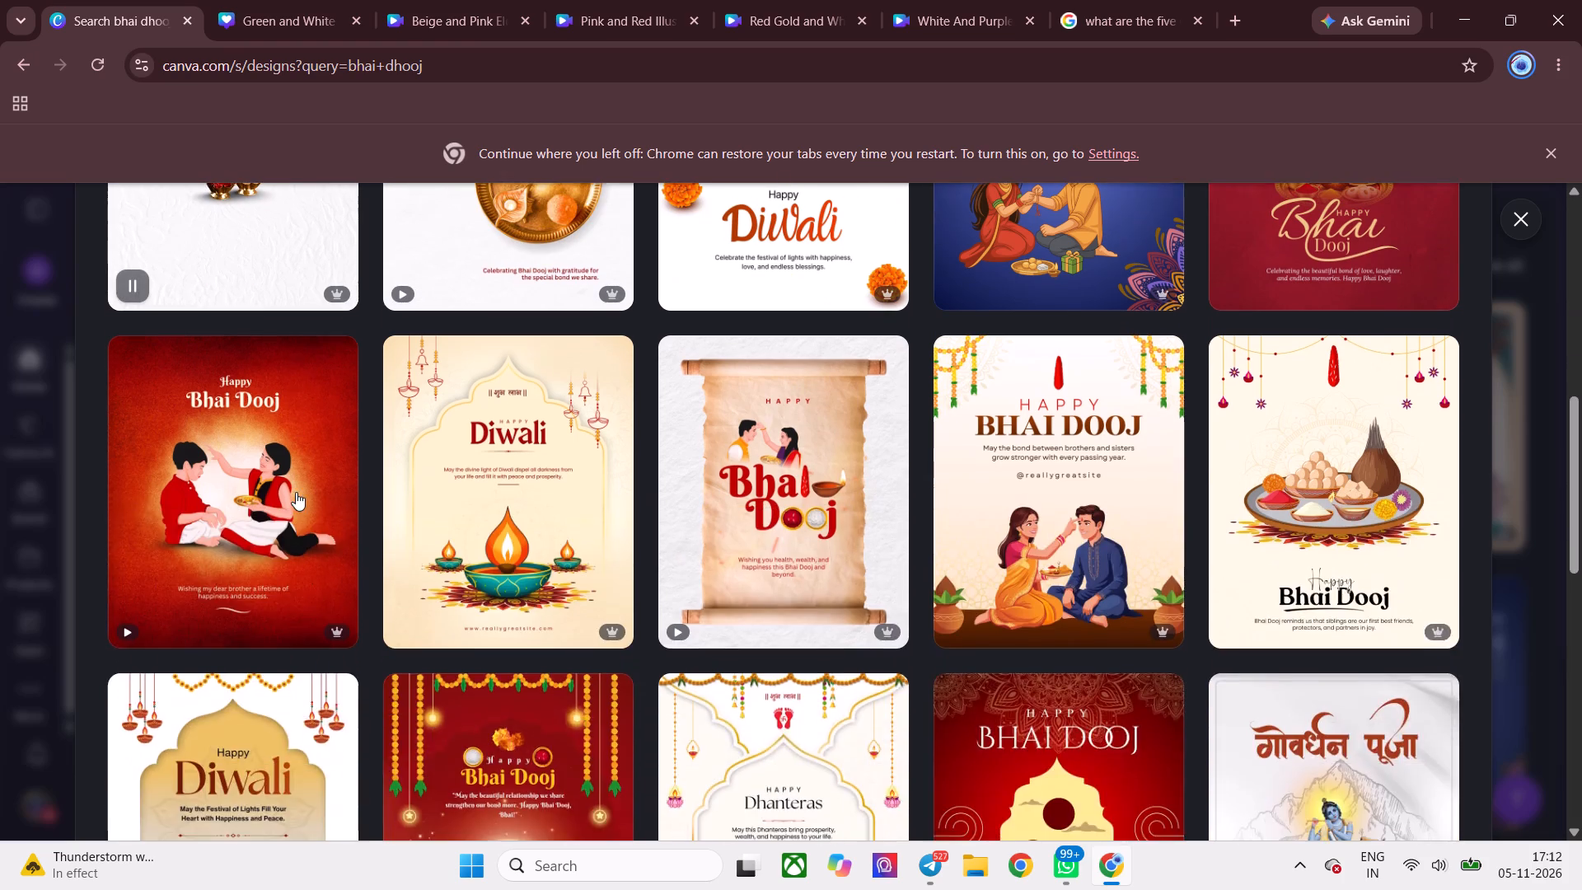
scroll(296, 492, "up", 2)
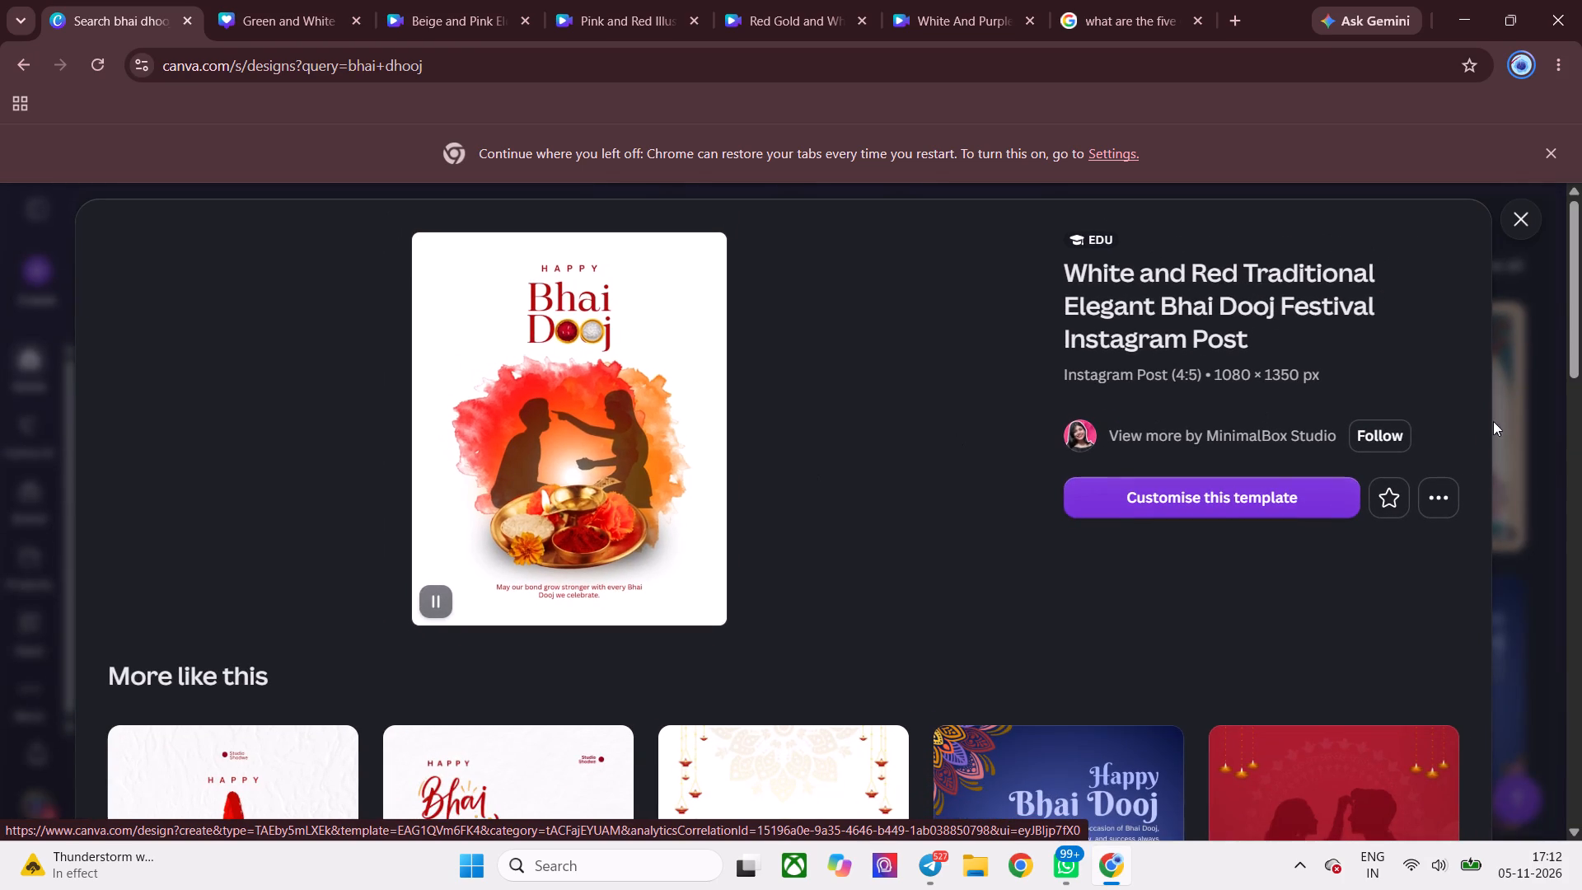
scroll(775, 632, "down", 3)
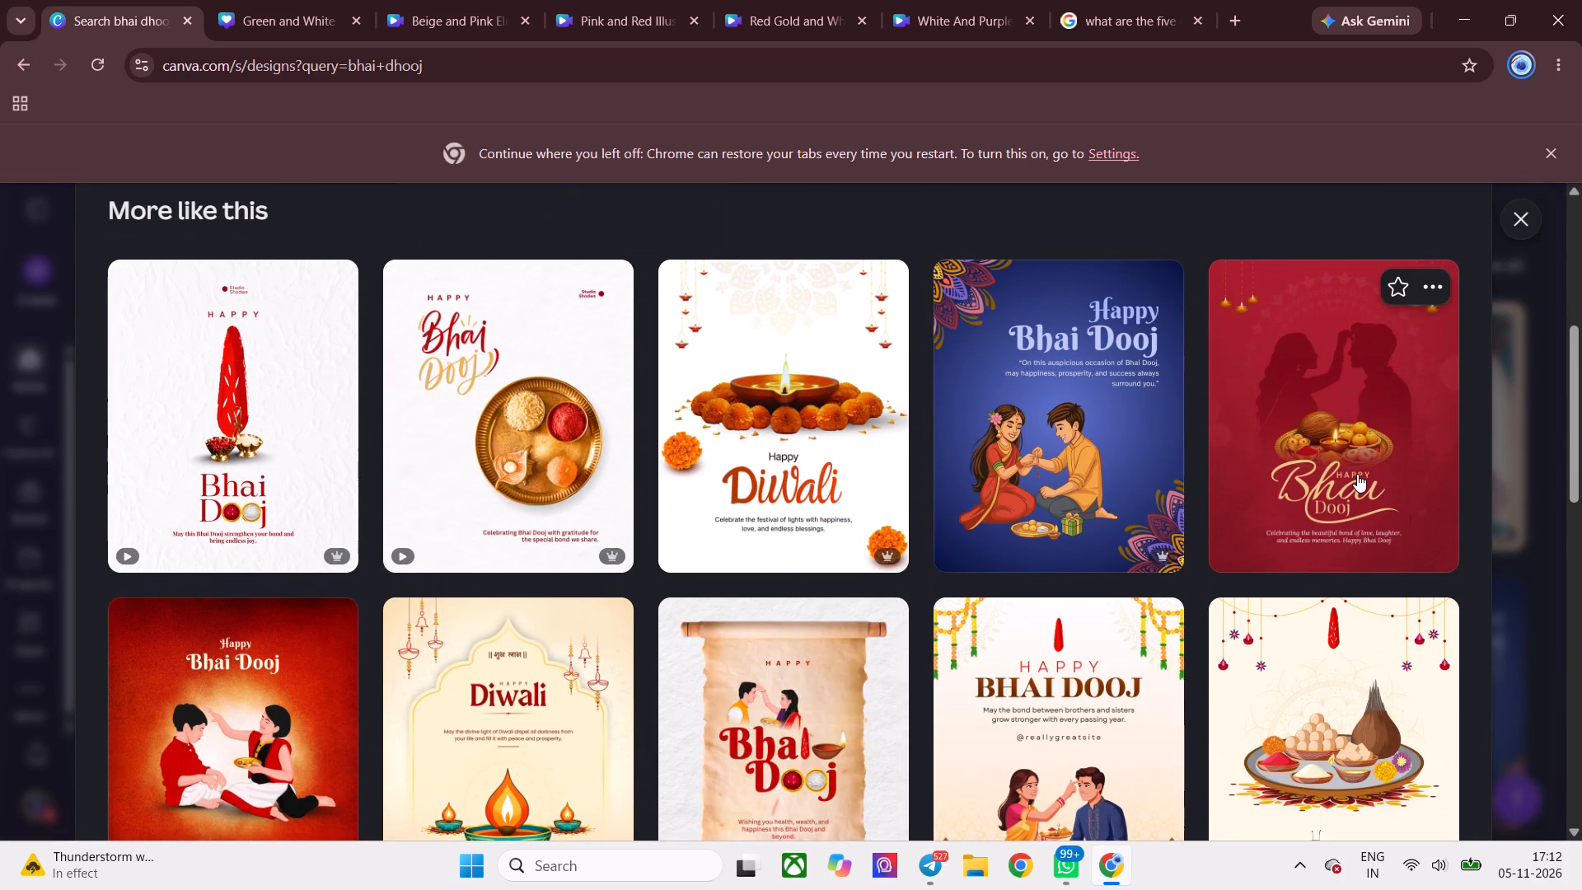
scroll(771, 716, "down", 2)
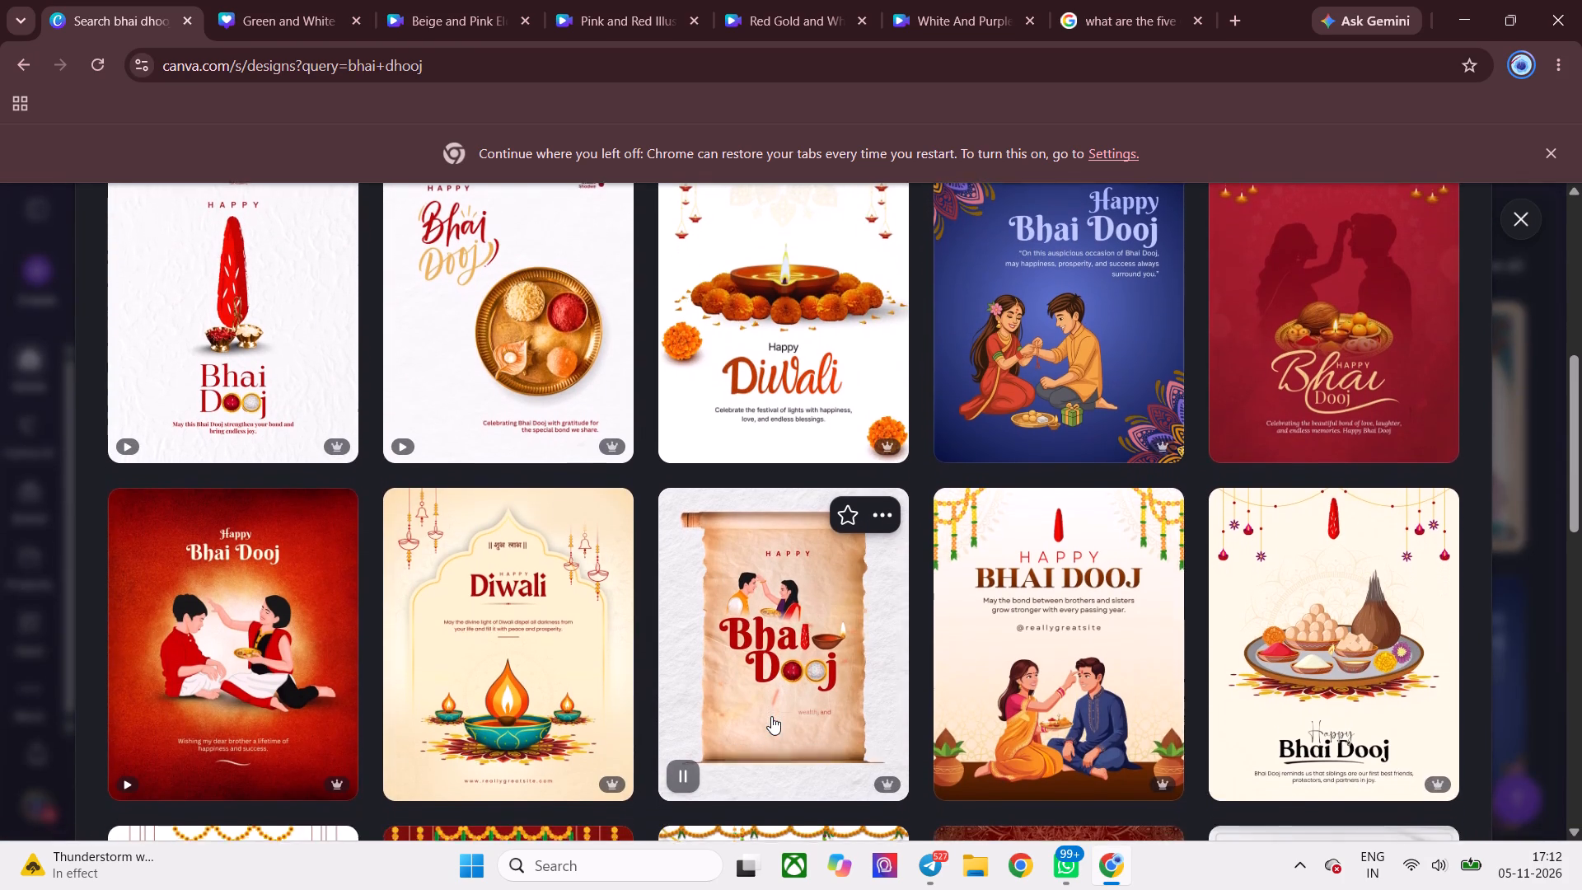
scroll(771, 716, "down", 1)
scroll(771, 716, "up", 2)
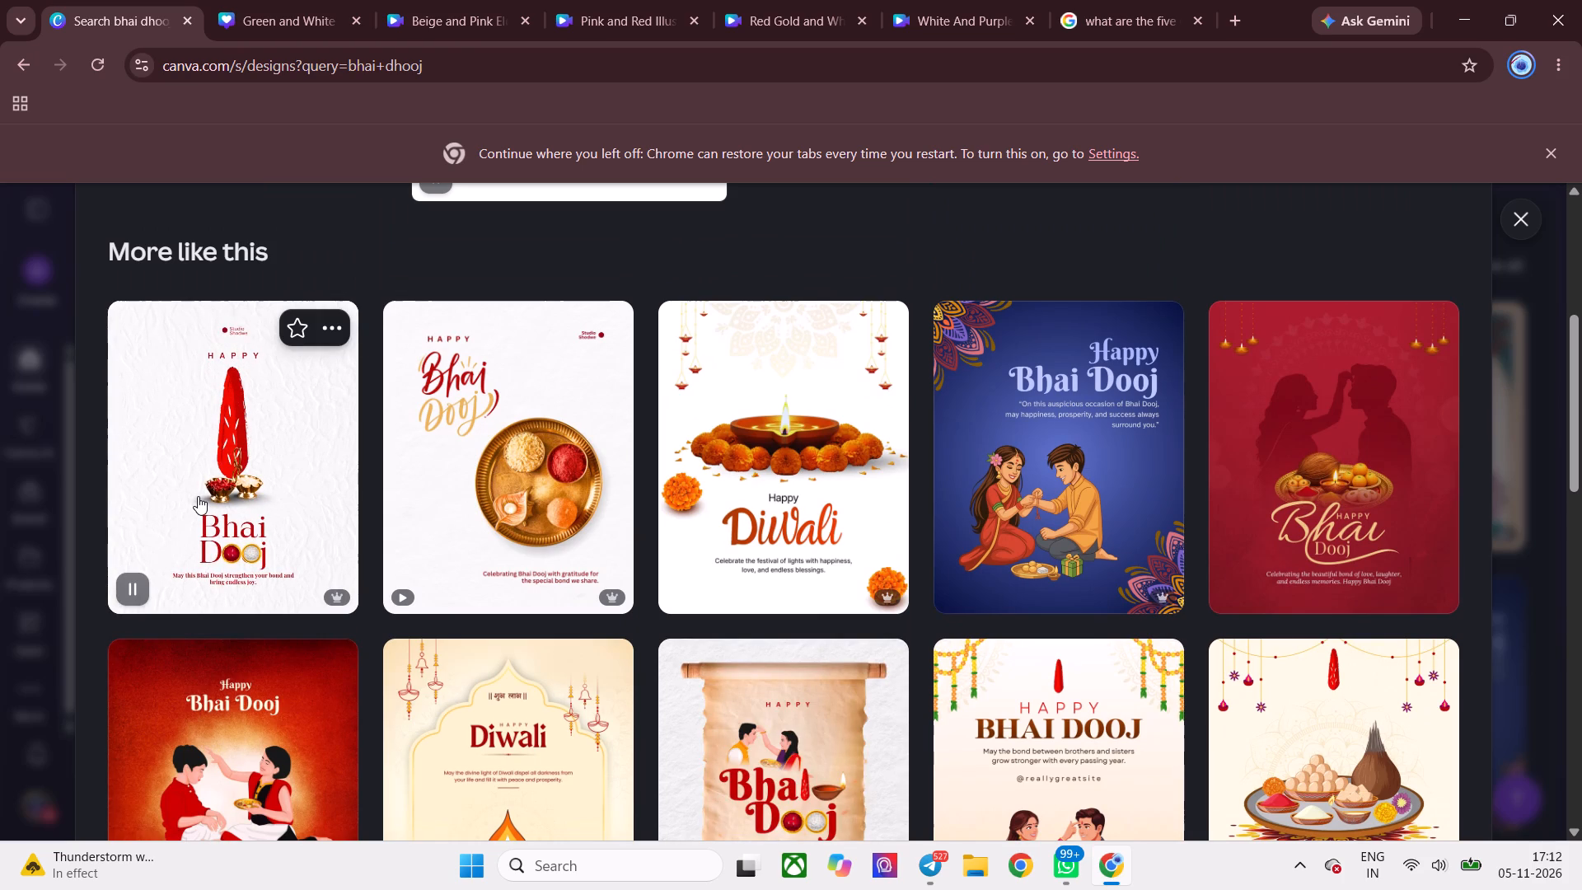
scroll(198, 496, "up", 4)
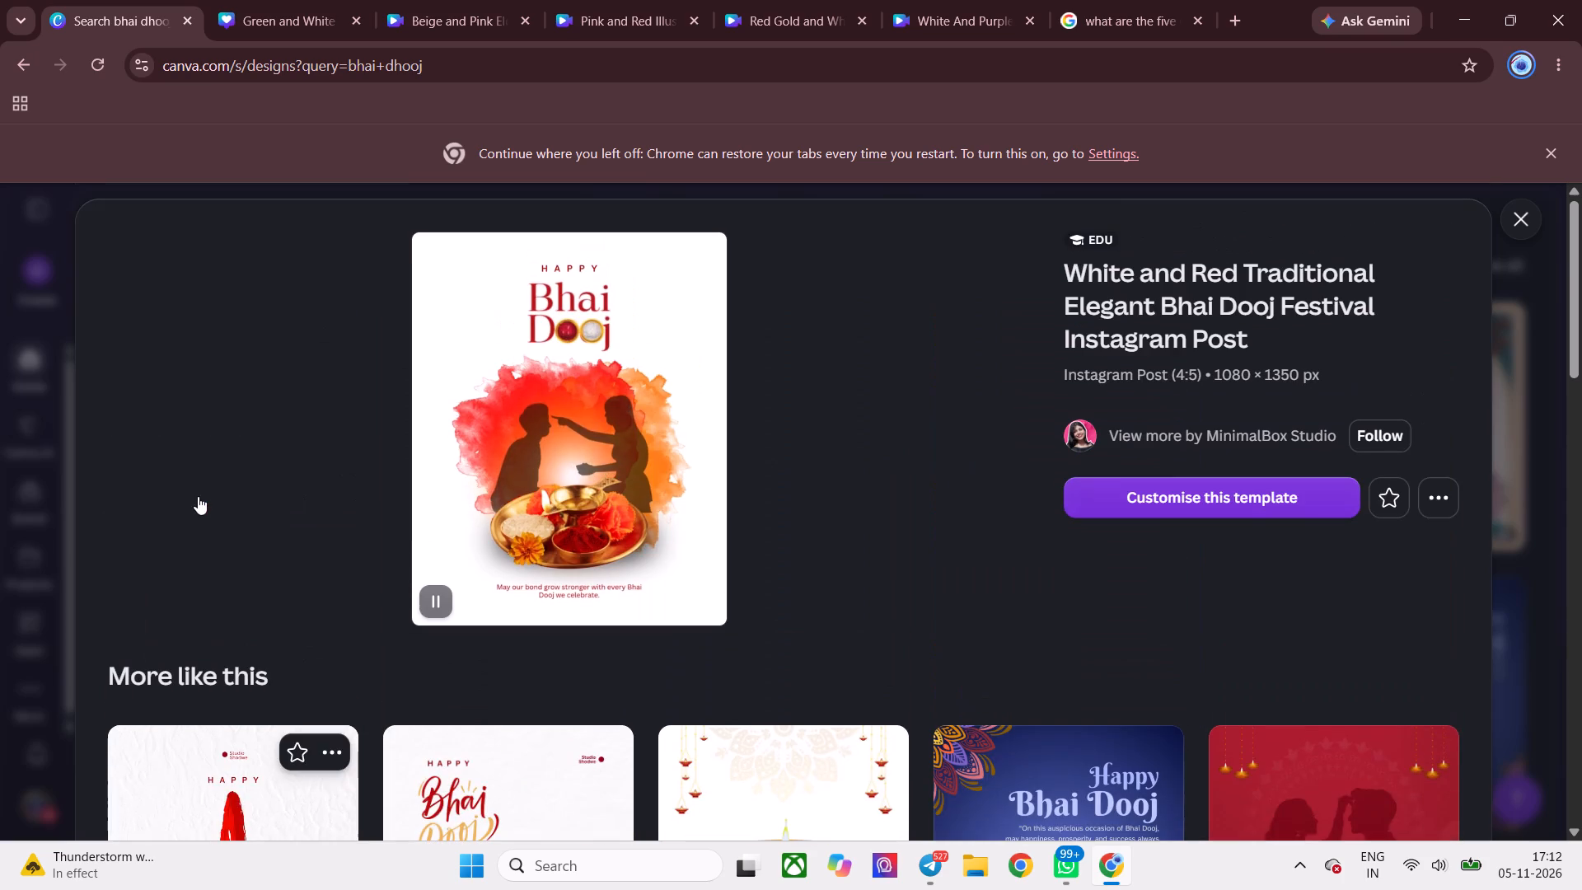
Customise the White and Red Traditional Elegant Bhai Dooj Festival Instagram Post template as a new design.
left_click(1253, 484)
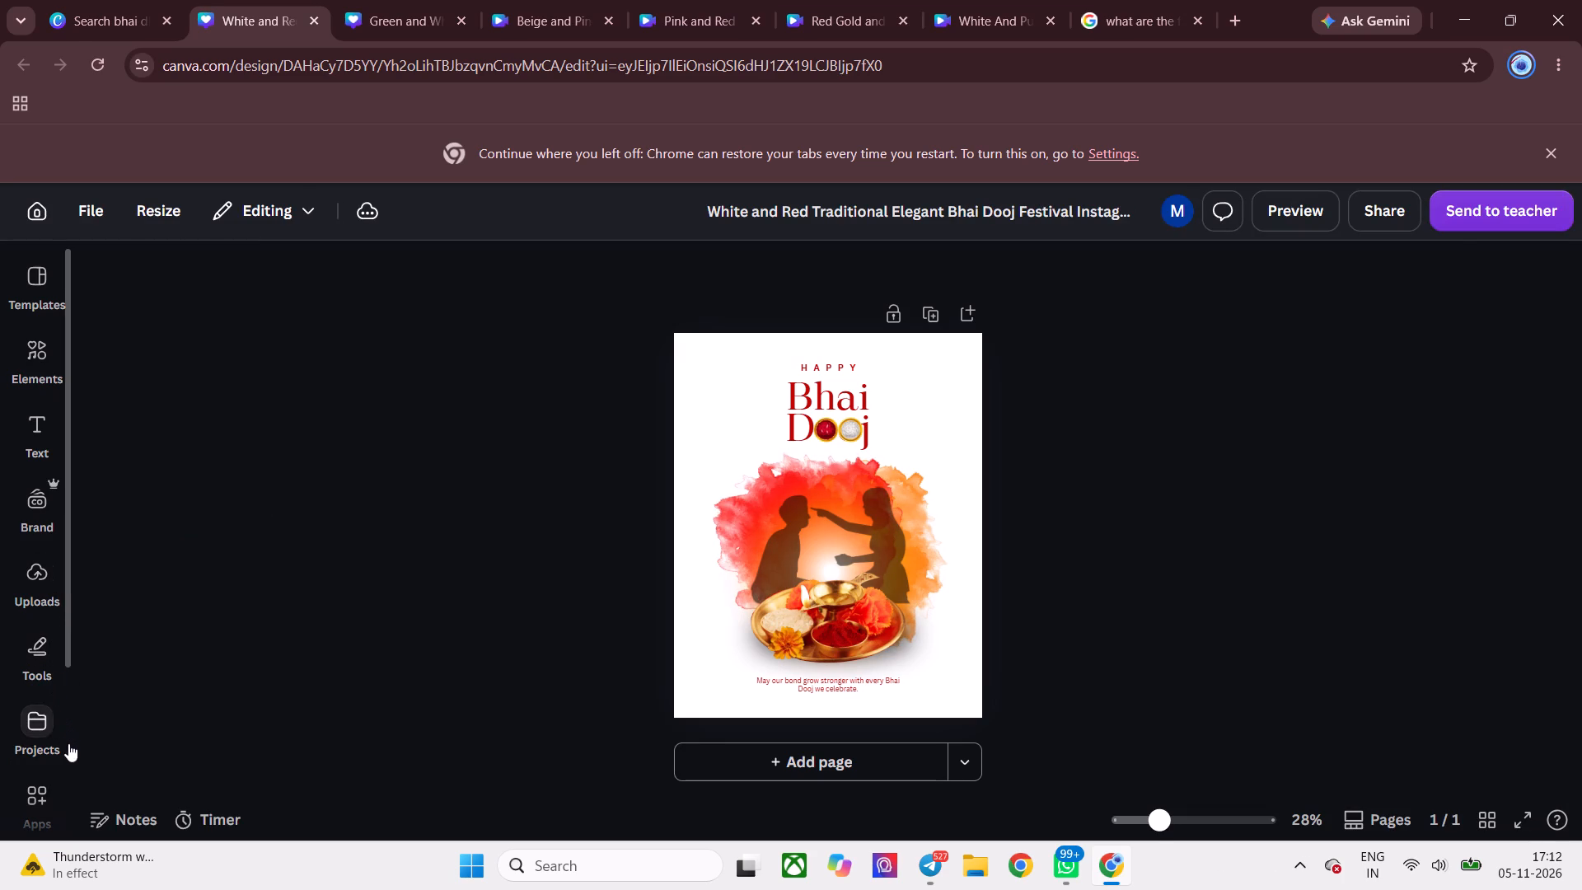
Add the uploaded green arrow logo to the Bhai Dooj page and remove the logo's background.
scroll(42, 728, "down", 3)
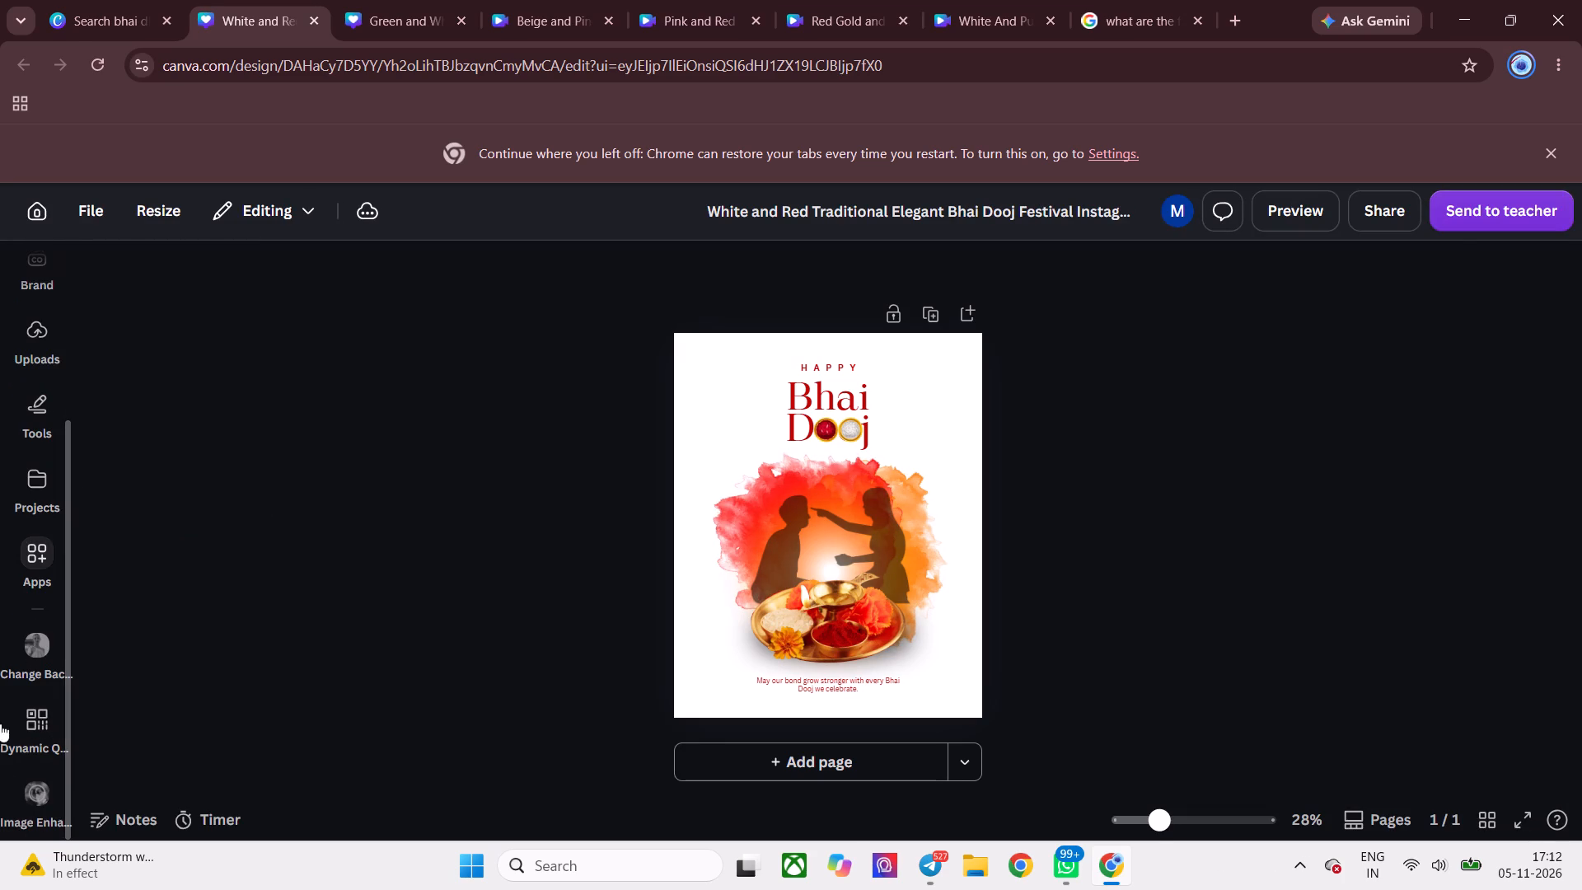
scroll(40, 366, "up", 1)
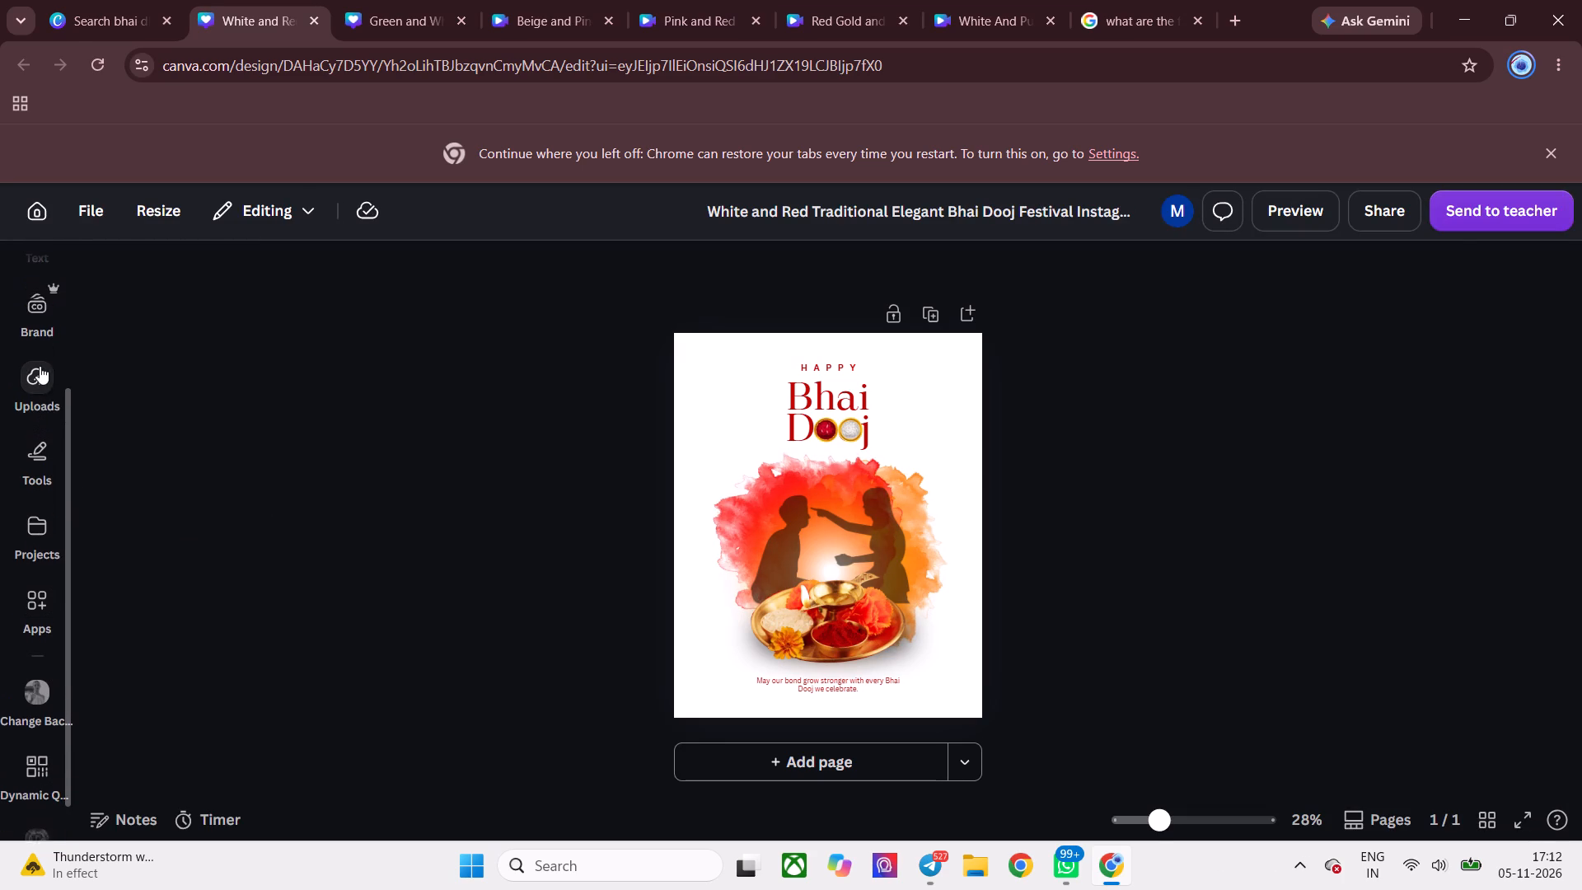
left_click(39, 383)
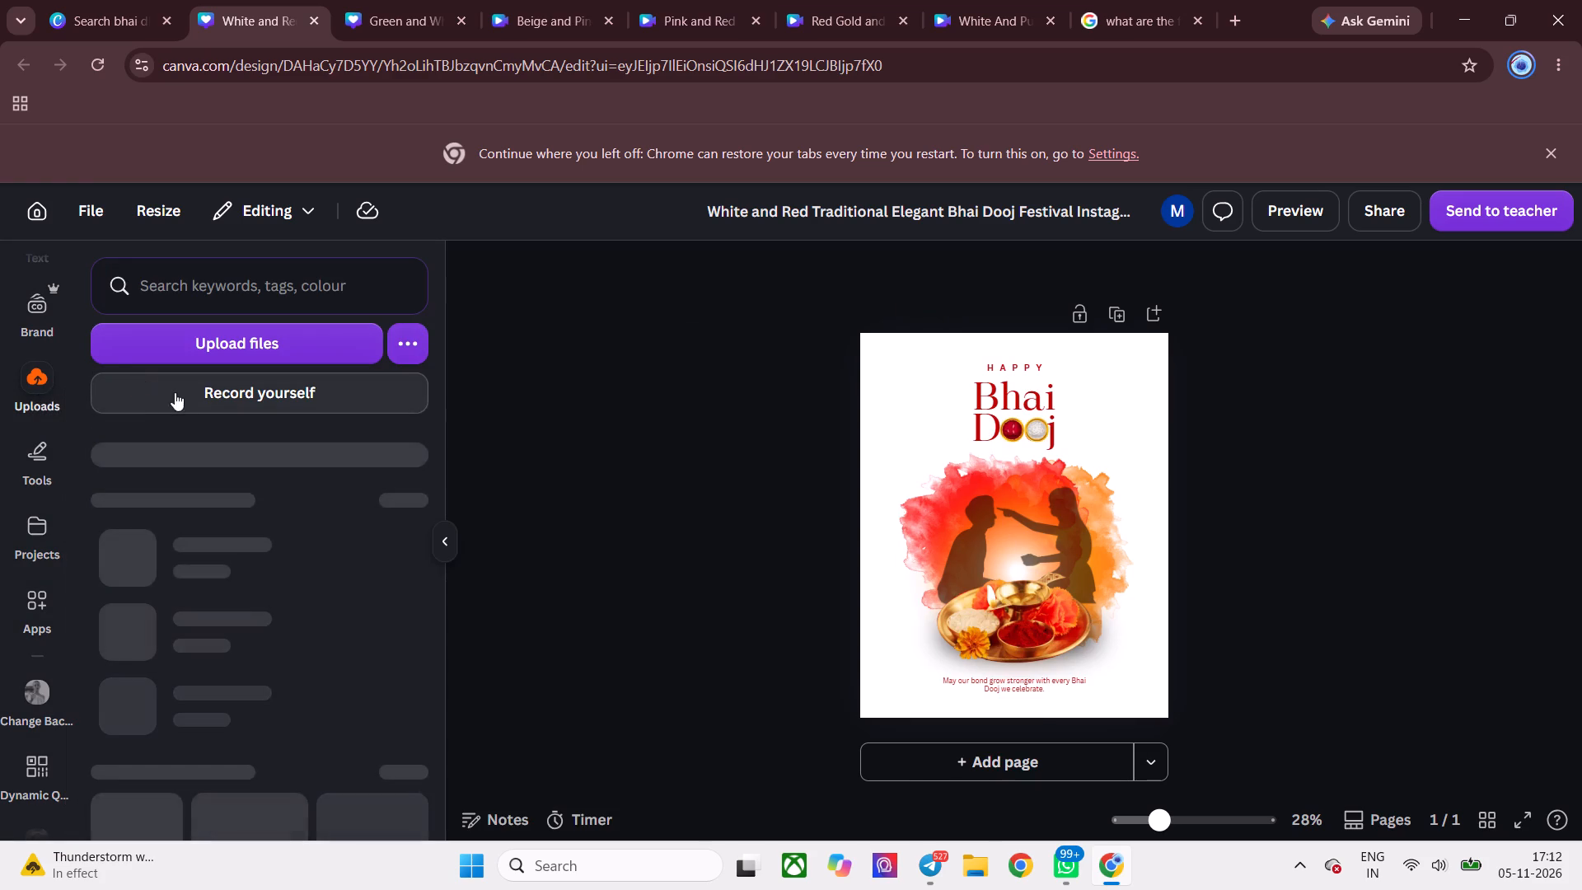
left_click(172, 691)
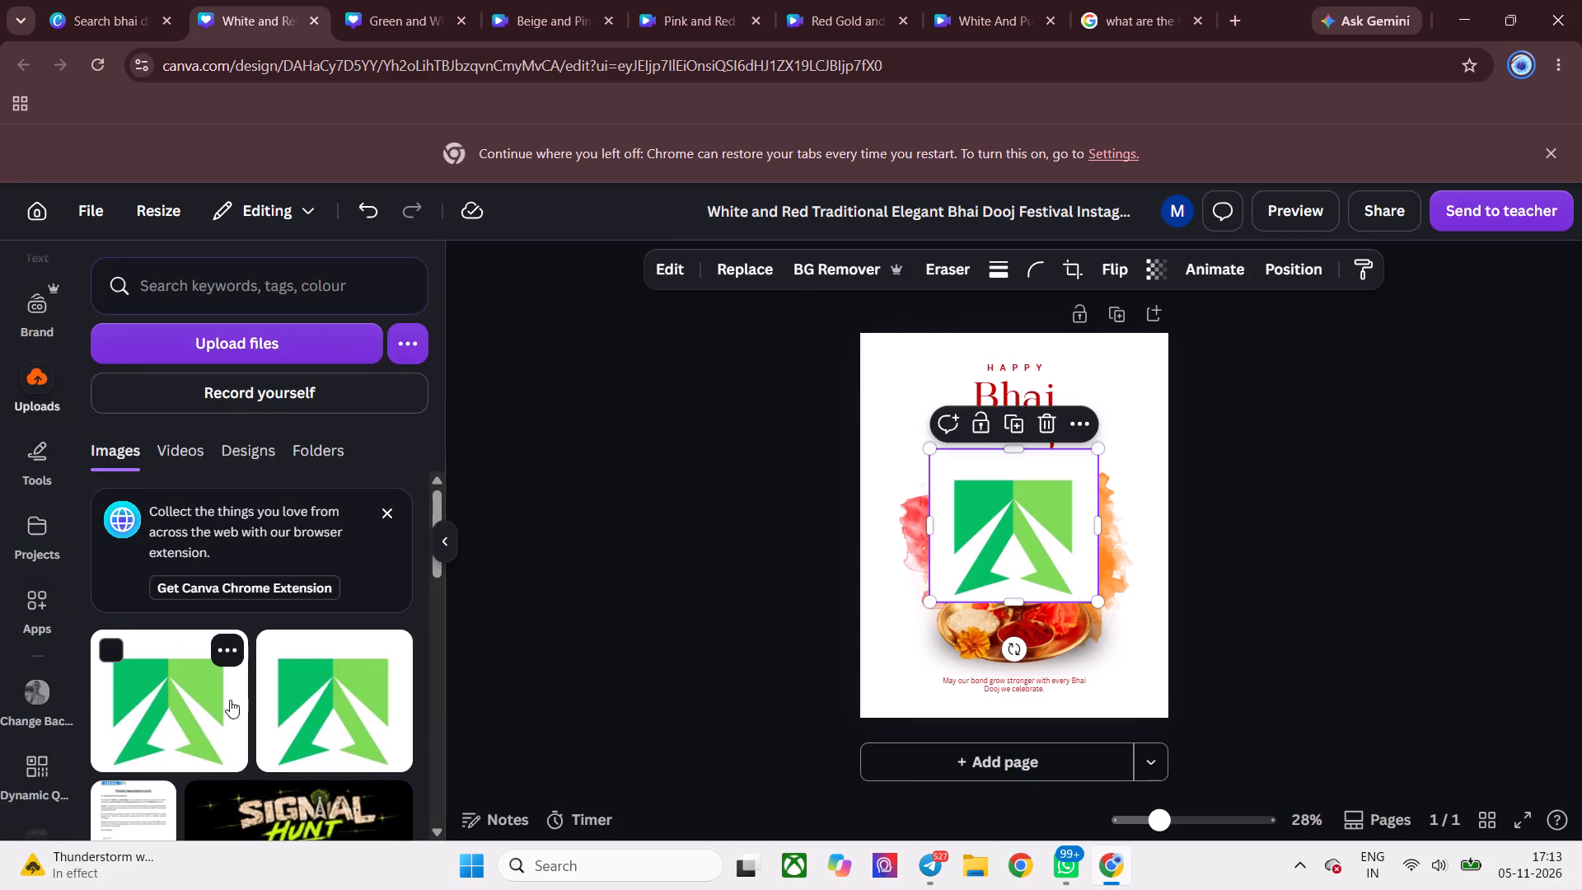
left_click(820, 269)
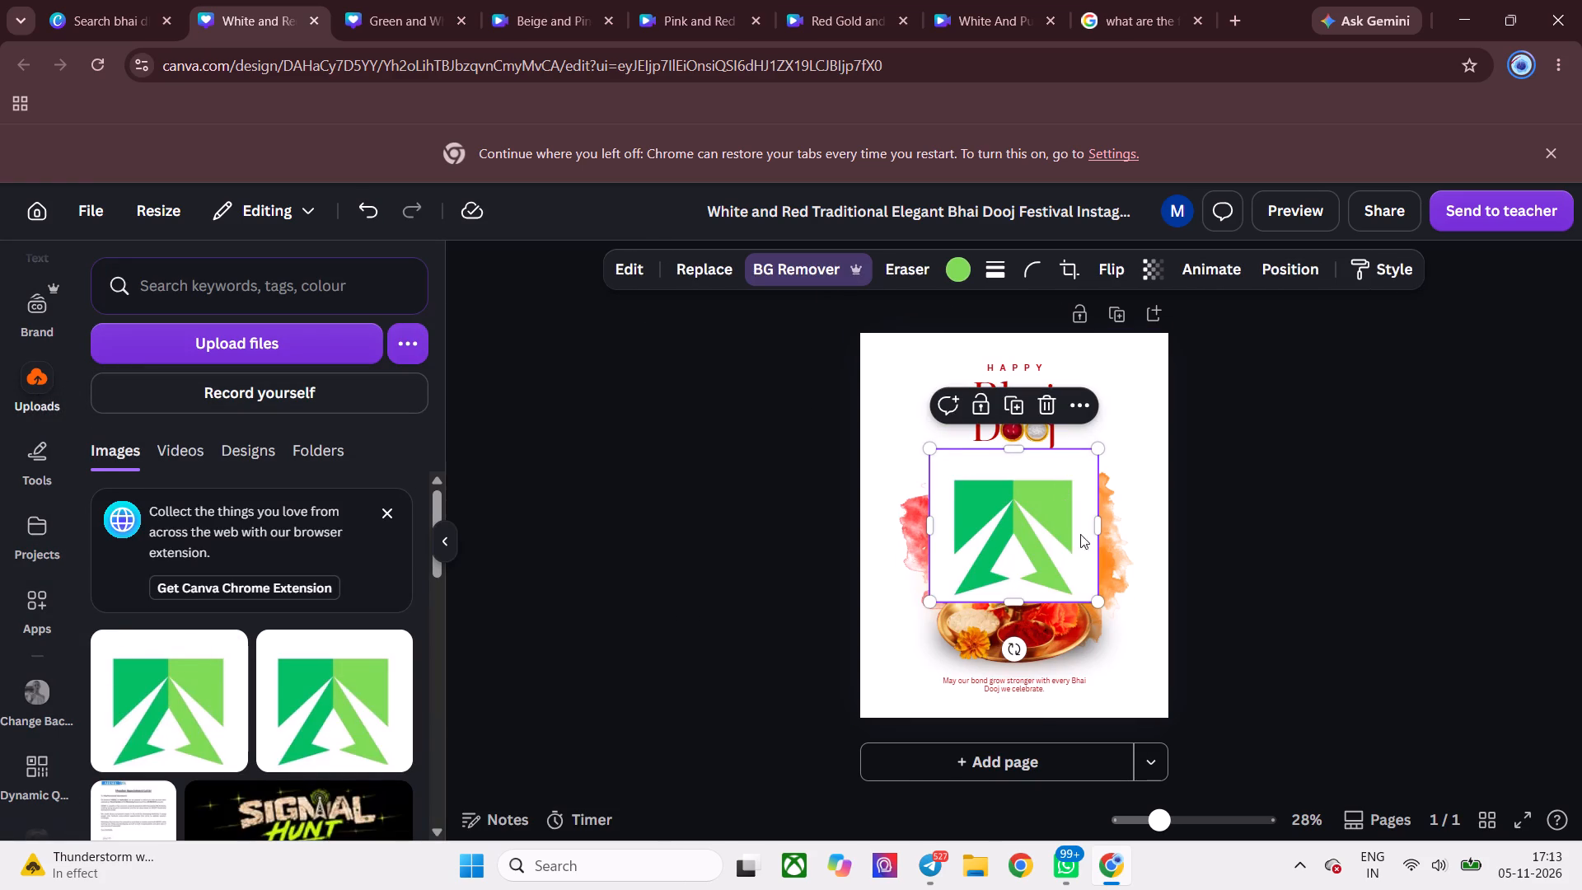
Remove the white background from the green logo on the Bhai Dooj design.
left_click(798, 275)
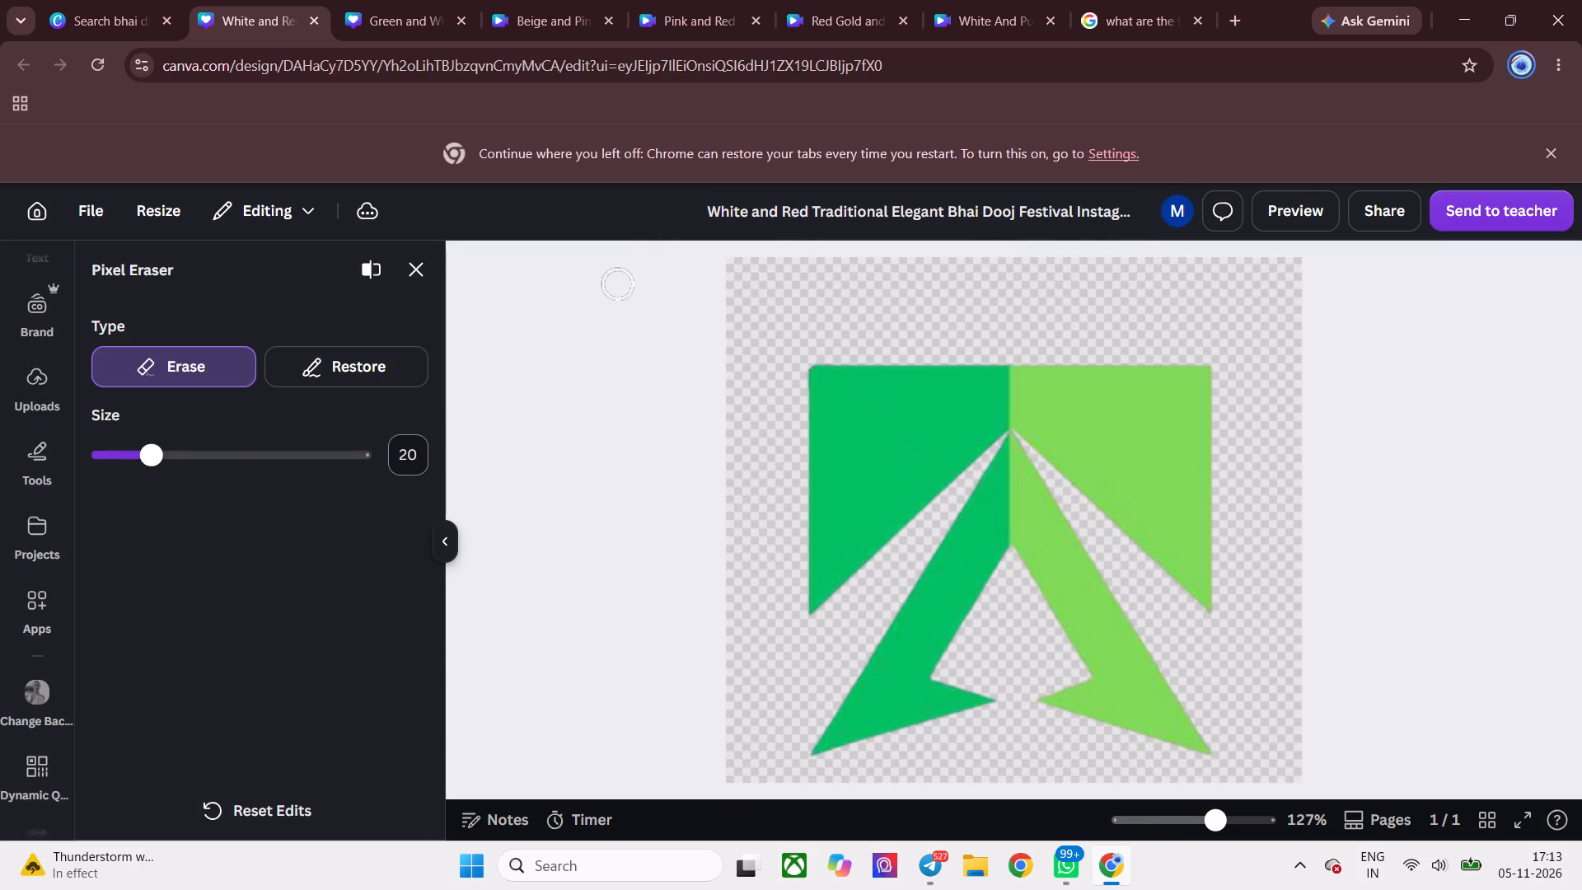
left_click(423, 265)
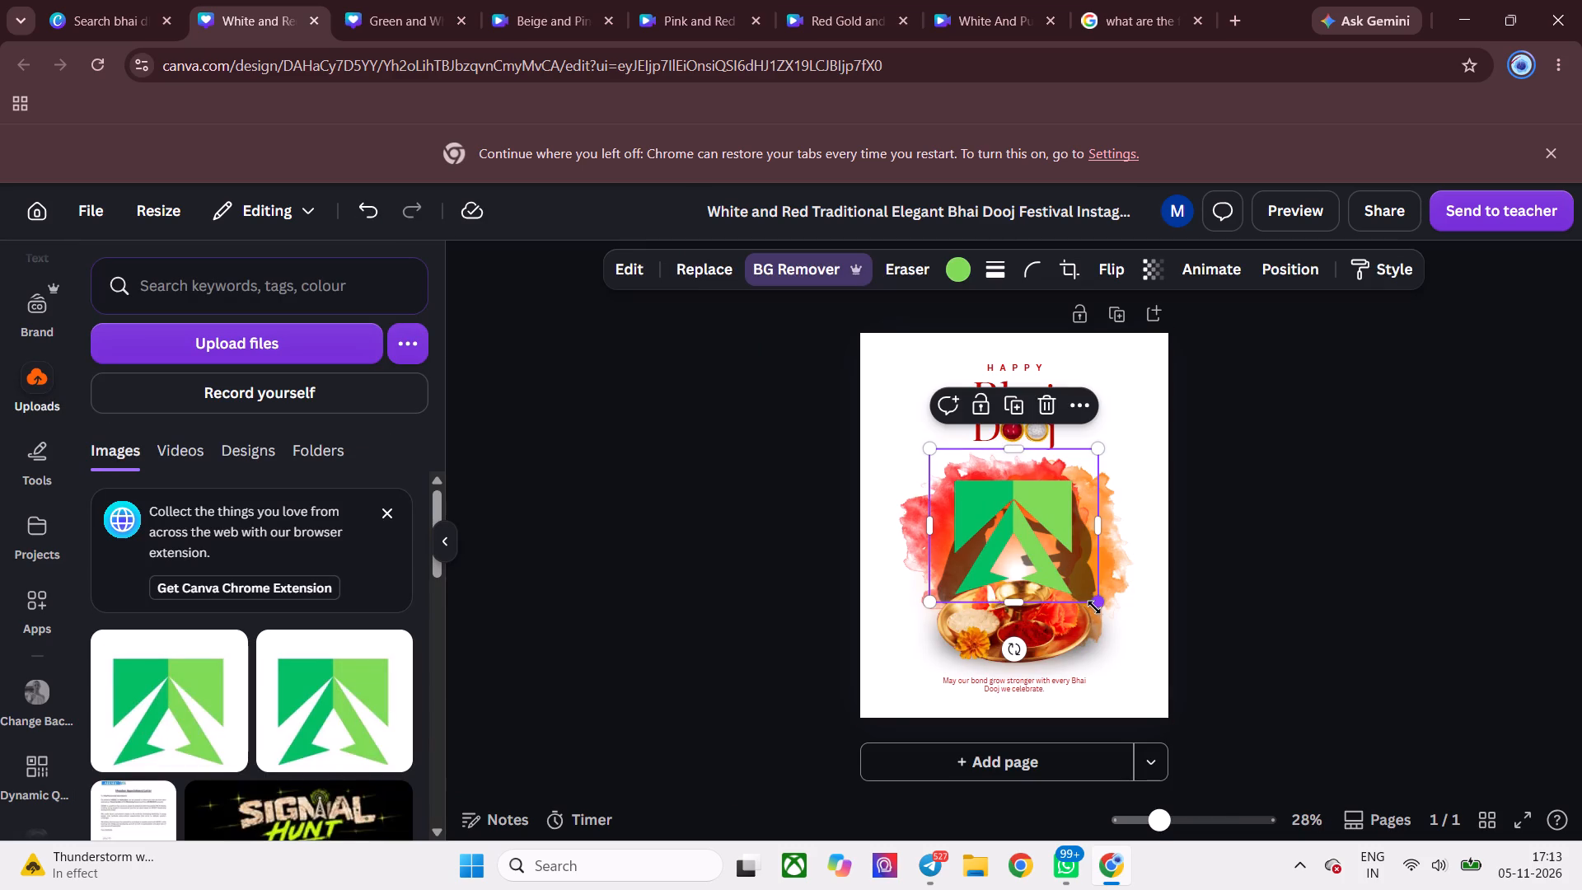
Shrink the logo to about half its size and place it in the top-left corner of the Bhai Dooj page.
left_click_drag(1099, 608, 1014, 528)
left_click_drag(978, 485, 917, 382)
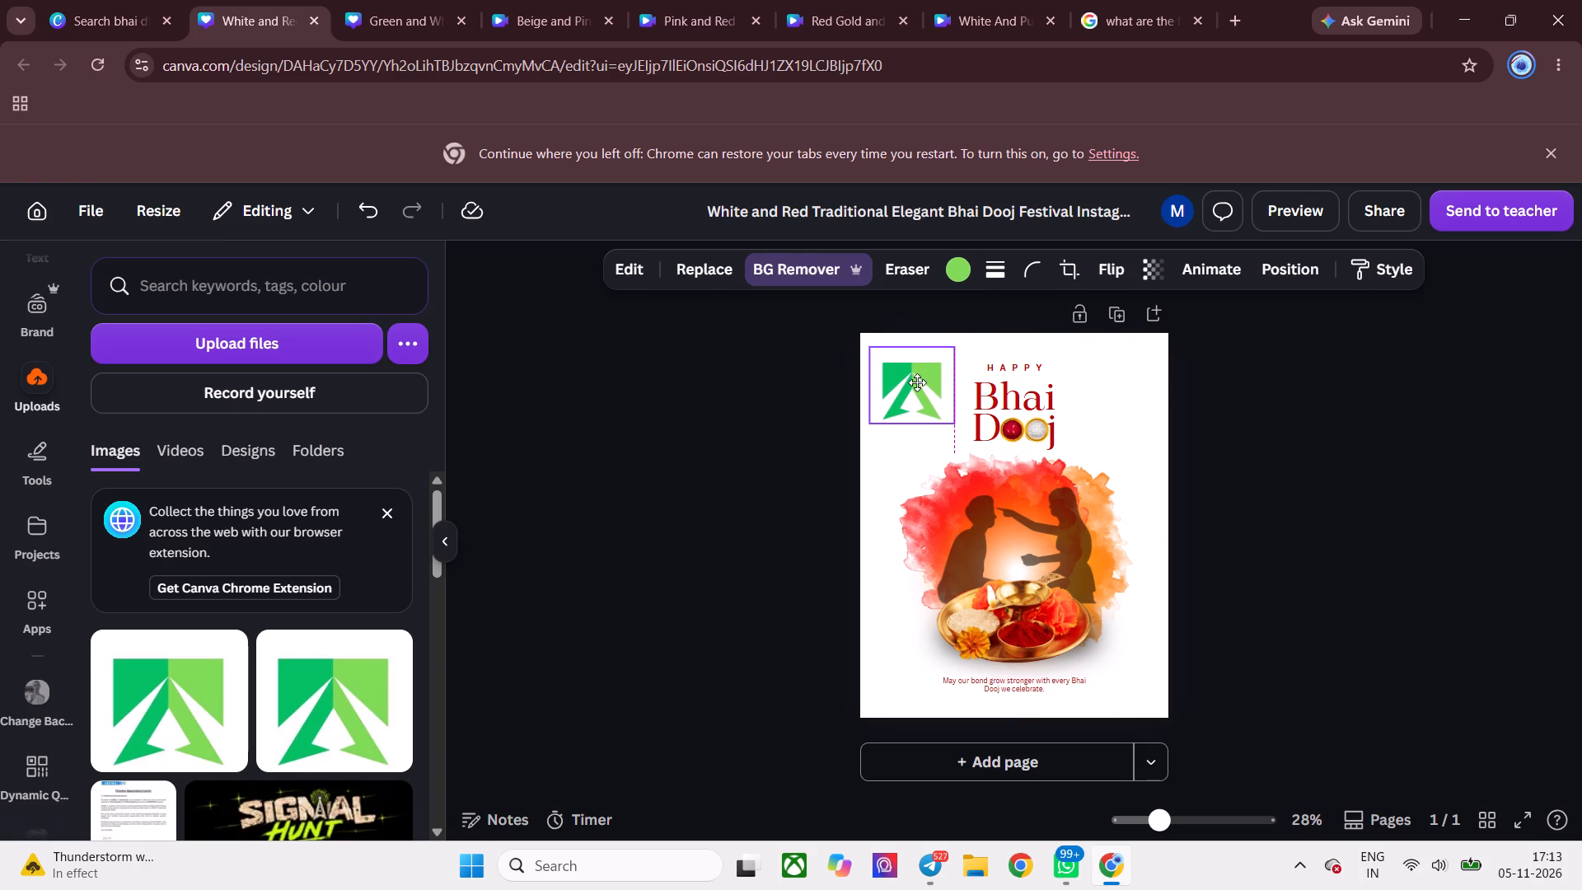
left_click_drag(917, 382, 910, 369)
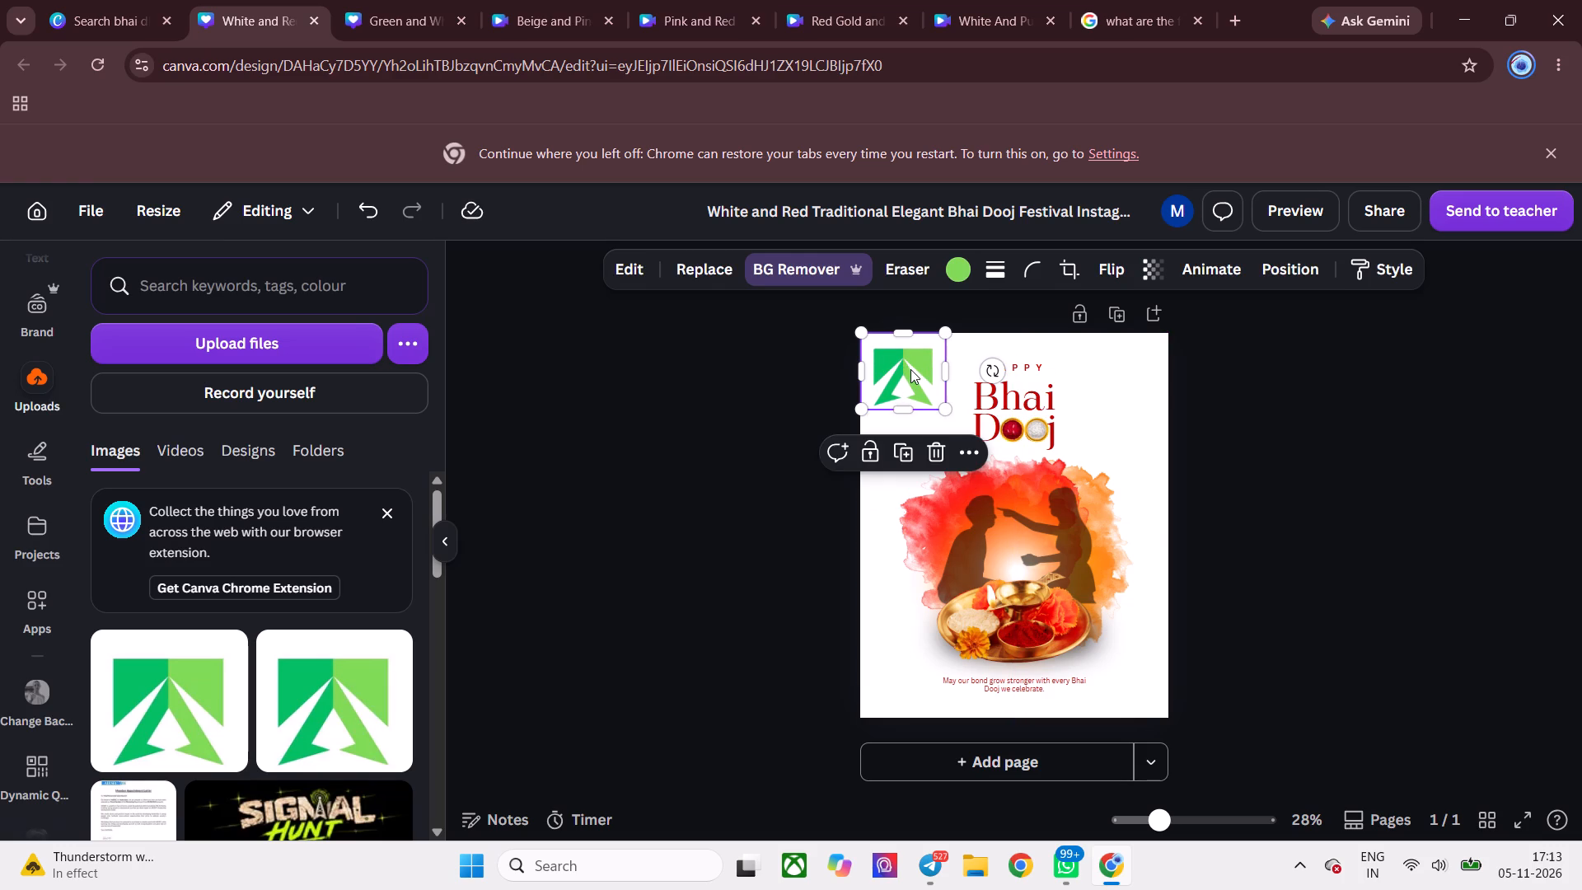
left_click(972, 455)
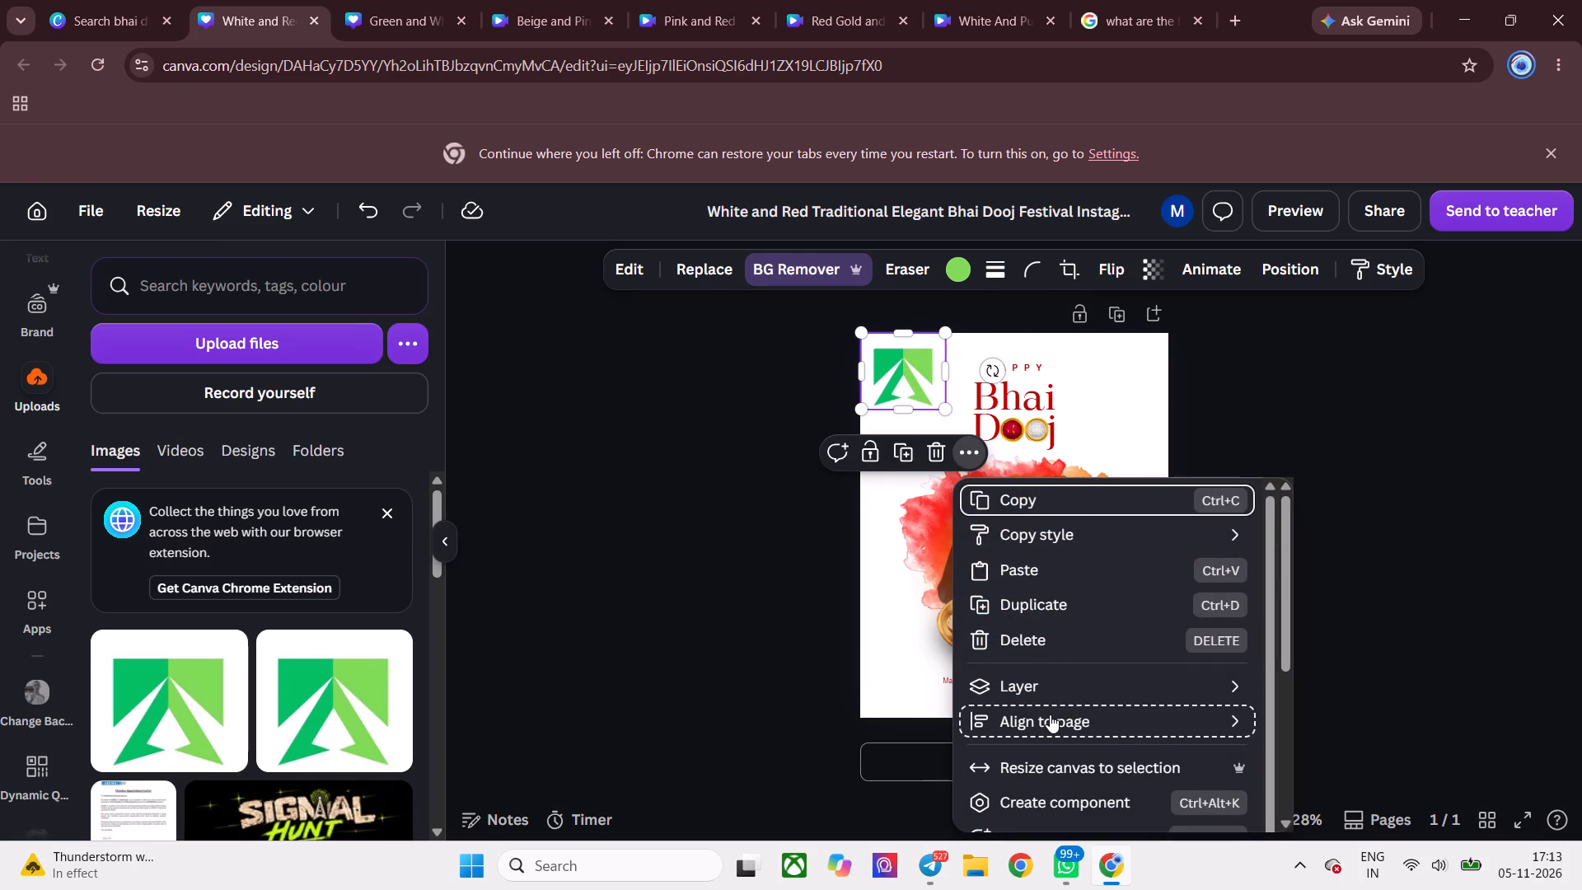
left_click(1317, 630)
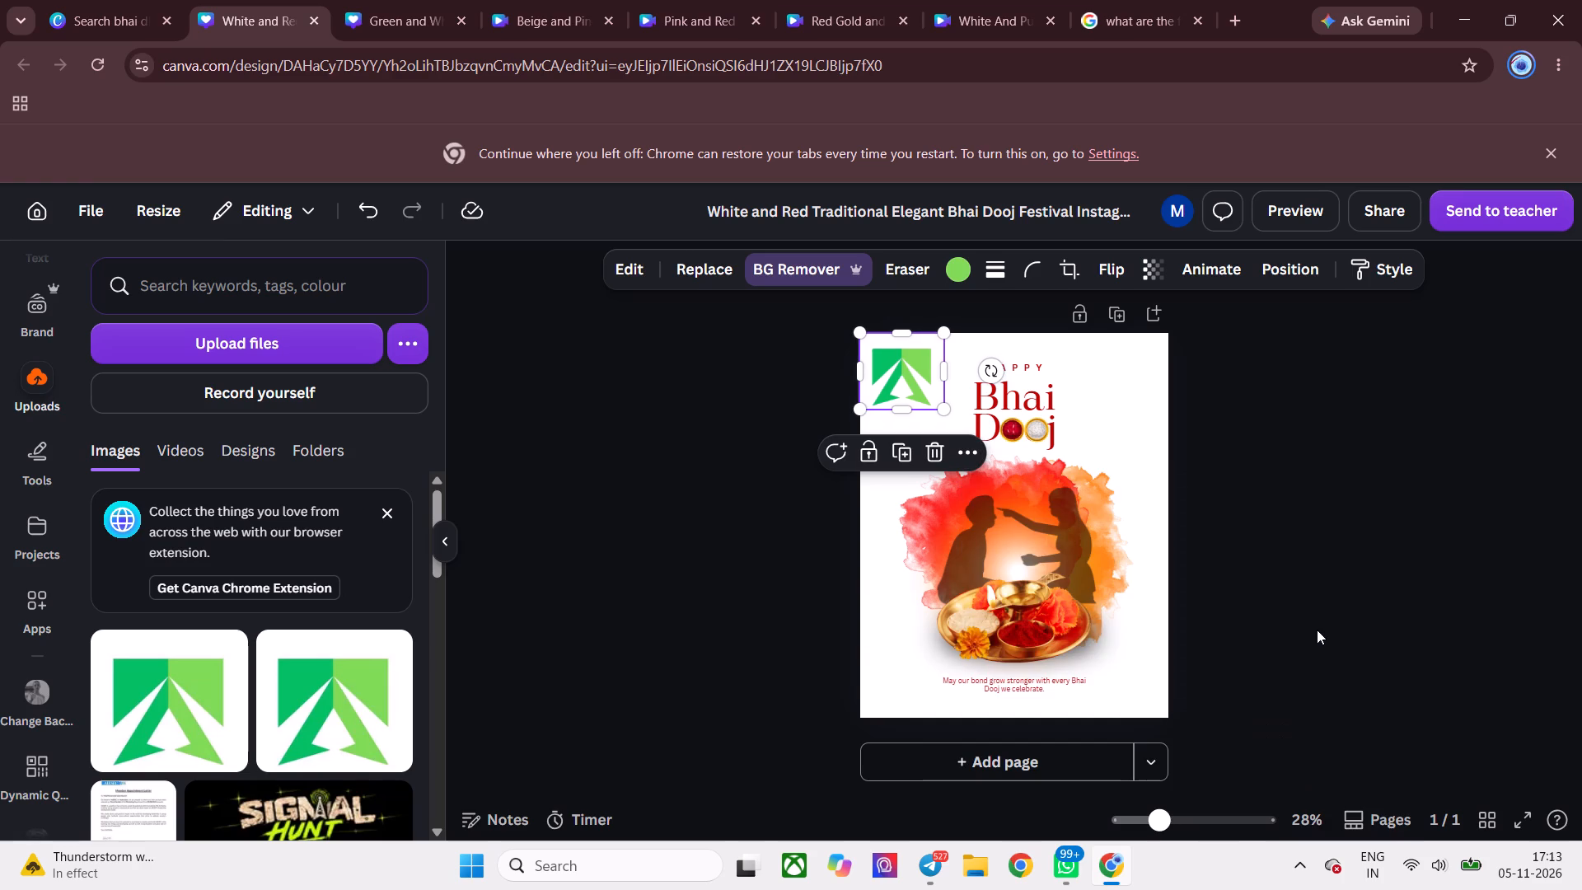
left_click(742, 564)
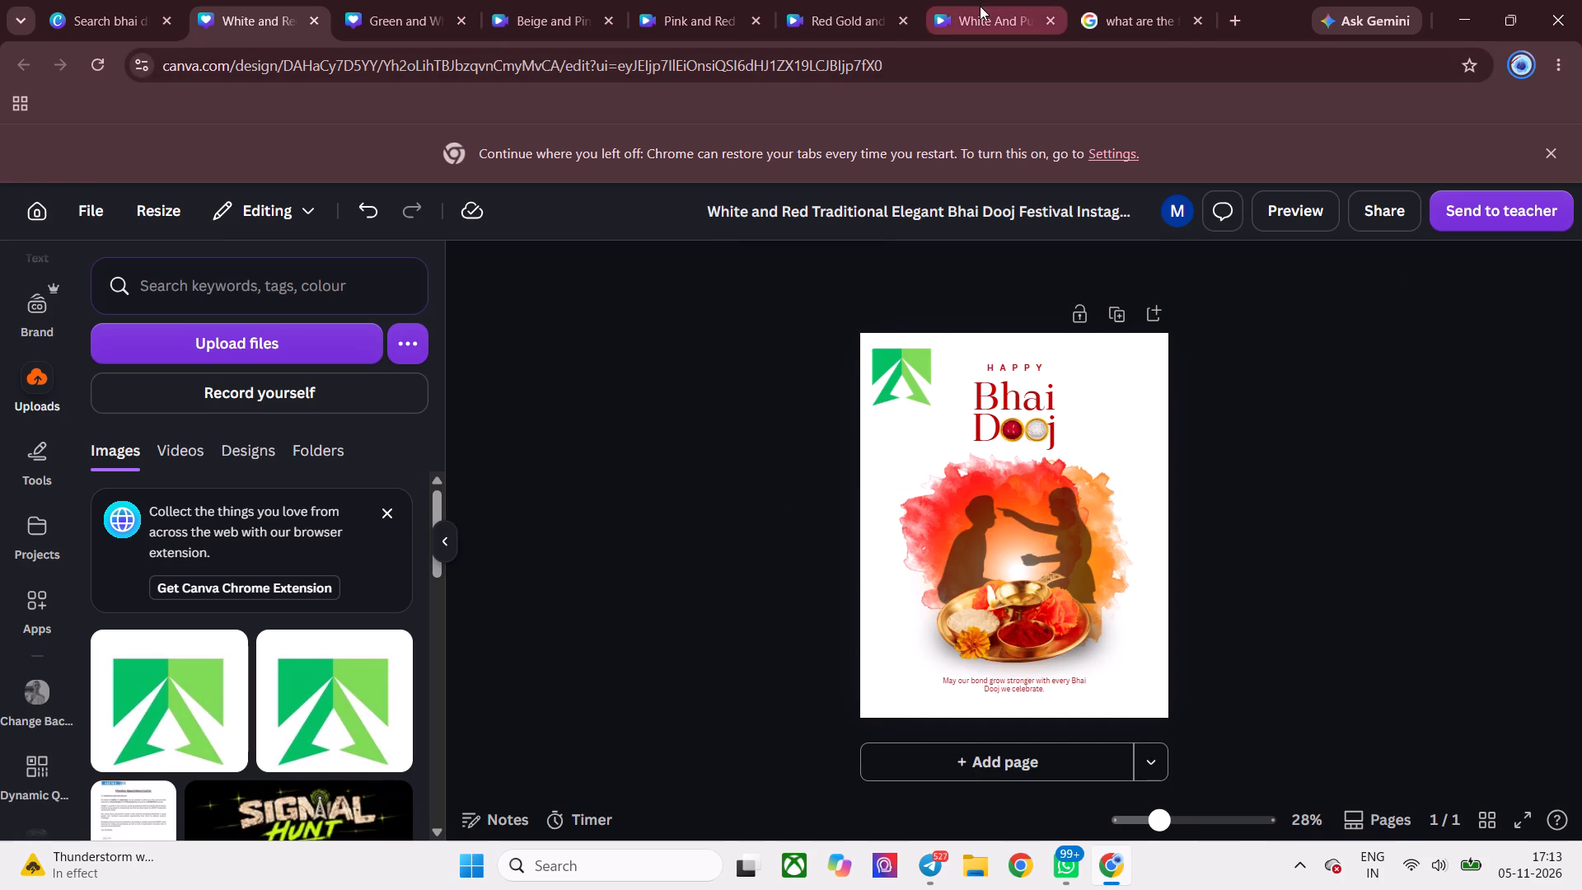
Open the White and Gold Elegant Playful Bhai Dooj Festival template for customising and copy its greeting caption.
left_click(90, 5)
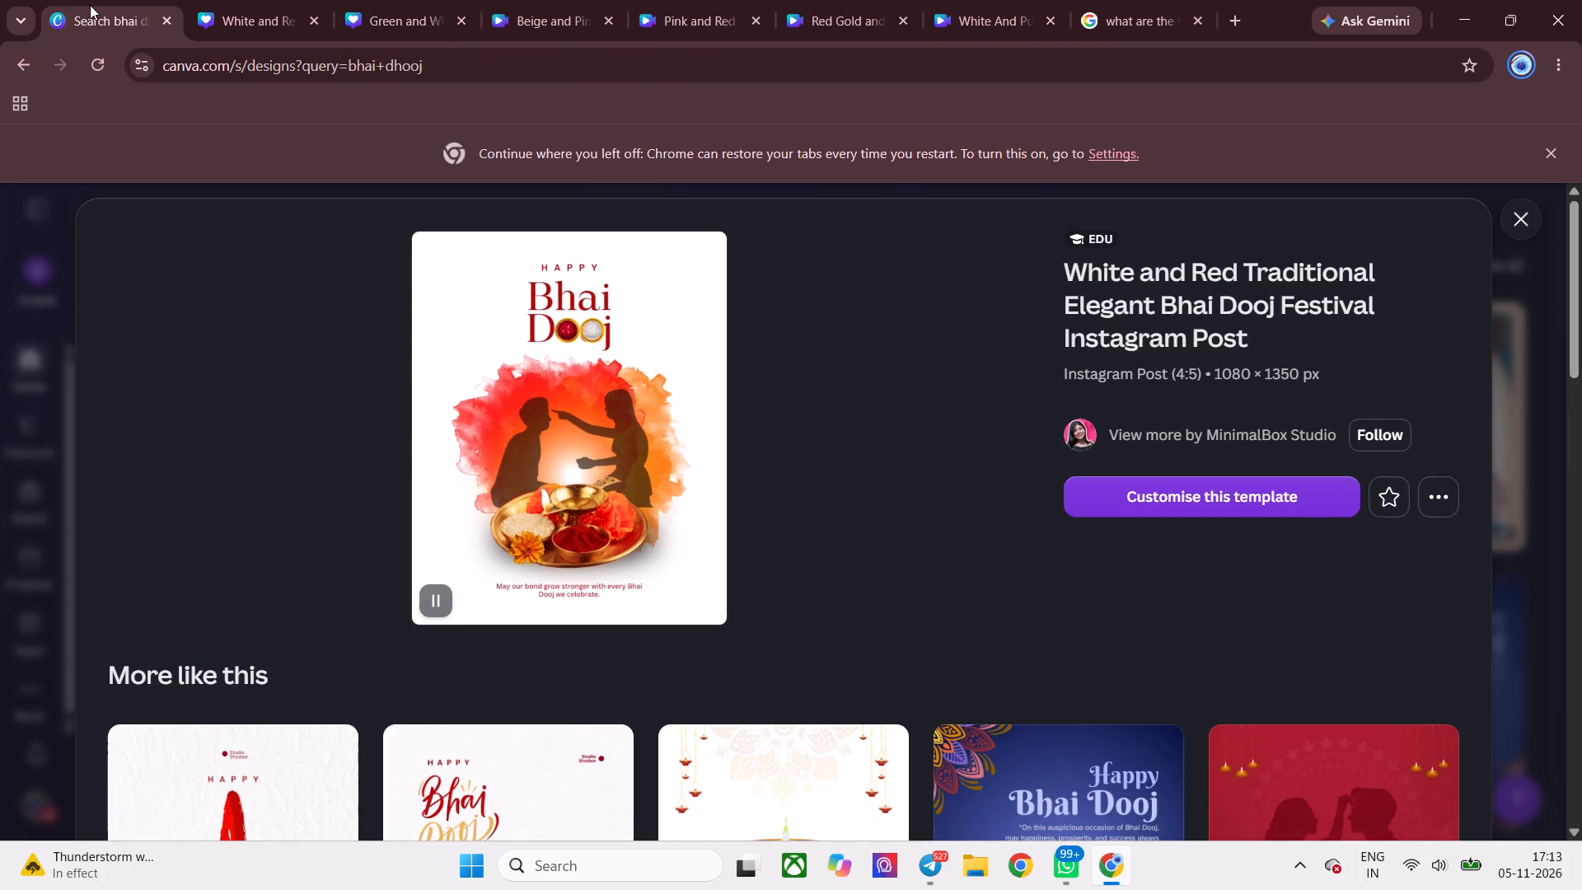
scroll(554, 715, "down", 3)
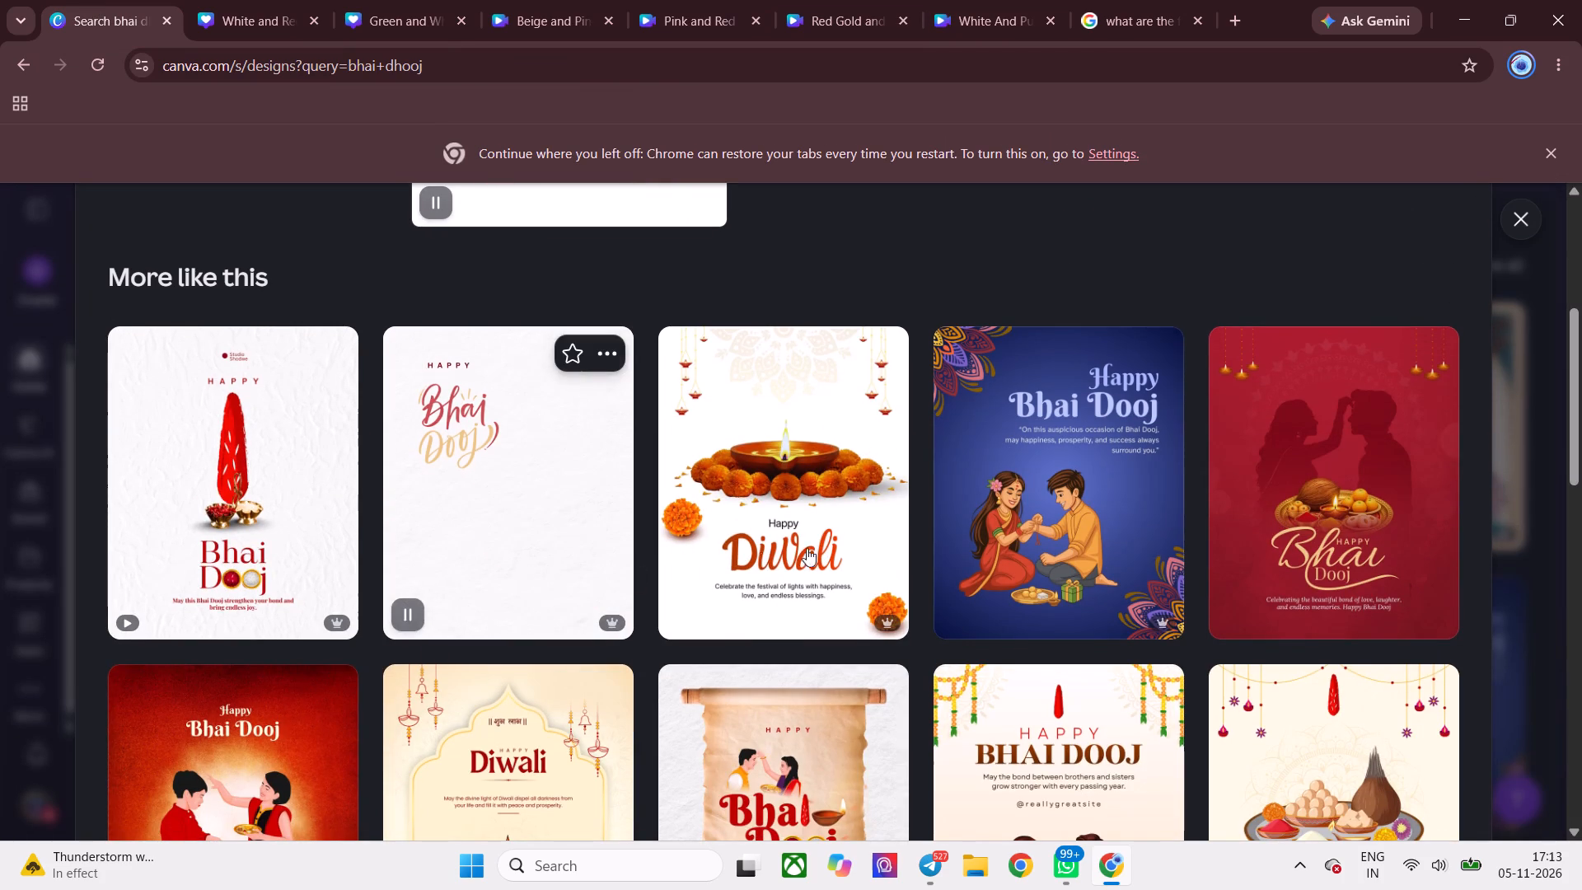
left_click(533, 540)
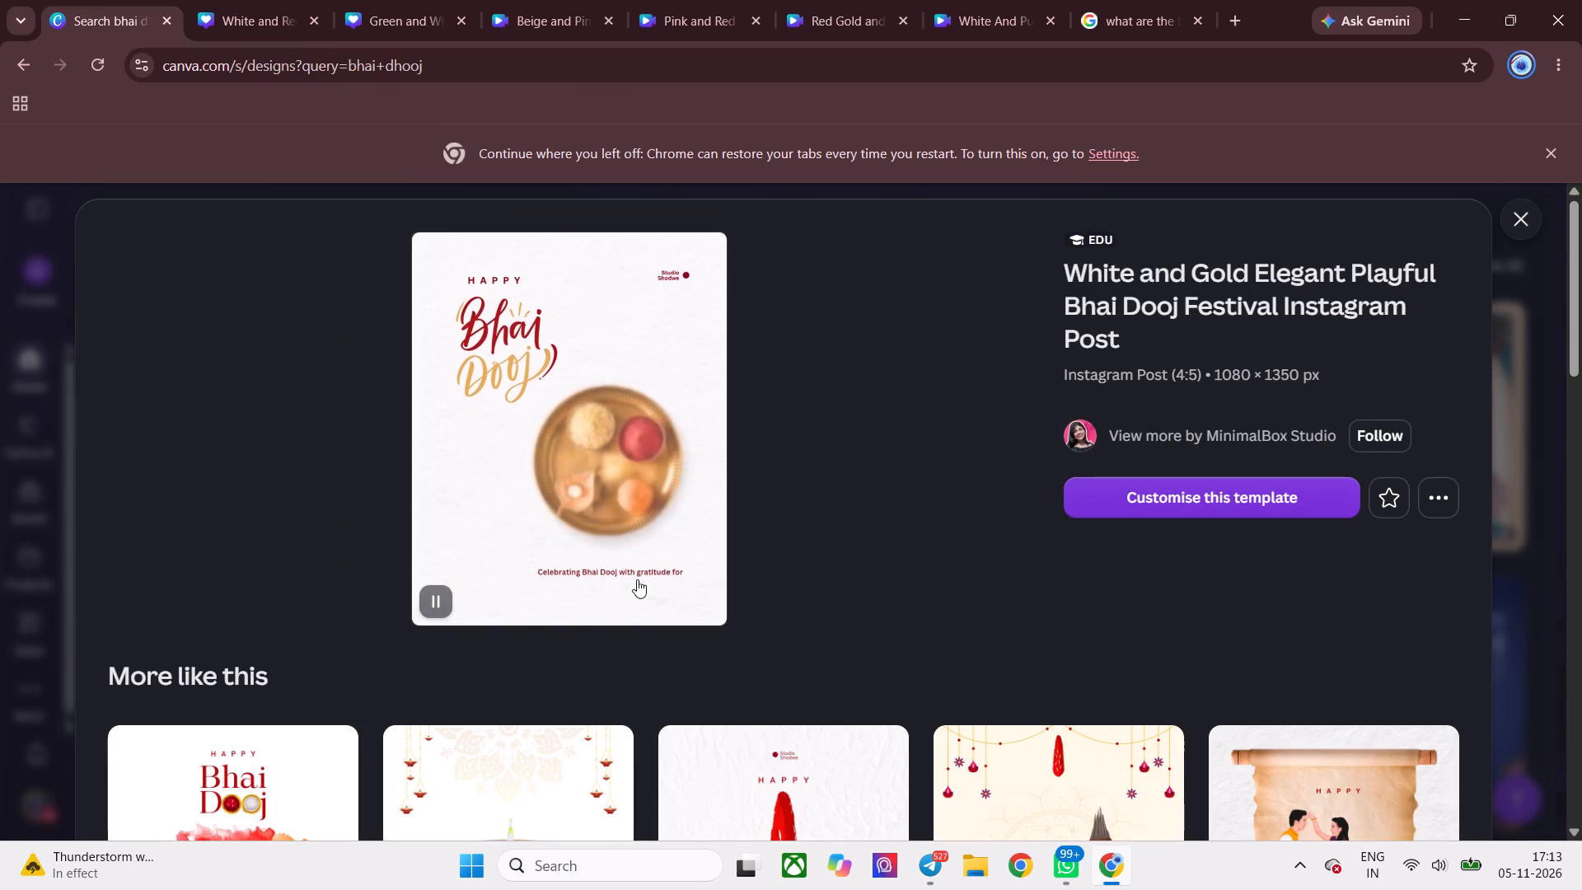
left_click(1182, 491)
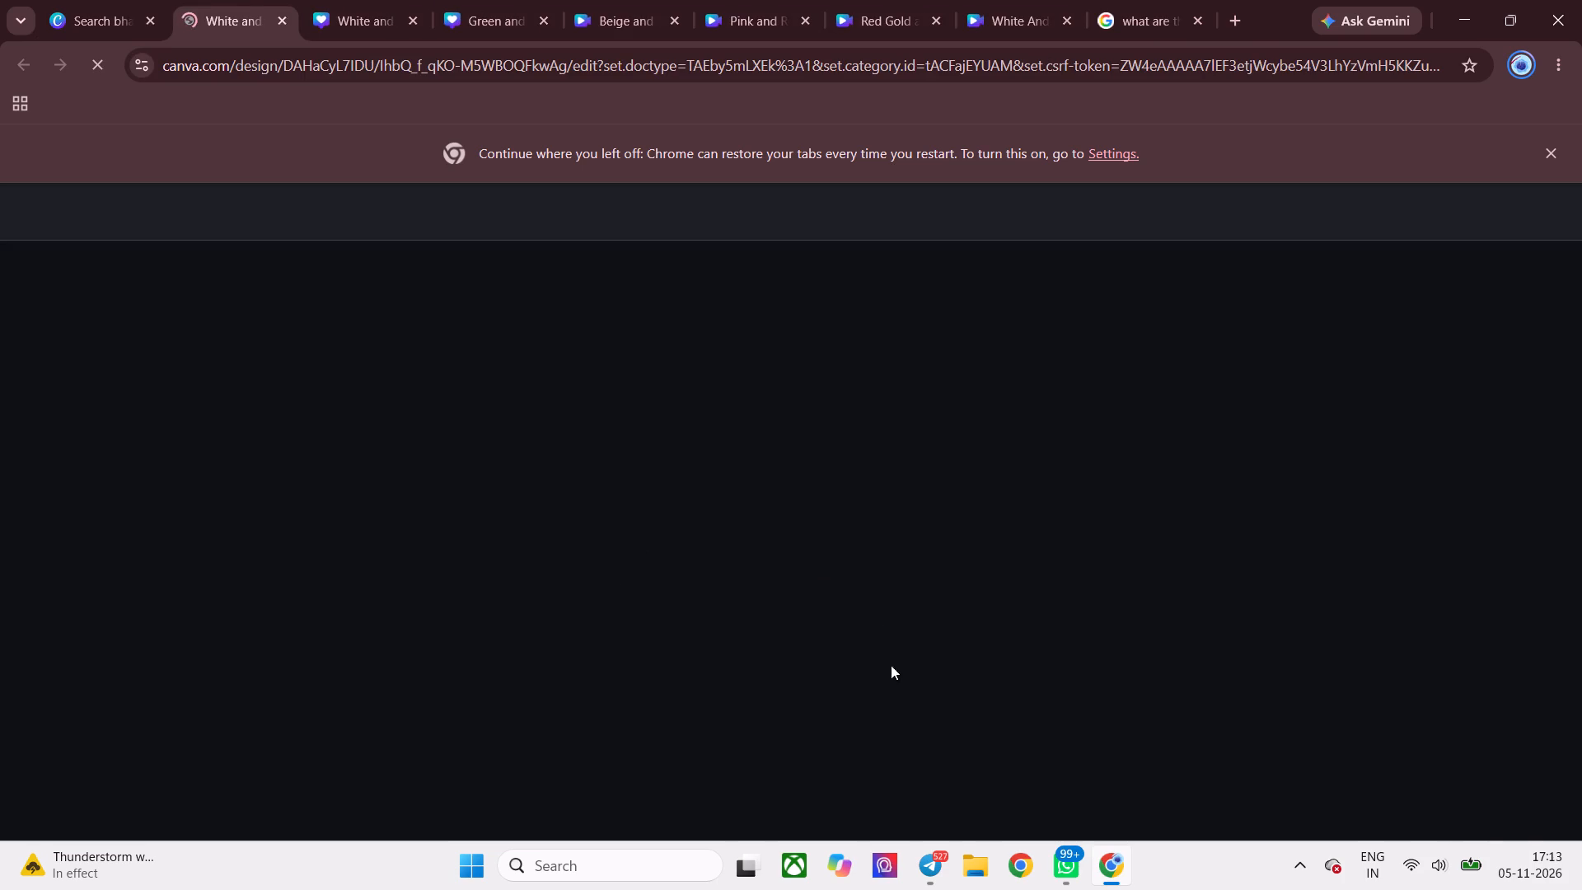
triple_click(846, 669)
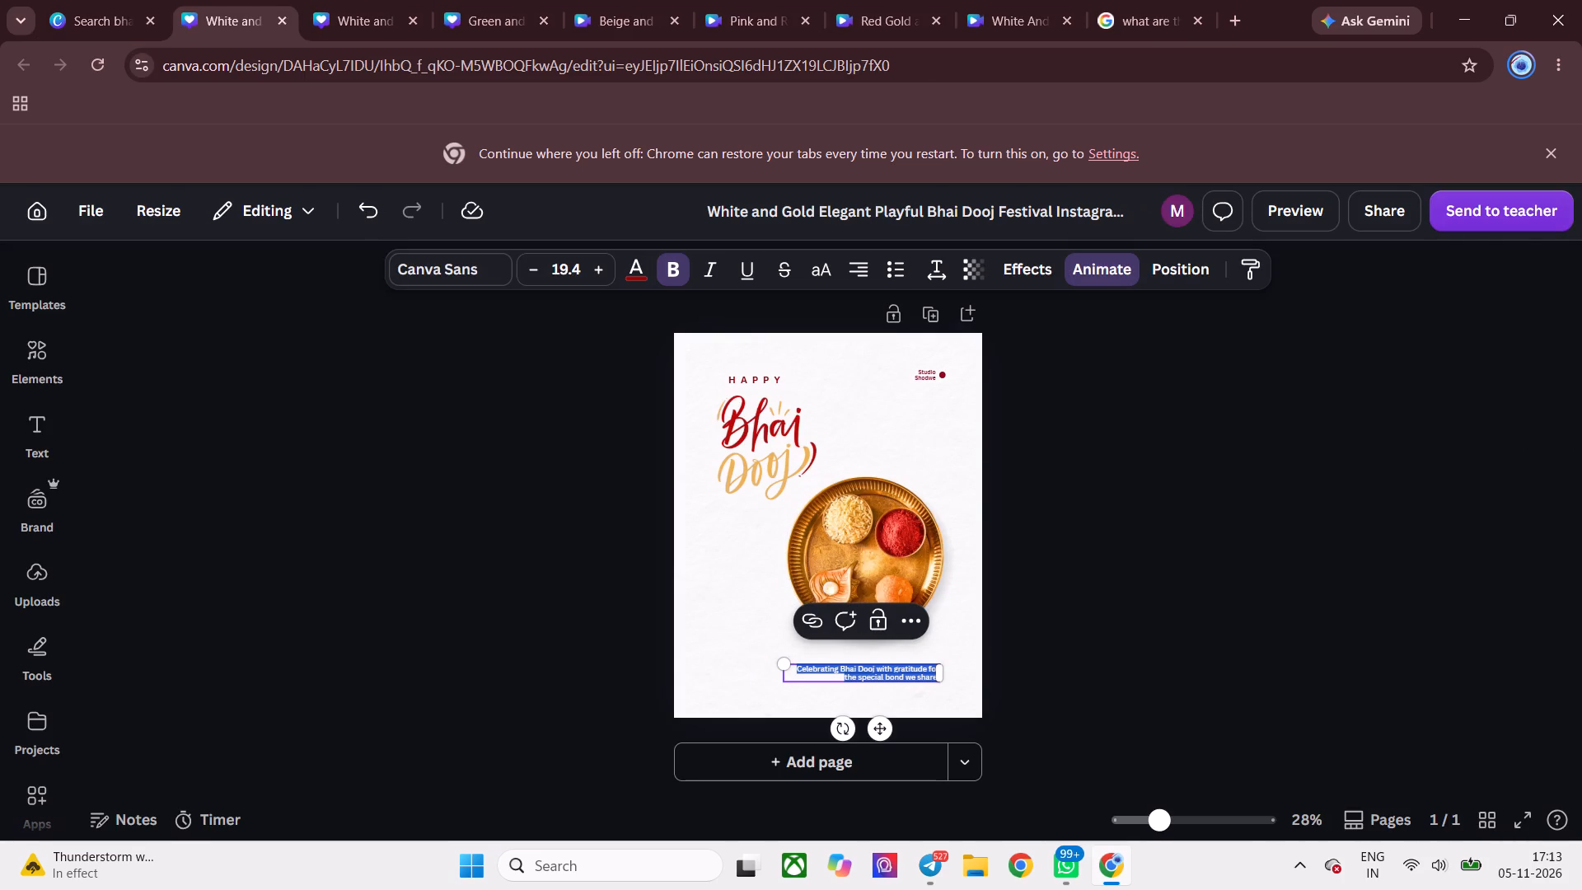
key("ctrl+c")
Replace the bottom caption of the White and Red Bhai Dooj design with "Celebrating Bhai Dooj with gratitude for the special bond we share.".
left_click(357, 0)
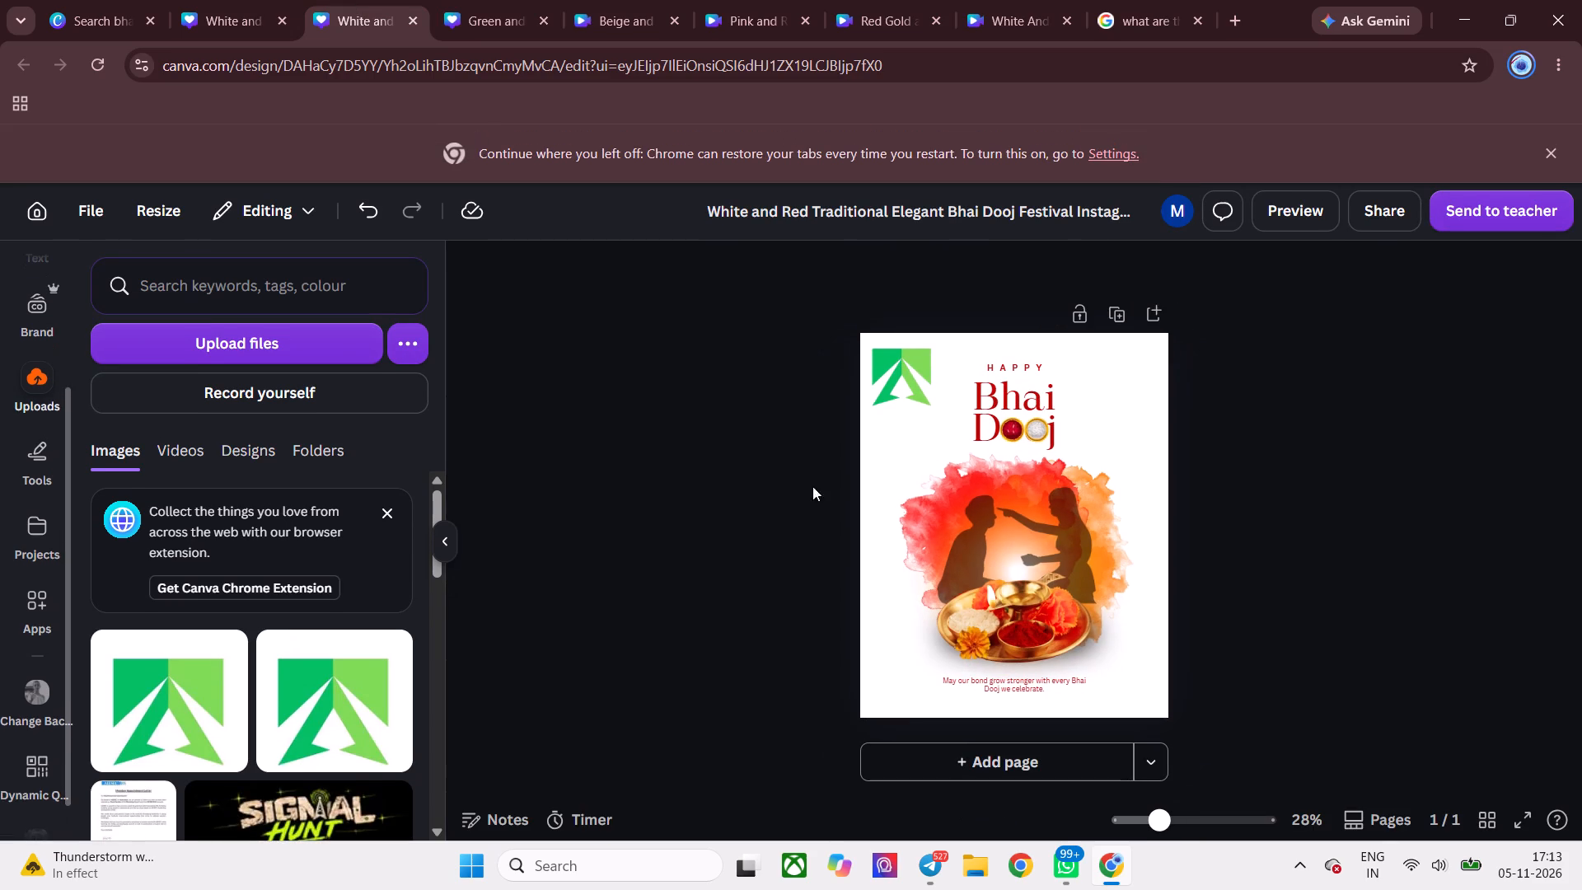
triple_click(1019, 686)
left_click(1019, 686)
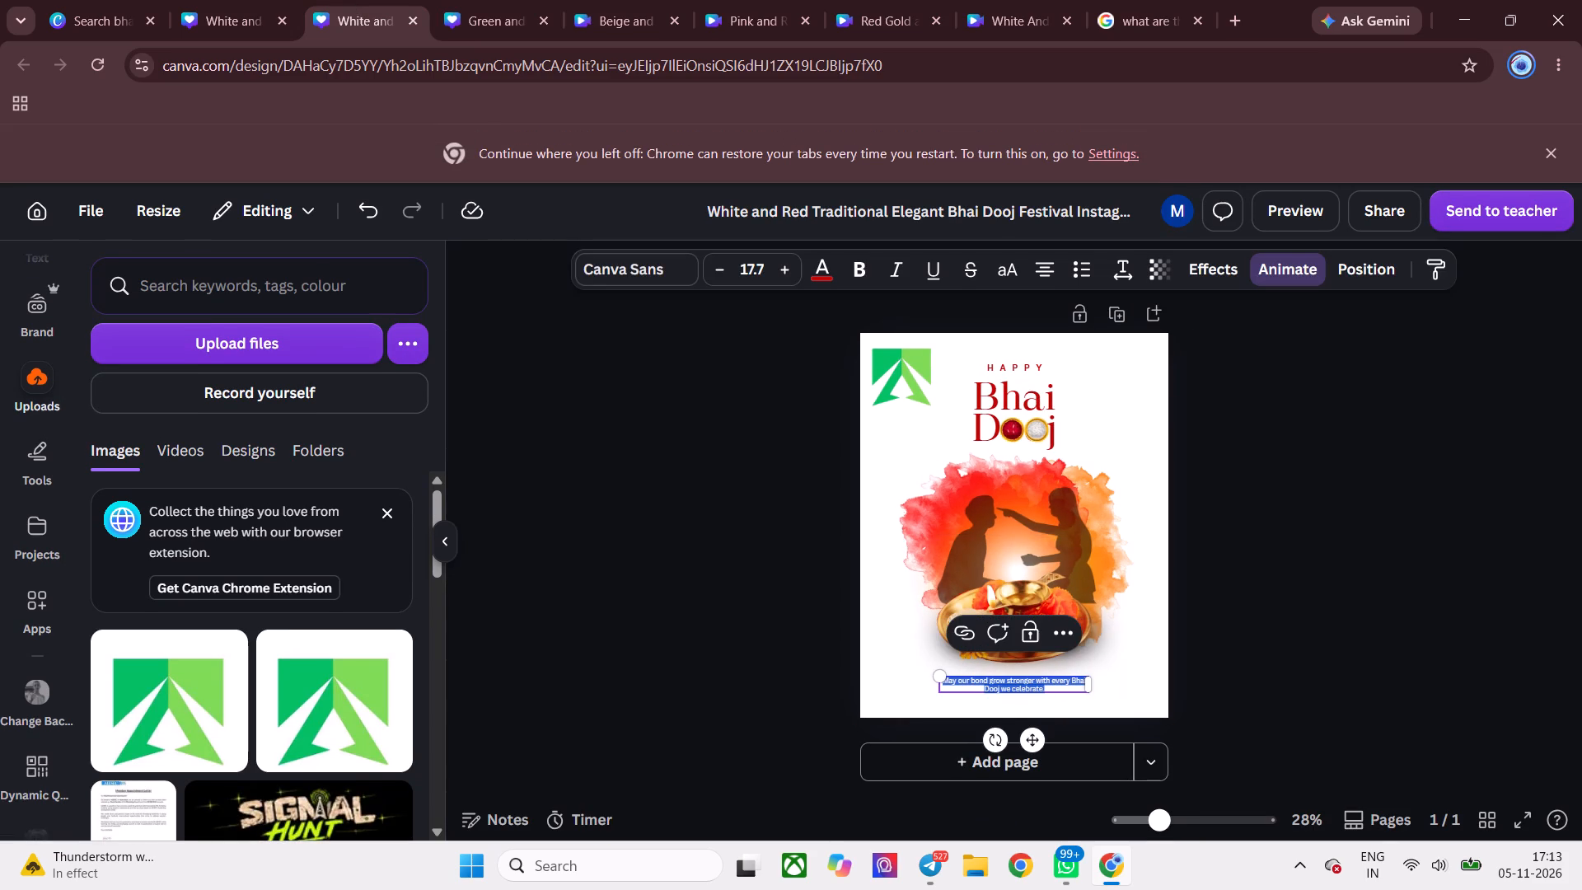
key("BackSpace")
key("ctrl+v")
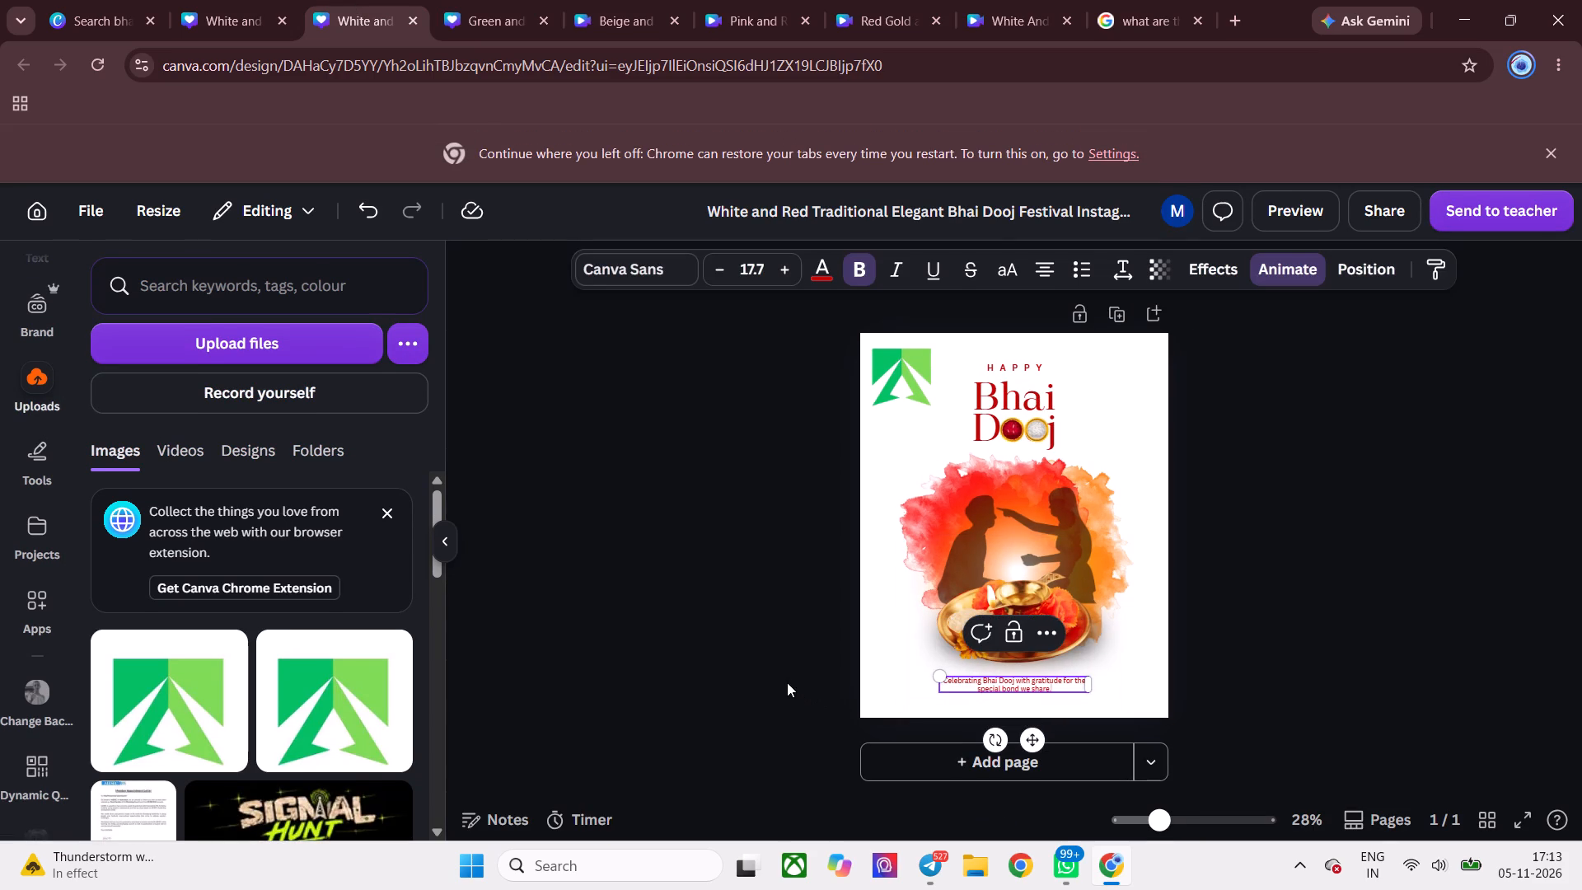
left_click(780, 675)
Preview the White and Red Bhai Dooj design at full size.
left_click(1291, 214)
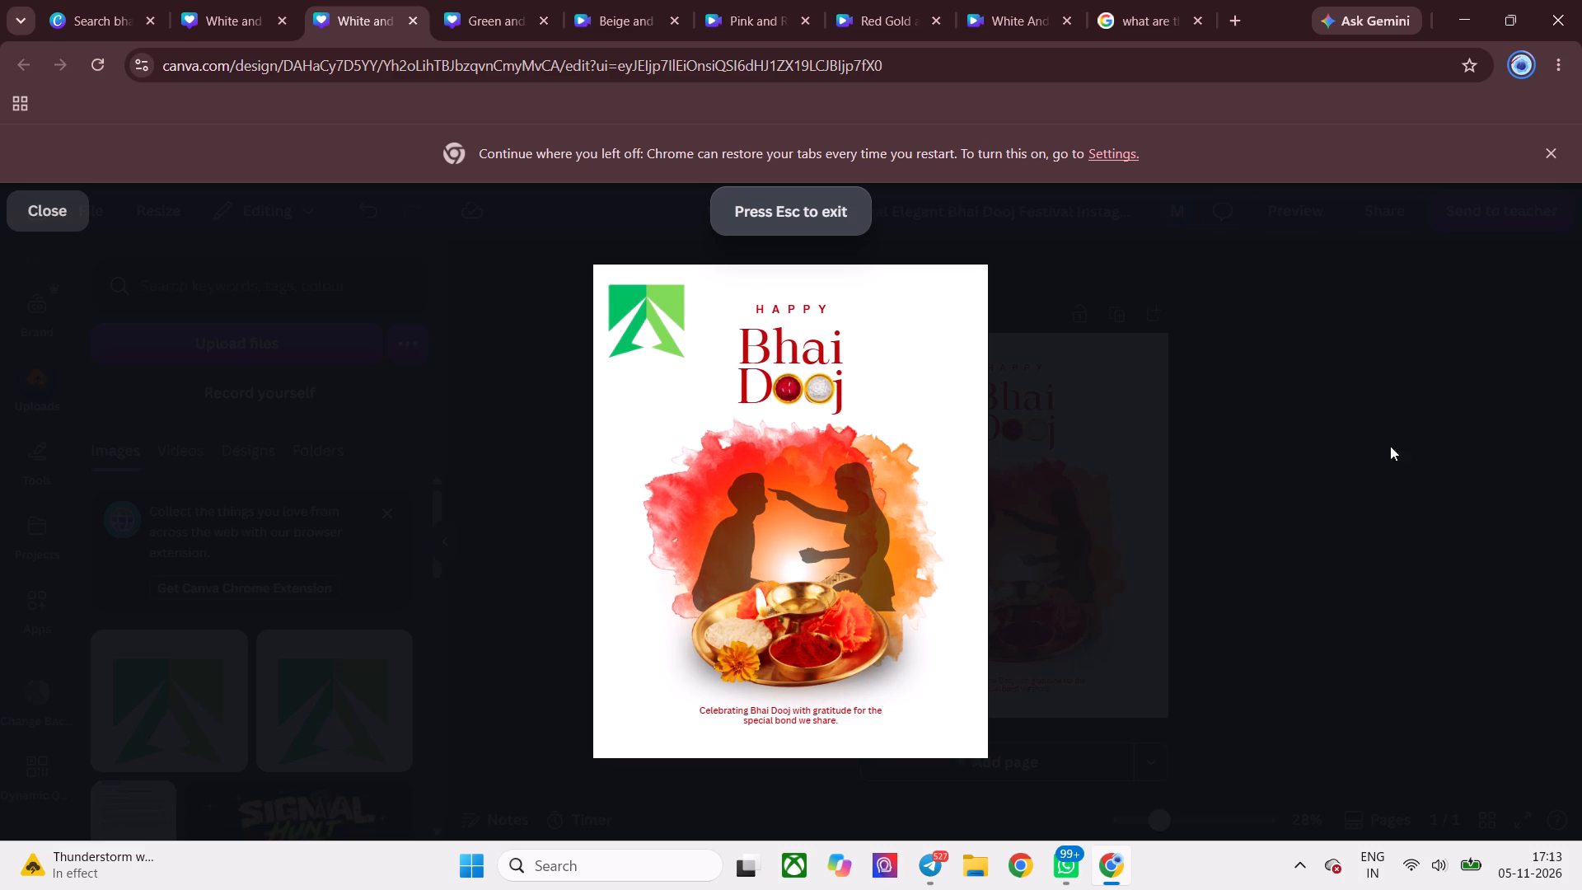
Leave the preview of the second Bhai Dooj design and start sharing the design.
left_click(1463, 391)
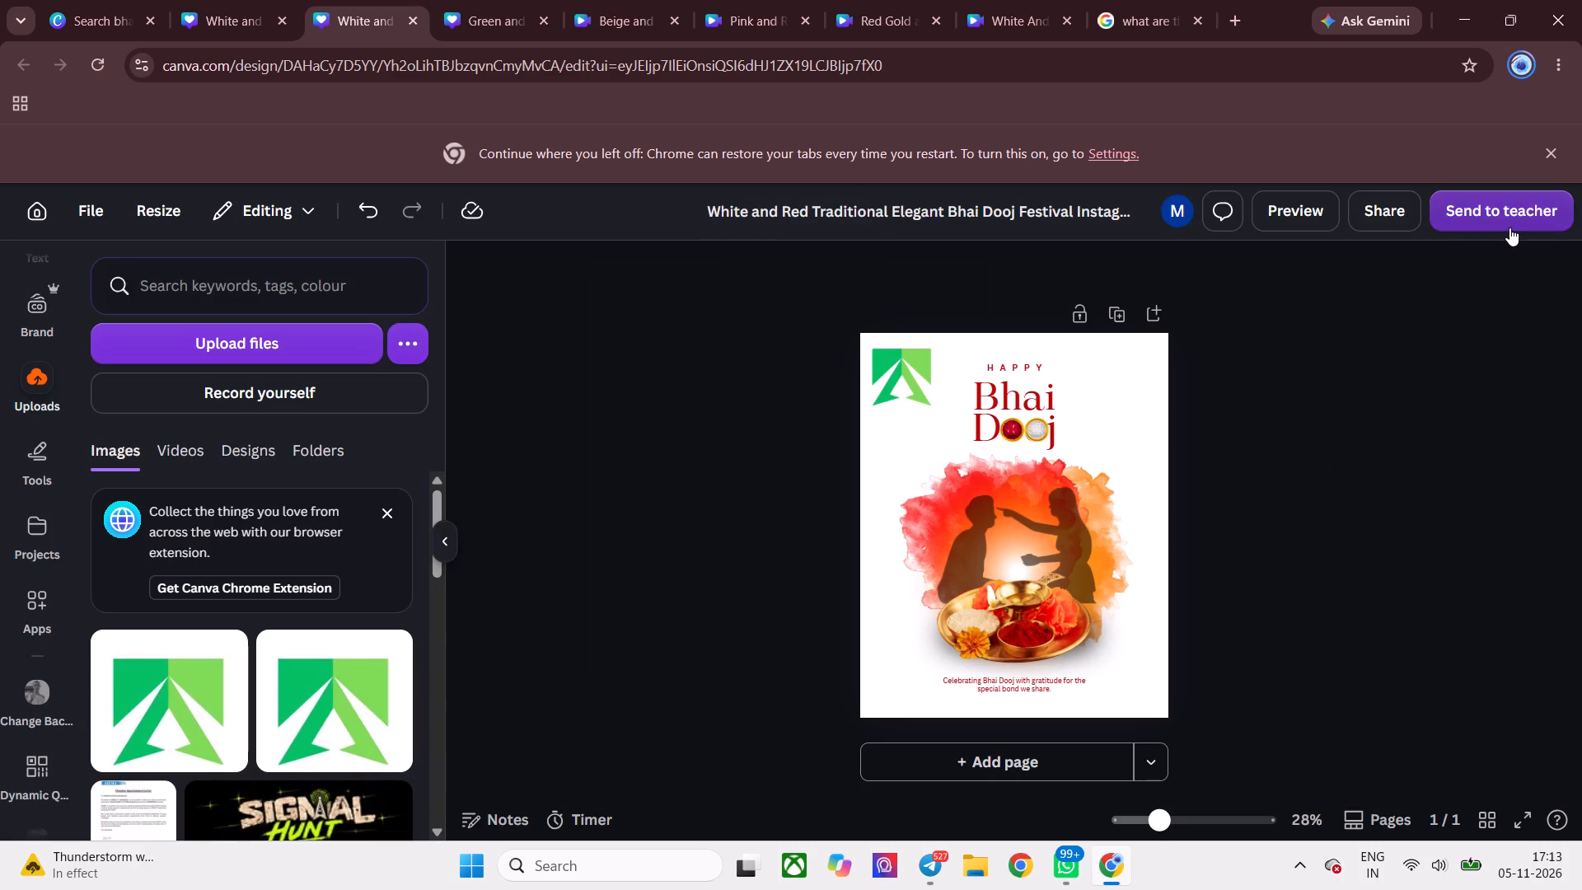
left_click(1509, 227)
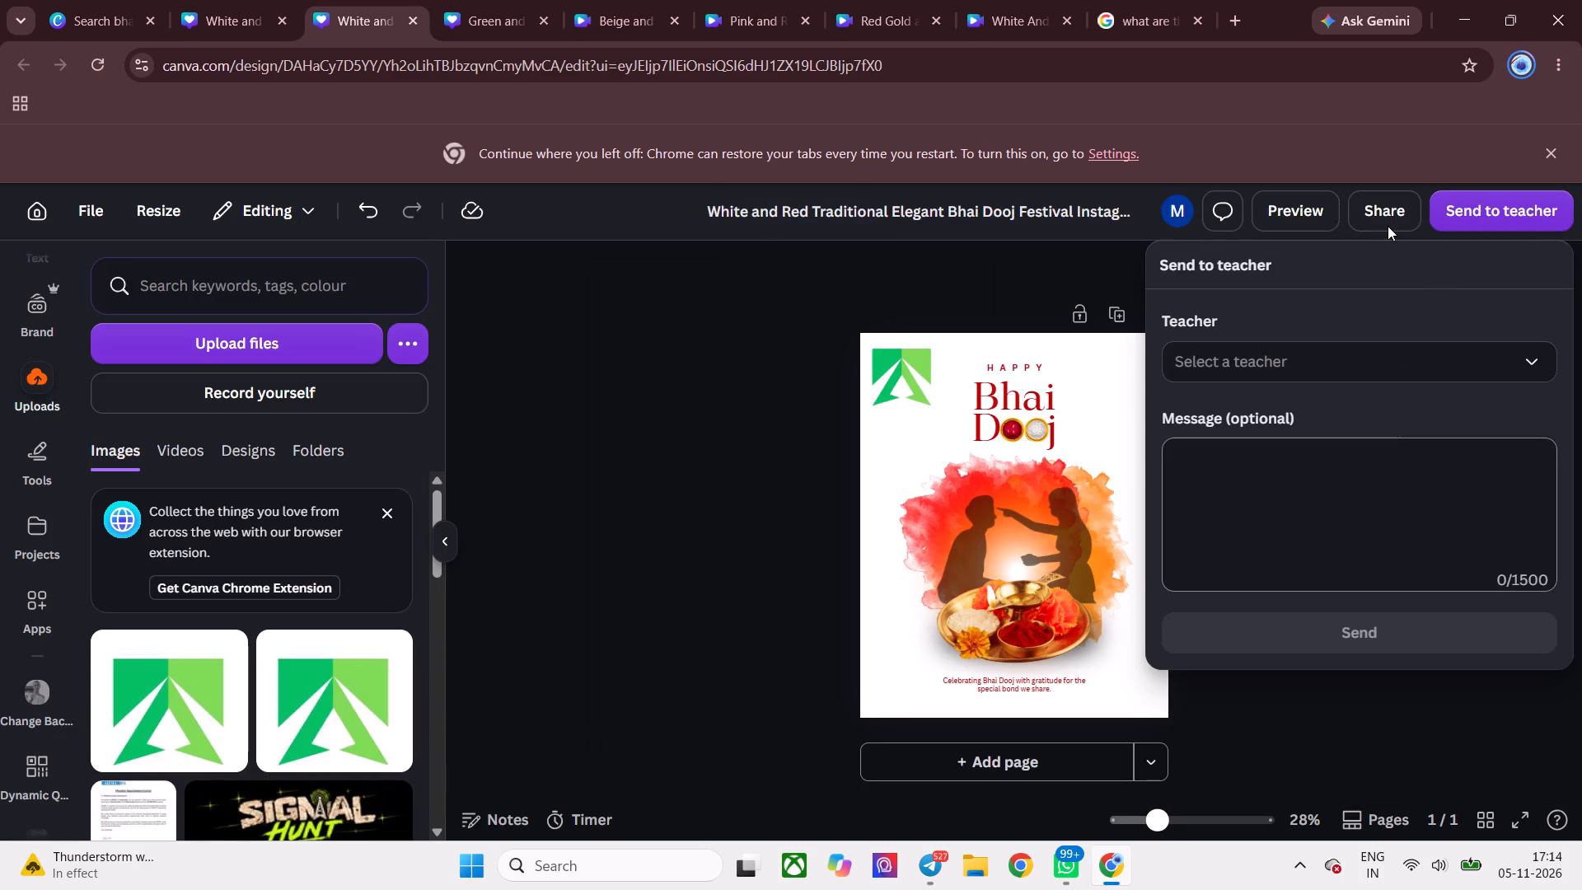
Set the Bhai Dooj design's sharing access to "Anyone with the link" with "Can view" permission and copy its link.
left_click(1388, 224)
left_click(1388, 212)
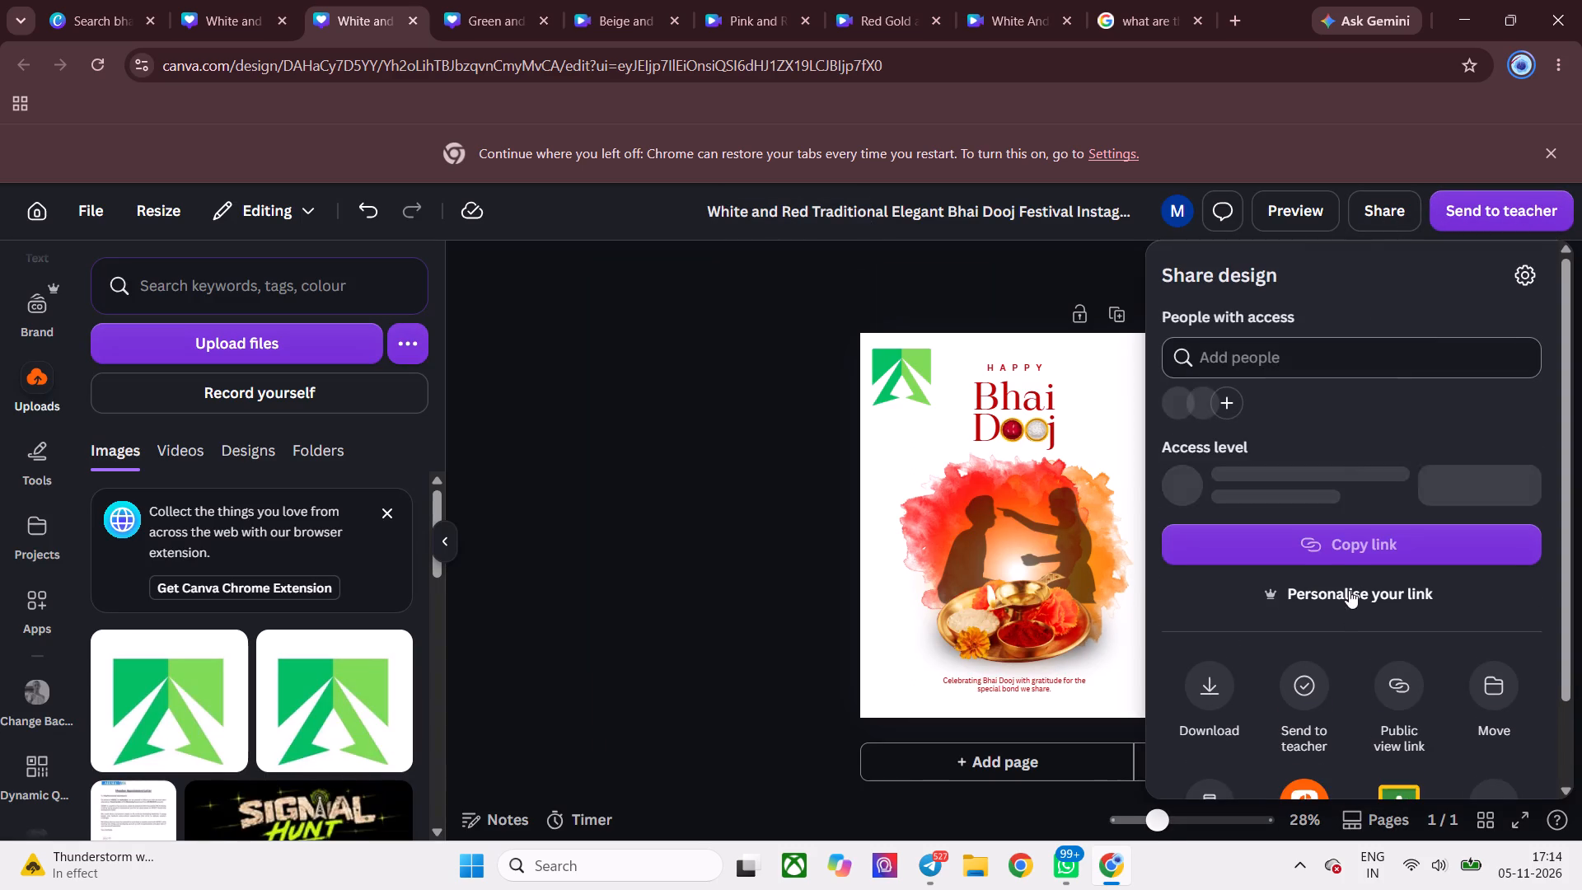
left_click_drag(1449, 482, 1373, 562)
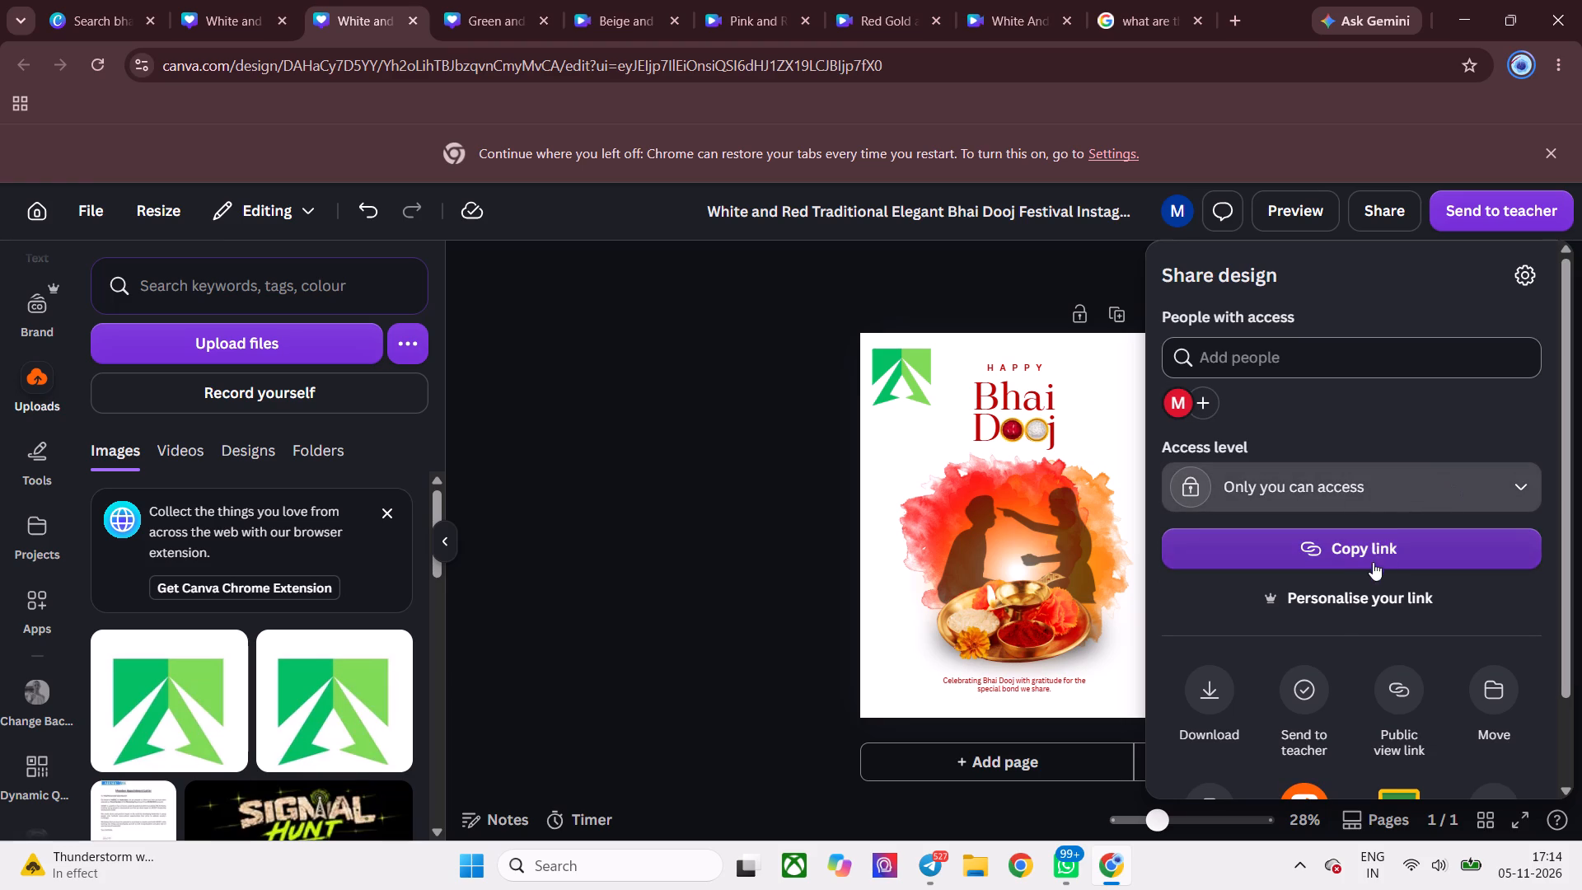
left_click_drag(1373, 562, 1392, 515)
left_click(1396, 494)
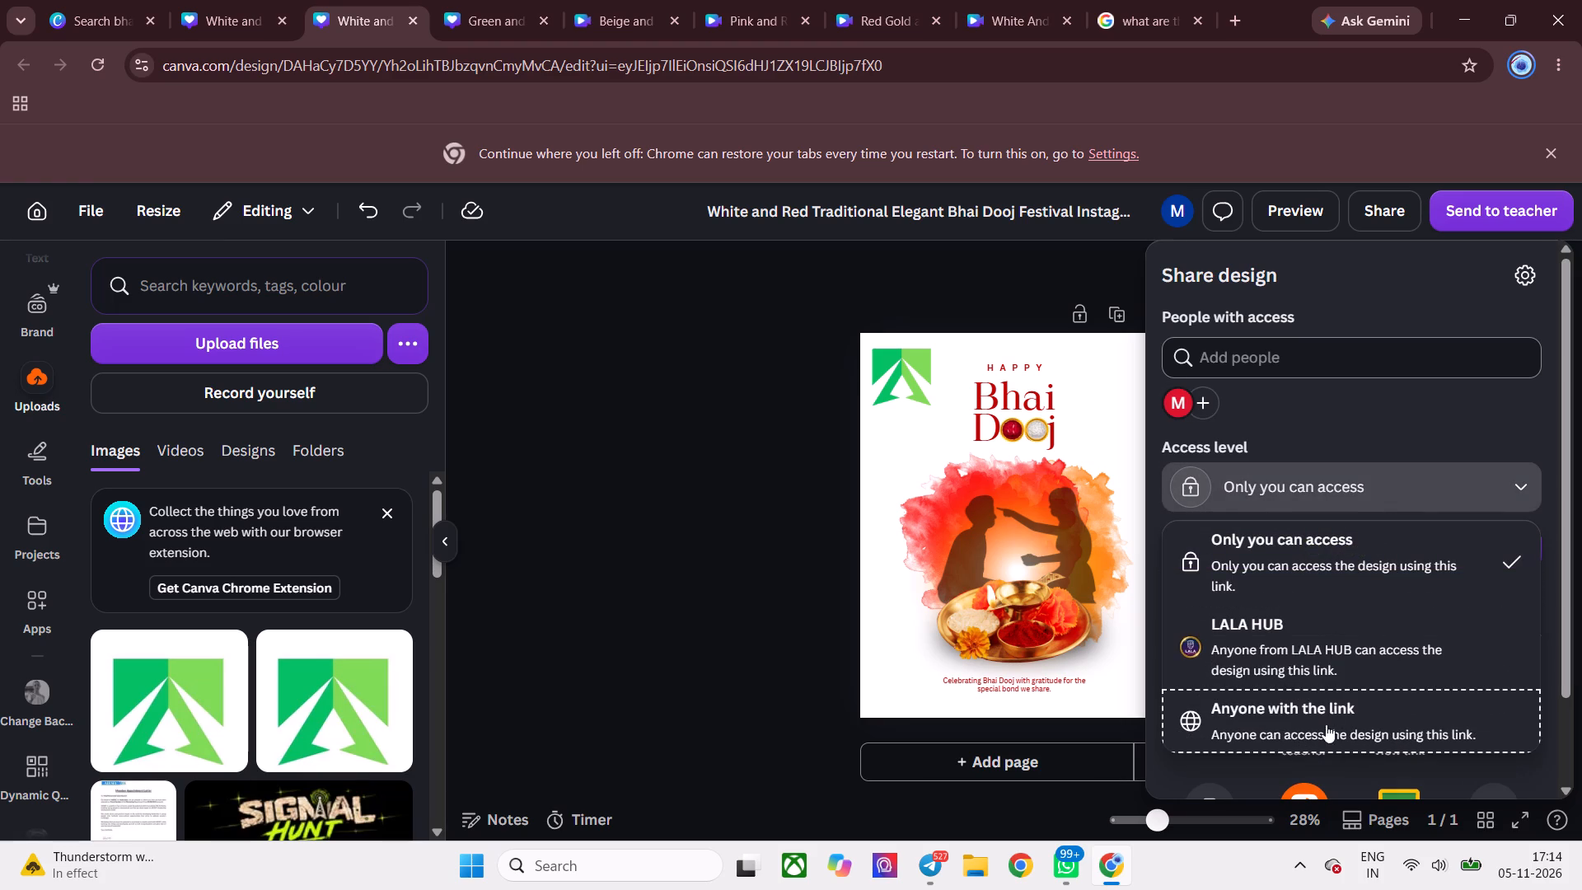
left_click(1333, 711)
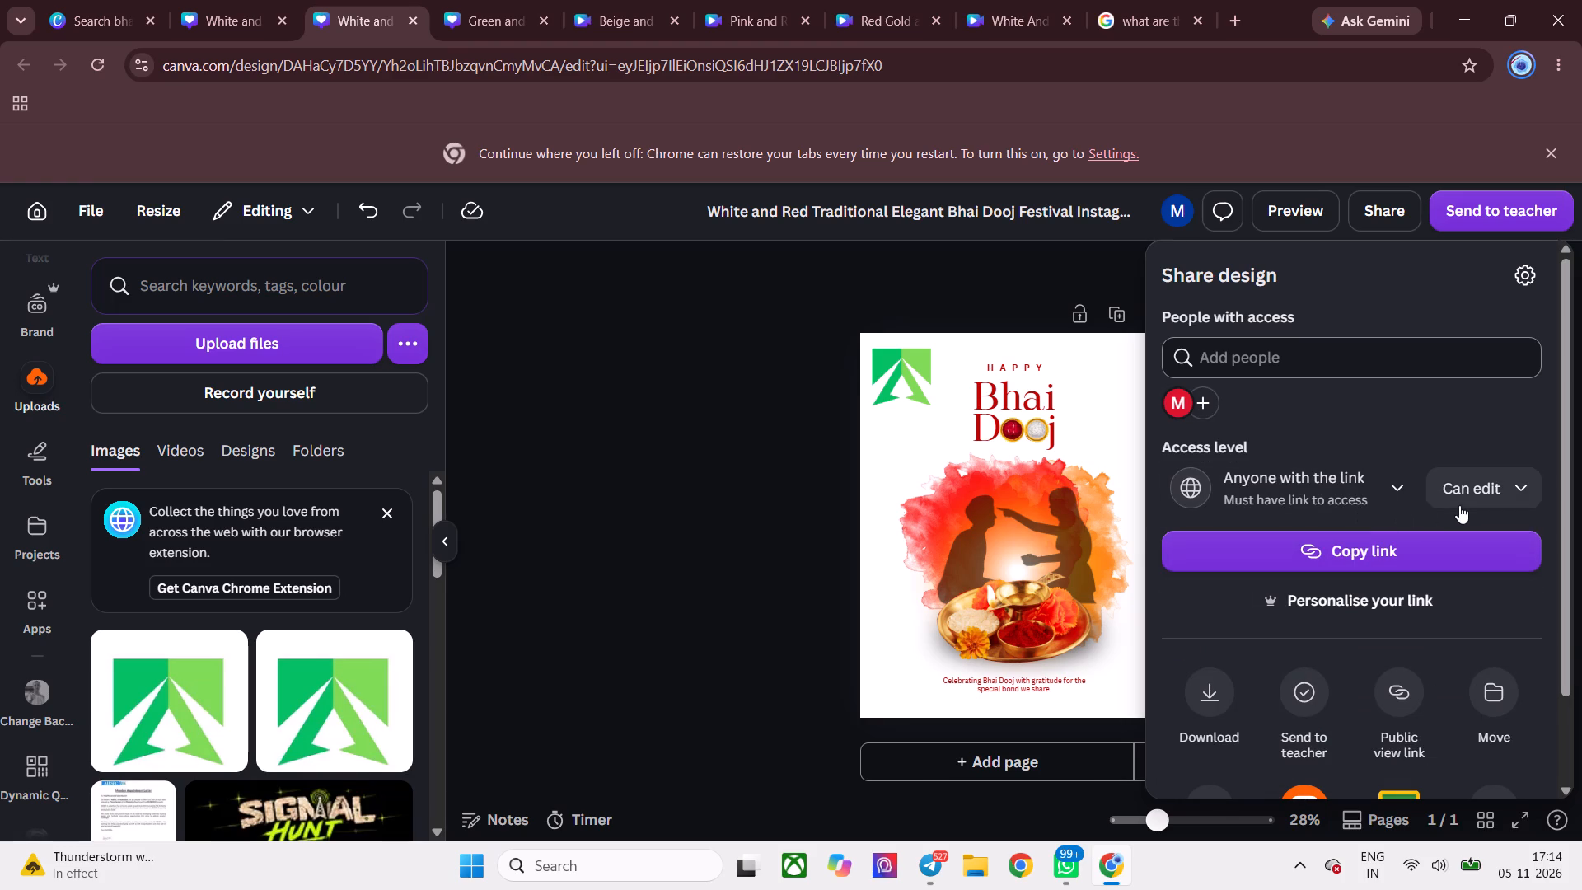
left_click(1459, 505)
left_click(1444, 625)
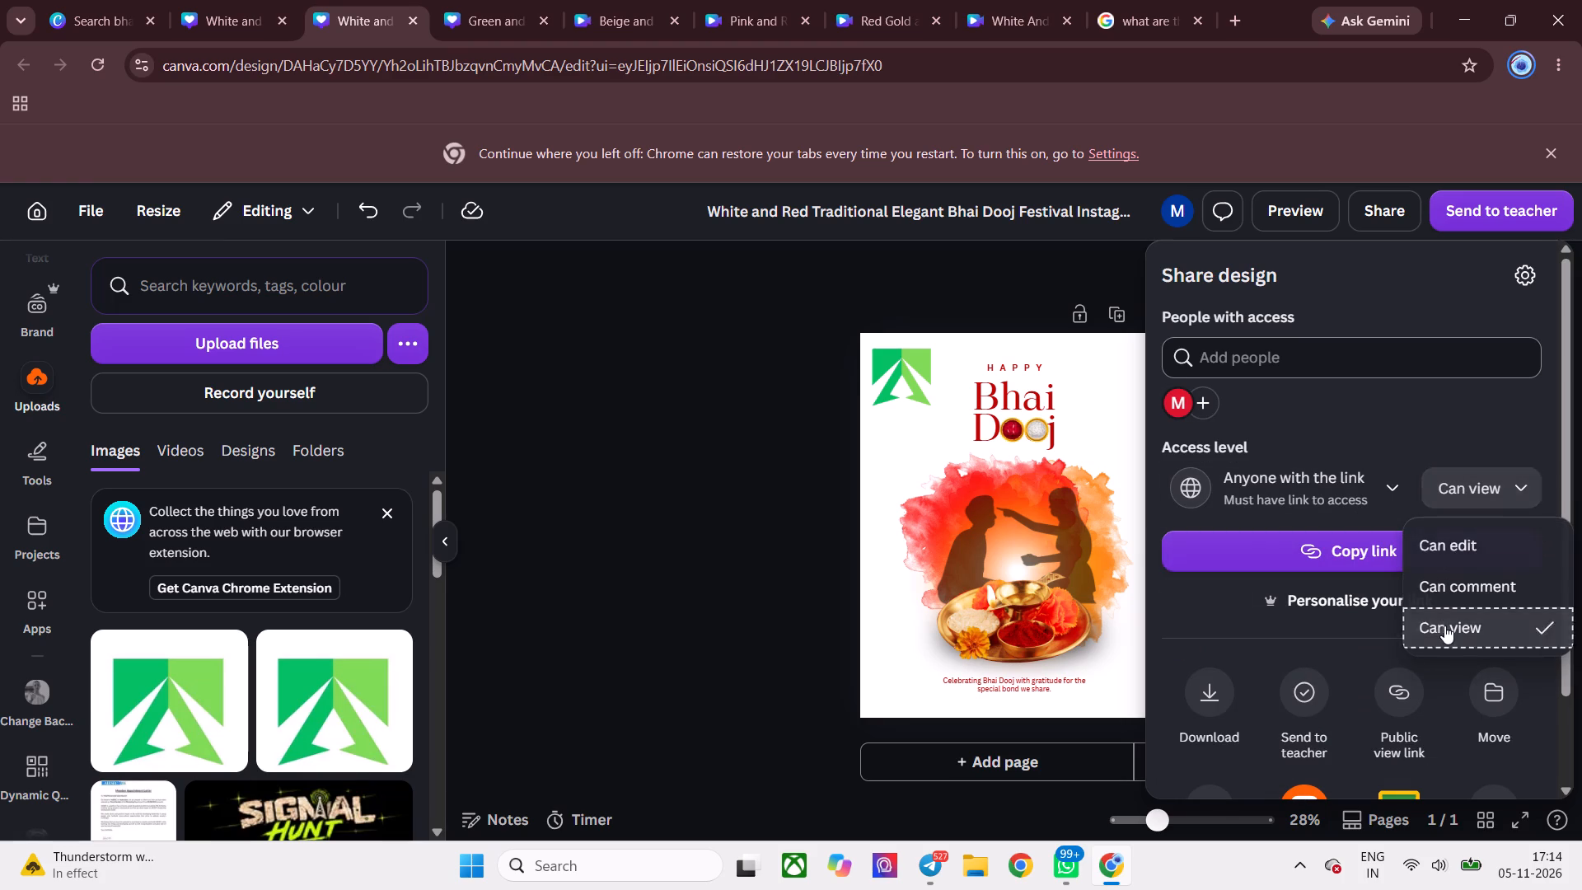
left_click(1425, 546)
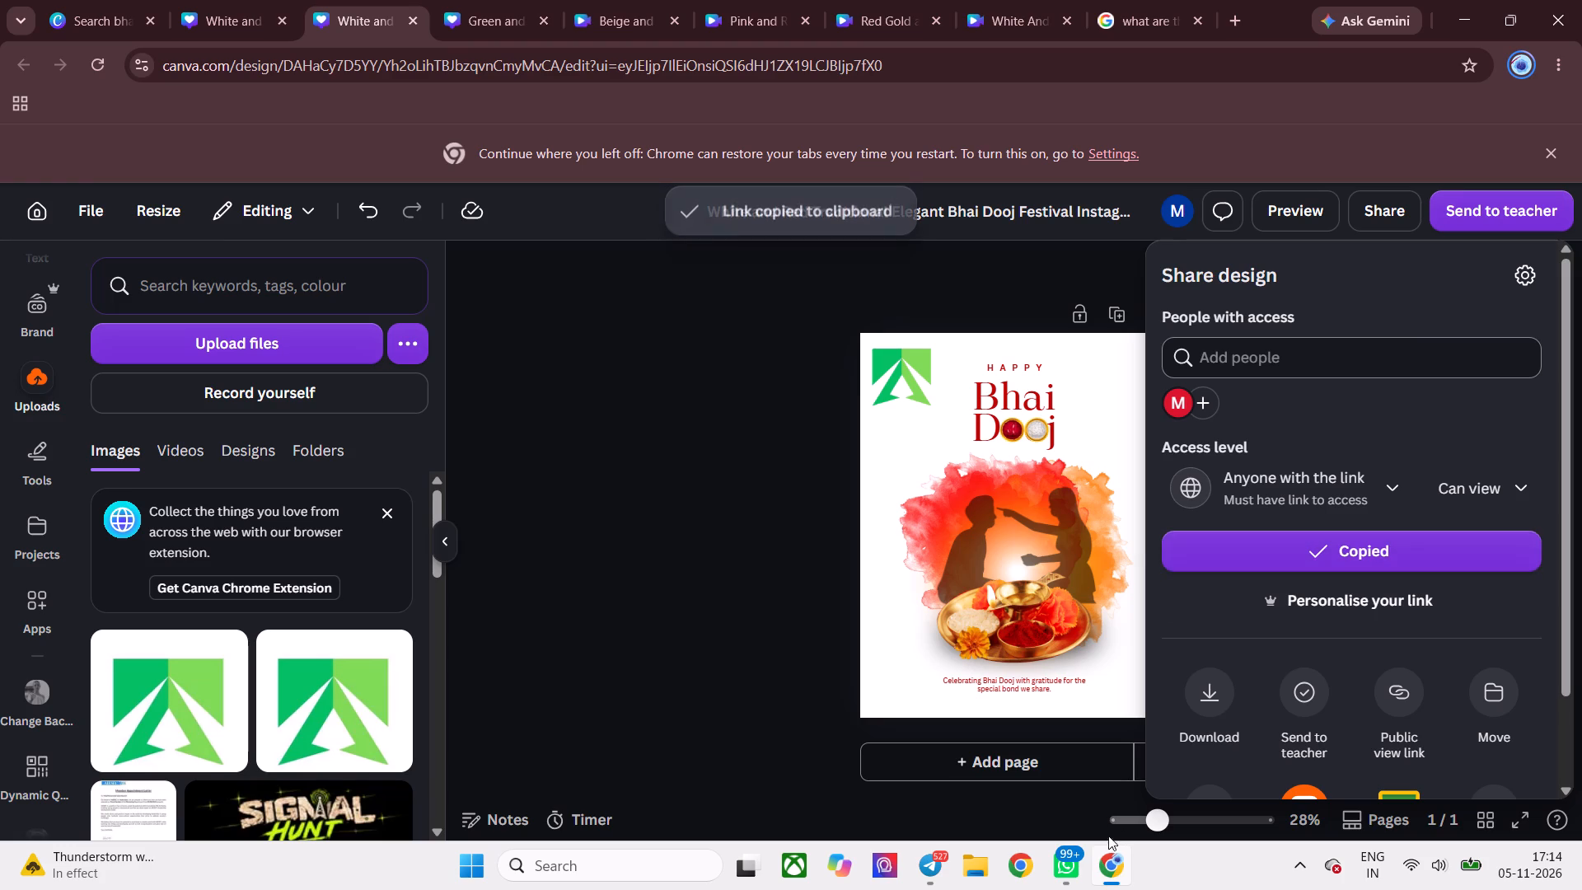
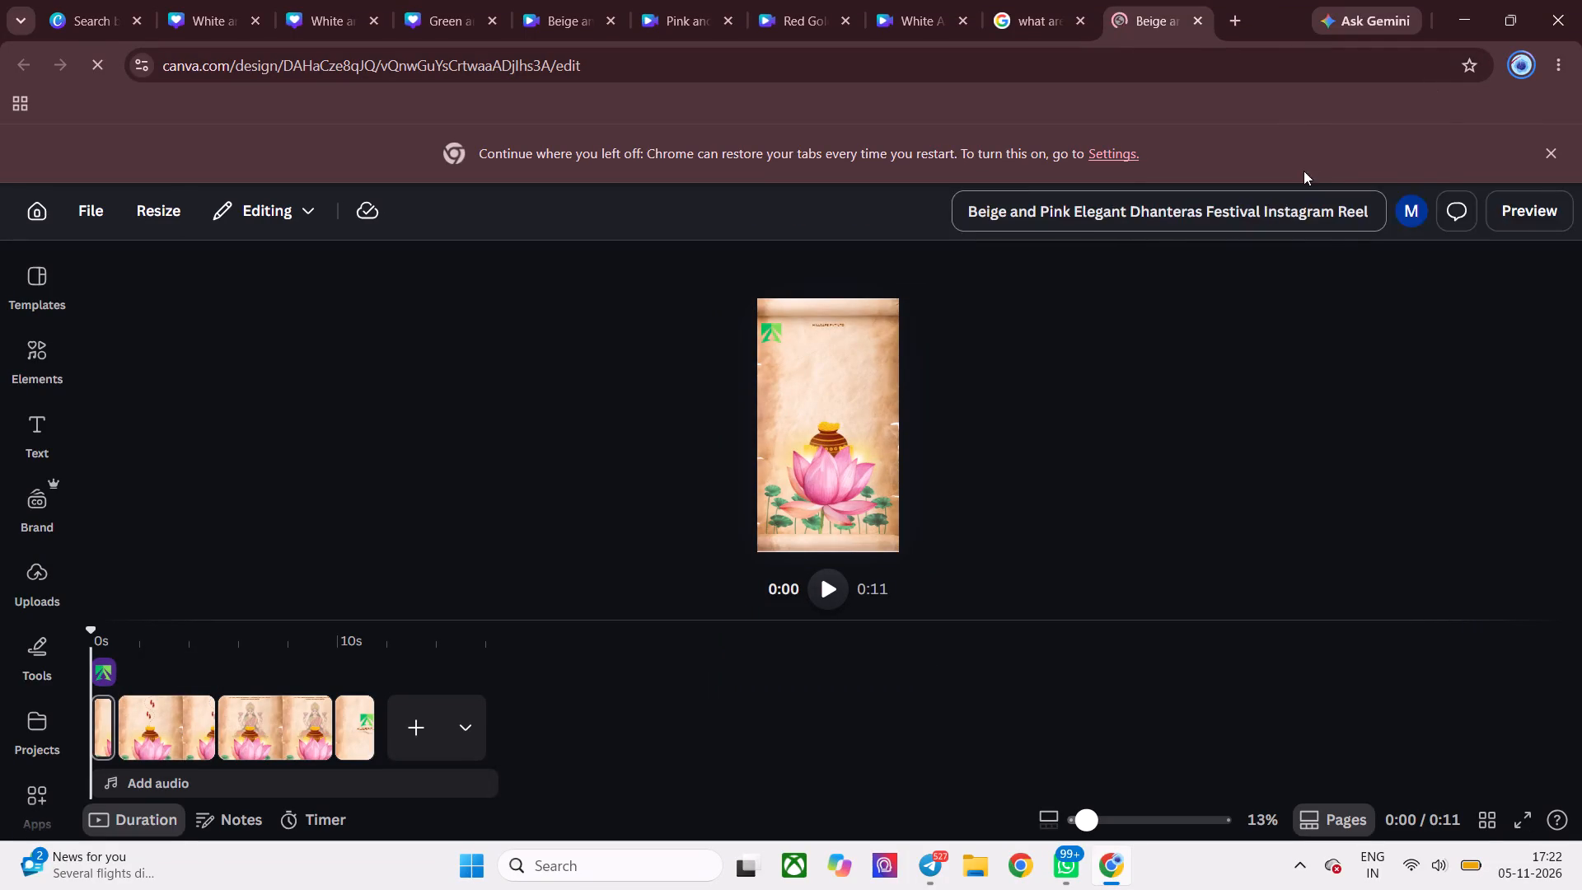
Play a preview of the Beige and Pink Elegant Dhanteras Festival Instagram Reel design.
left_click(1294, 217)
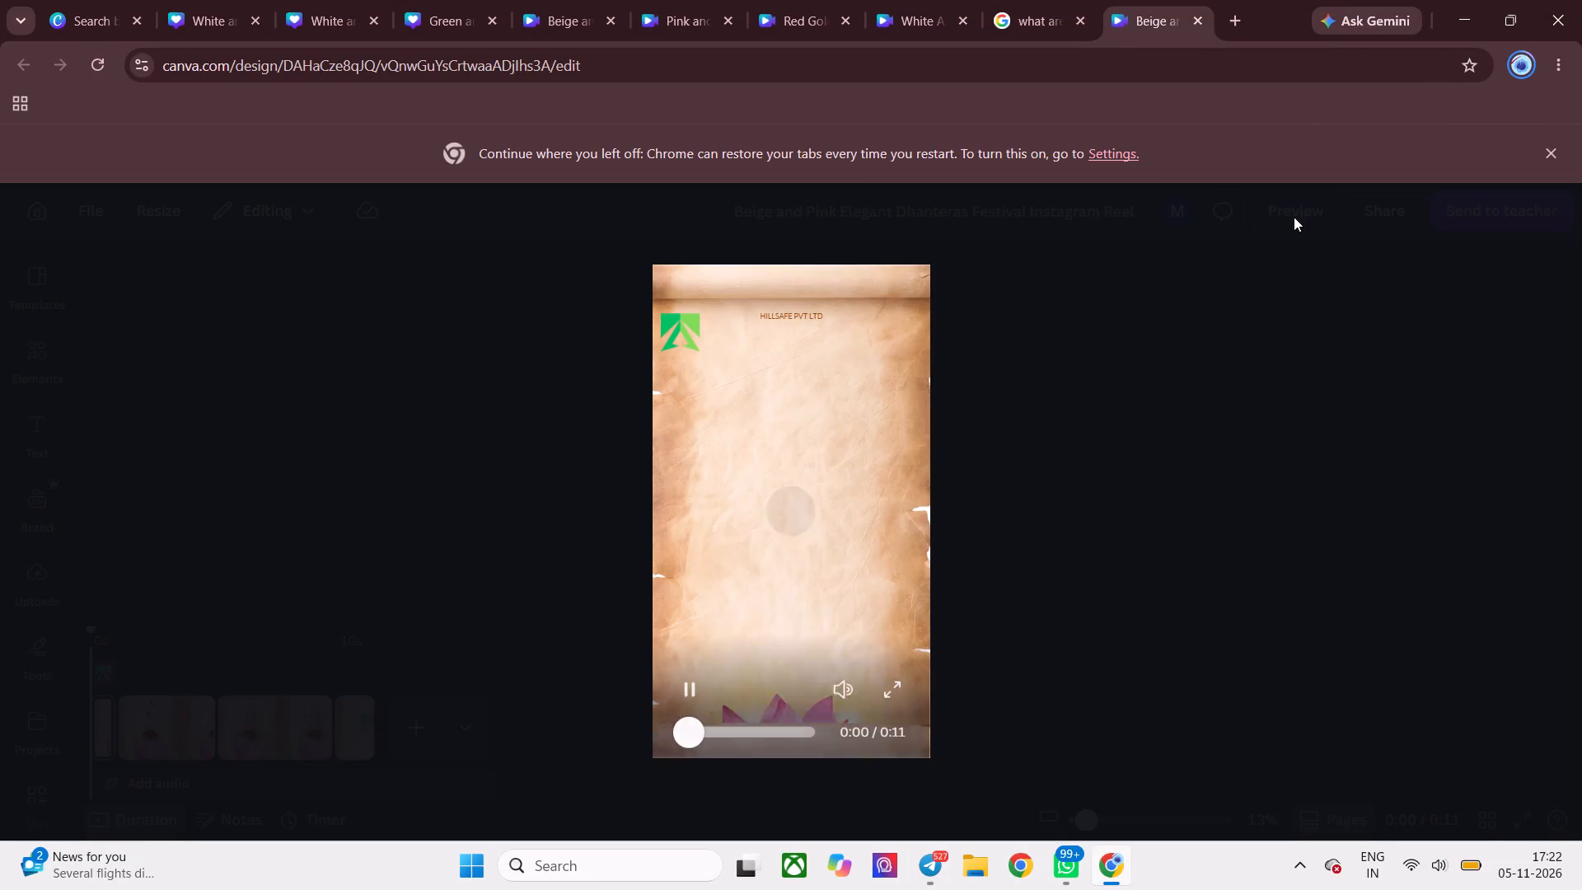
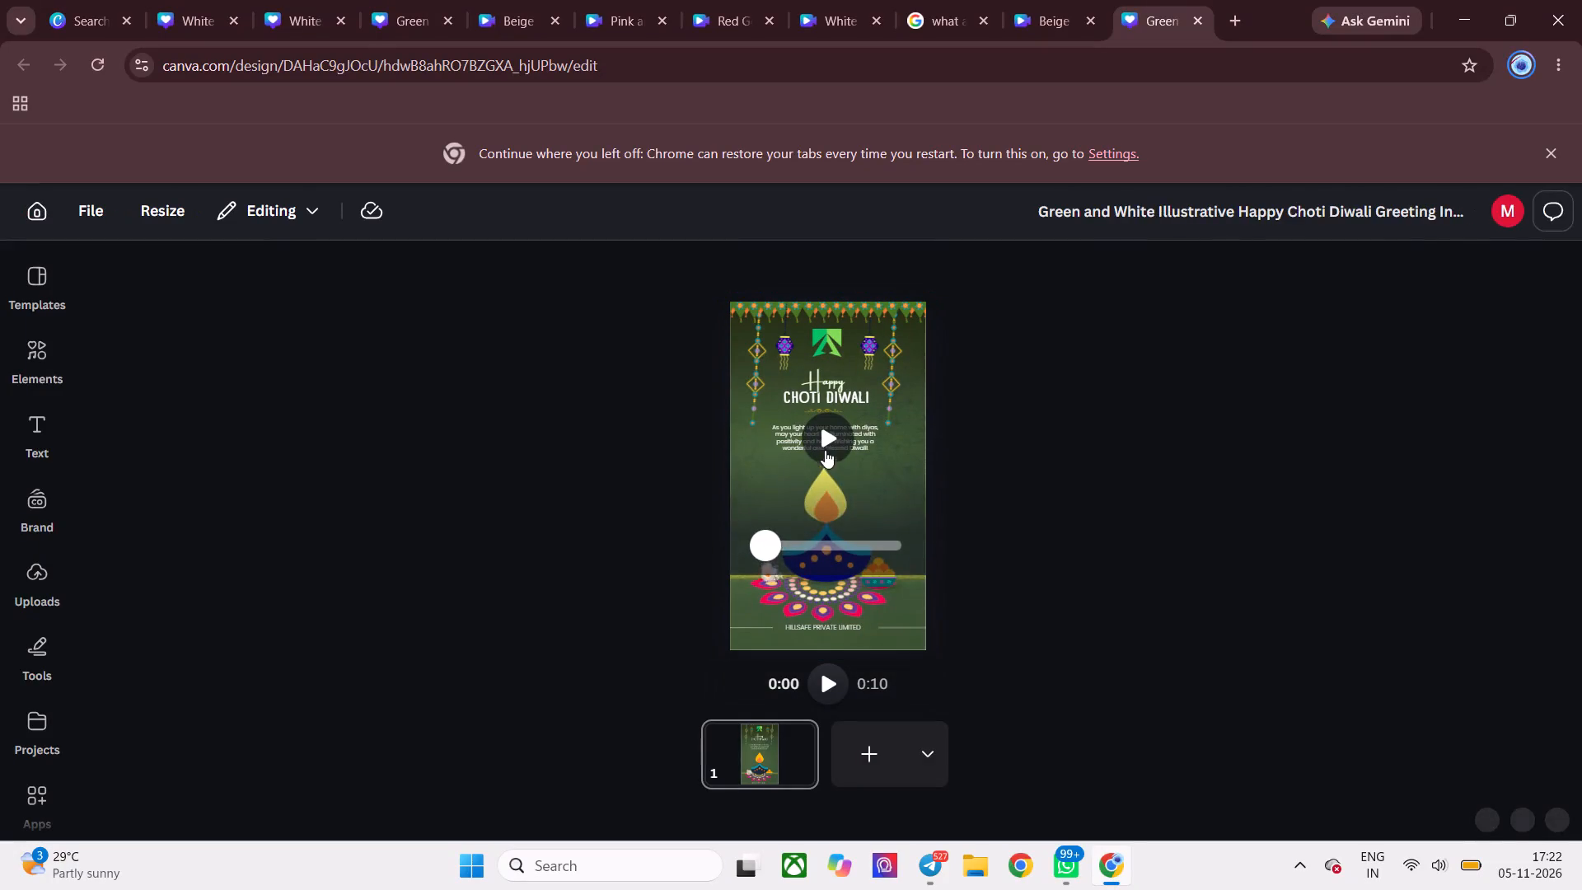
Preview the animated Choti Diwali greeting design.
left_click(1304, 215)
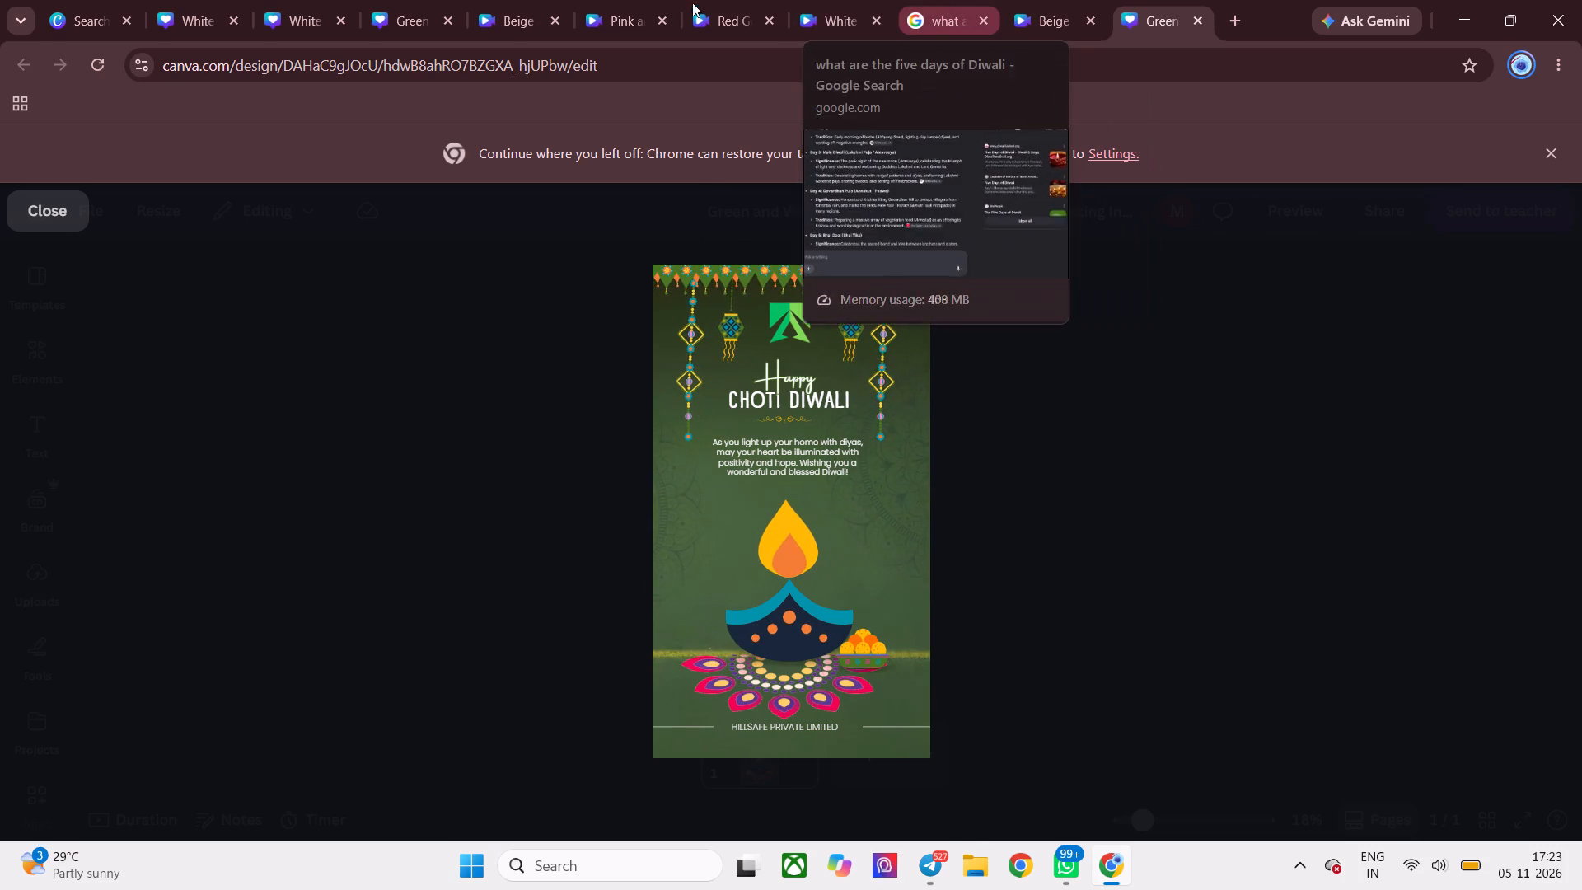
Review the names and order of the five days of Diwali in the Google results, and return to the Choti Diwali design.
left_click(943, 11)
scroll(555, 515, "up", 1)
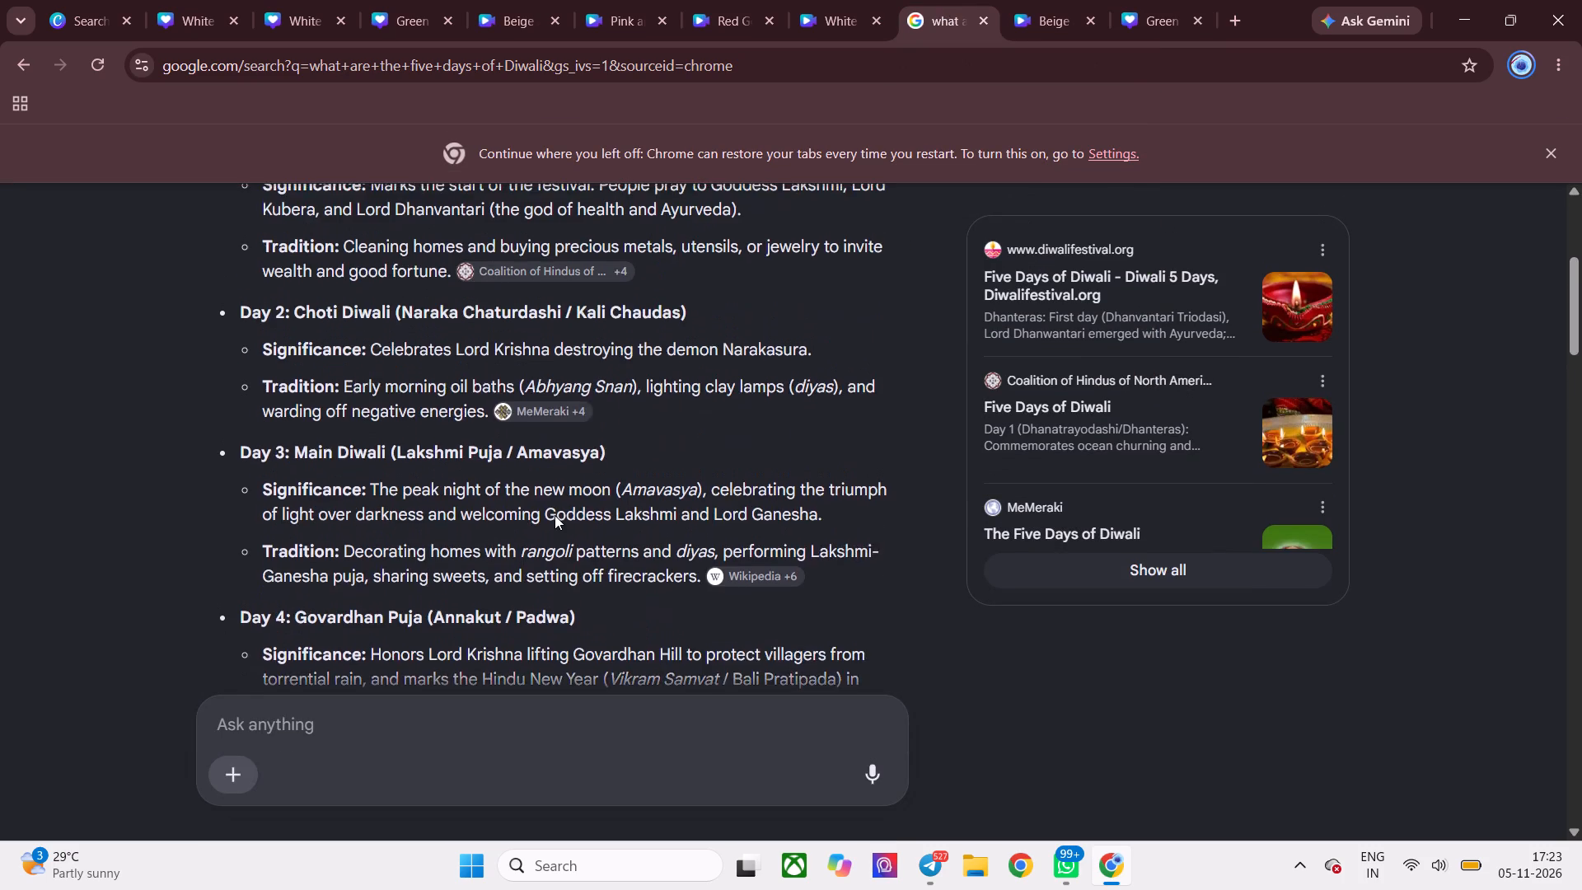
scroll(555, 515, "up", 1)
scroll(505, 450, "down", 1)
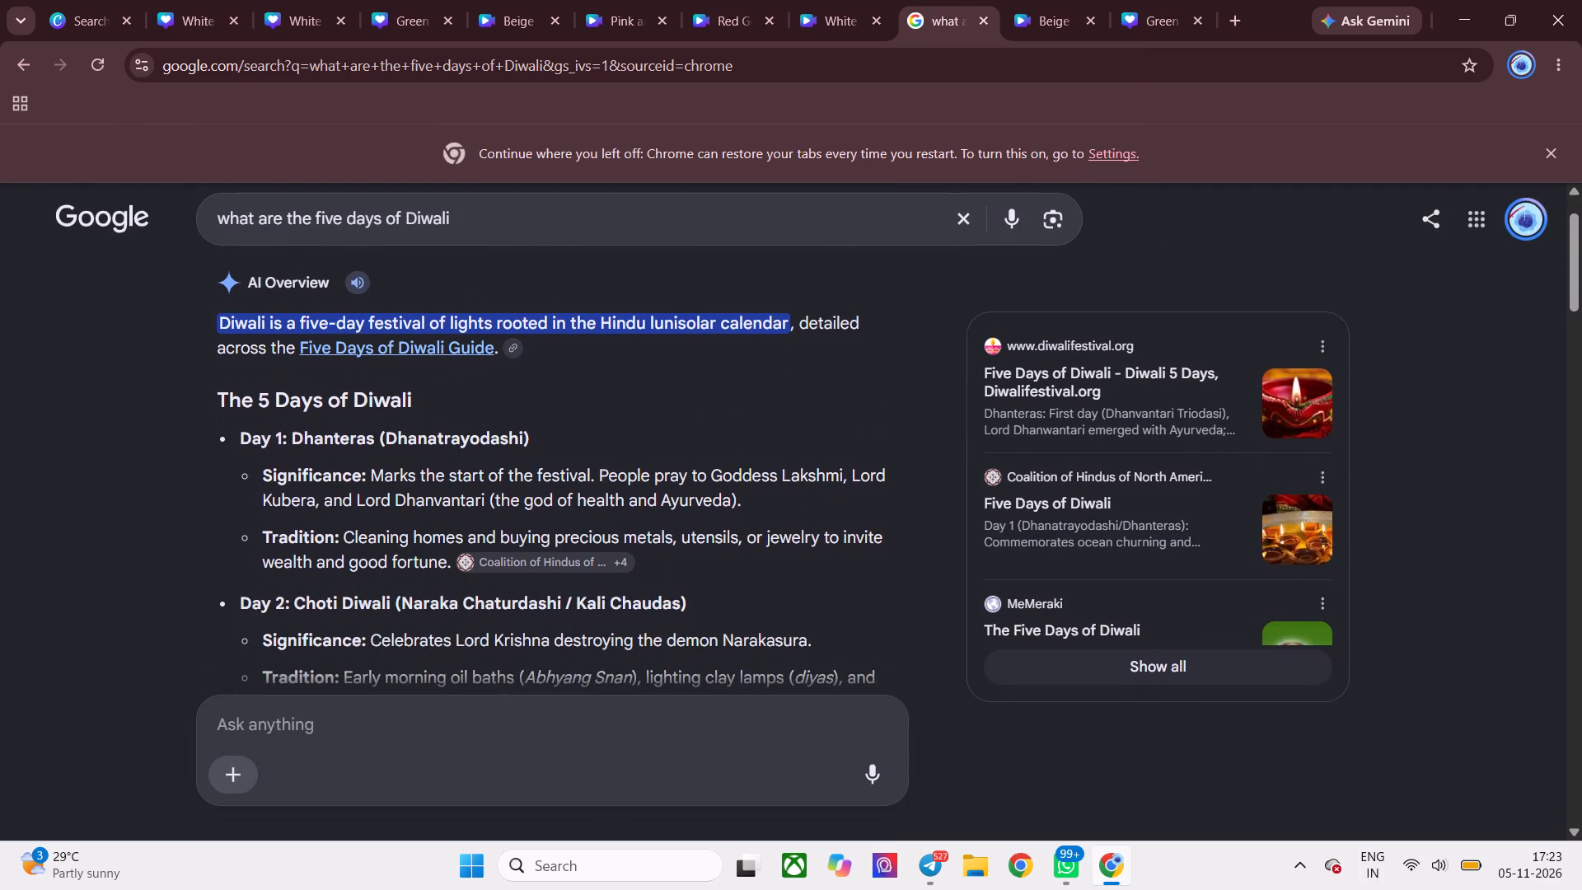
scroll(505, 450, "down", 2)
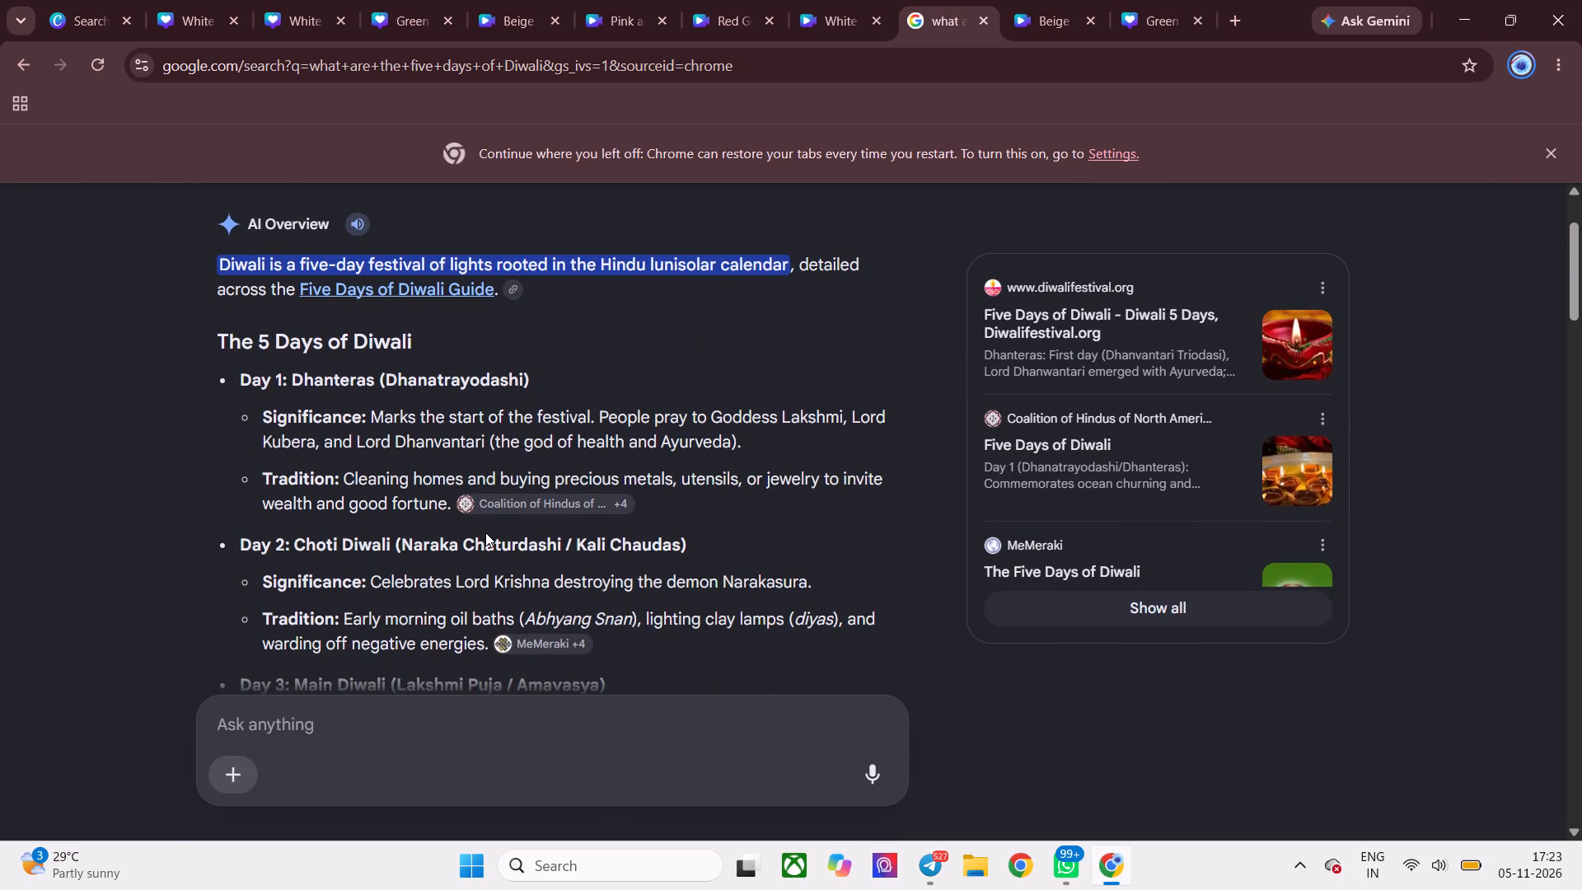
left_click(1170, 0)
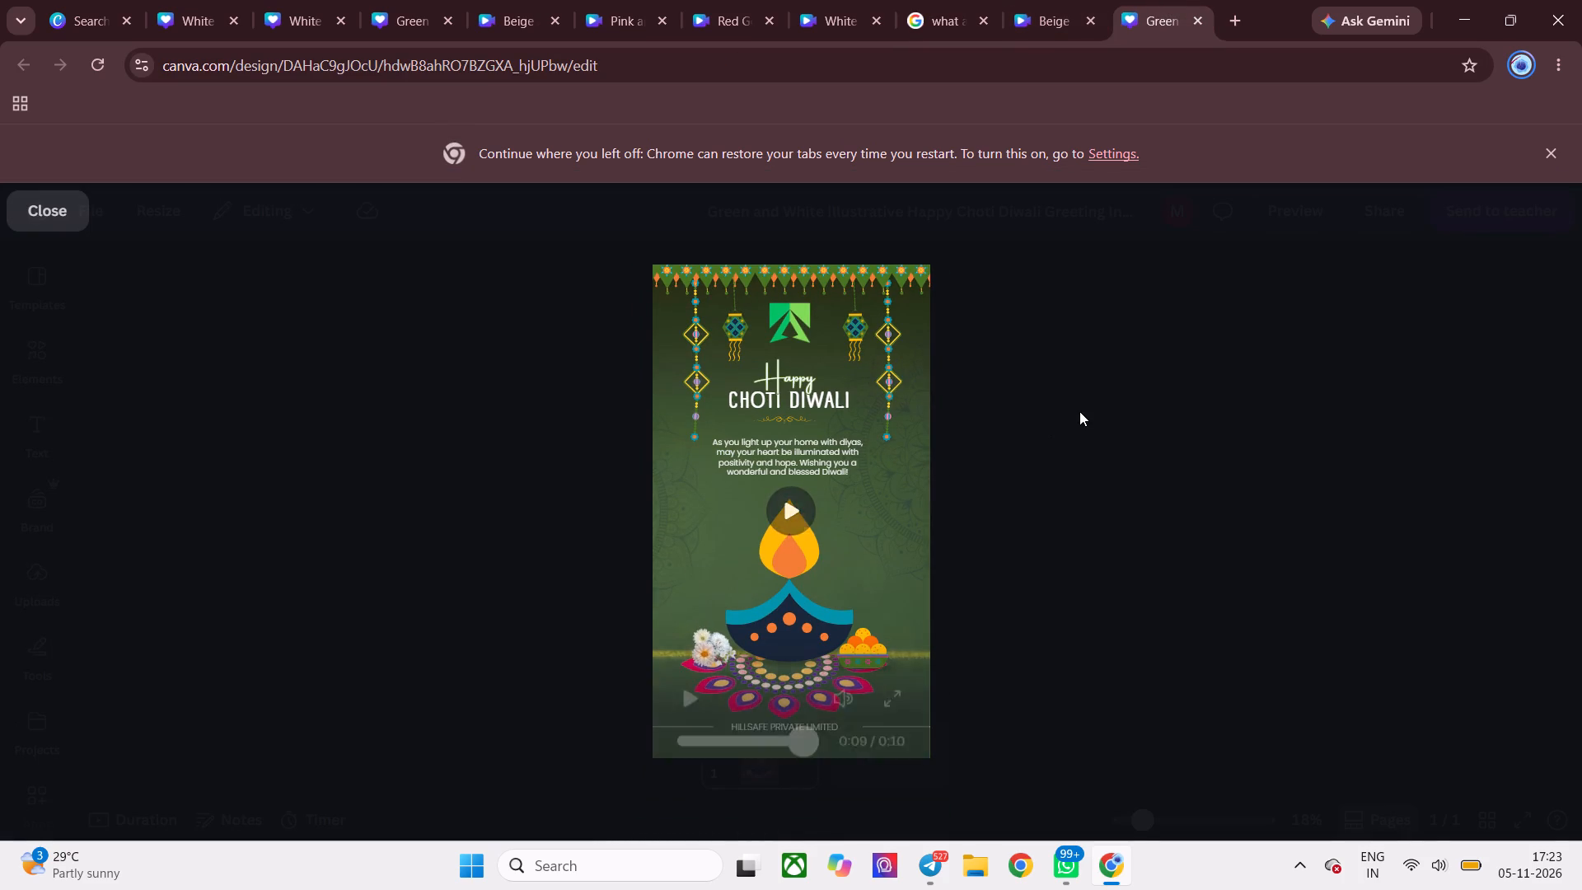
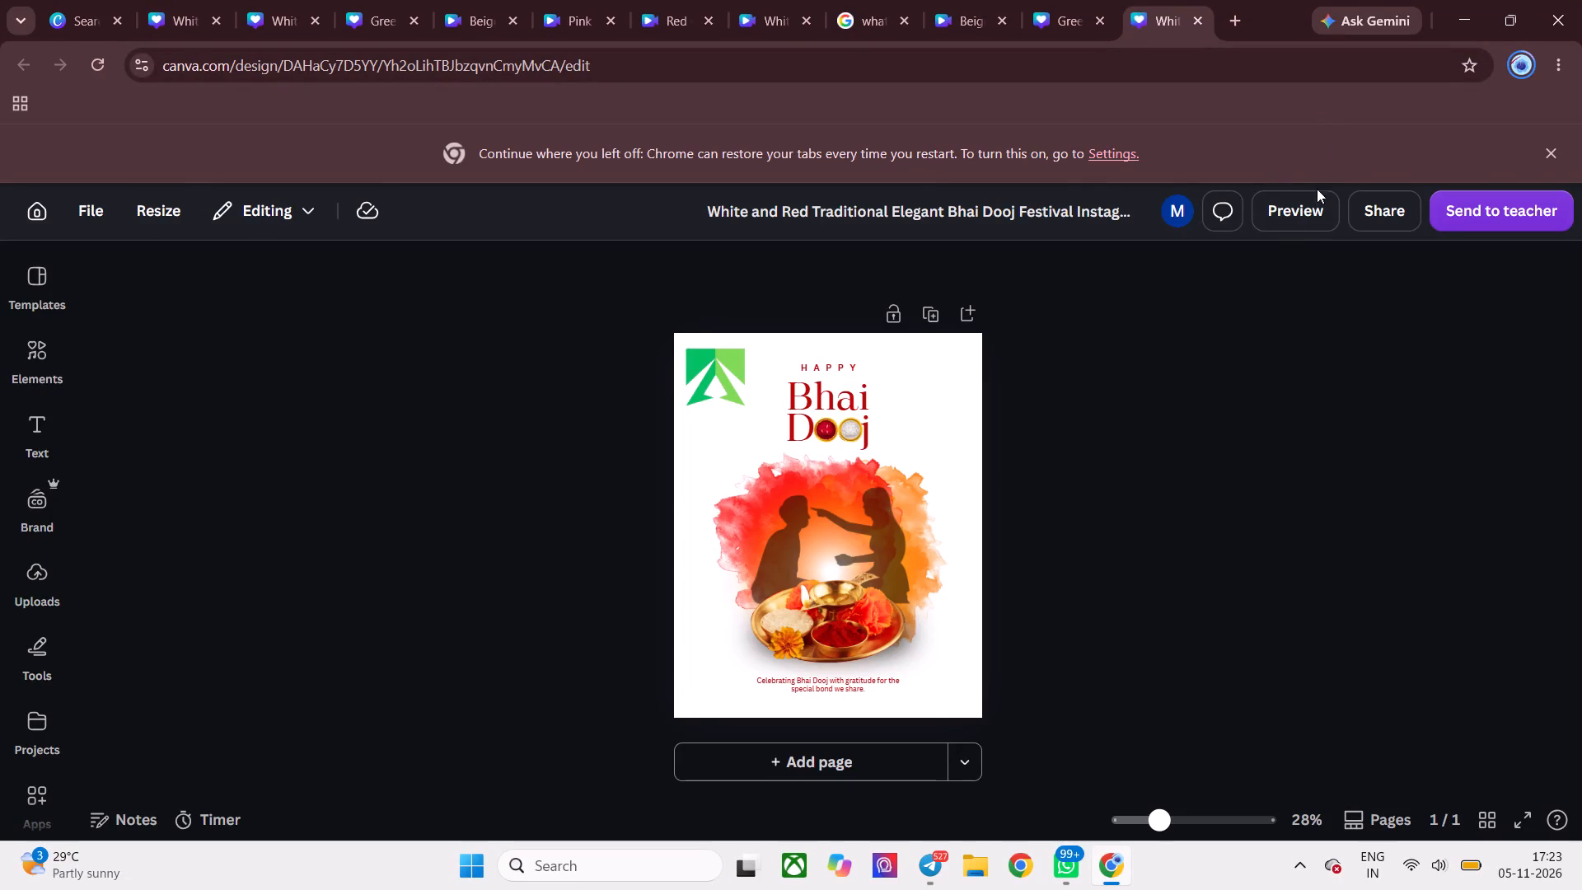
Preview the animated Bhai Dooj design with the green logo in its top-left corner.
left_click(1311, 214)
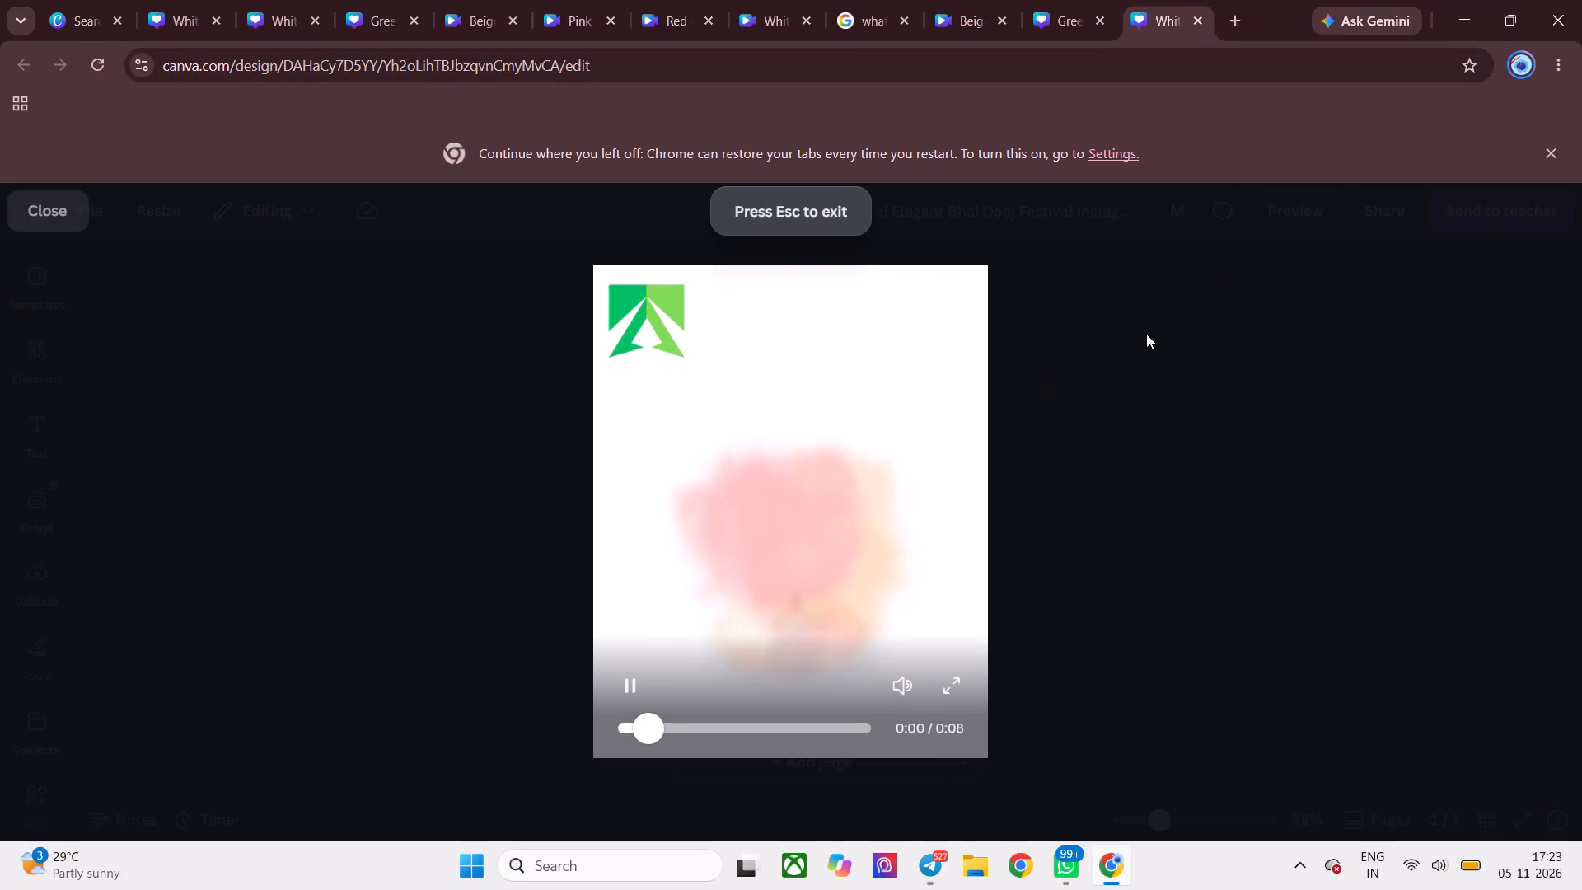
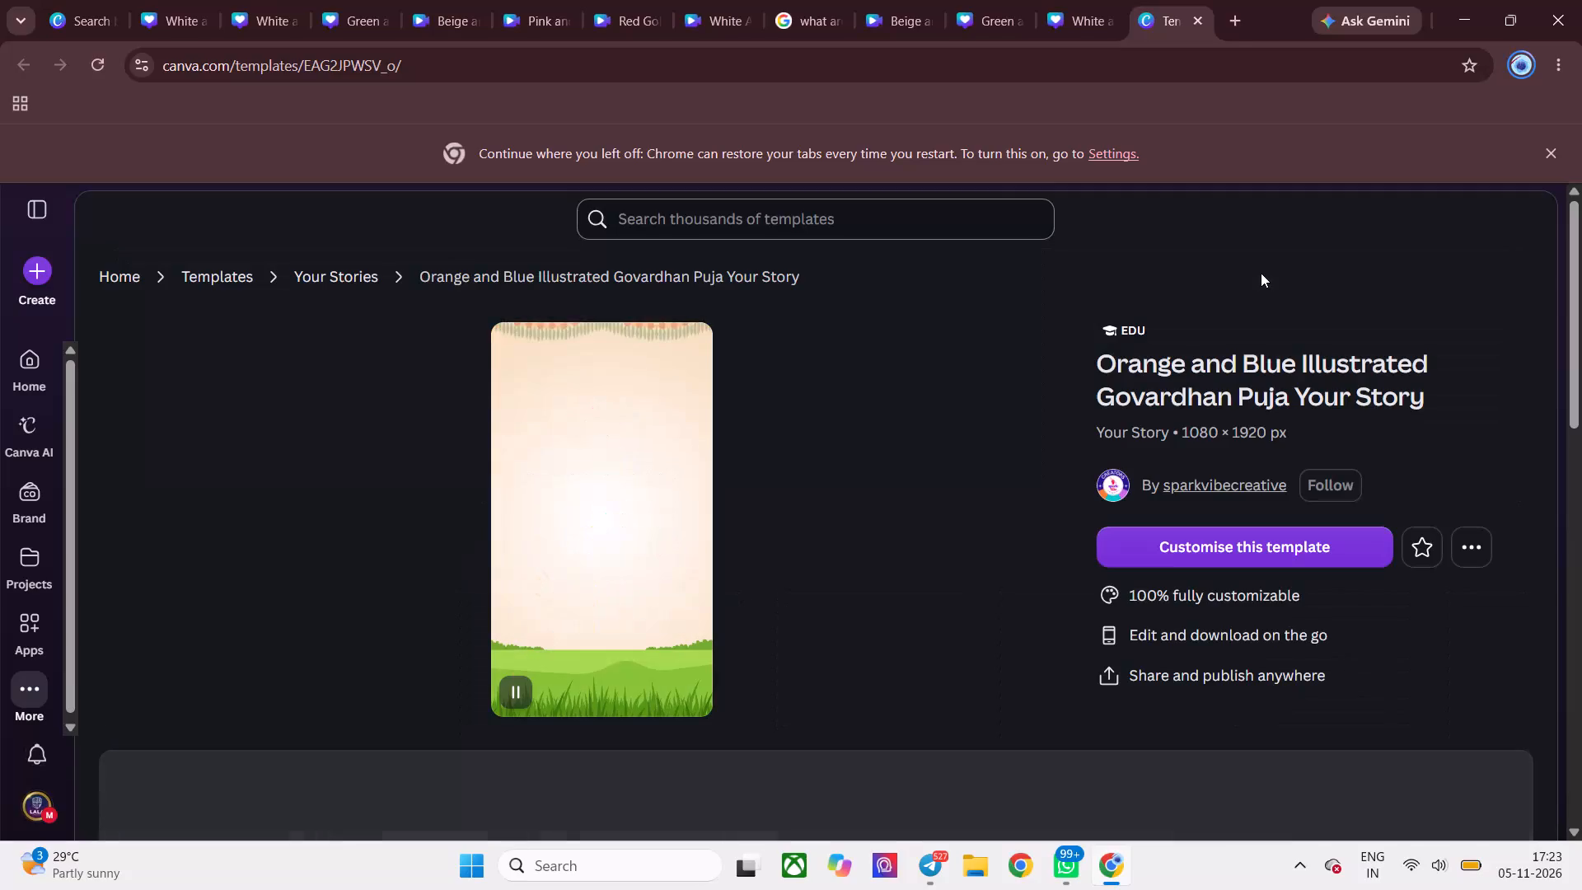
Open the Orange and Blue Illustrated Govardhan Puja Your Story template for customising and preview the design.
left_click(1246, 542)
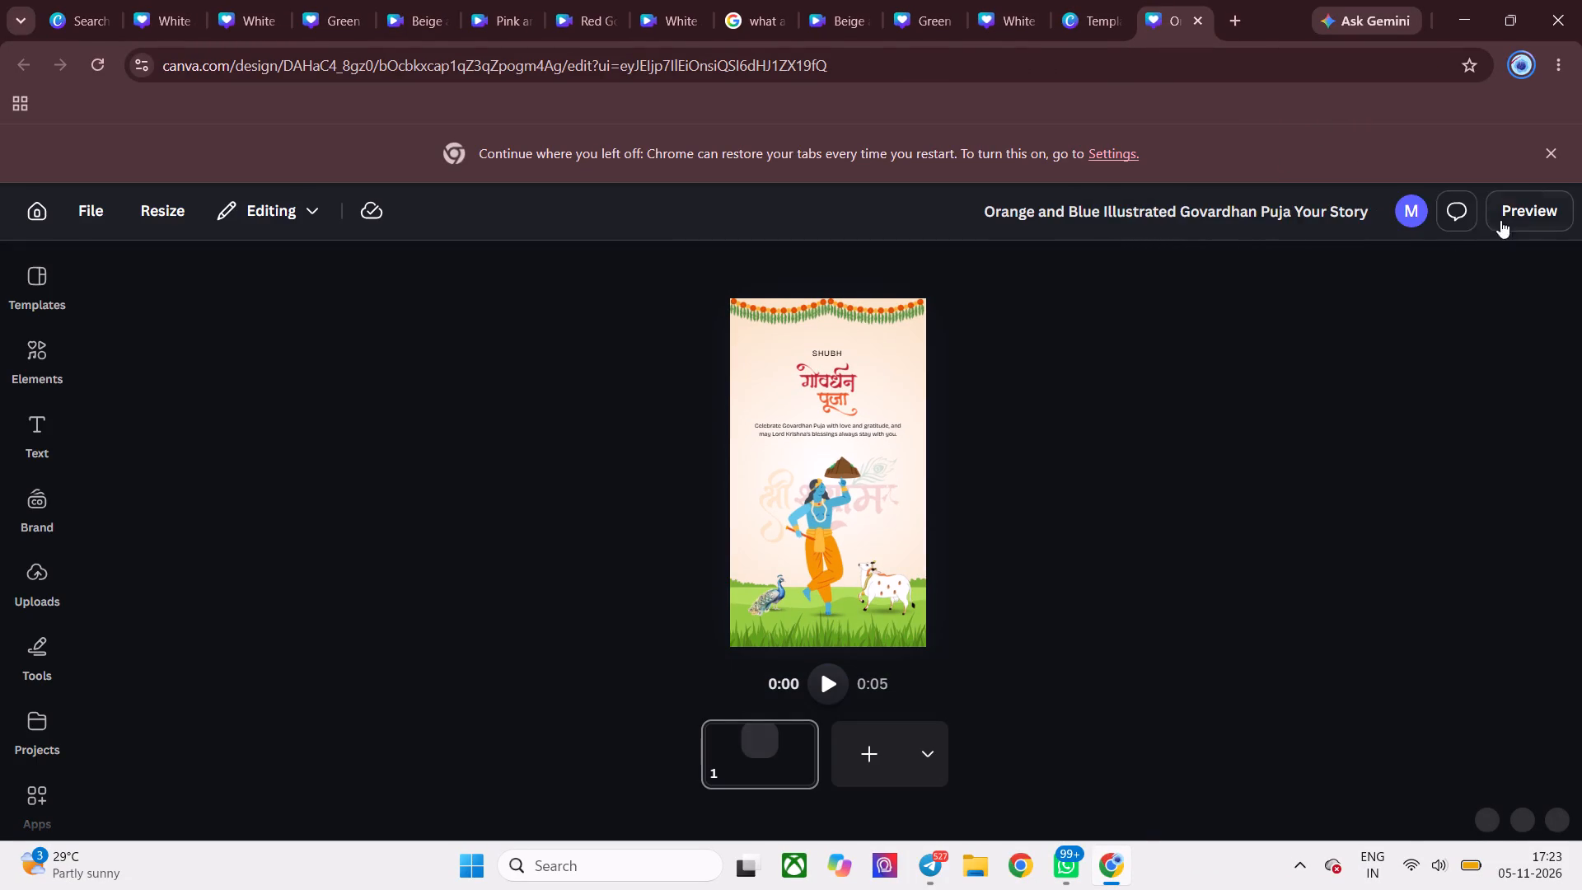
left_click(1279, 223)
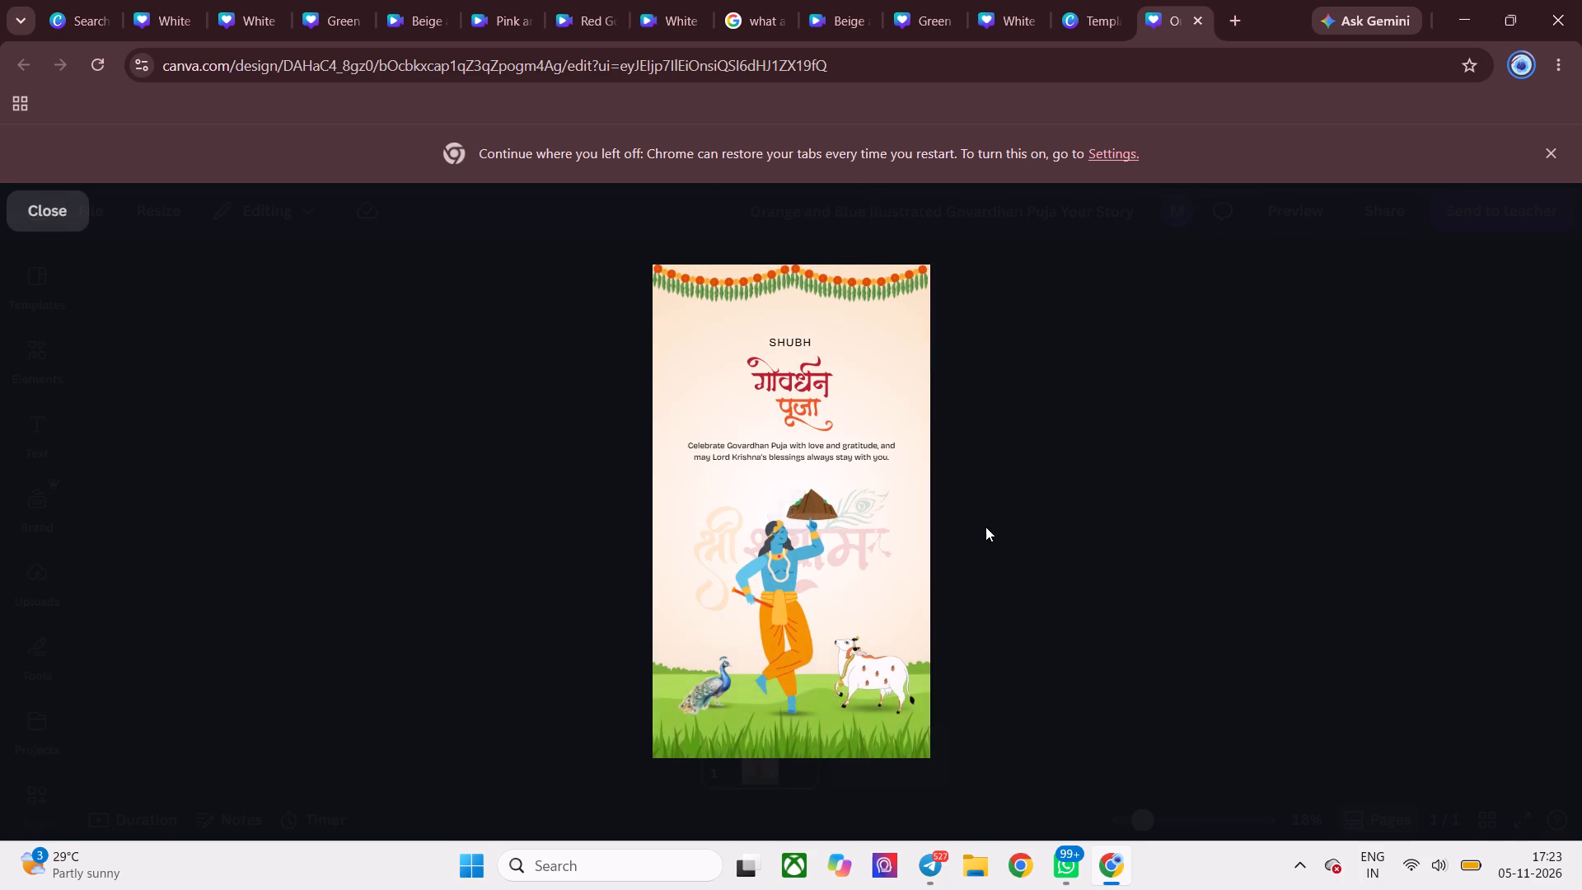
Check the animated preview of the Govardhan Puja story design and return to its editor with nothing selected.
left_click(786, 517)
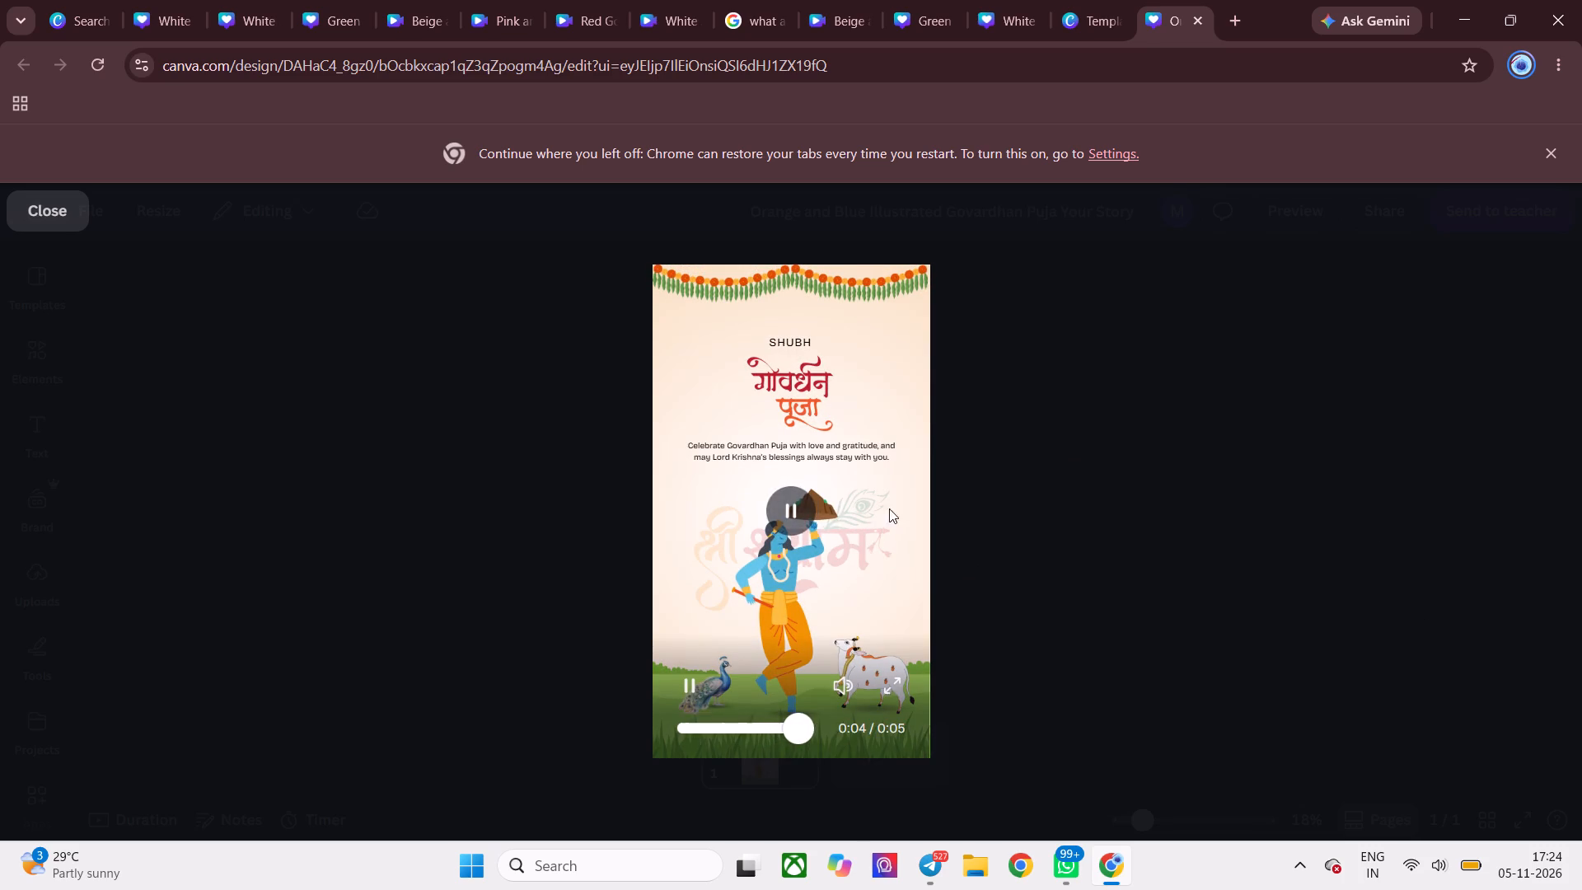
left_click(1297, 444)
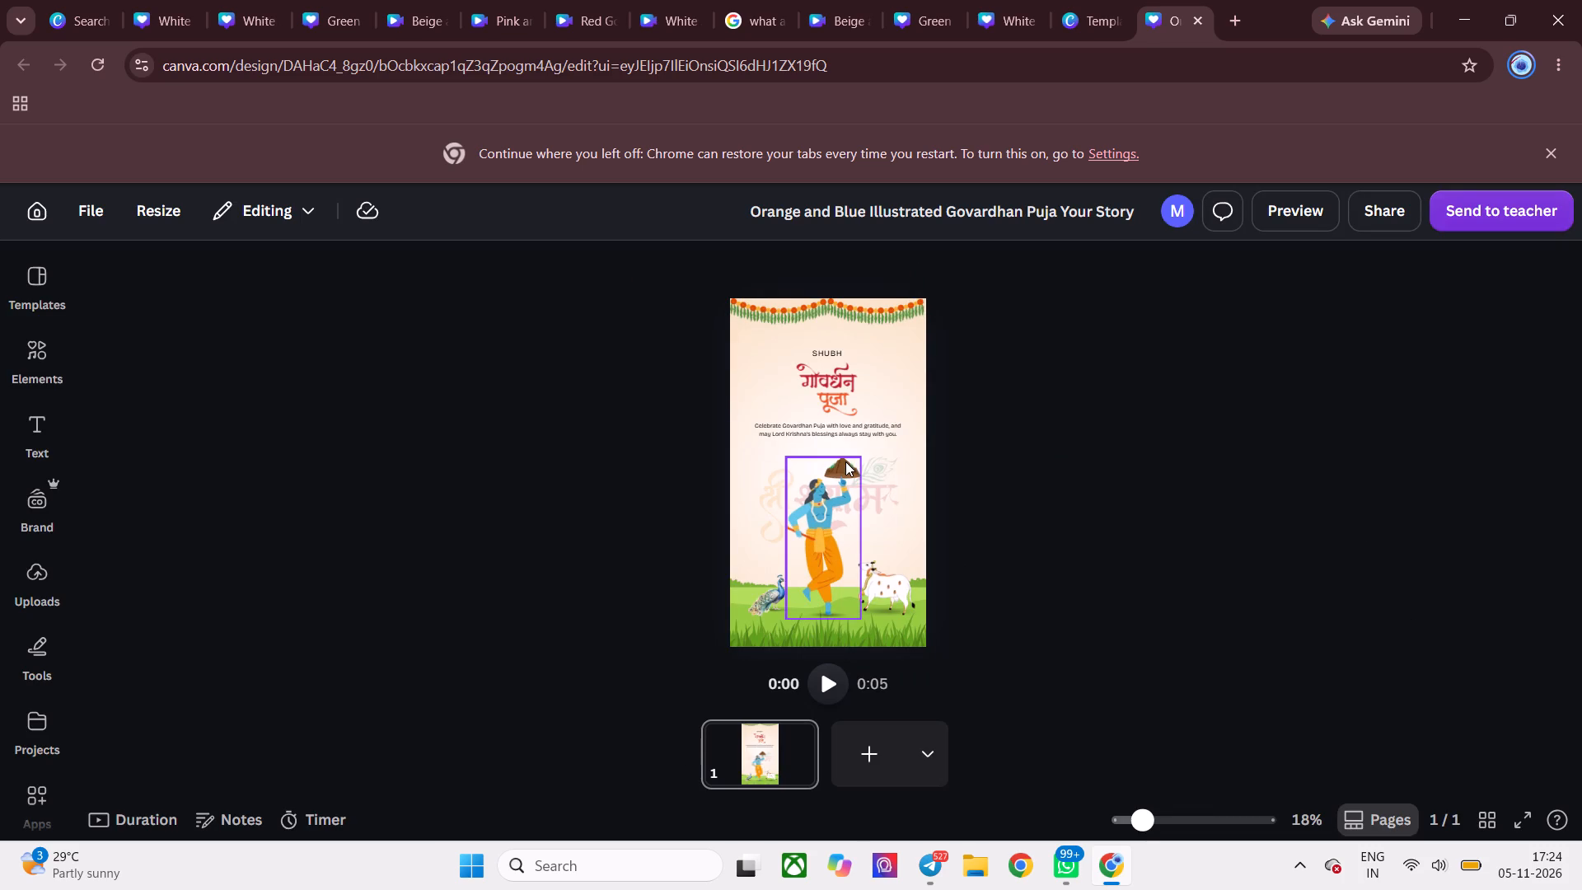
left_click(845, 462)
left_click(1051, 507)
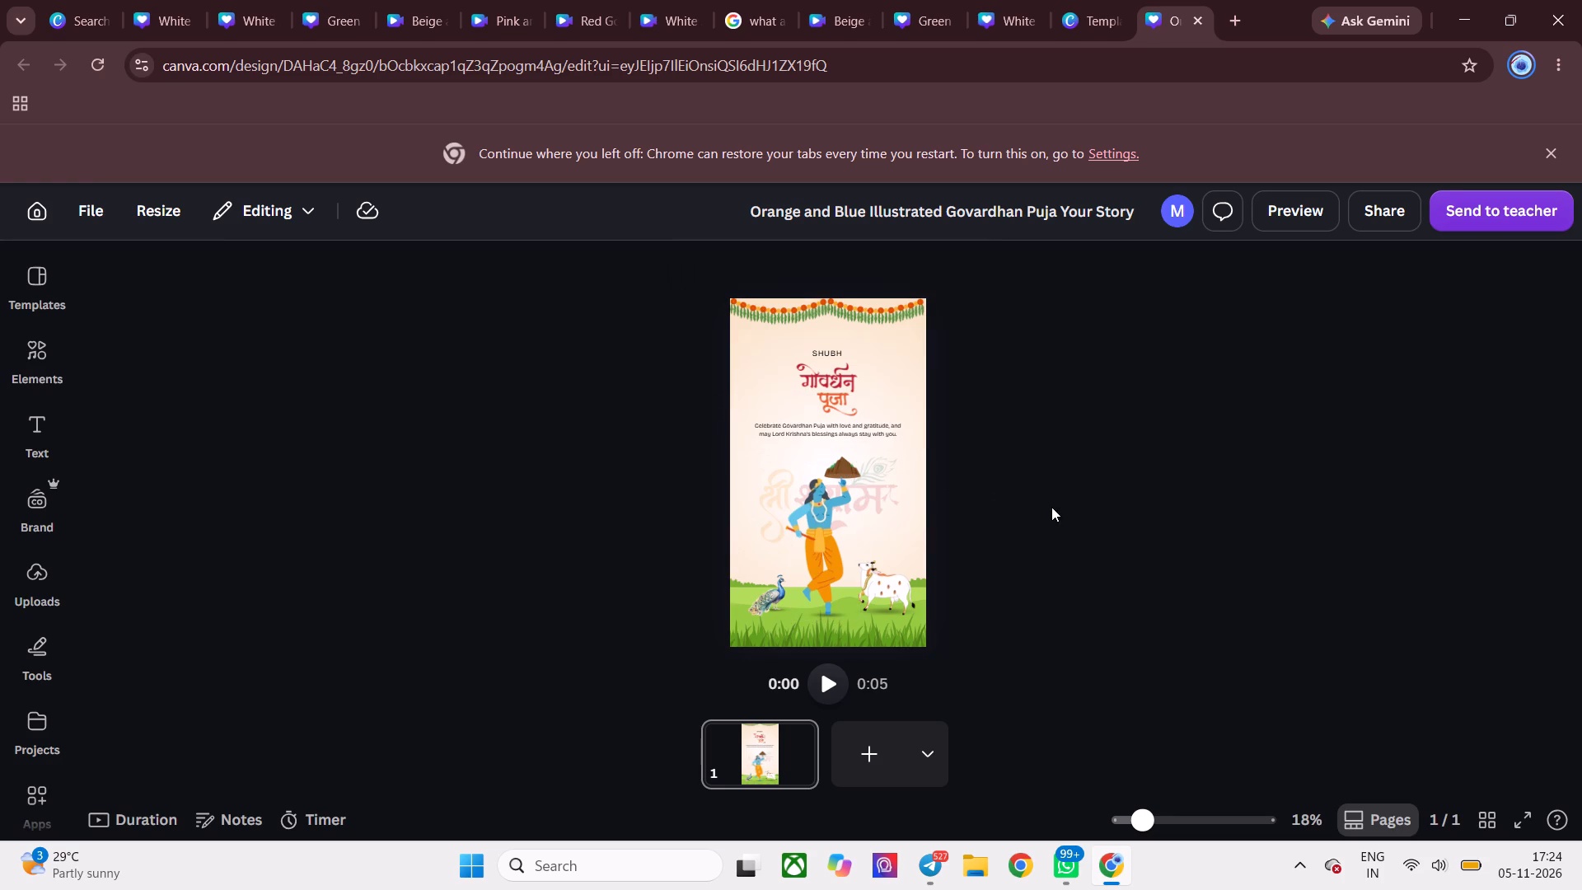
Close the browser window holding the festival designs.
left_click(1581, 0)
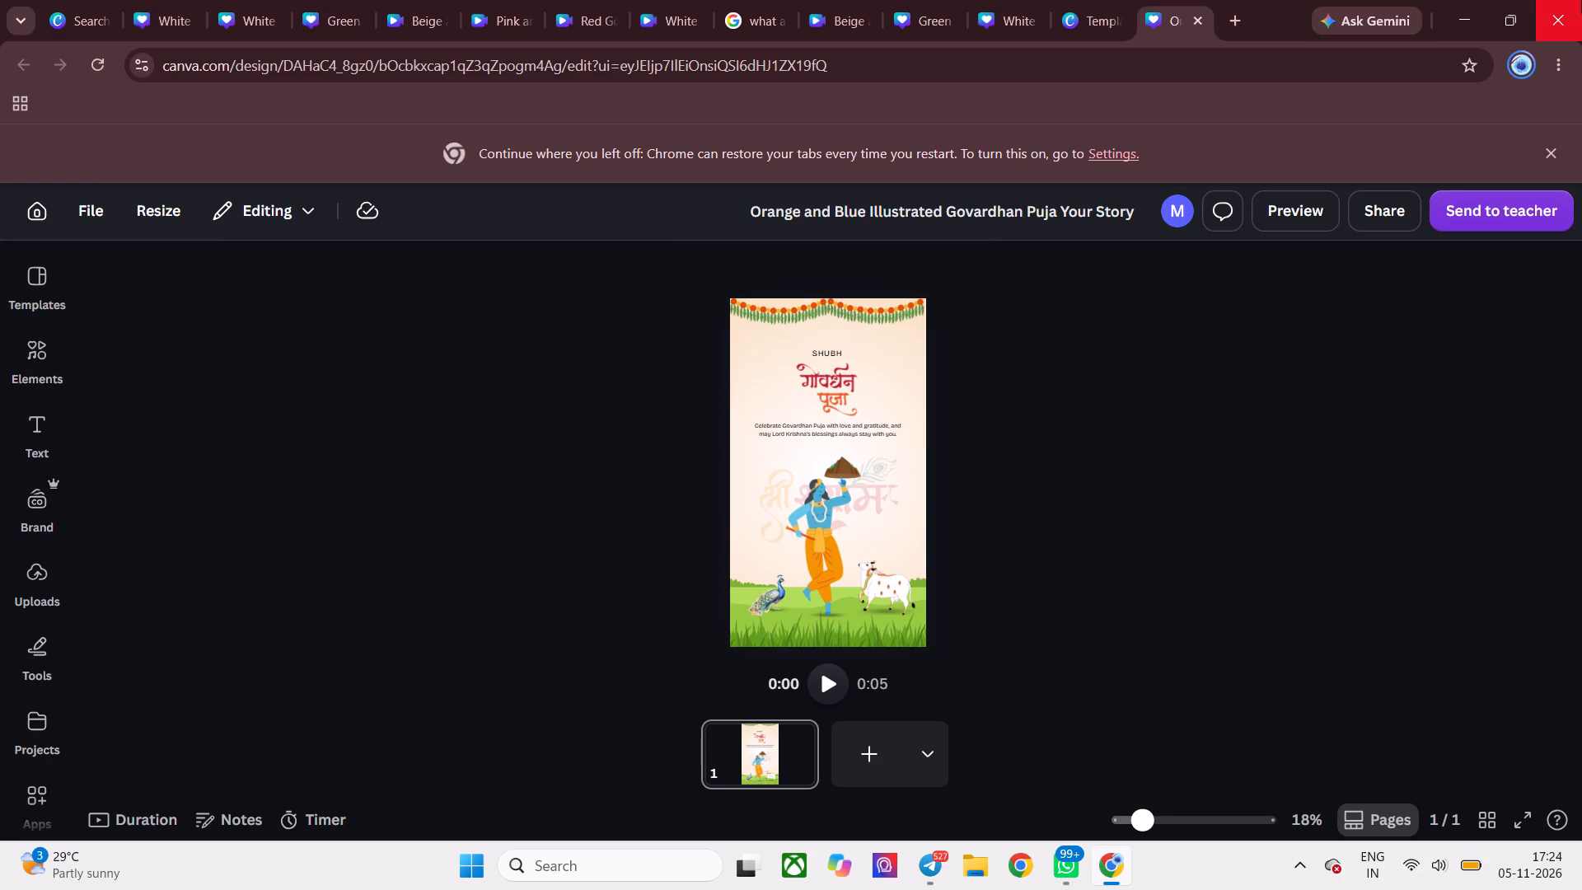